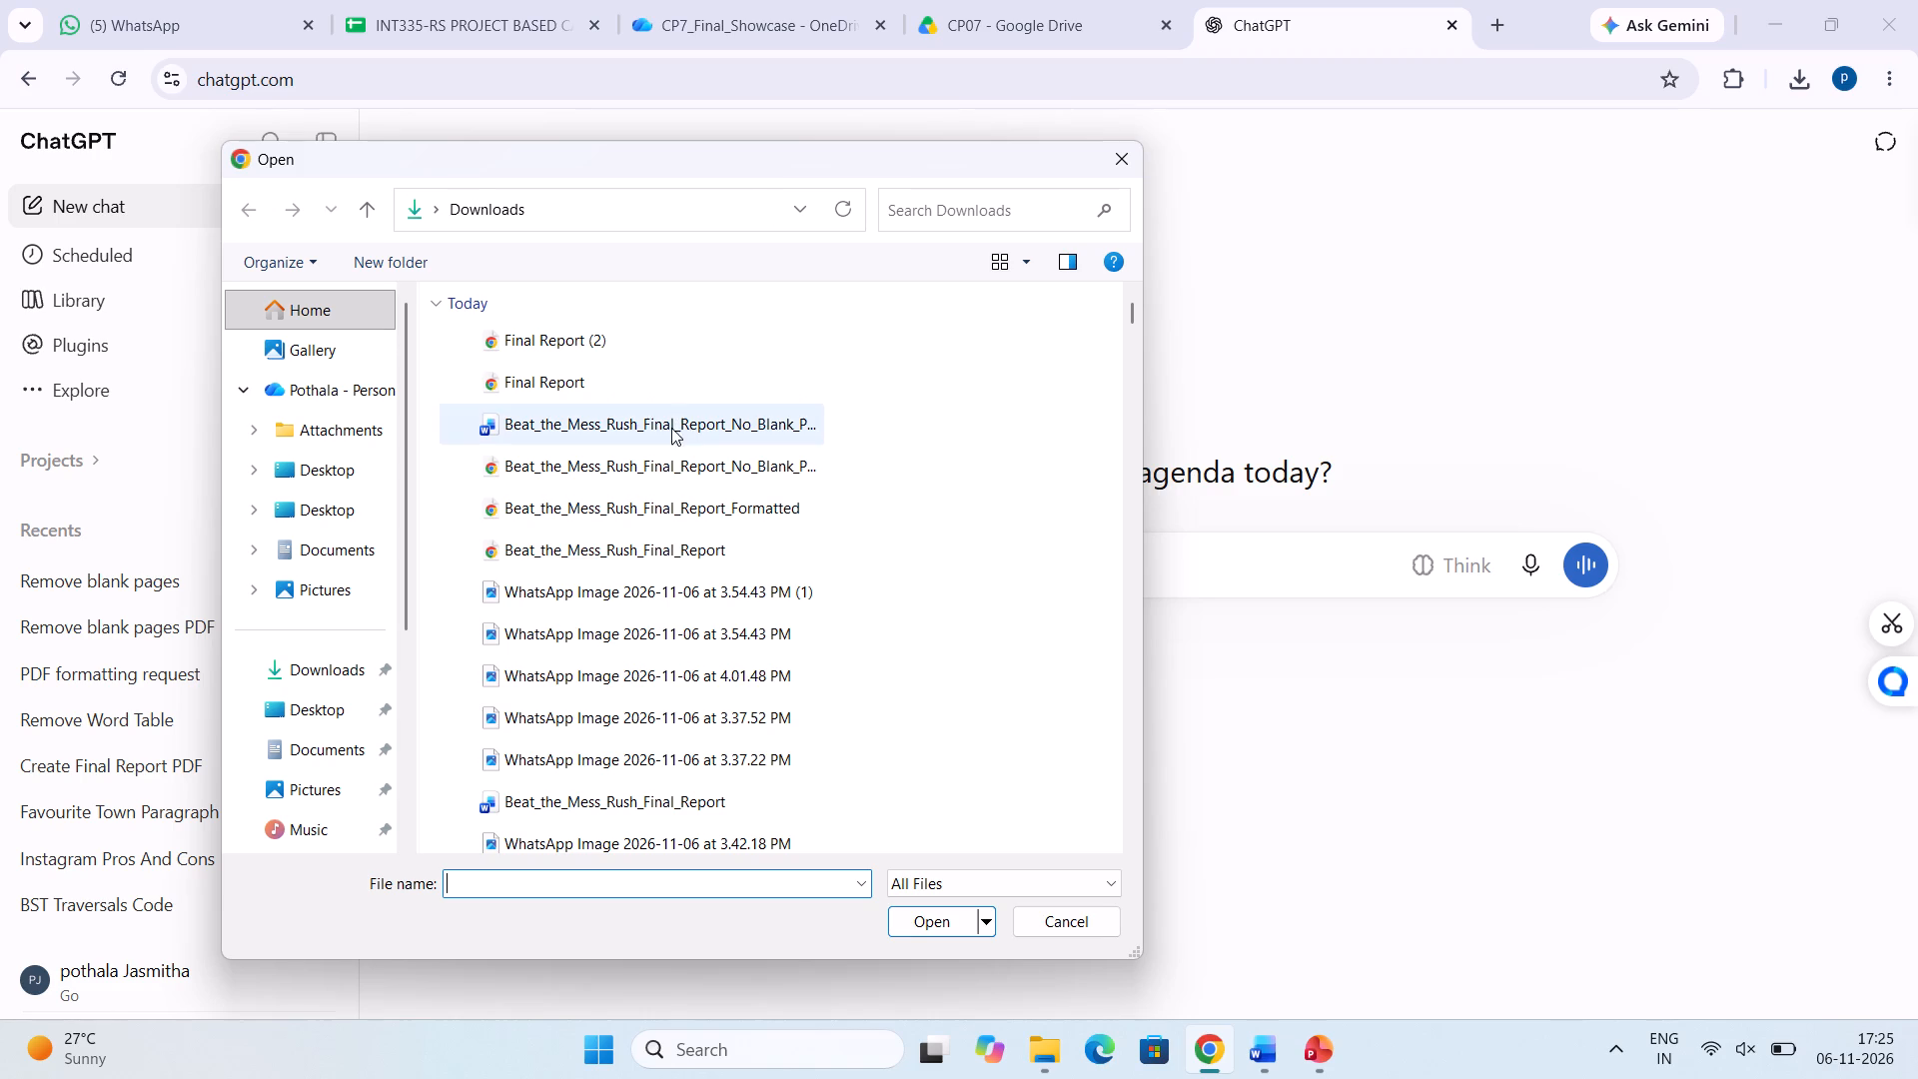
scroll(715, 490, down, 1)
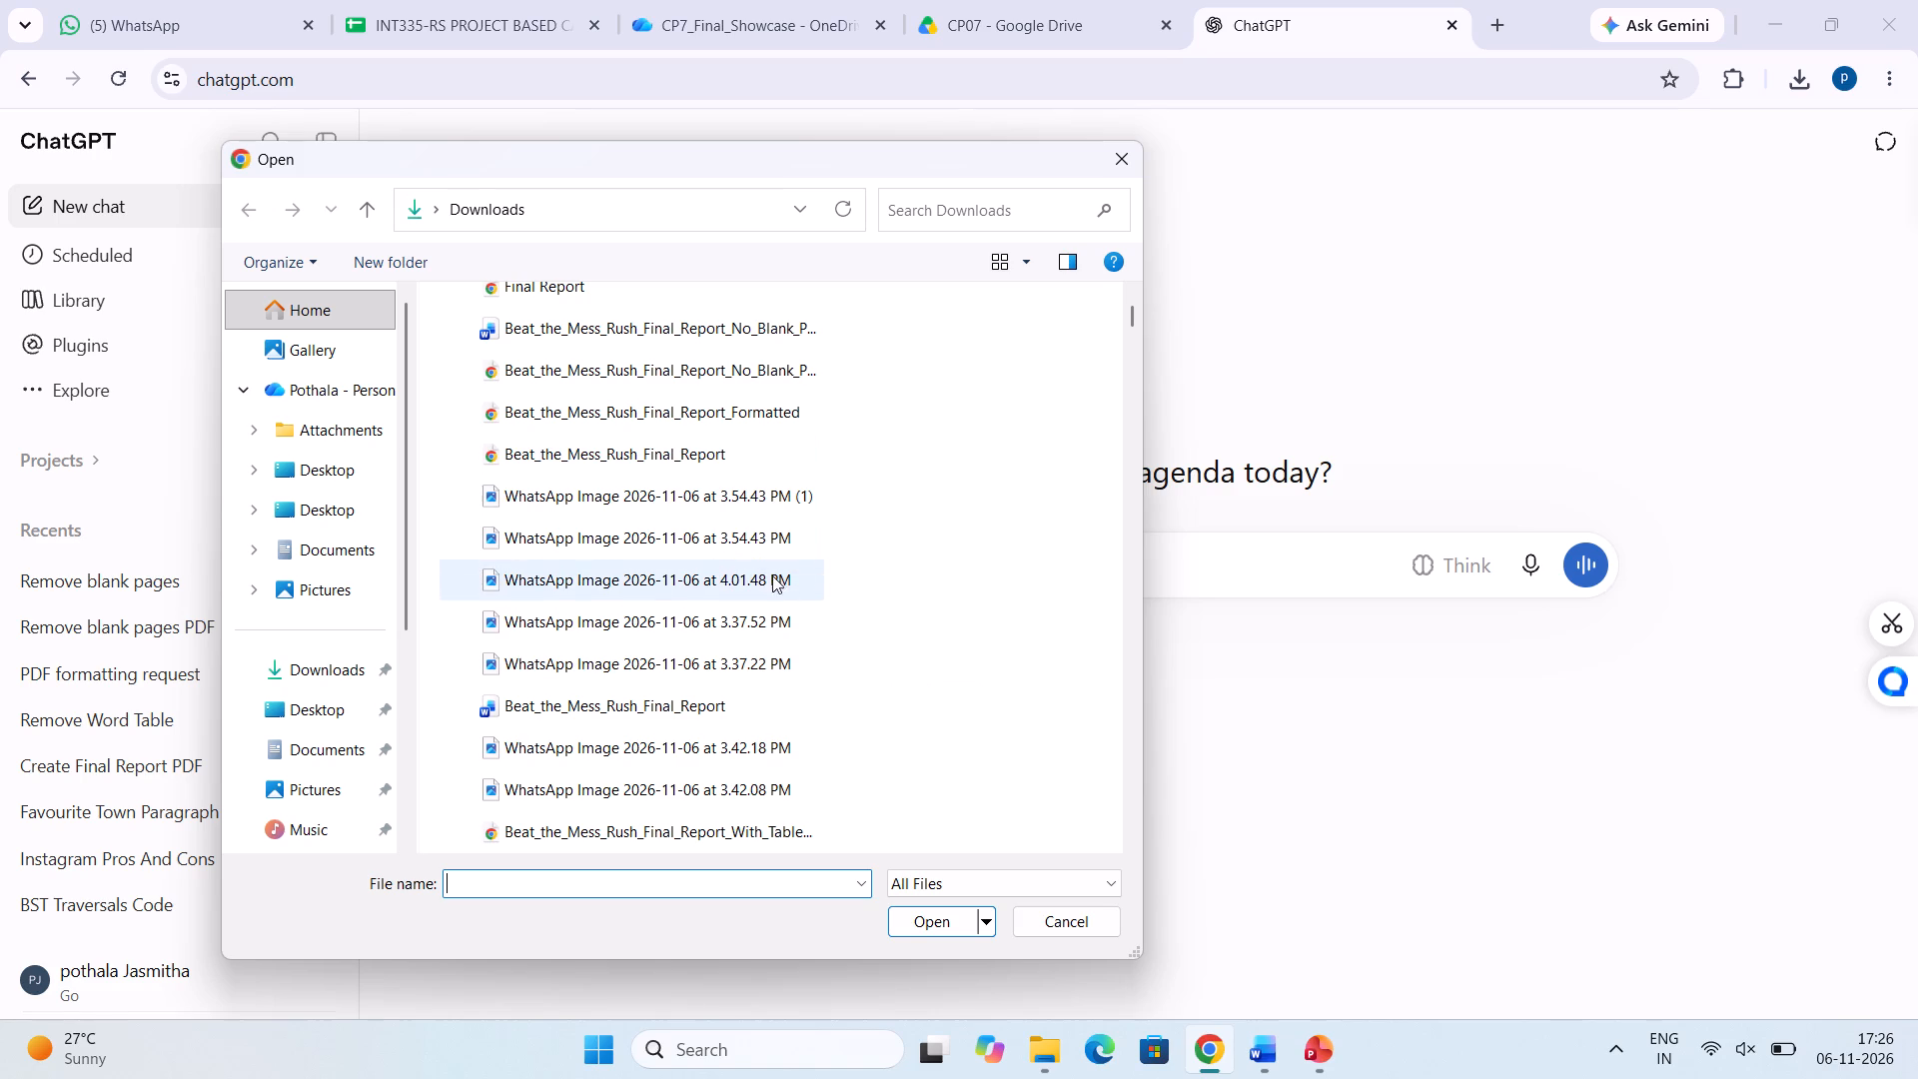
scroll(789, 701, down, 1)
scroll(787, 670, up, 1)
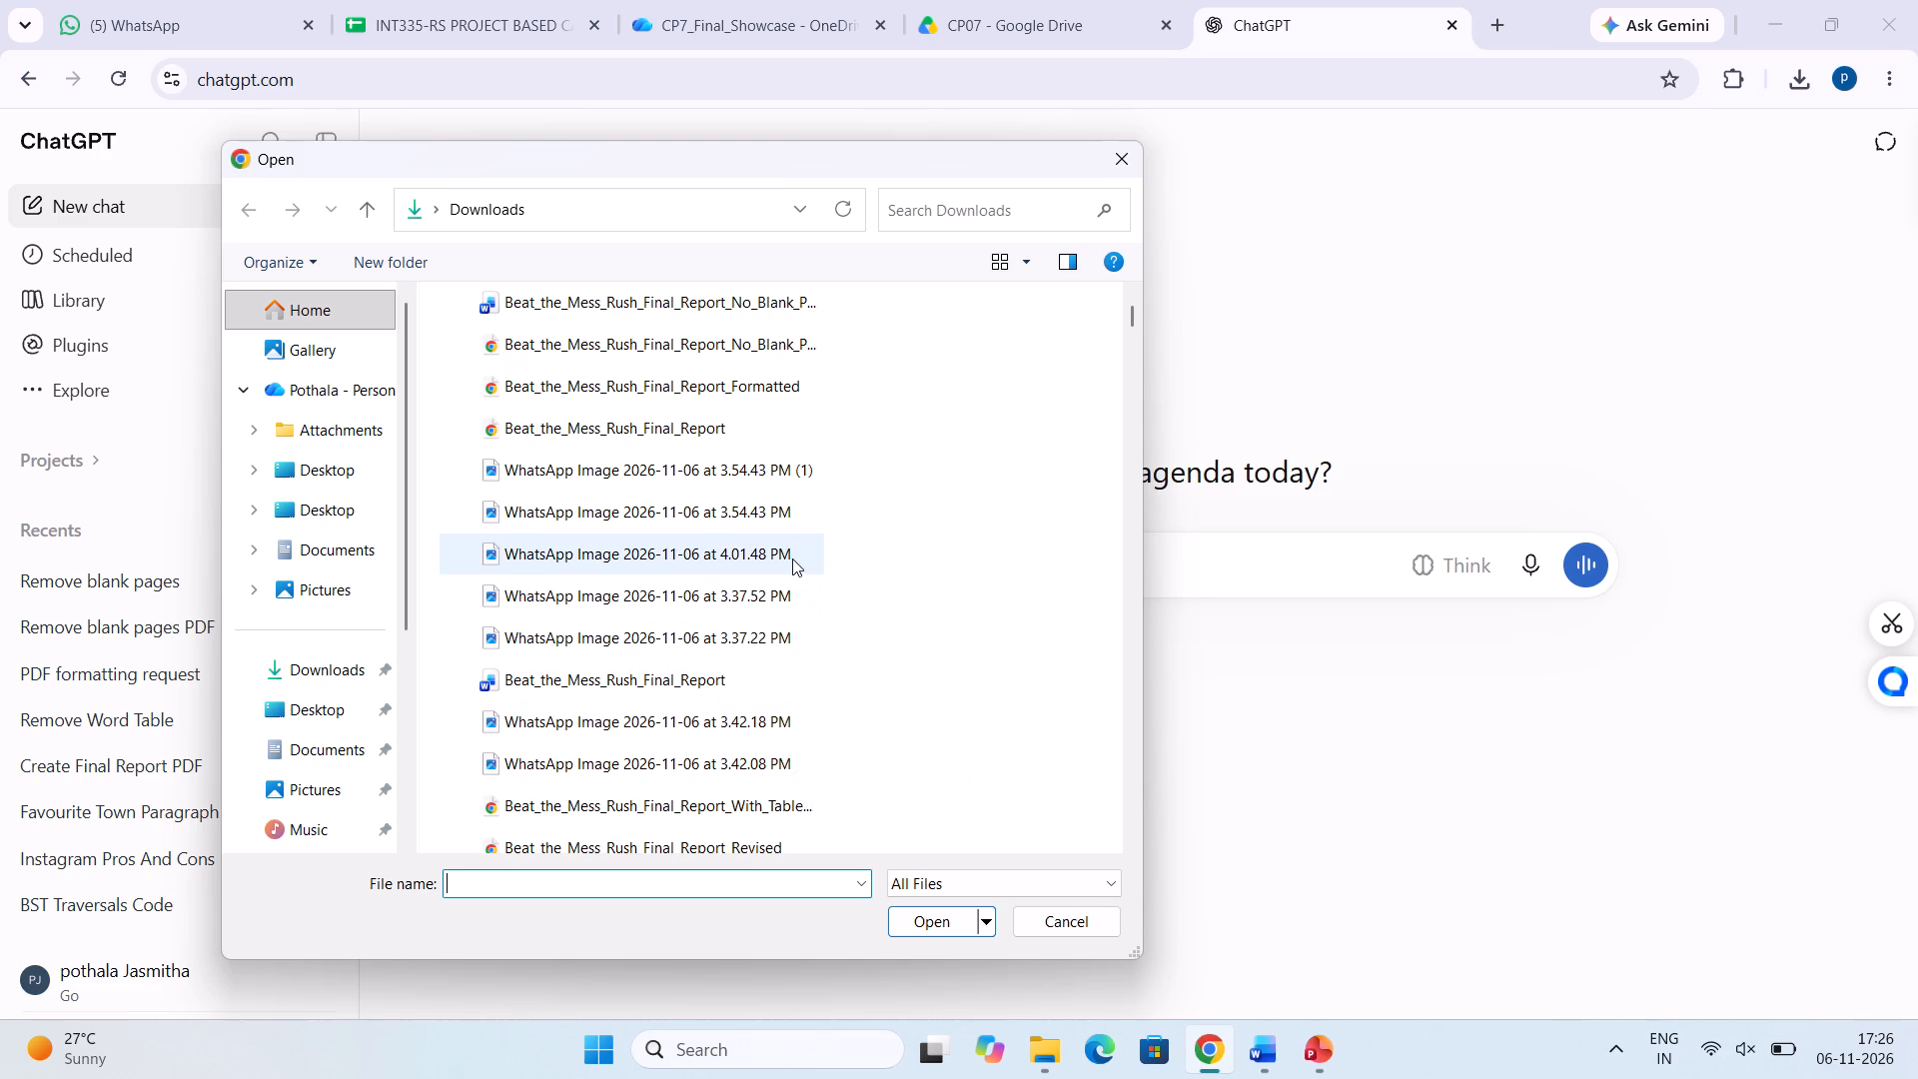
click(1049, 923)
Switch to File Explorer to get the photographed handwritten contribution pages for the new chat.
click(1056, 1037)
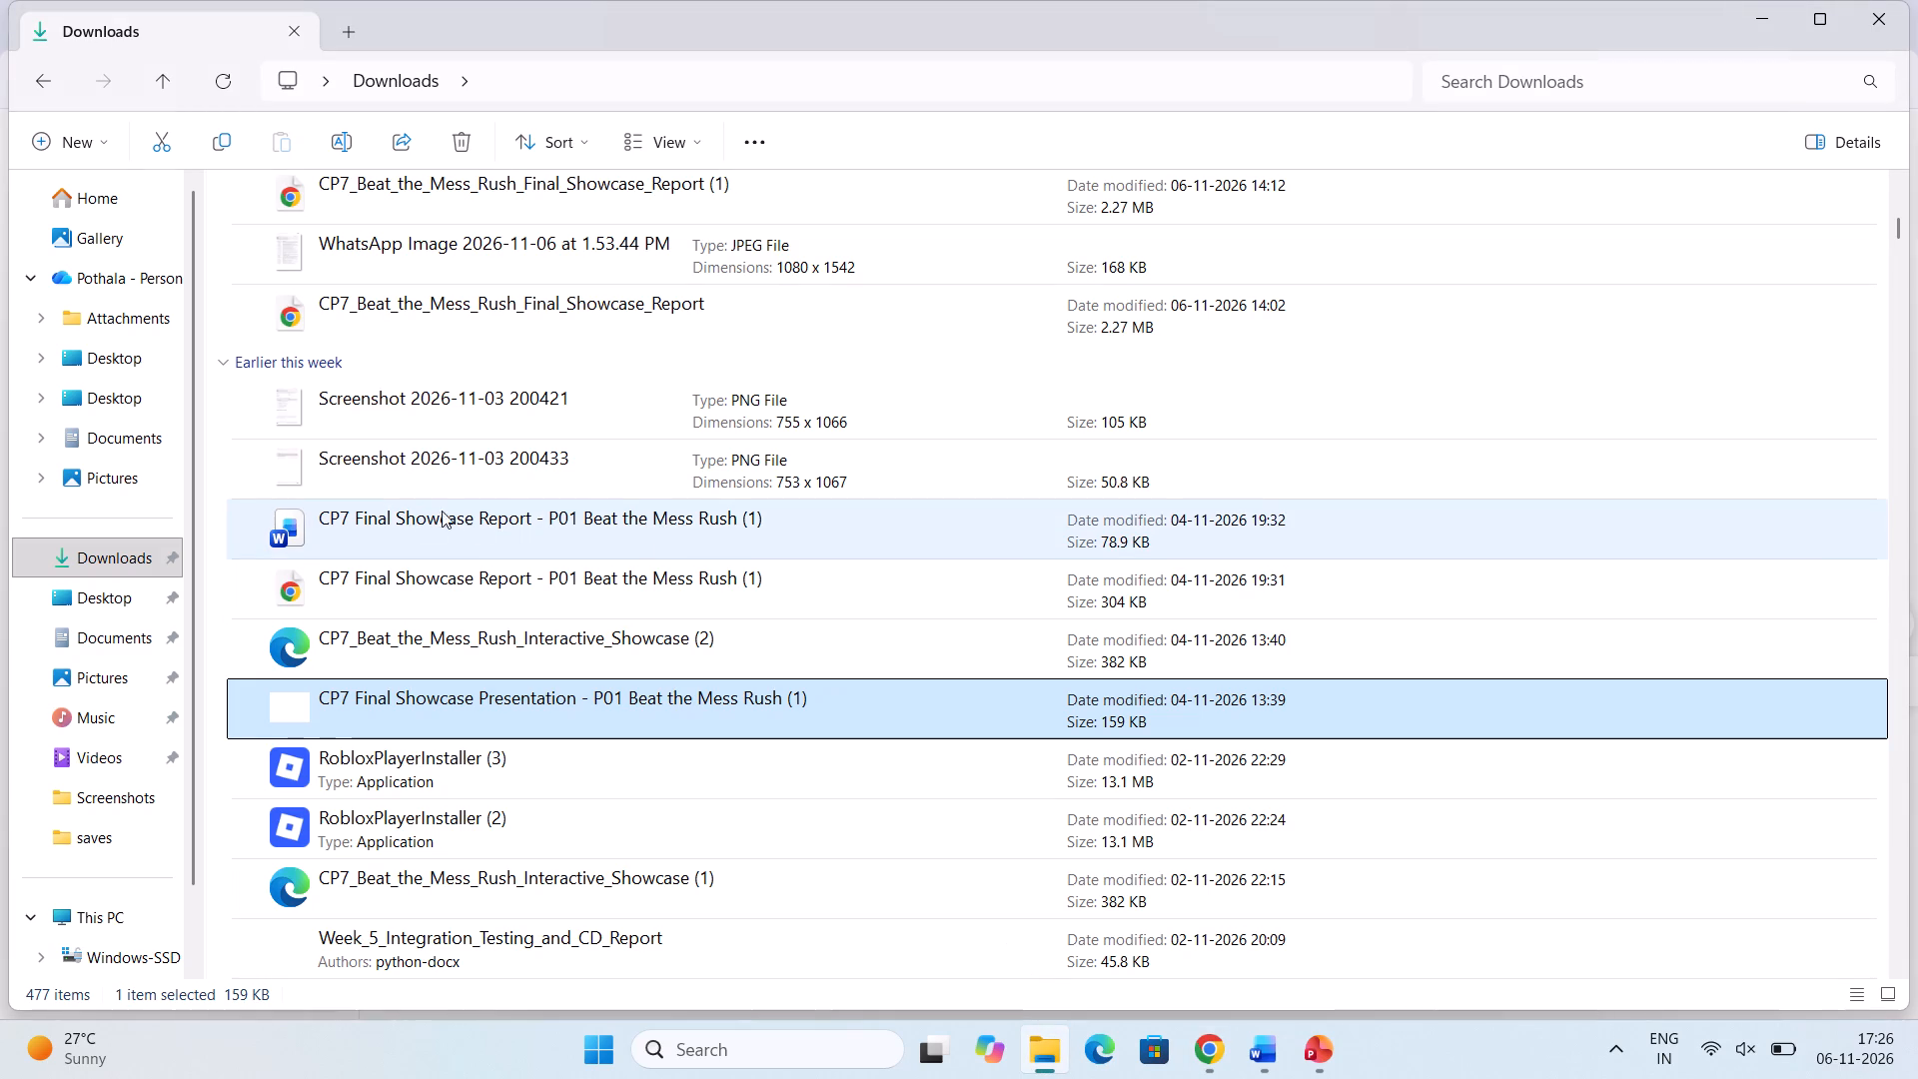
Open the 3.42.08 PM WhatsApp image from Downloads and check both photographed pages of the handwritten Individual Contribution Statement.
scroll(168, 335, up, 3)
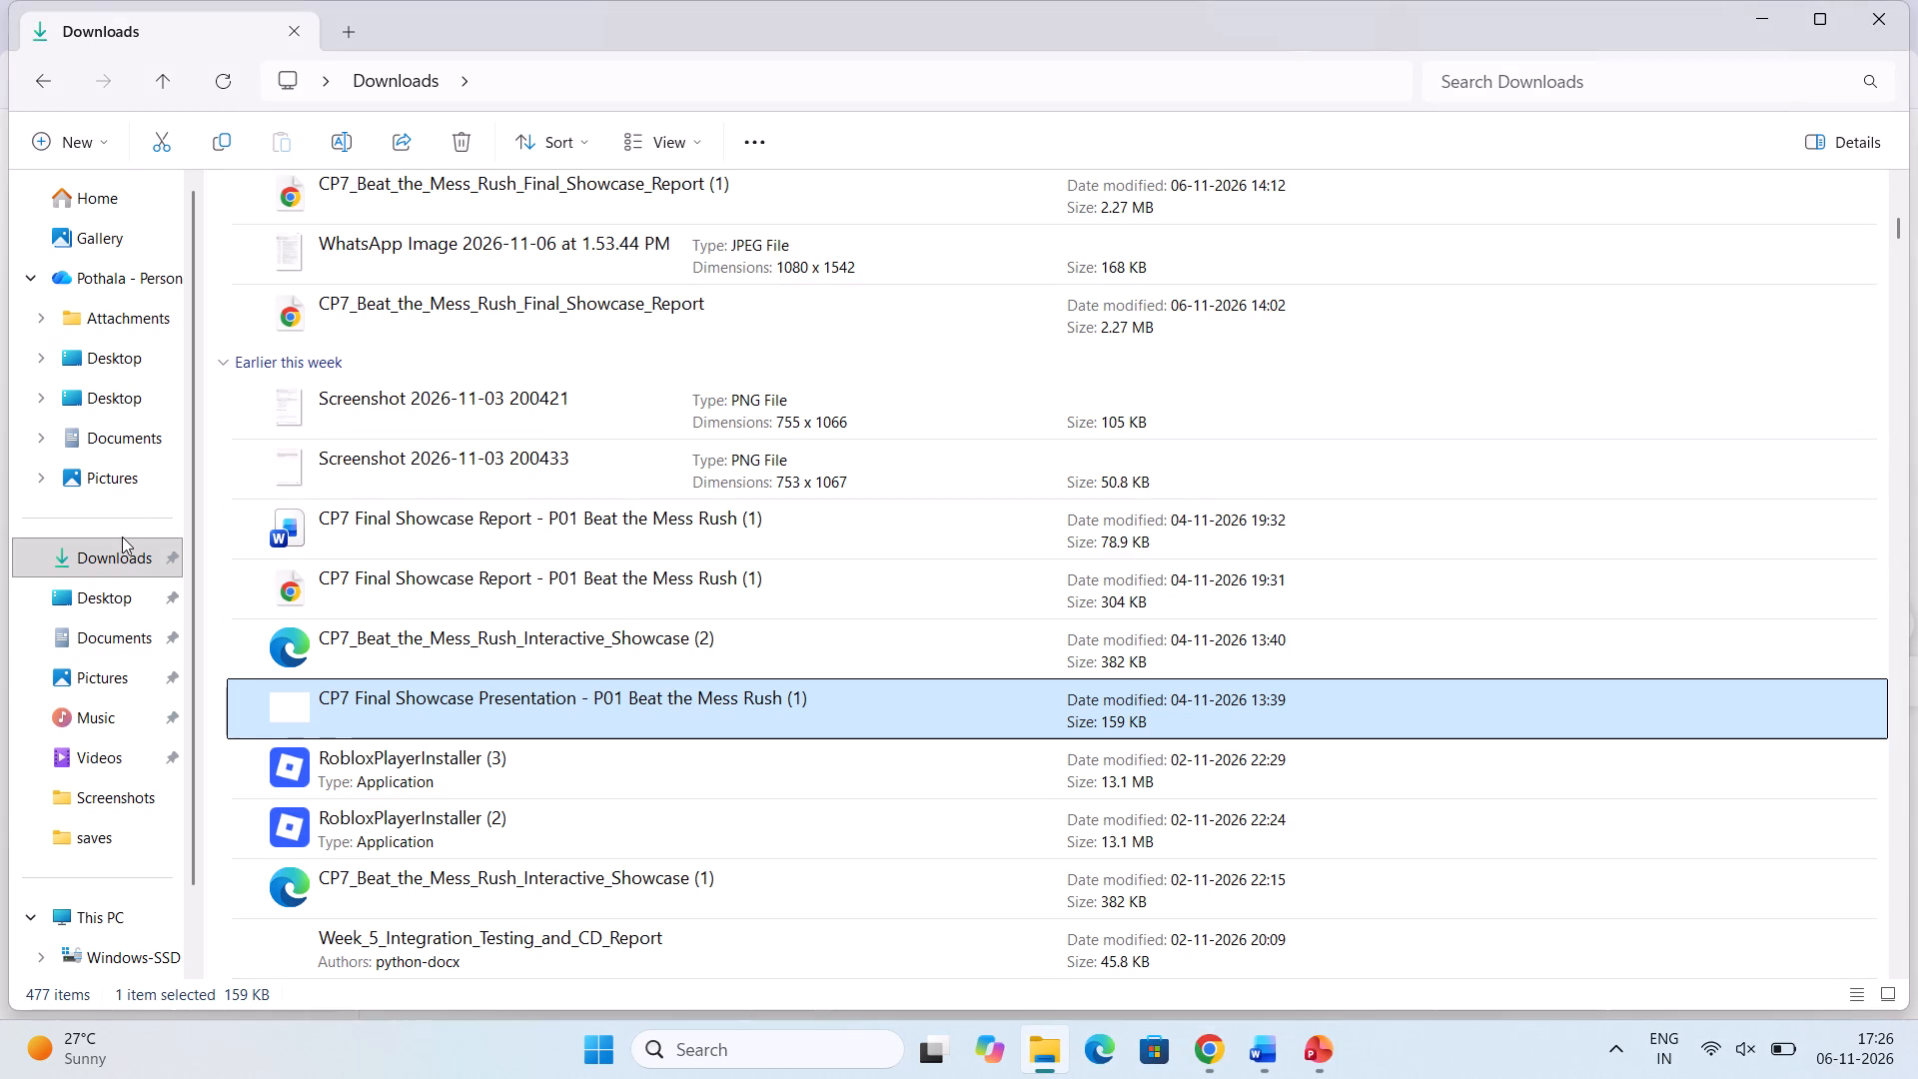
click(127, 556)
scroll(552, 550, down, 2)
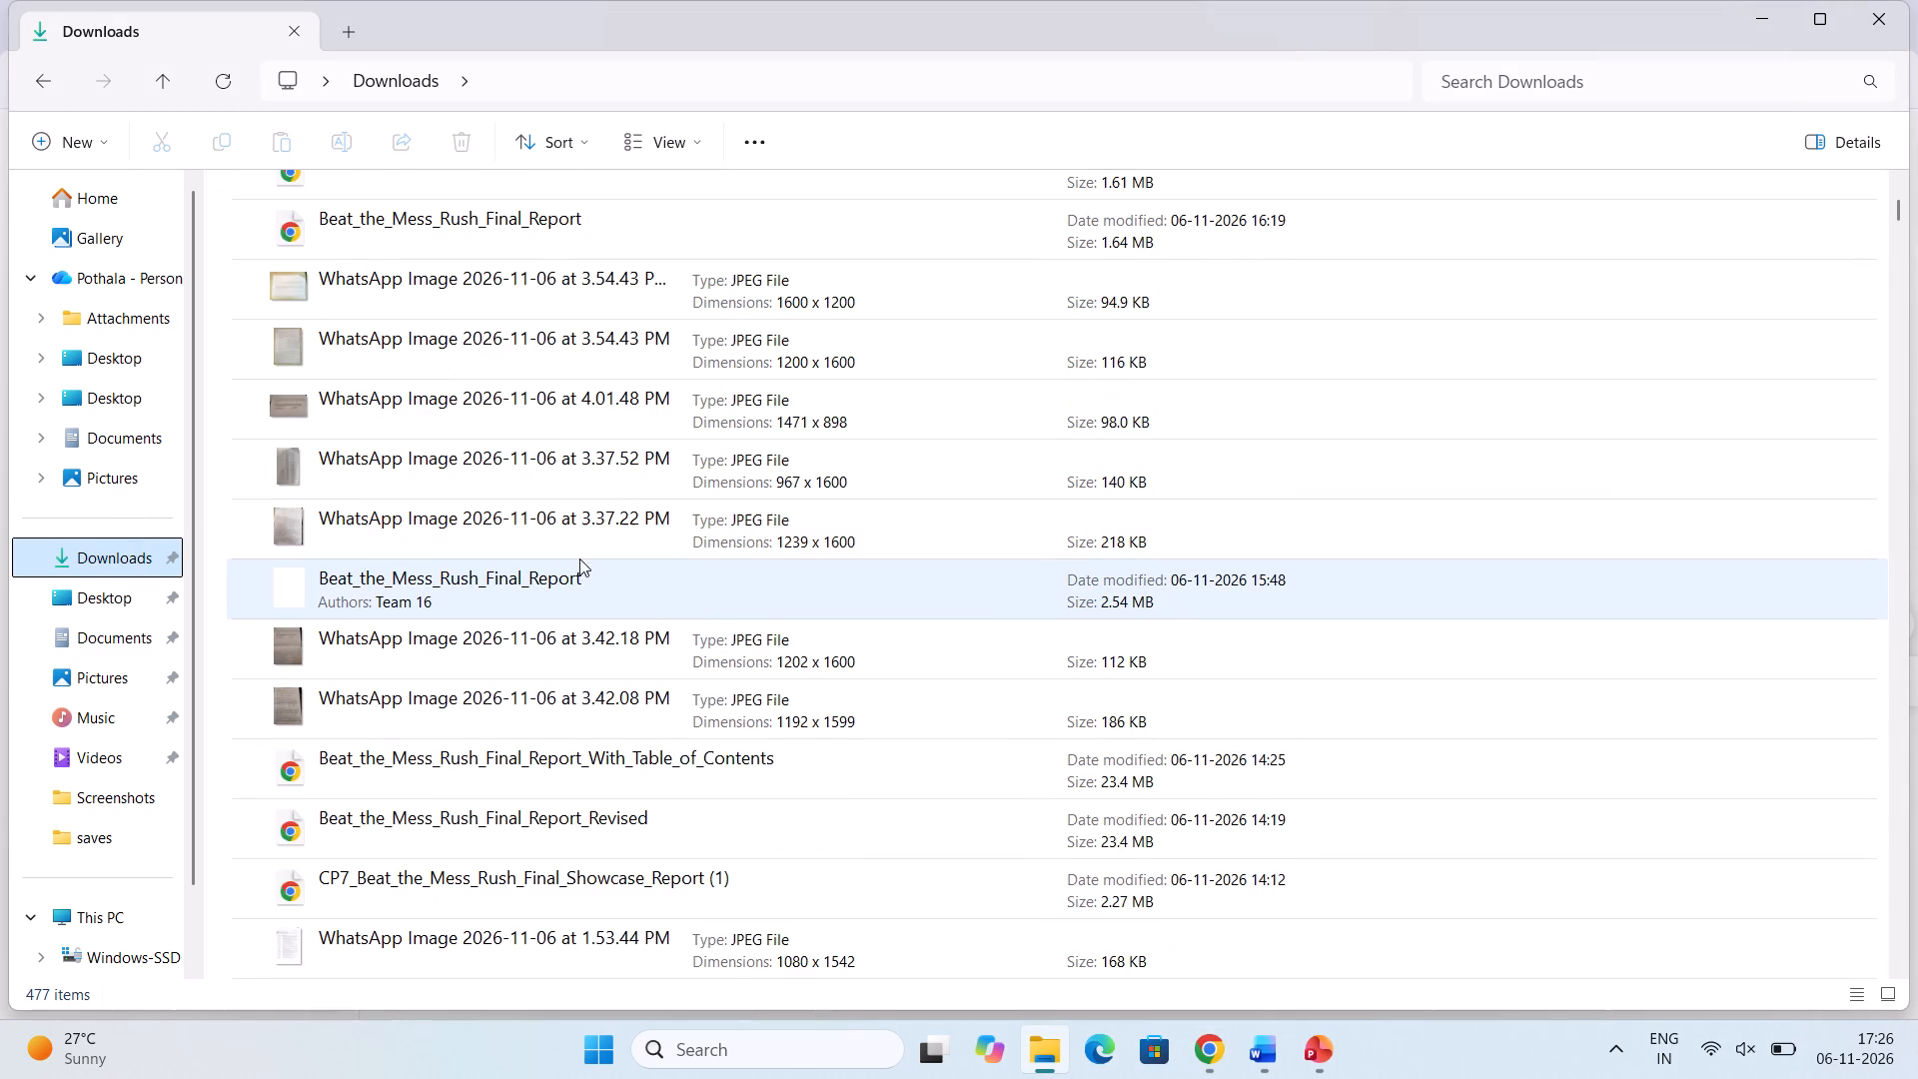
double_click(619, 708)
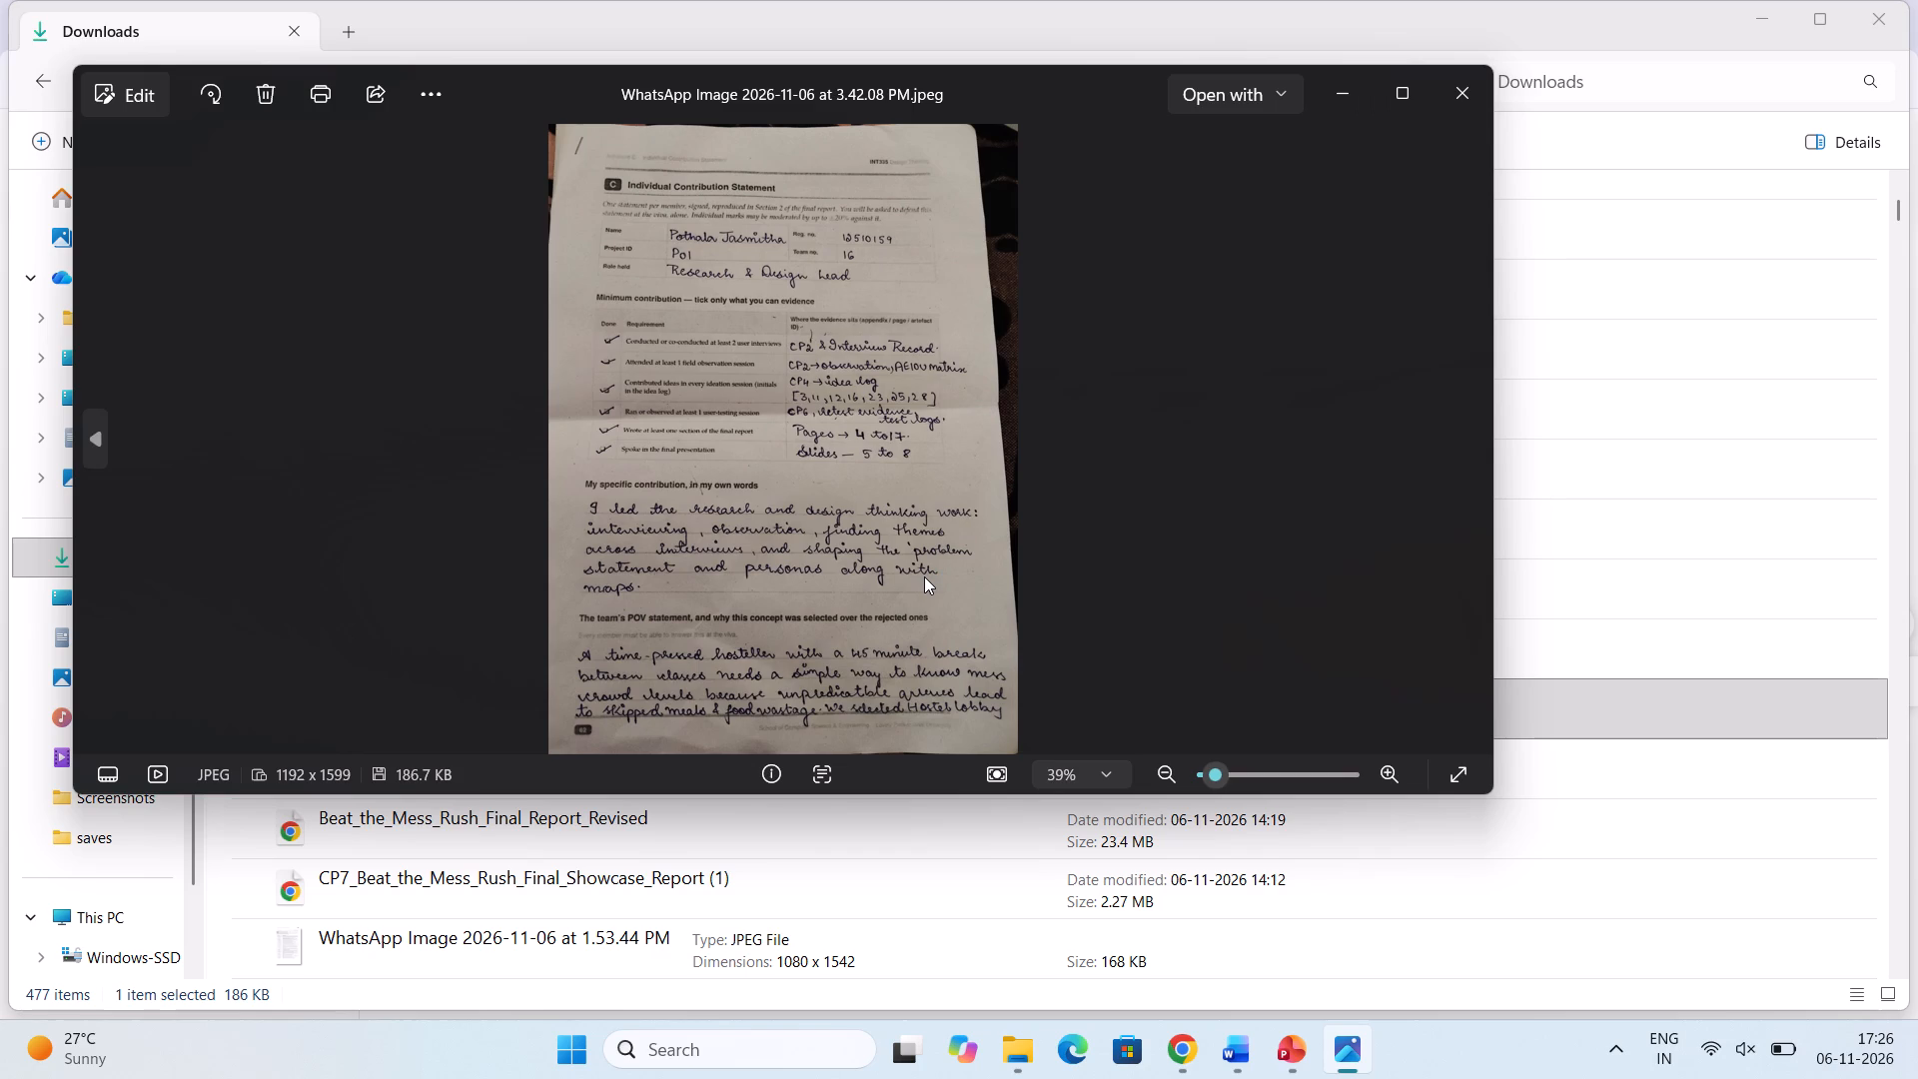
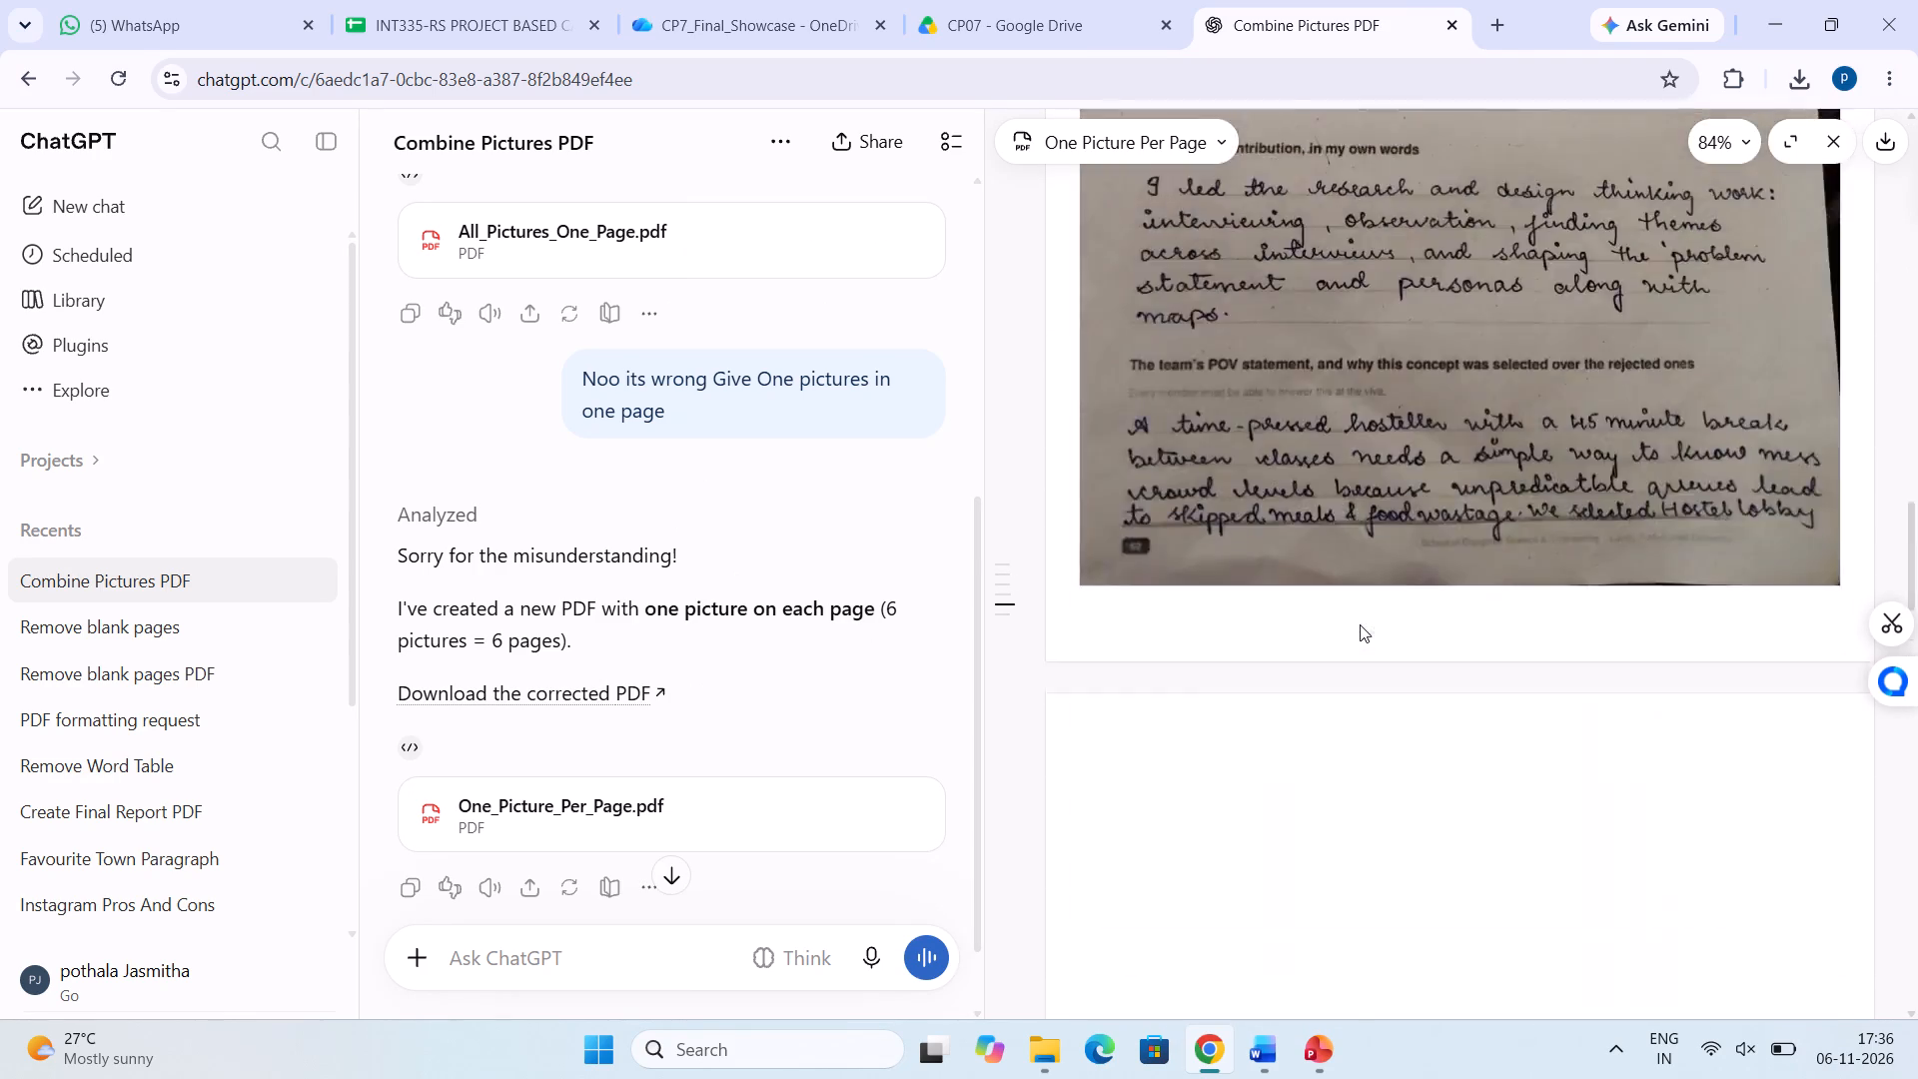
scroll(1360, 624, up, 10)
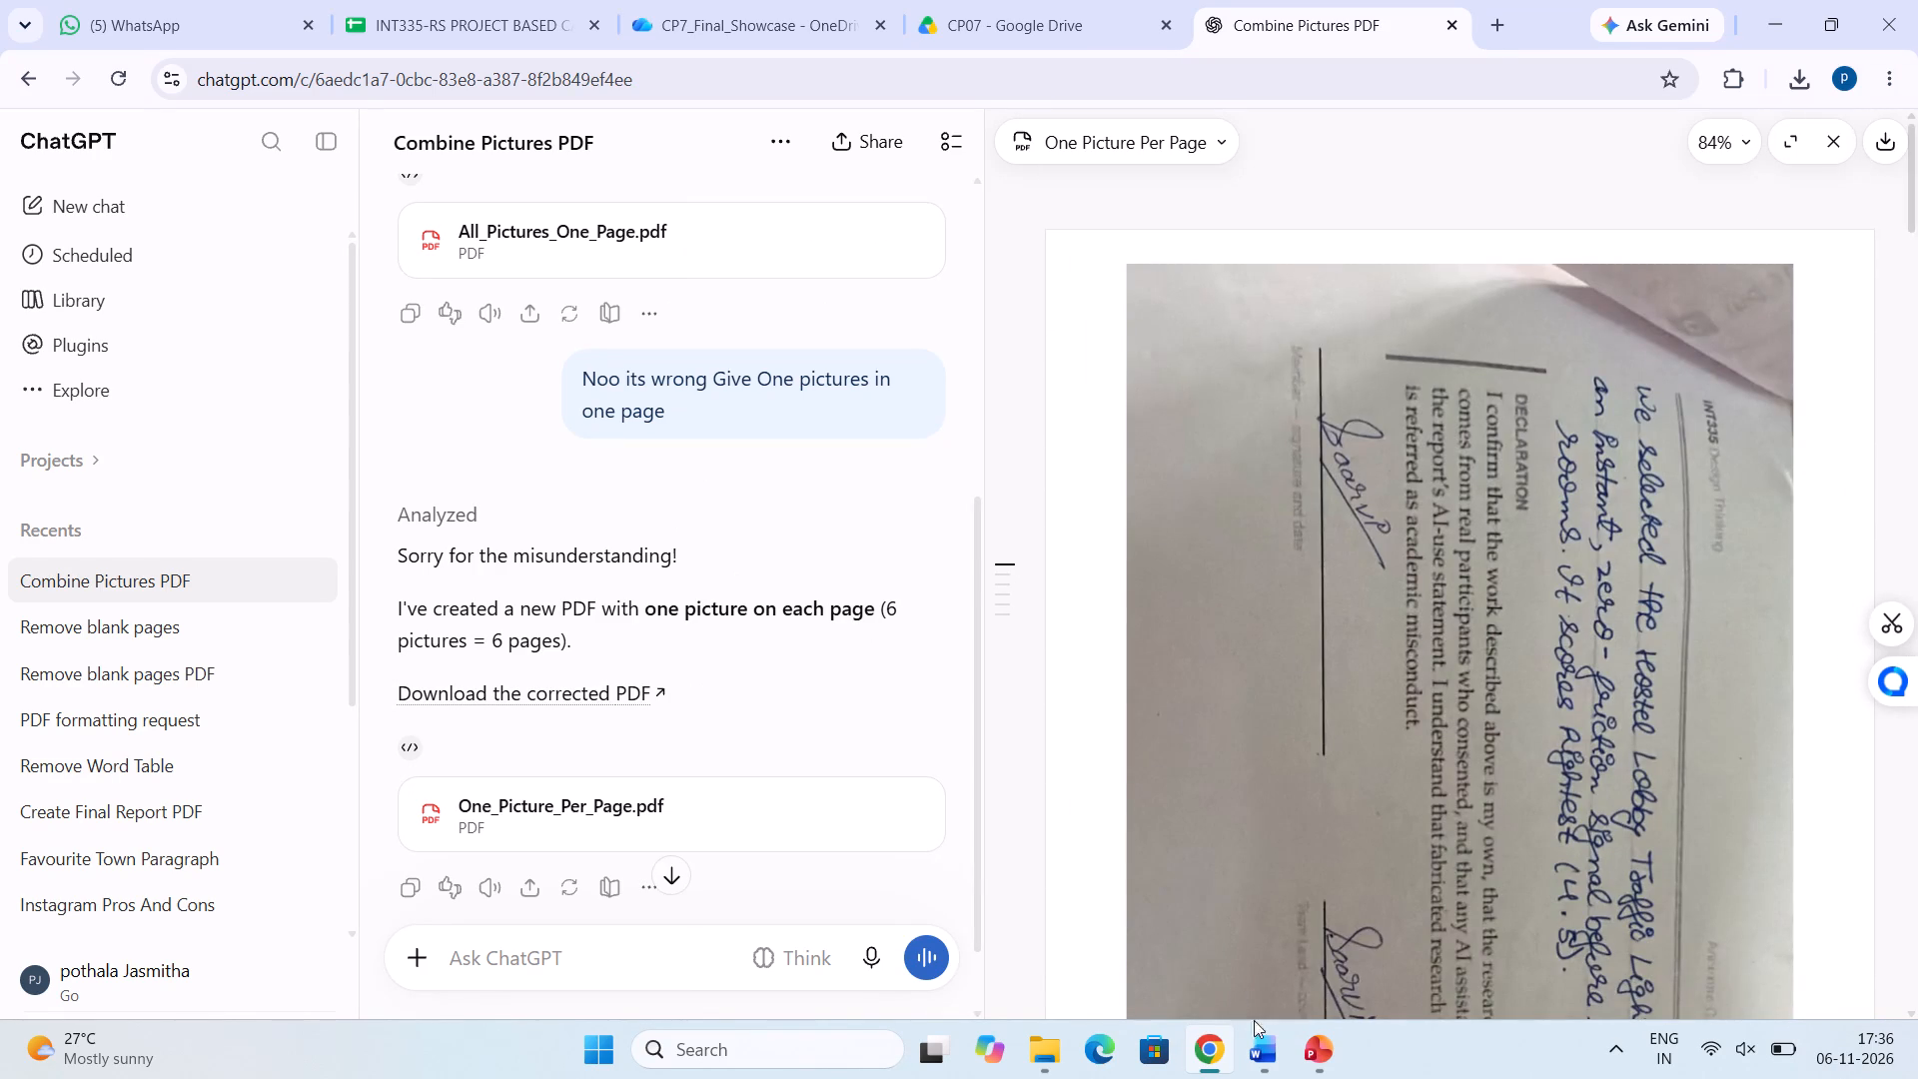
Switch to Word and create a new blank document.
click(1272, 1049)
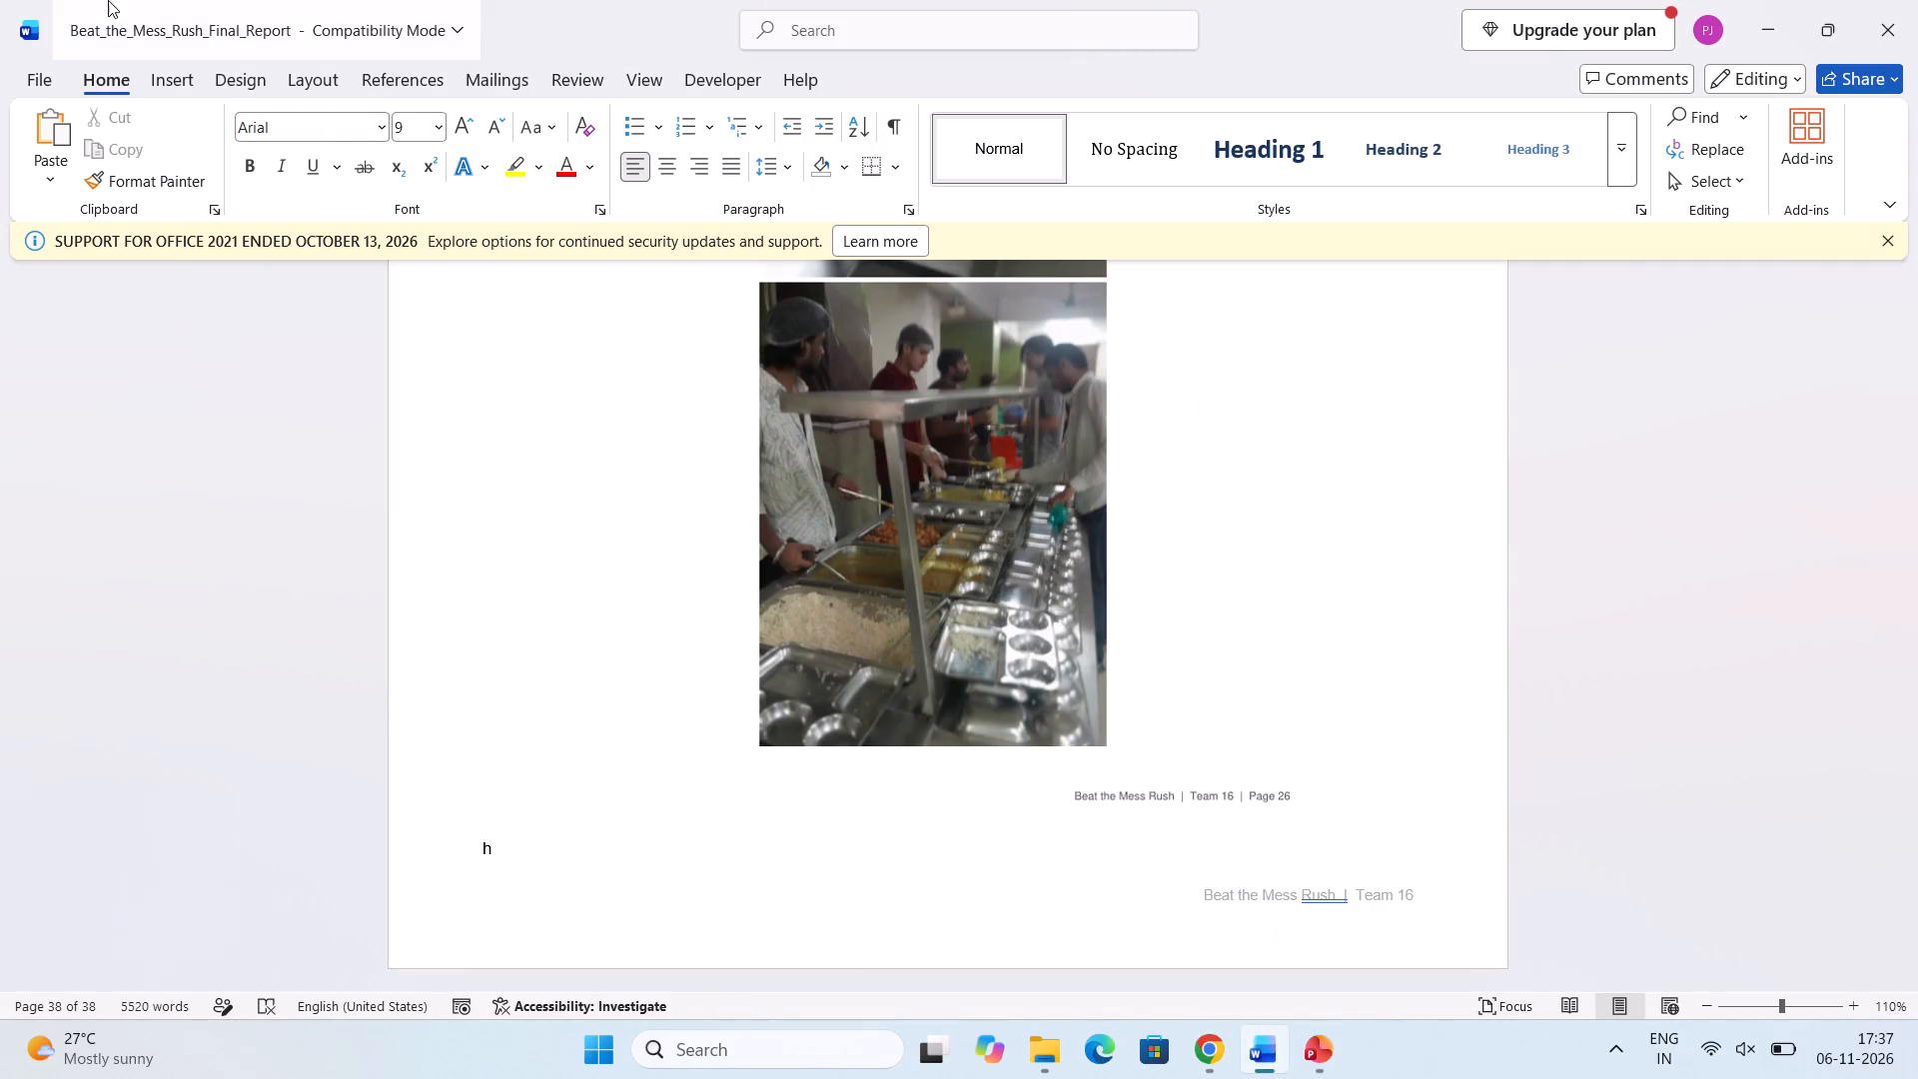
click(44, 94)
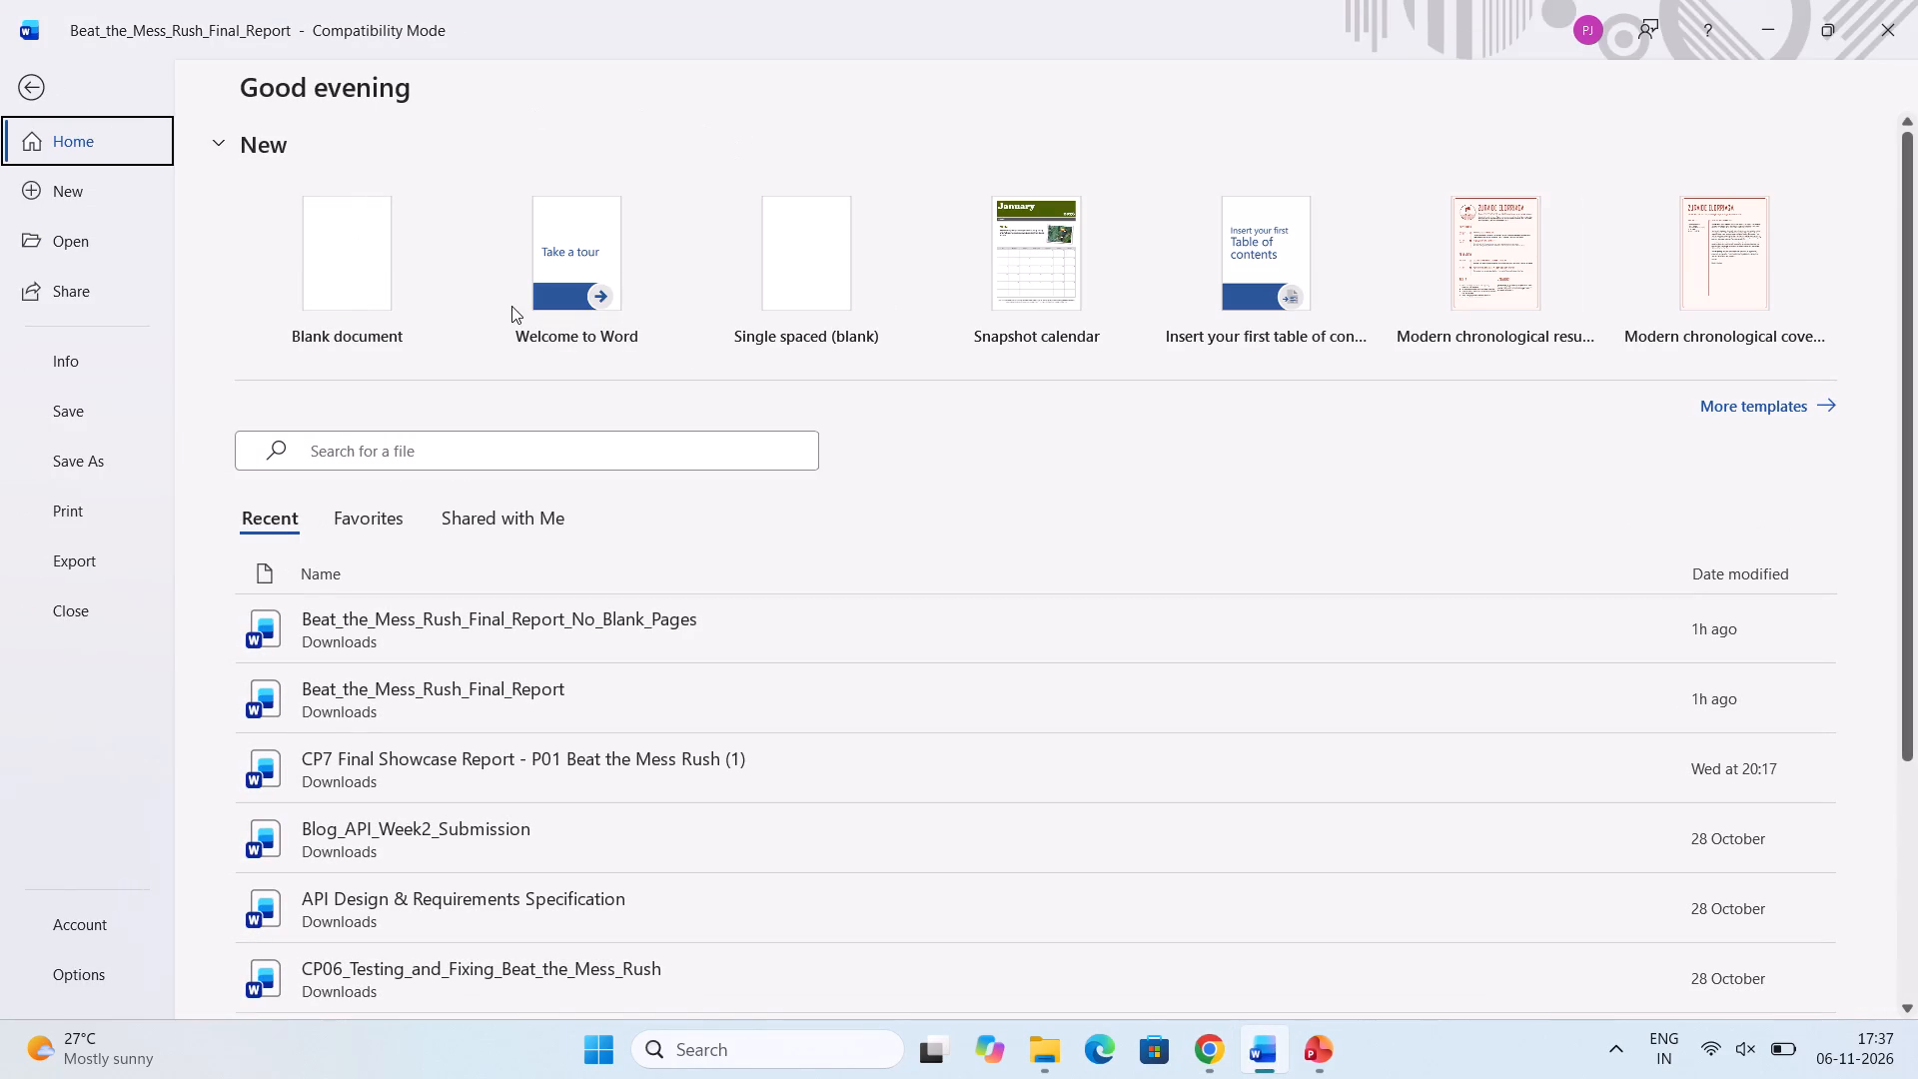
click(331, 307)
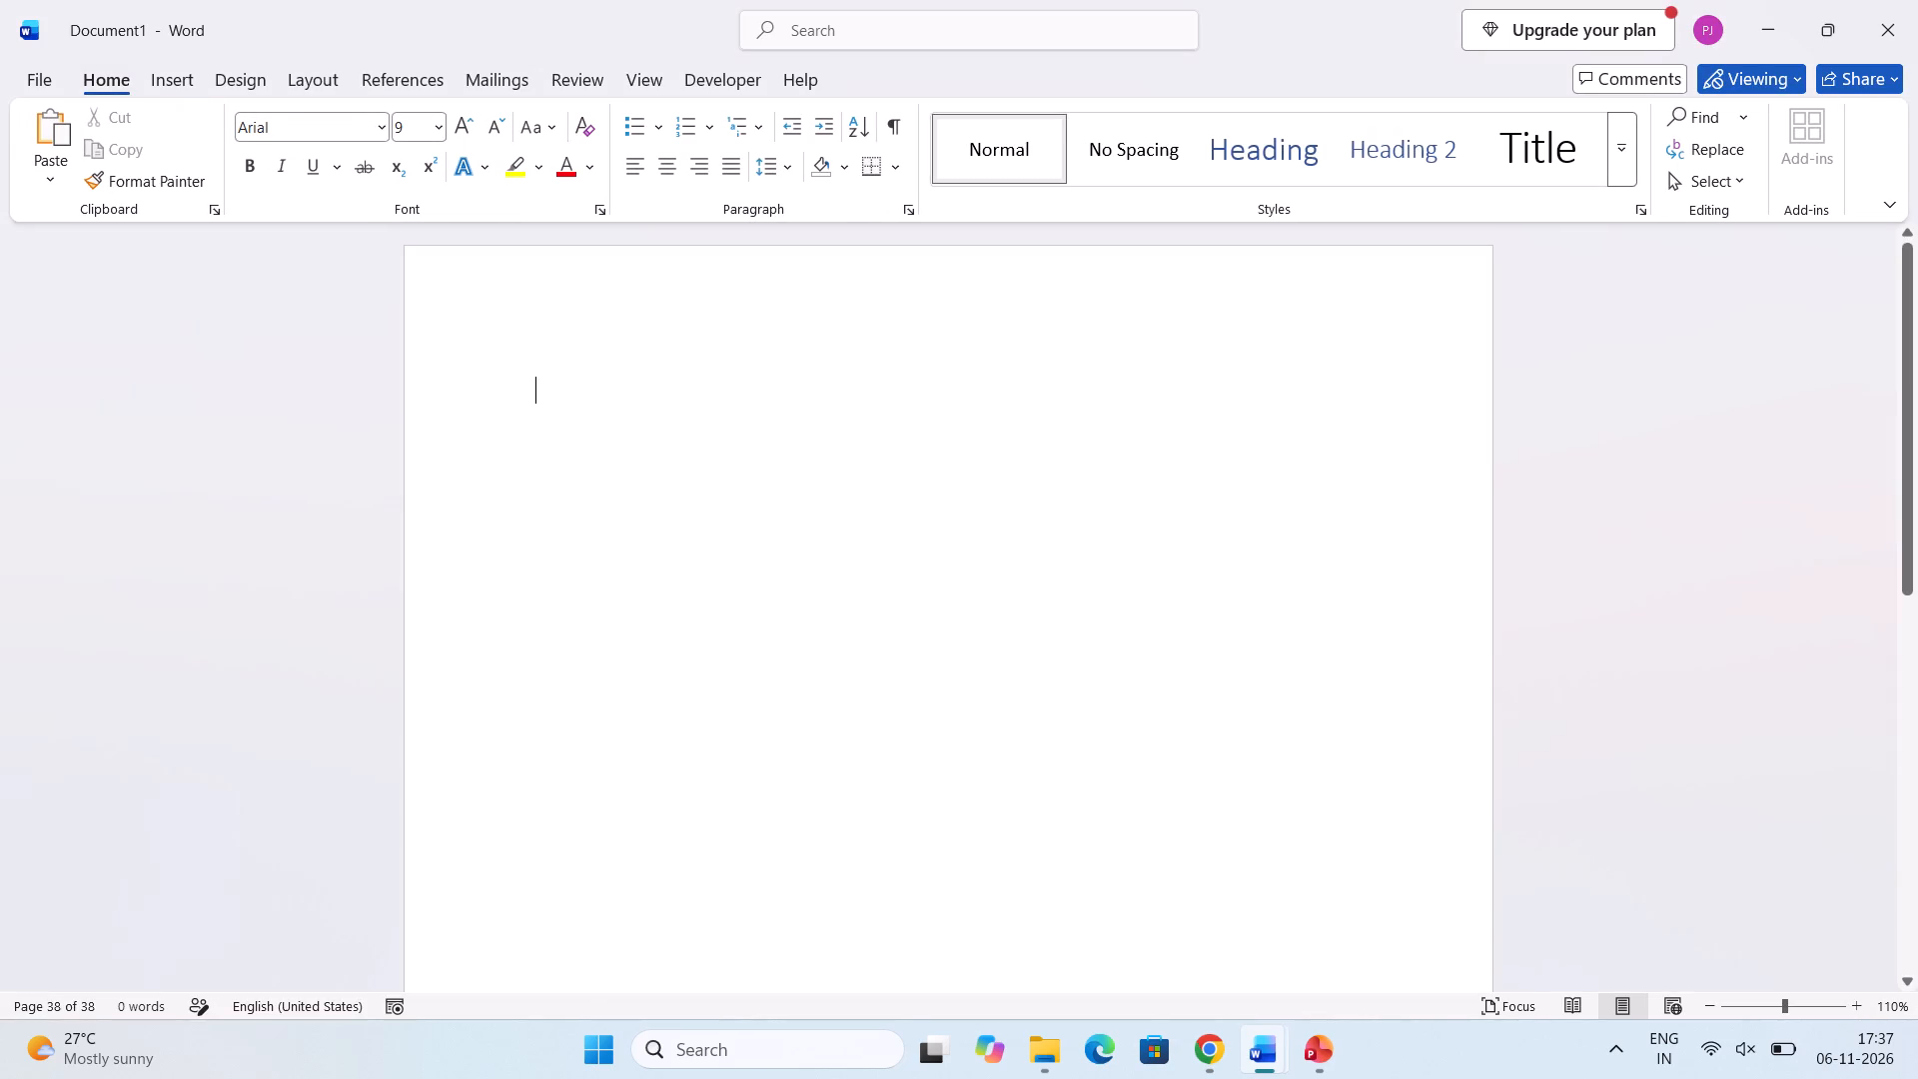
scroll(714, 328, up, 4)
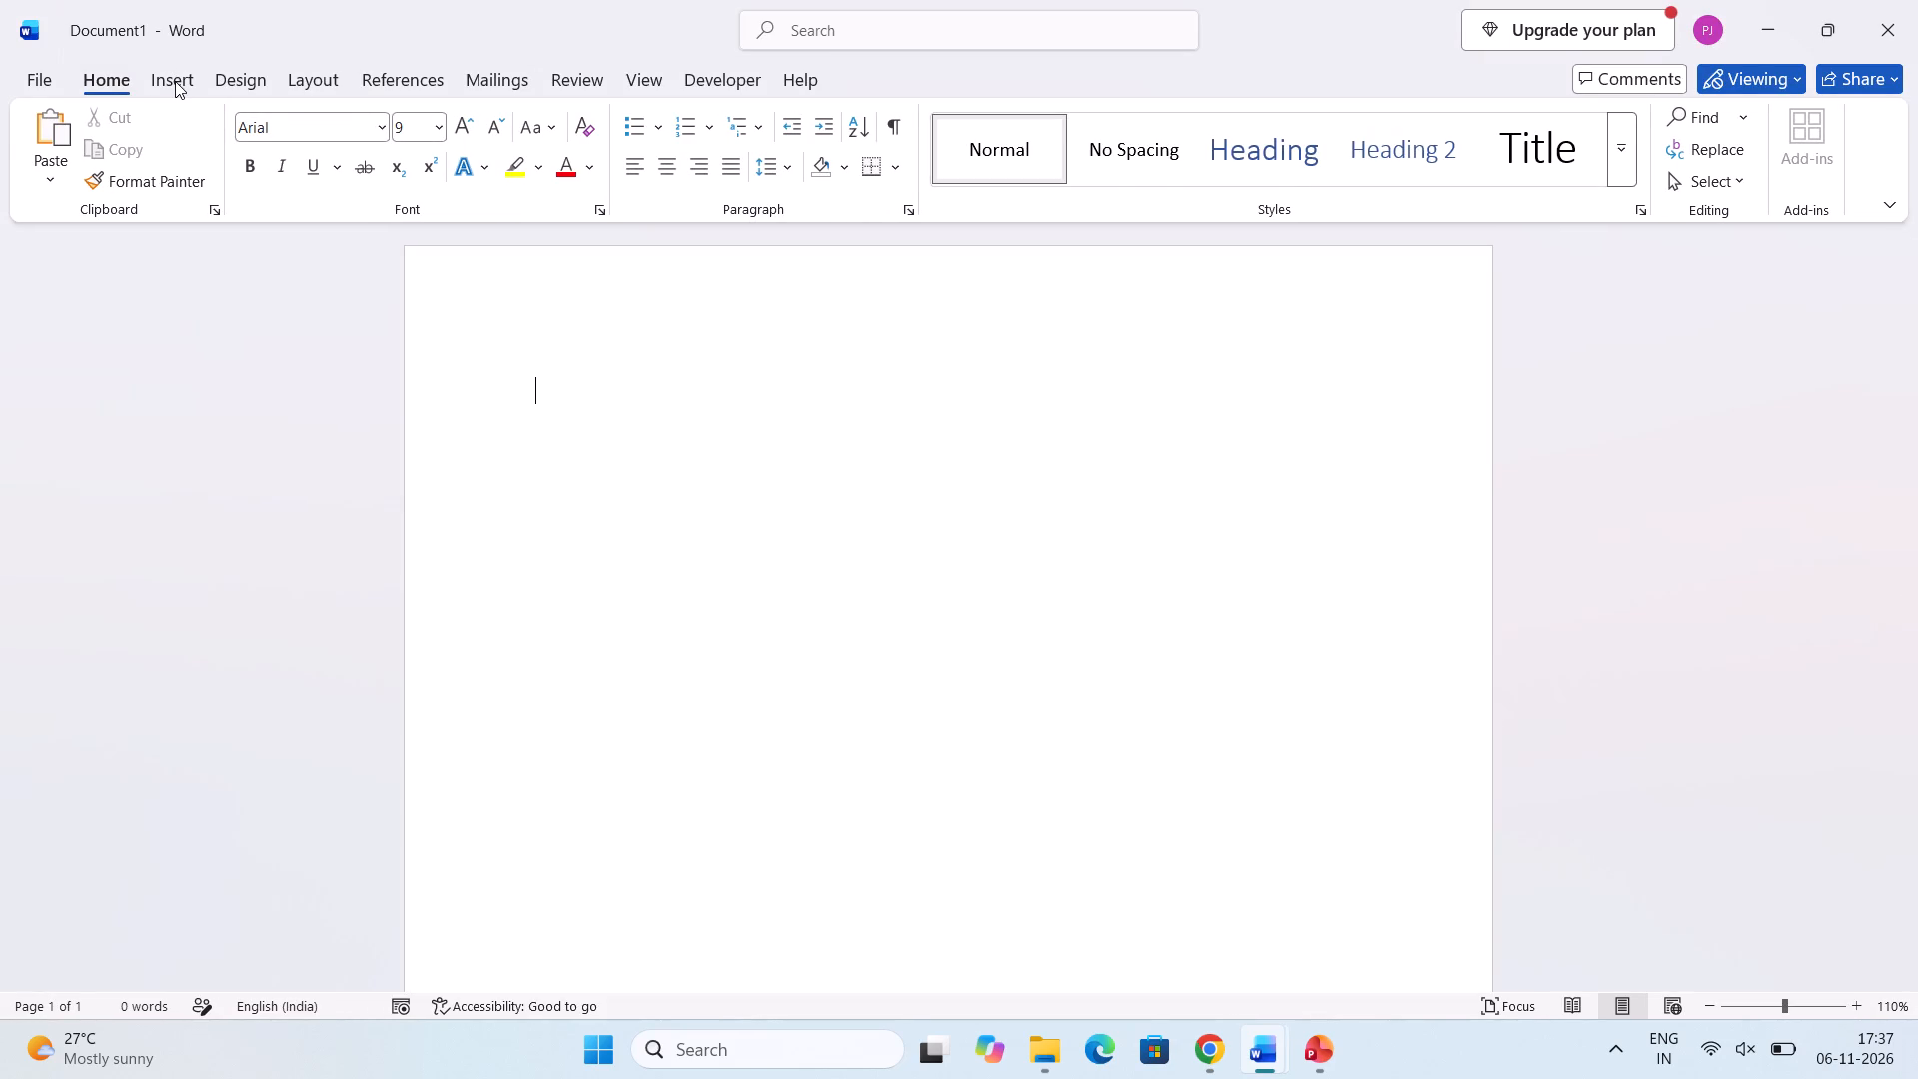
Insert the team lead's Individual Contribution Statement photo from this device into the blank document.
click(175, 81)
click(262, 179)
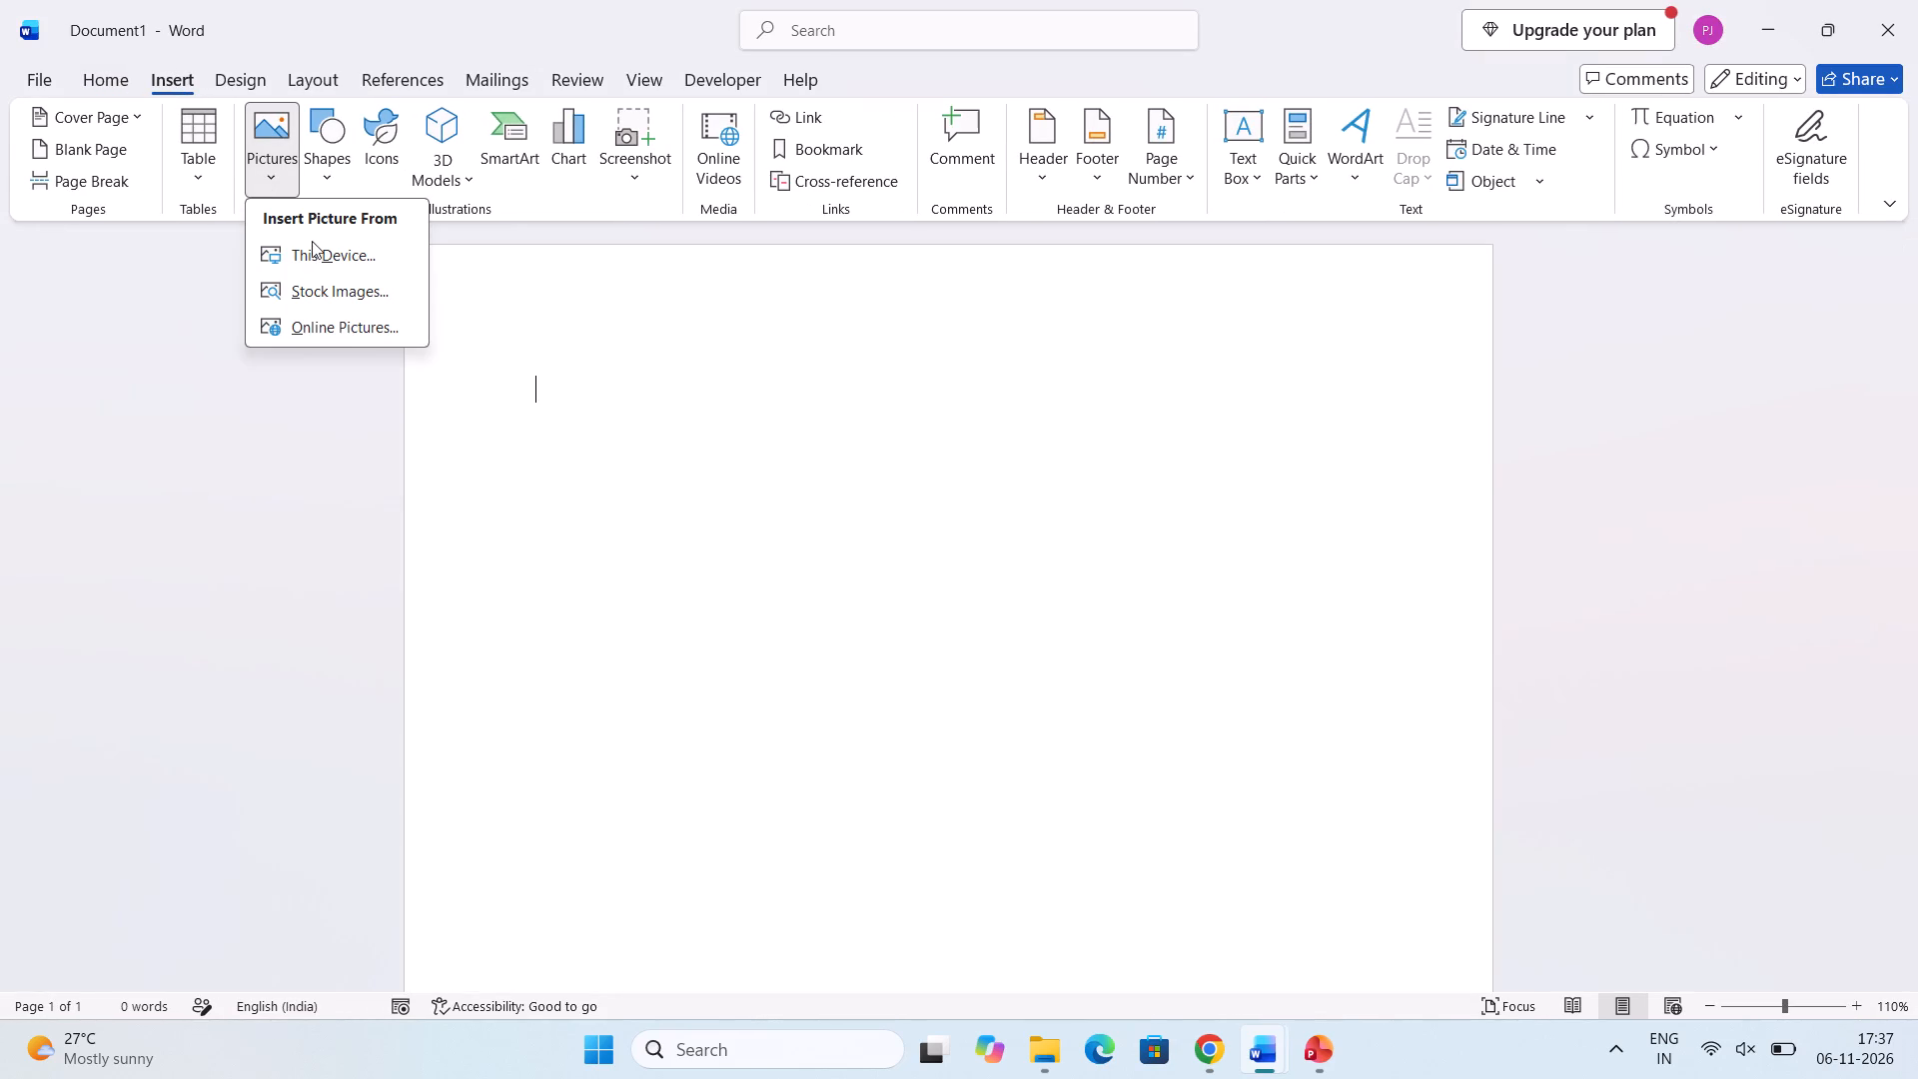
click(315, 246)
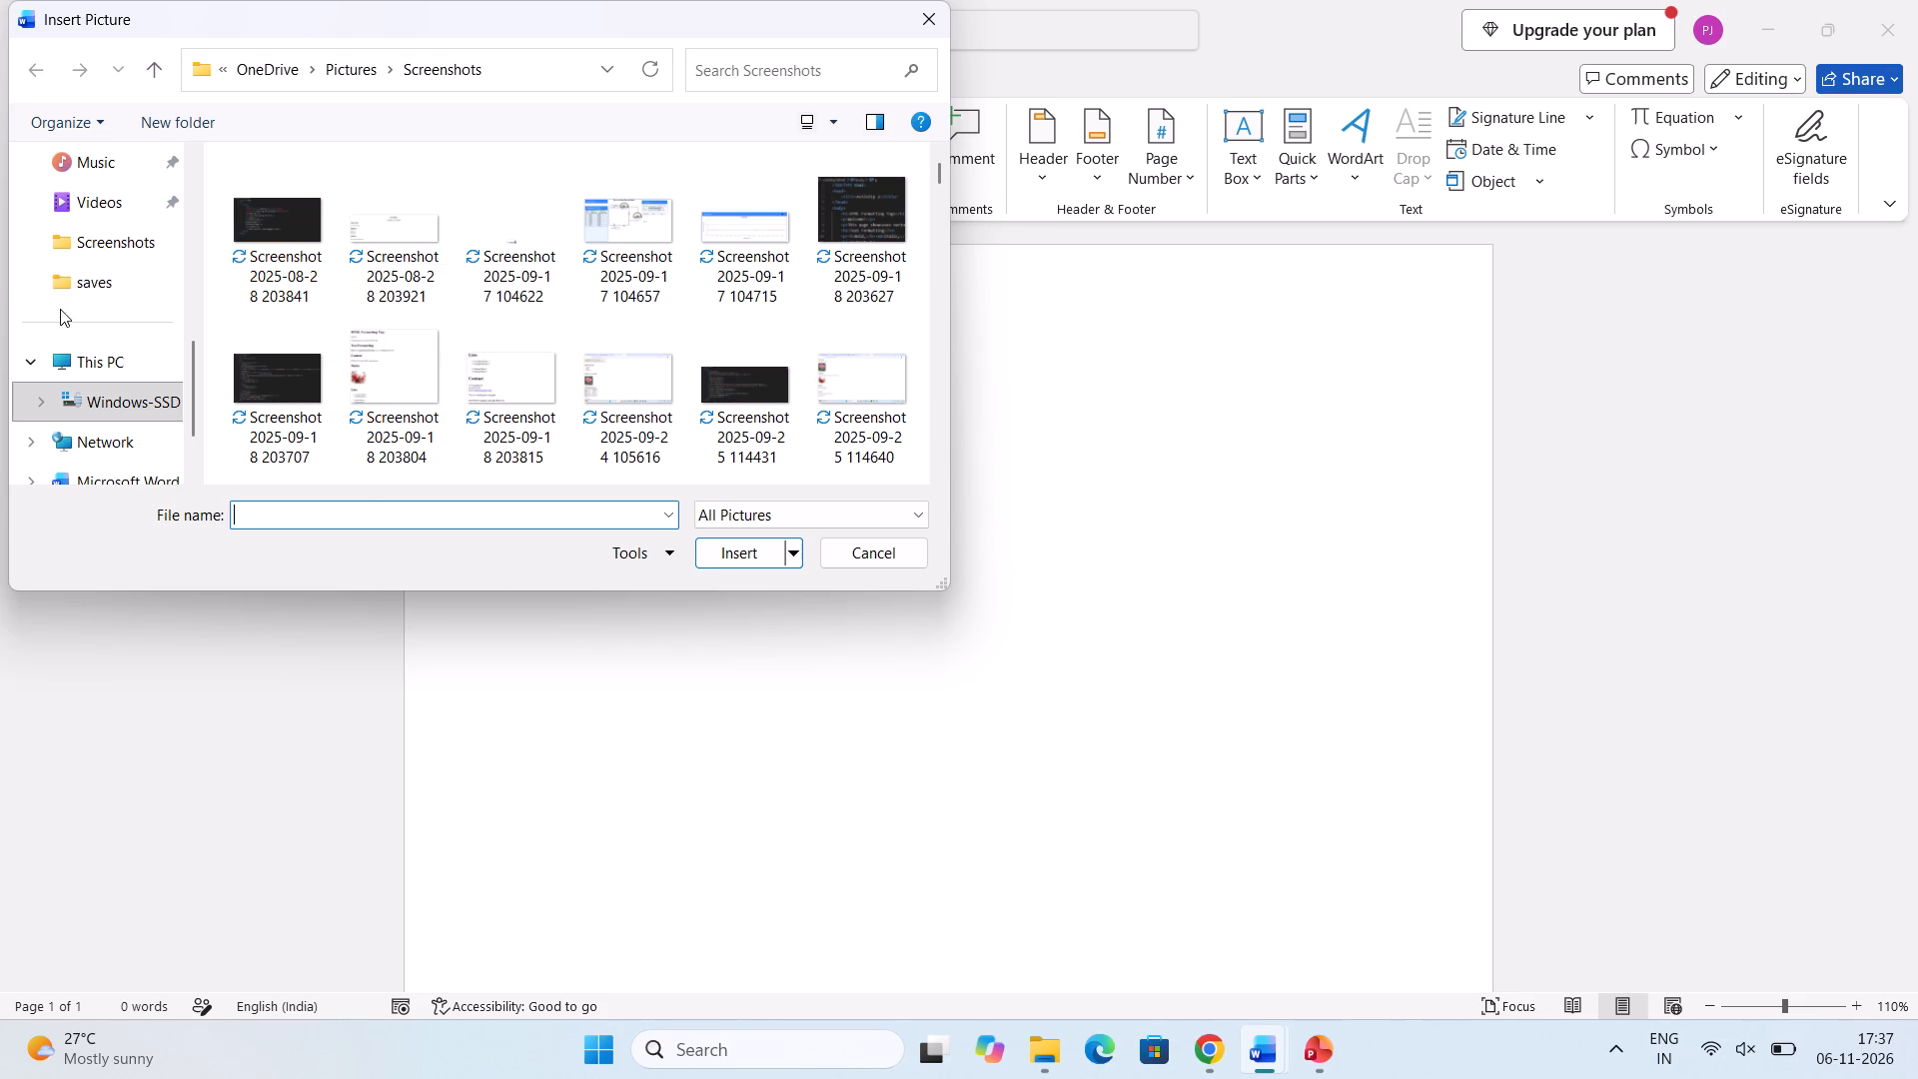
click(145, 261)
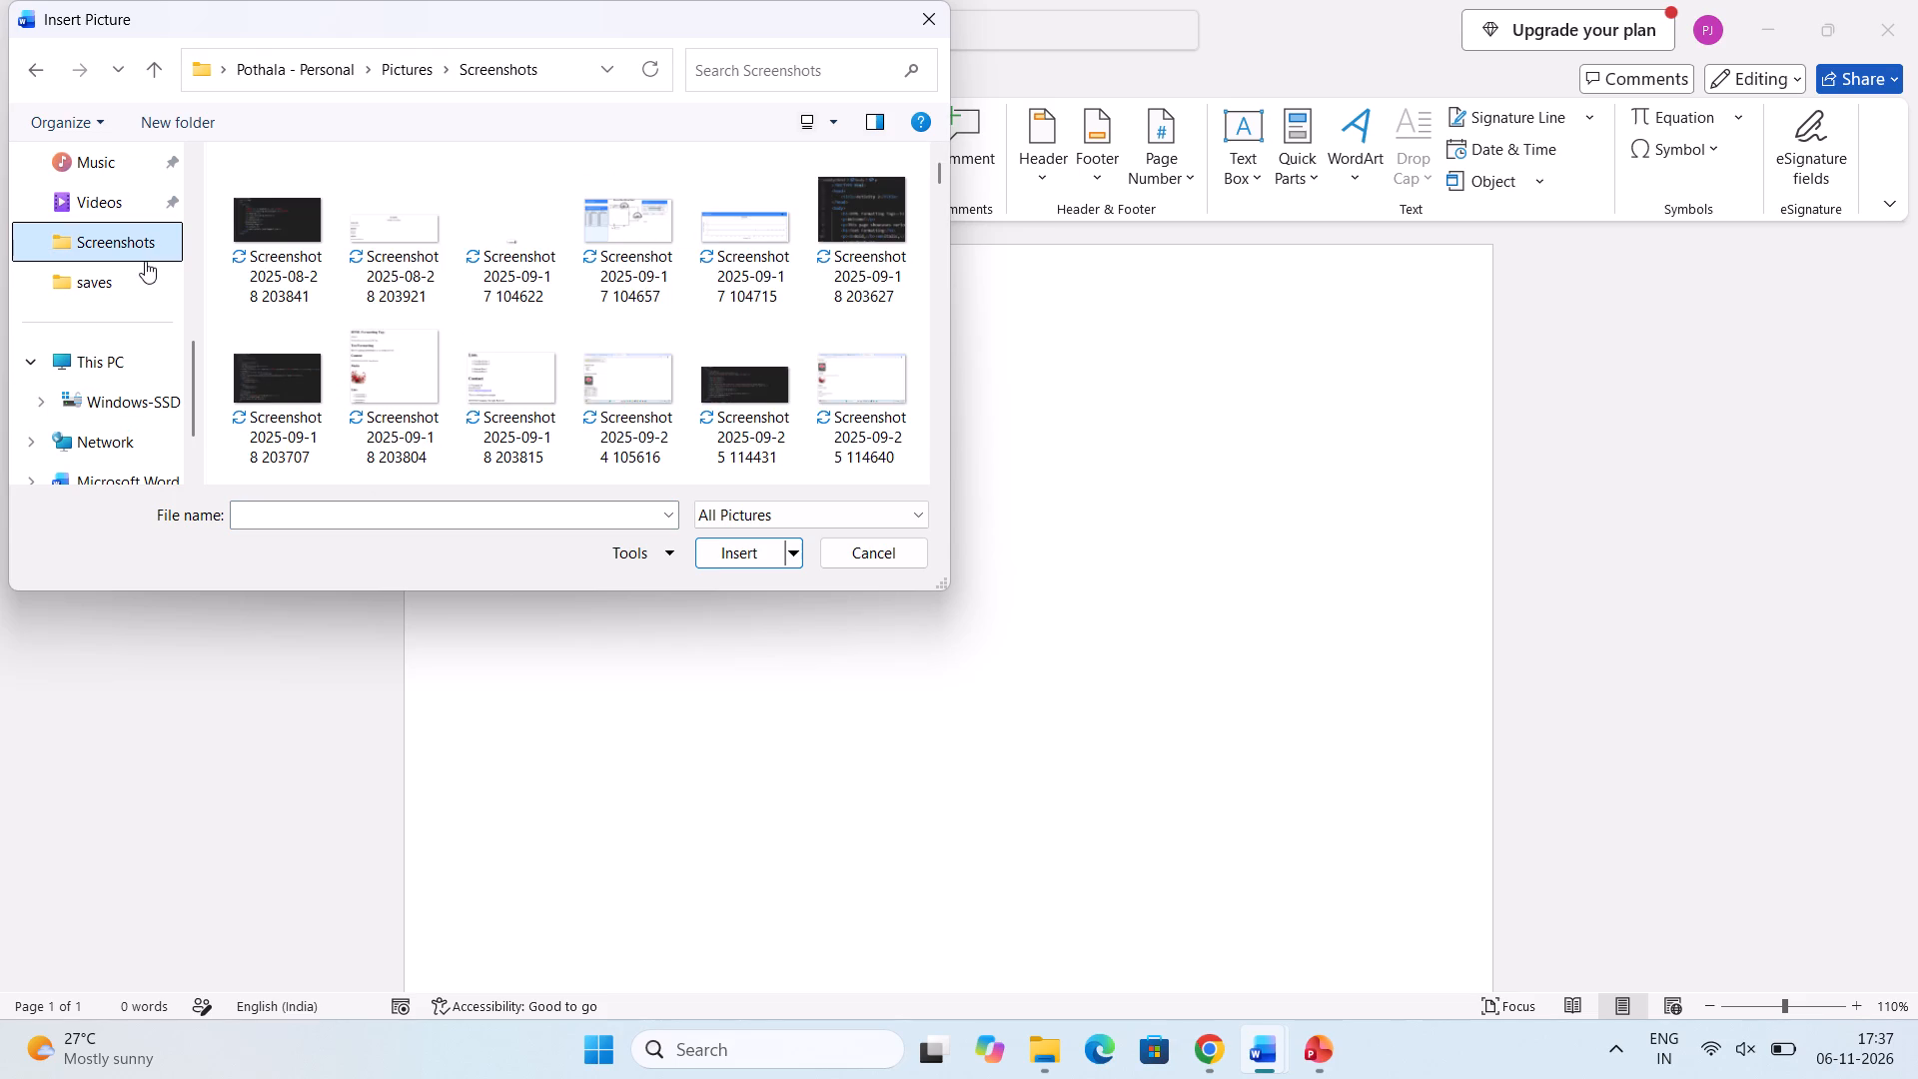
Insert the team lead's Individual Contribution Statement photo from the Downloads folder into the blank document.
scroll(382, 464, down, 10)
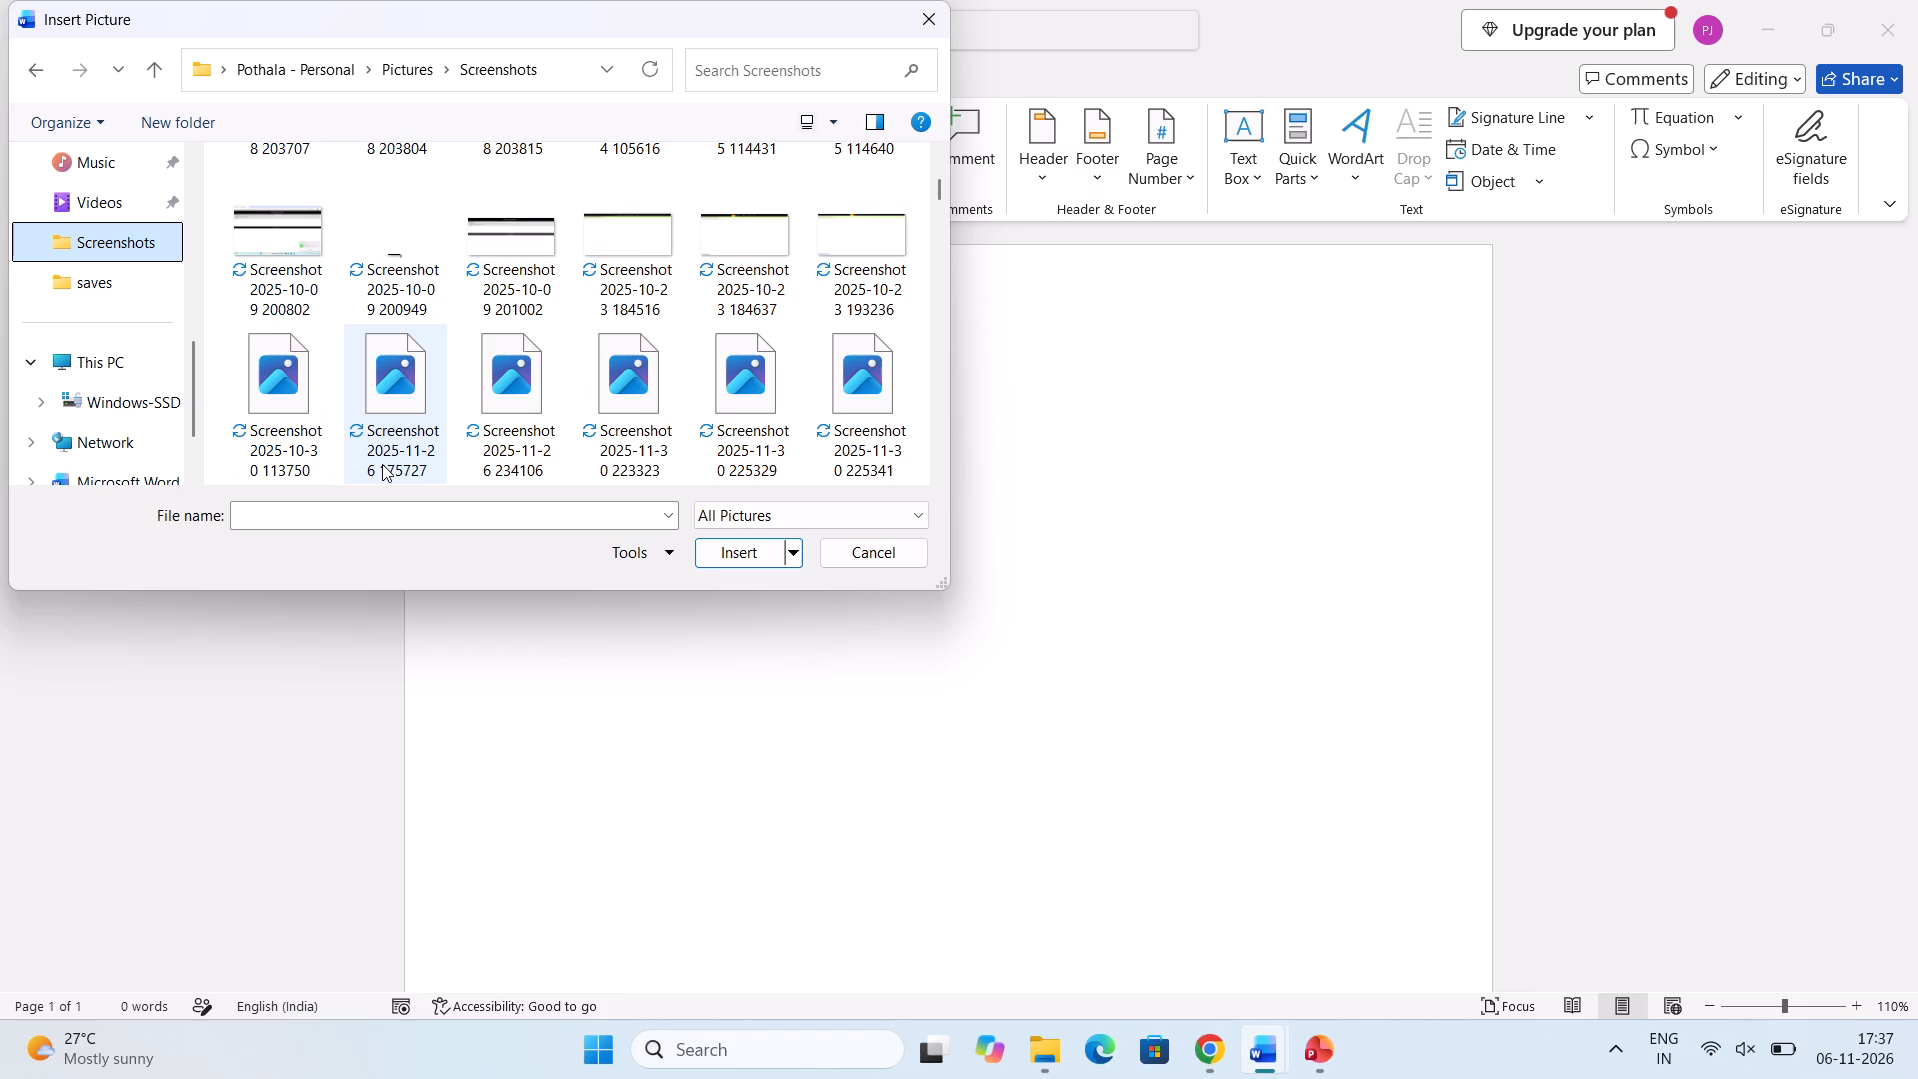
scroll(382, 464, down, 20)
scroll(382, 464, down, 20)
scroll(382, 464, down, 20)
scroll(382, 464, down, 20)
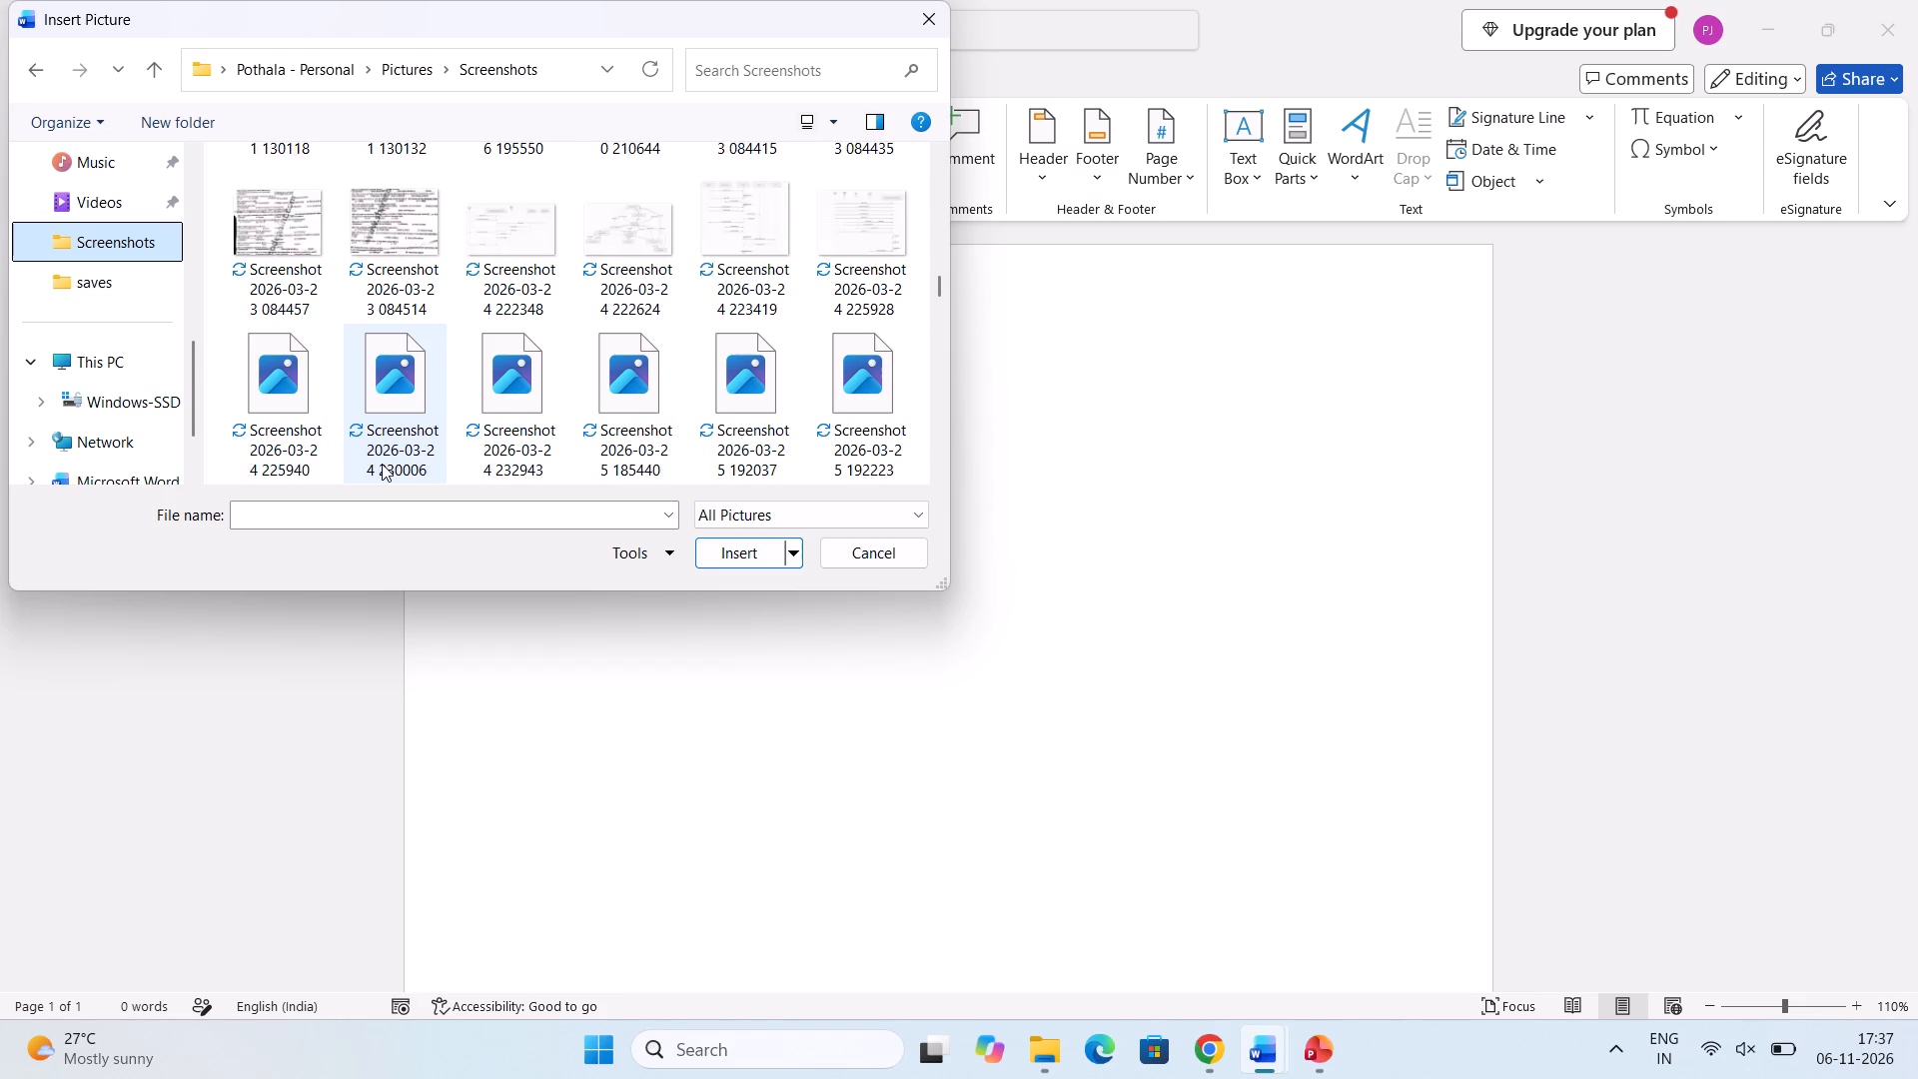
scroll(382, 464, down, 20)
scroll(382, 464, down, 20)
scroll(382, 464, down, 20)
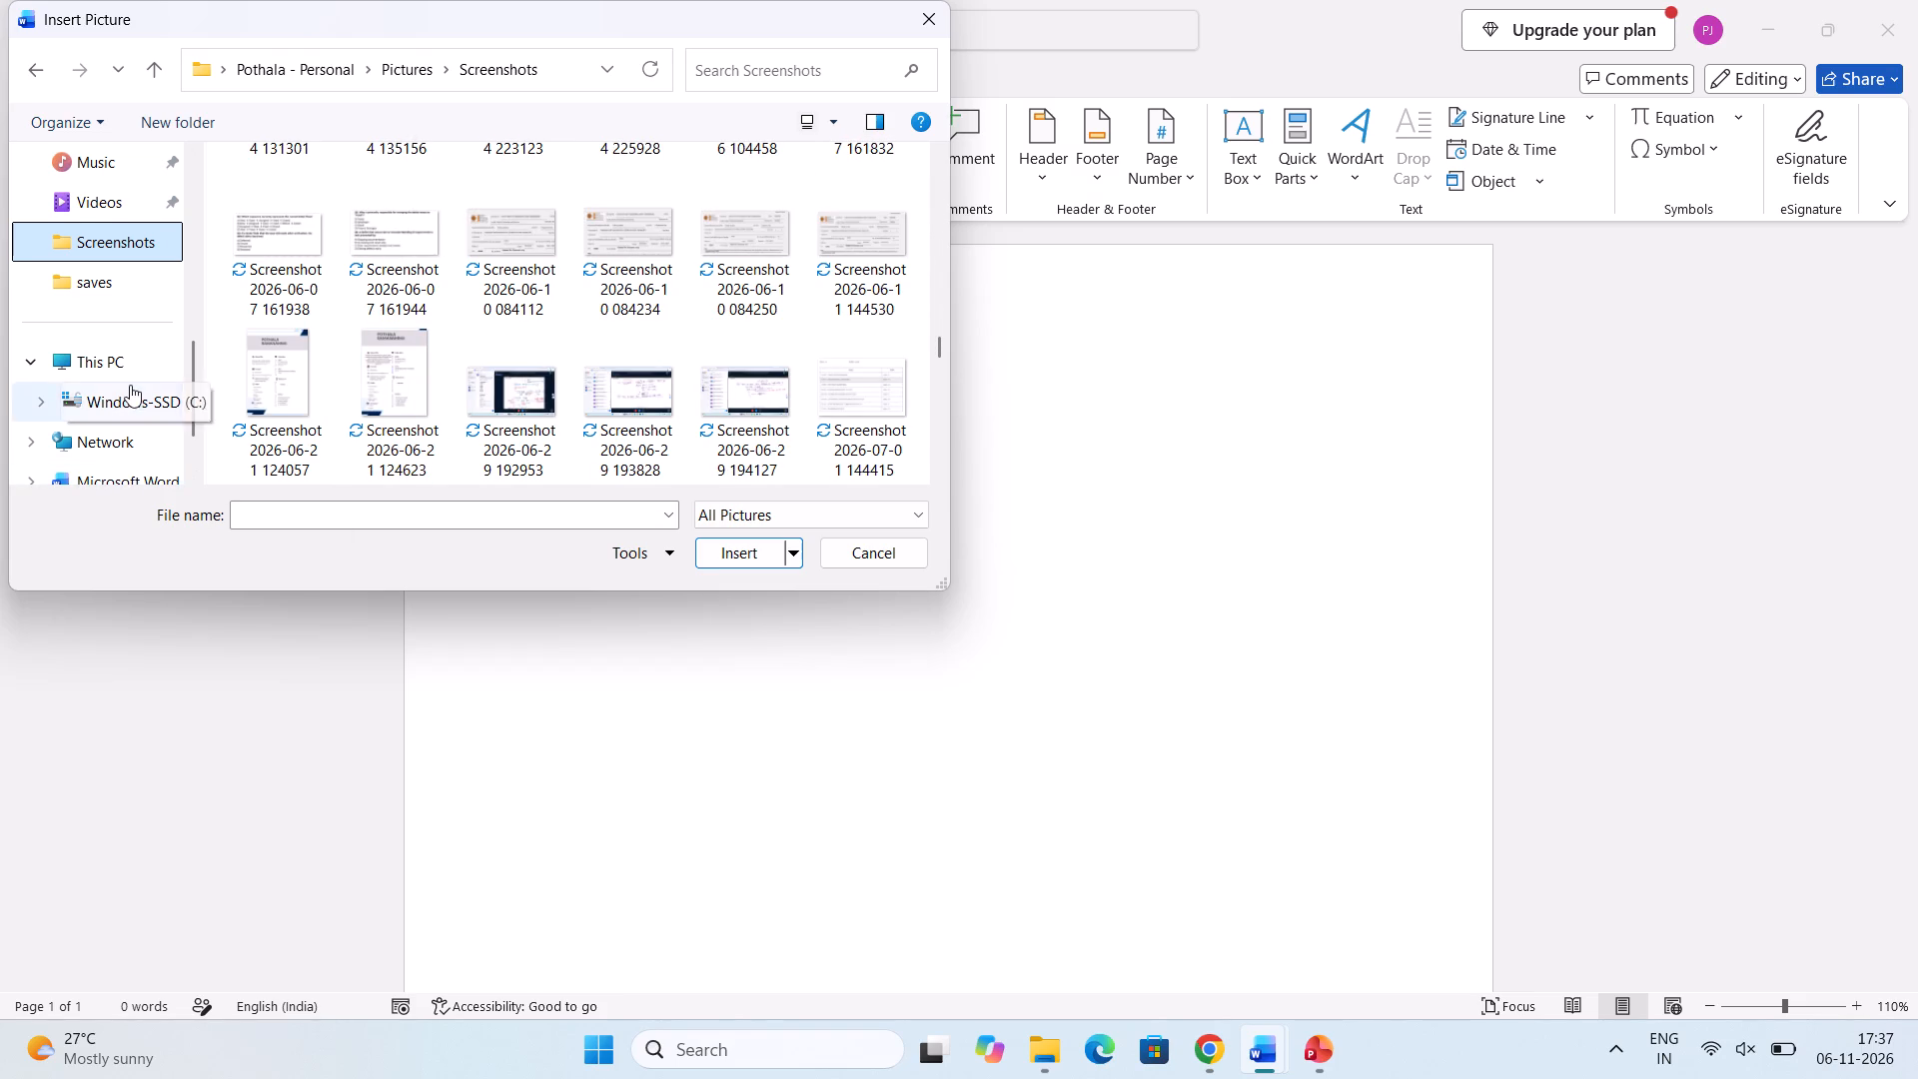
scroll(130, 385, up, 4)
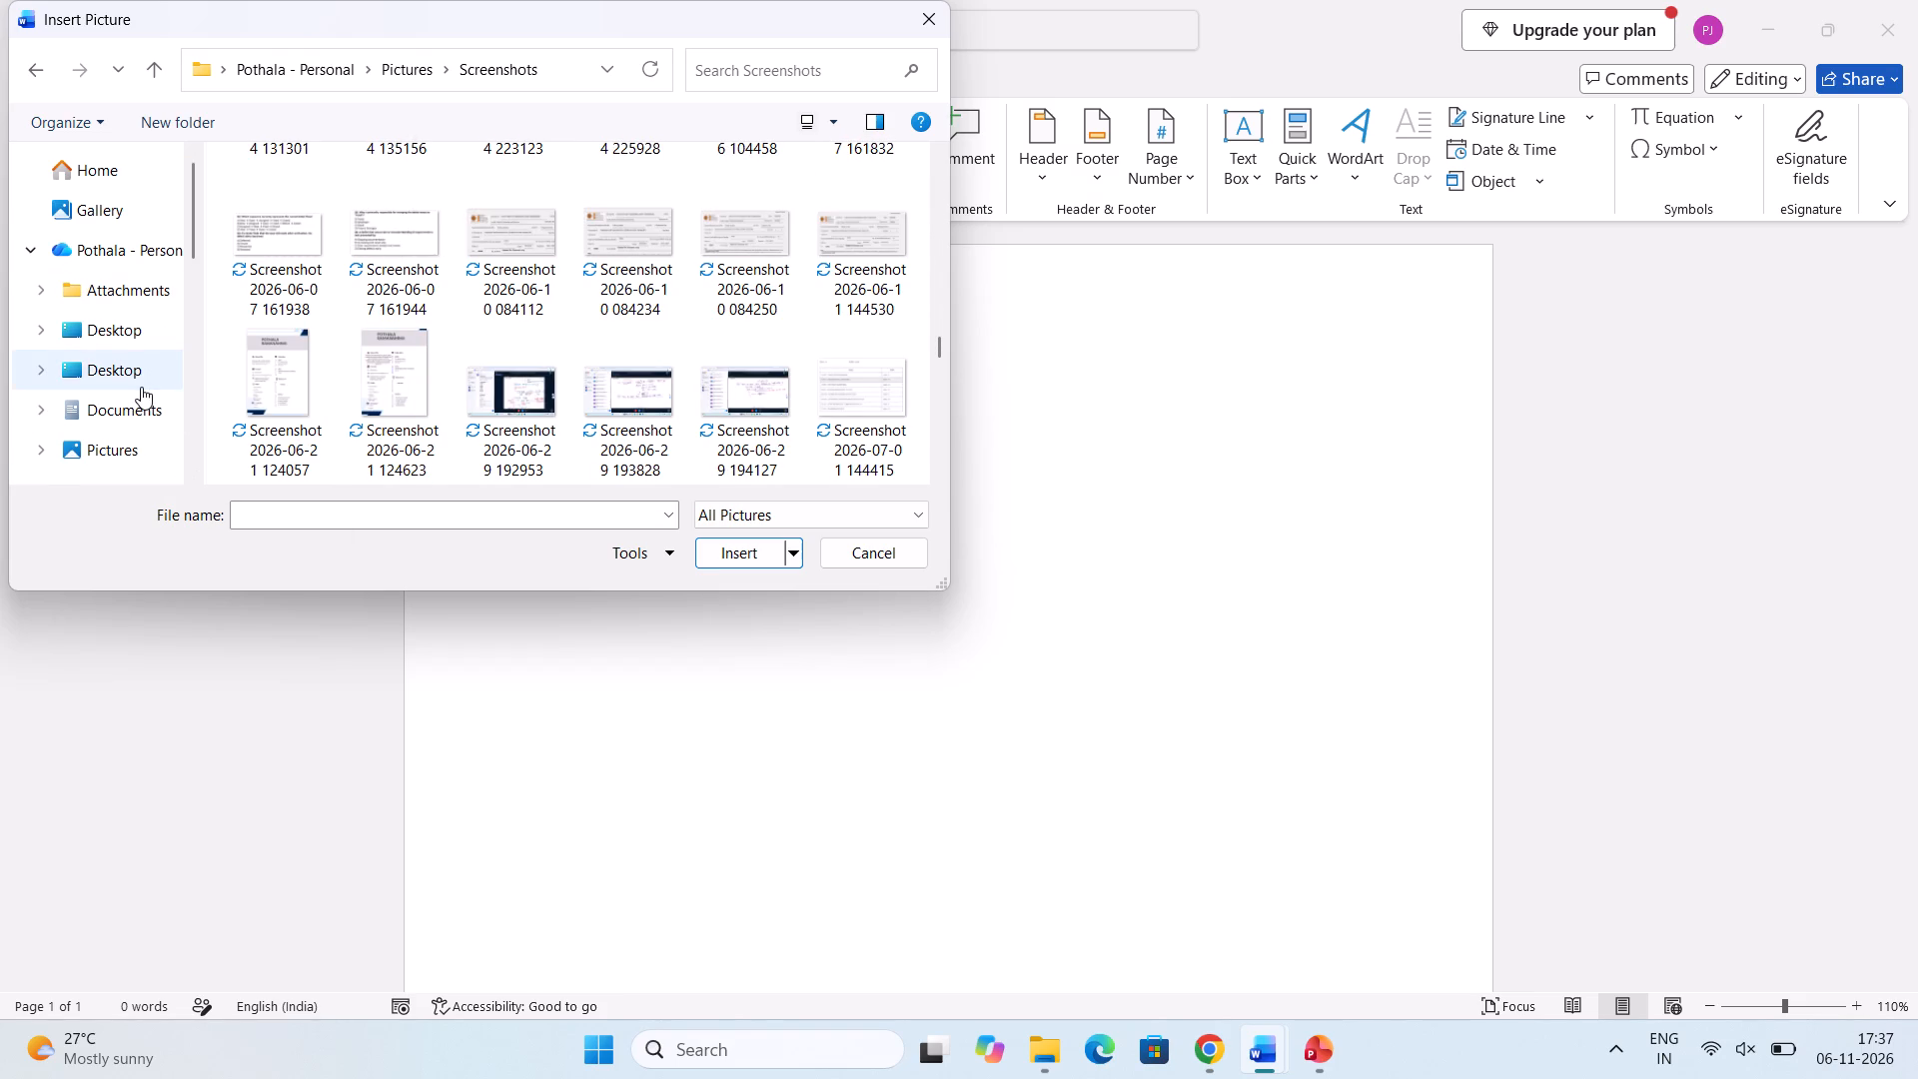
scroll(141, 387, down, 2)
scroll(141, 387, up, 1)
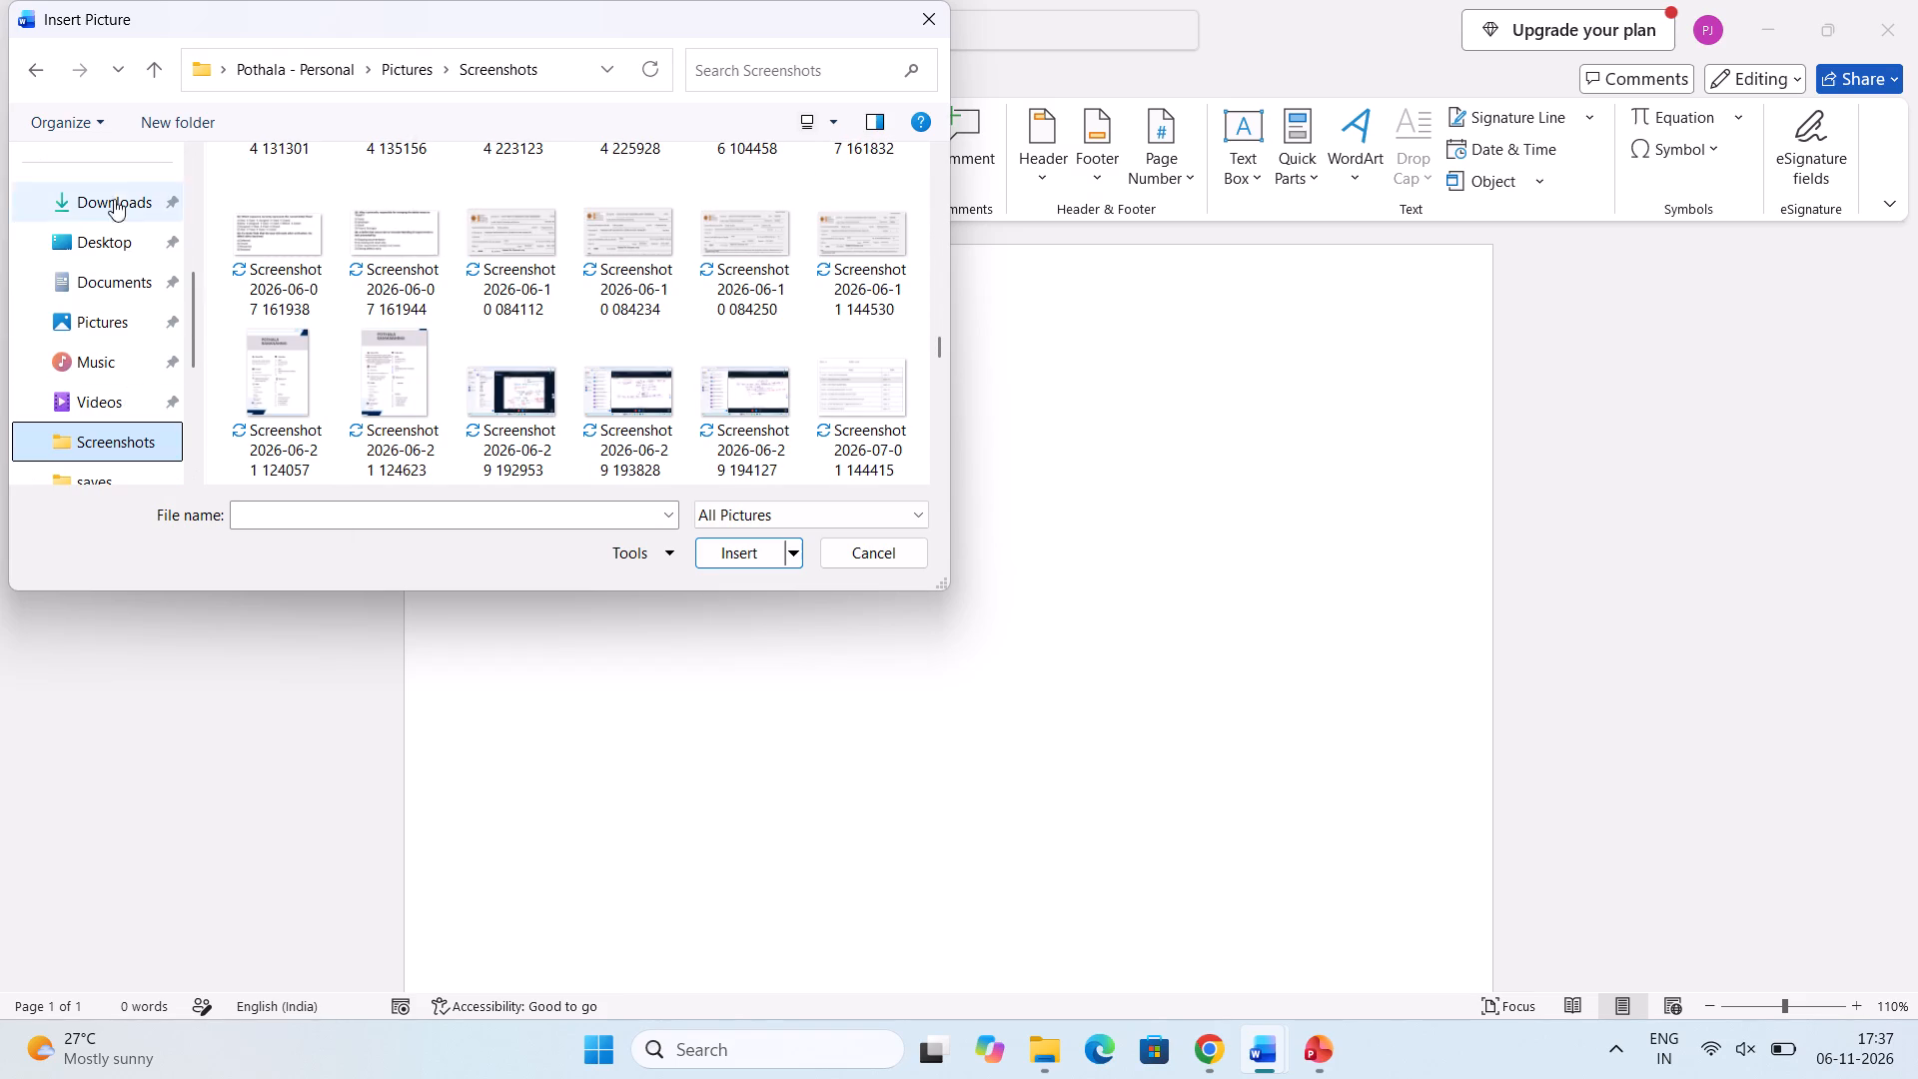
click(126, 208)
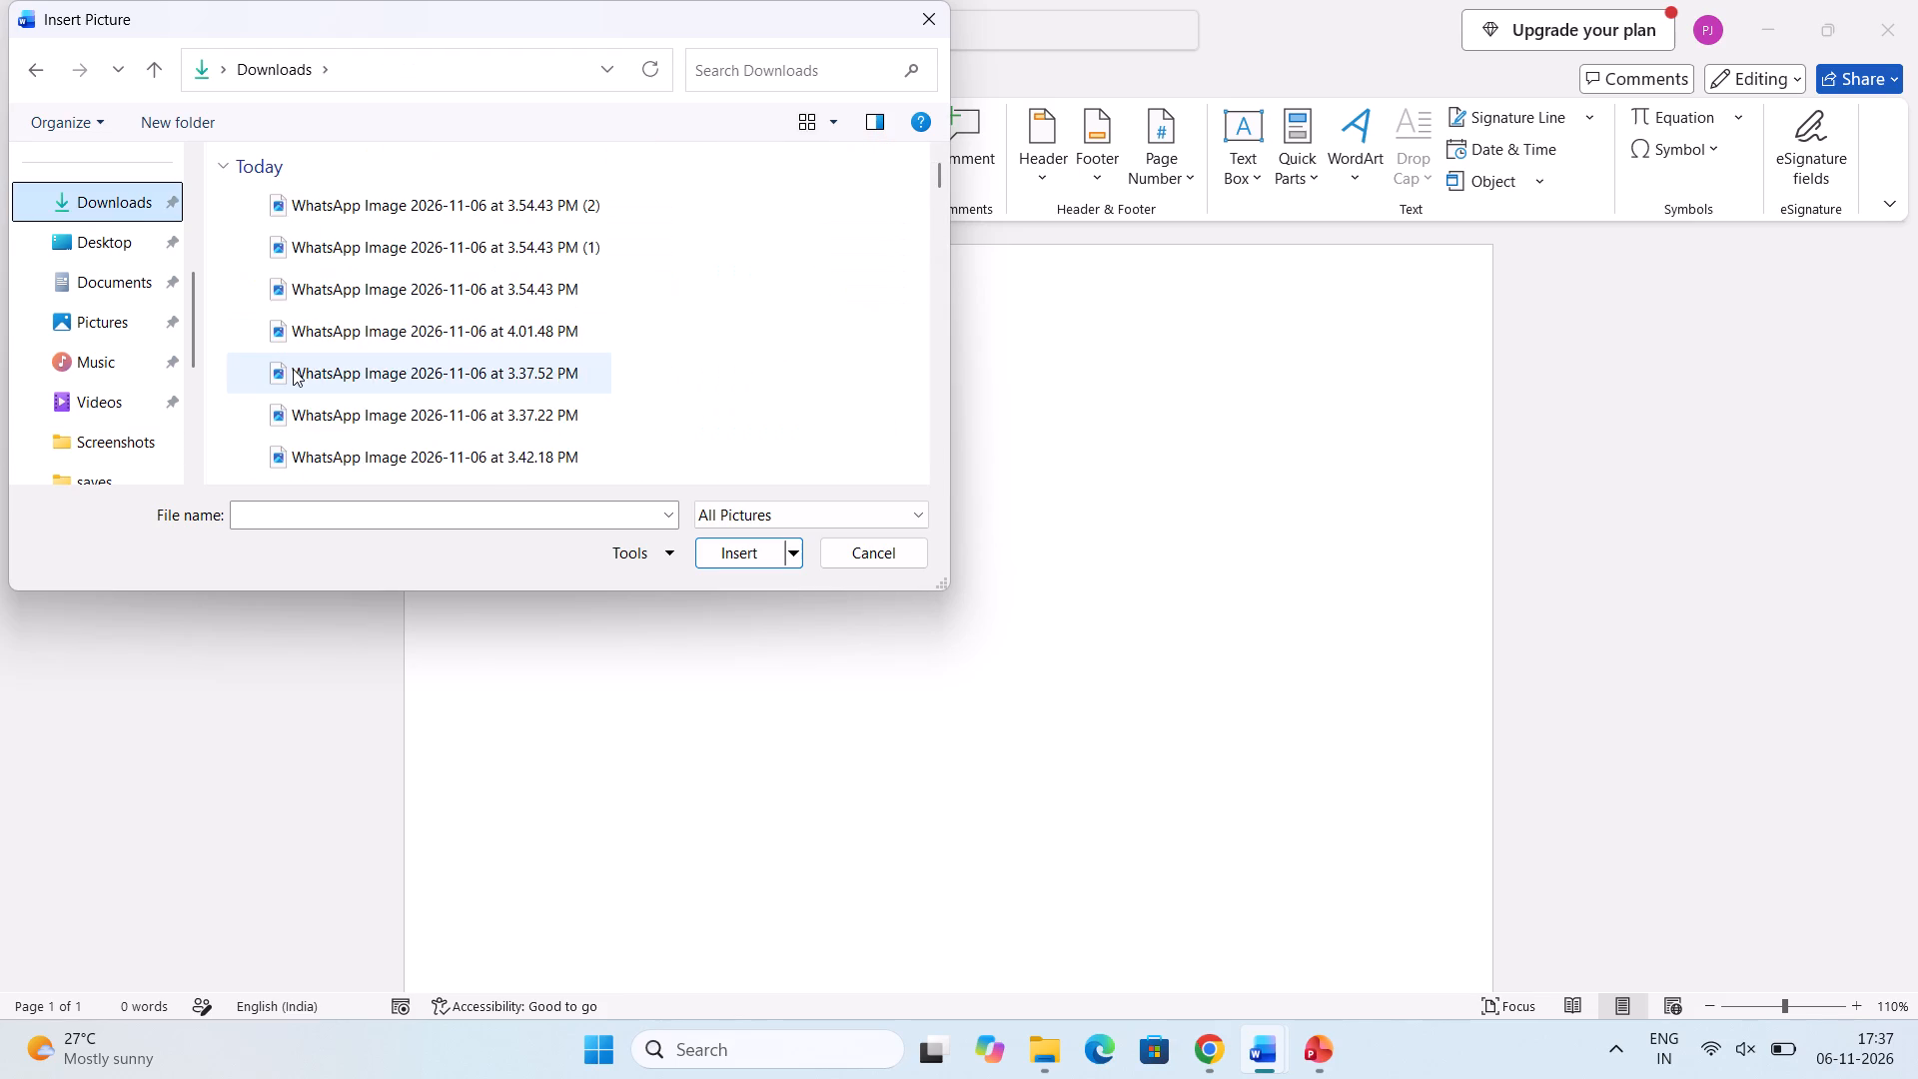
scroll(293, 369, up, 1)
scroll(395, 421, down, 1)
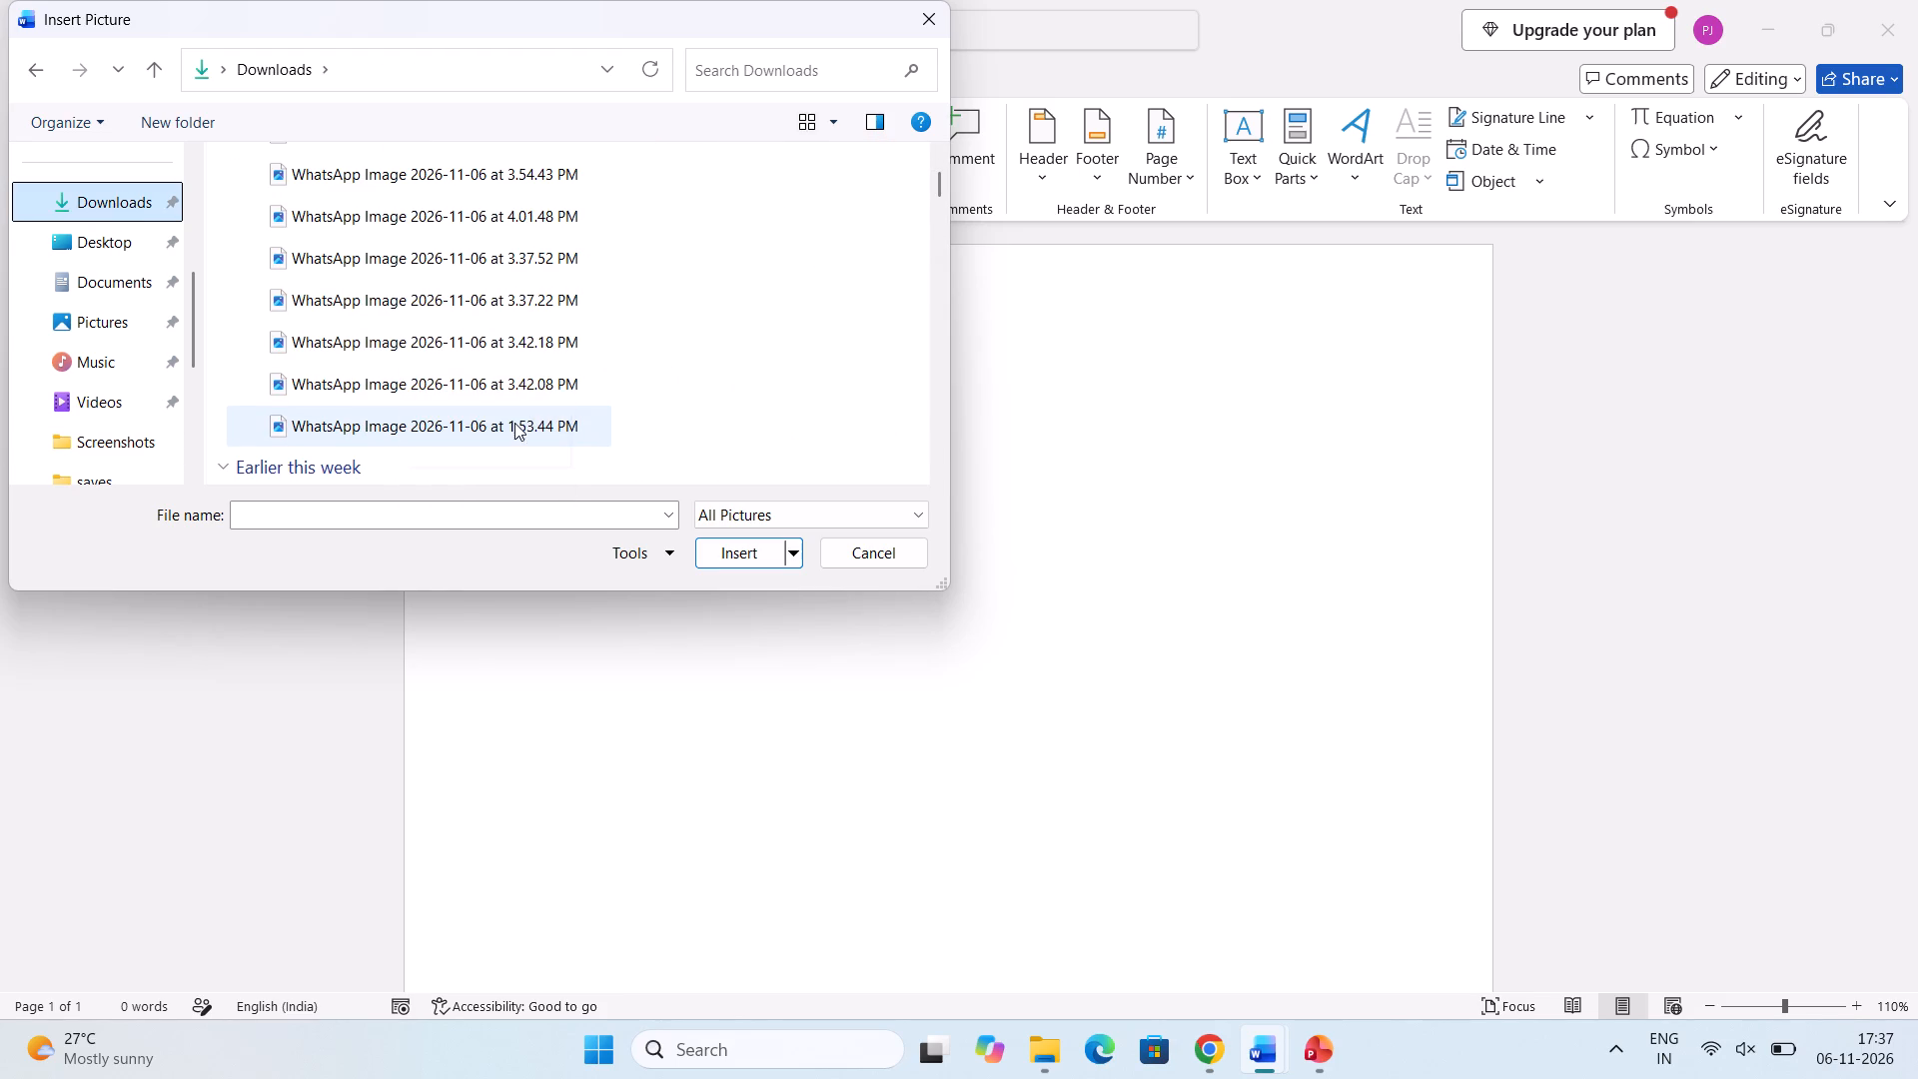
click(540, 380)
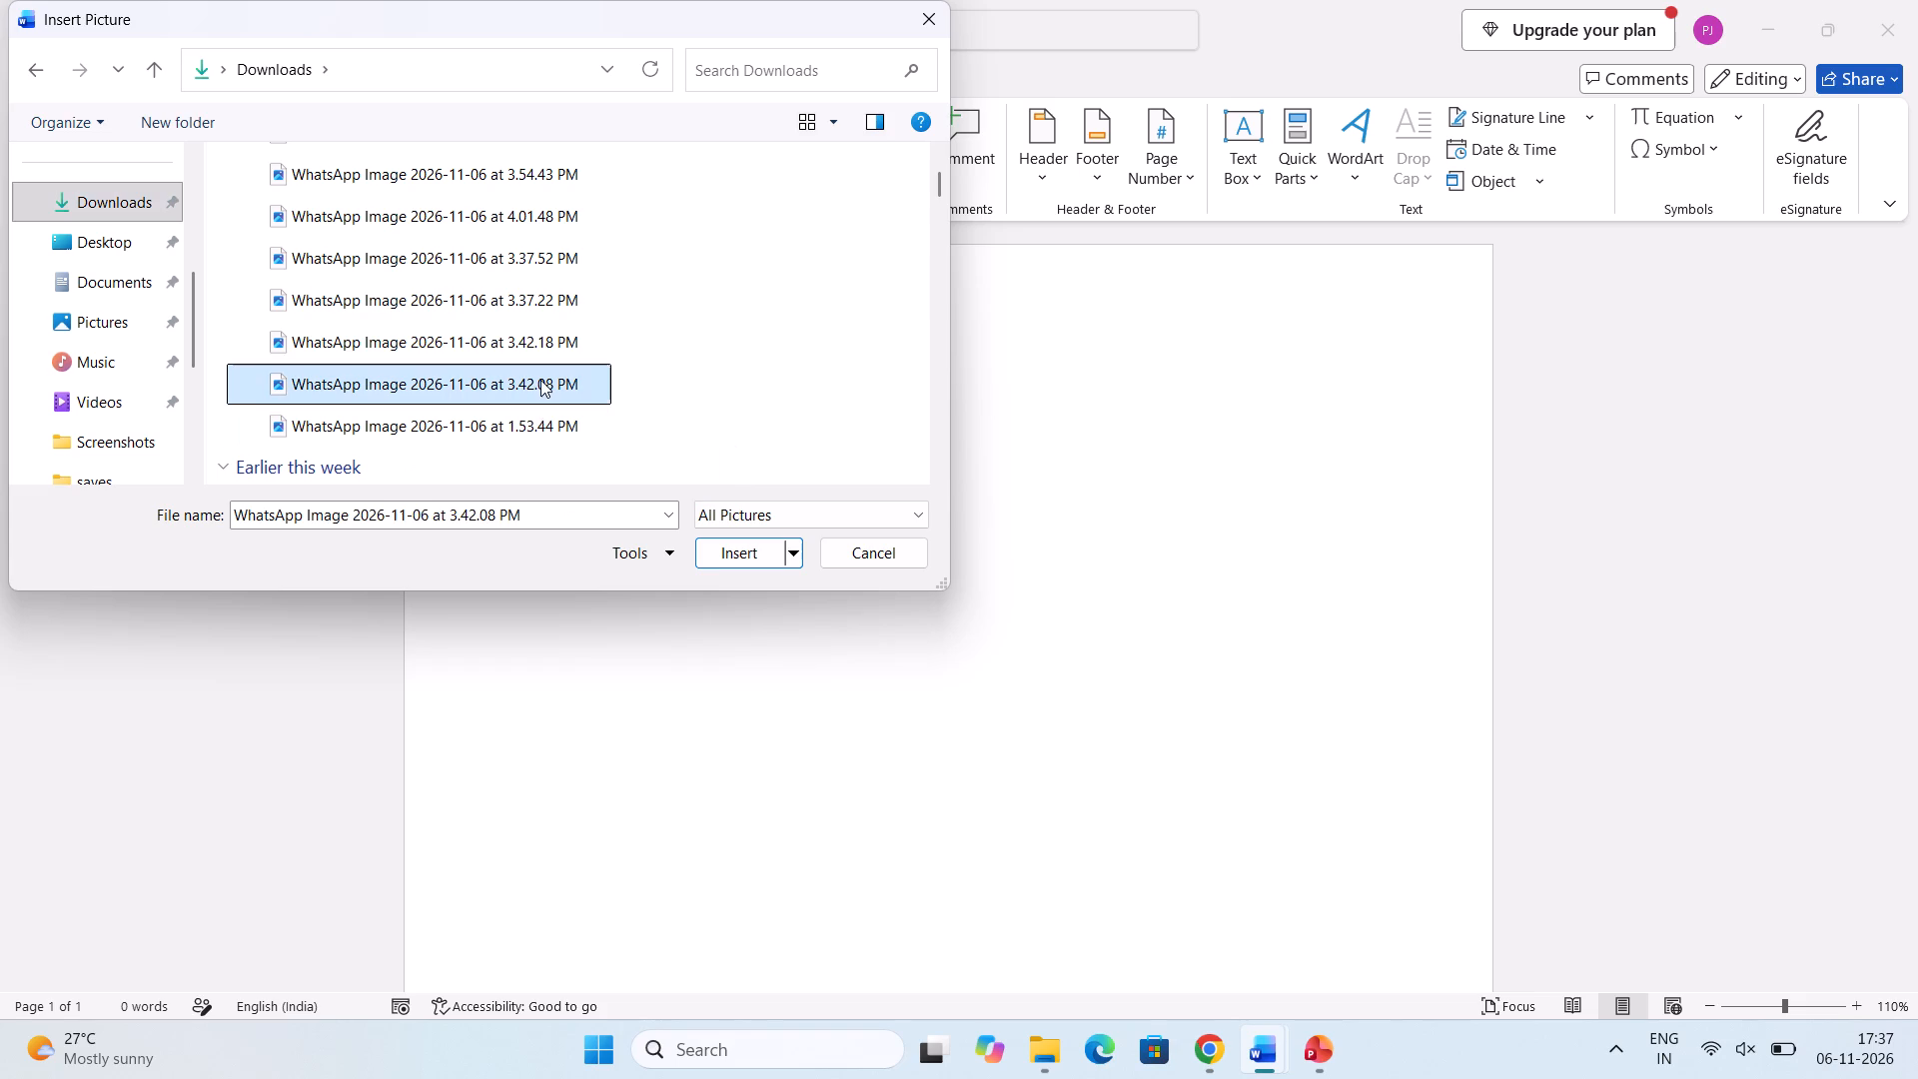
click(542, 312)
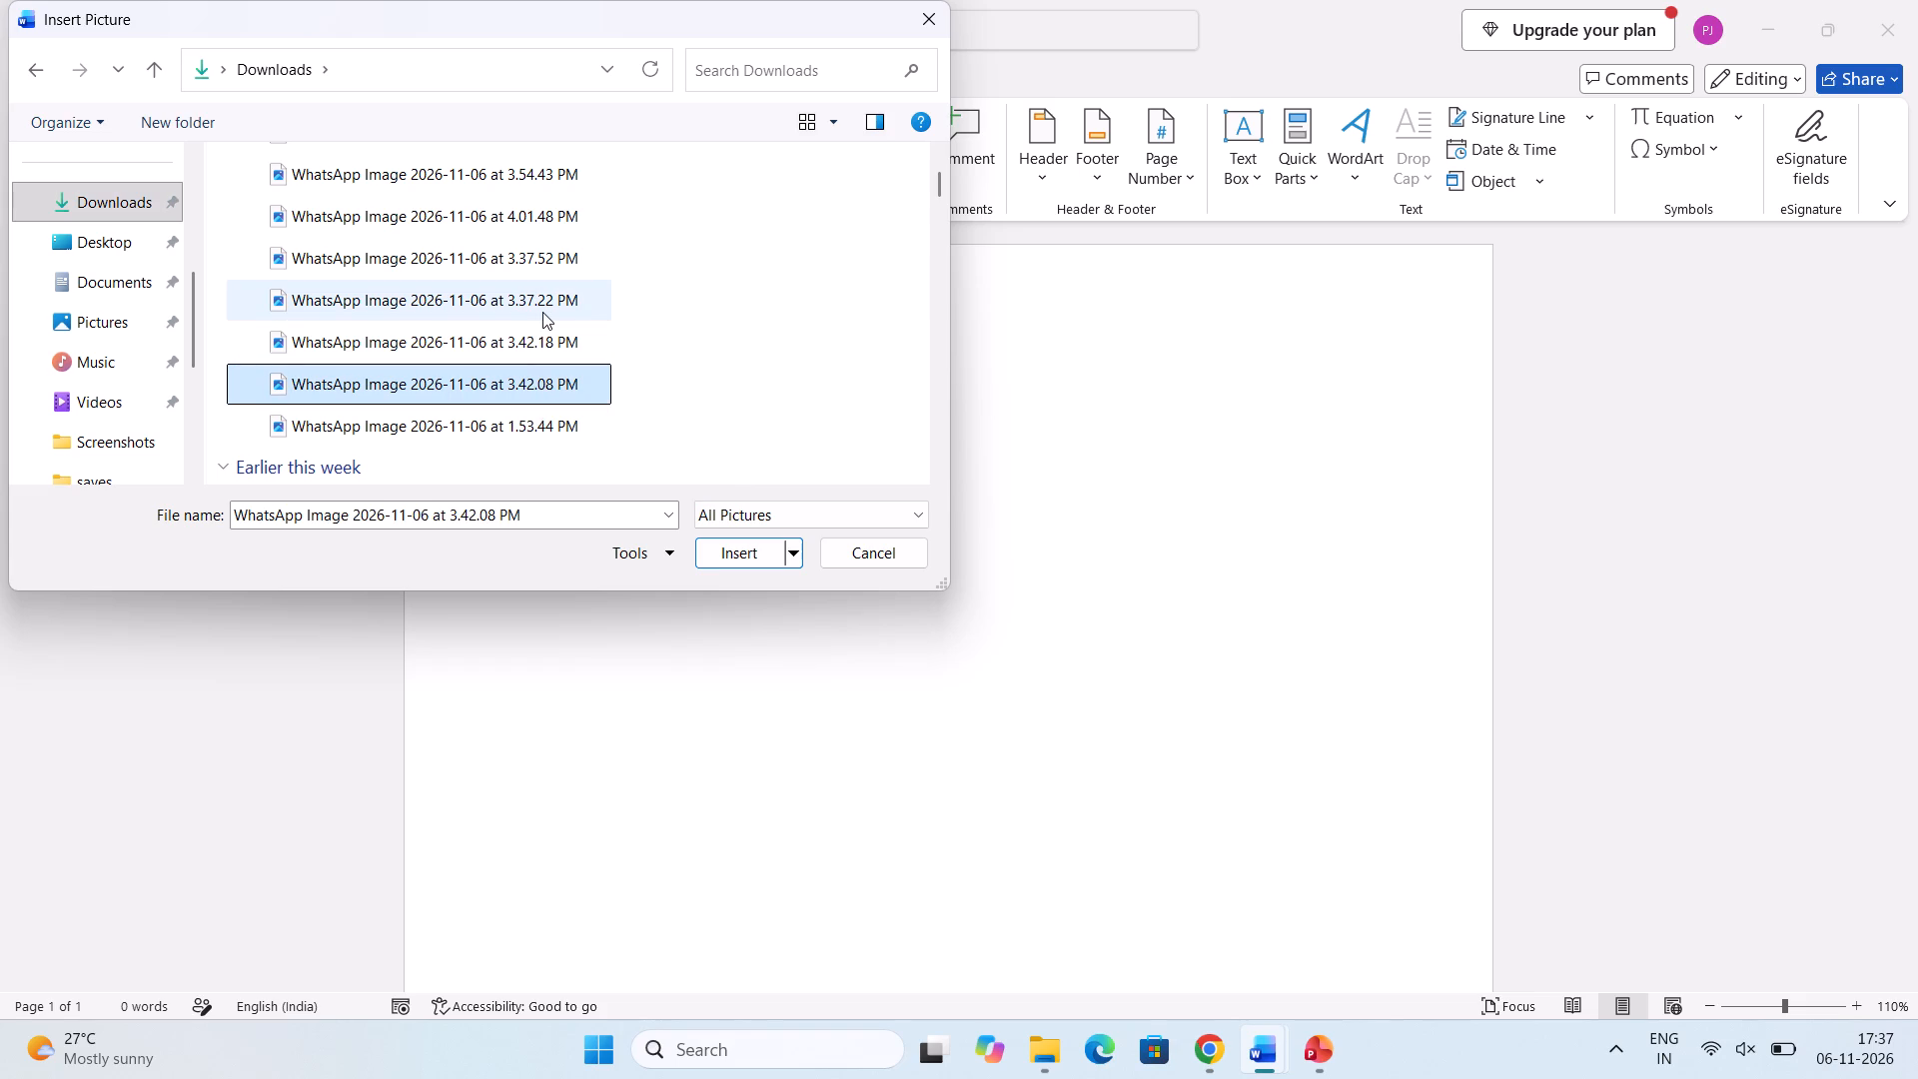
click(731, 567)
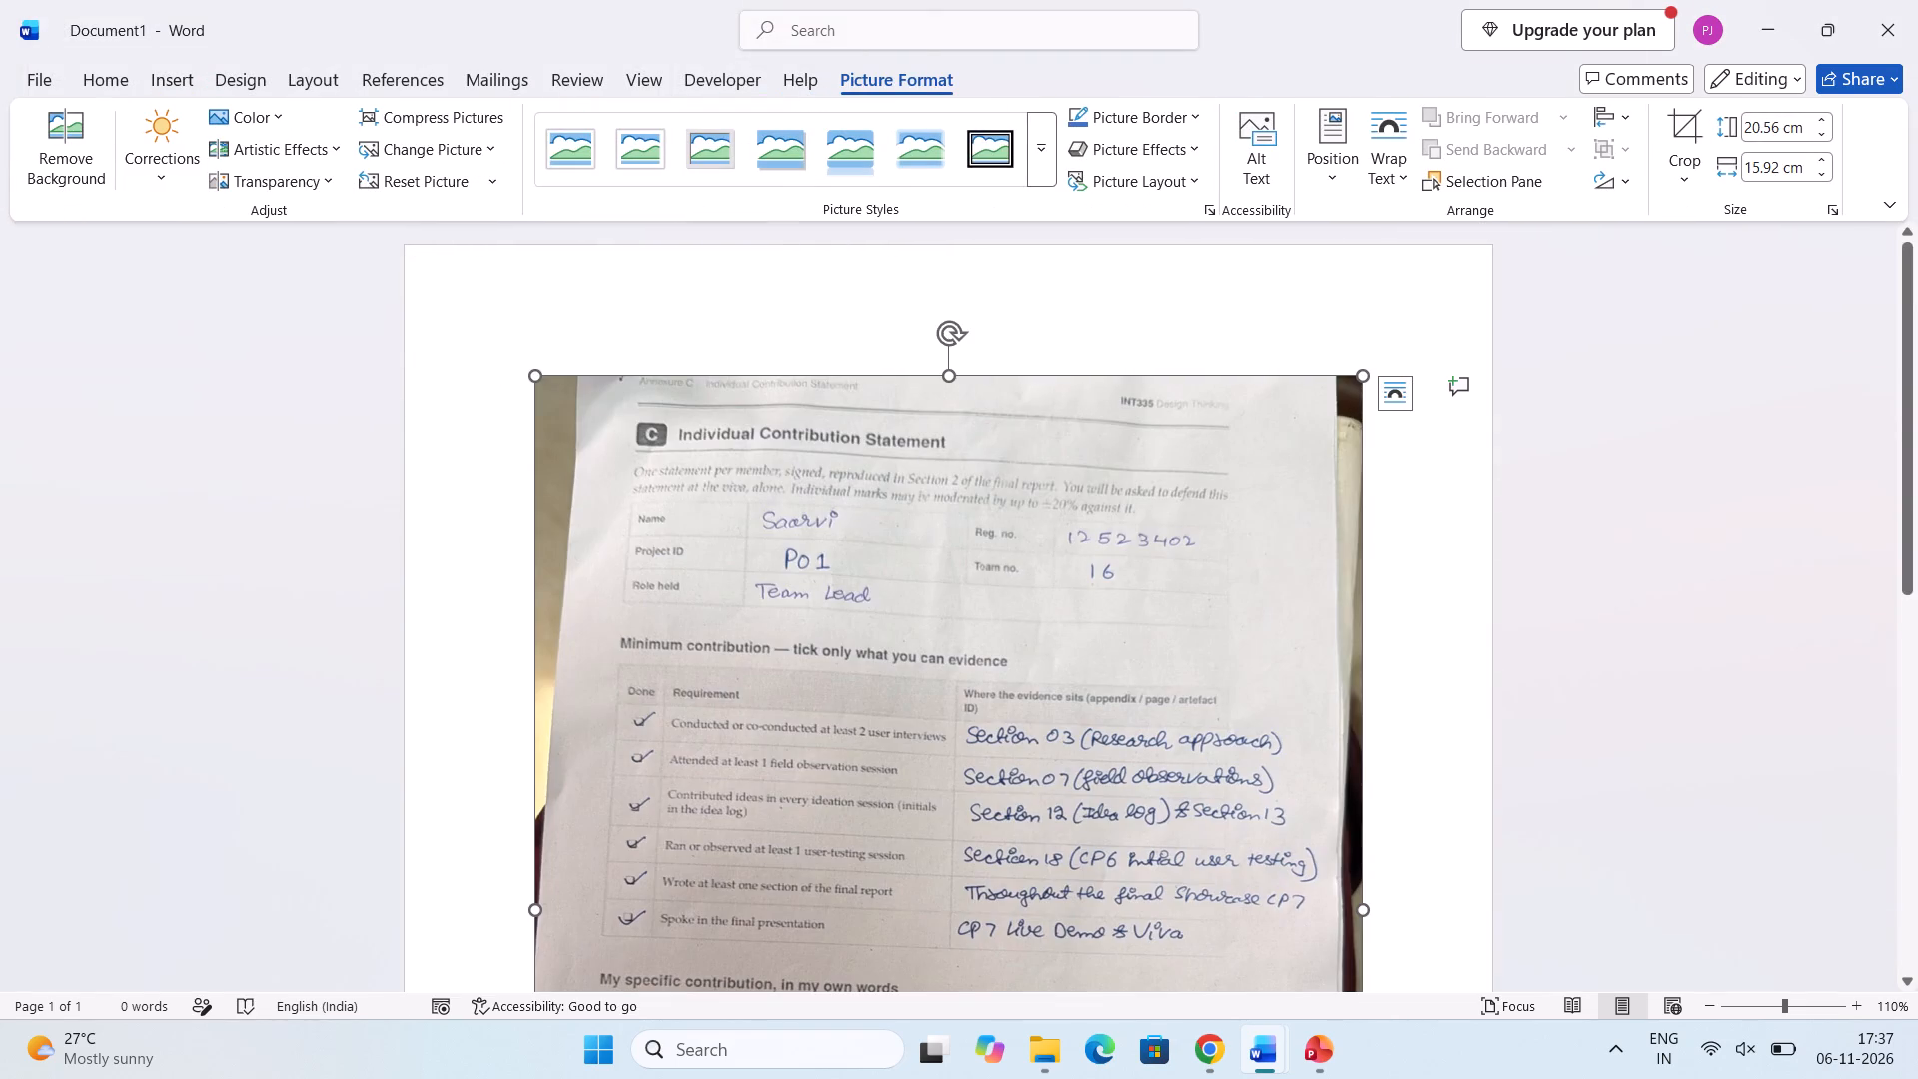
Check how the inserted photo fits its page and add a blank page after it.
scroll(748, 545, down, 4)
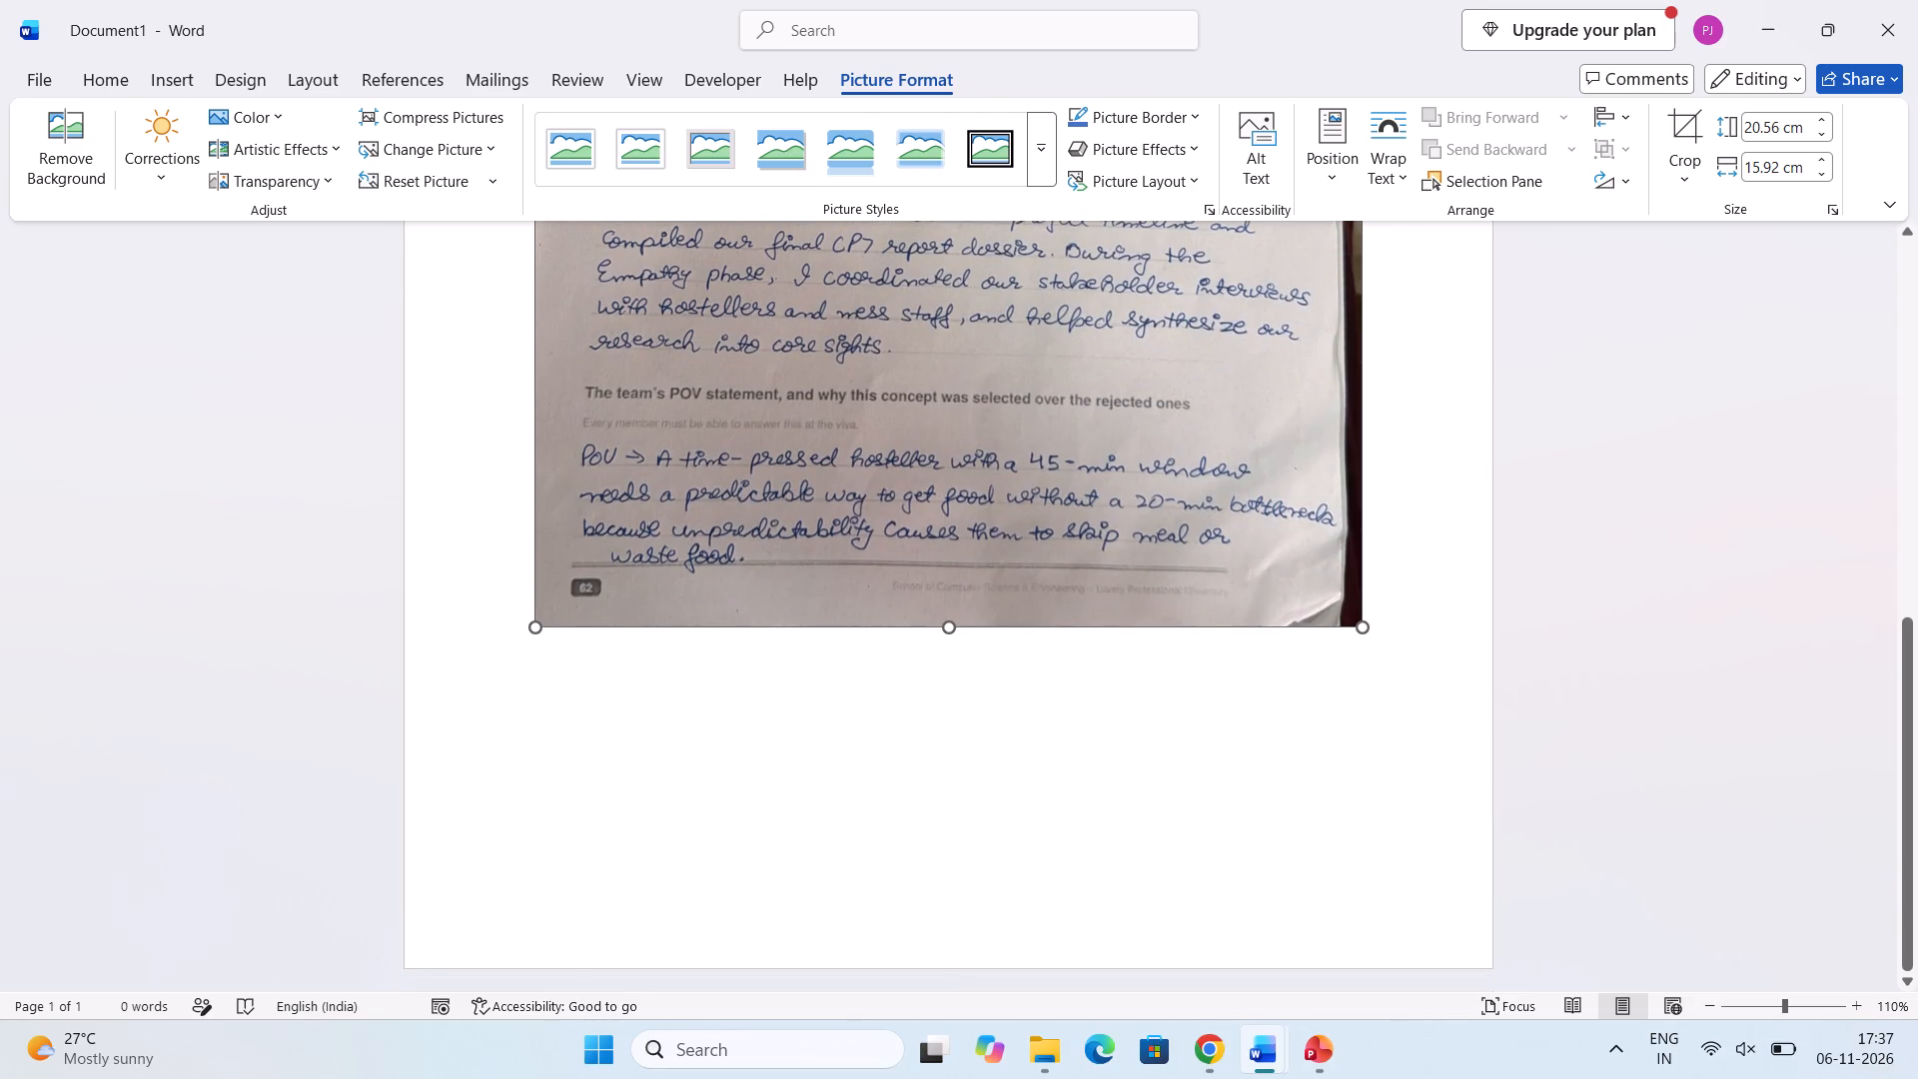
click(911, 704)
scroll(911, 704, down, 4)
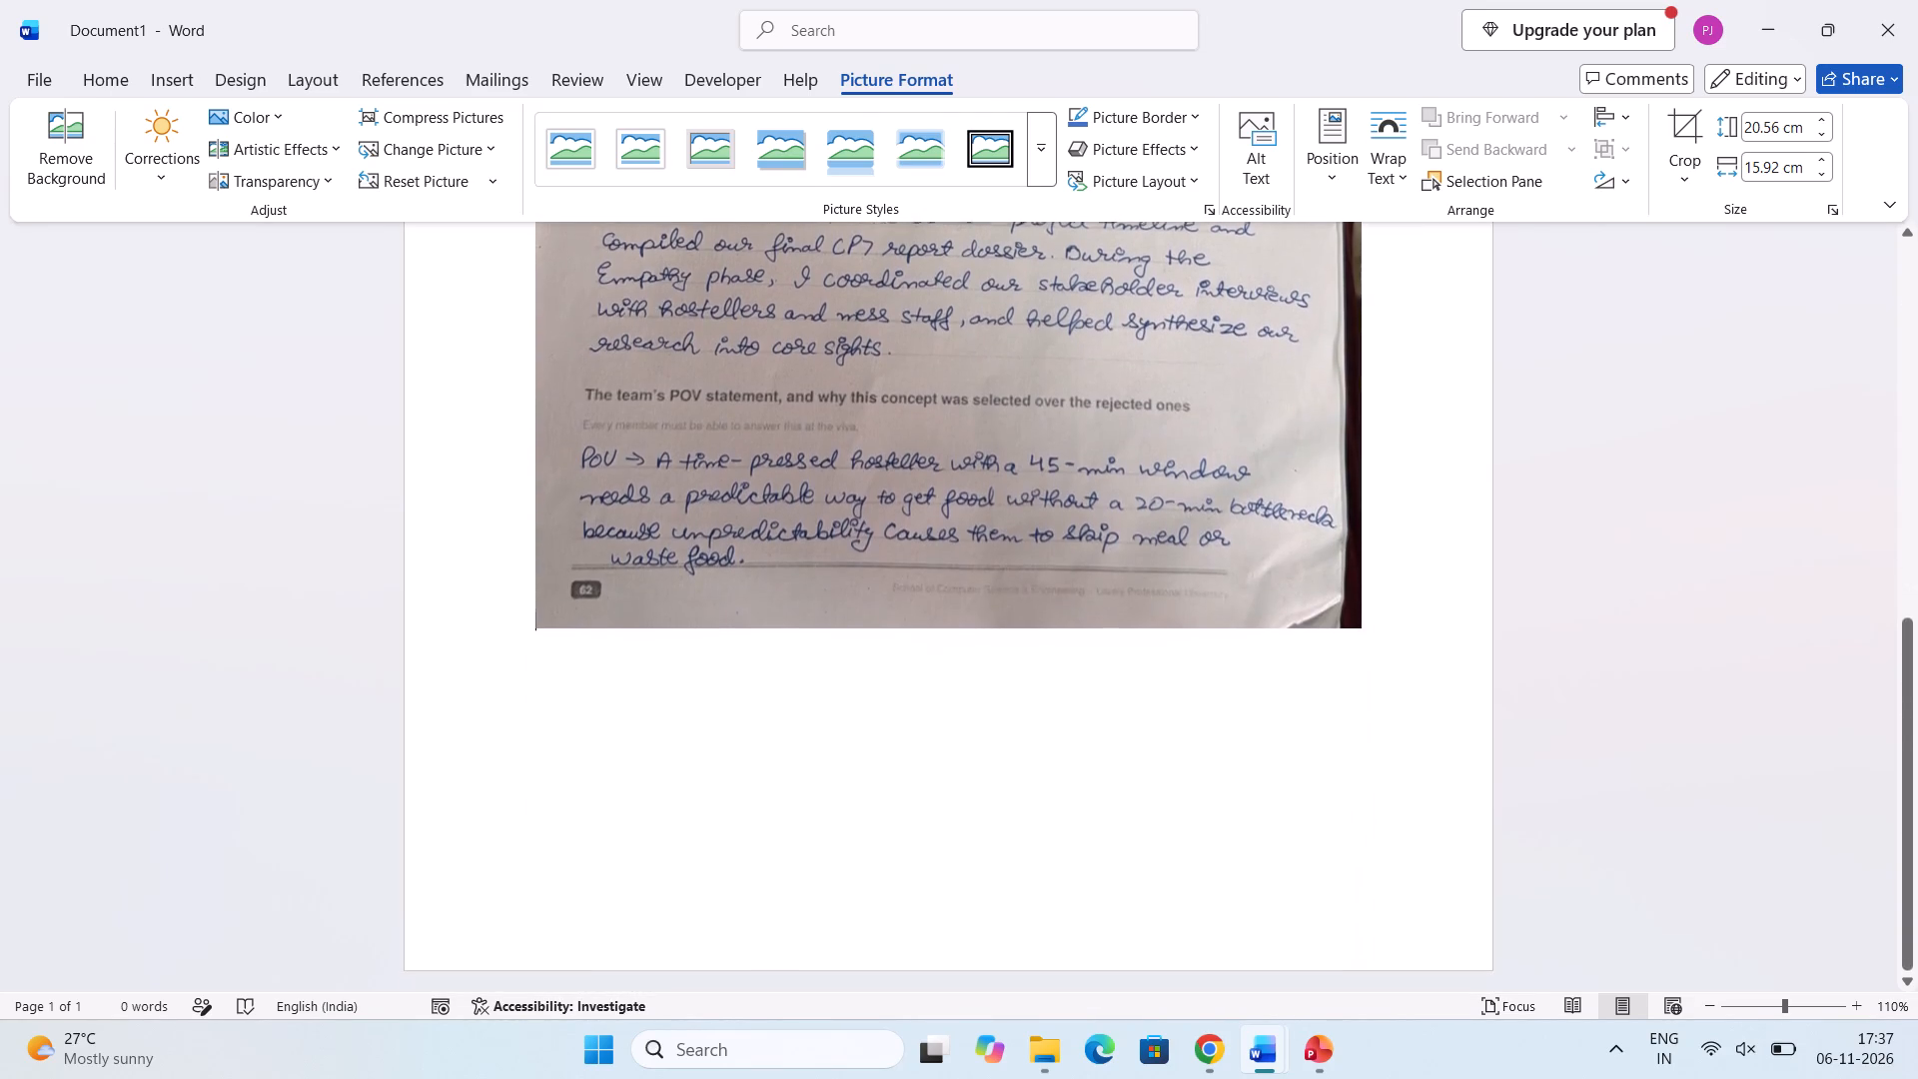
scroll(911, 704, down, 1)
scroll(911, 704, up, 8)
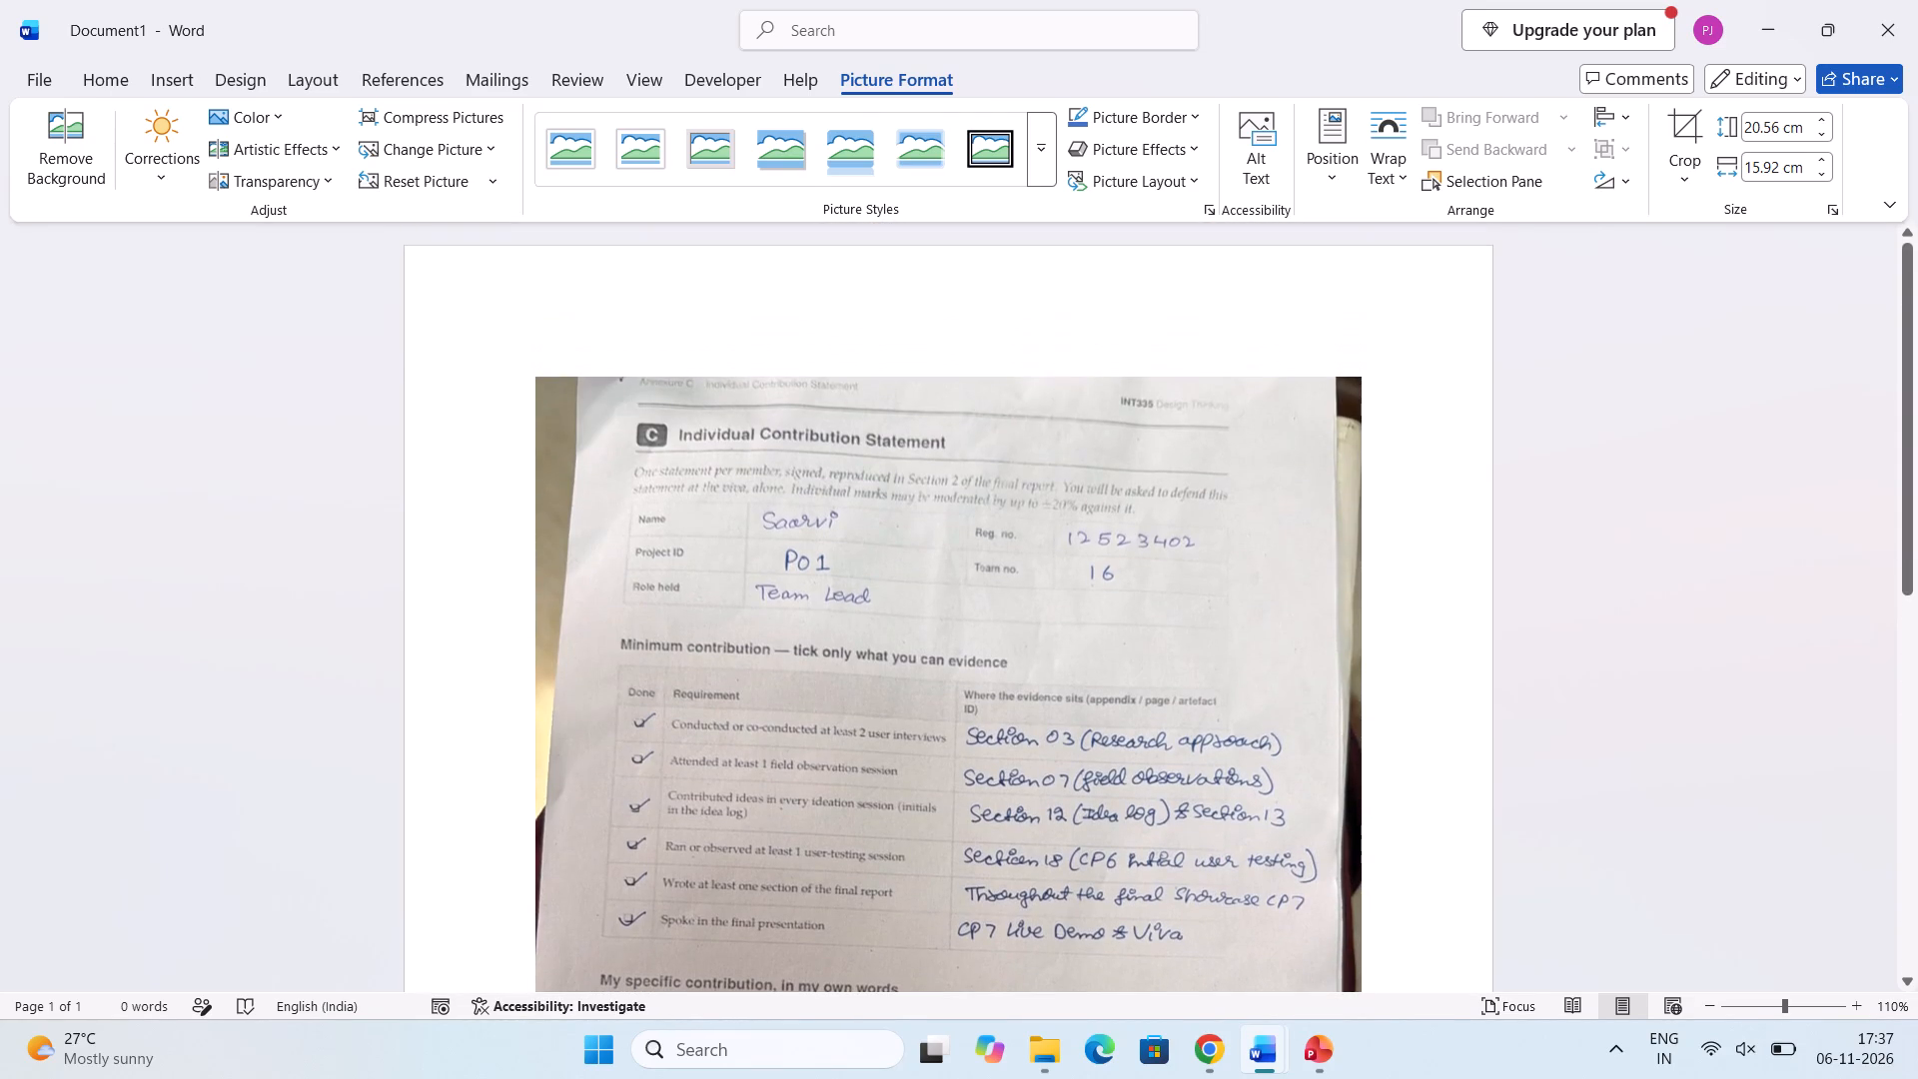
scroll(876, 753, down, 5)
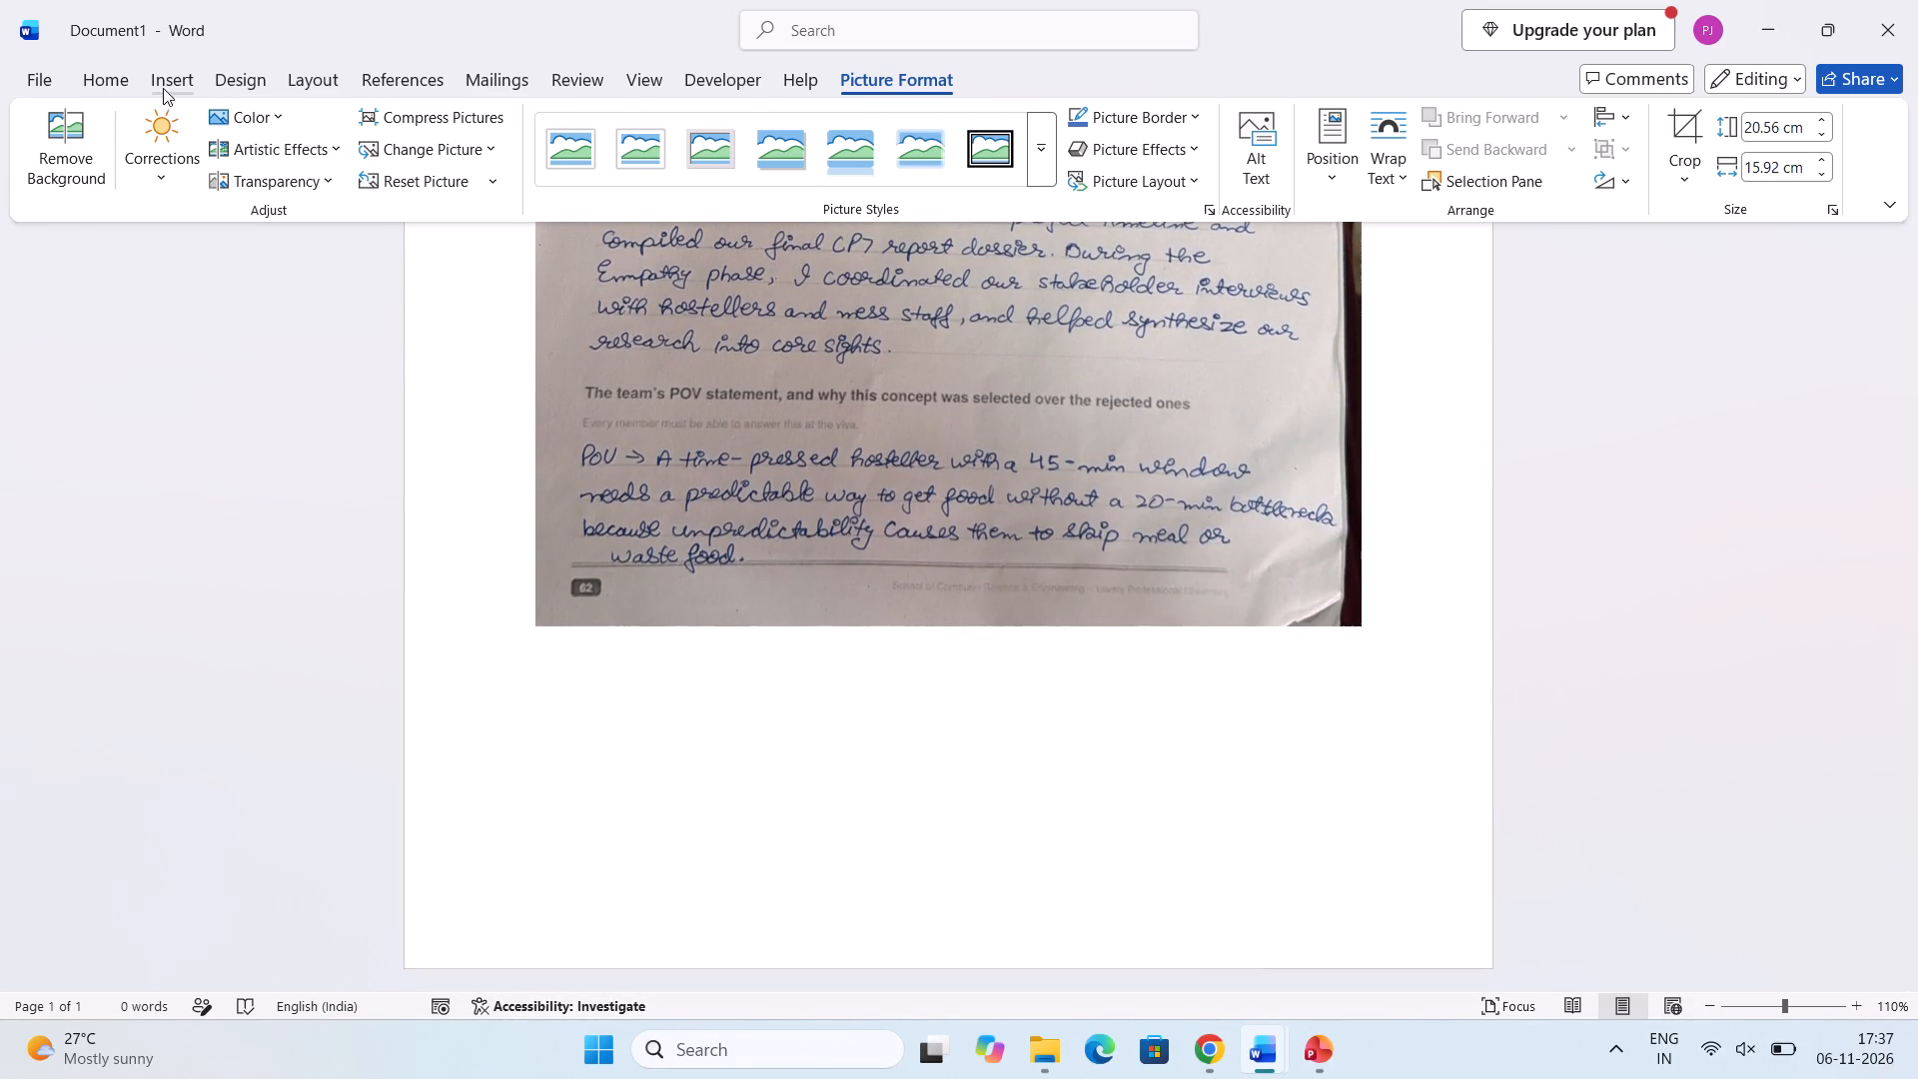
click(168, 79)
click(66, 137)
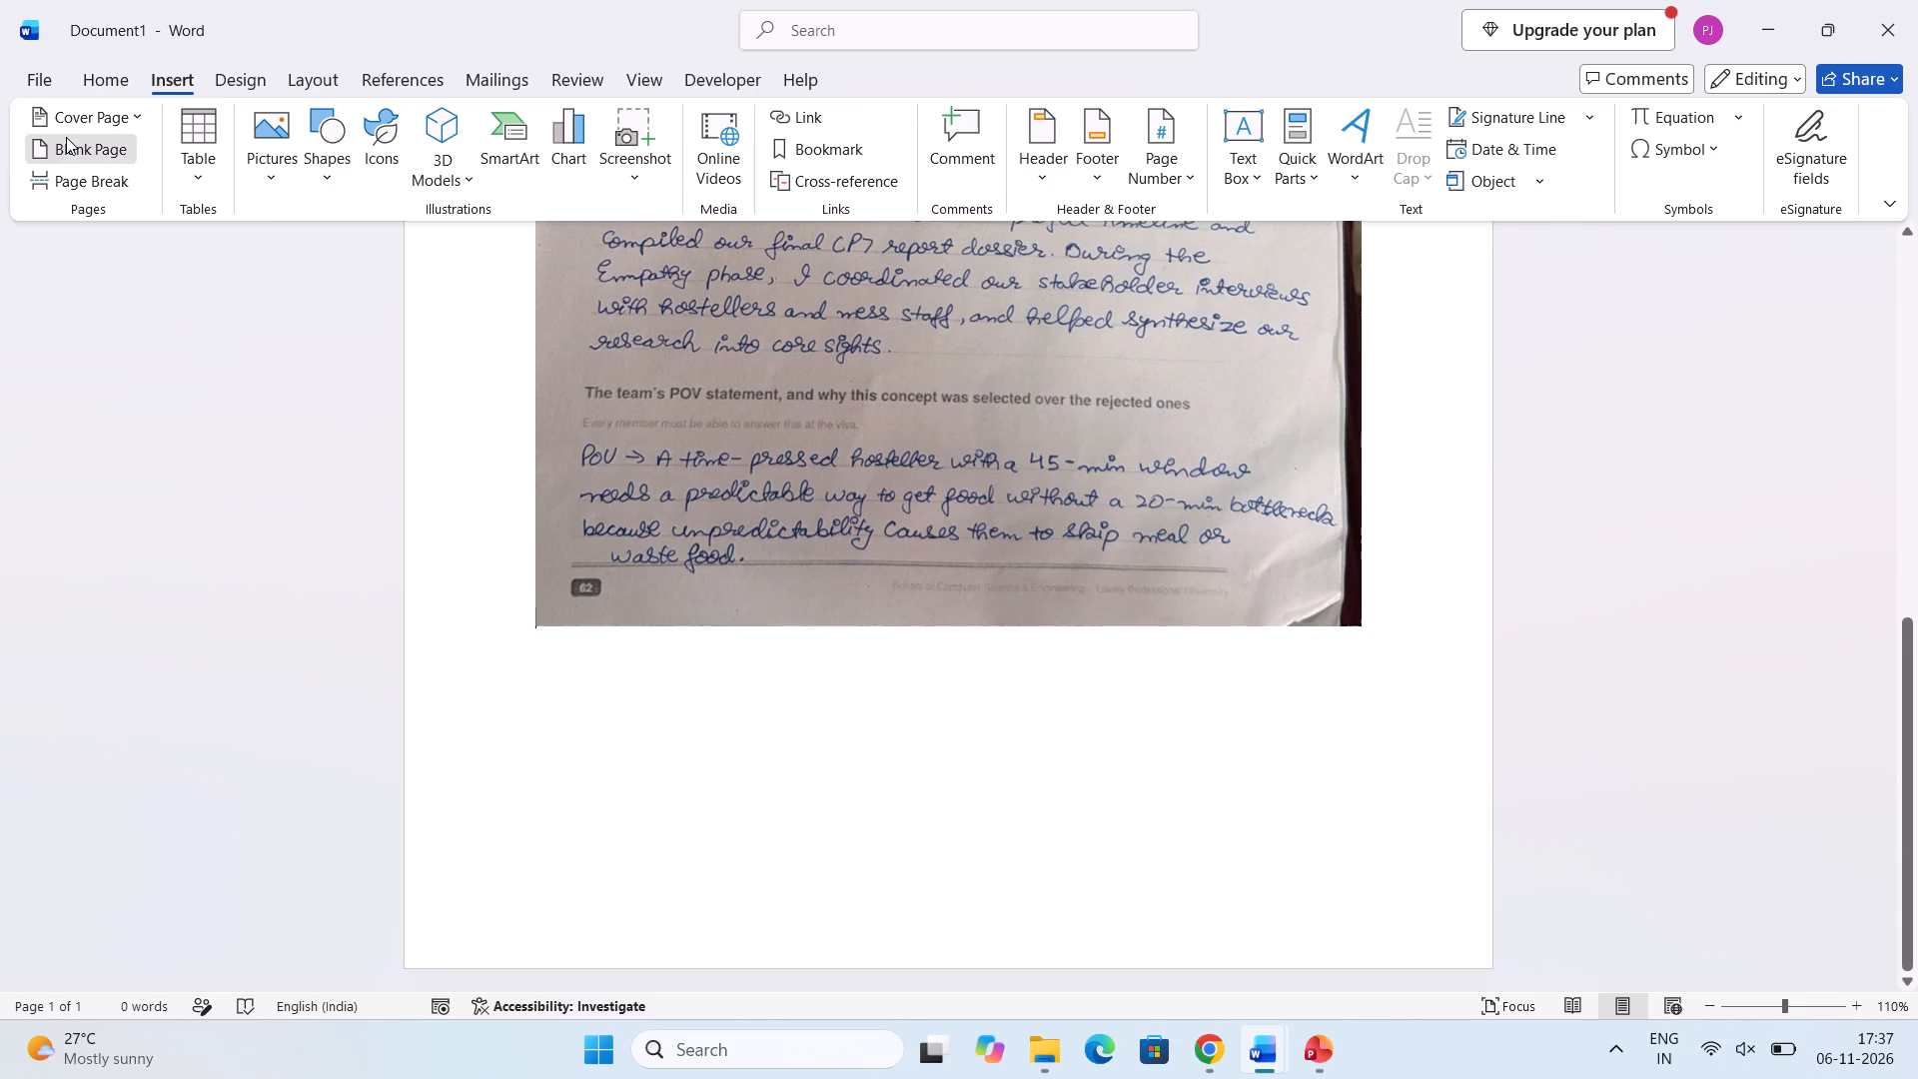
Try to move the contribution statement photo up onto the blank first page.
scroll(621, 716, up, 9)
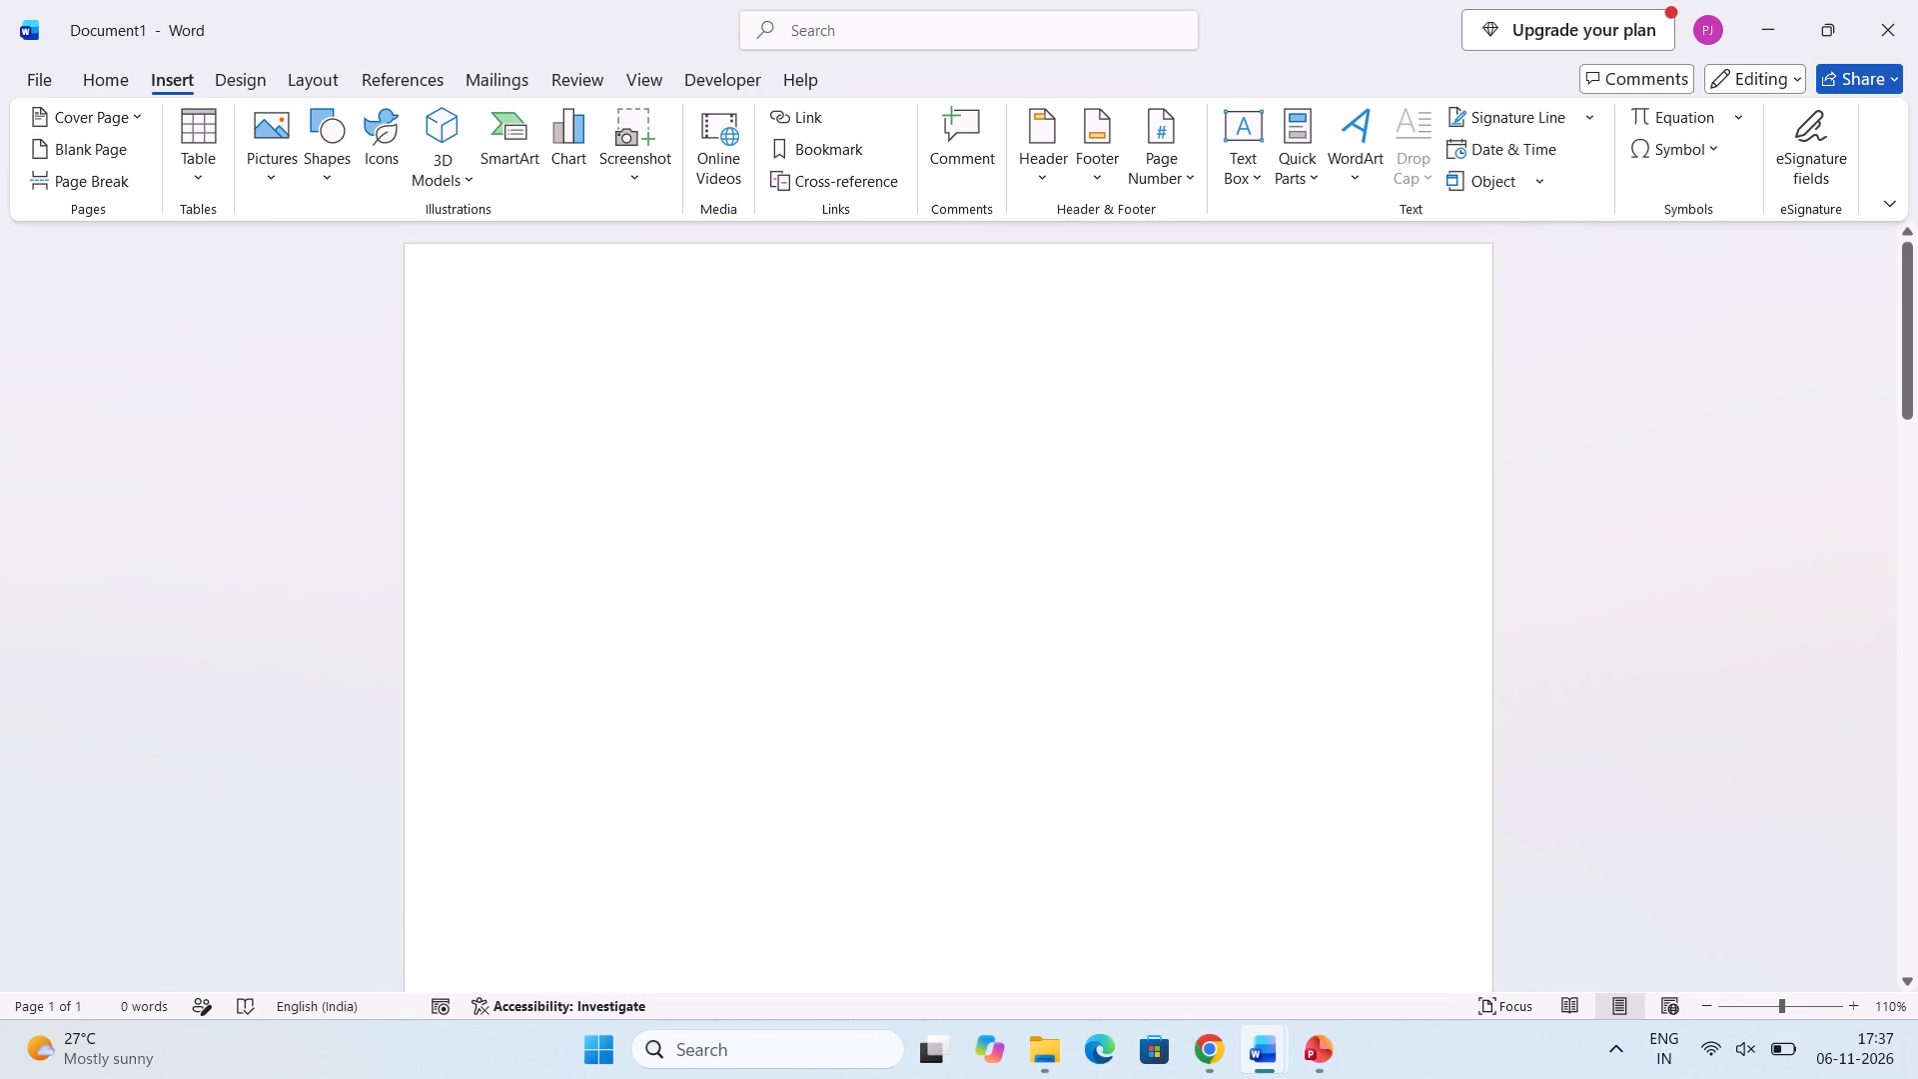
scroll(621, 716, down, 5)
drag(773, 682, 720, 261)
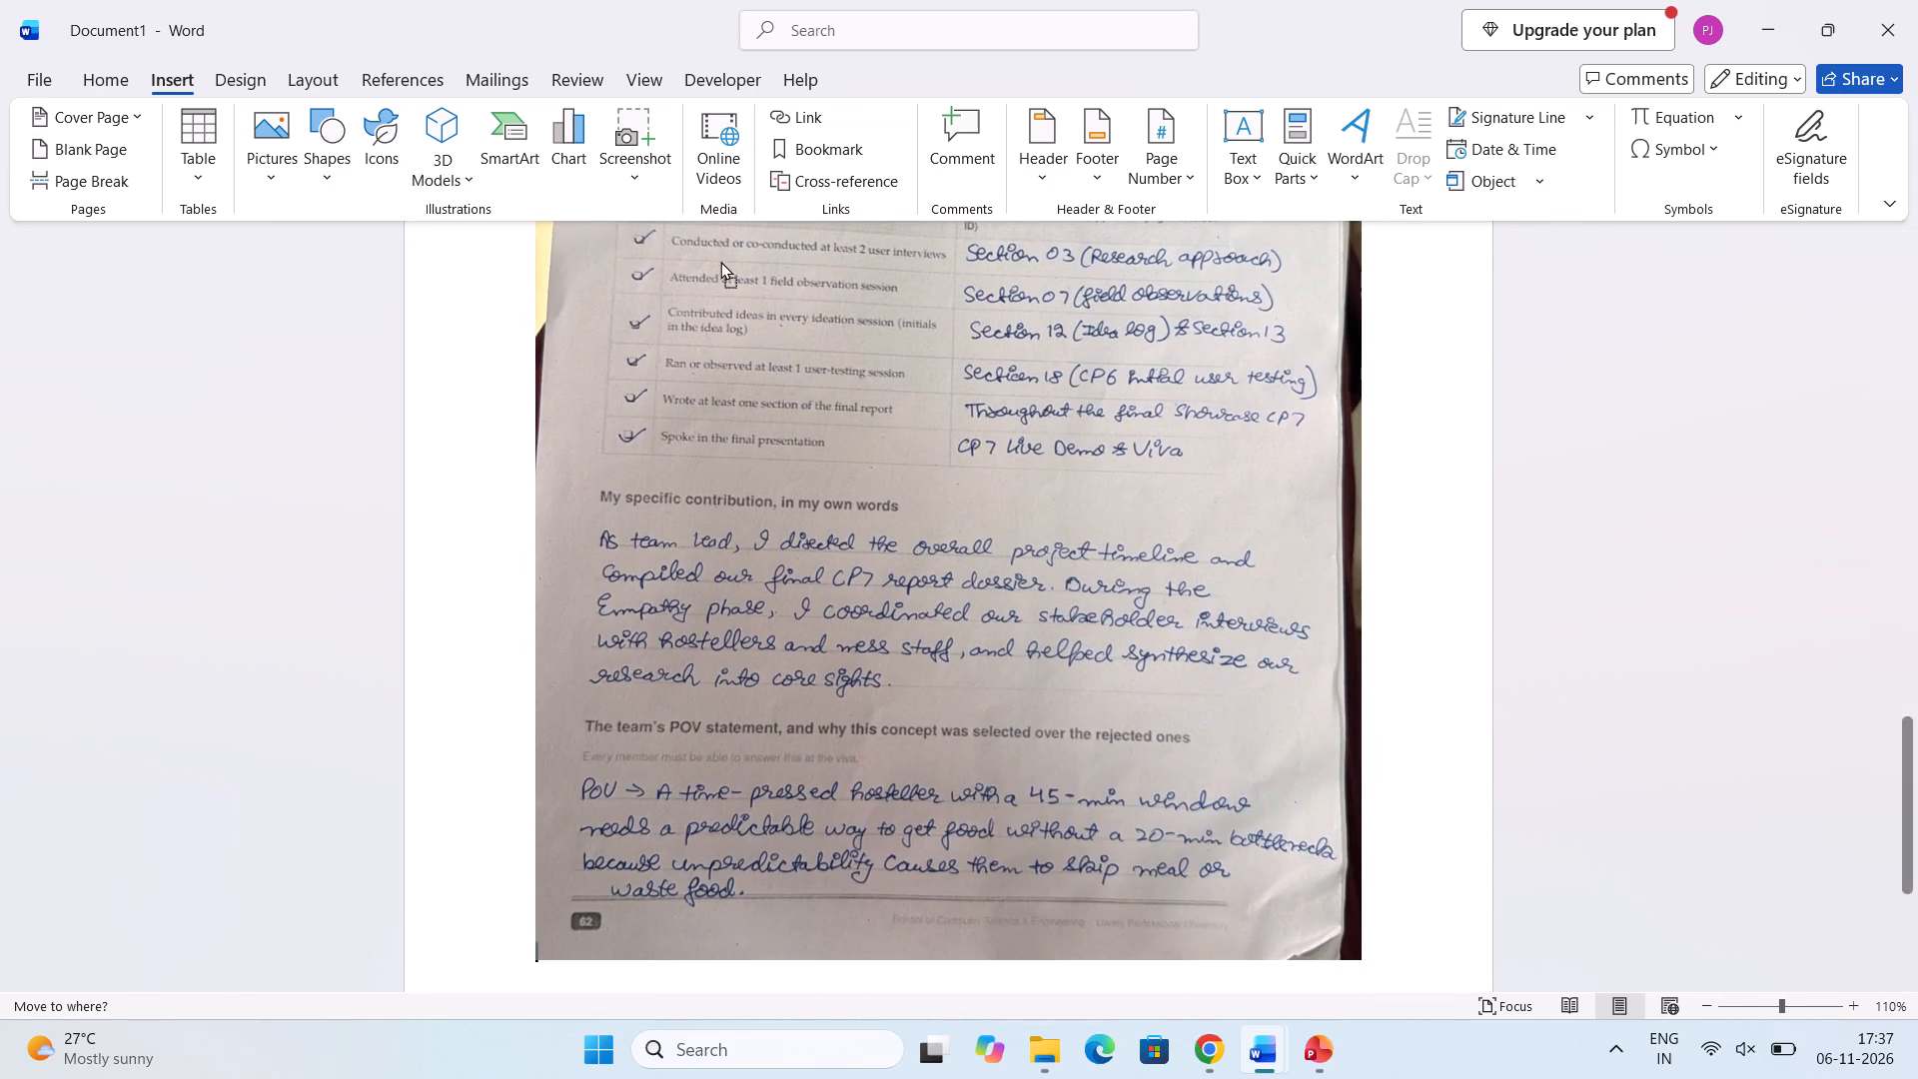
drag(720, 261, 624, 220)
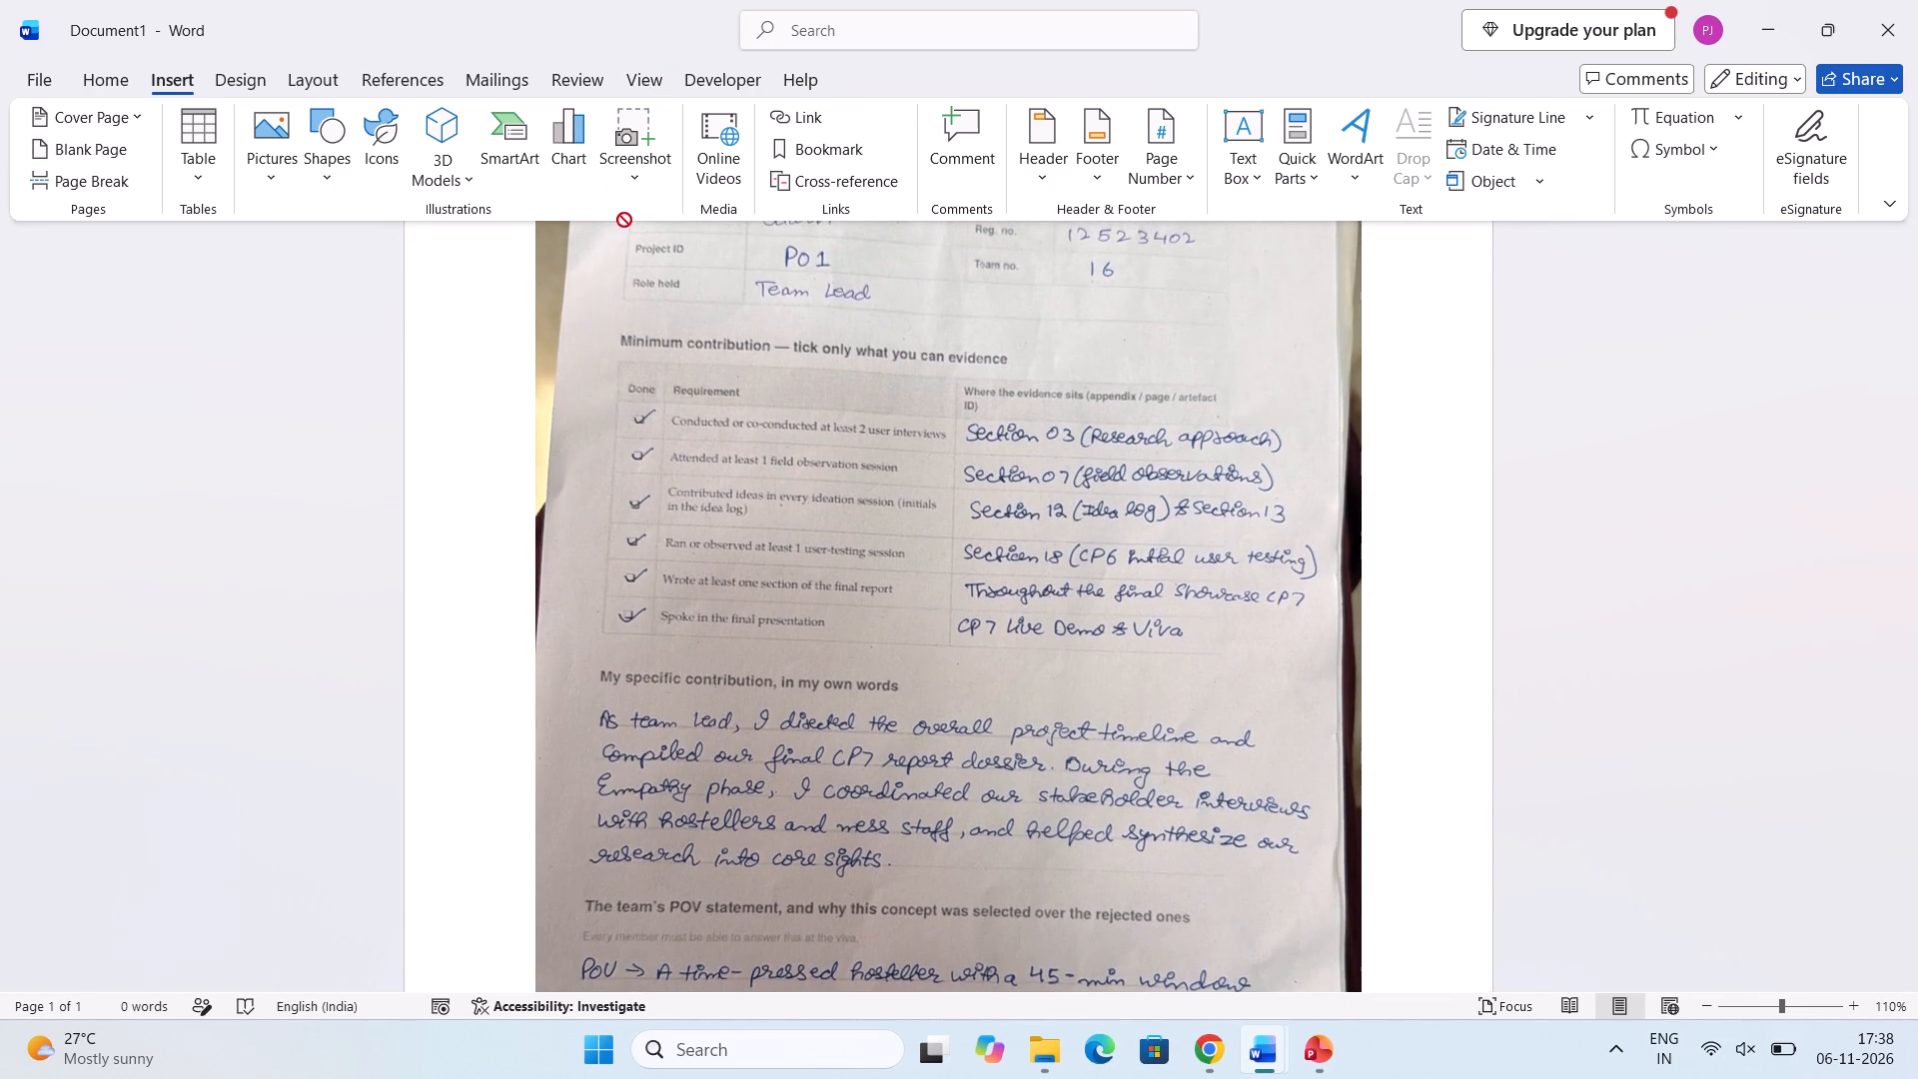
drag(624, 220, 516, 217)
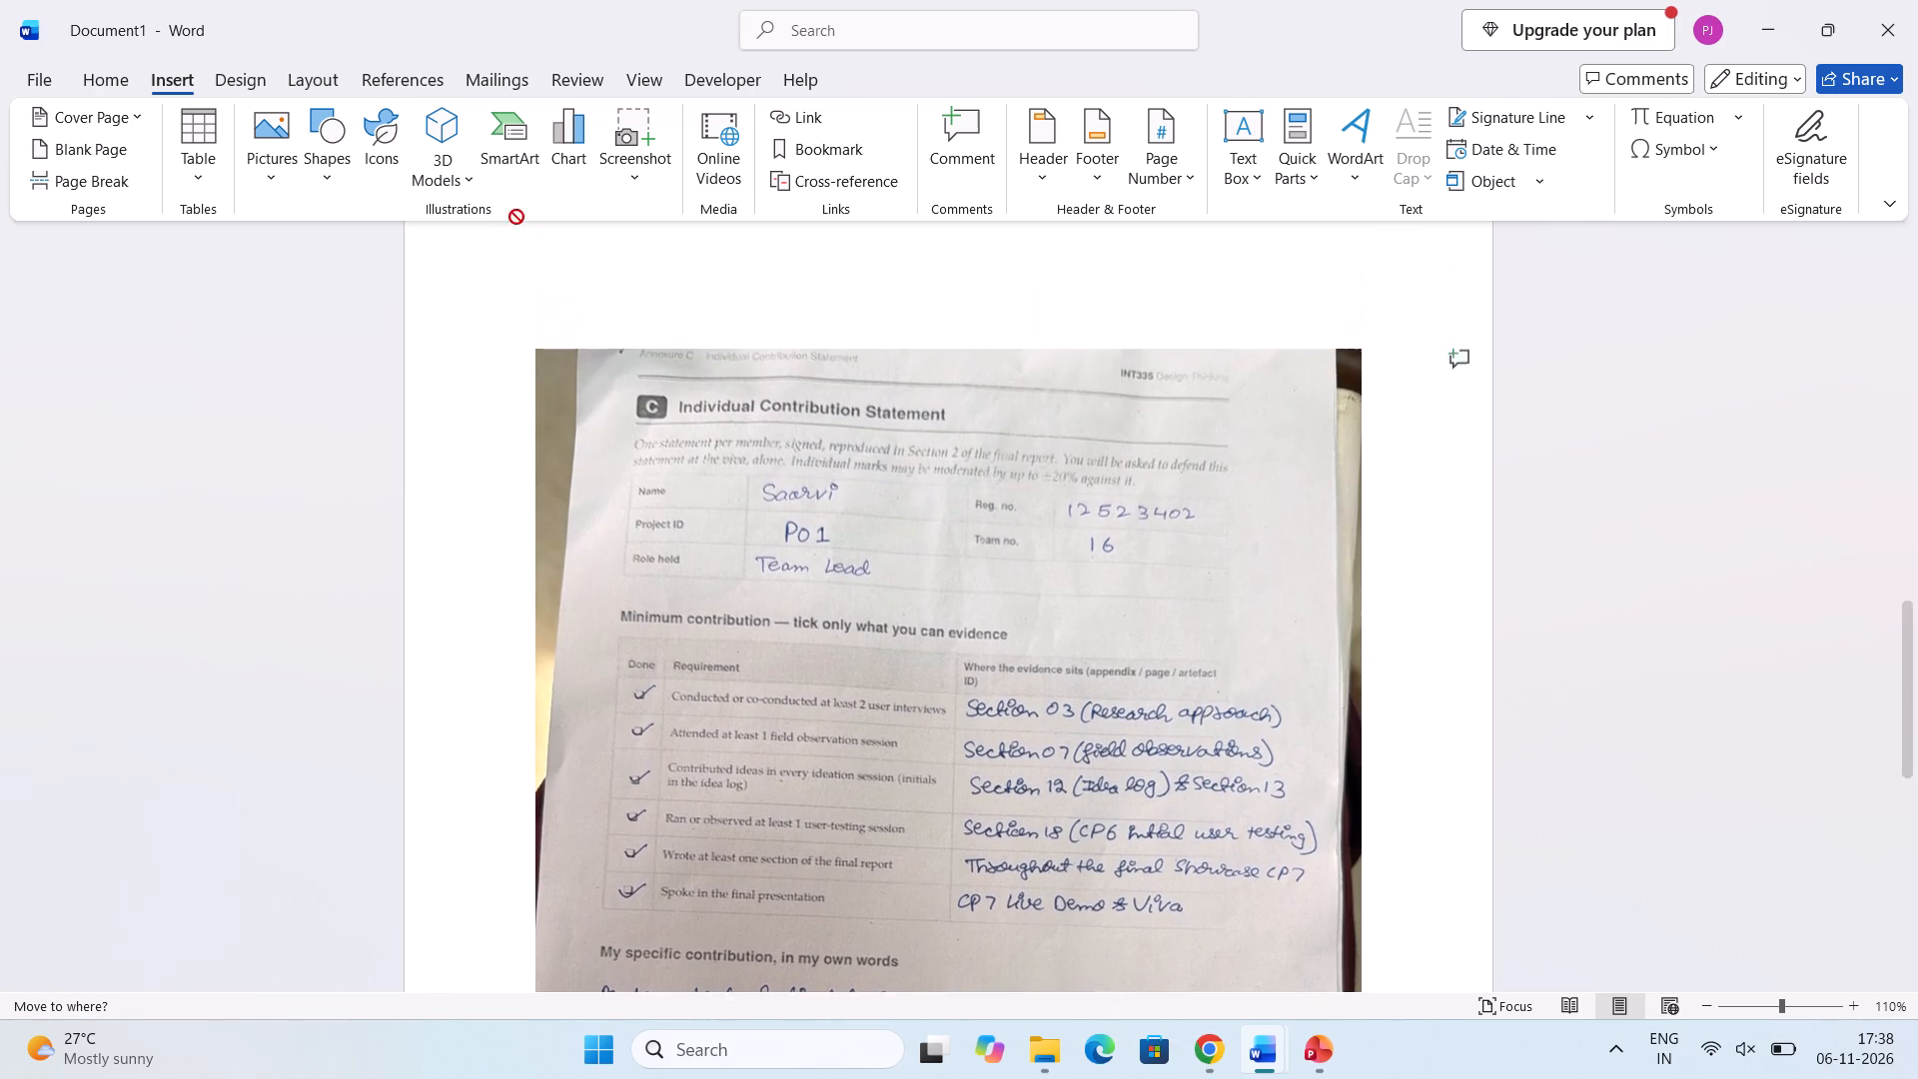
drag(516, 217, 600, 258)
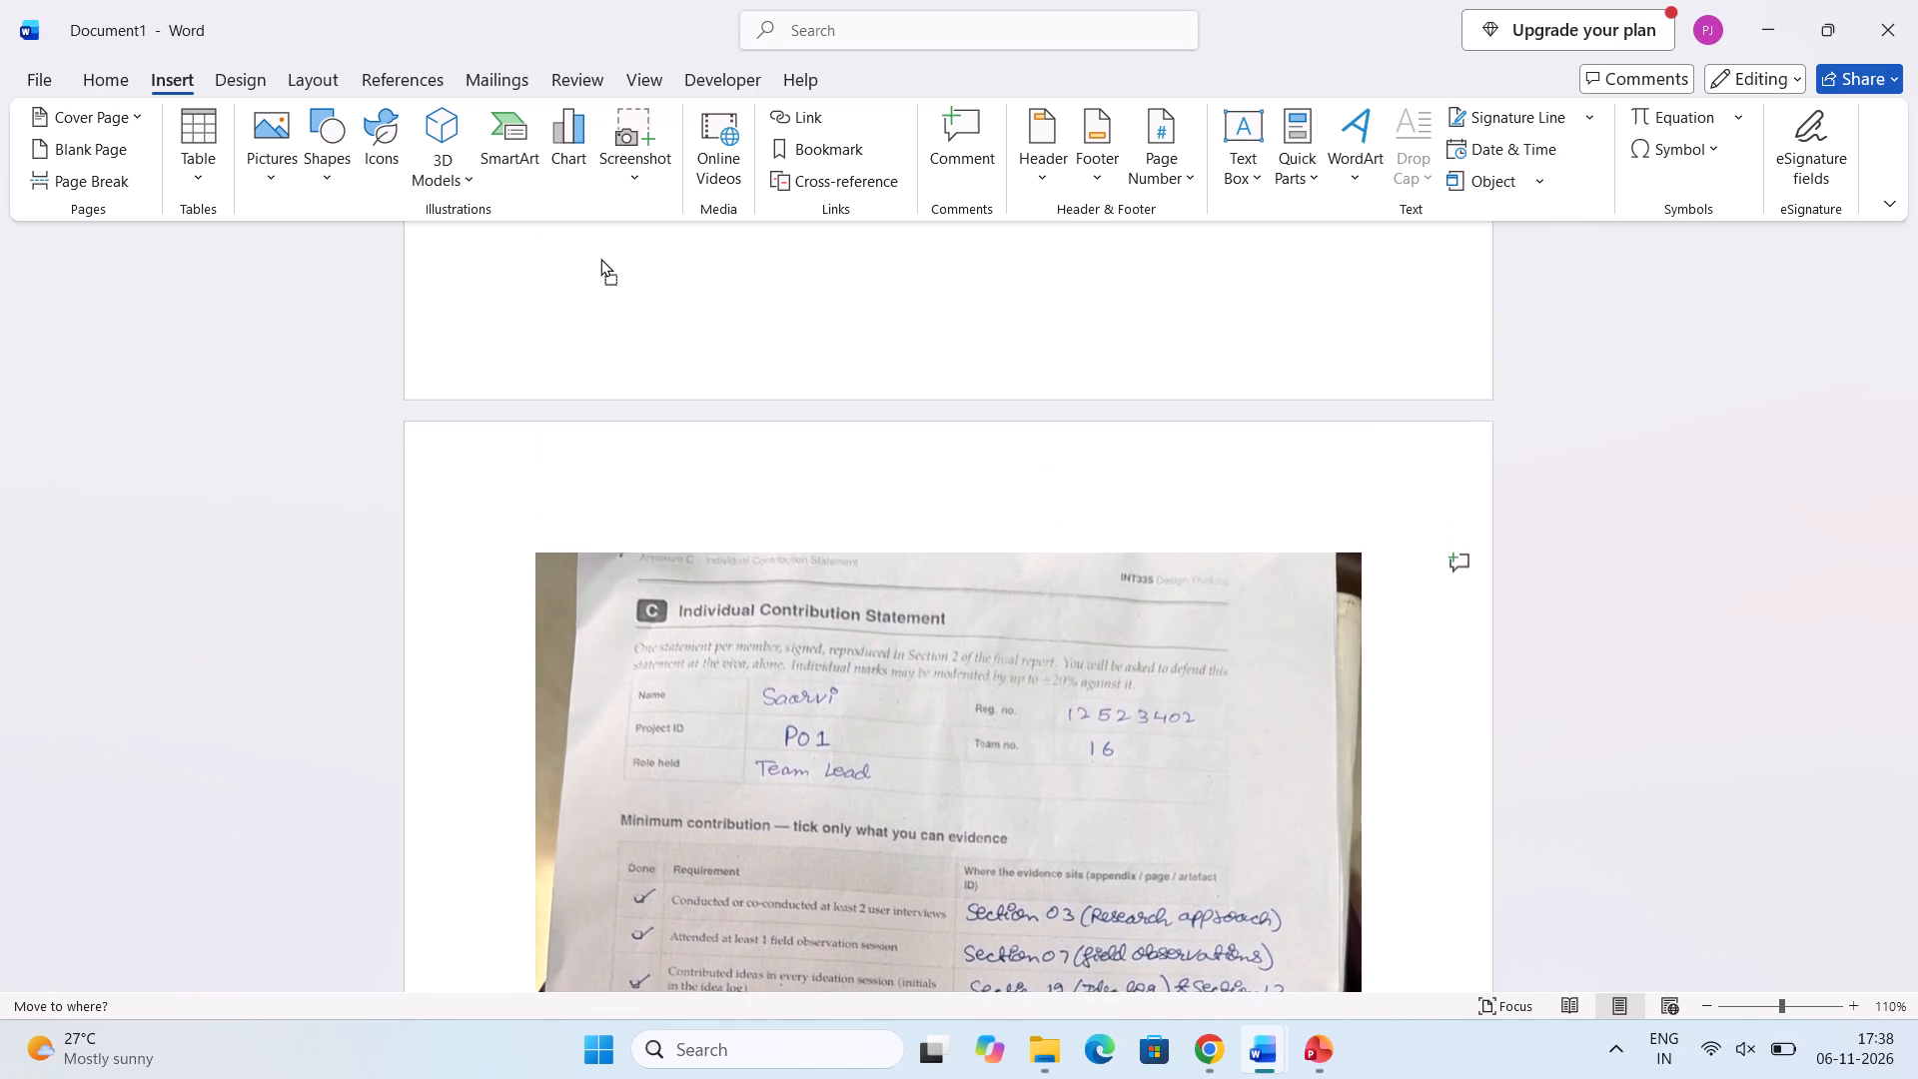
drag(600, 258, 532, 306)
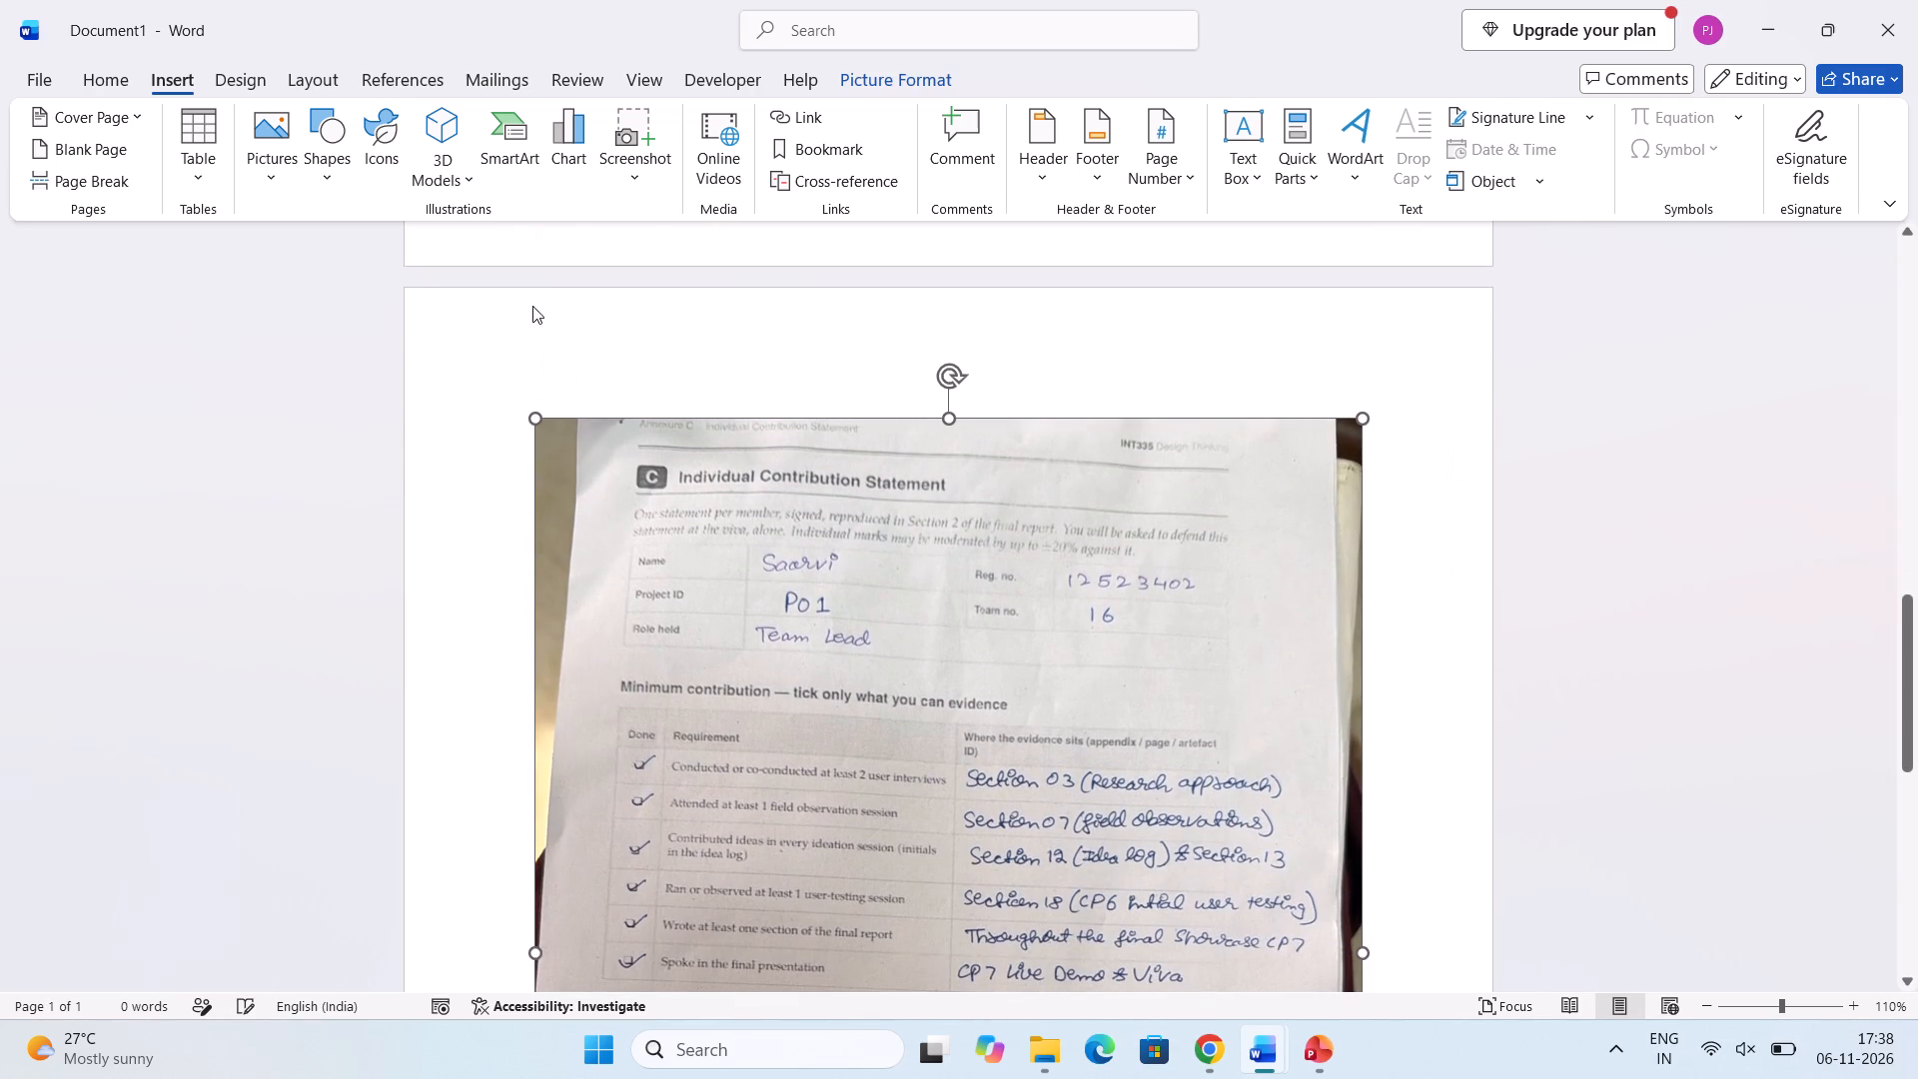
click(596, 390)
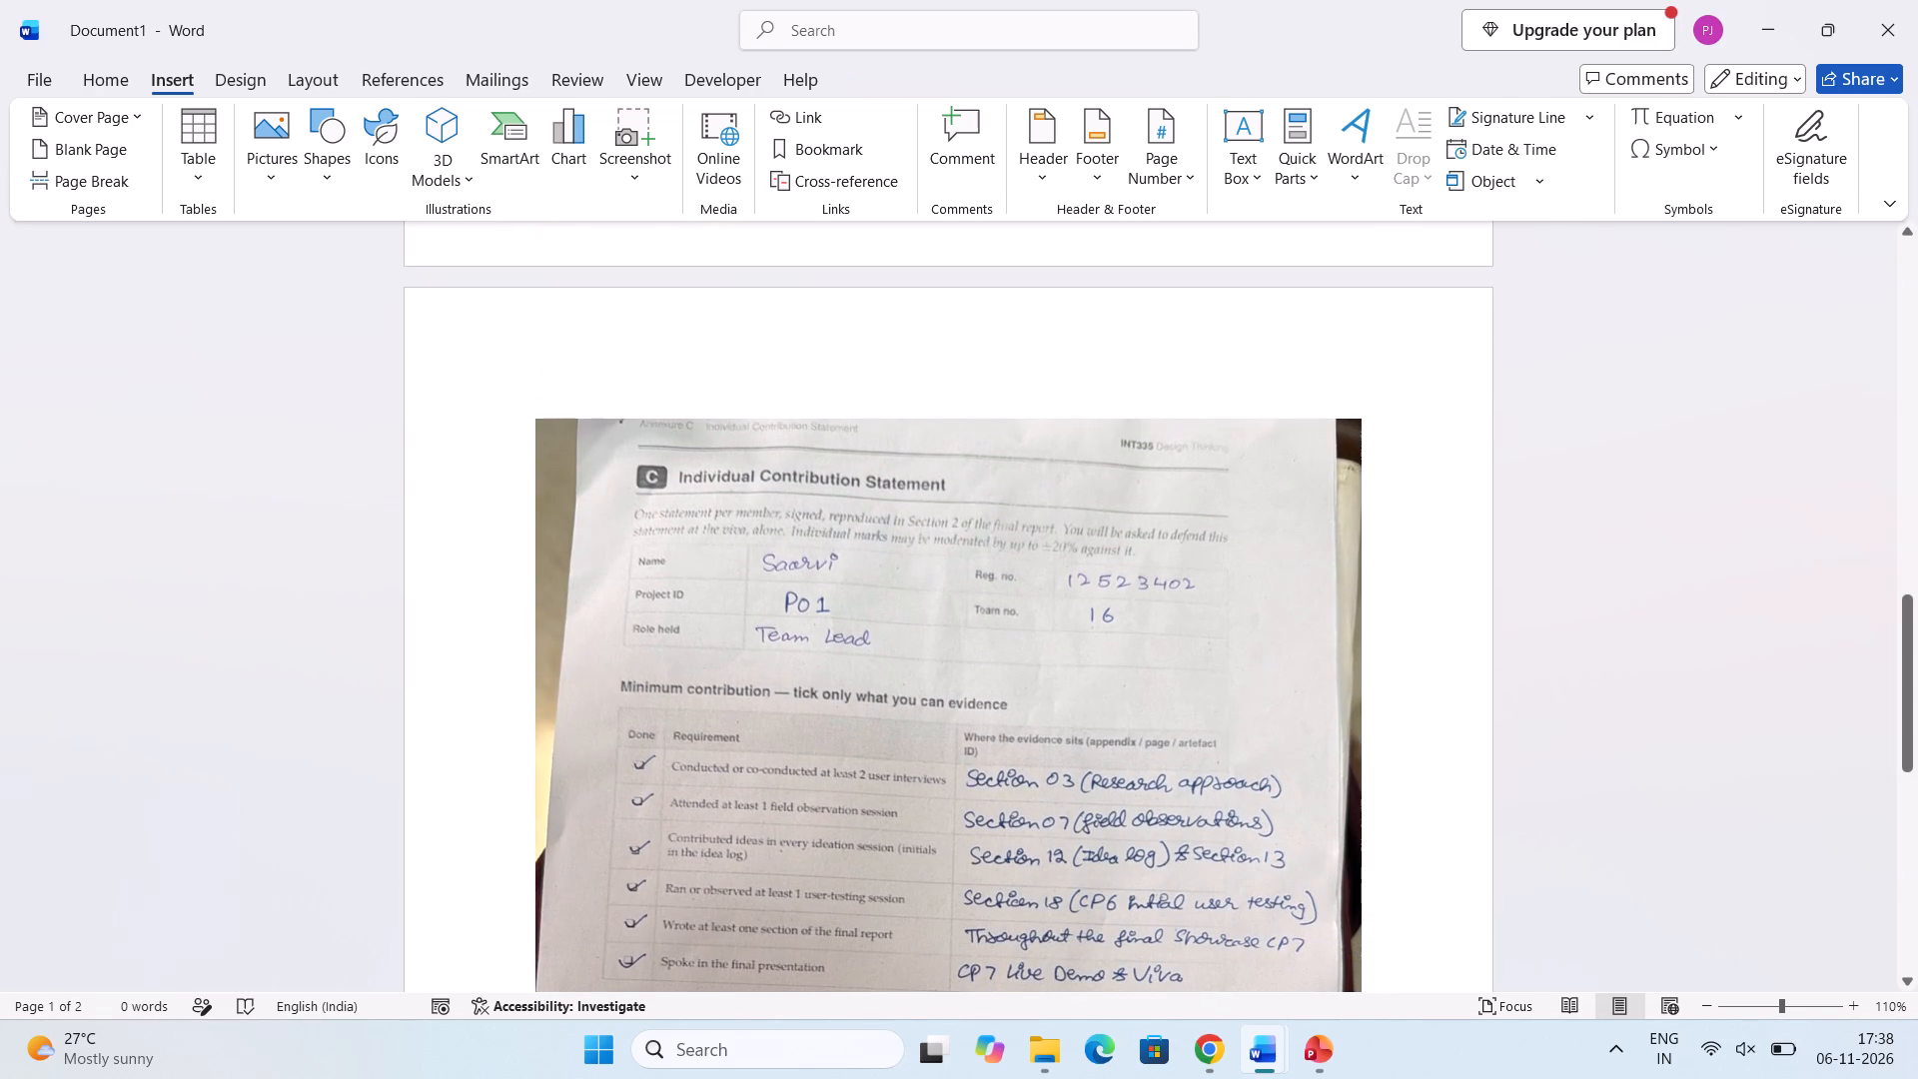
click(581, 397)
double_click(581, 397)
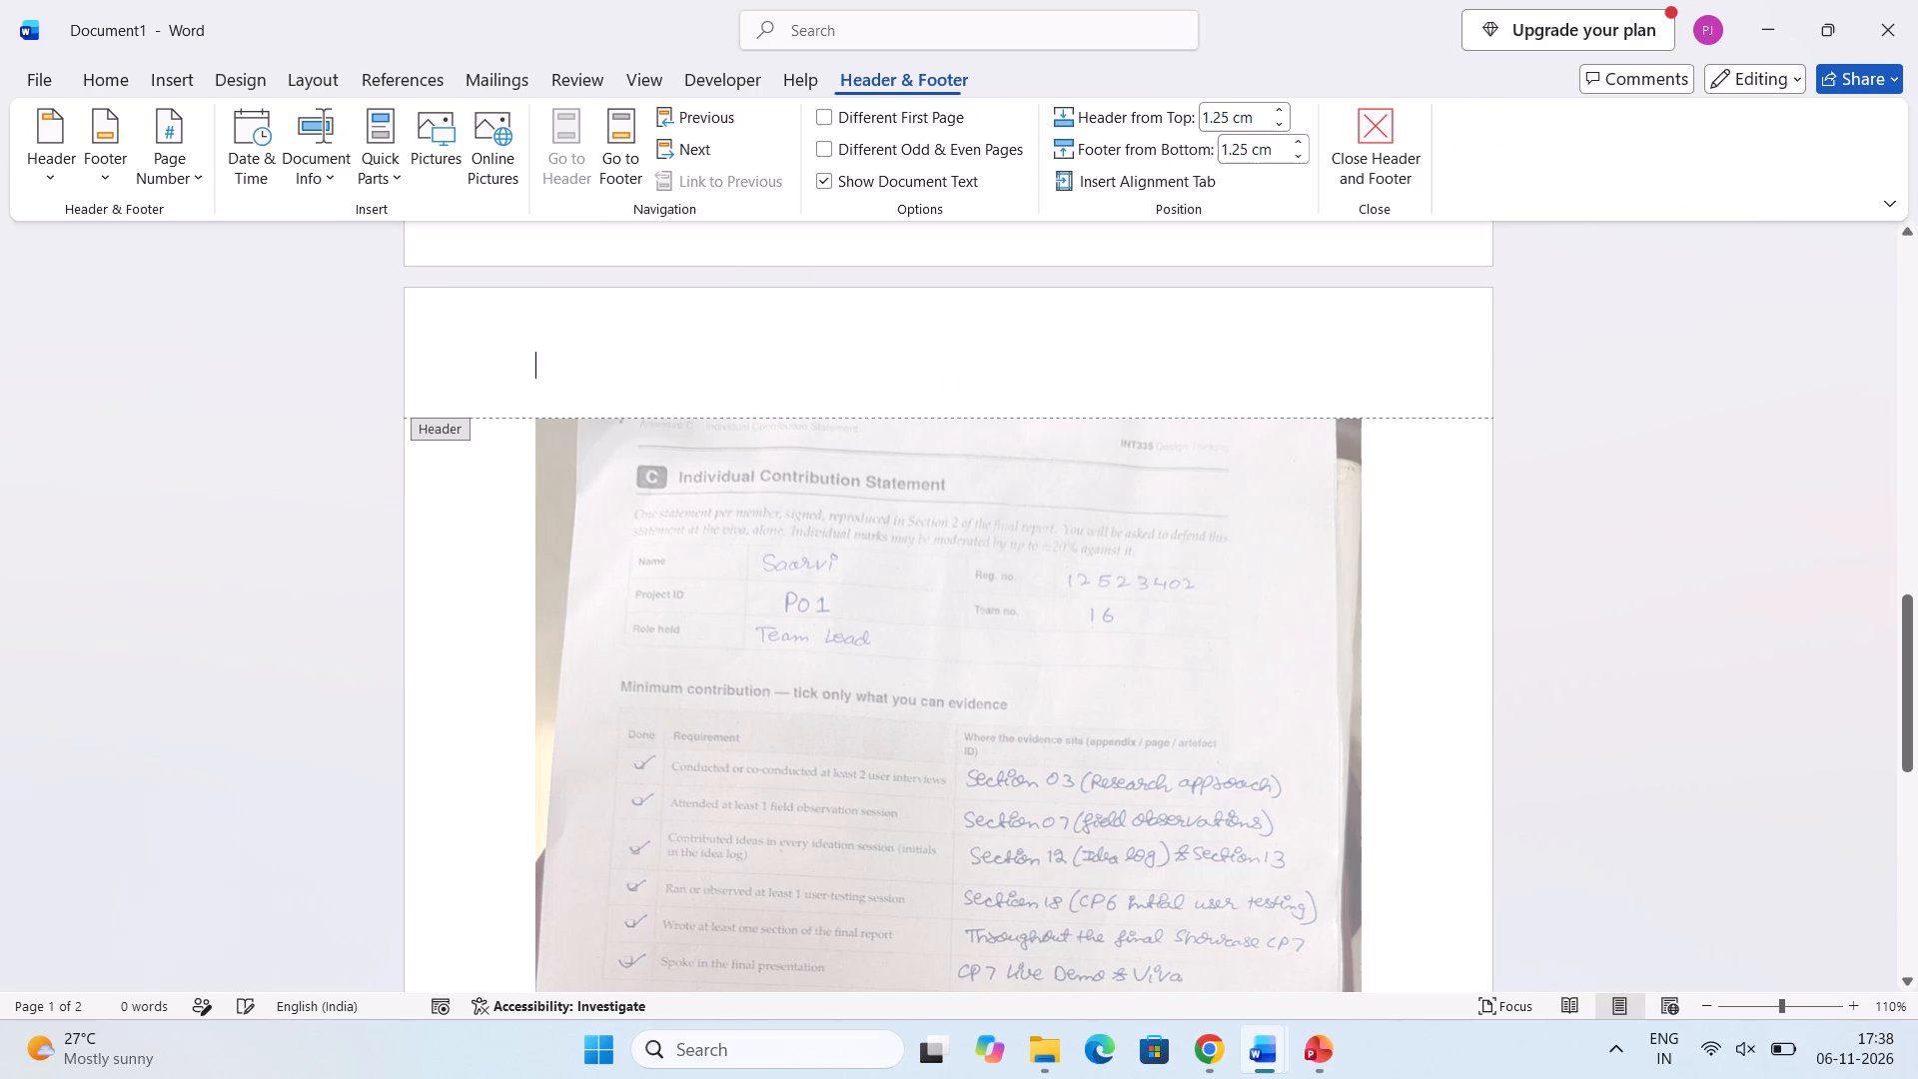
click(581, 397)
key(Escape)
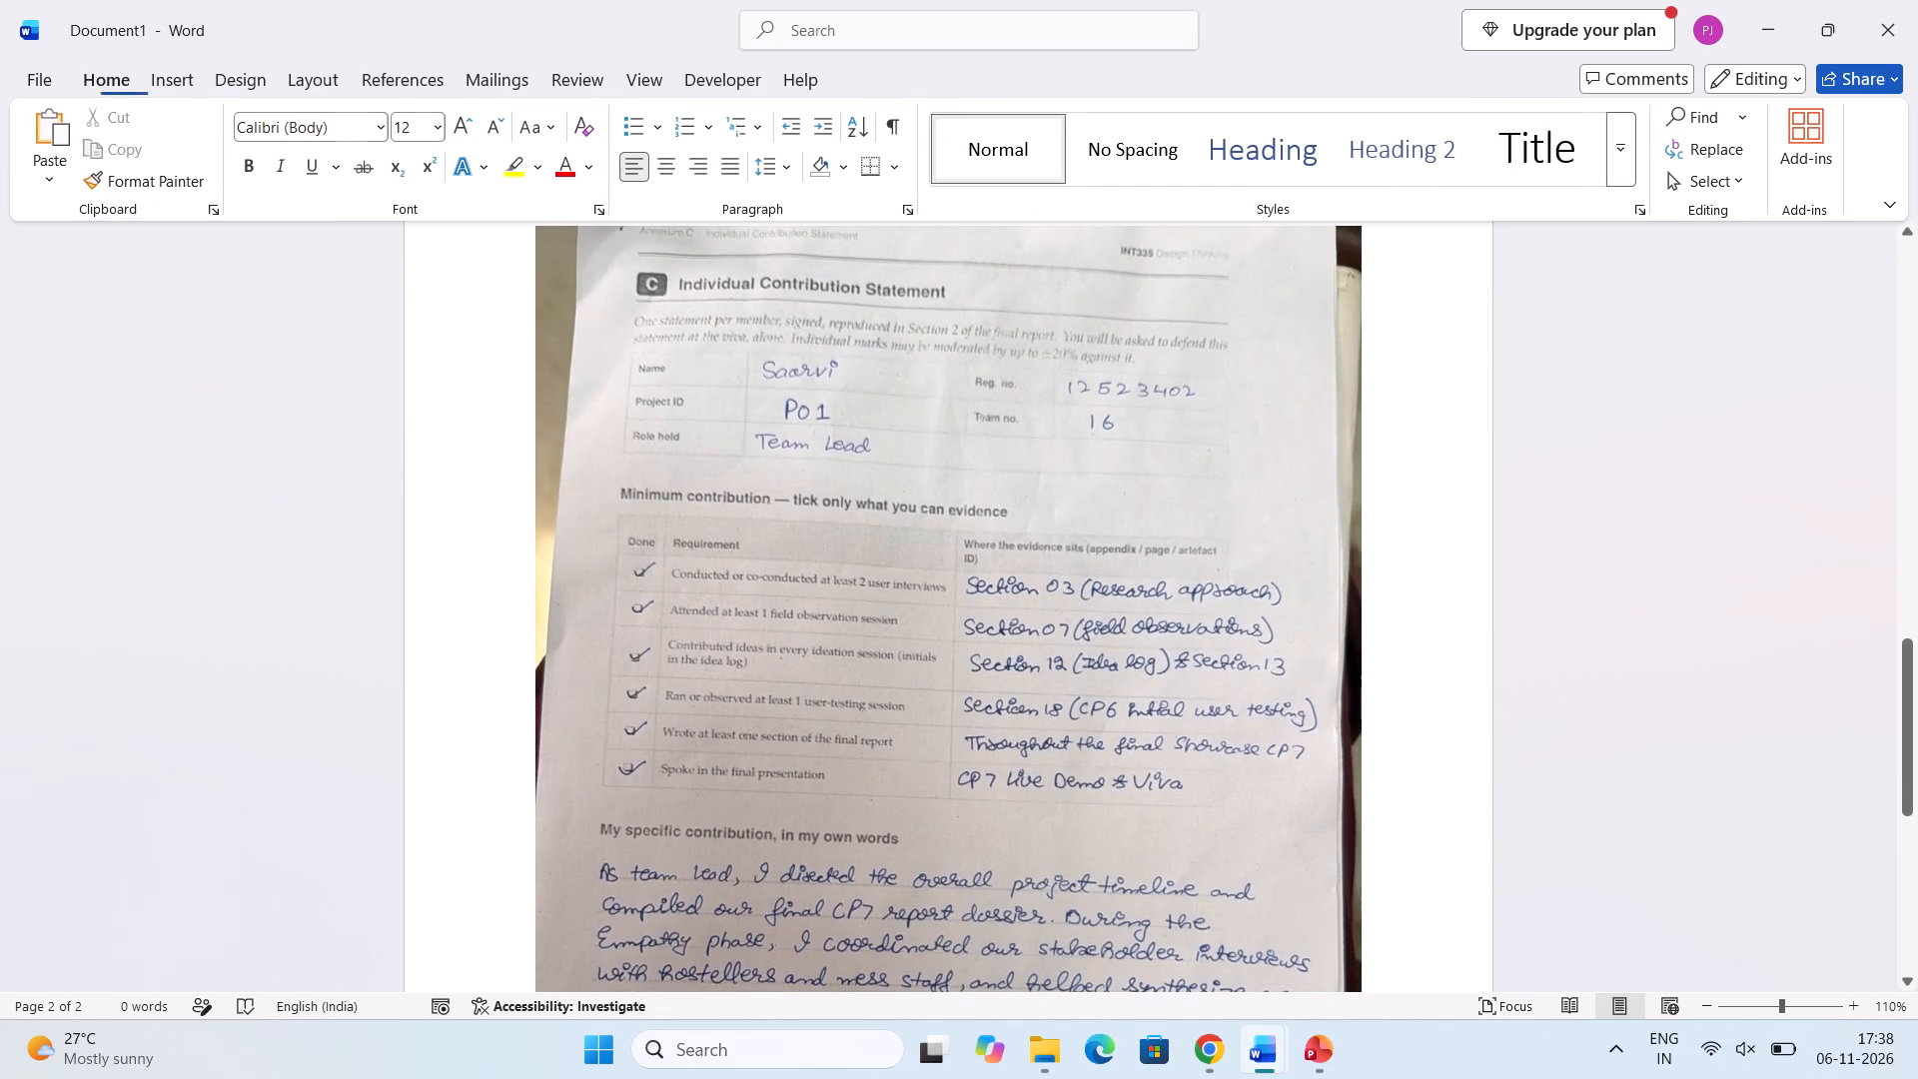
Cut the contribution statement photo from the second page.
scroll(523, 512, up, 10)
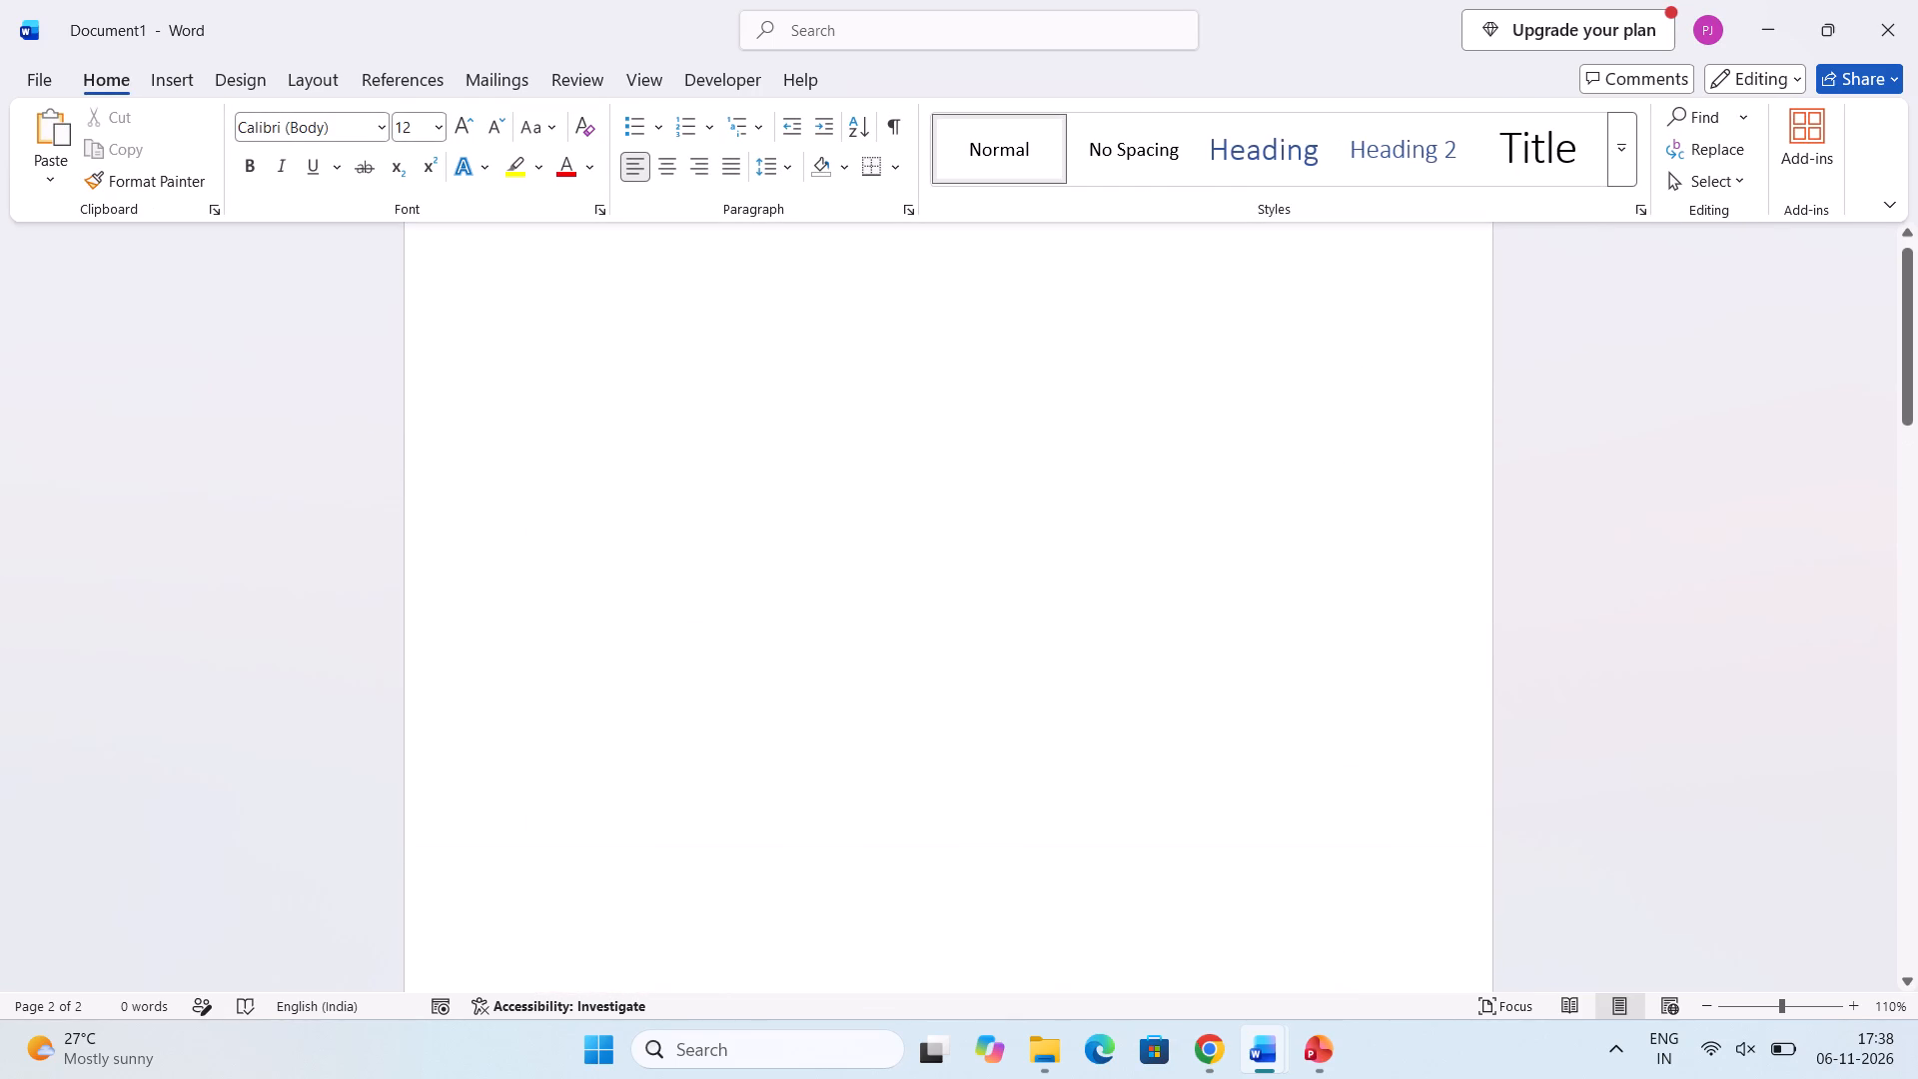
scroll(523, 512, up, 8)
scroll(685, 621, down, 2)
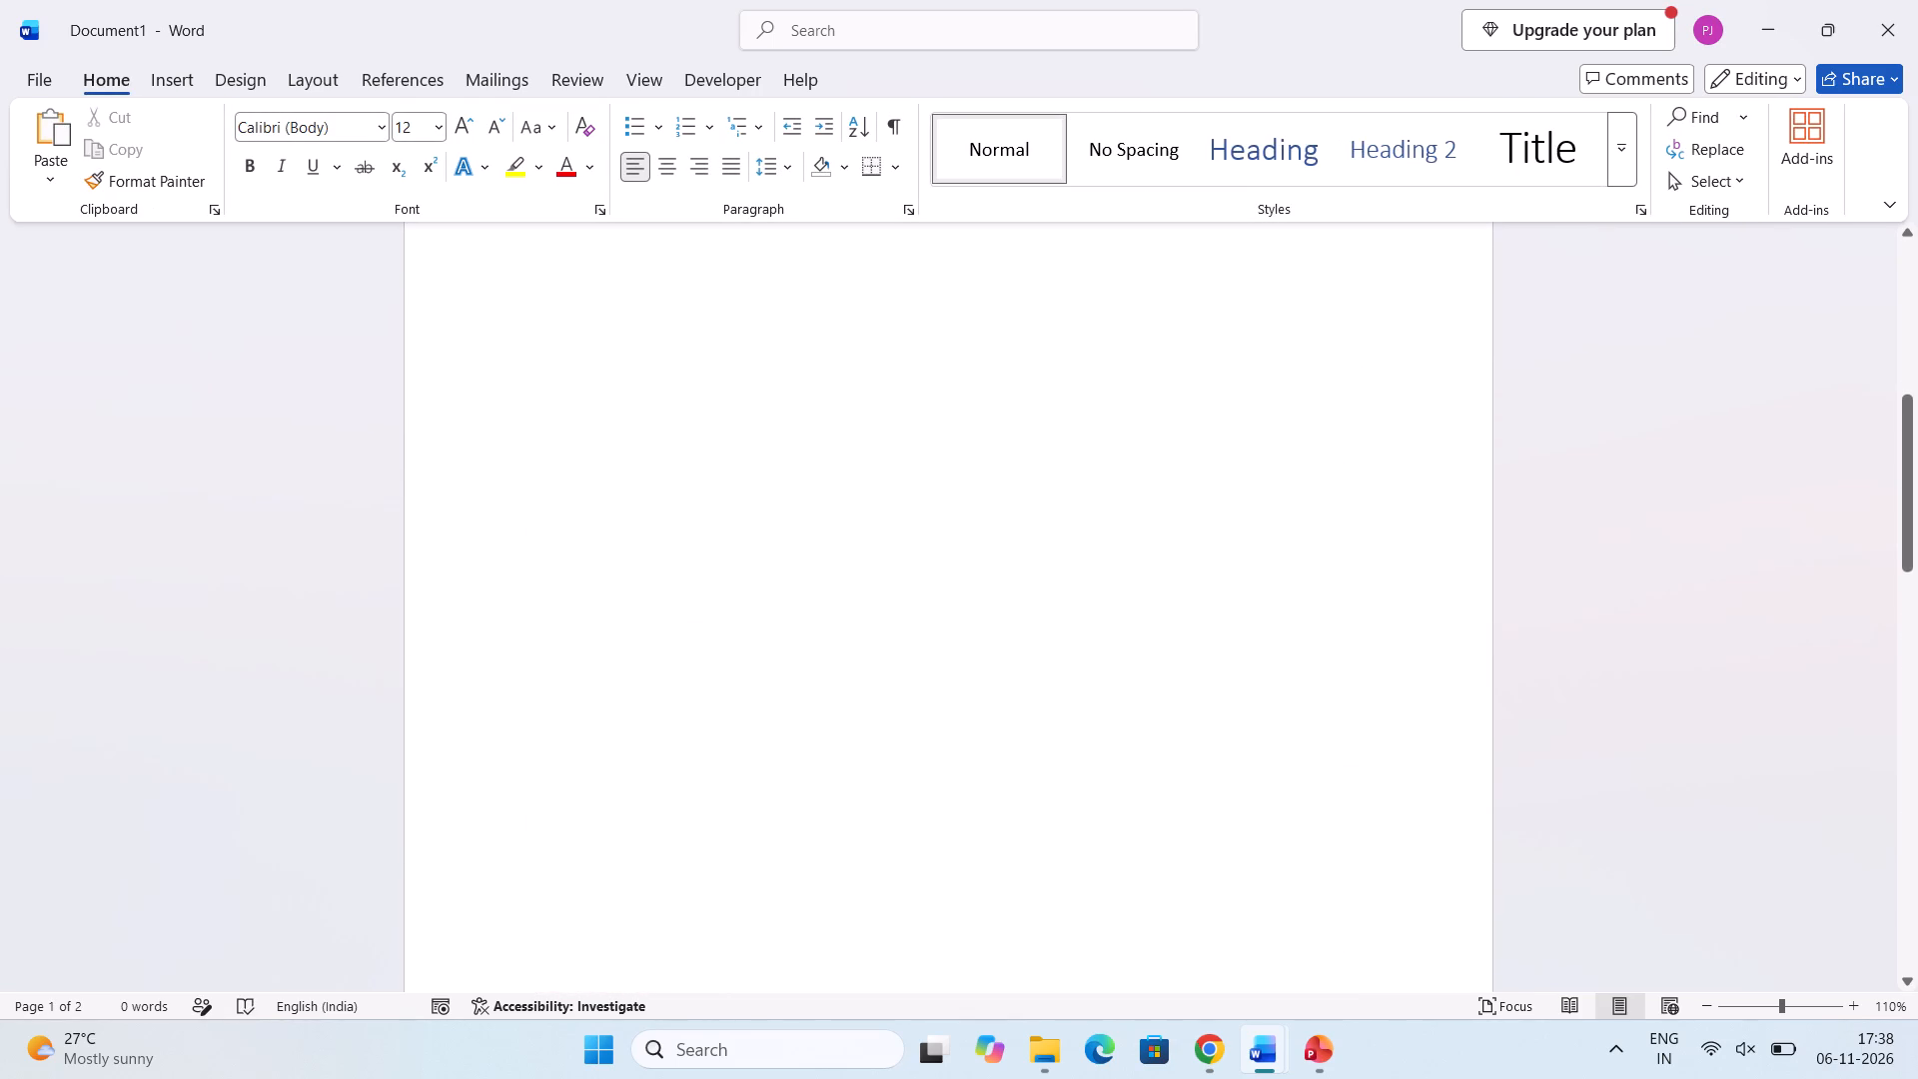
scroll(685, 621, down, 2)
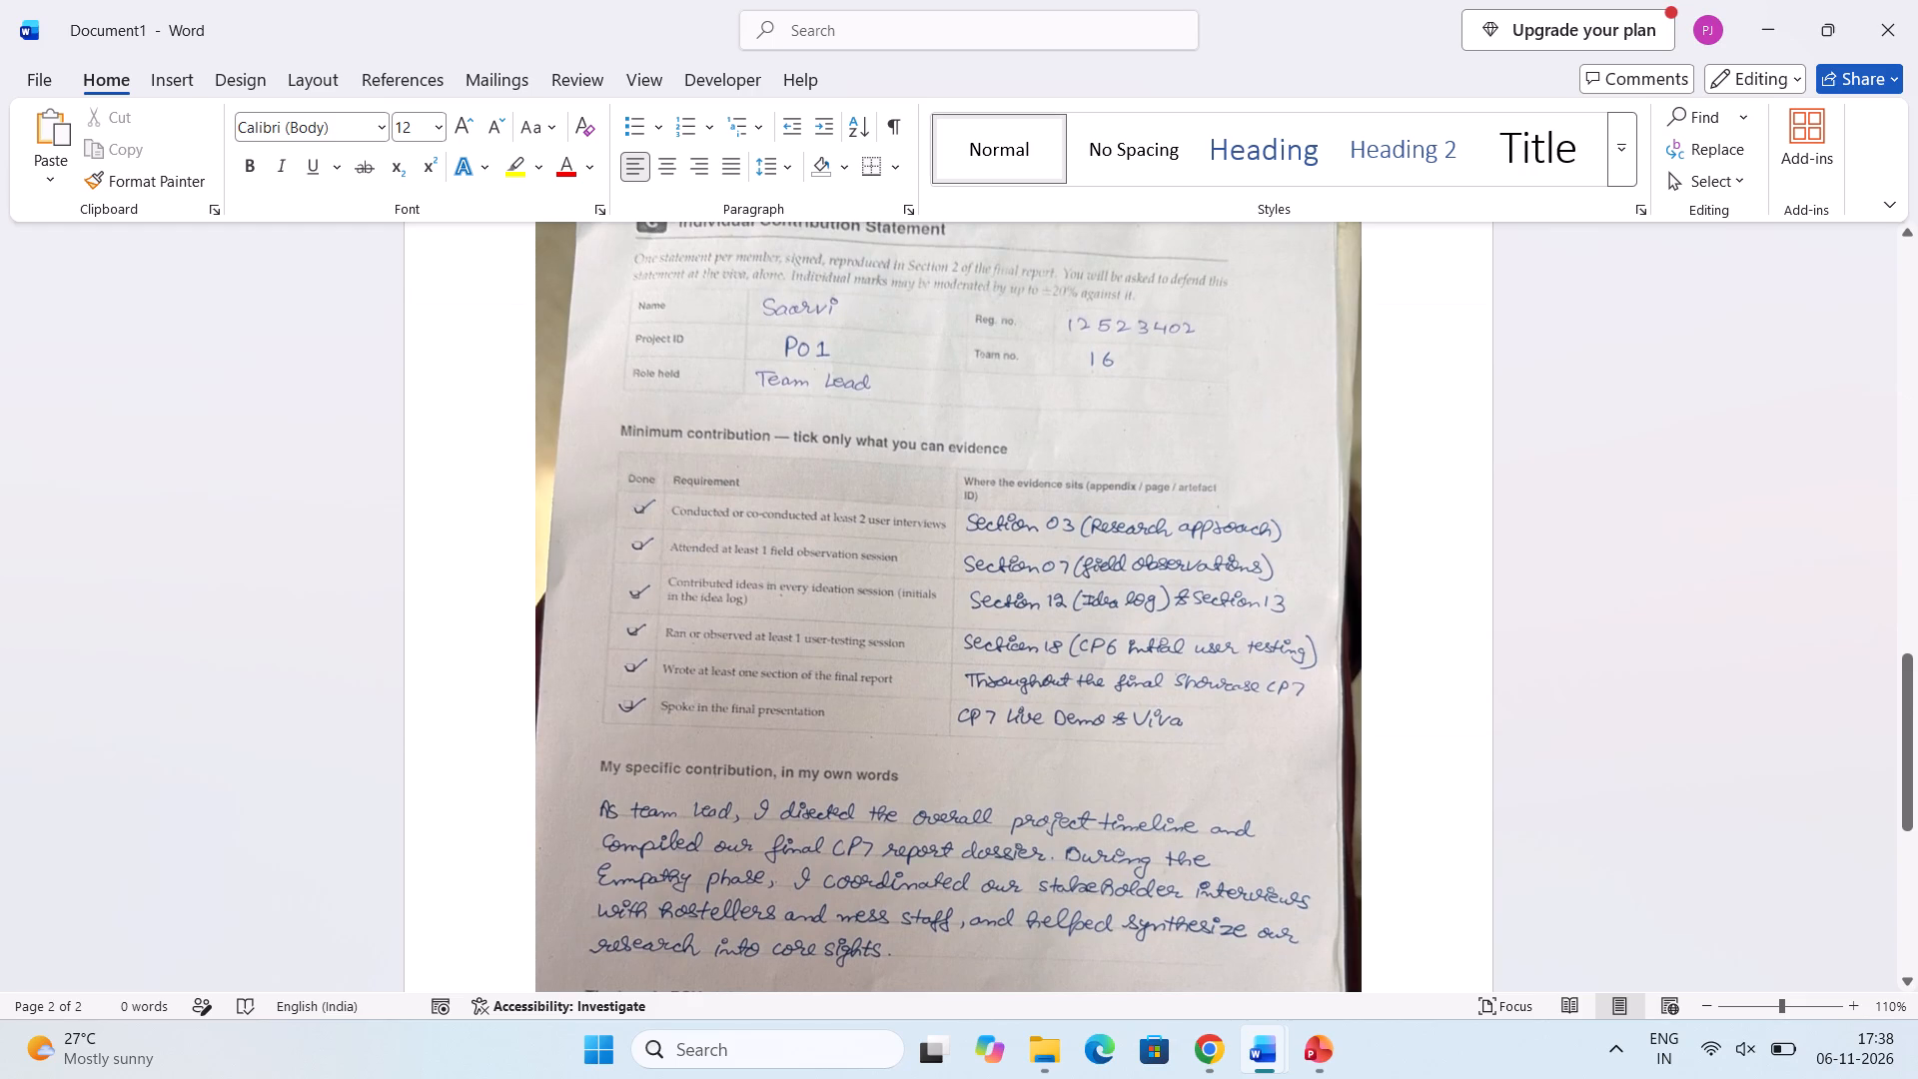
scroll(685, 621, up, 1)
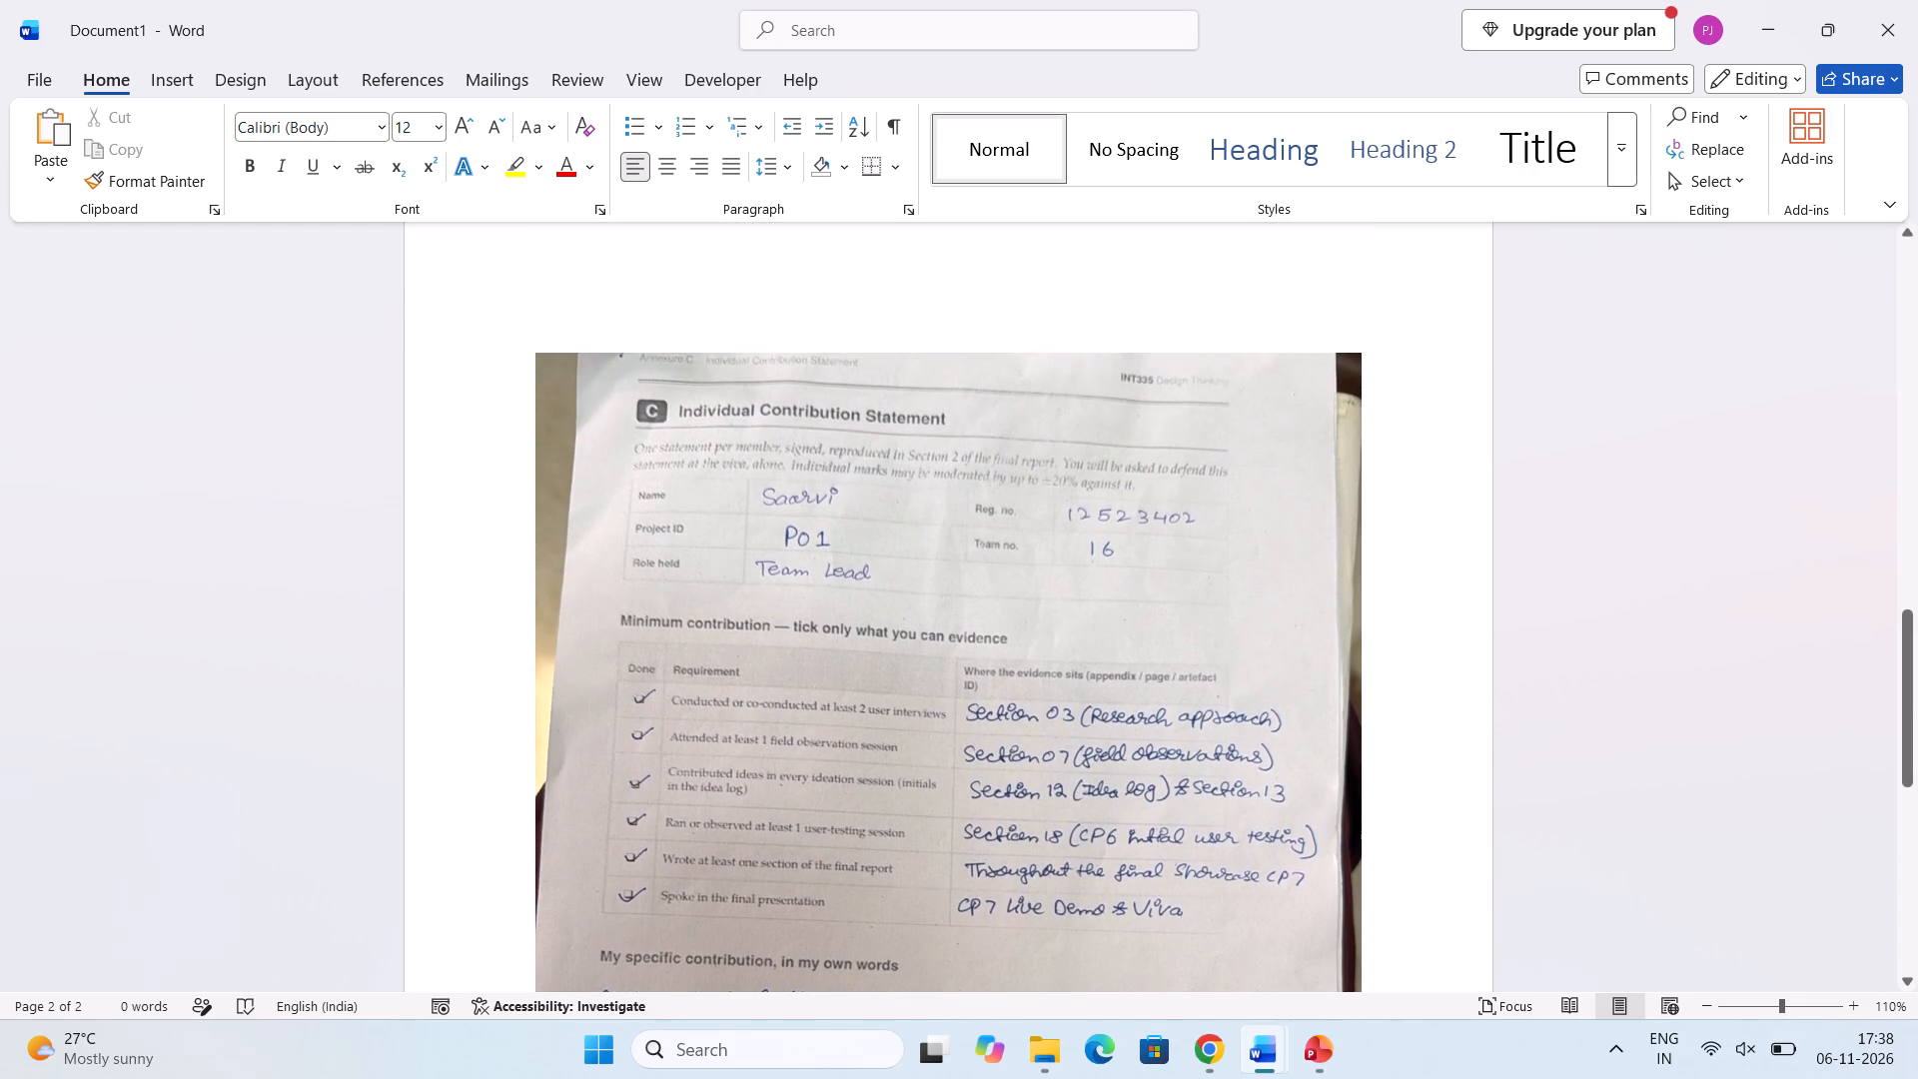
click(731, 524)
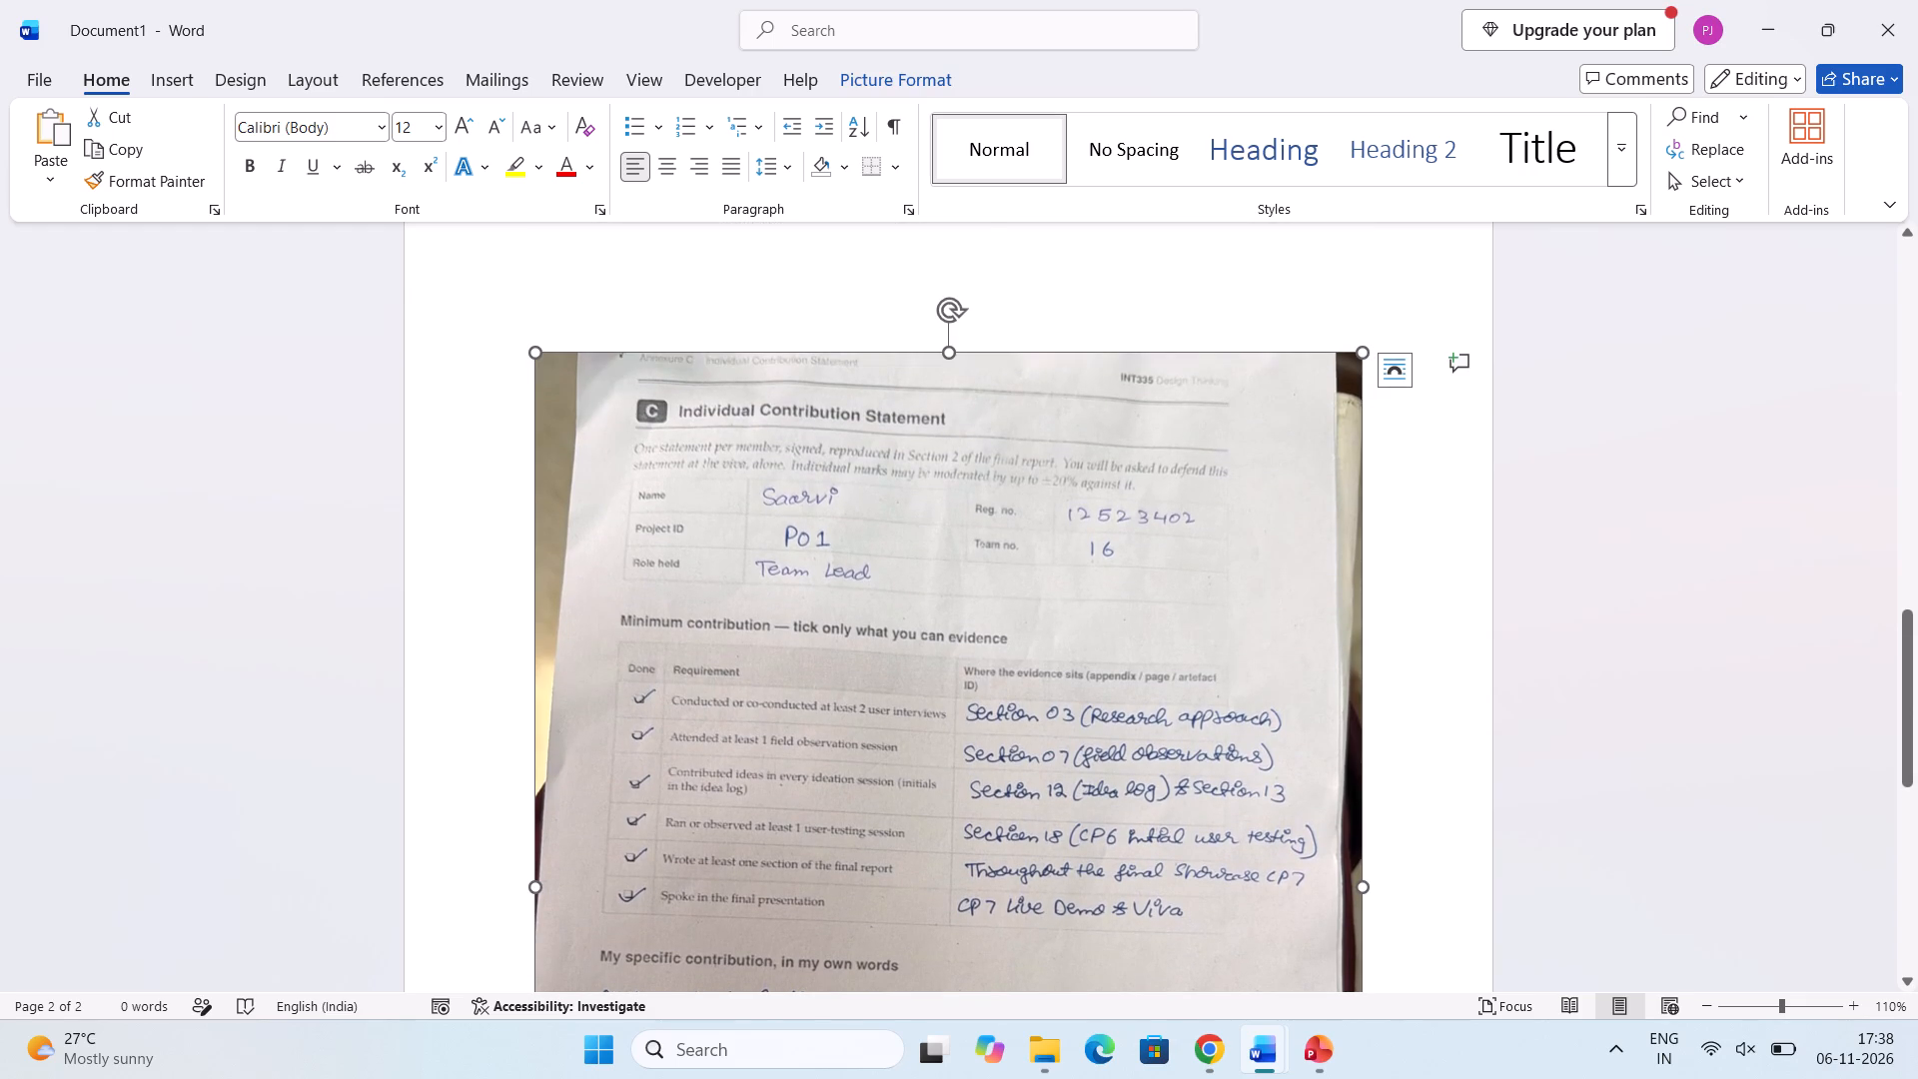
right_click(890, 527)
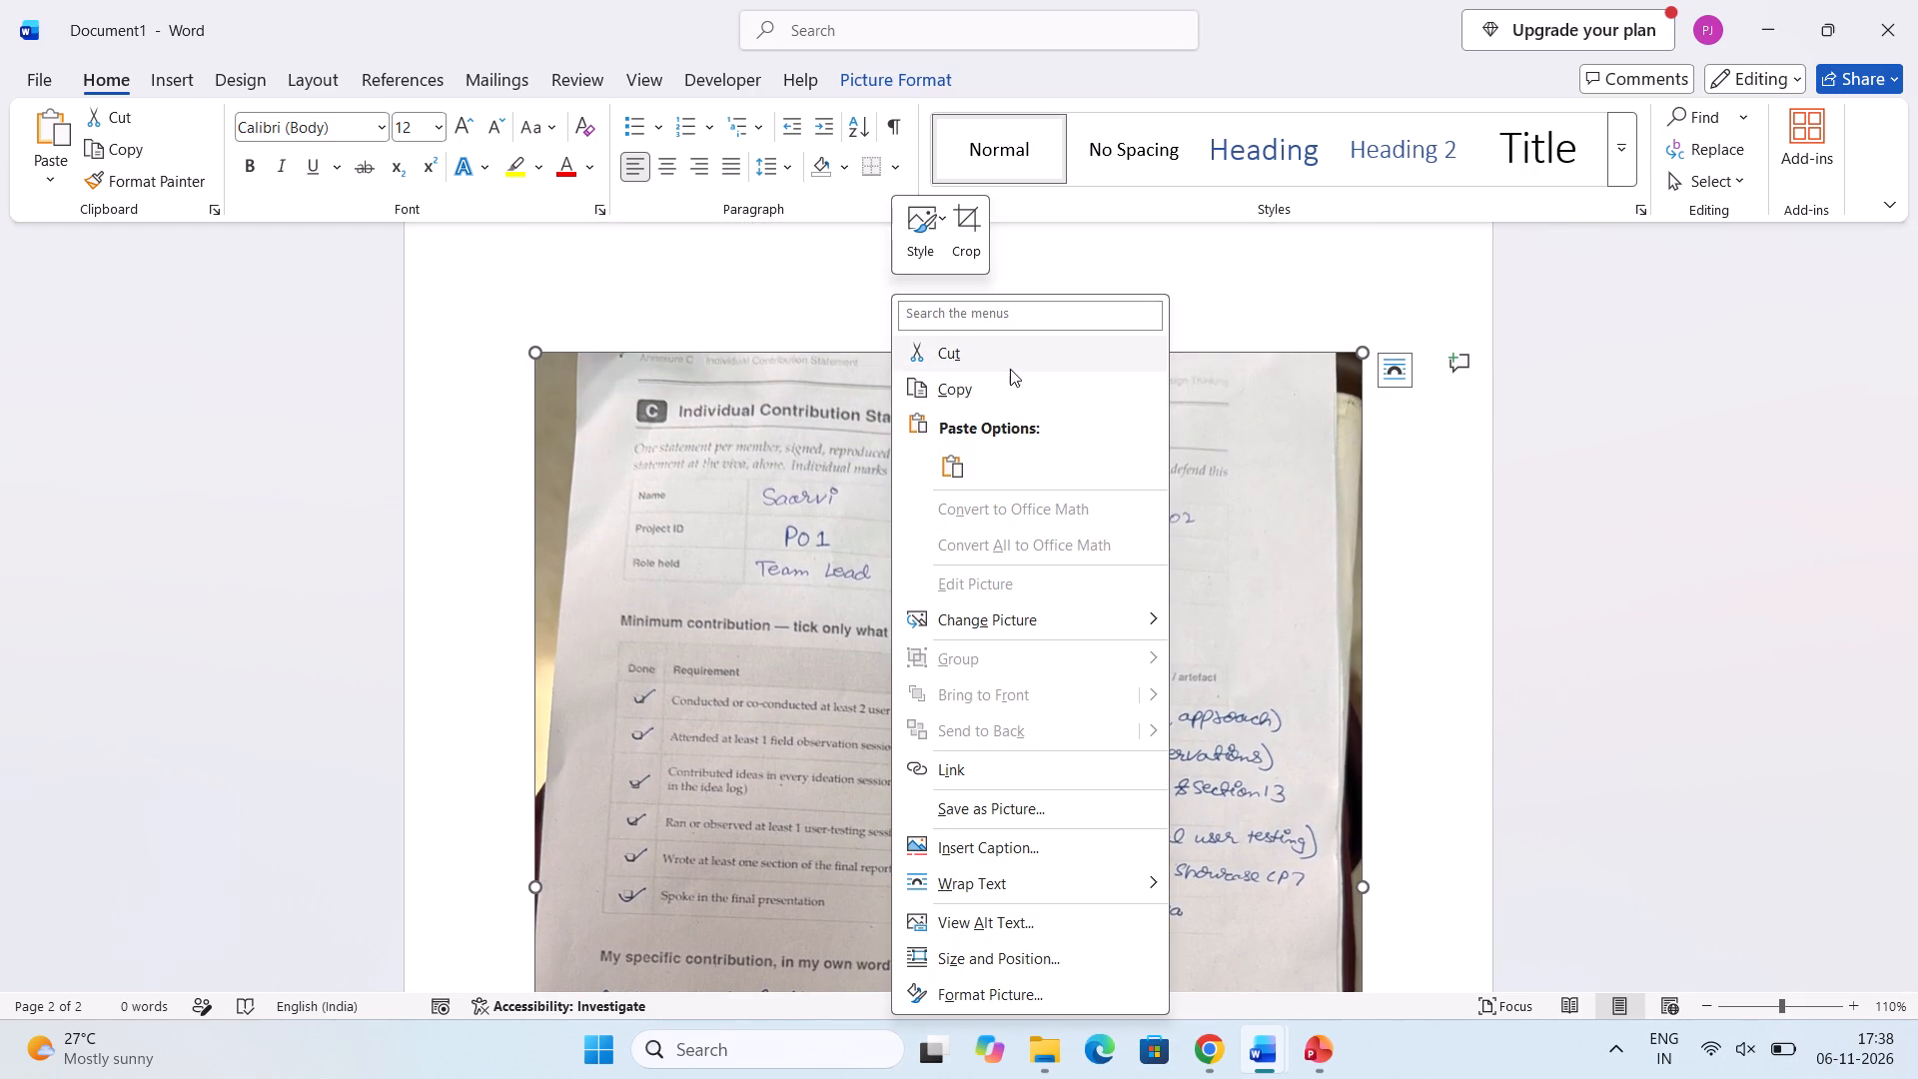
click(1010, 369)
Place the insertion point at the start of the blank first page.
scroll(922, 388, up, 9)
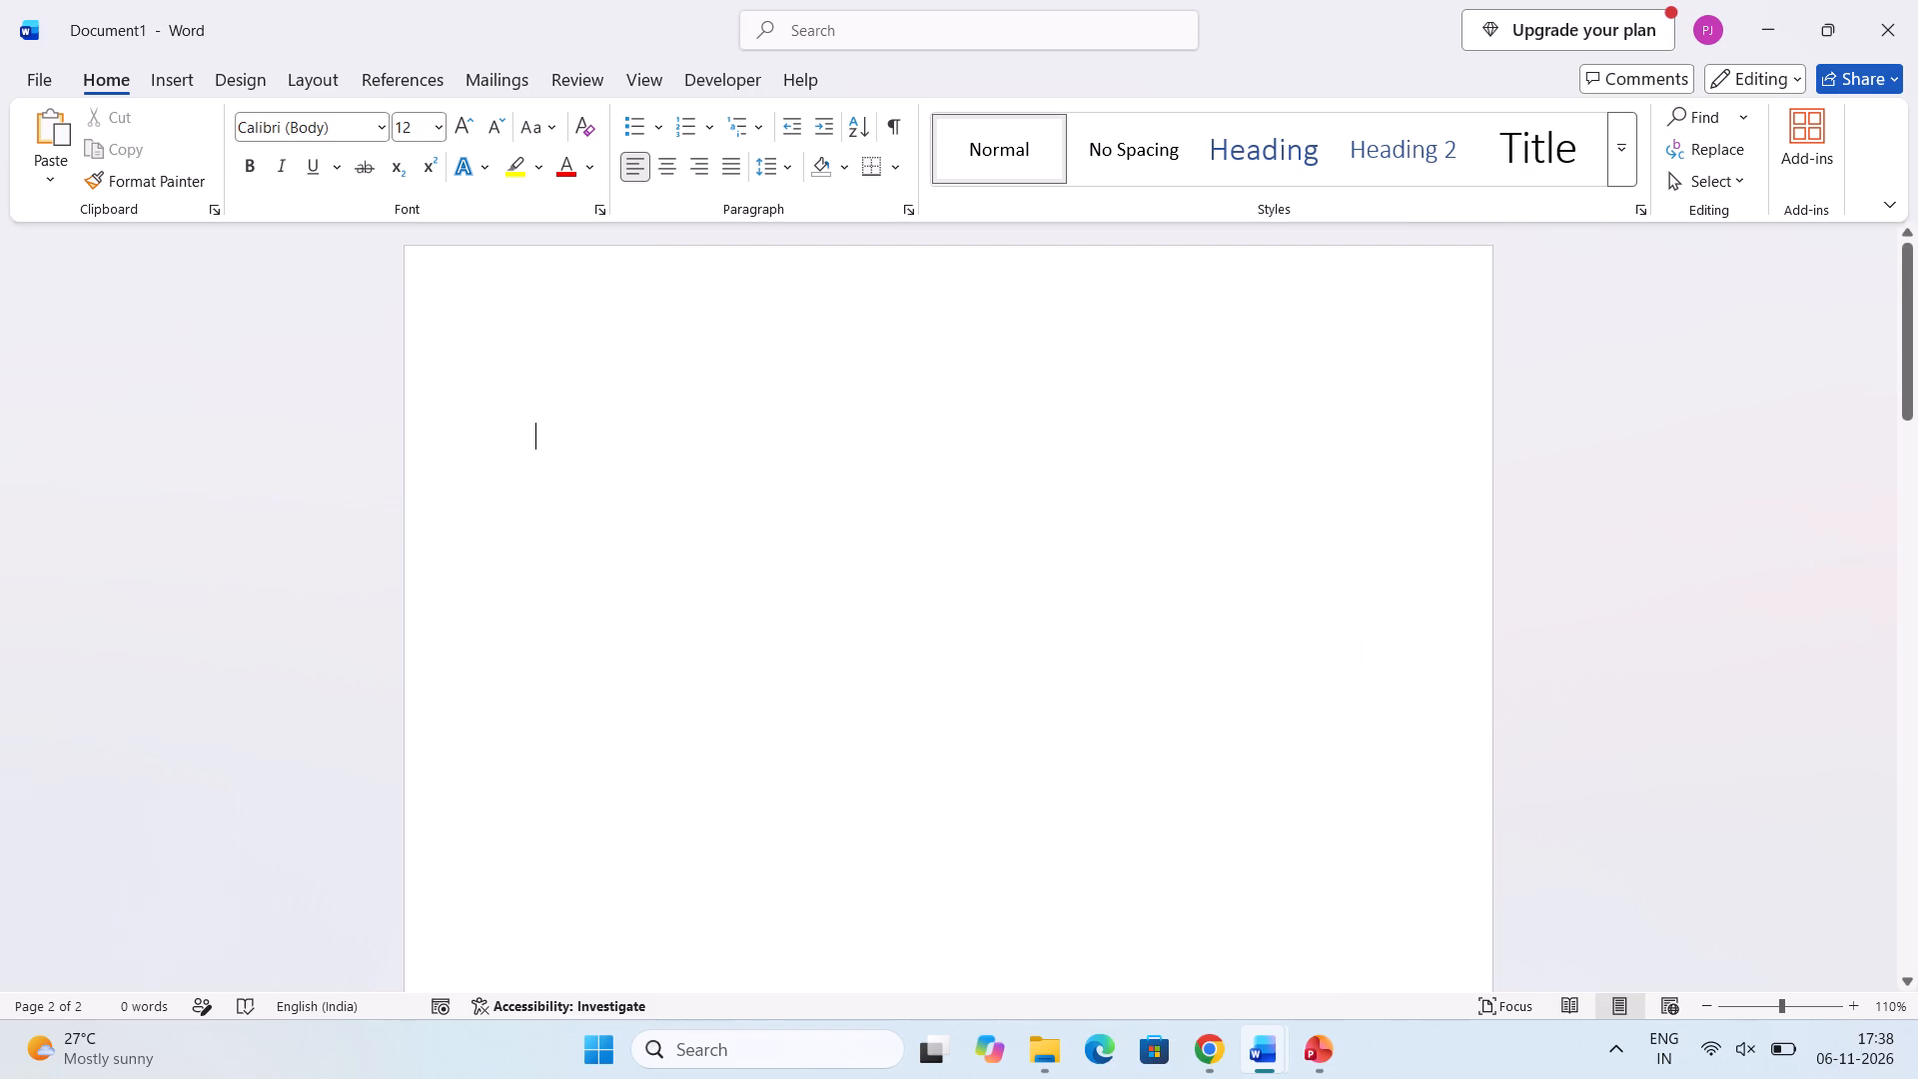
scroll(922, 388, up, 2)
drag(922, 388, 492, 270)
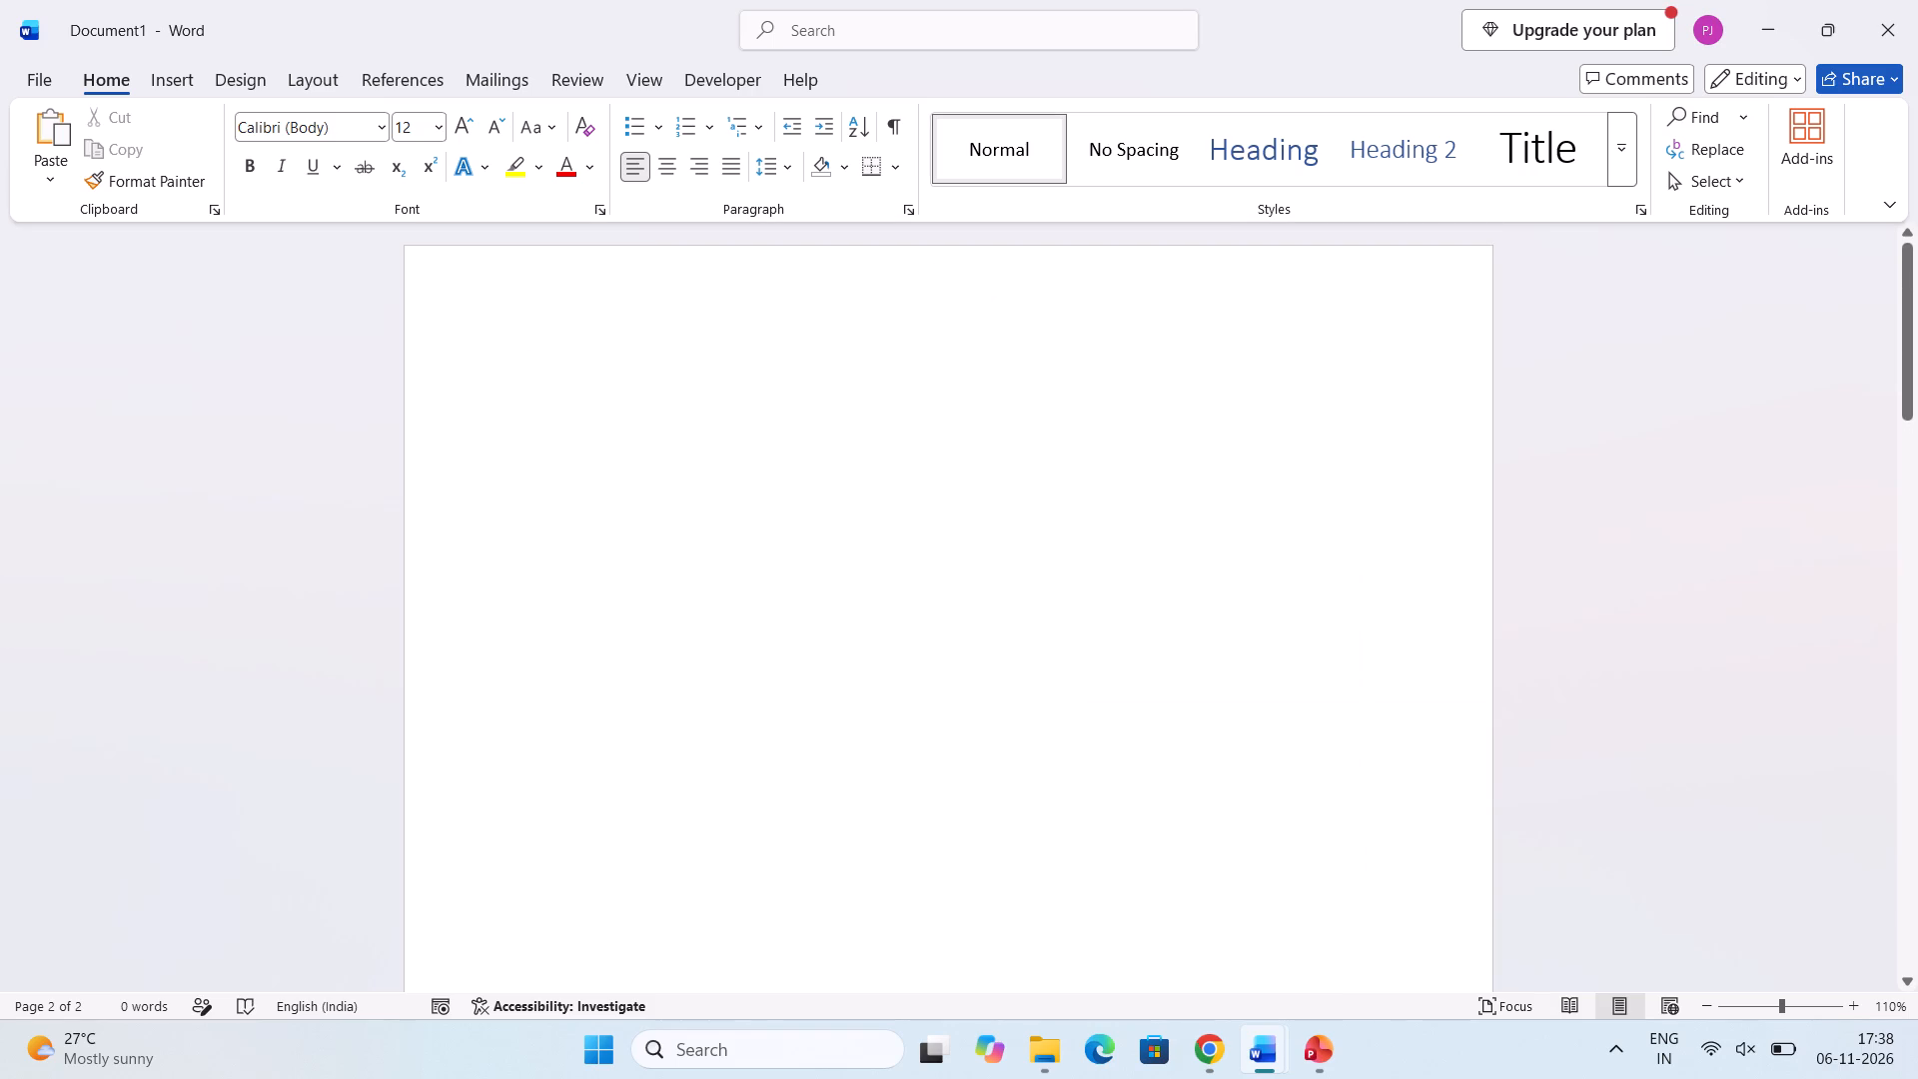
click(551, 358)
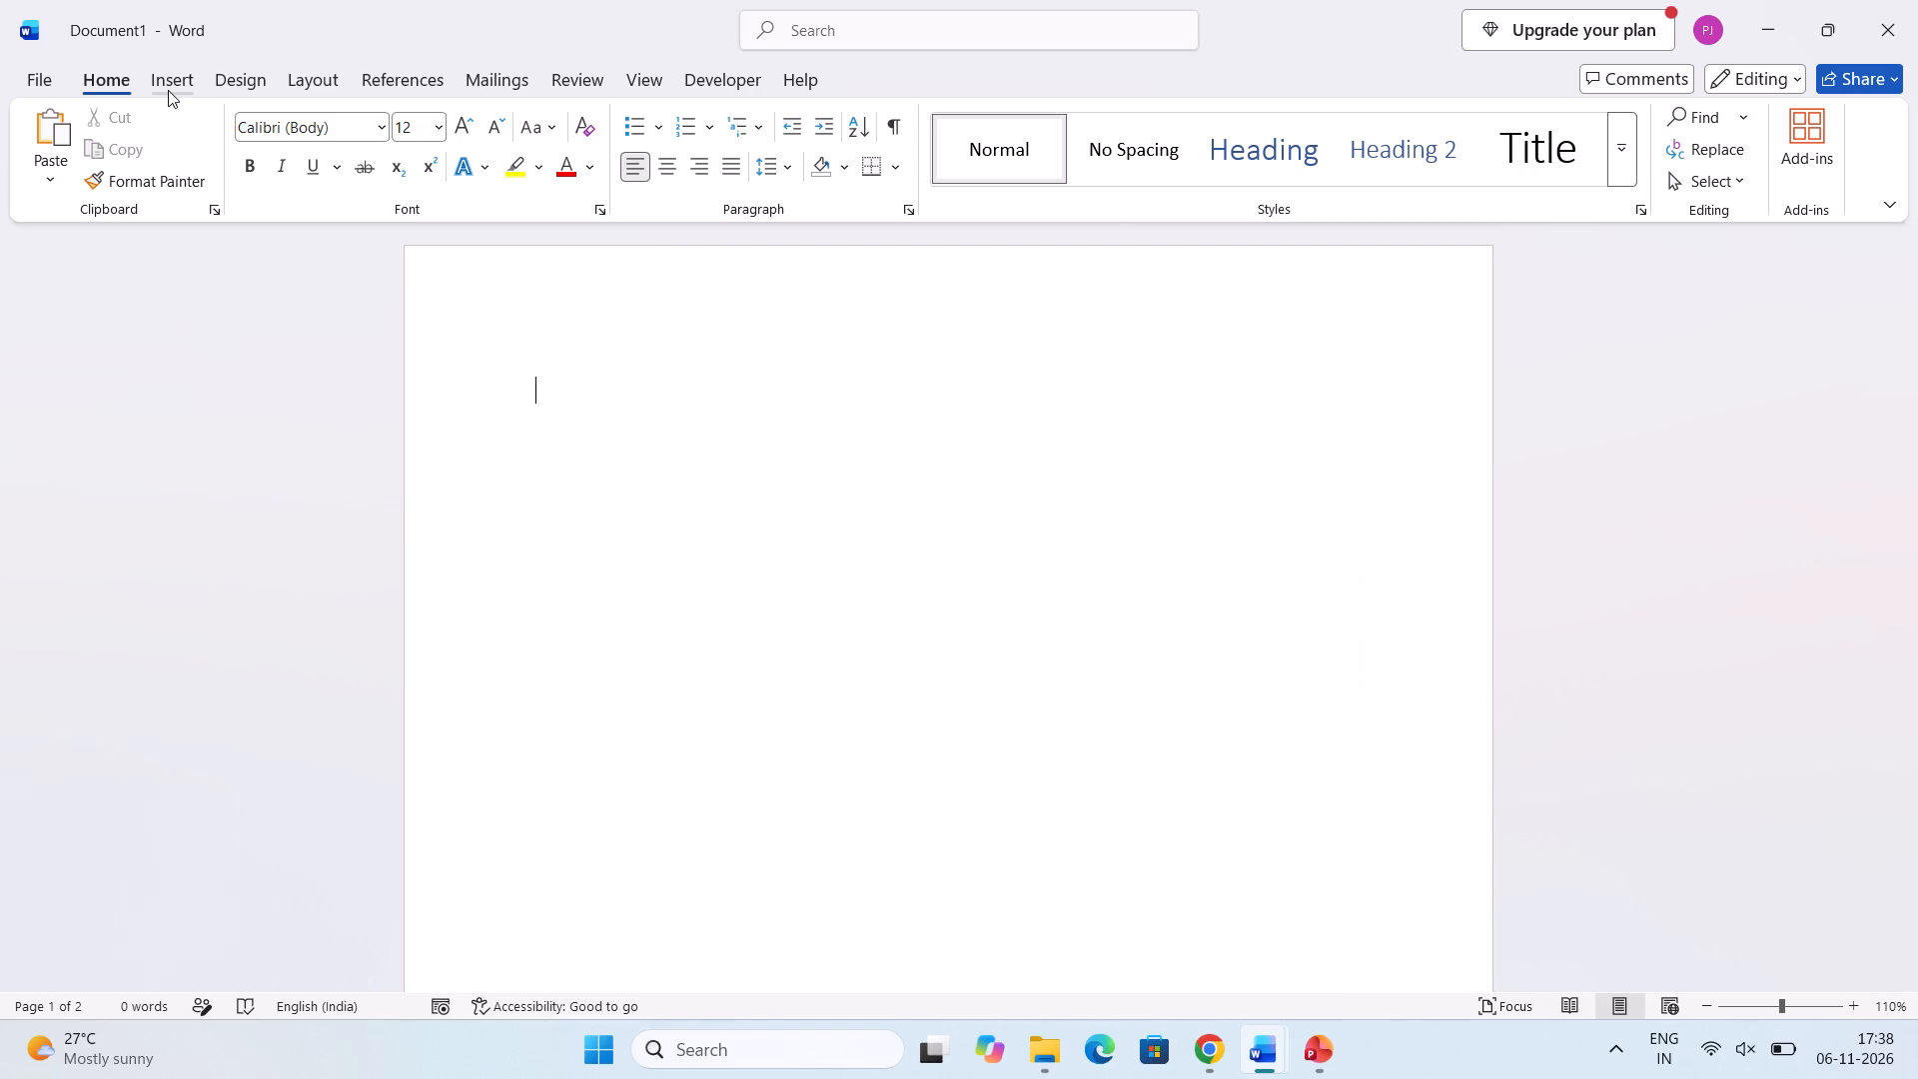
Start inserting a picture from this device at the start of the blank first page.
click(169, 90)
click(274, 167)
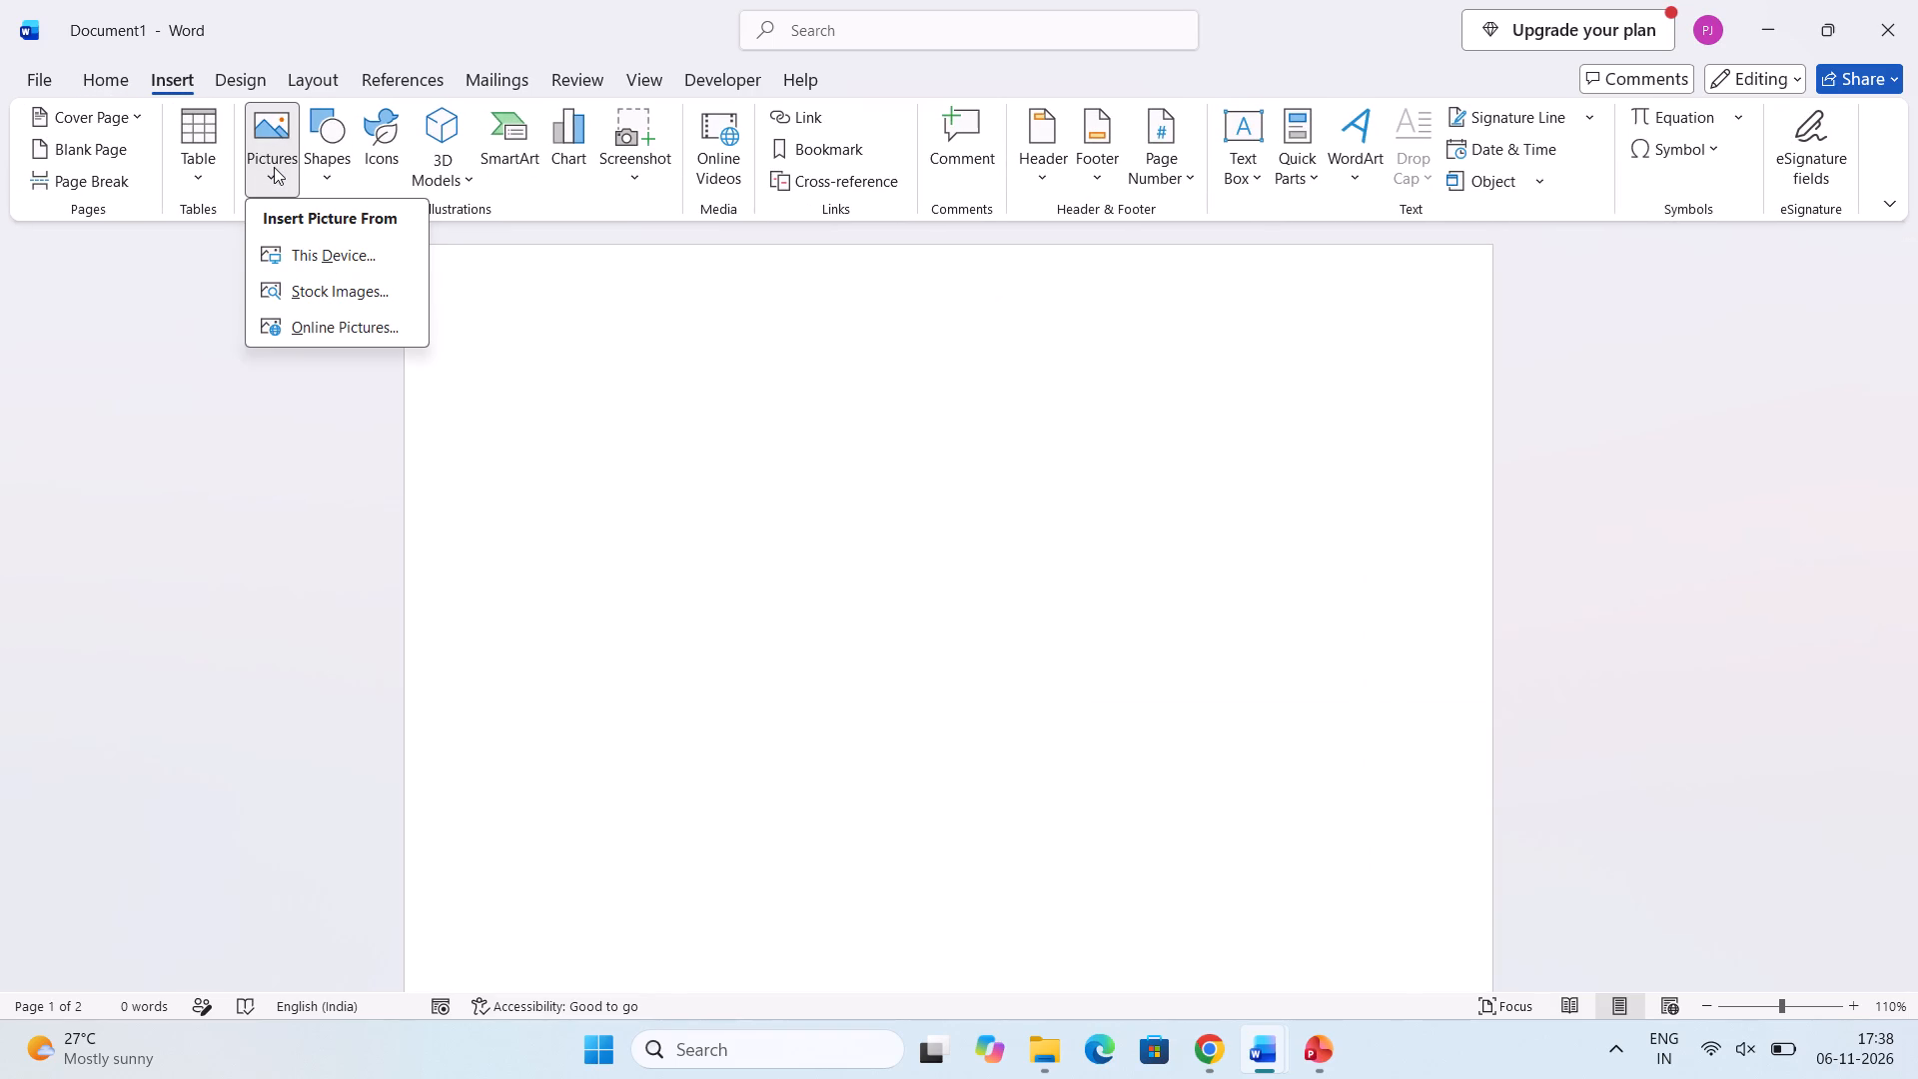
click(321, 250)
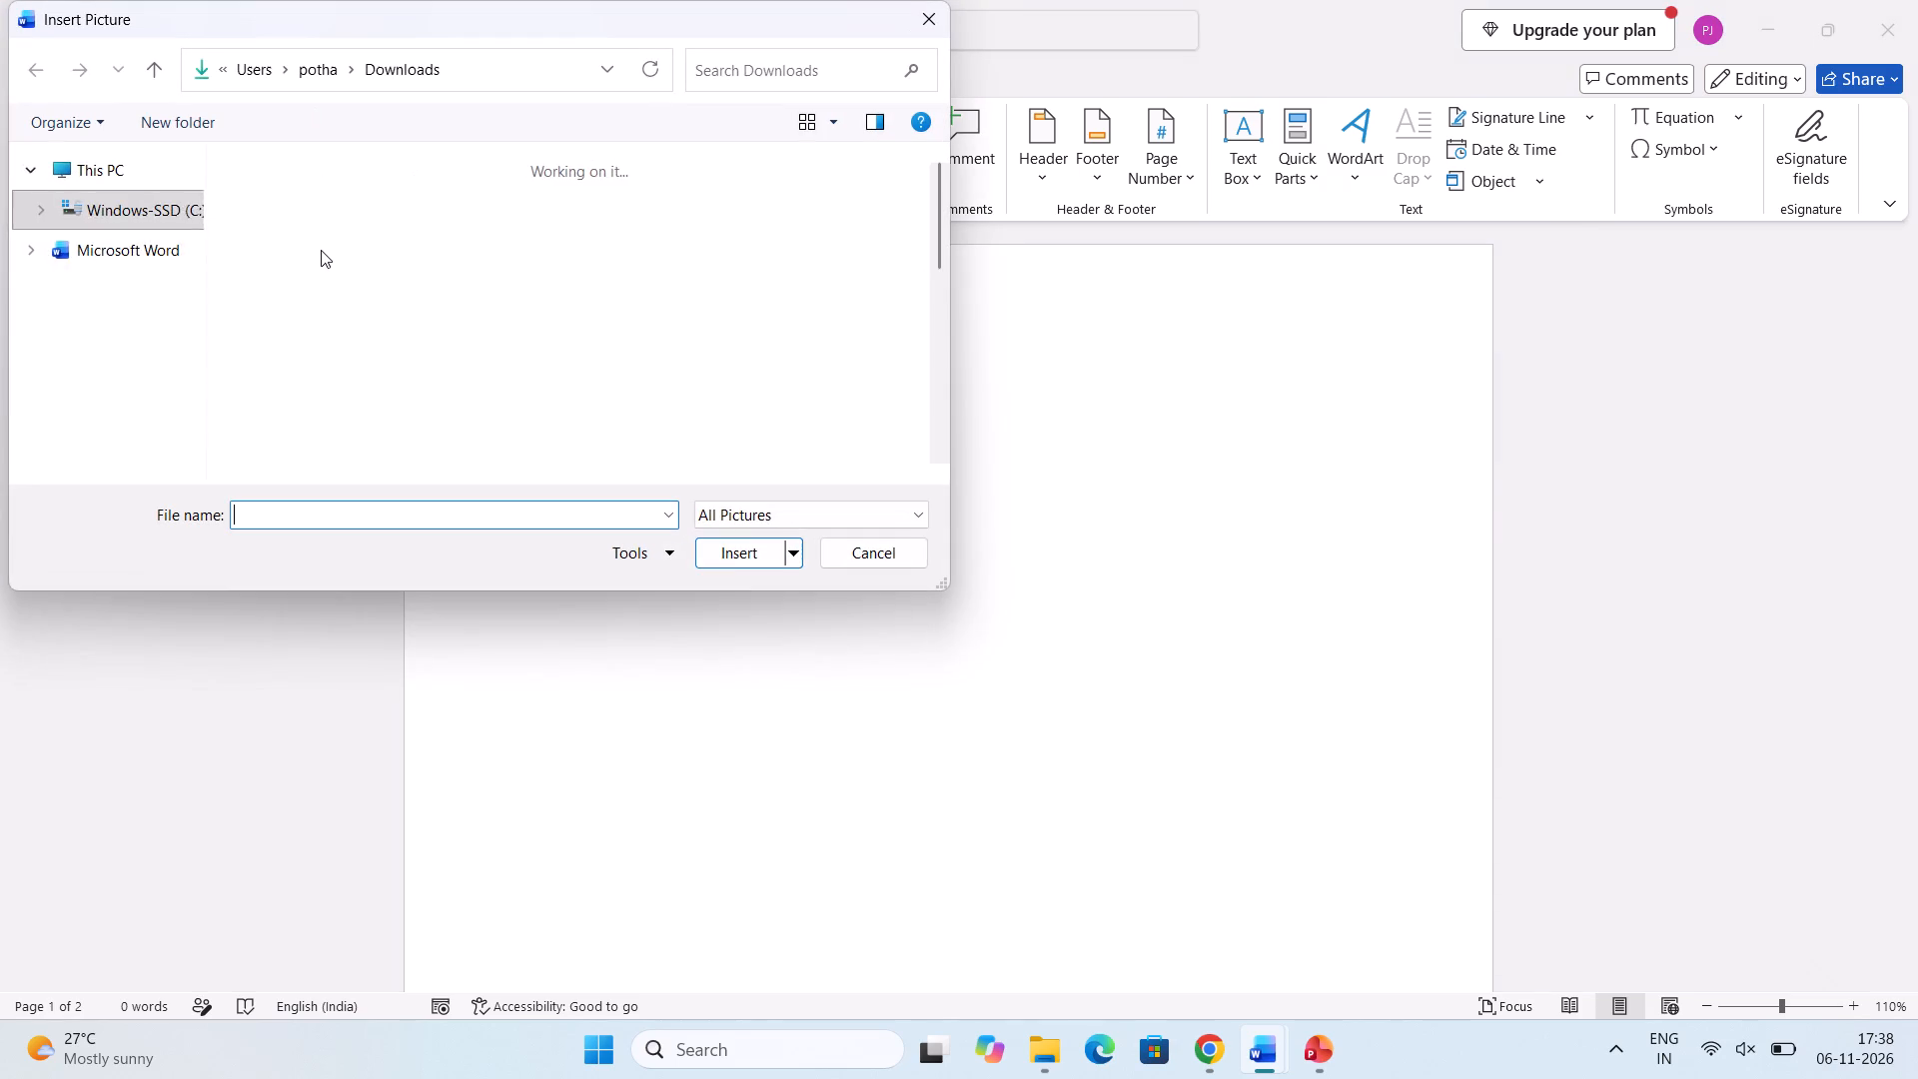
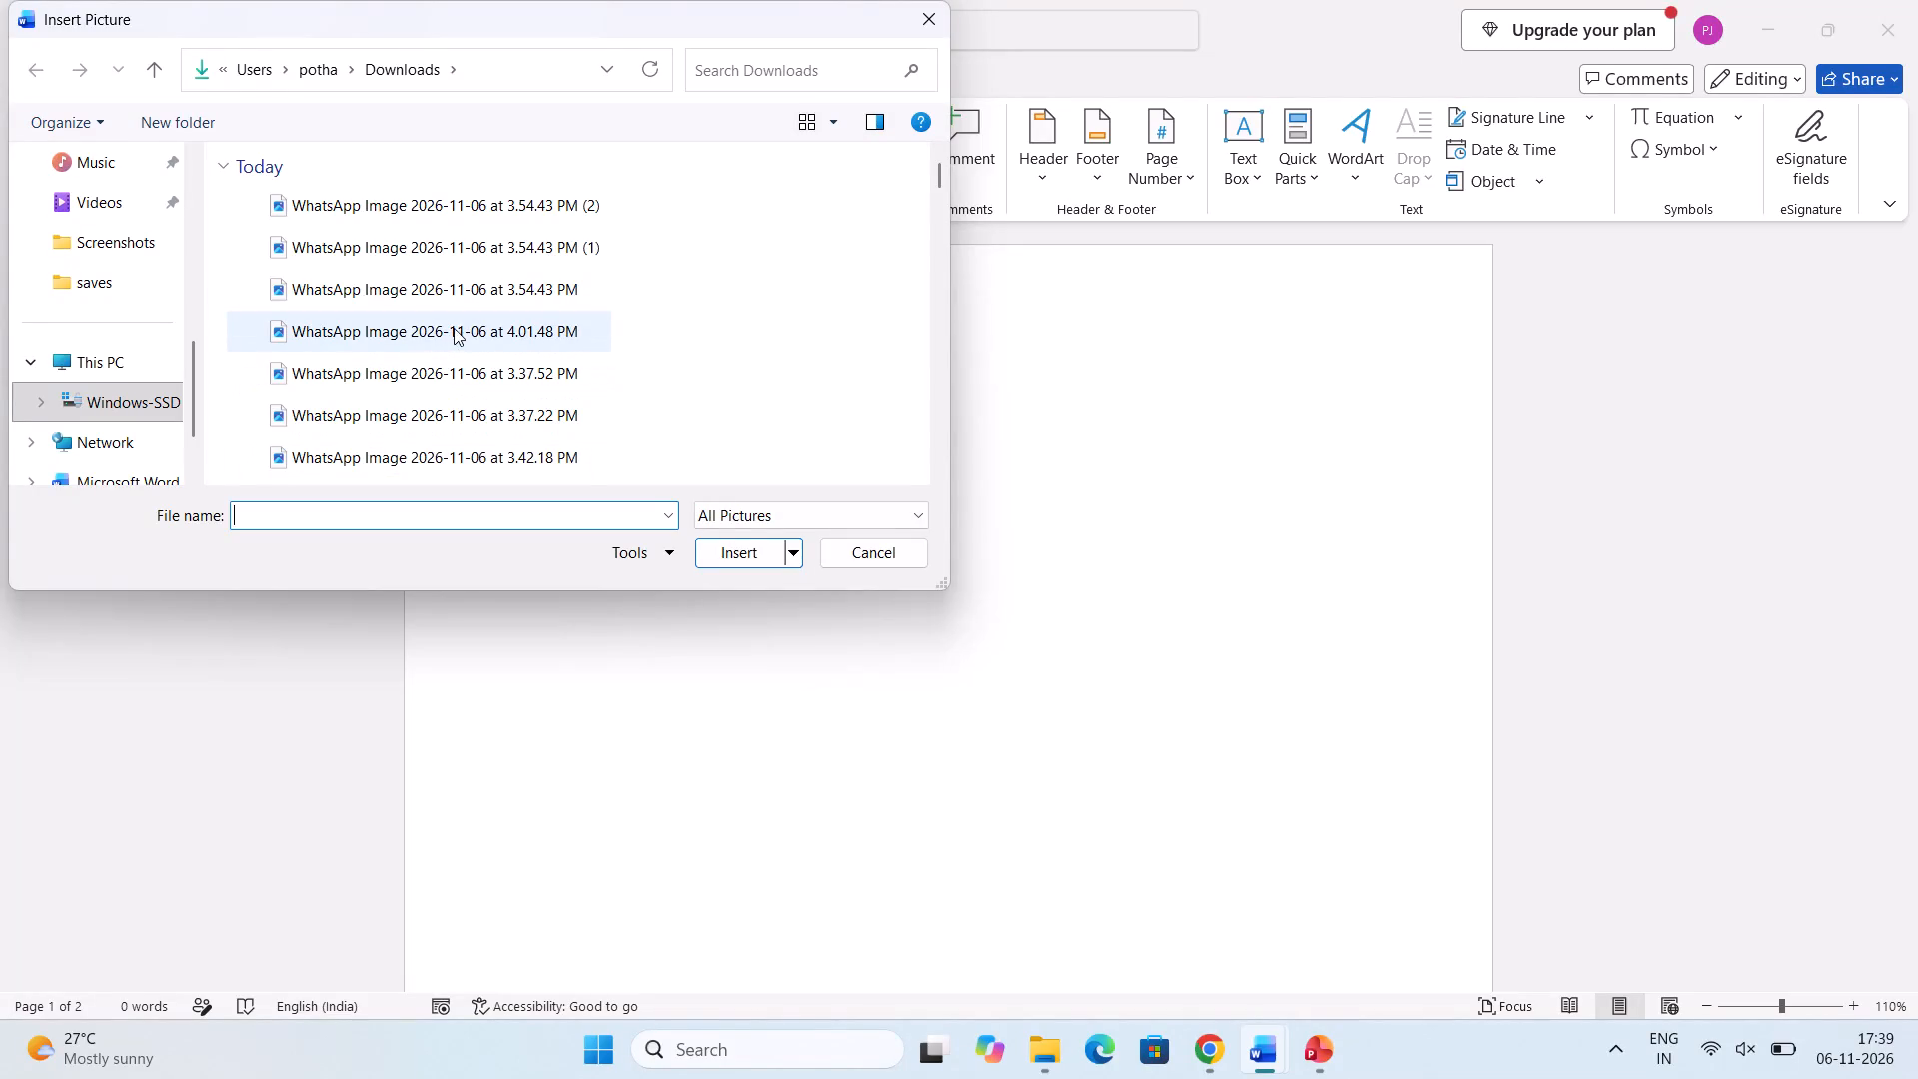
Insert the picture WhatsApp Image 2026-11-06 at 4.01.48 PM from the Downloads folder onto the blank first page.
scroll(1044, 608, up, 5)
click(497, 338)
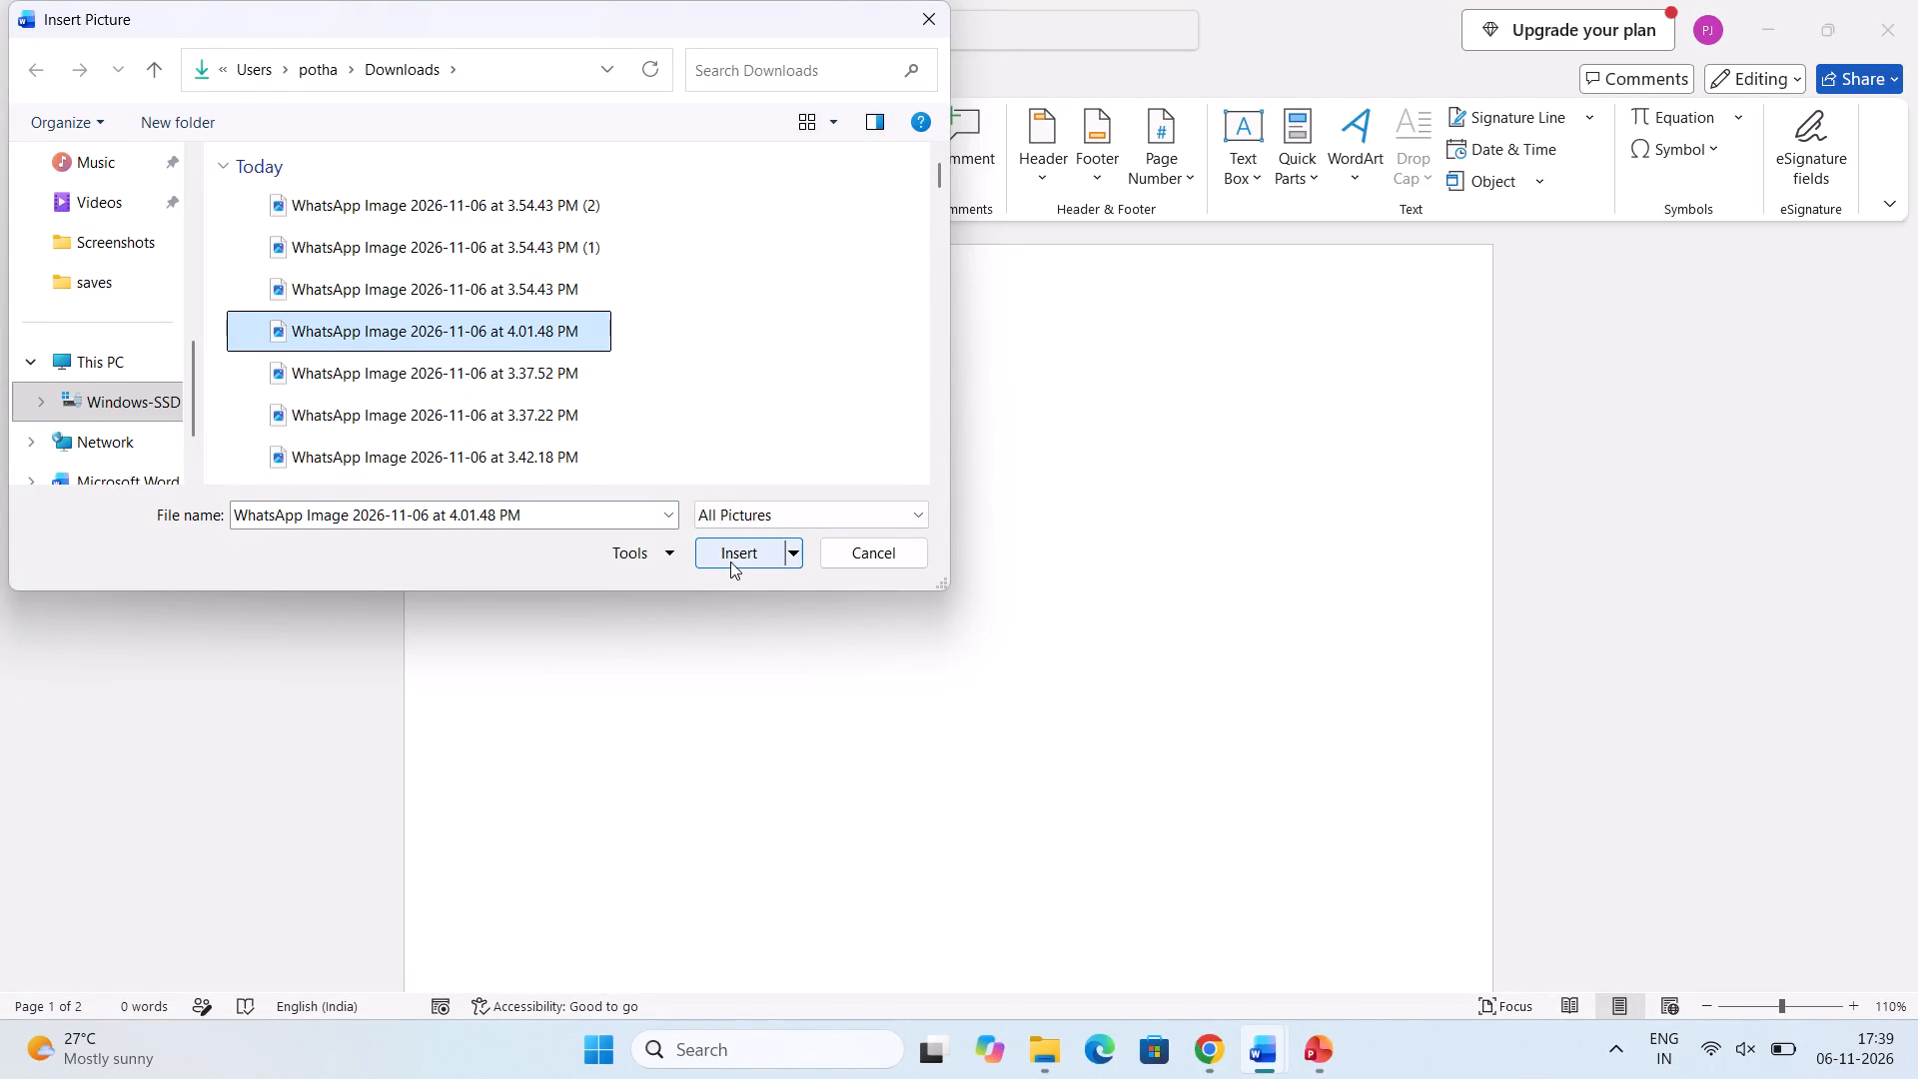
click(730, 561)
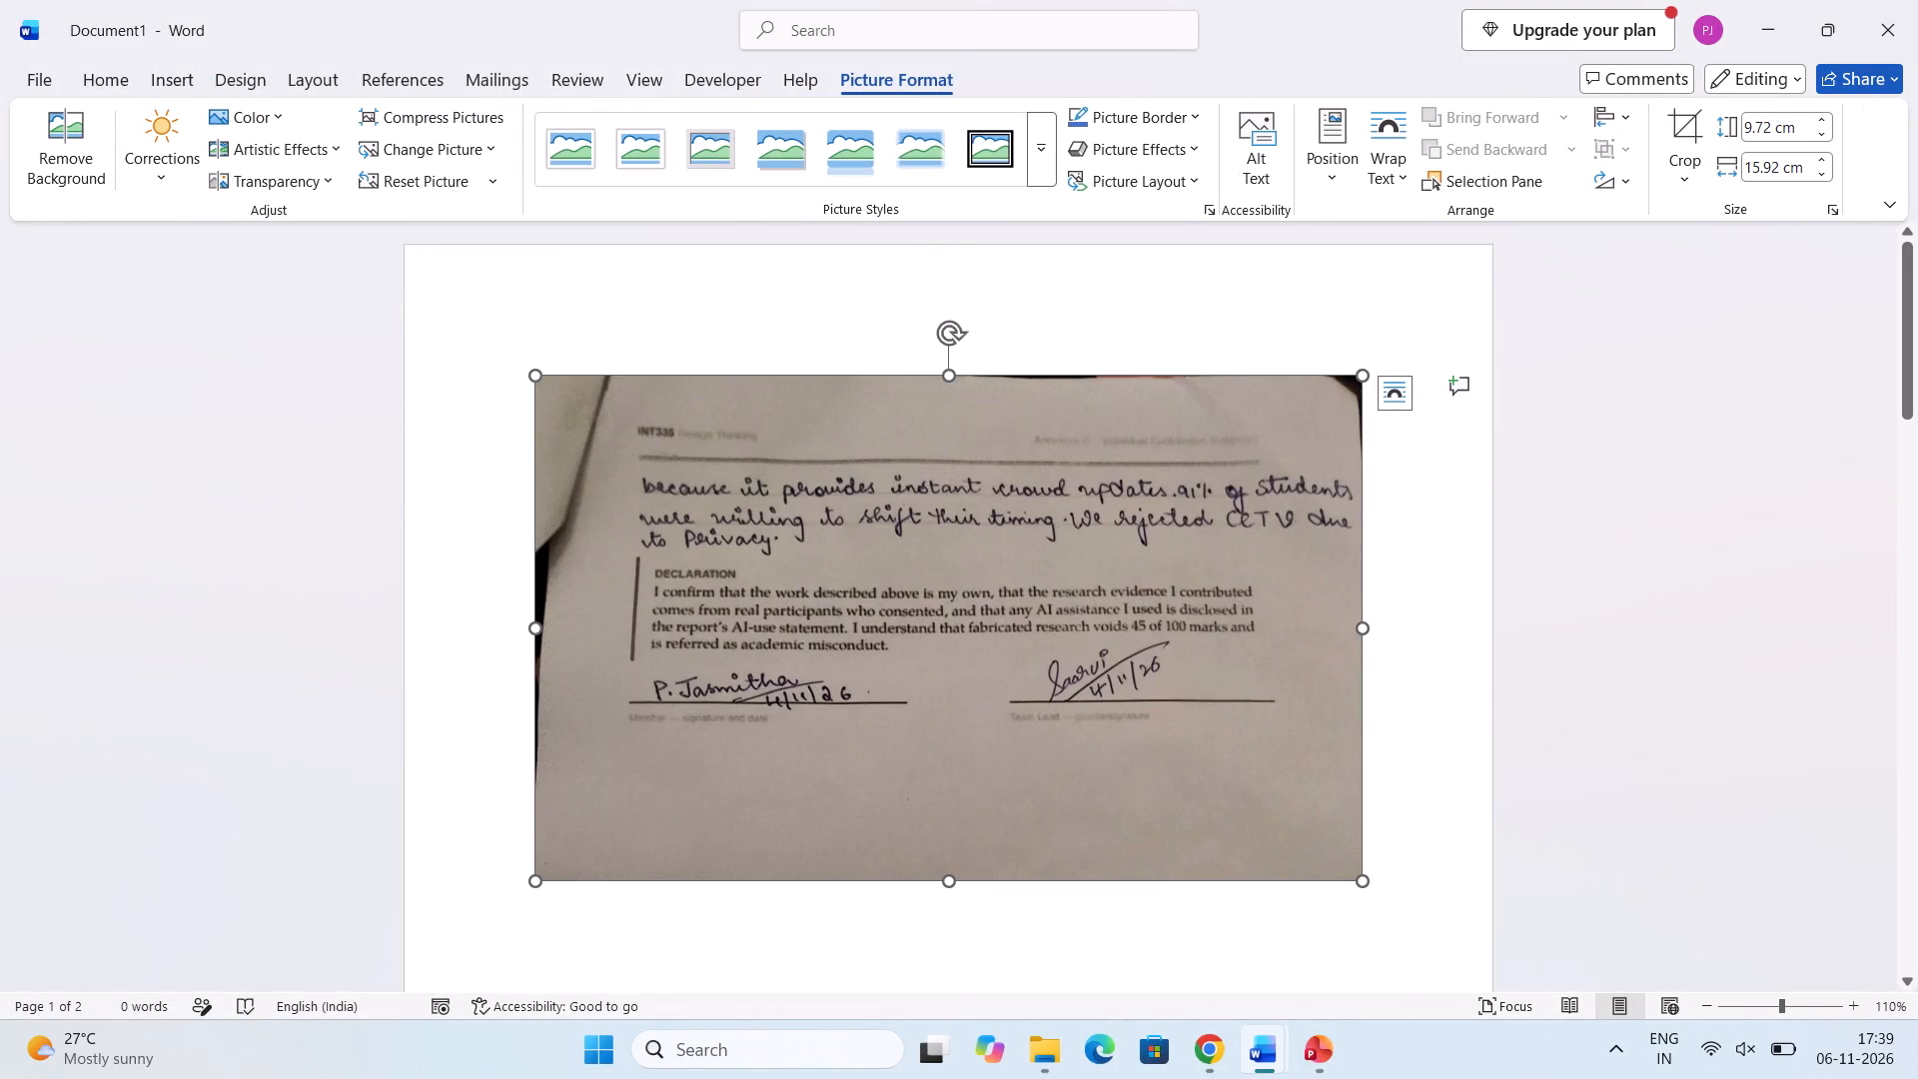
Cut the newly inserted signed declaration photo from the first page.
scroll(747, 689, down, 1)
scroll(747, 689, up, 1)
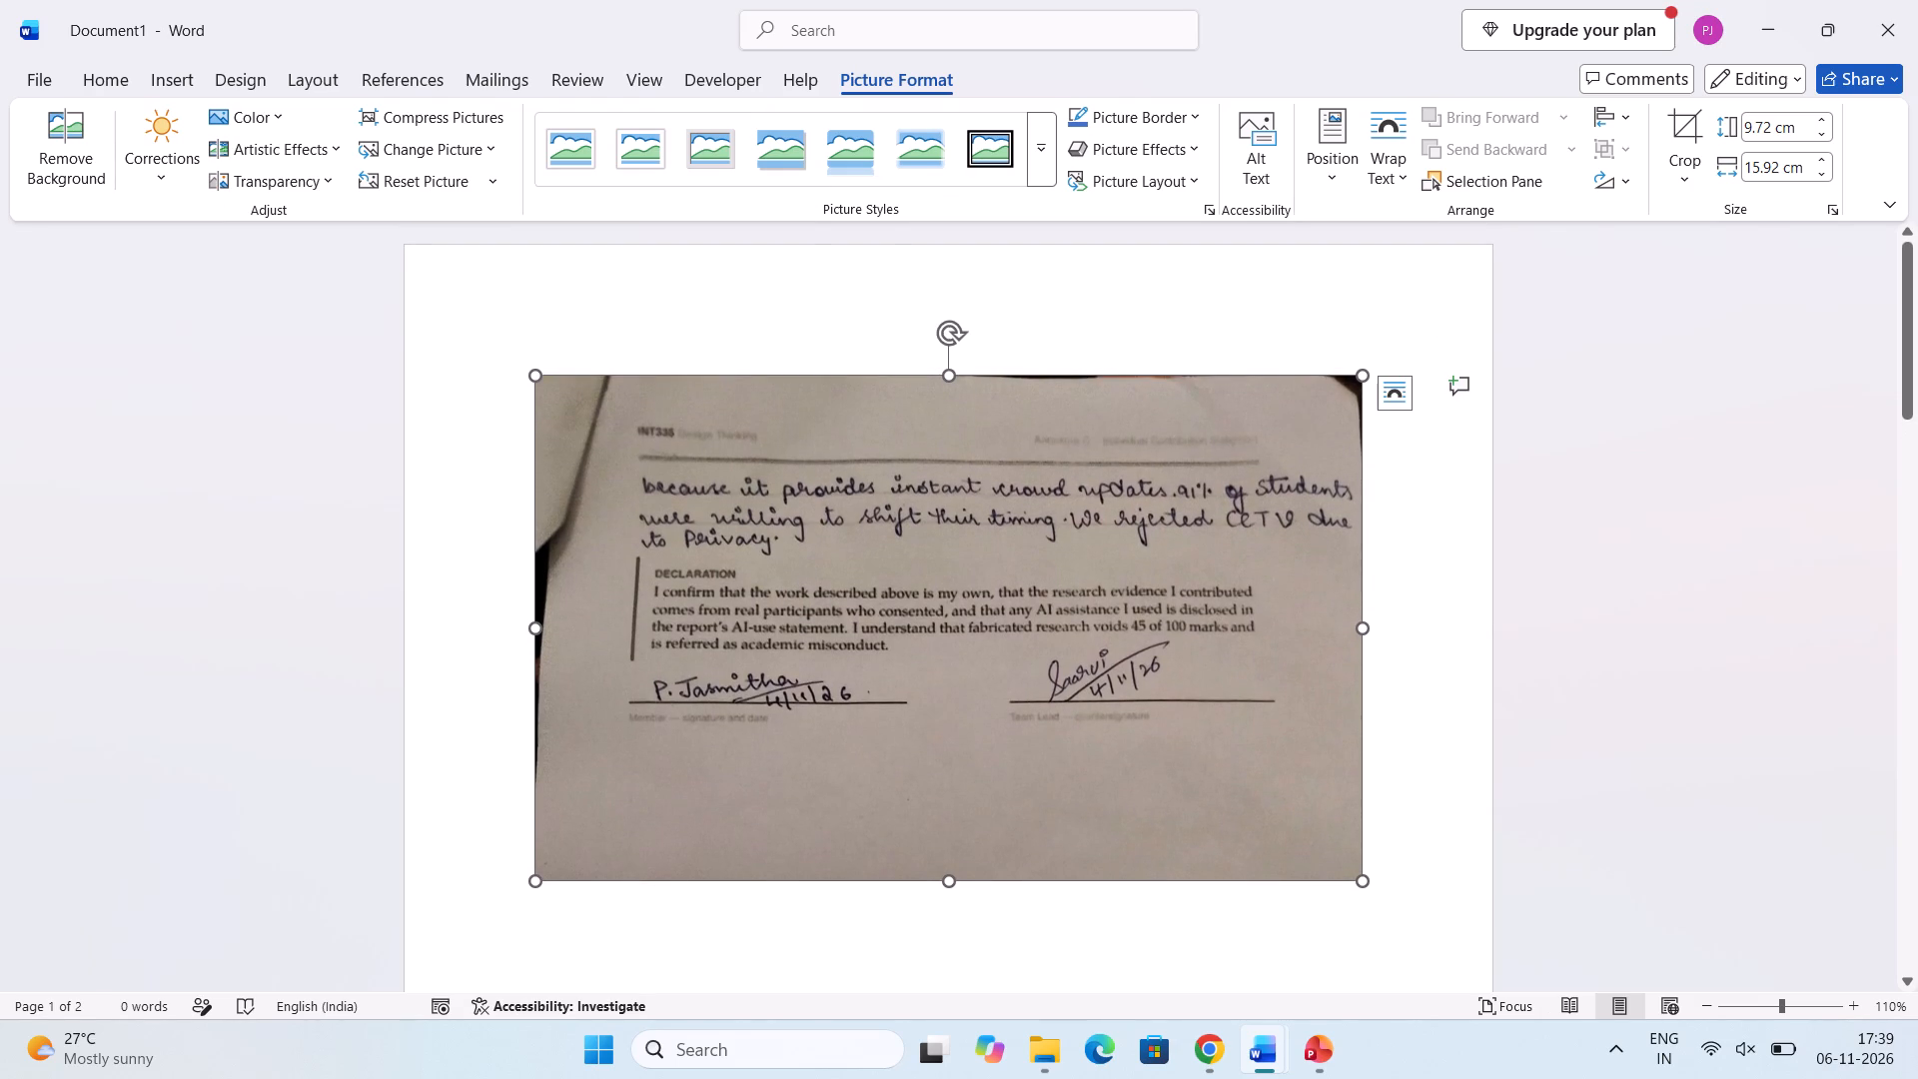
right_click(795, 695)
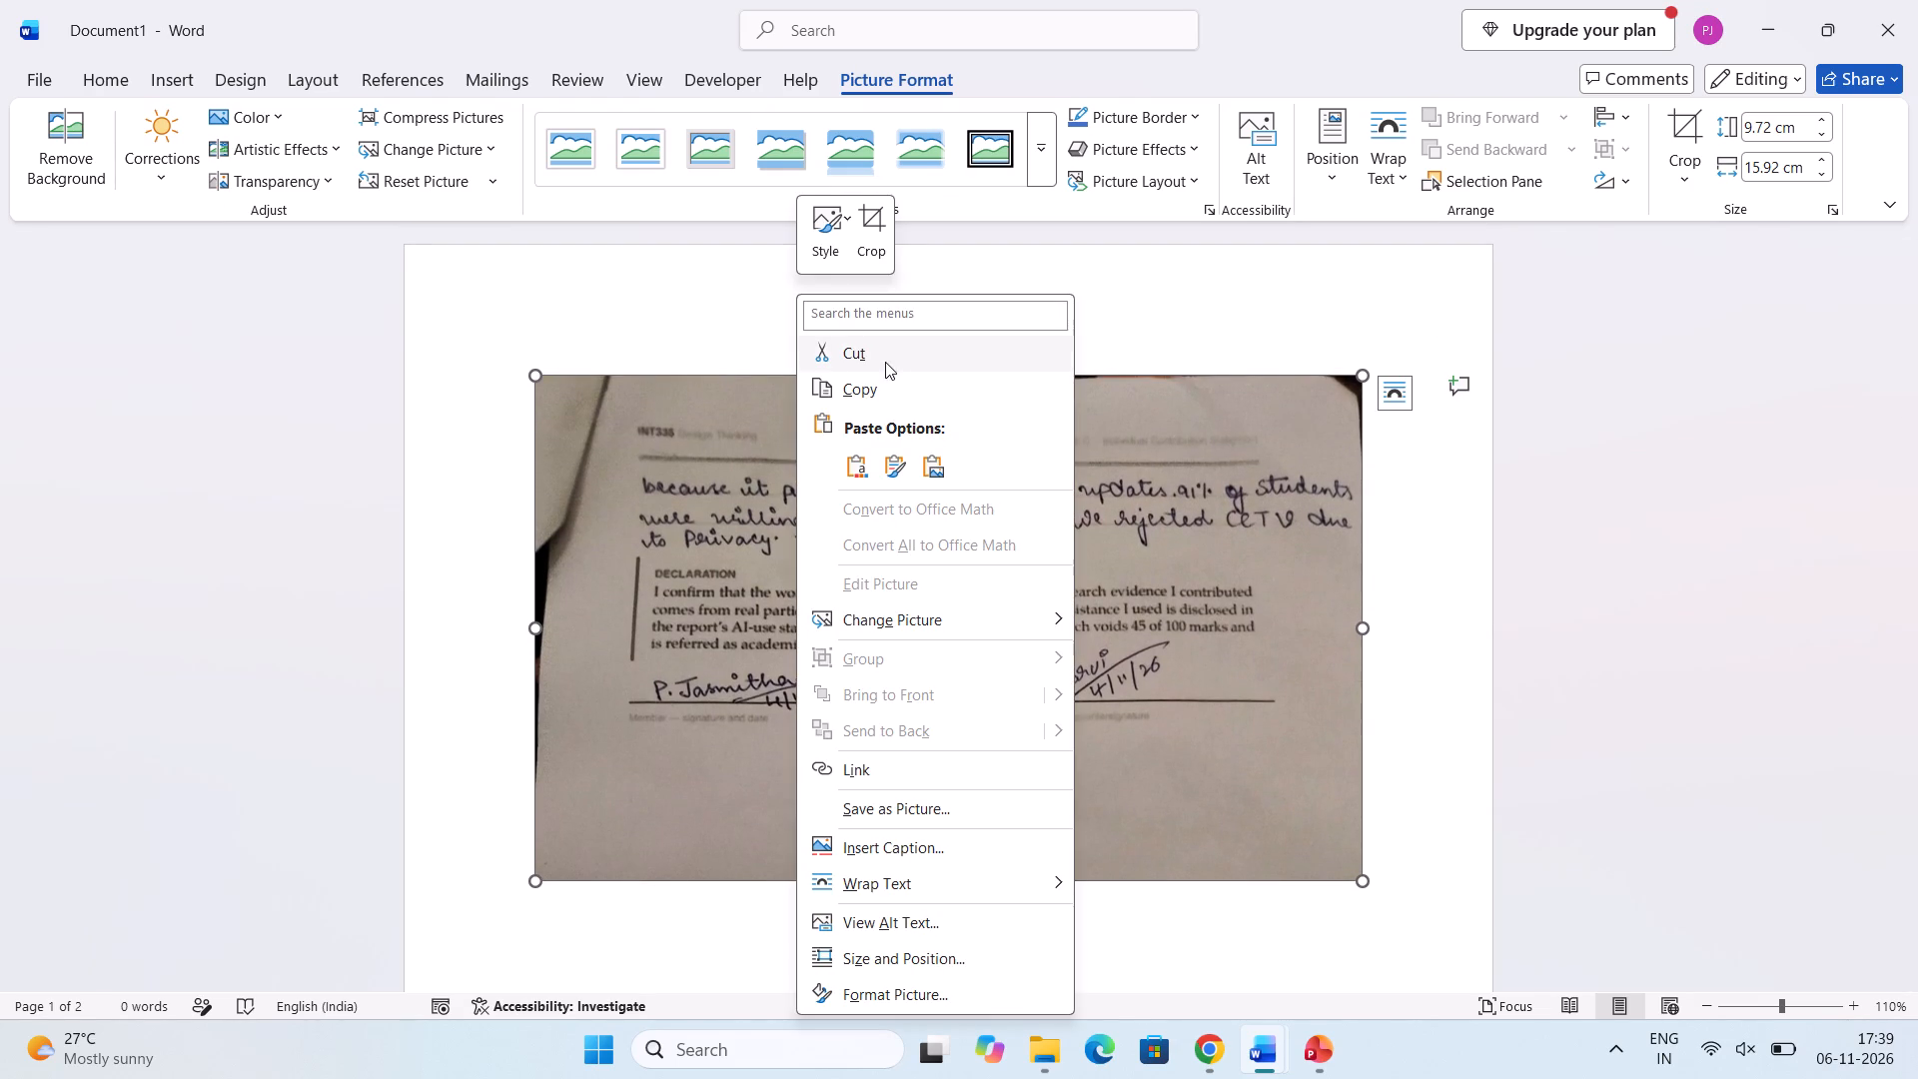
Cut the signed declaration photo from the first page.
click(885, 362)
Insert the picture "WhatsApp Image 2026-11-06 at 3.37.22 PM" from this device's Downloads folder onto the blank first page.
scroll(867, 491, up, 15)
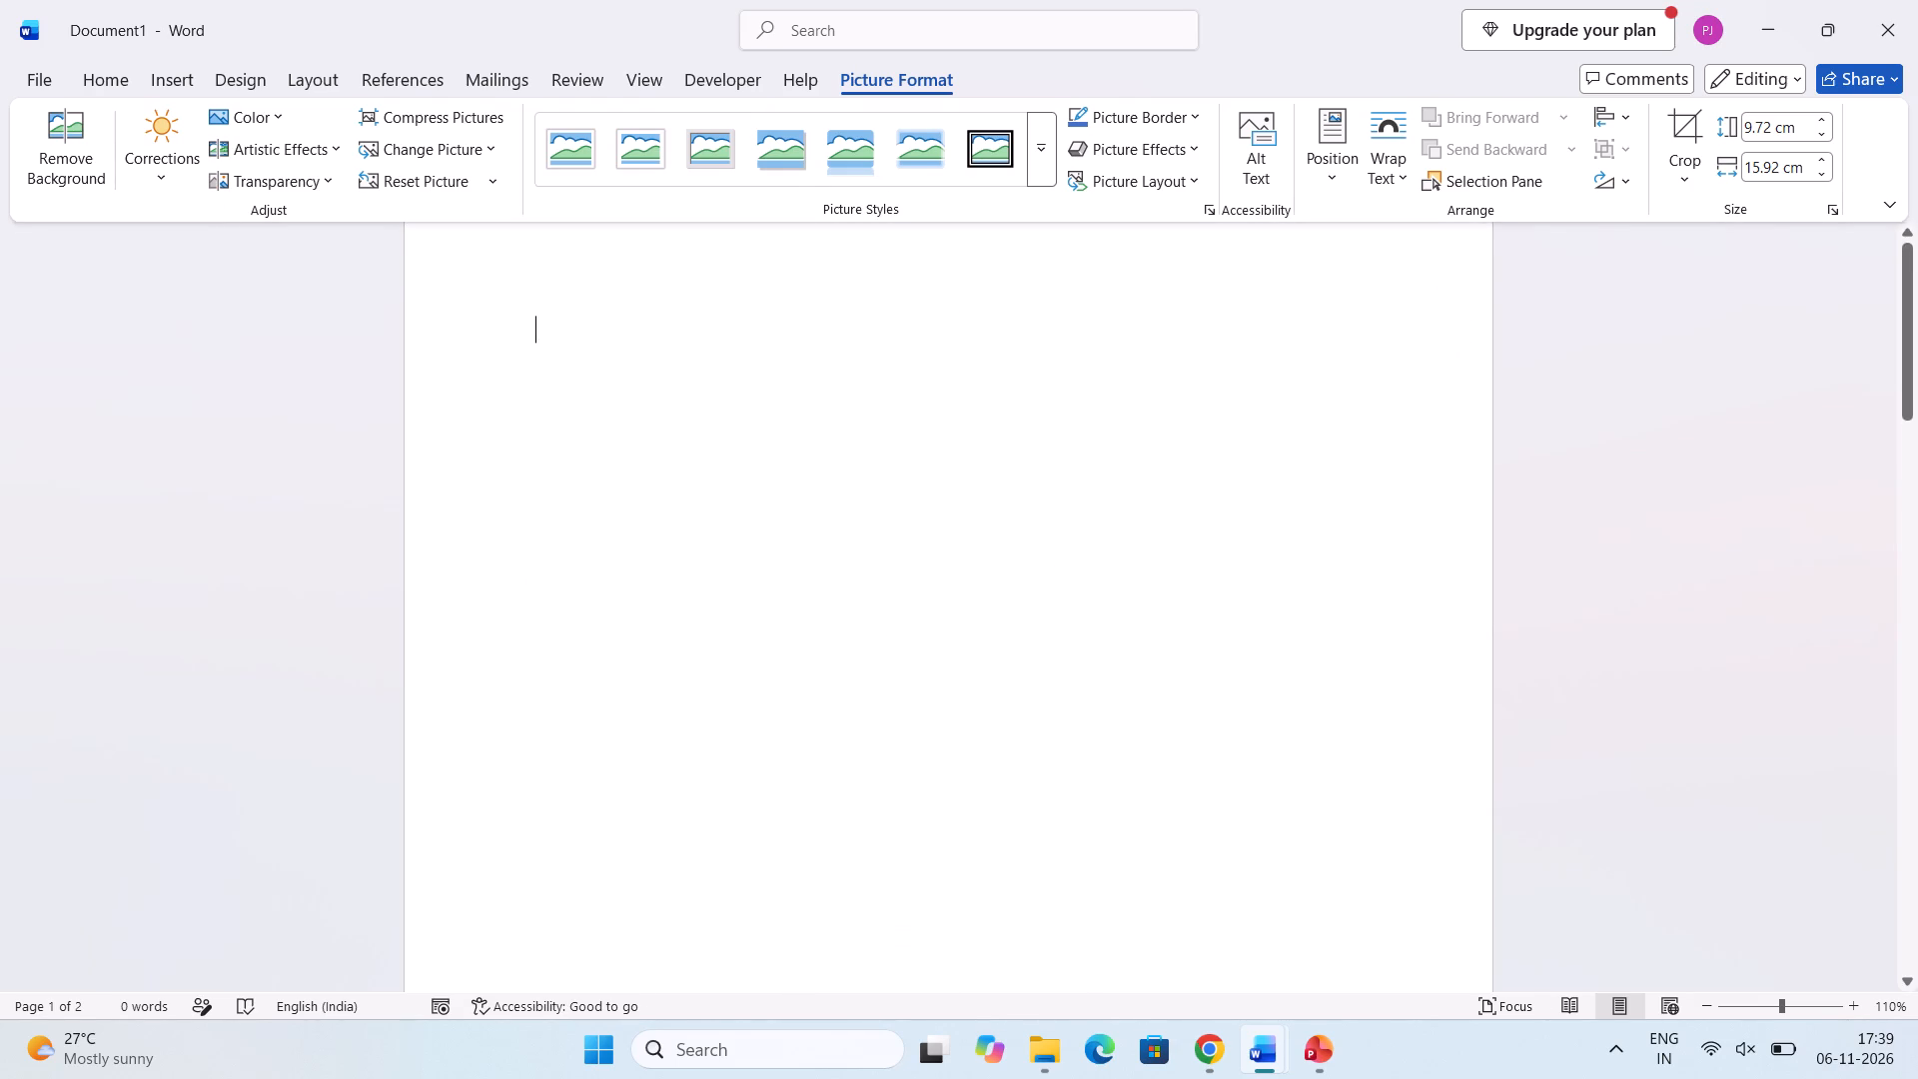
scroll(867, 491, up, 20)
scroll(867, 491, up, 4)
scroll(867, 491, down, 6)
scroll(867, 491, up, 1)
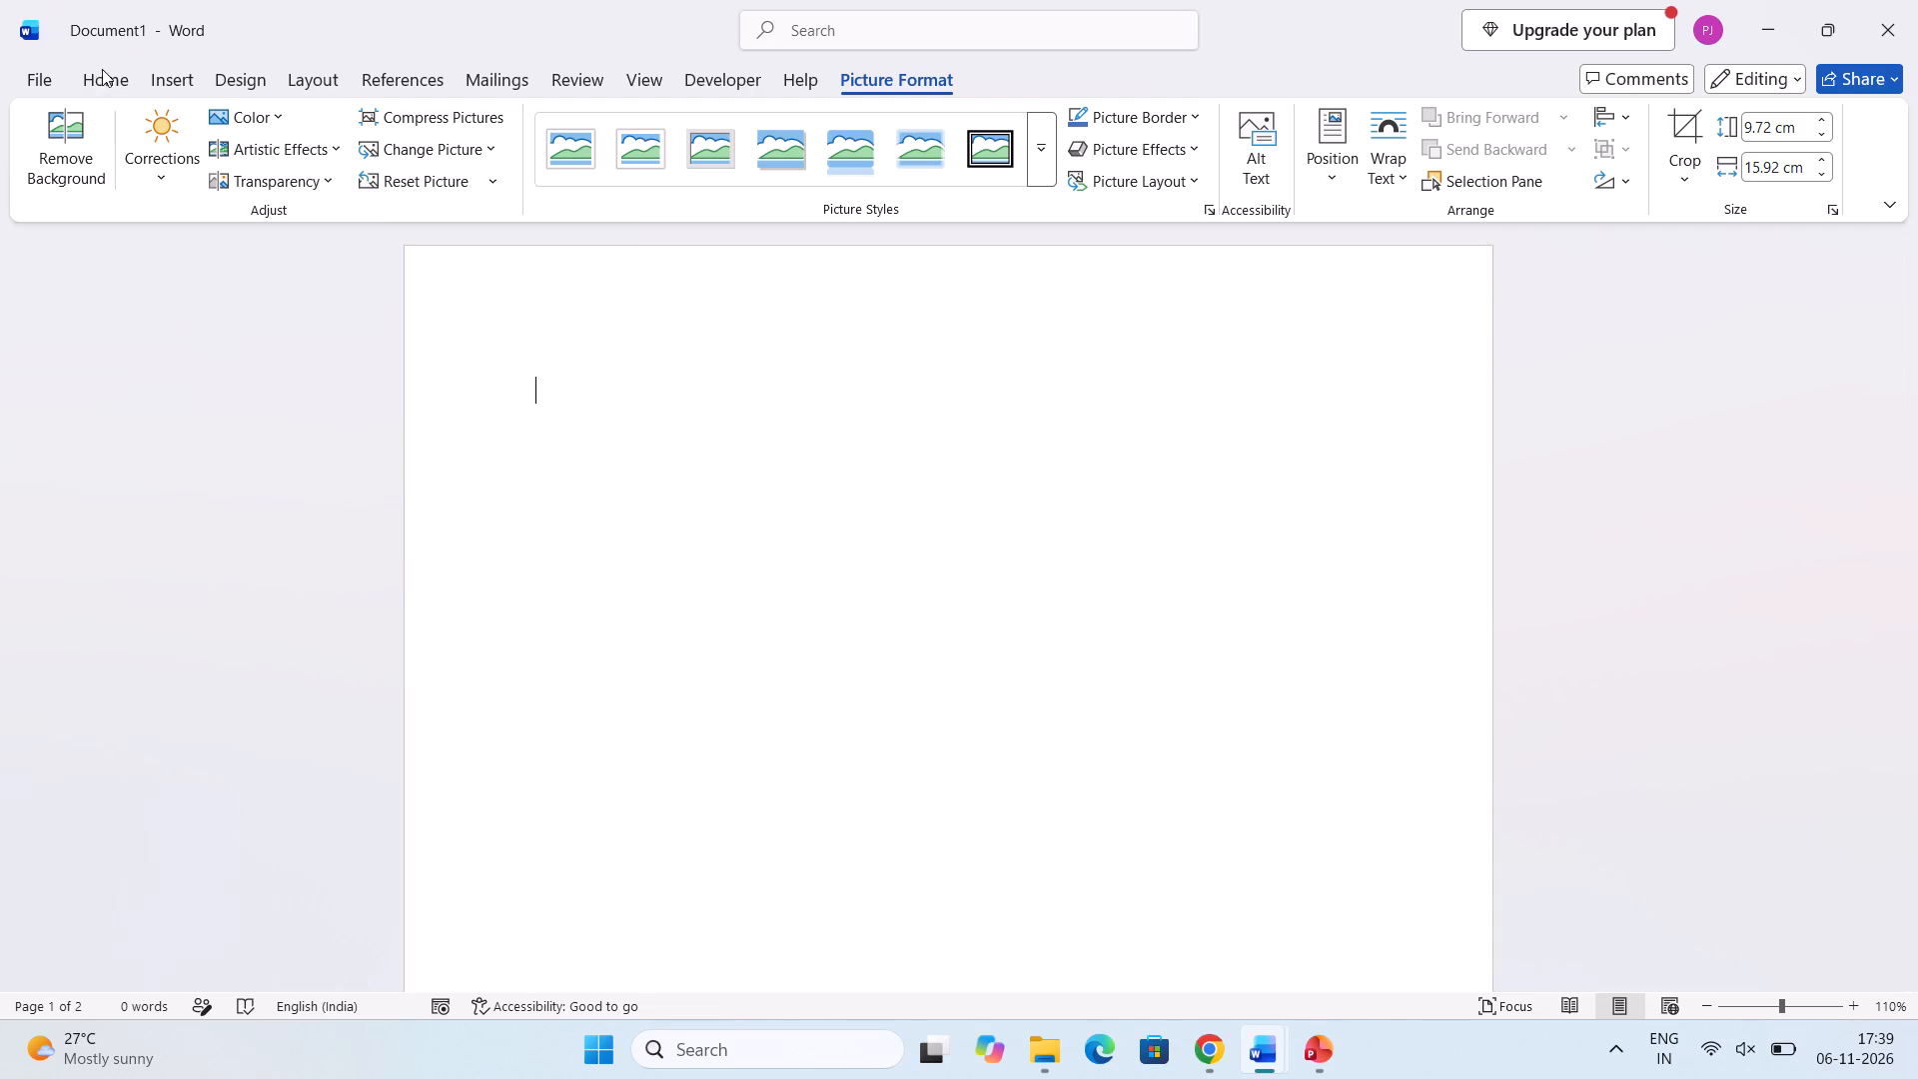
click(30, 75)
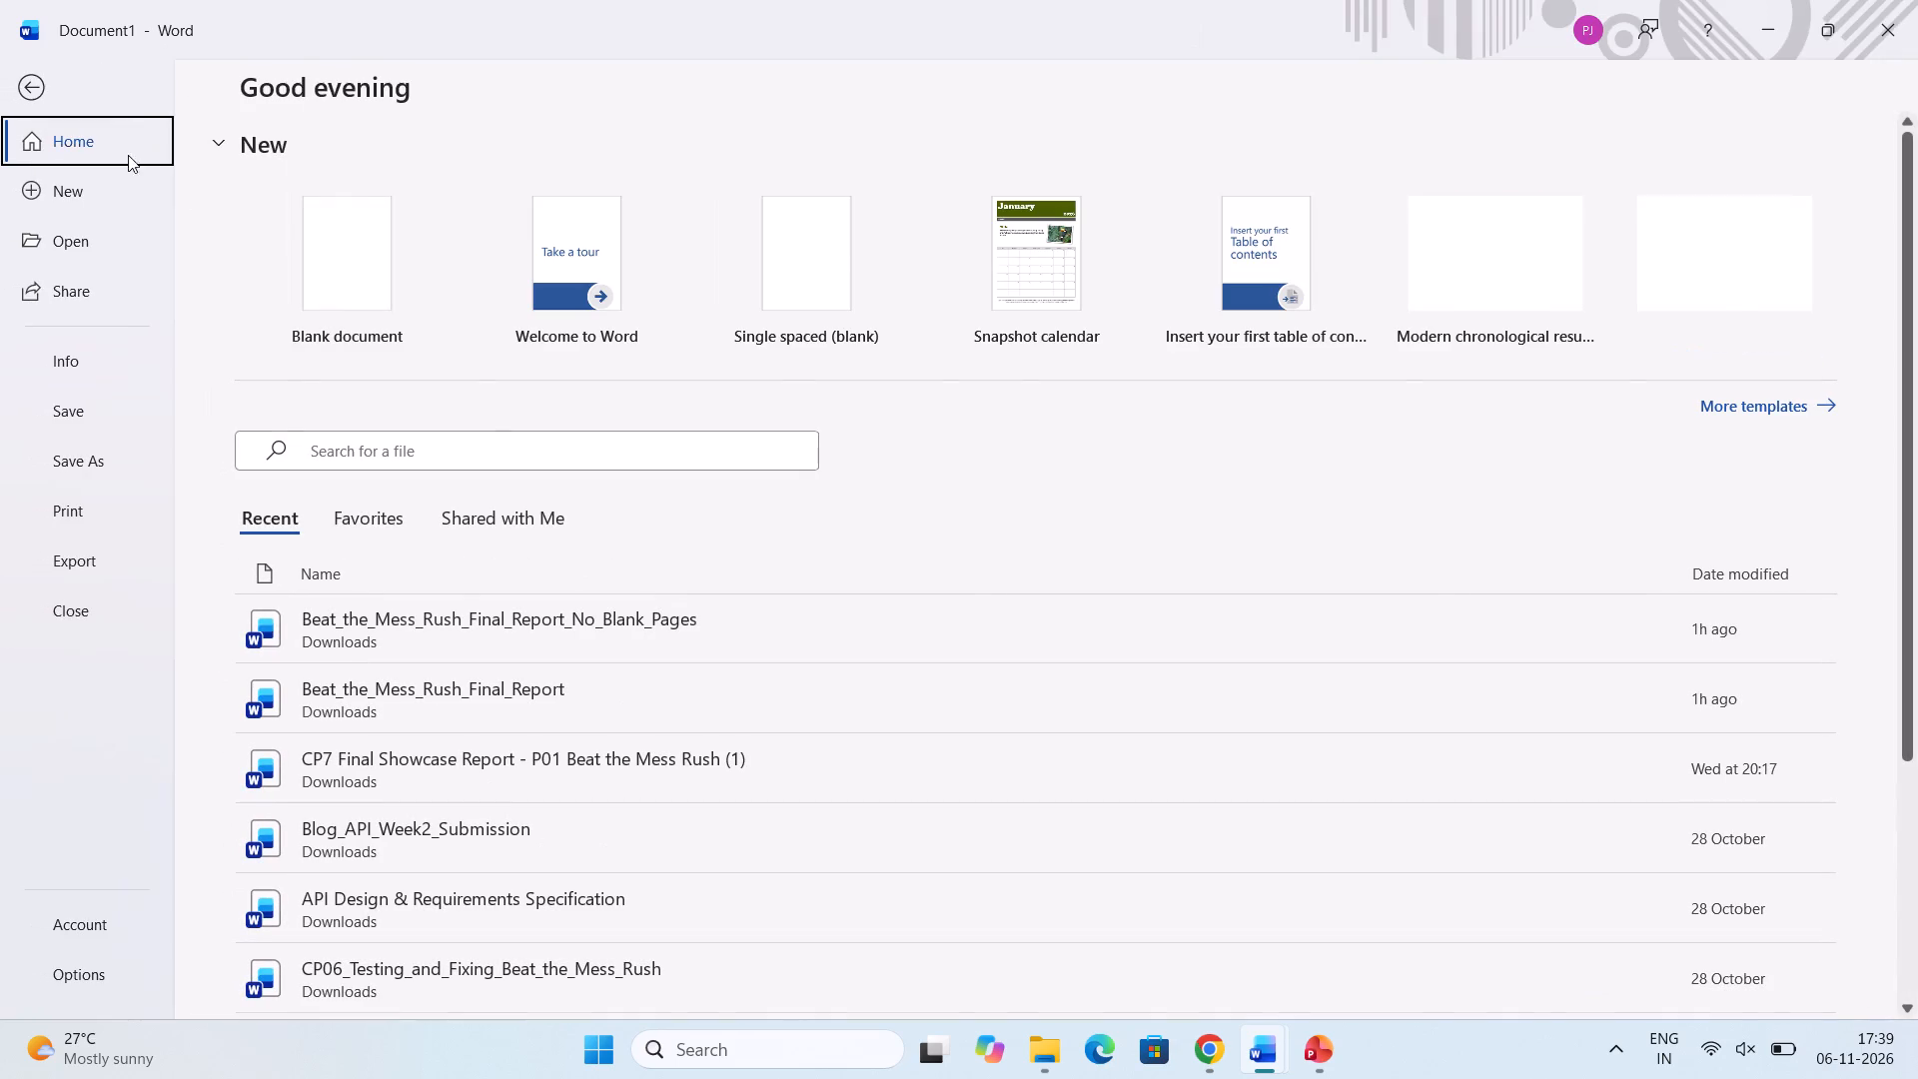
click(29, 92)
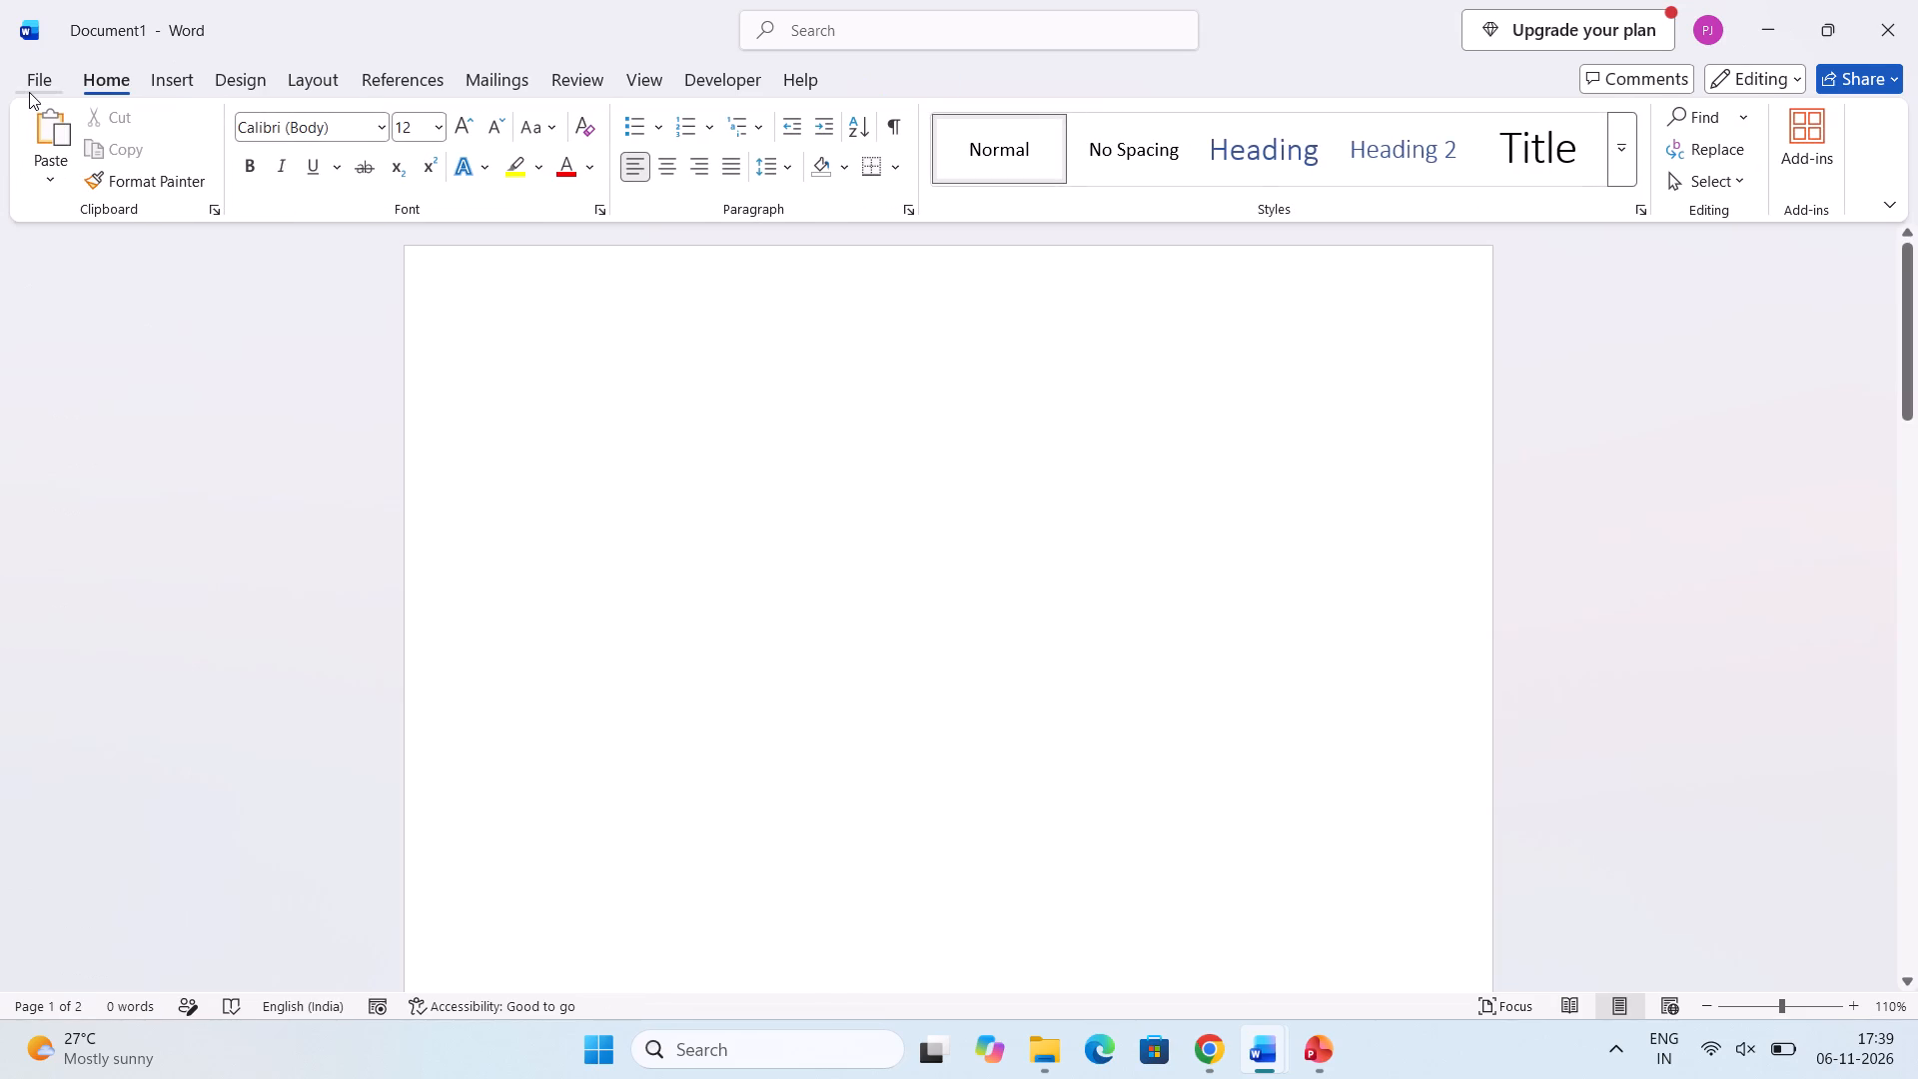
click(173, 72)
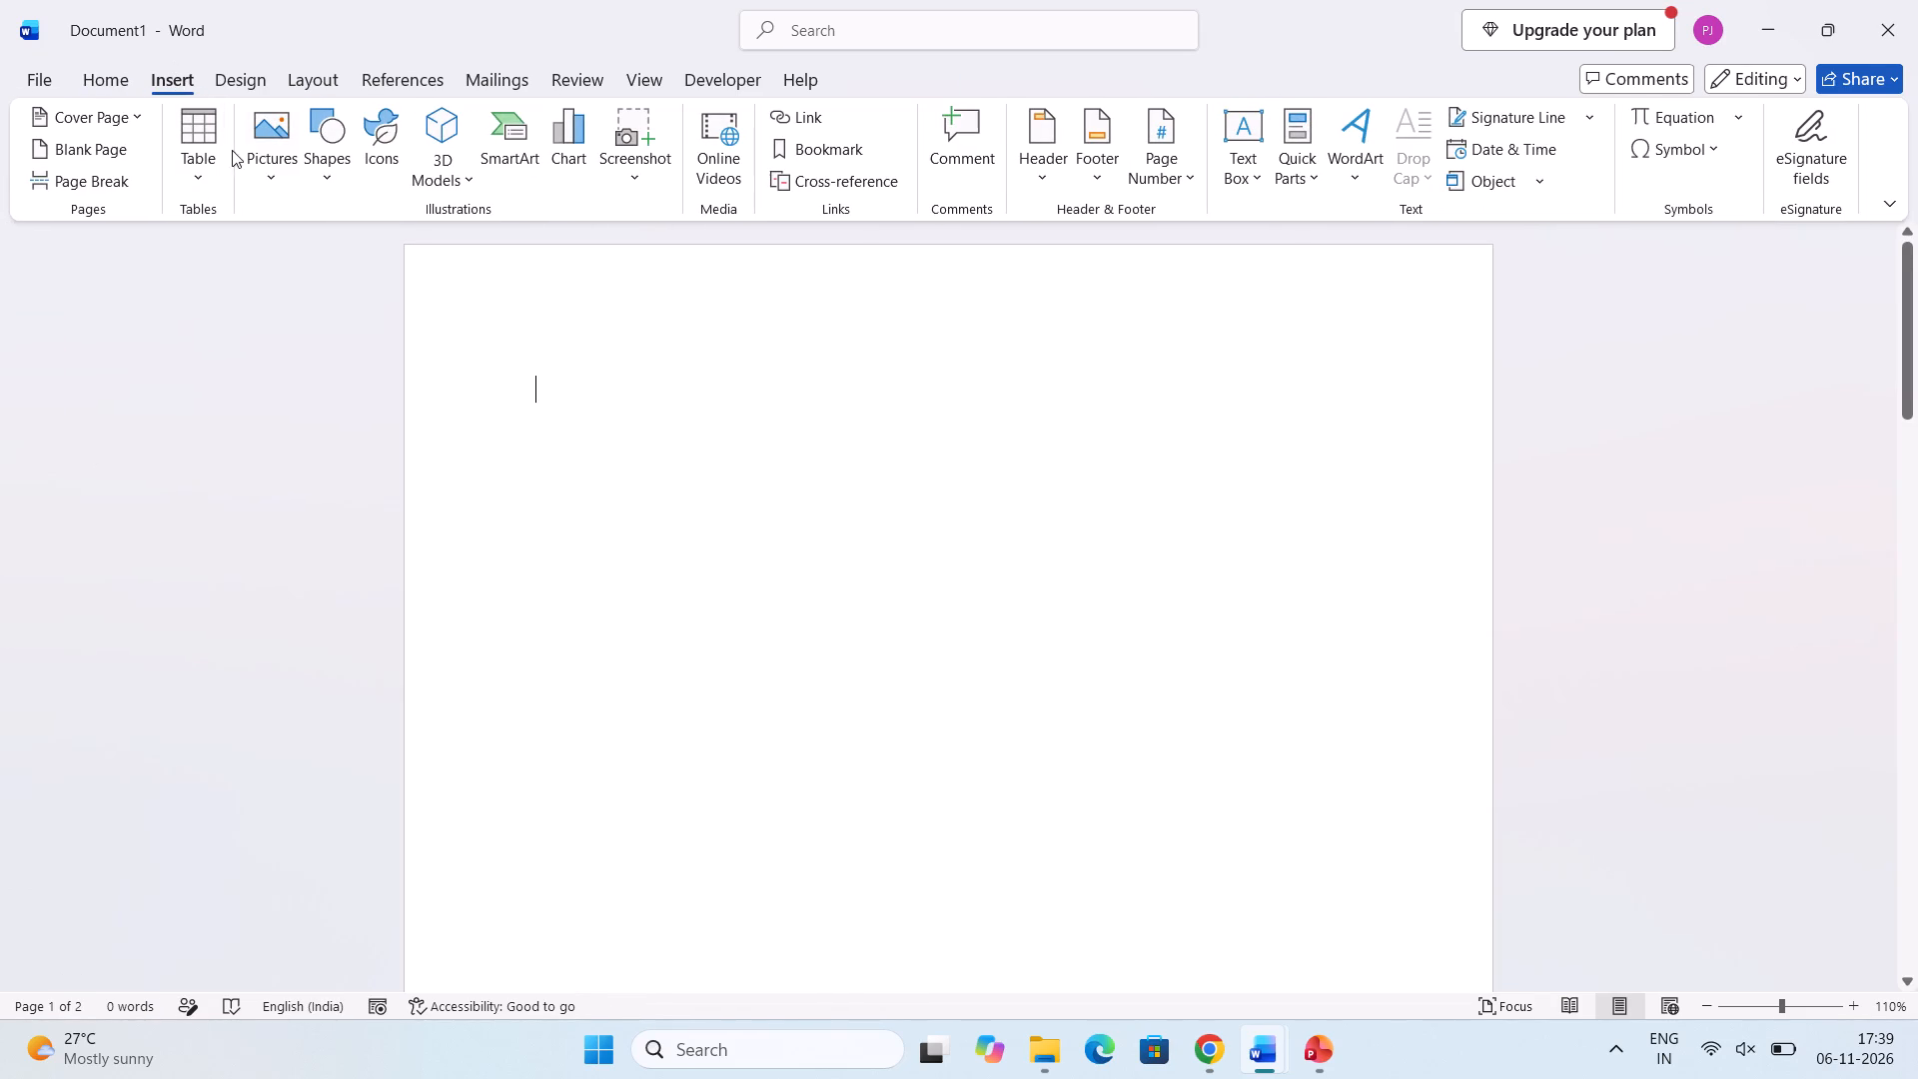
click(265, 174)
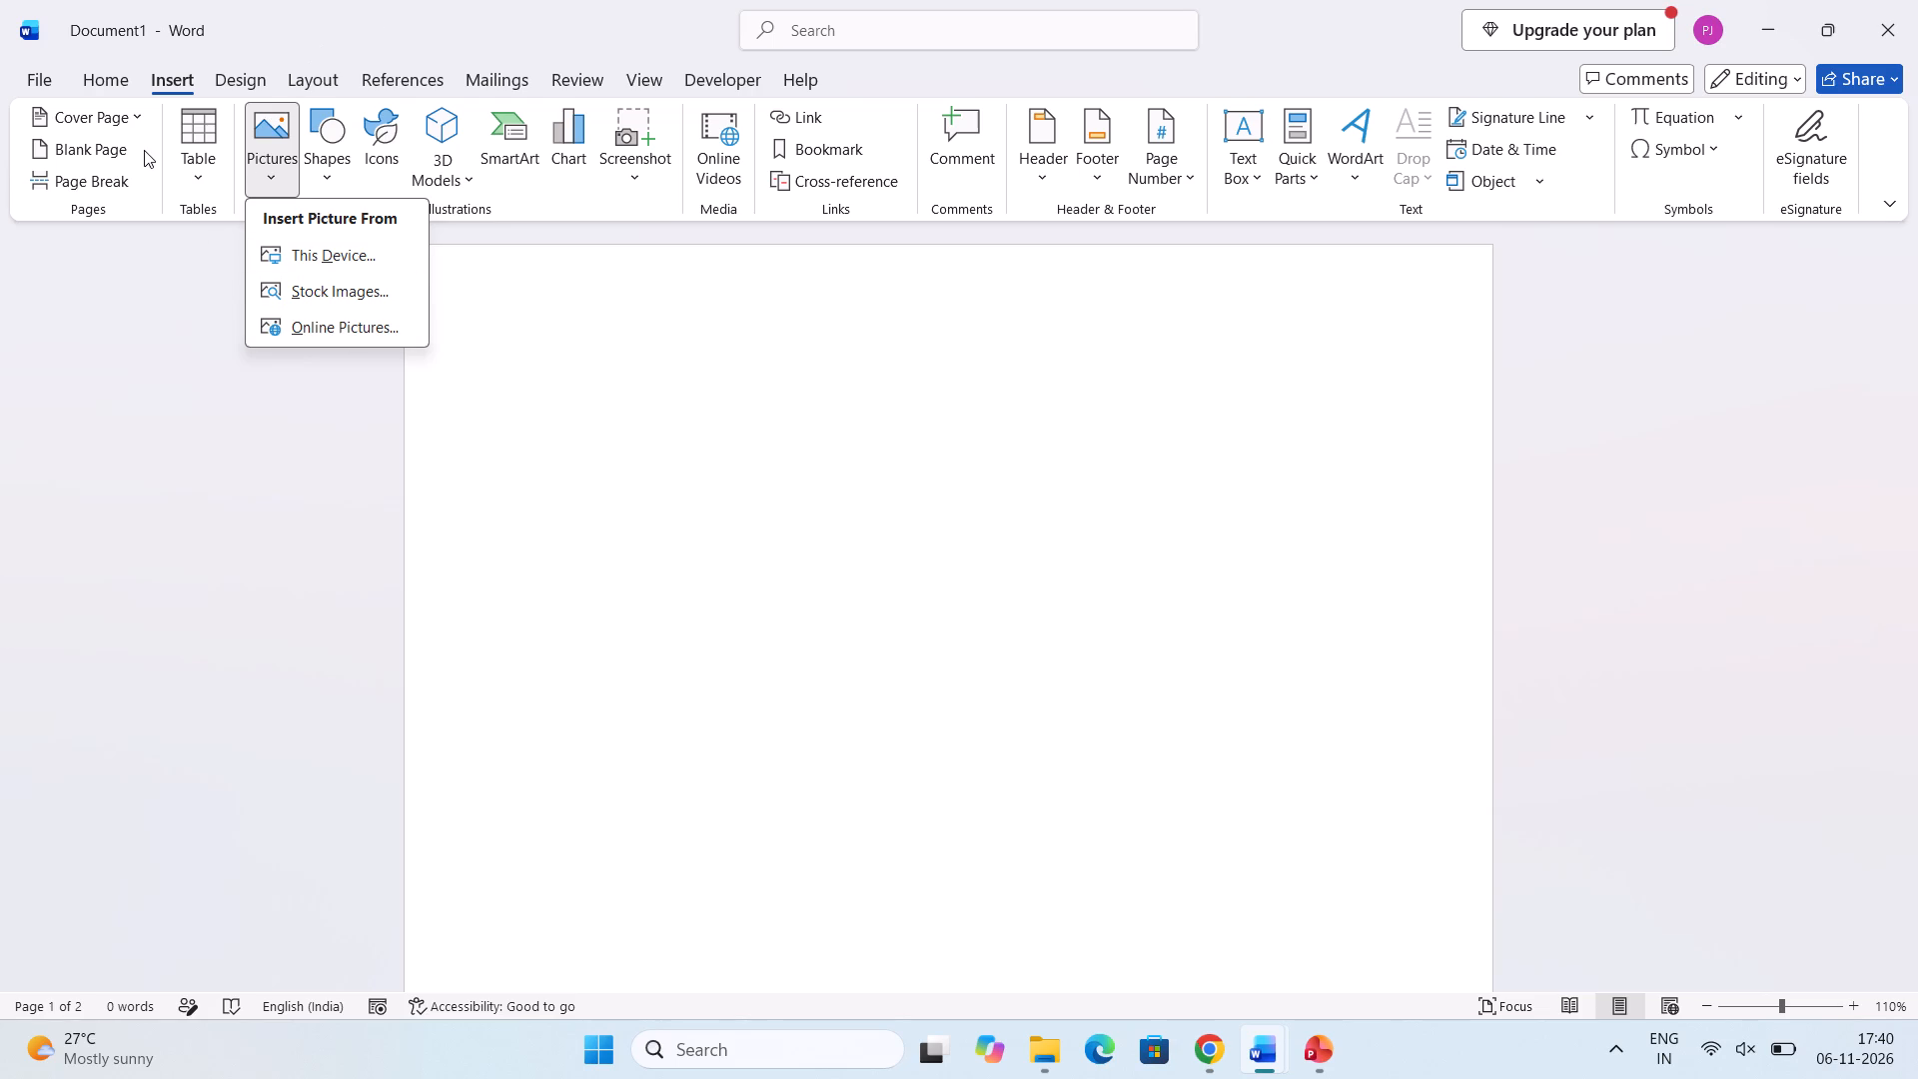
click(331, 245)
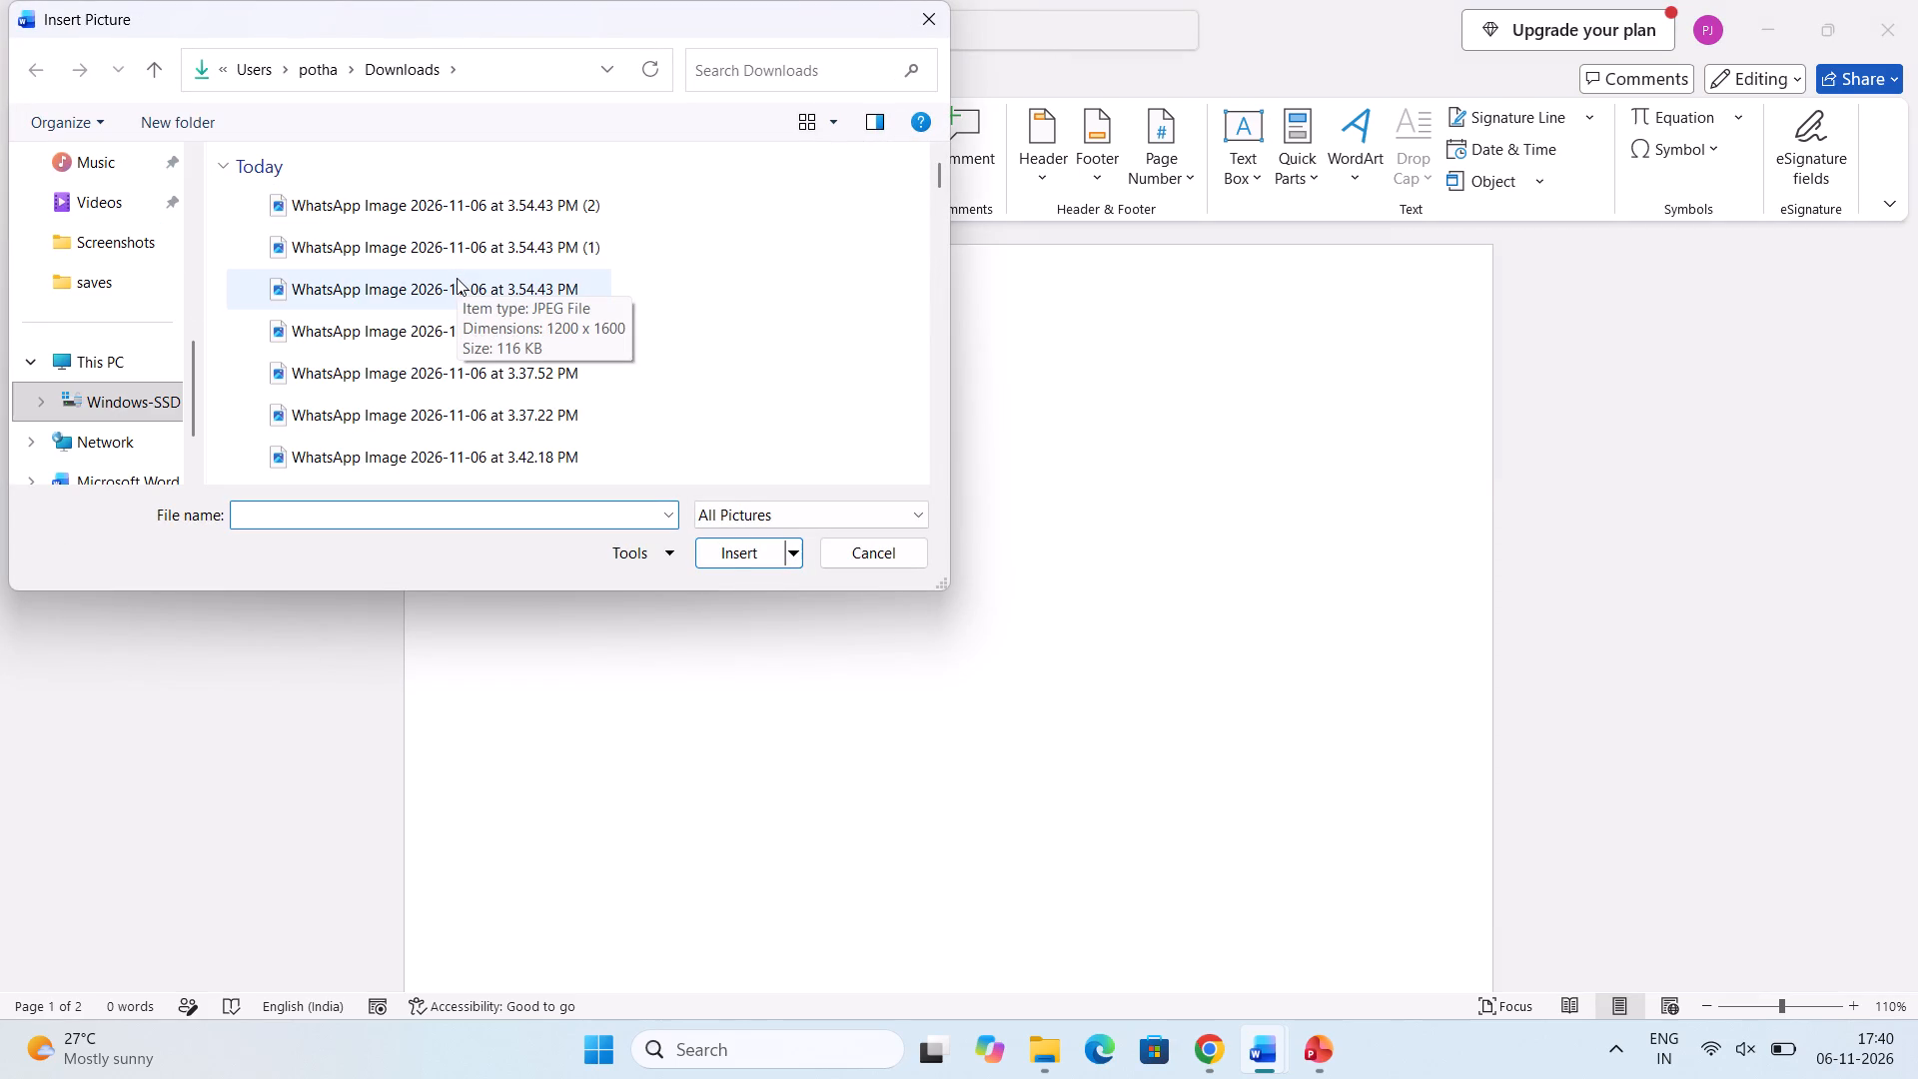
scroll(573, 474, down, 1)
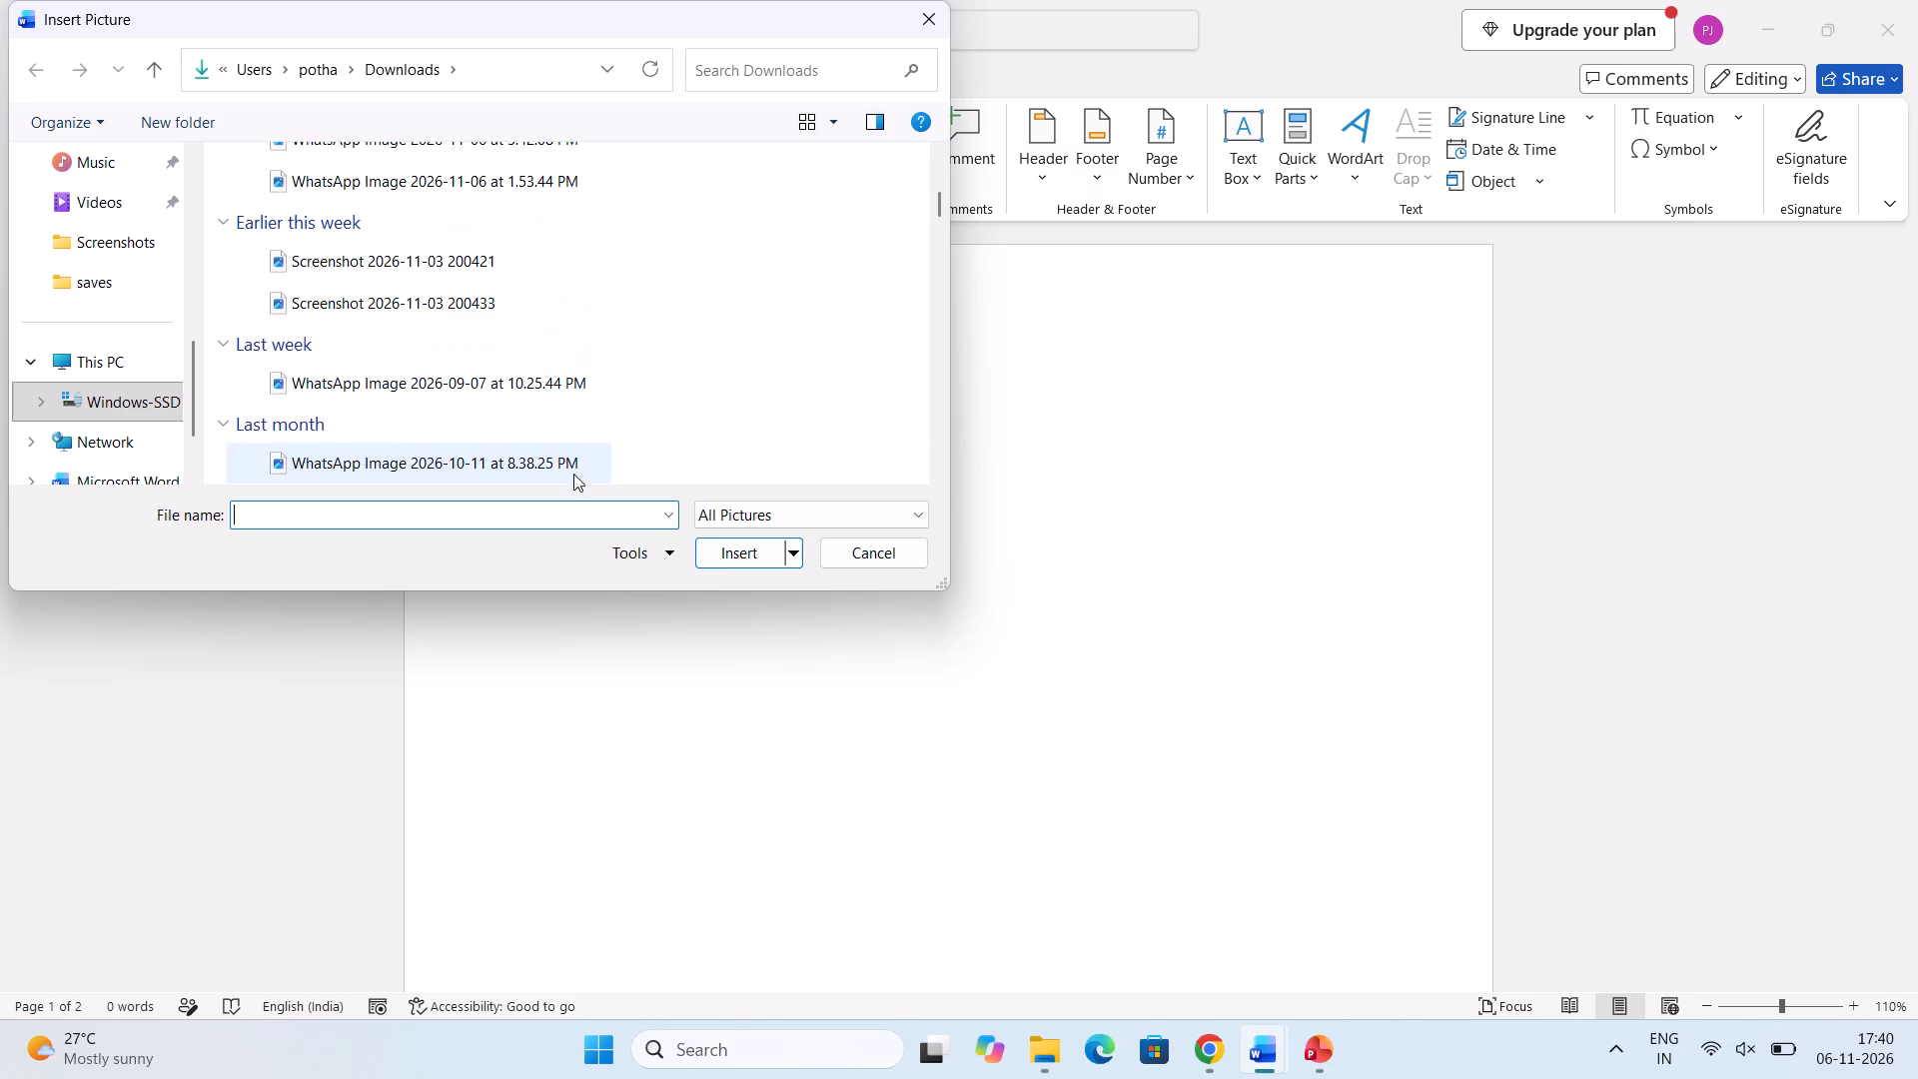
scroll(528, 343, up, 1)
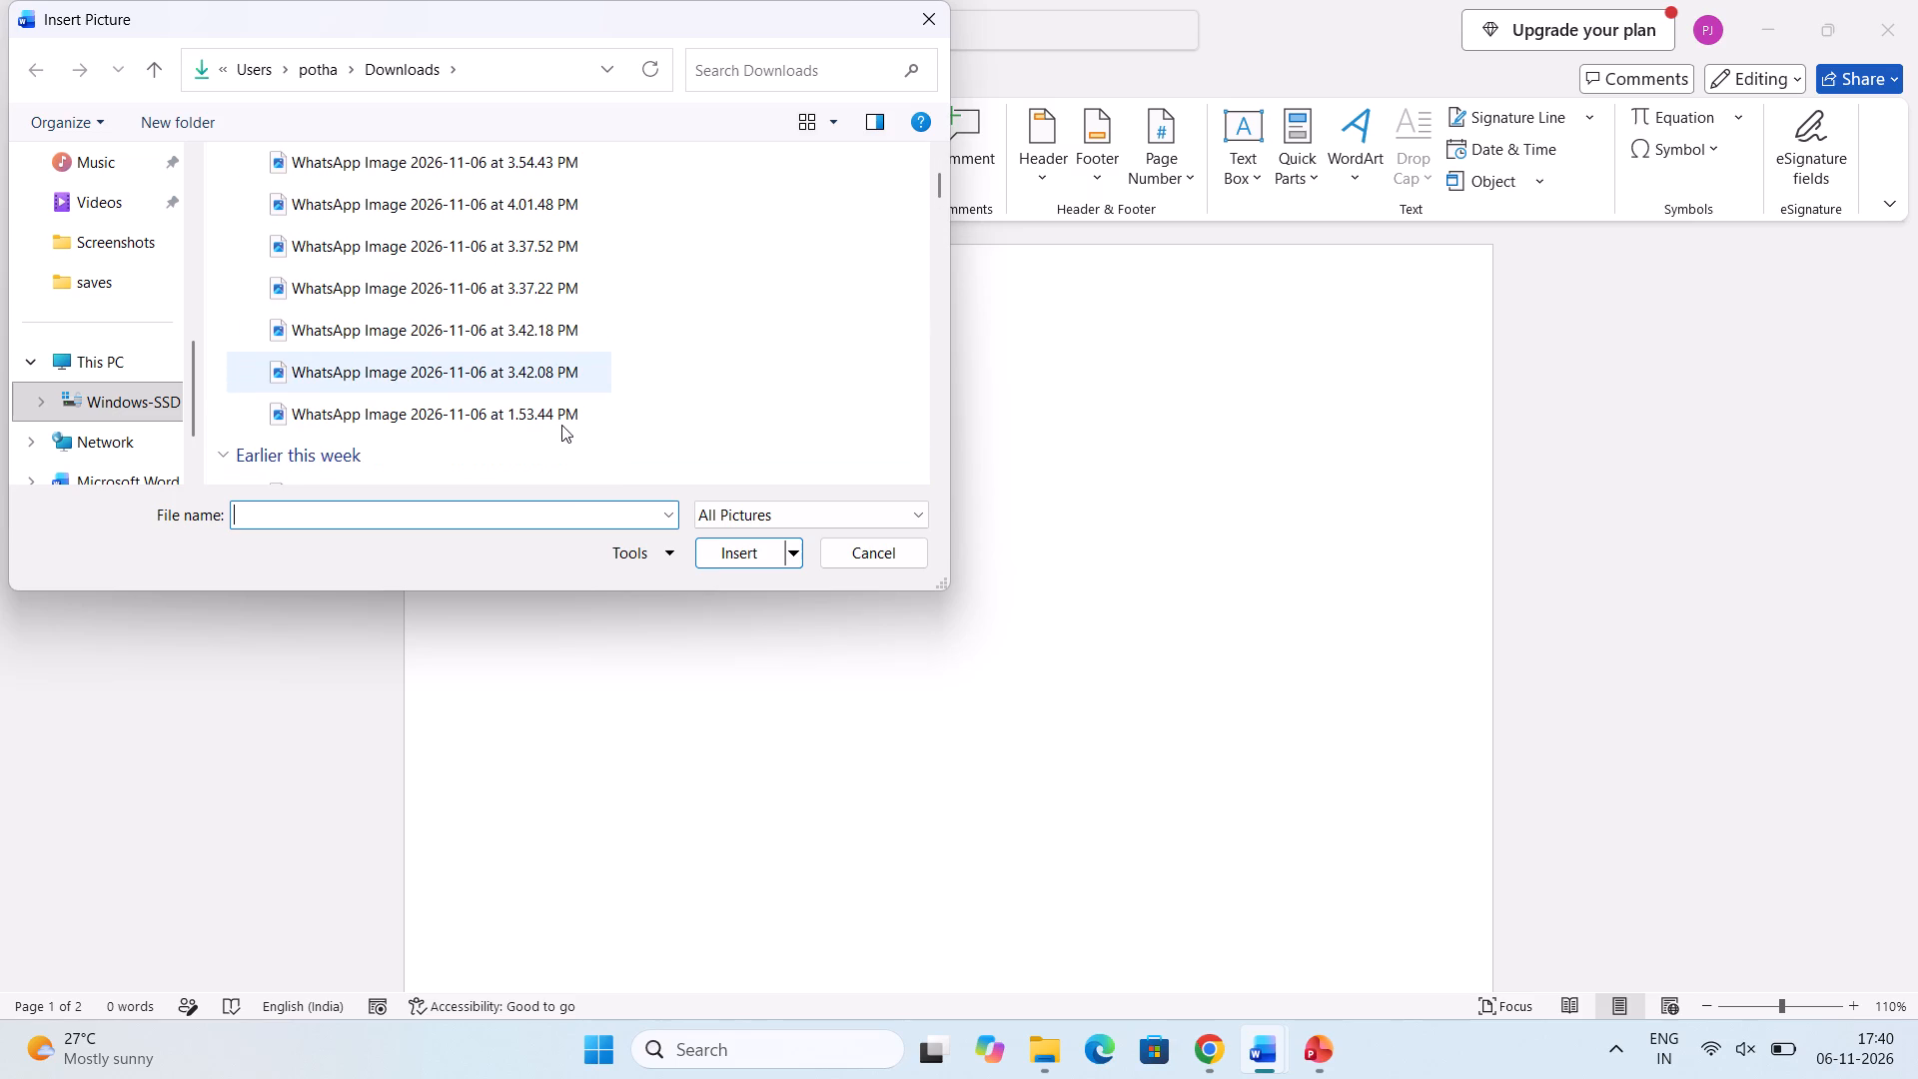
click(572, 301)
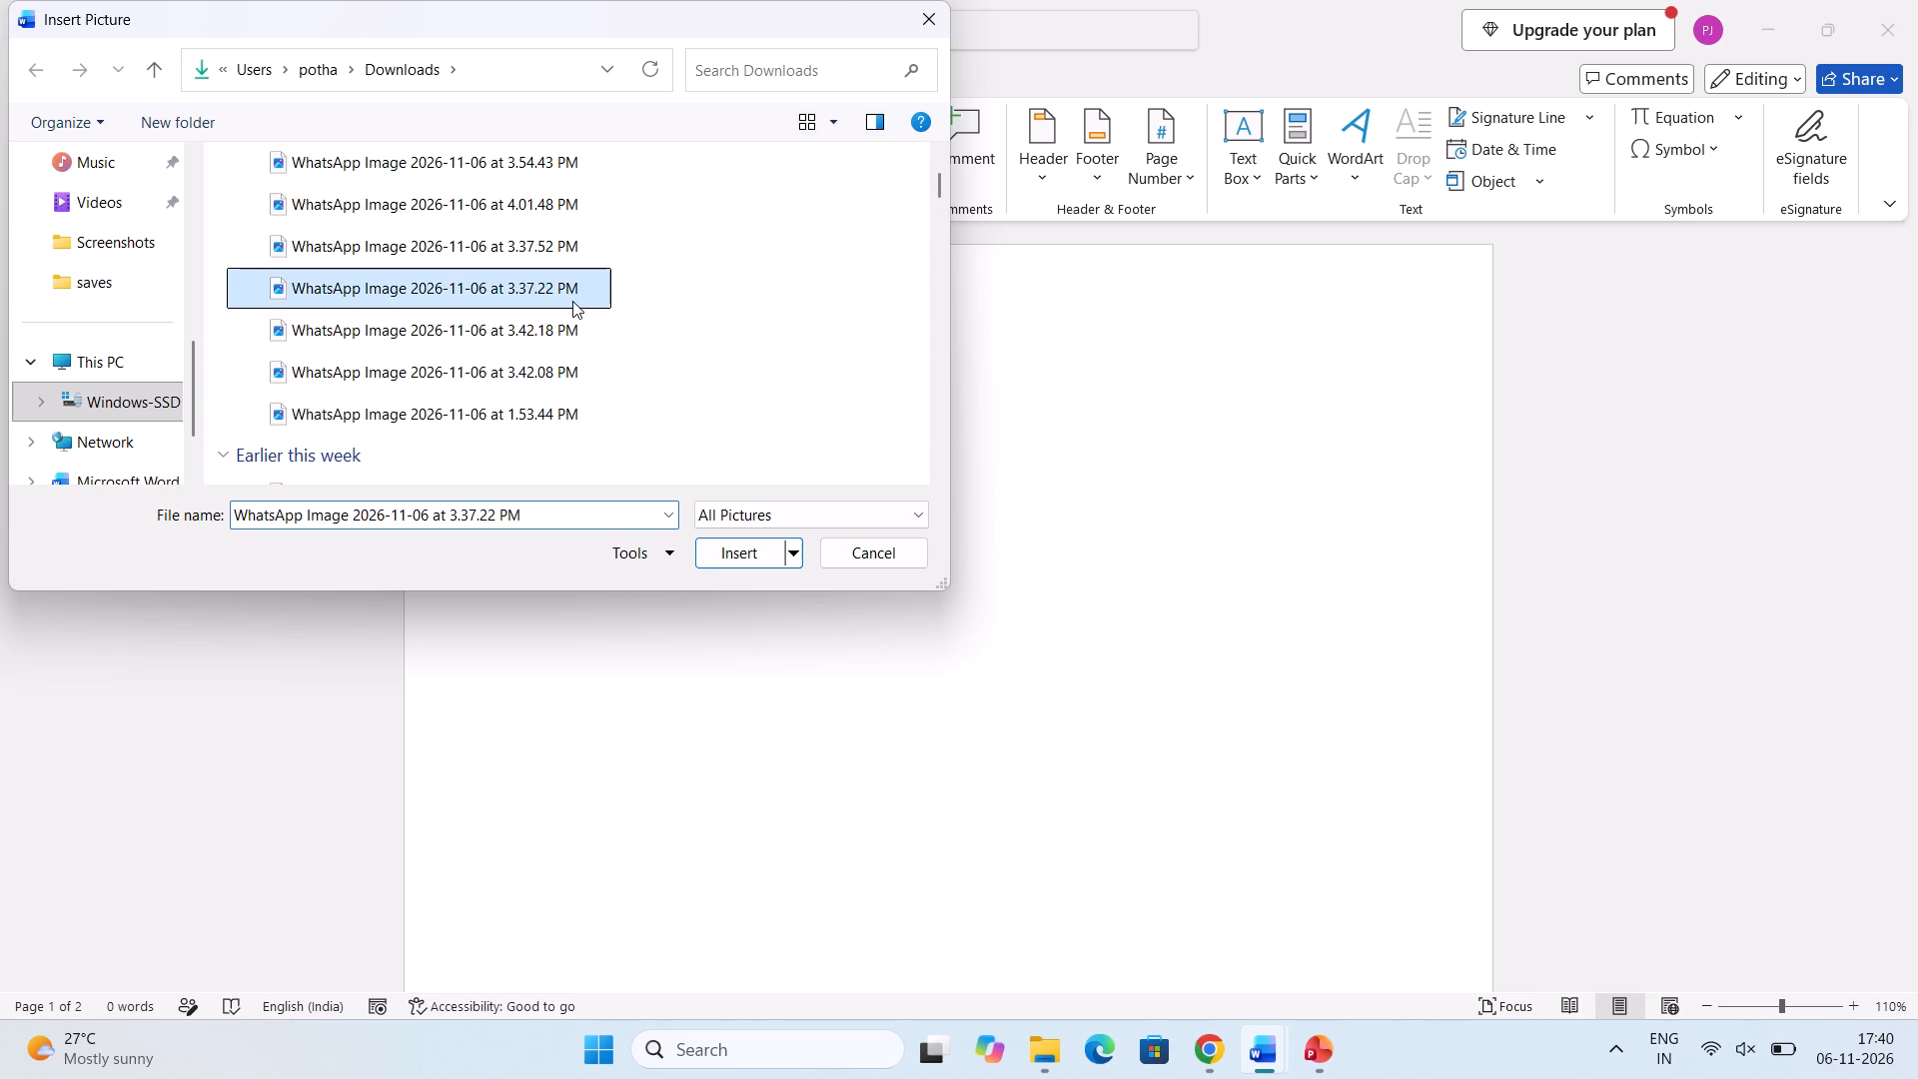
click(706, 541)
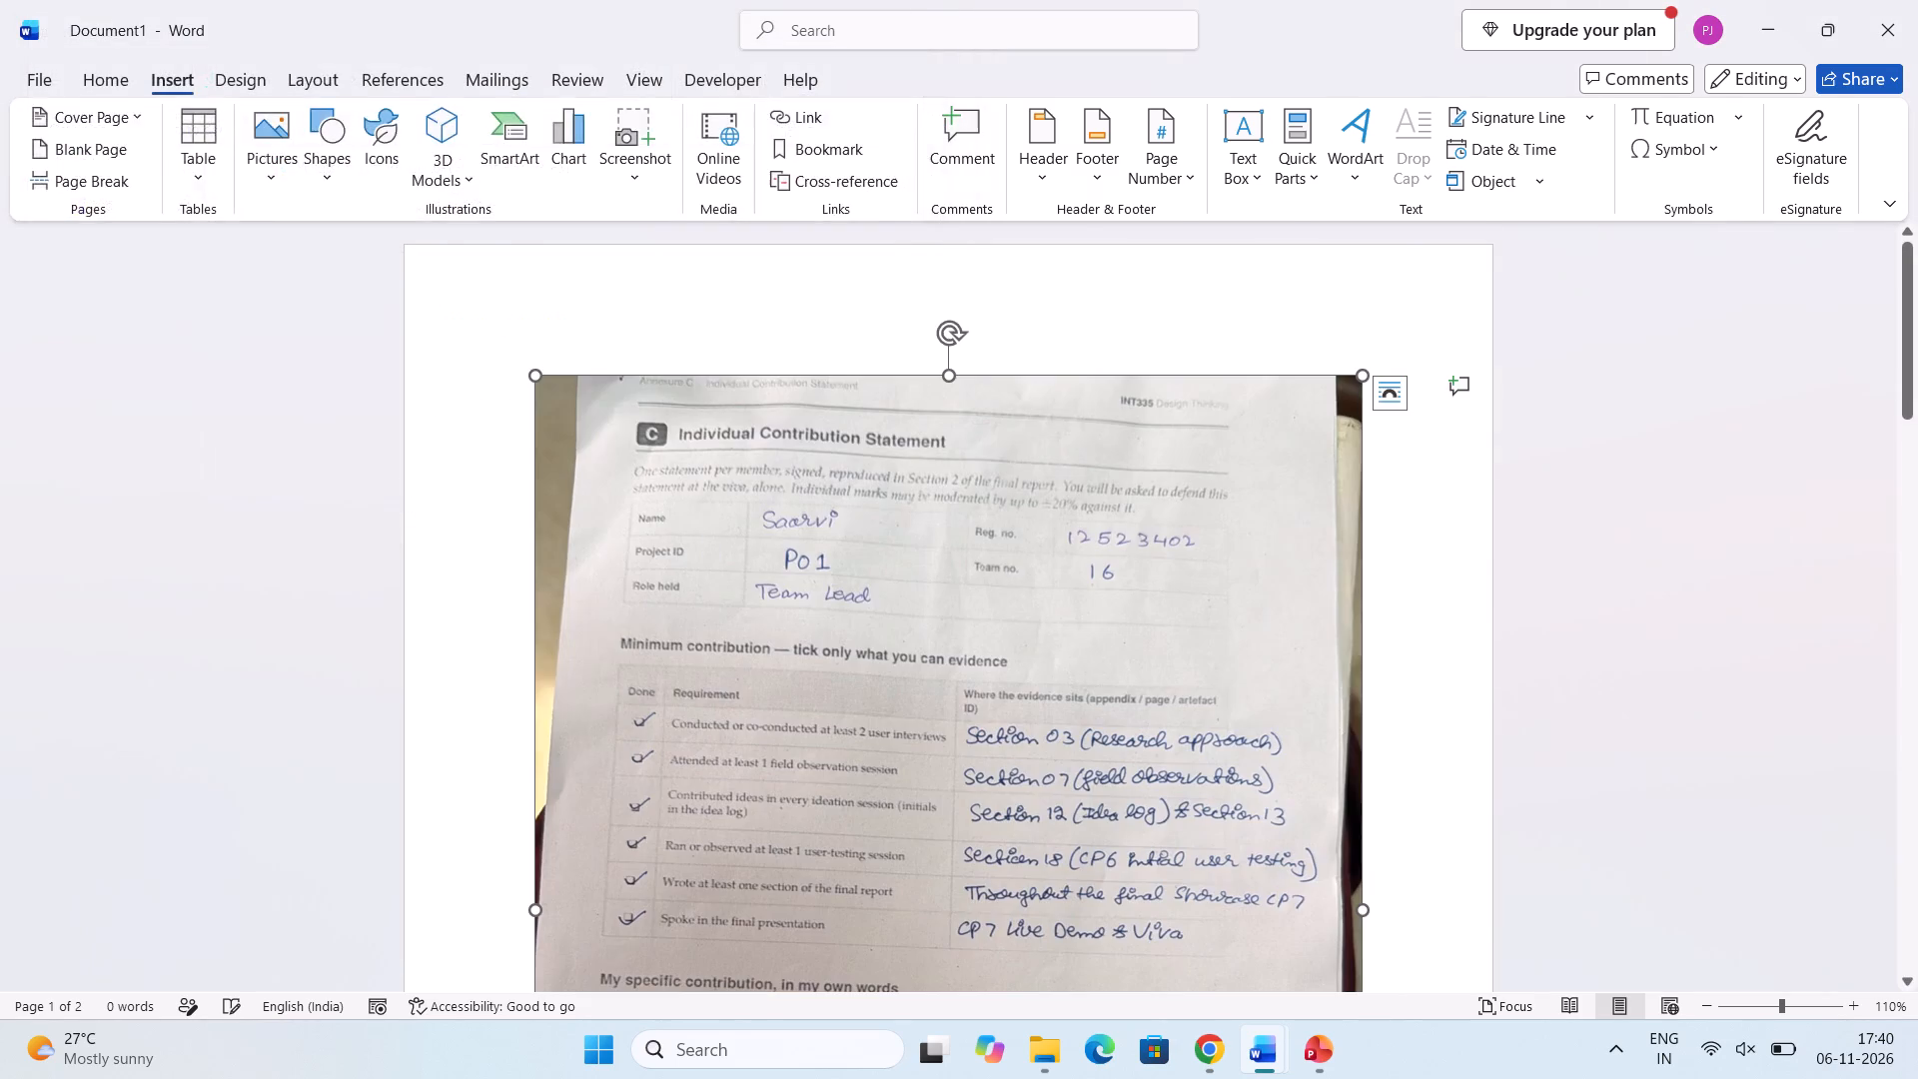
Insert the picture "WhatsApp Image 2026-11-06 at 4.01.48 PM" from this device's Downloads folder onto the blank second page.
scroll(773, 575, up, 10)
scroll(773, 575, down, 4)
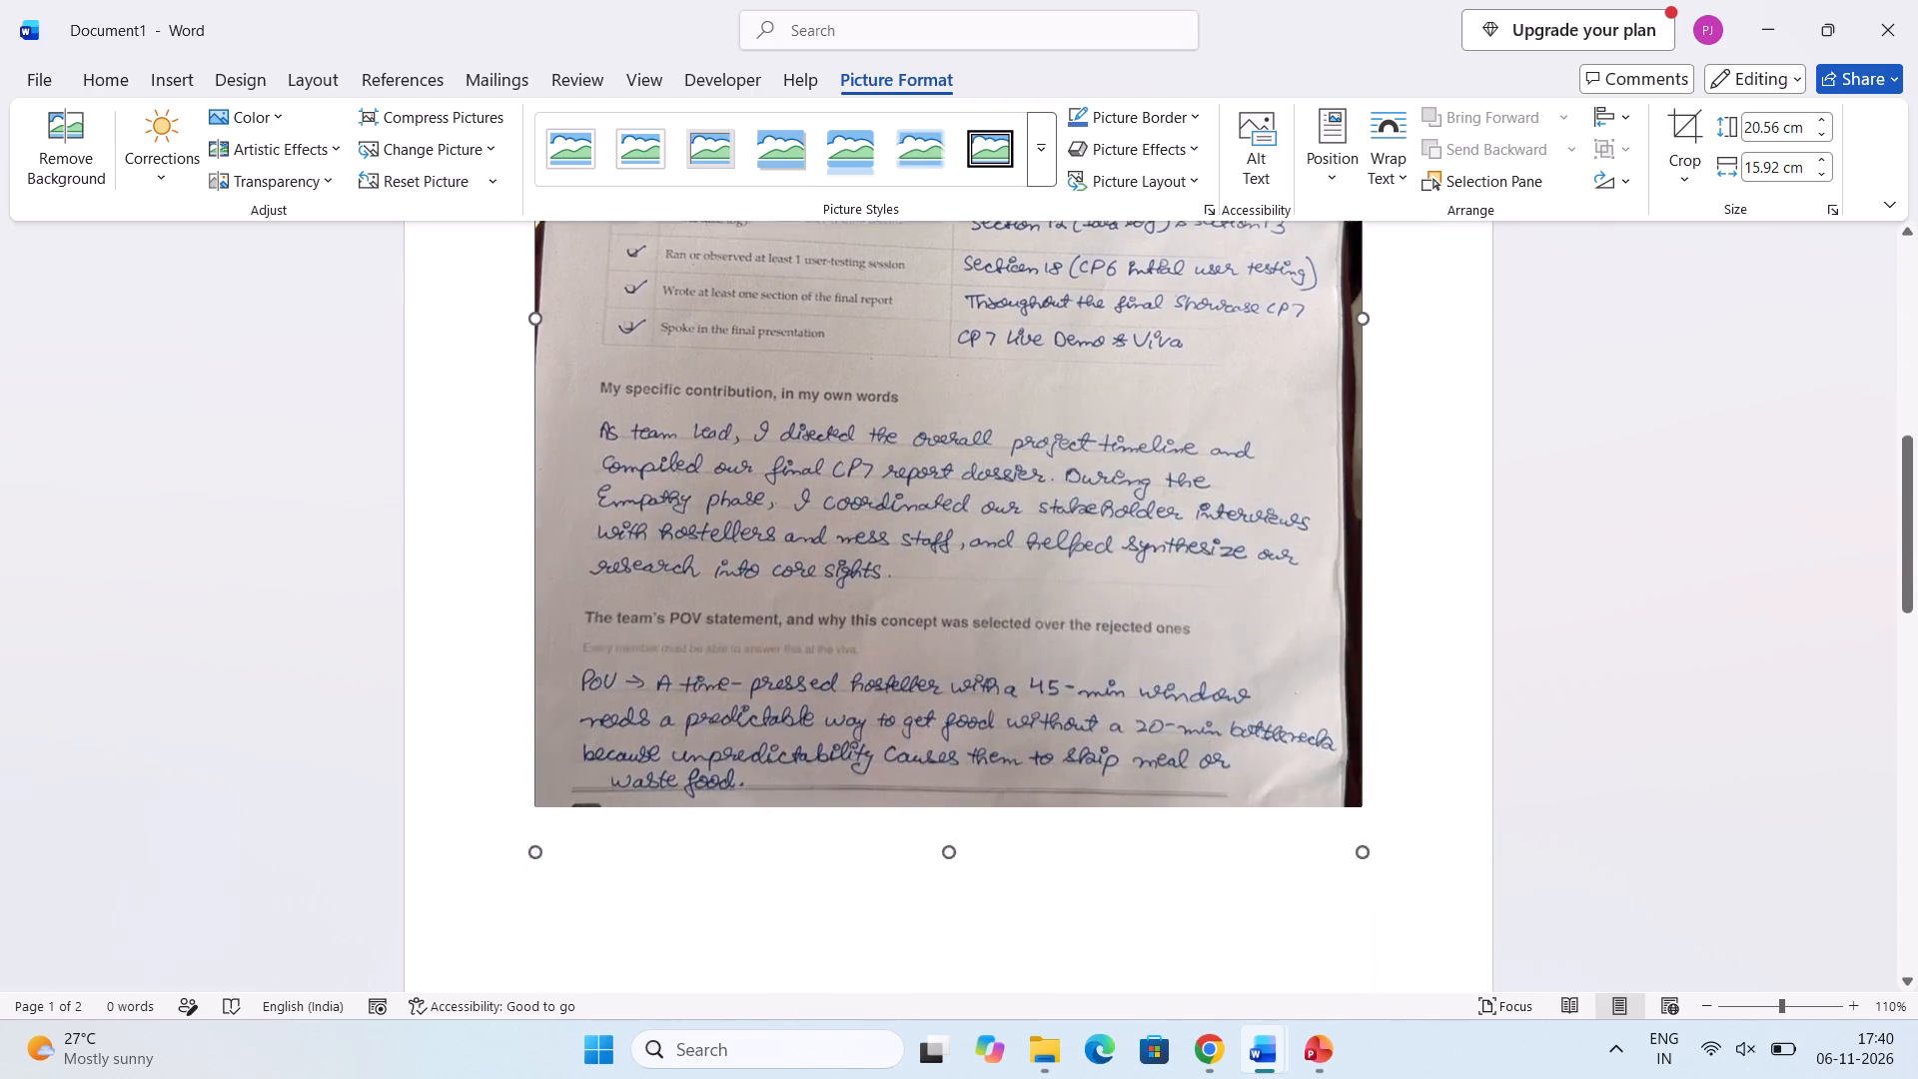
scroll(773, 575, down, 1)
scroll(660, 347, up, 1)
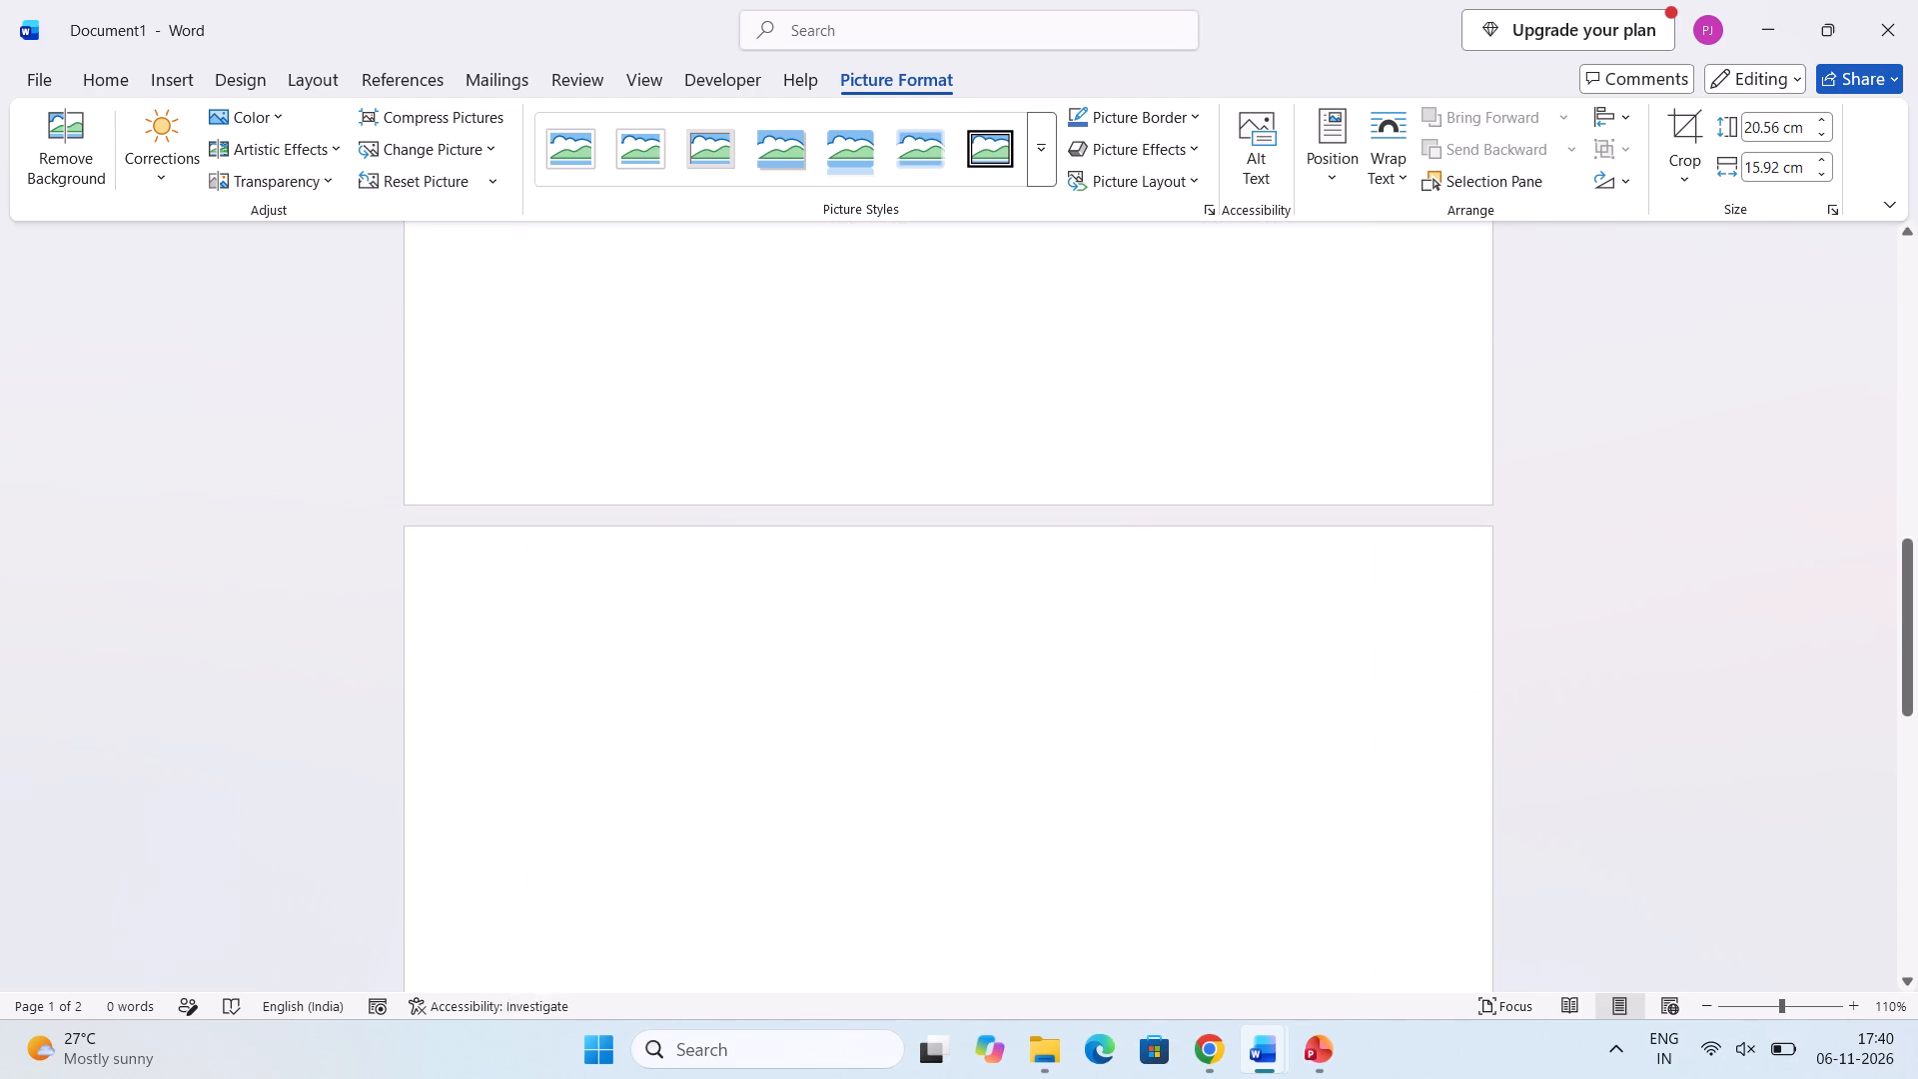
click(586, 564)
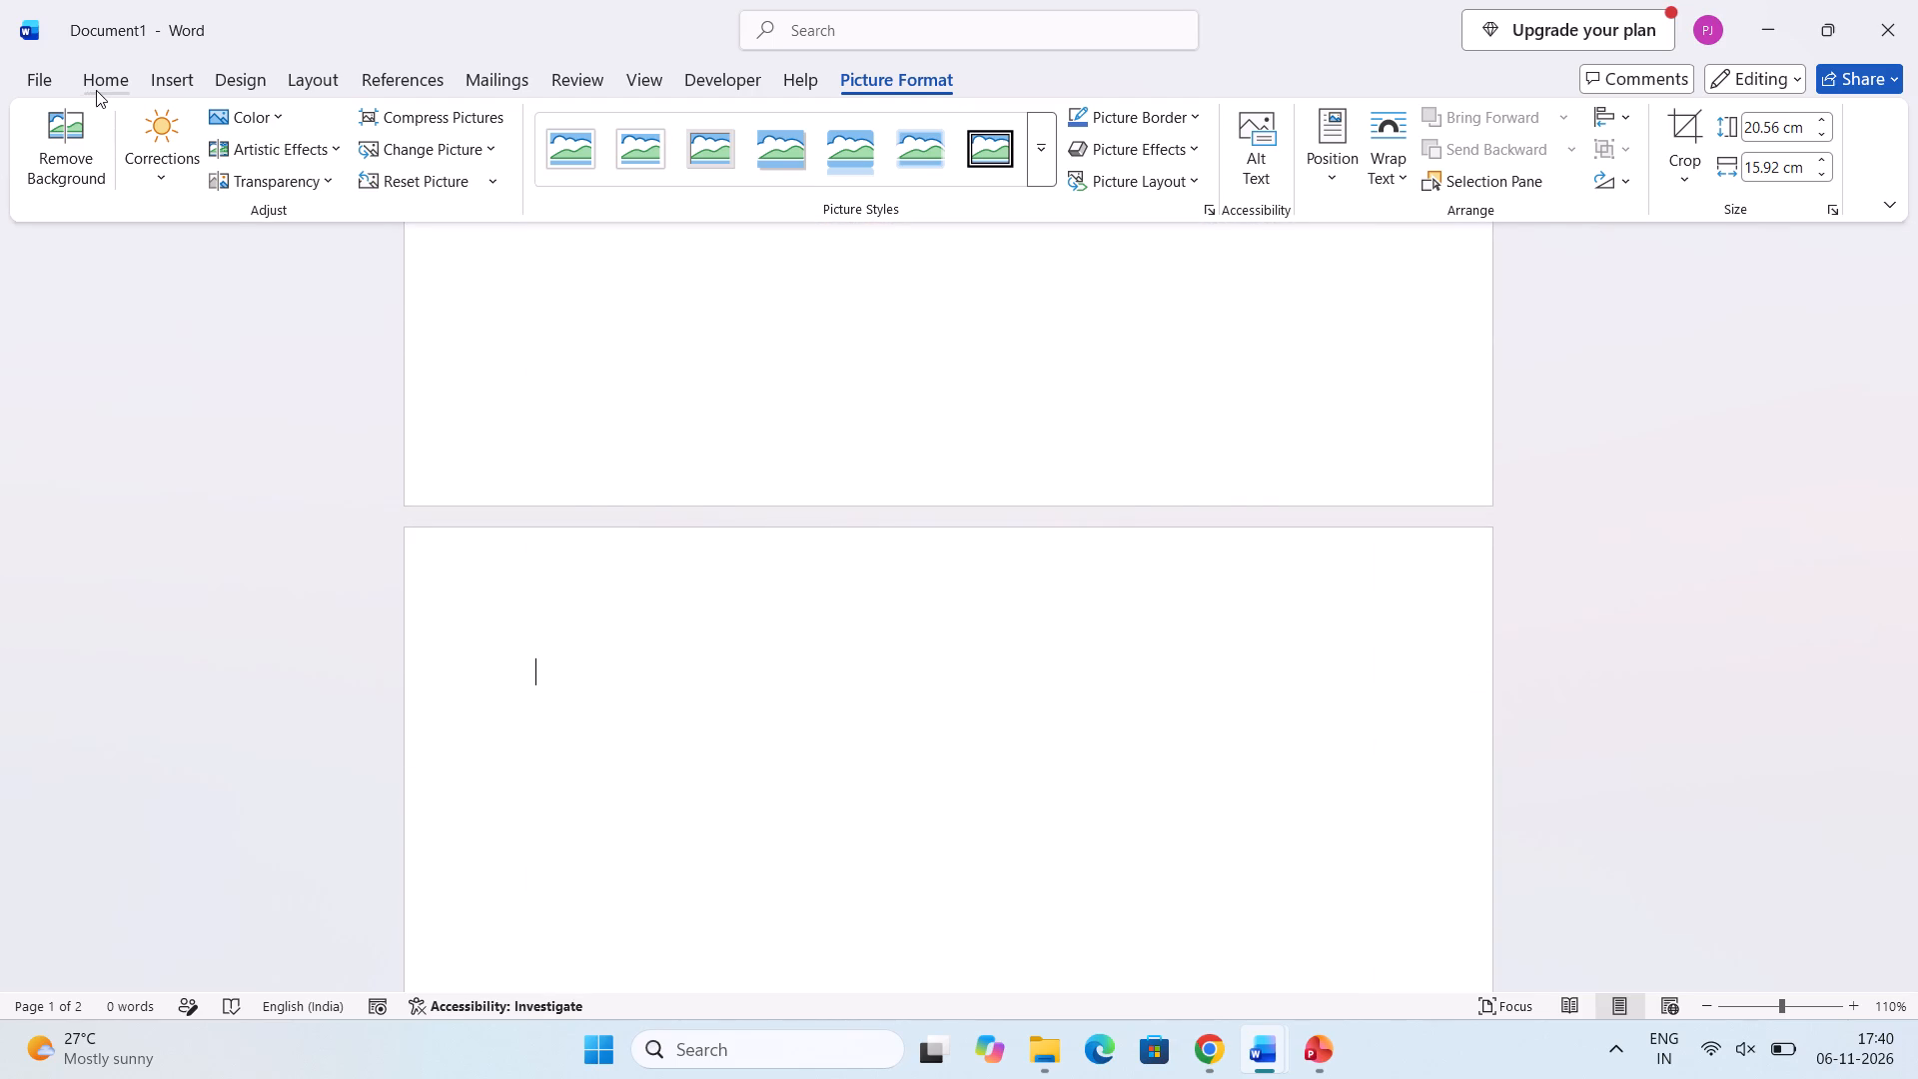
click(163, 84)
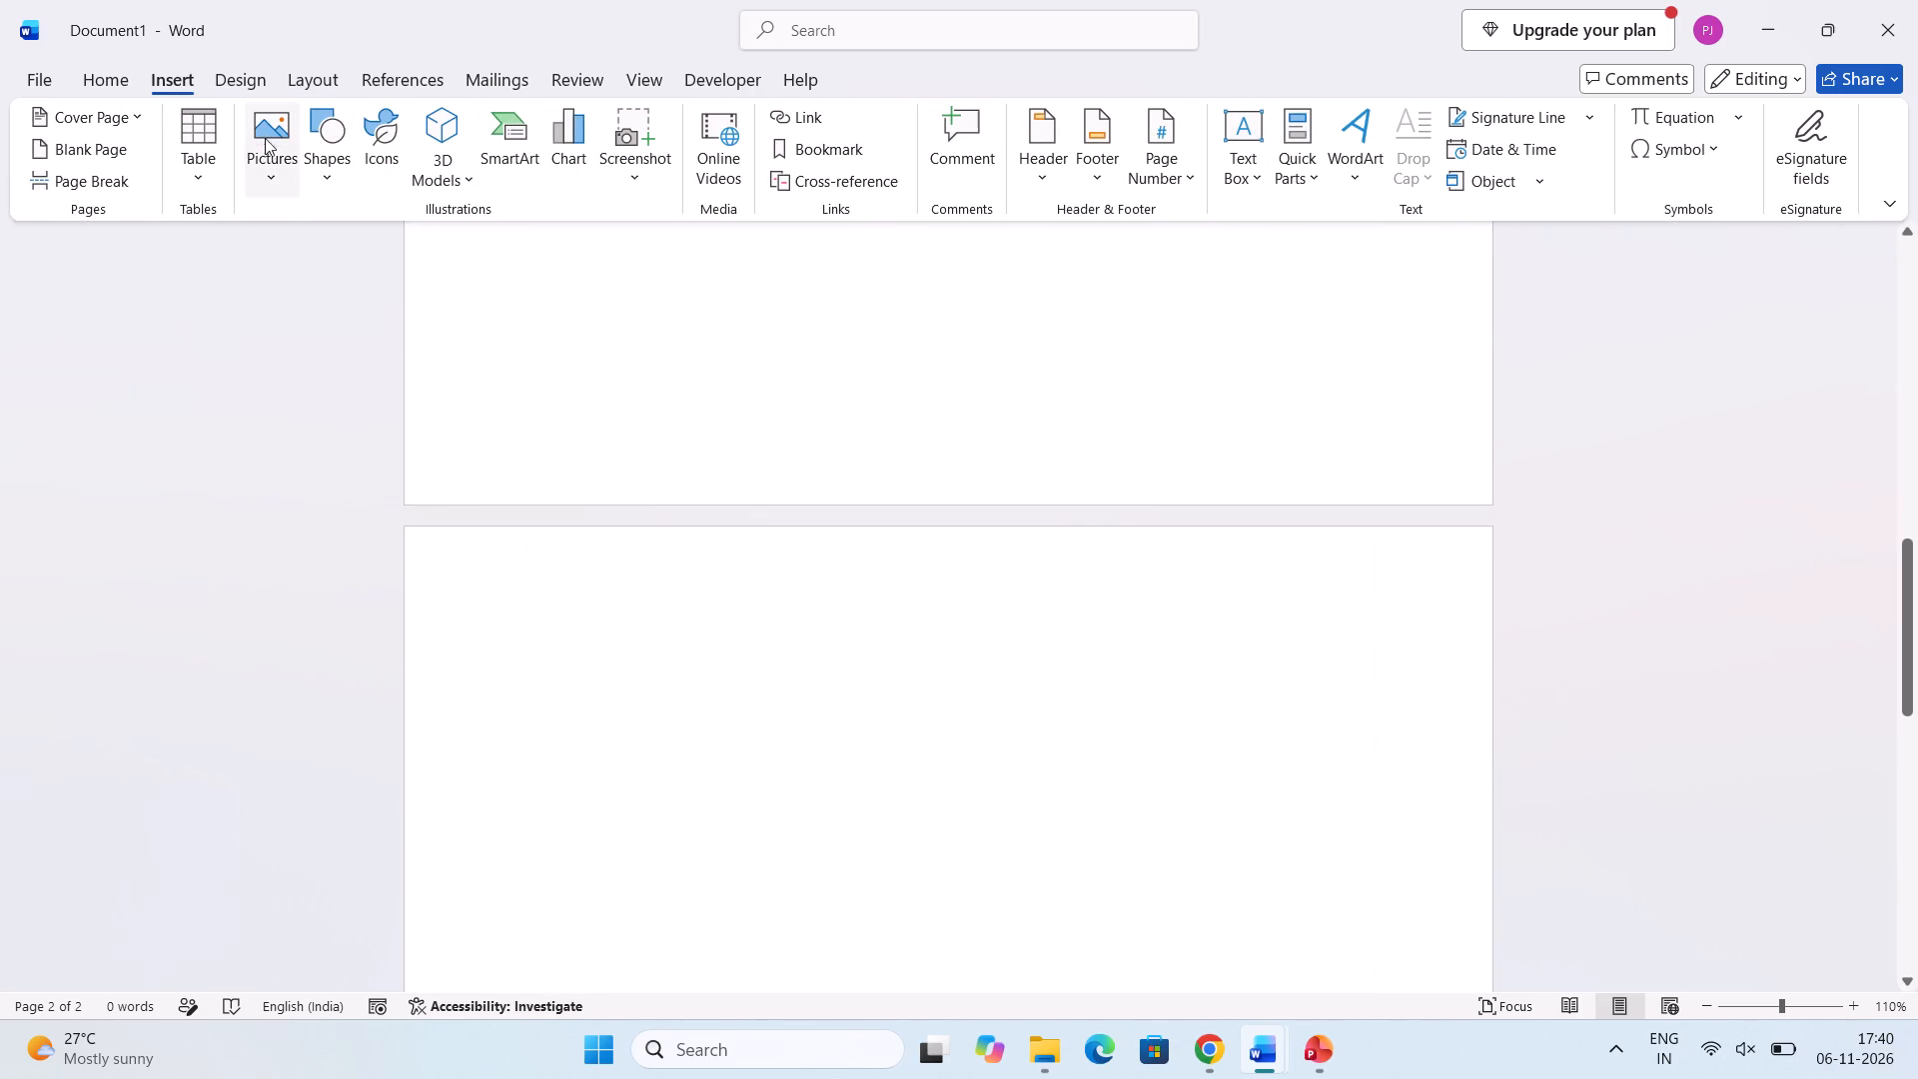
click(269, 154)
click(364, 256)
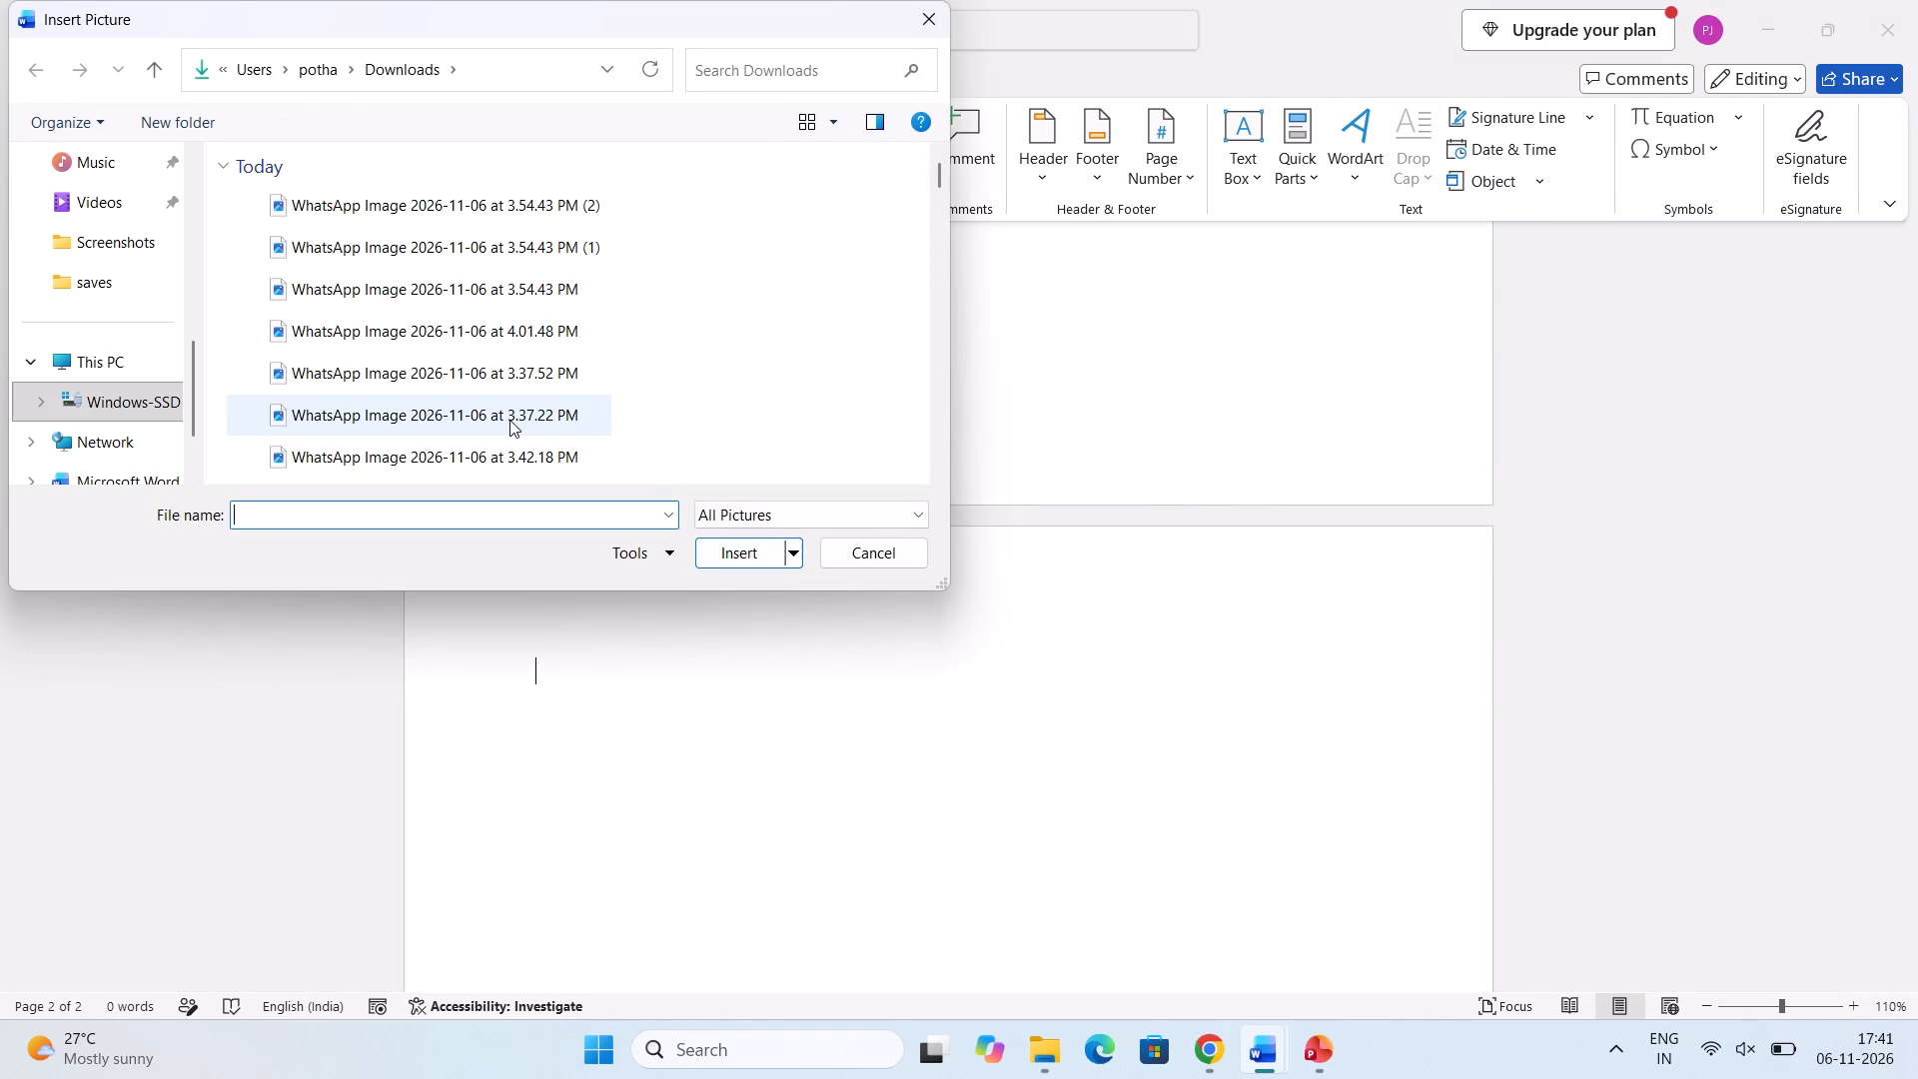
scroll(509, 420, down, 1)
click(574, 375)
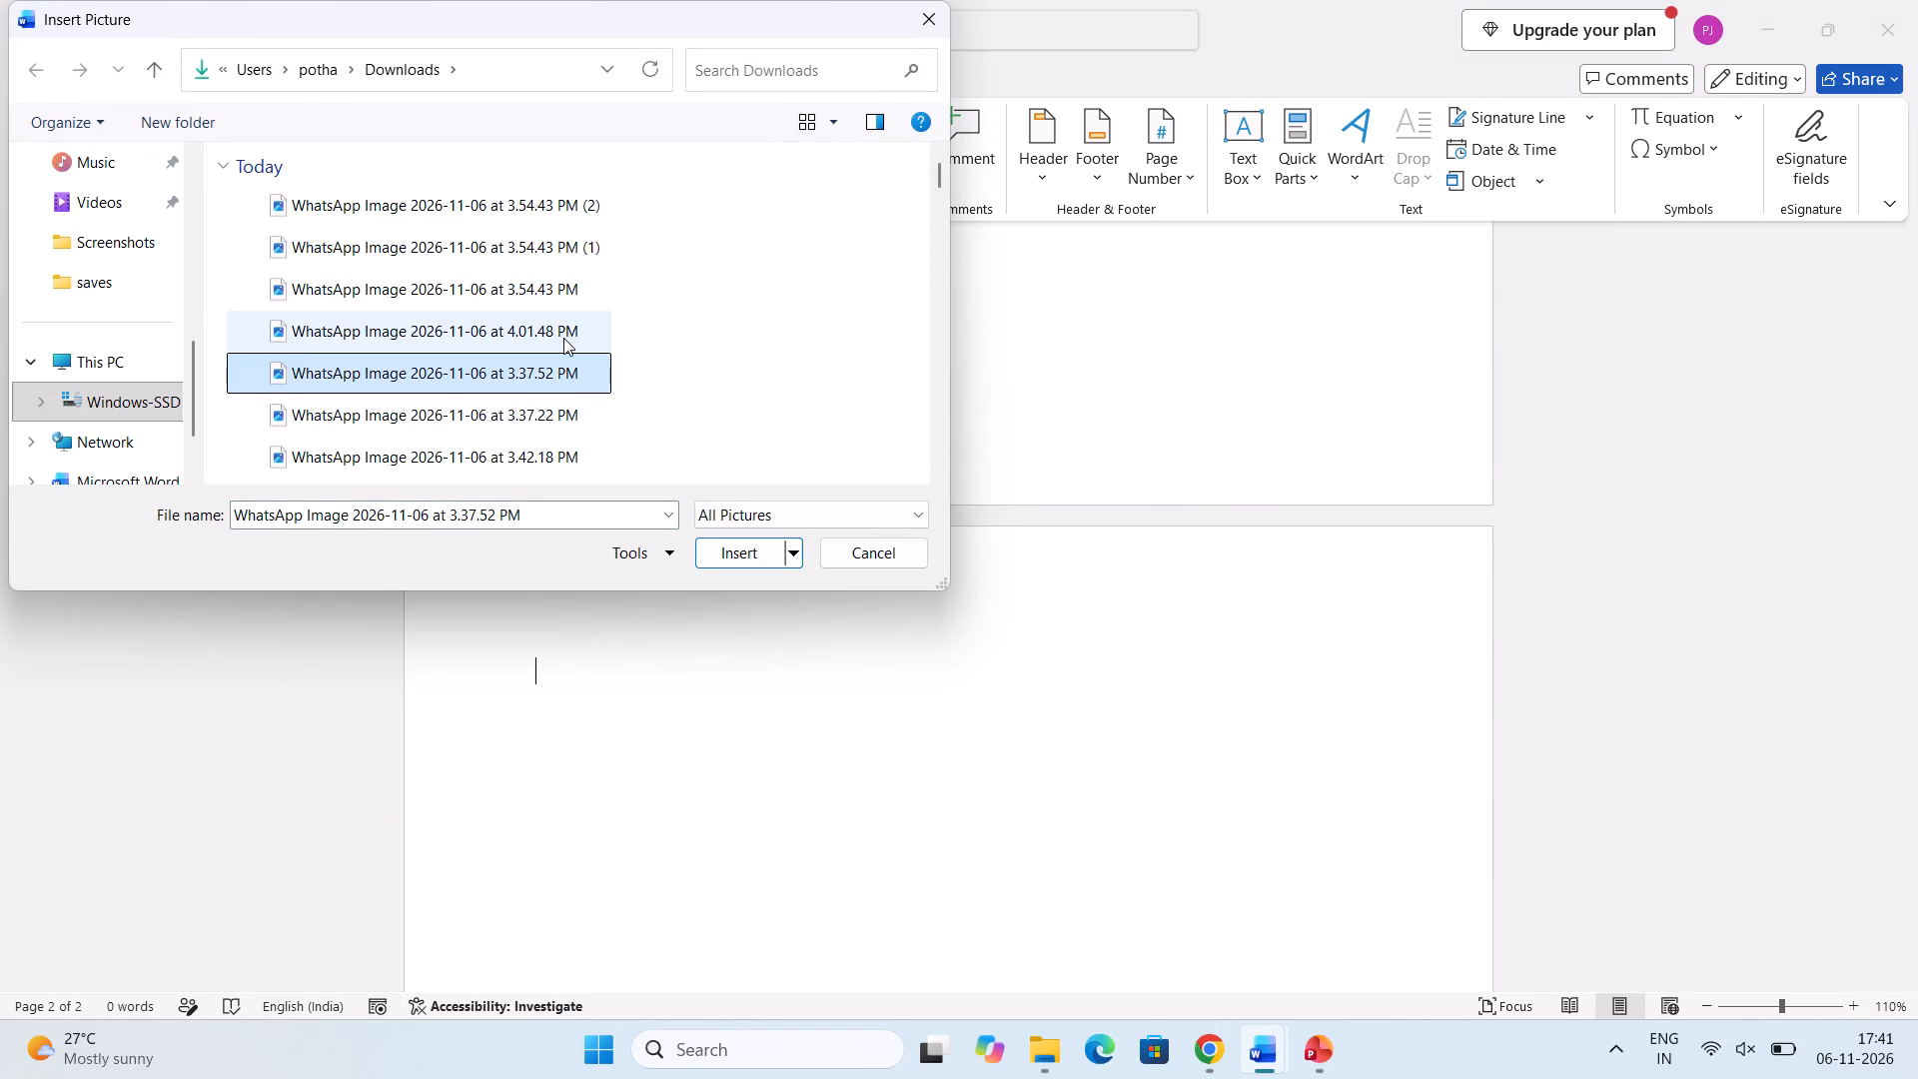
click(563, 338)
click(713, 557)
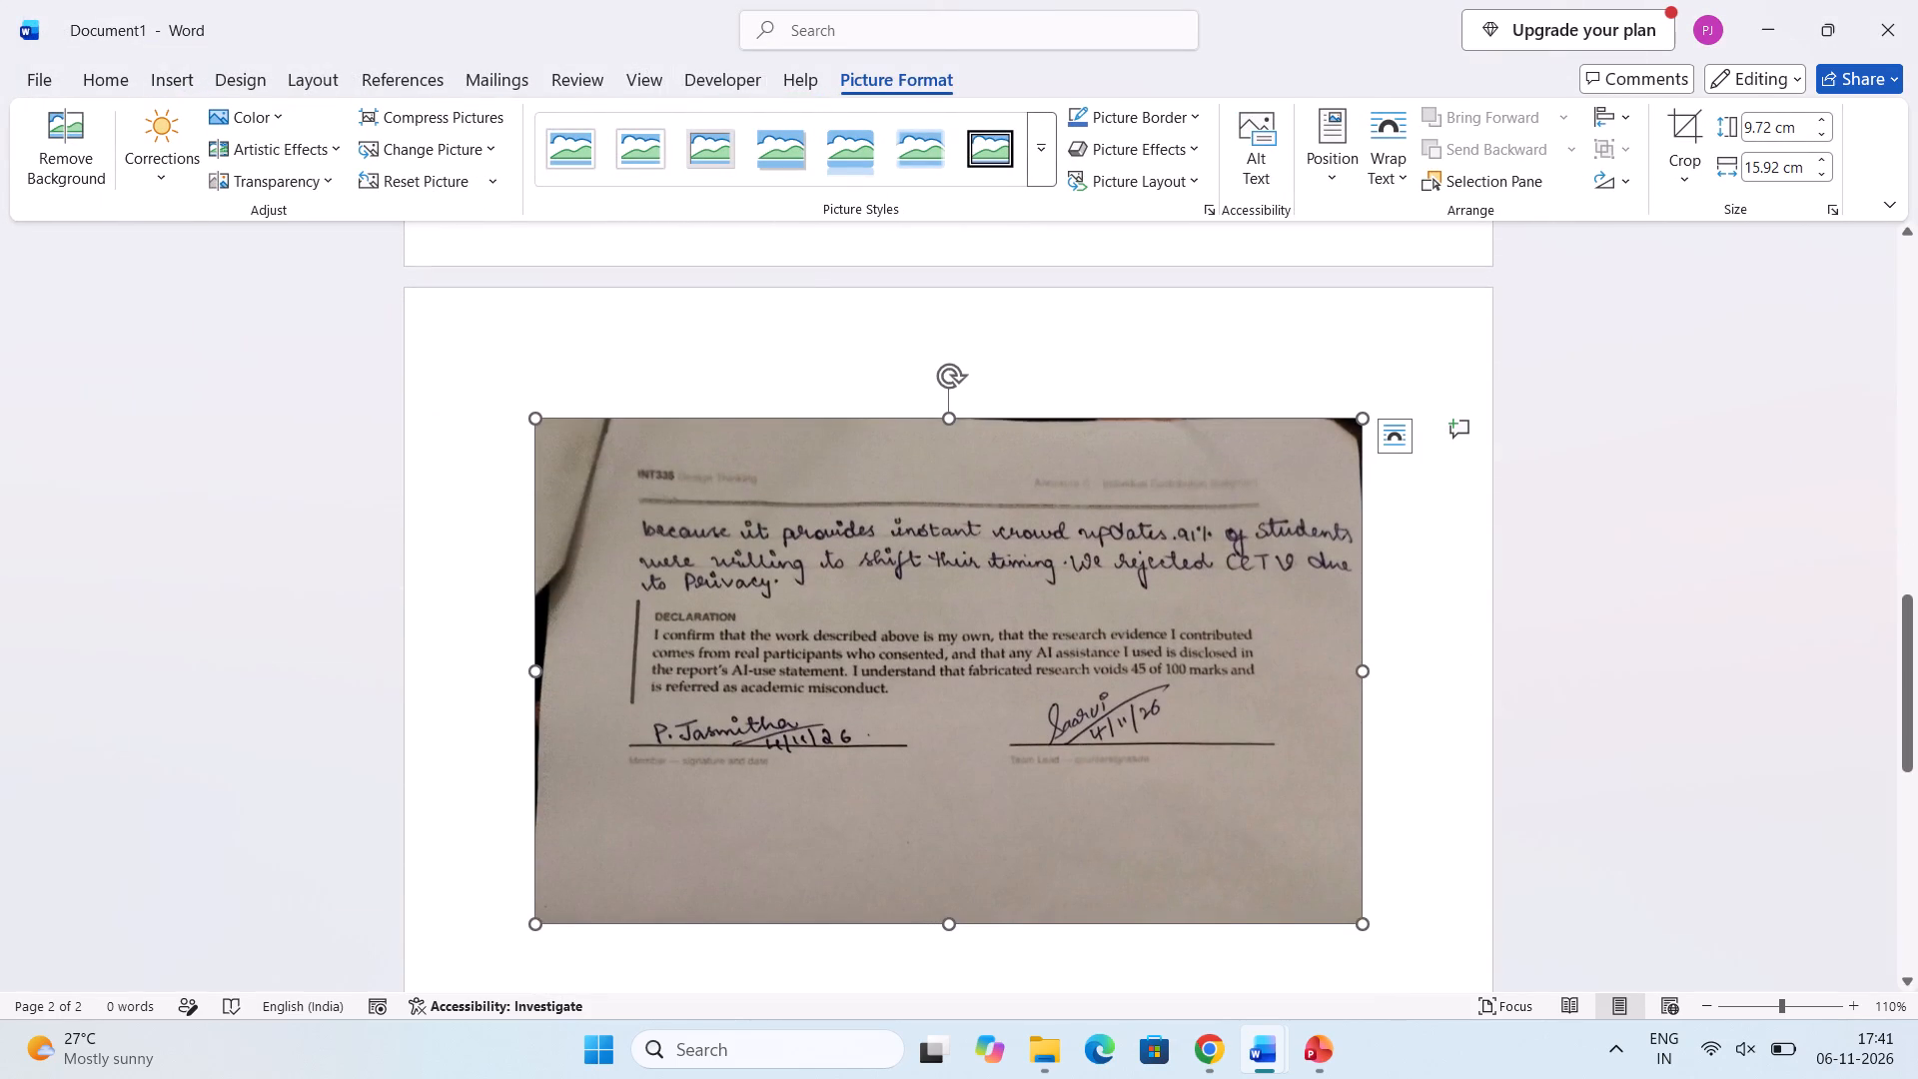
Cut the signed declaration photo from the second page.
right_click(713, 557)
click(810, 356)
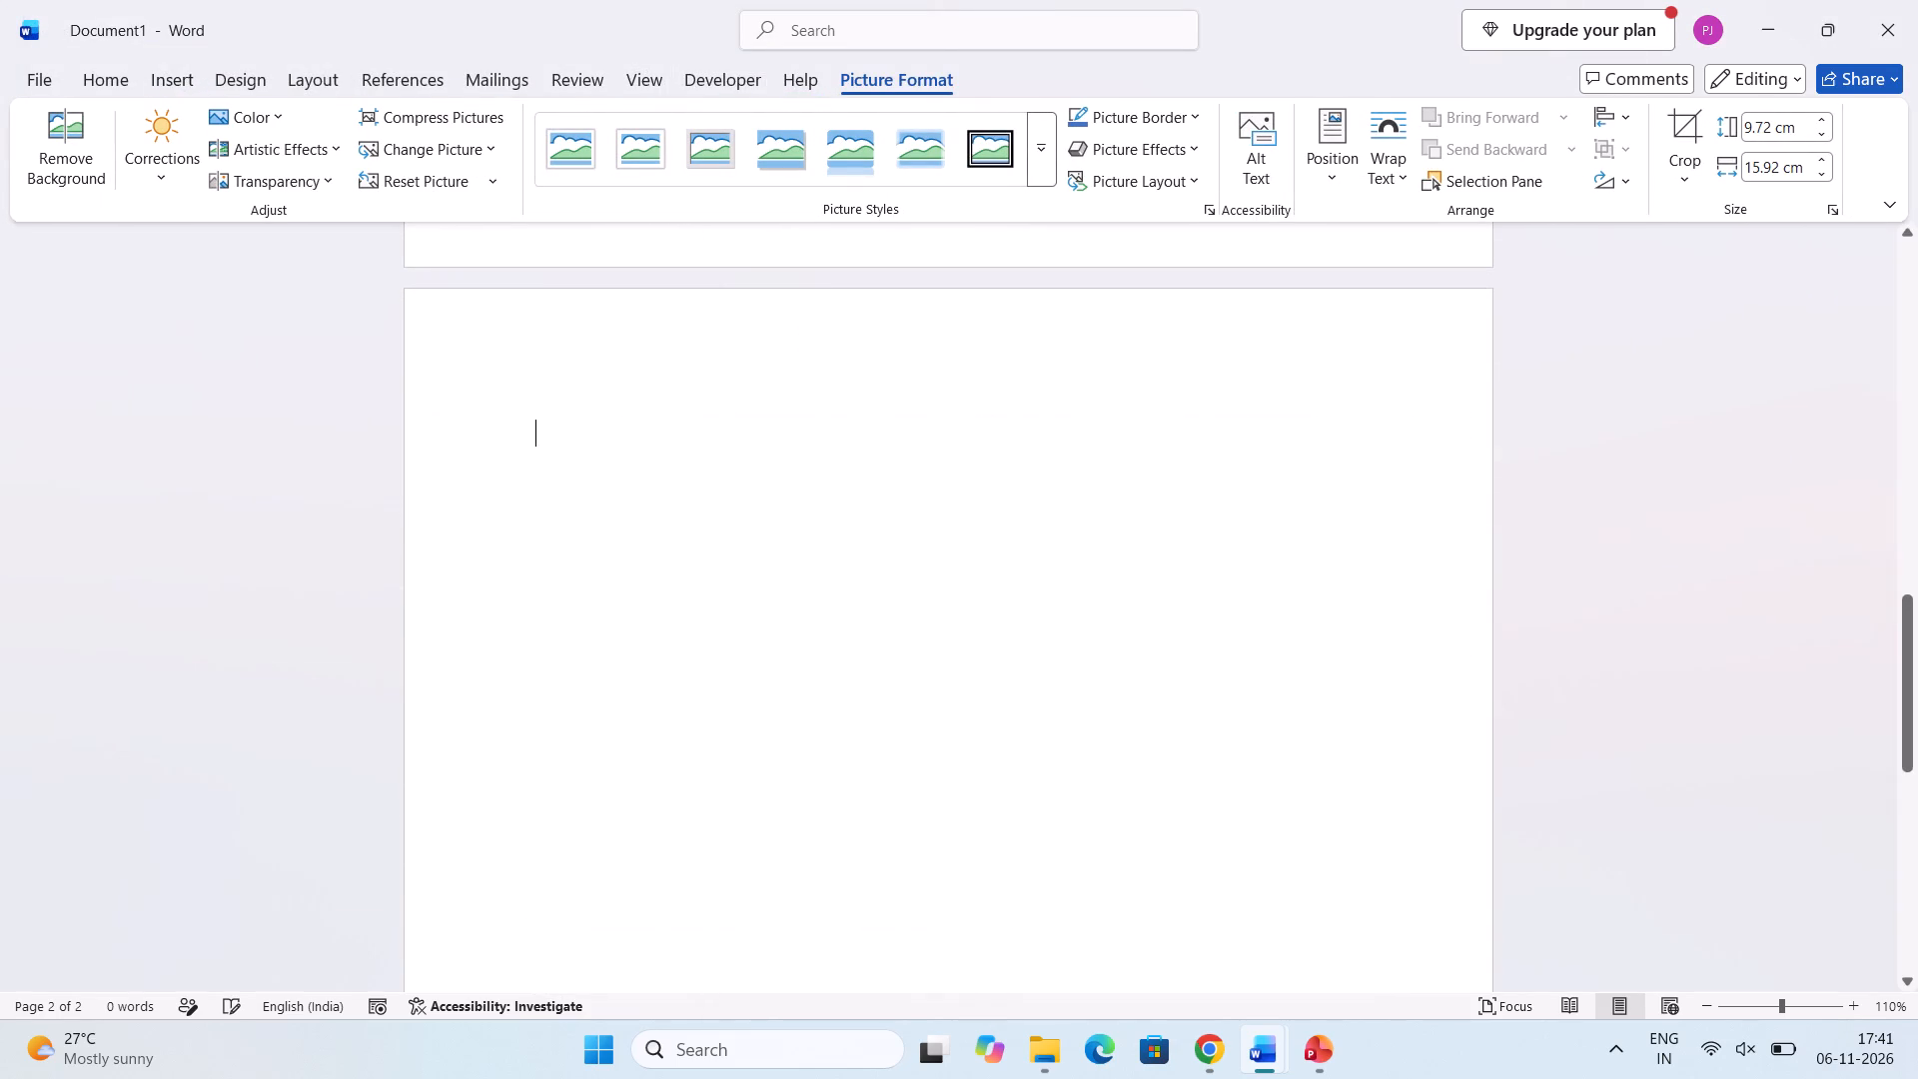
Start inserting a different picture at the start of the blank second page.
click(160, 88)
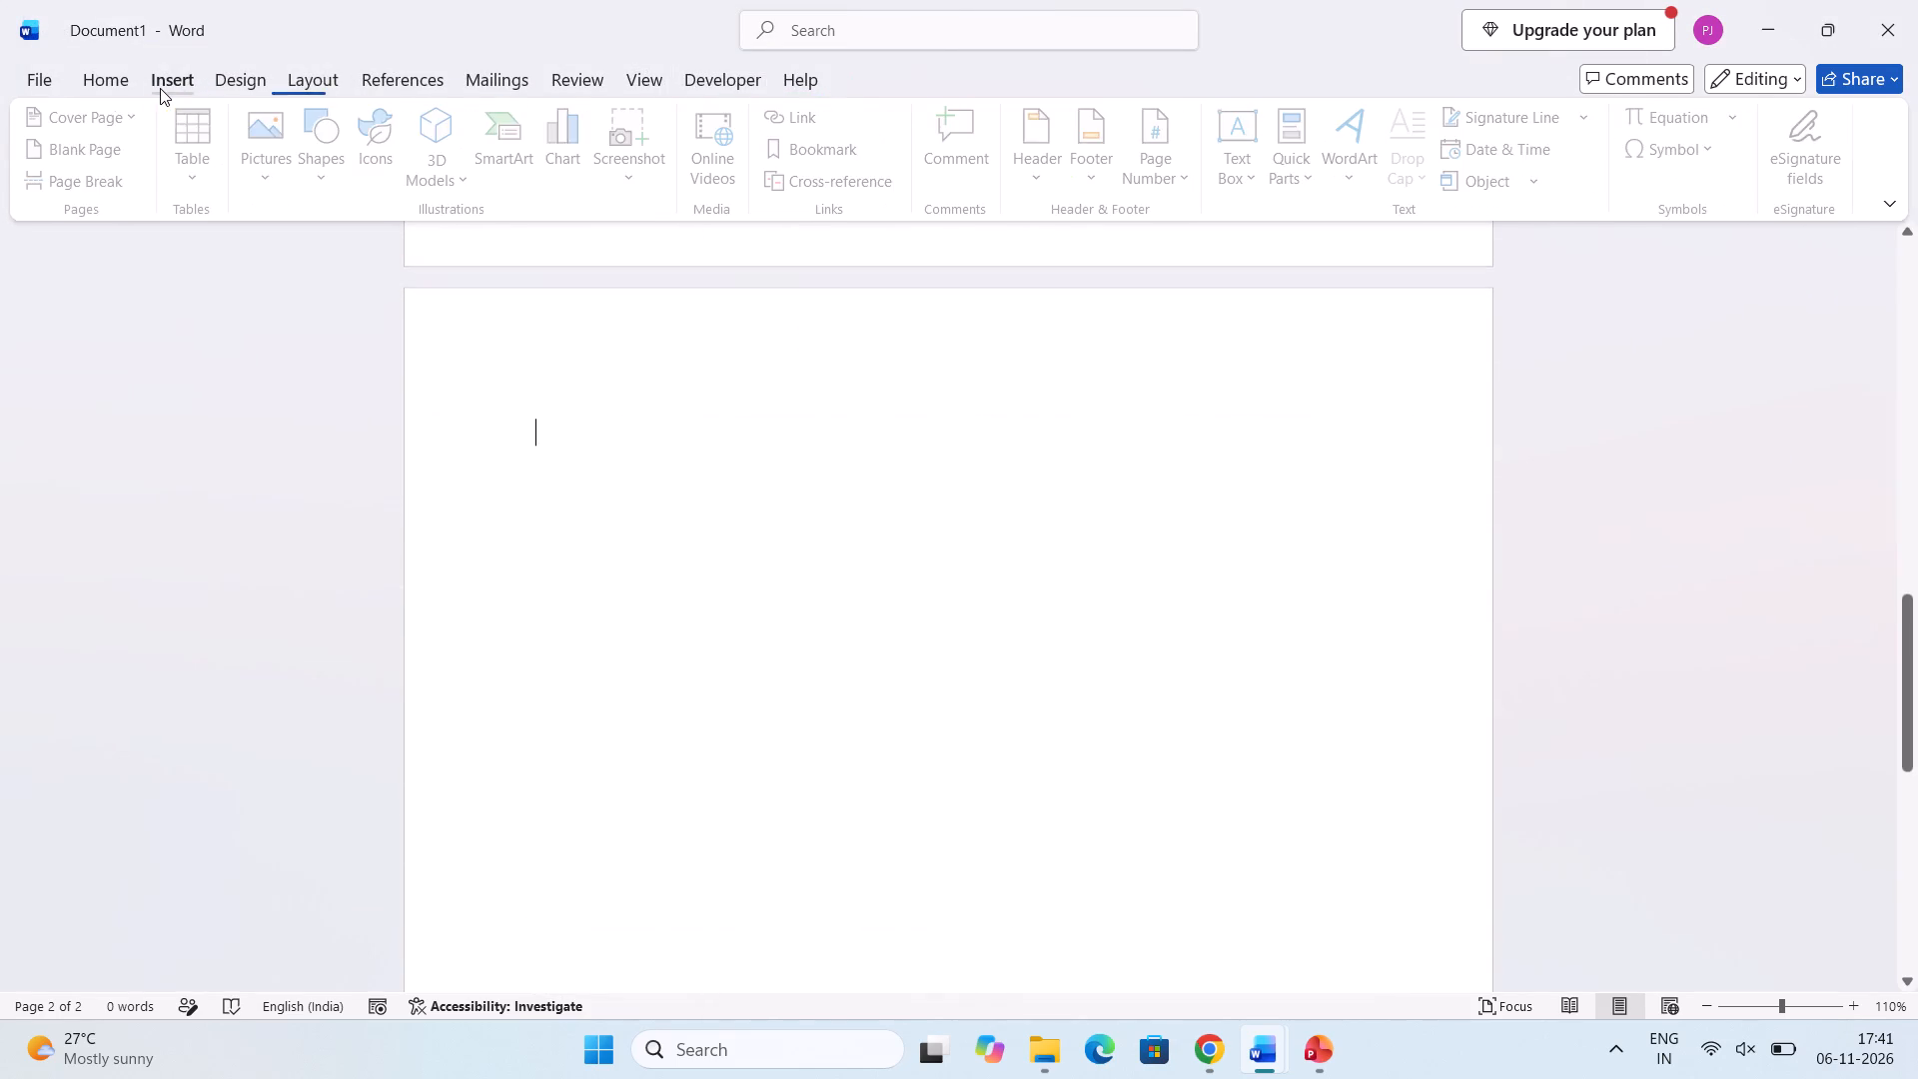
click(278, 156)
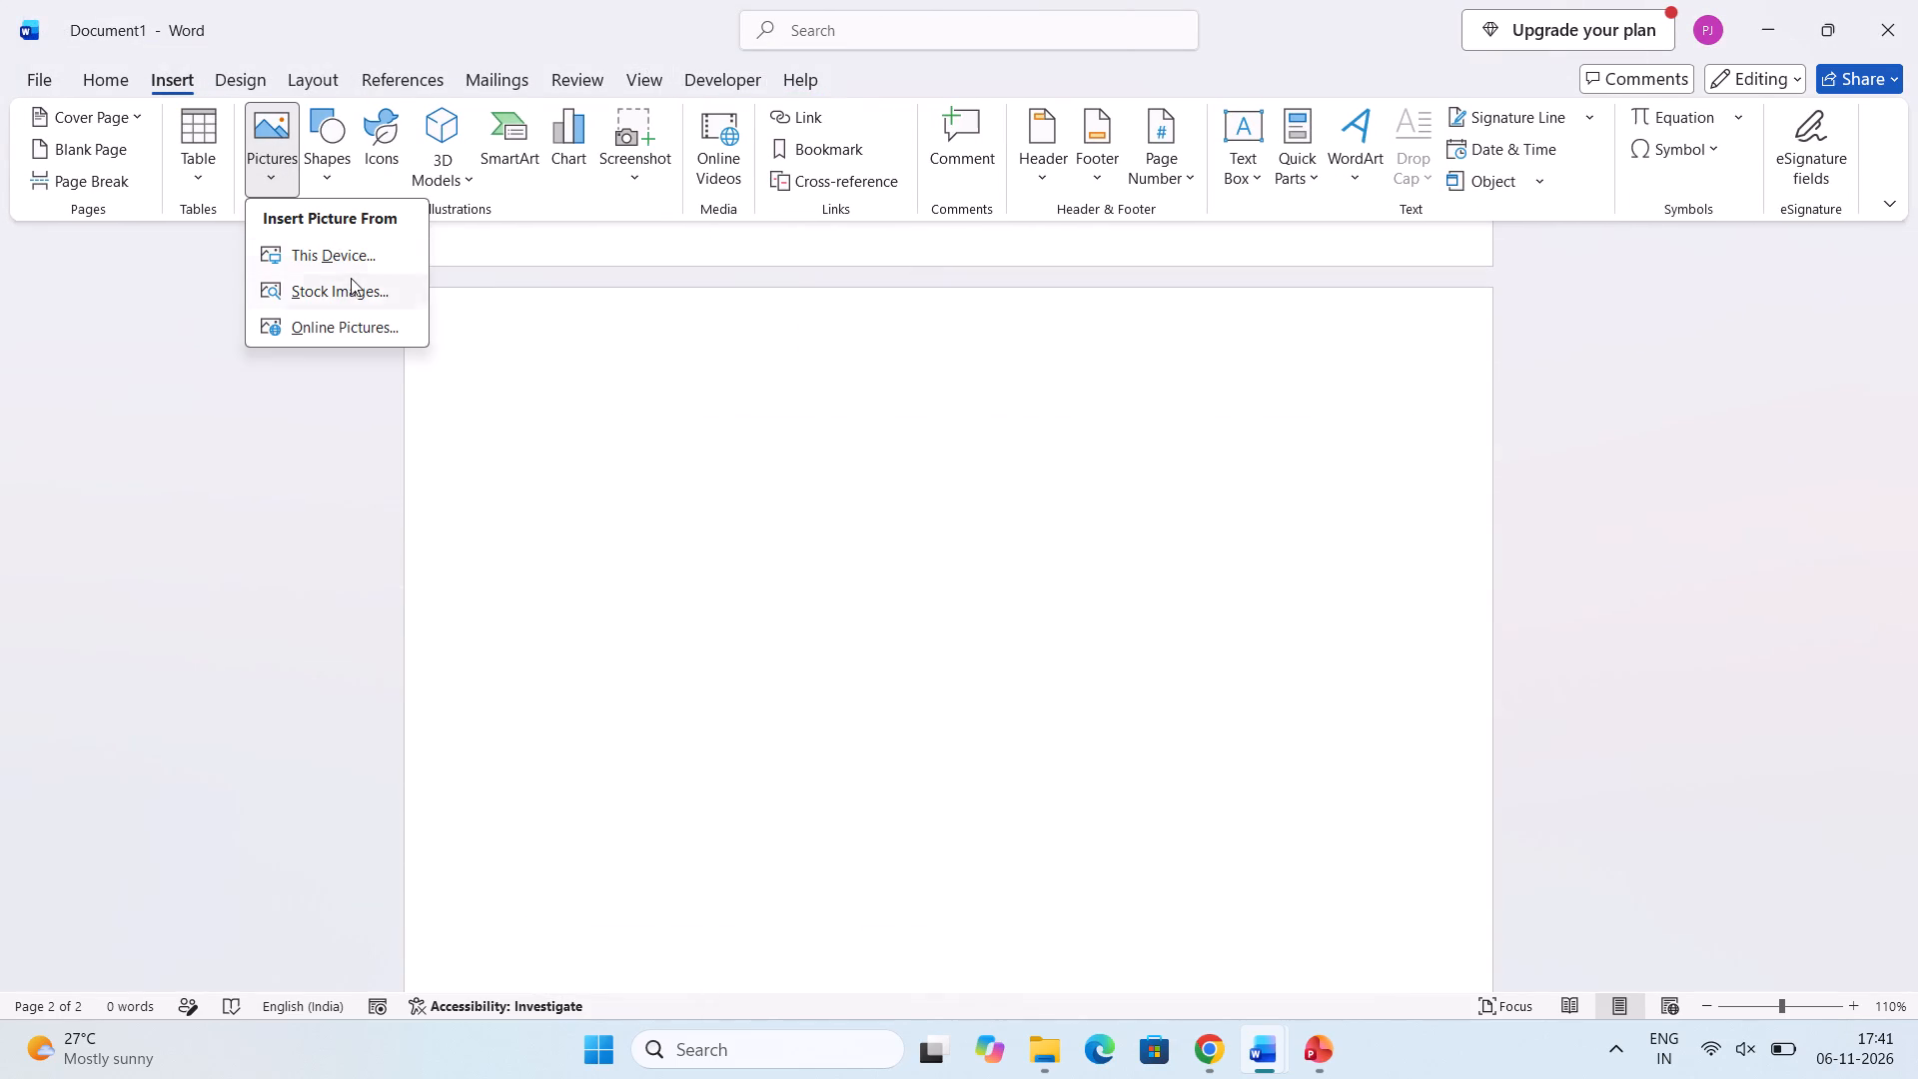
Insert the picture "WhatsApp Image 2026-11-06 at 3.37.52 PM" from this device's Downloads folder onto the second page.
click(354, 242)
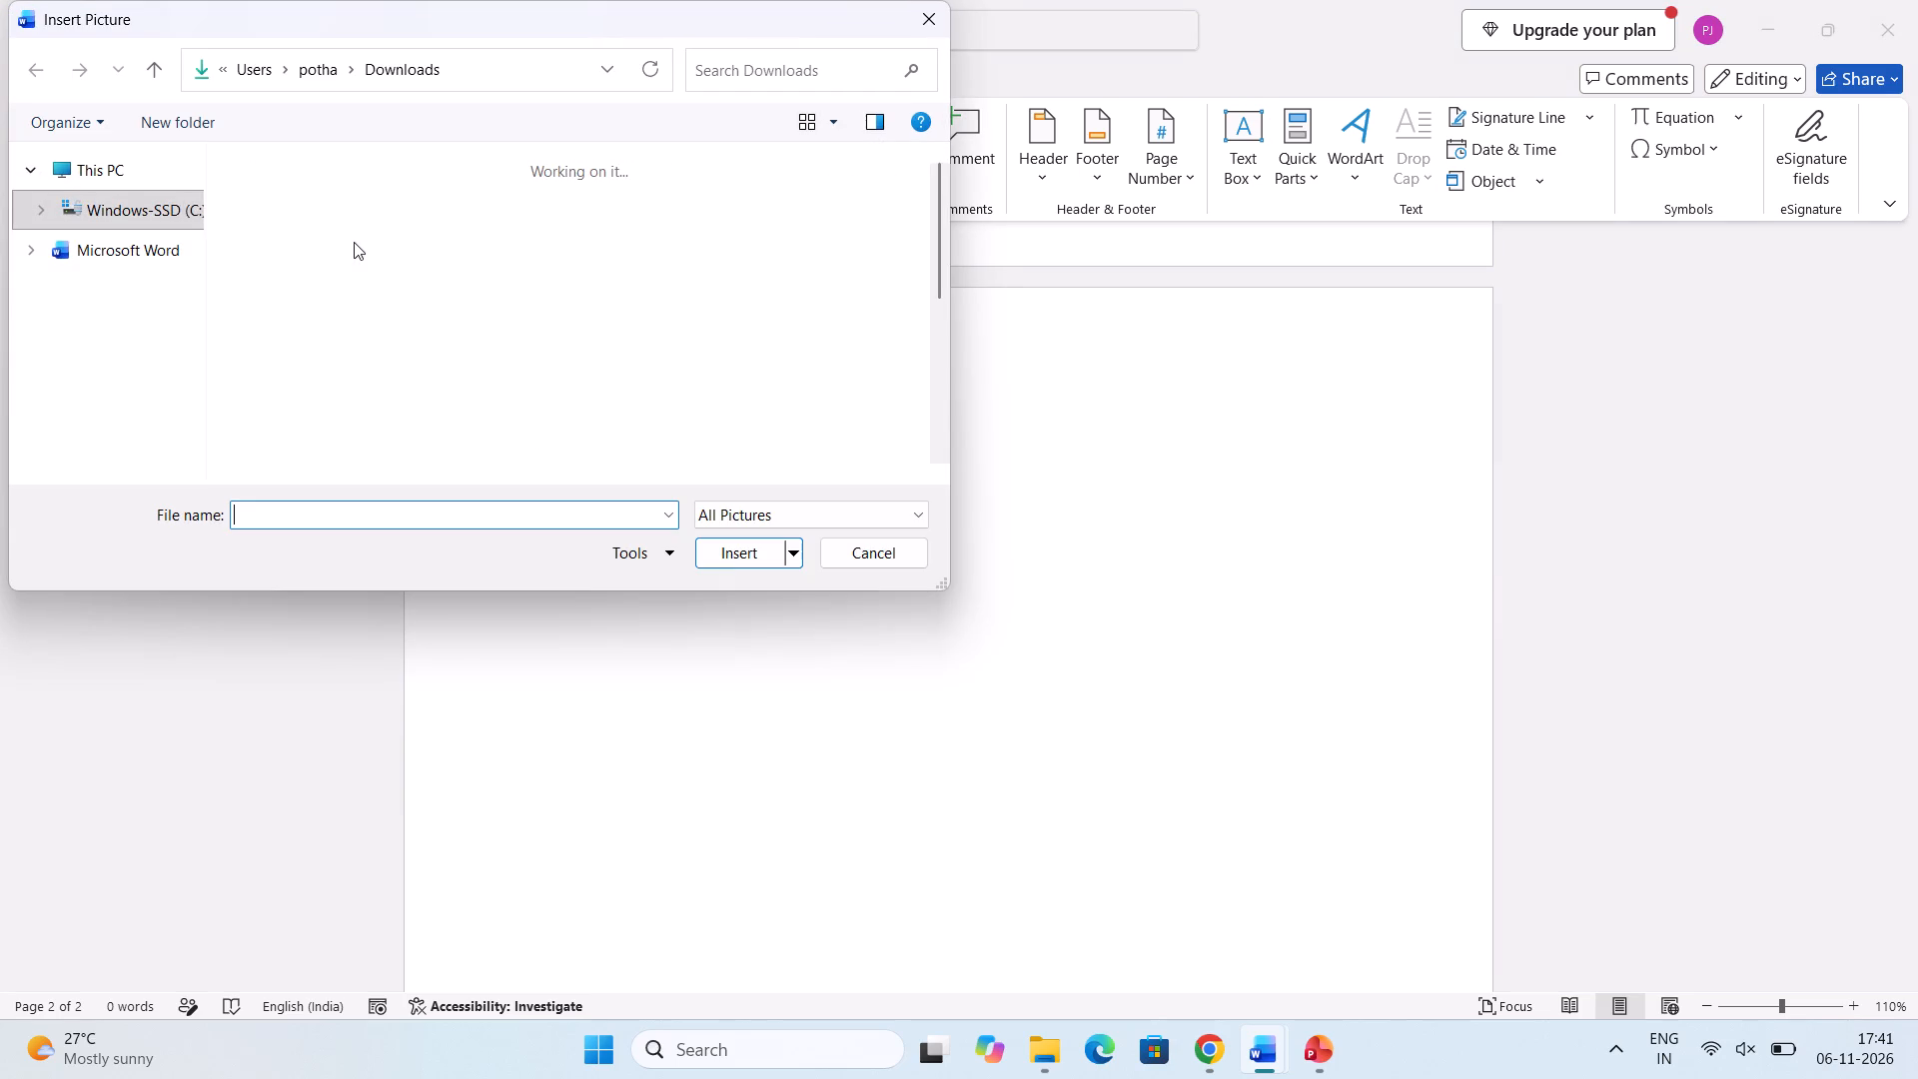
scroll(482, 343, down, 1)
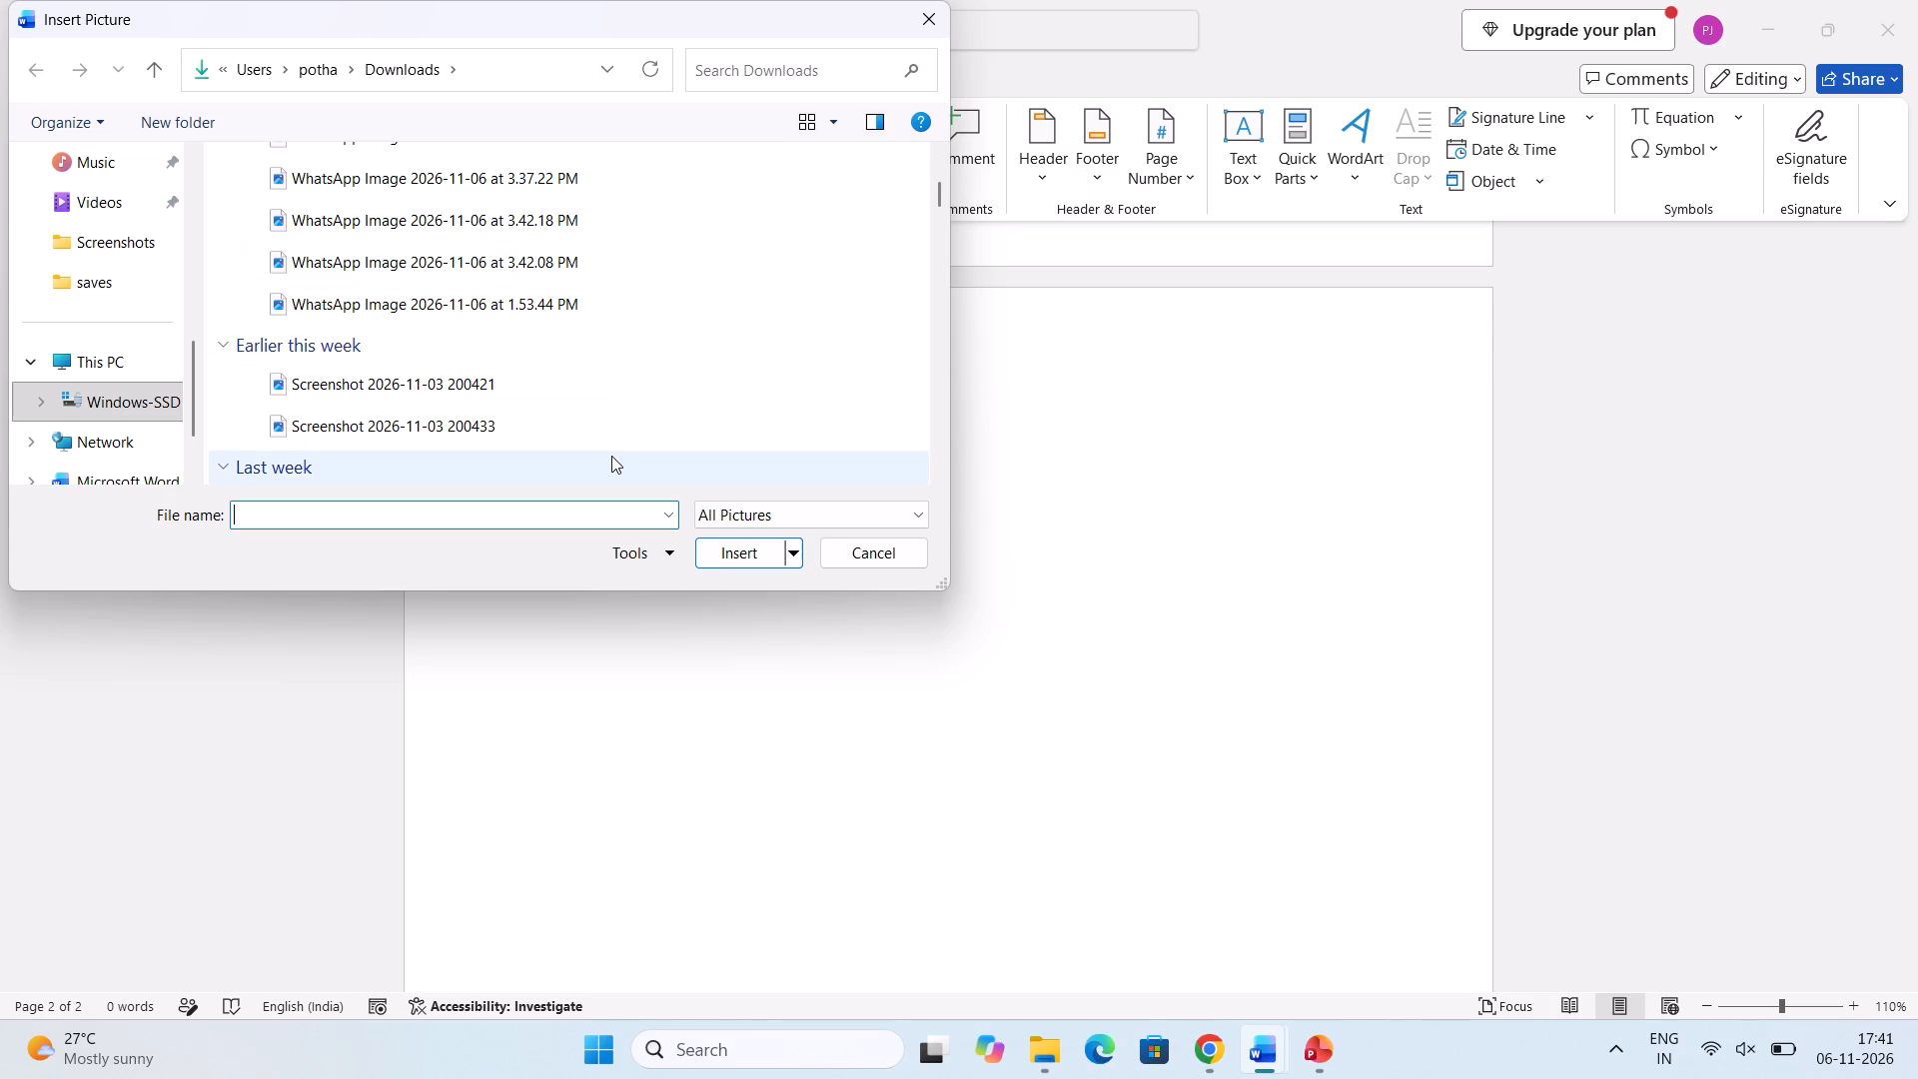
scroll(611, 456, up, 1)
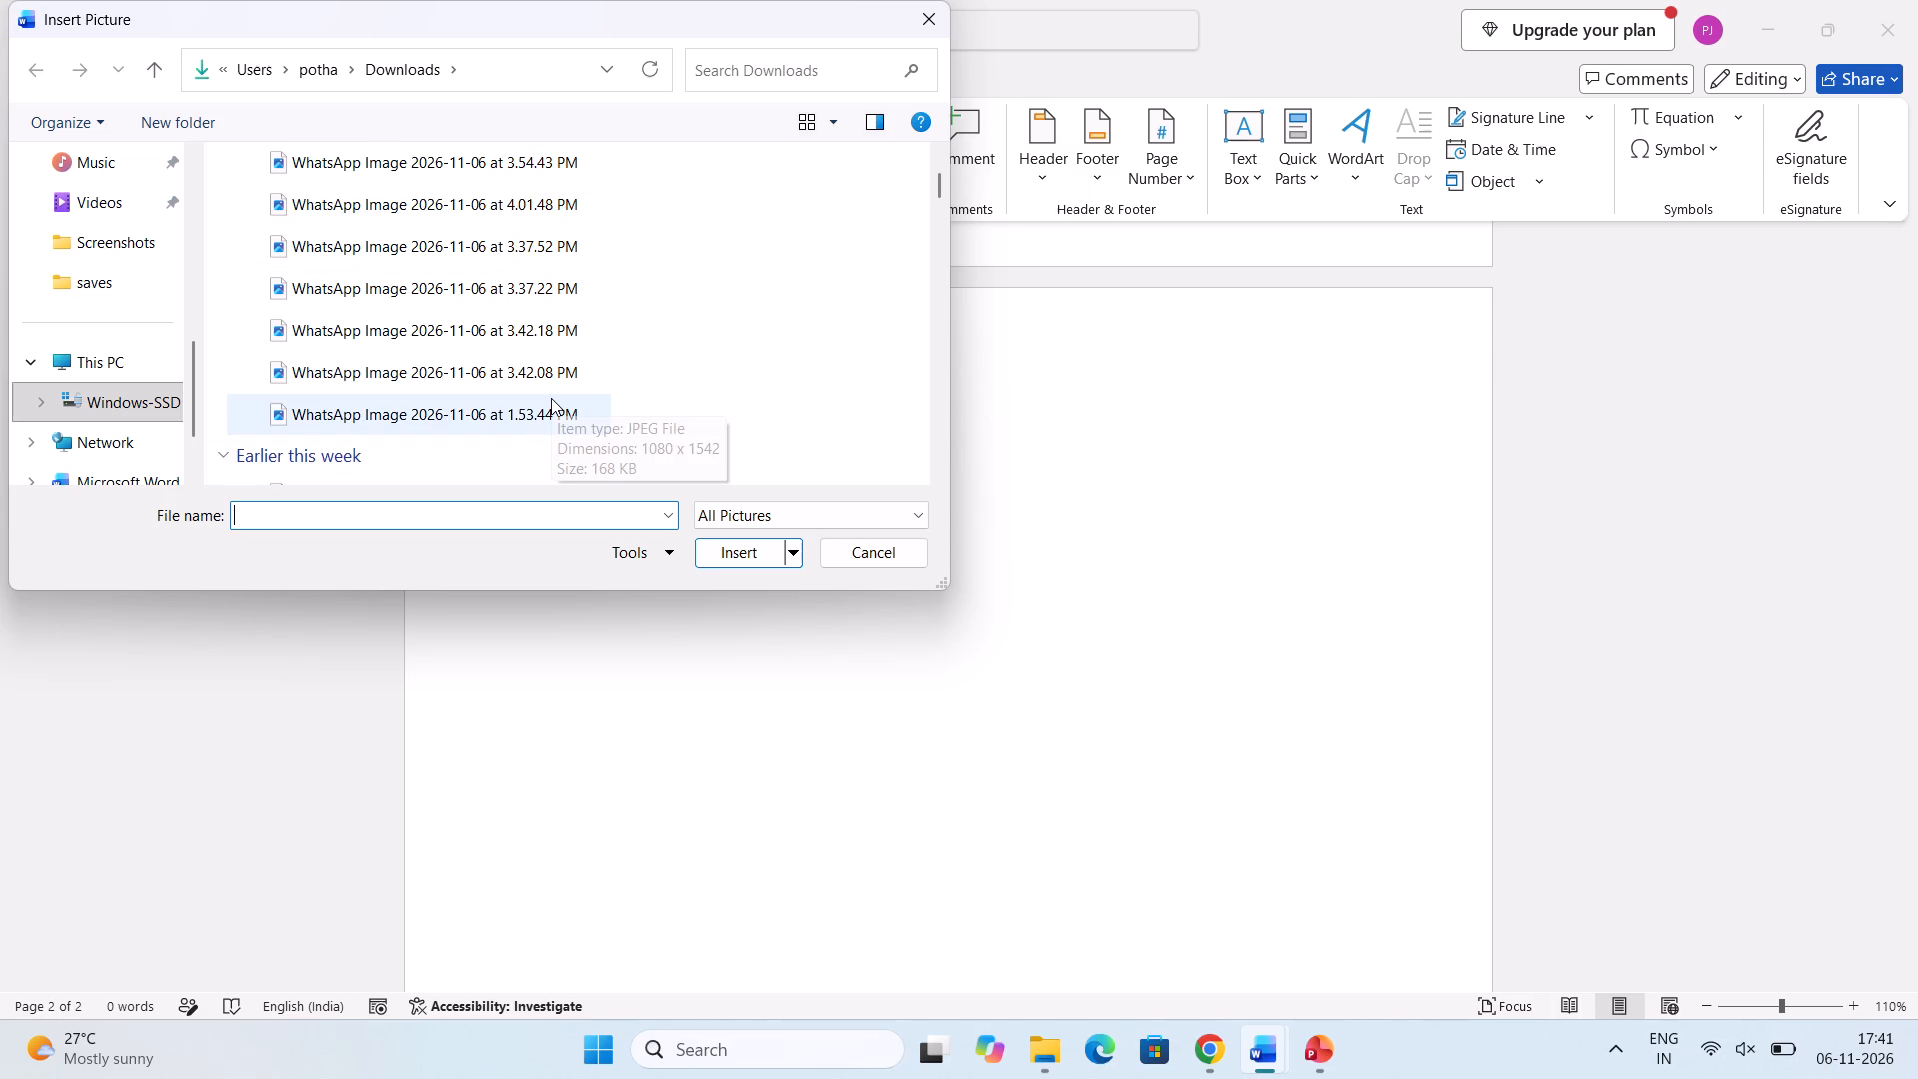
click(528, 251)
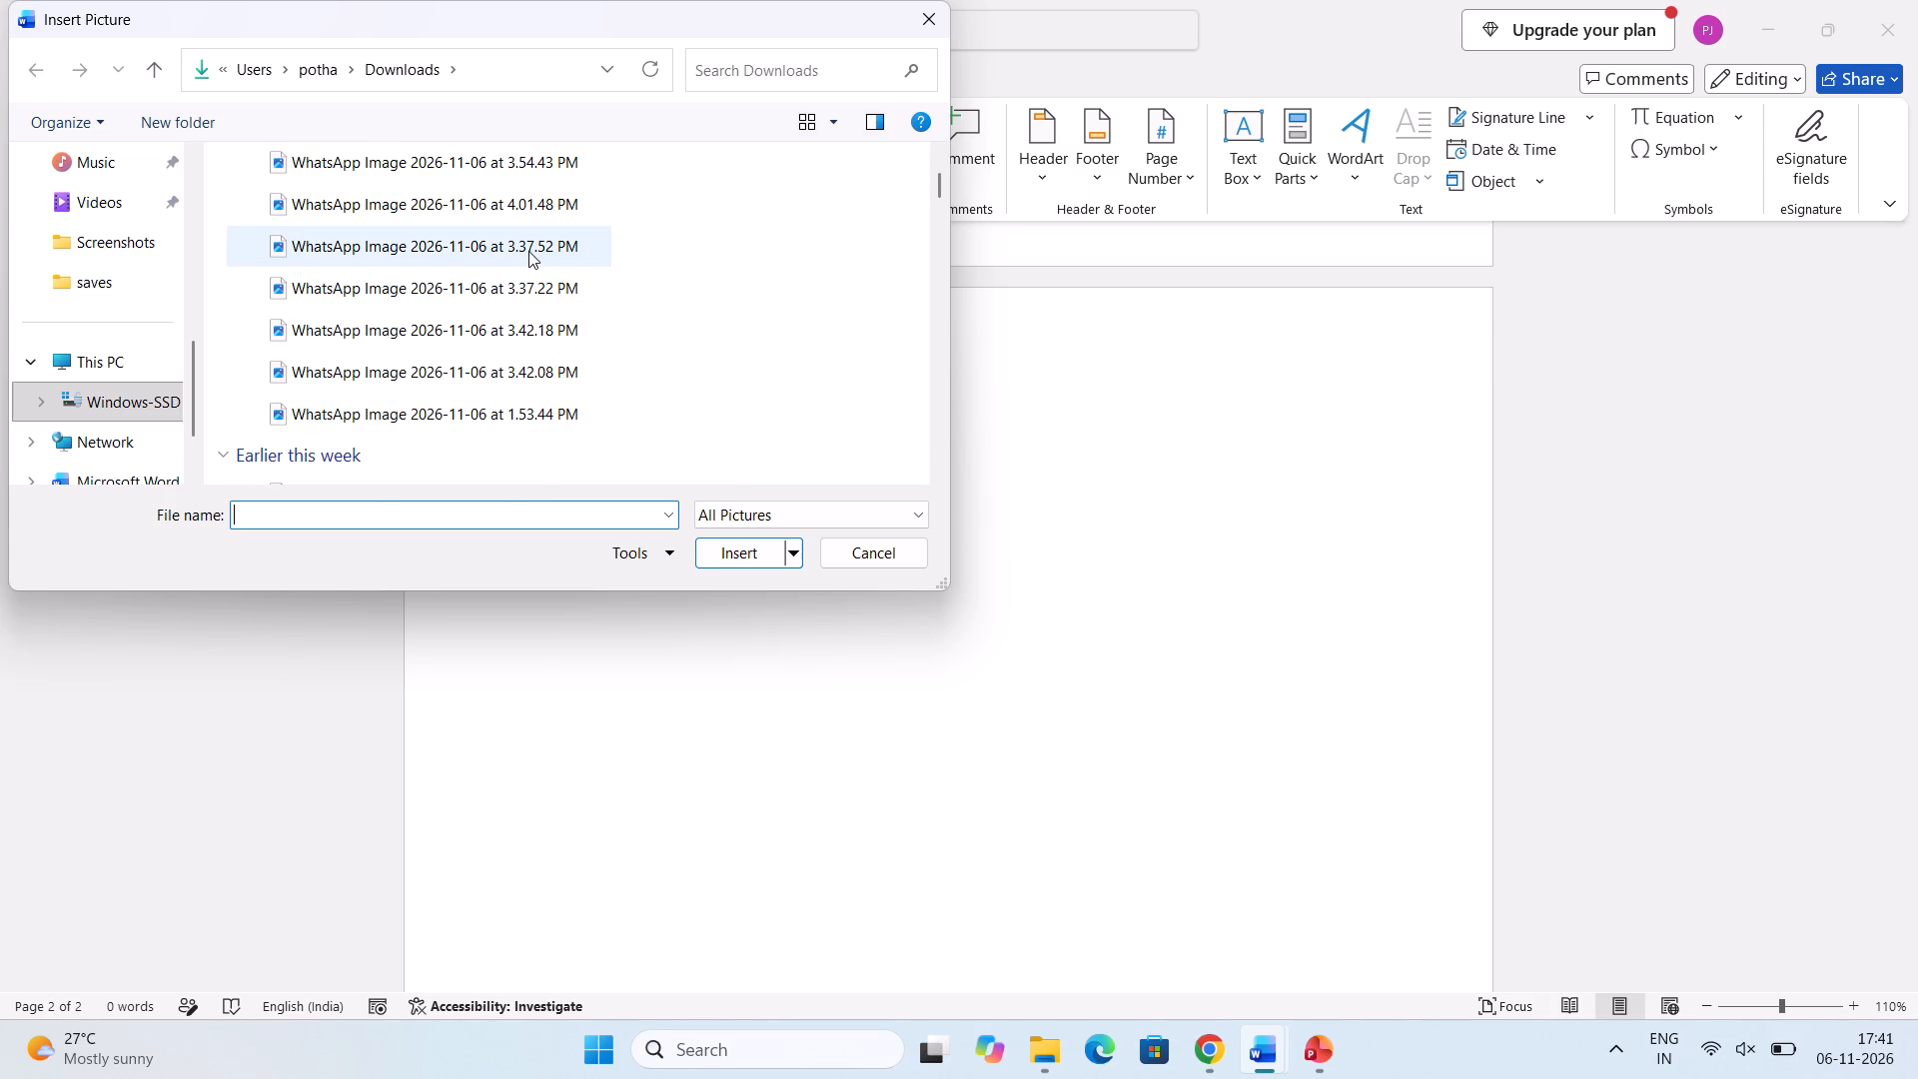
click(717, 543)
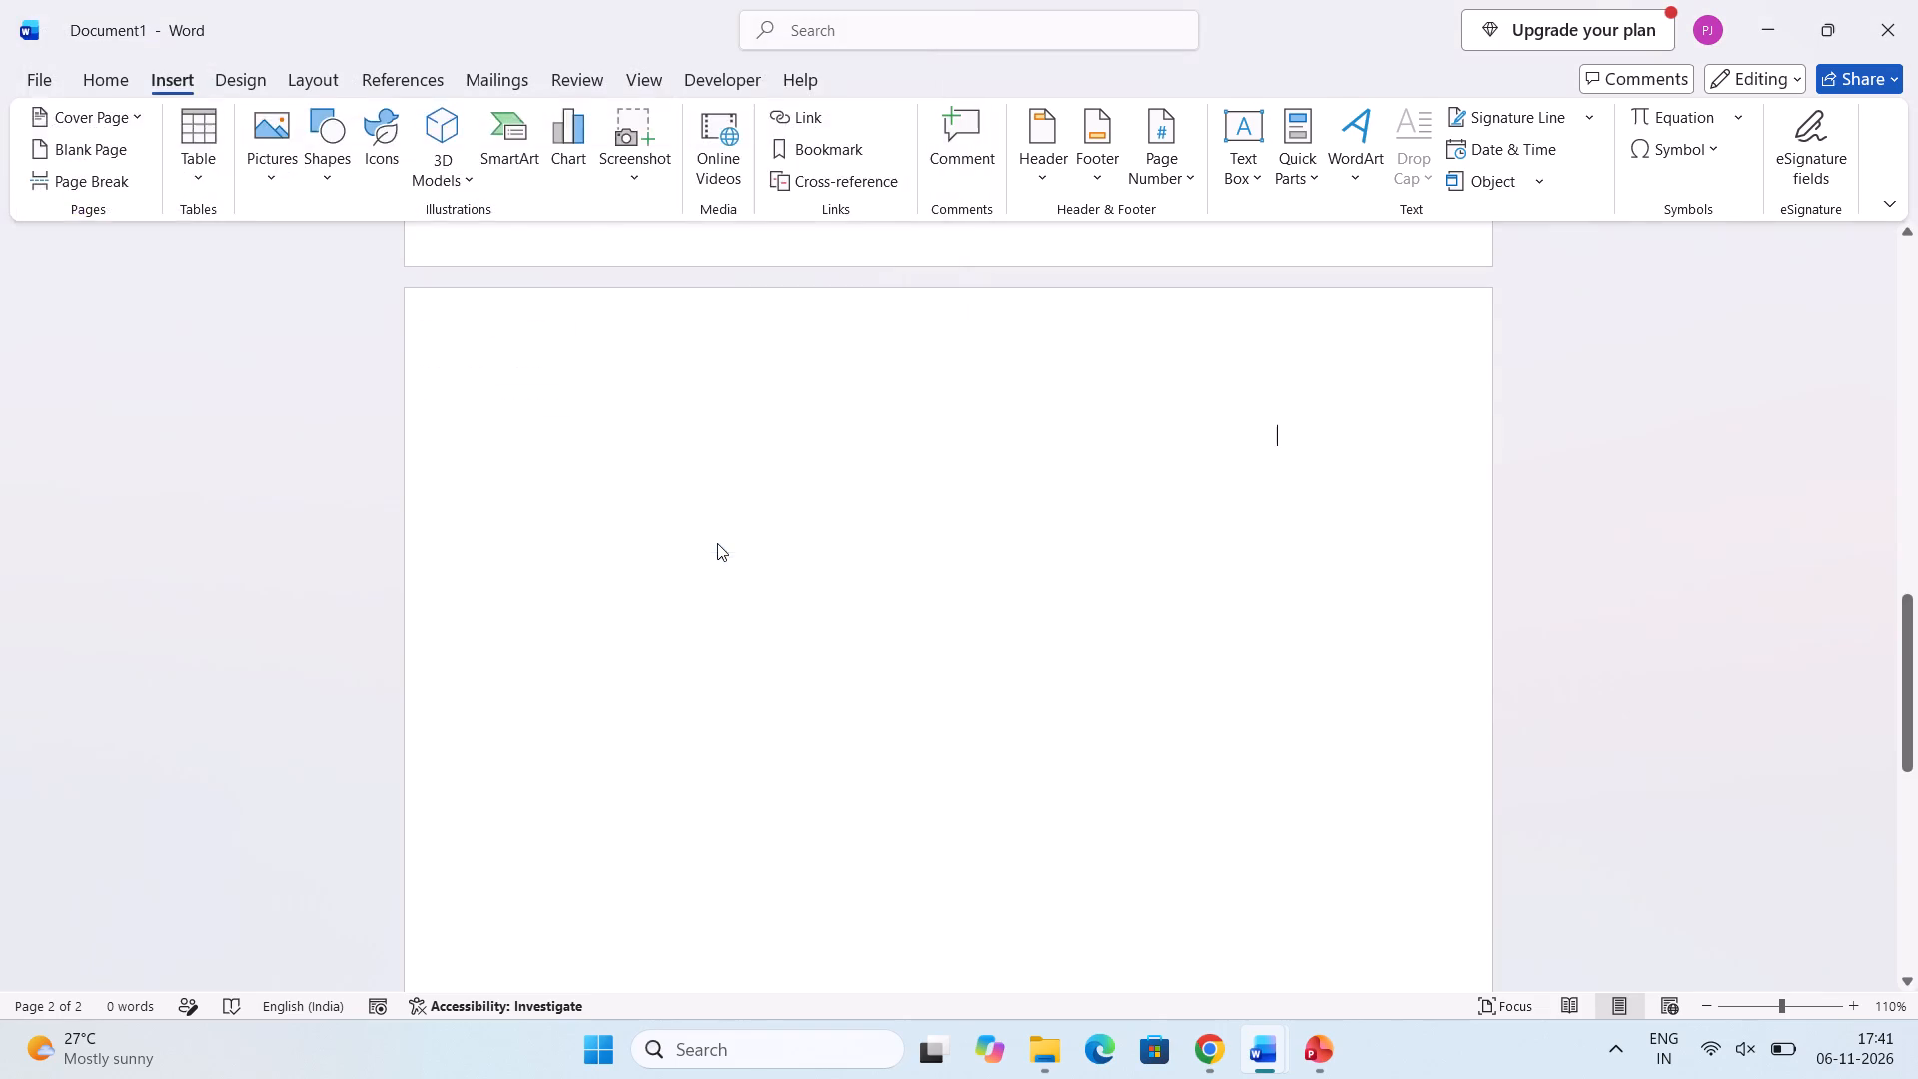
Rotate the declaration photo on the second page a quarter turn counterclockwise so its text reads upright.
scroll(906, 615, up, 1)
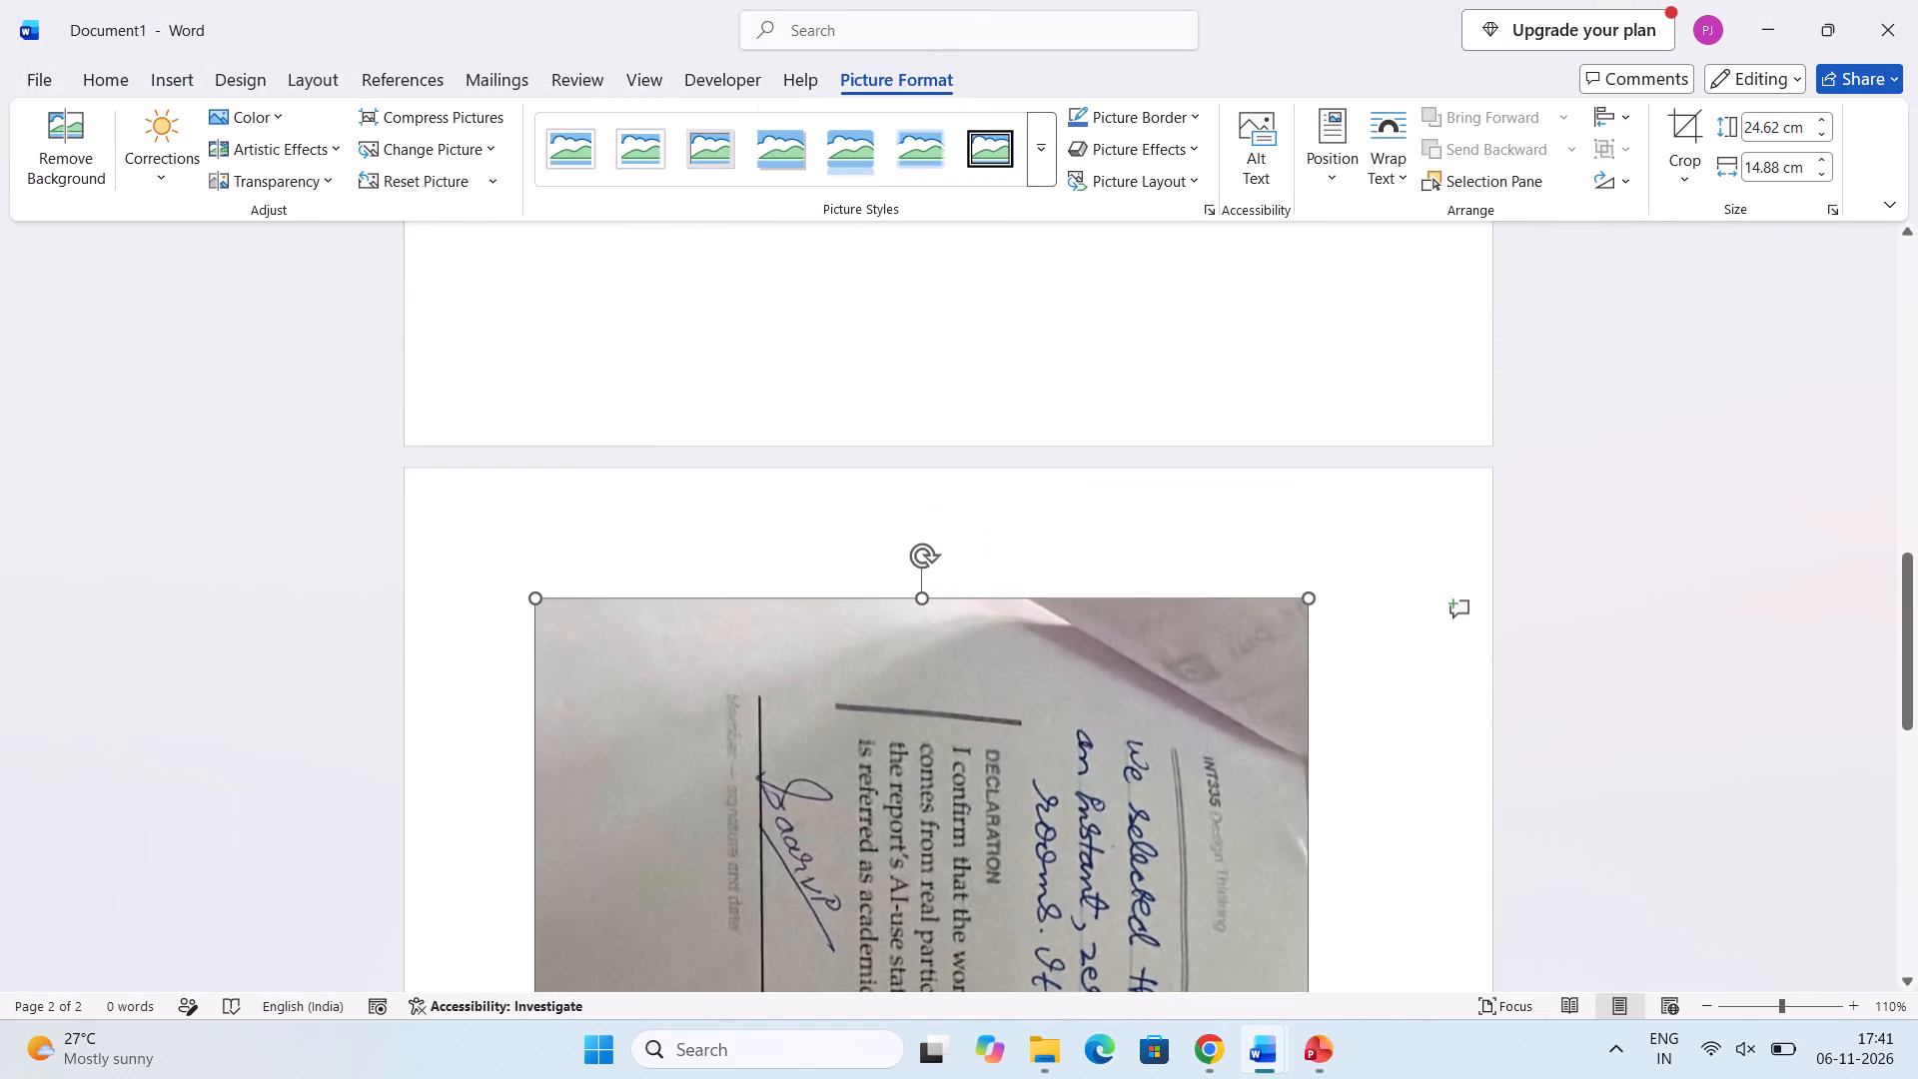
drag(922, 561, 957, 616)
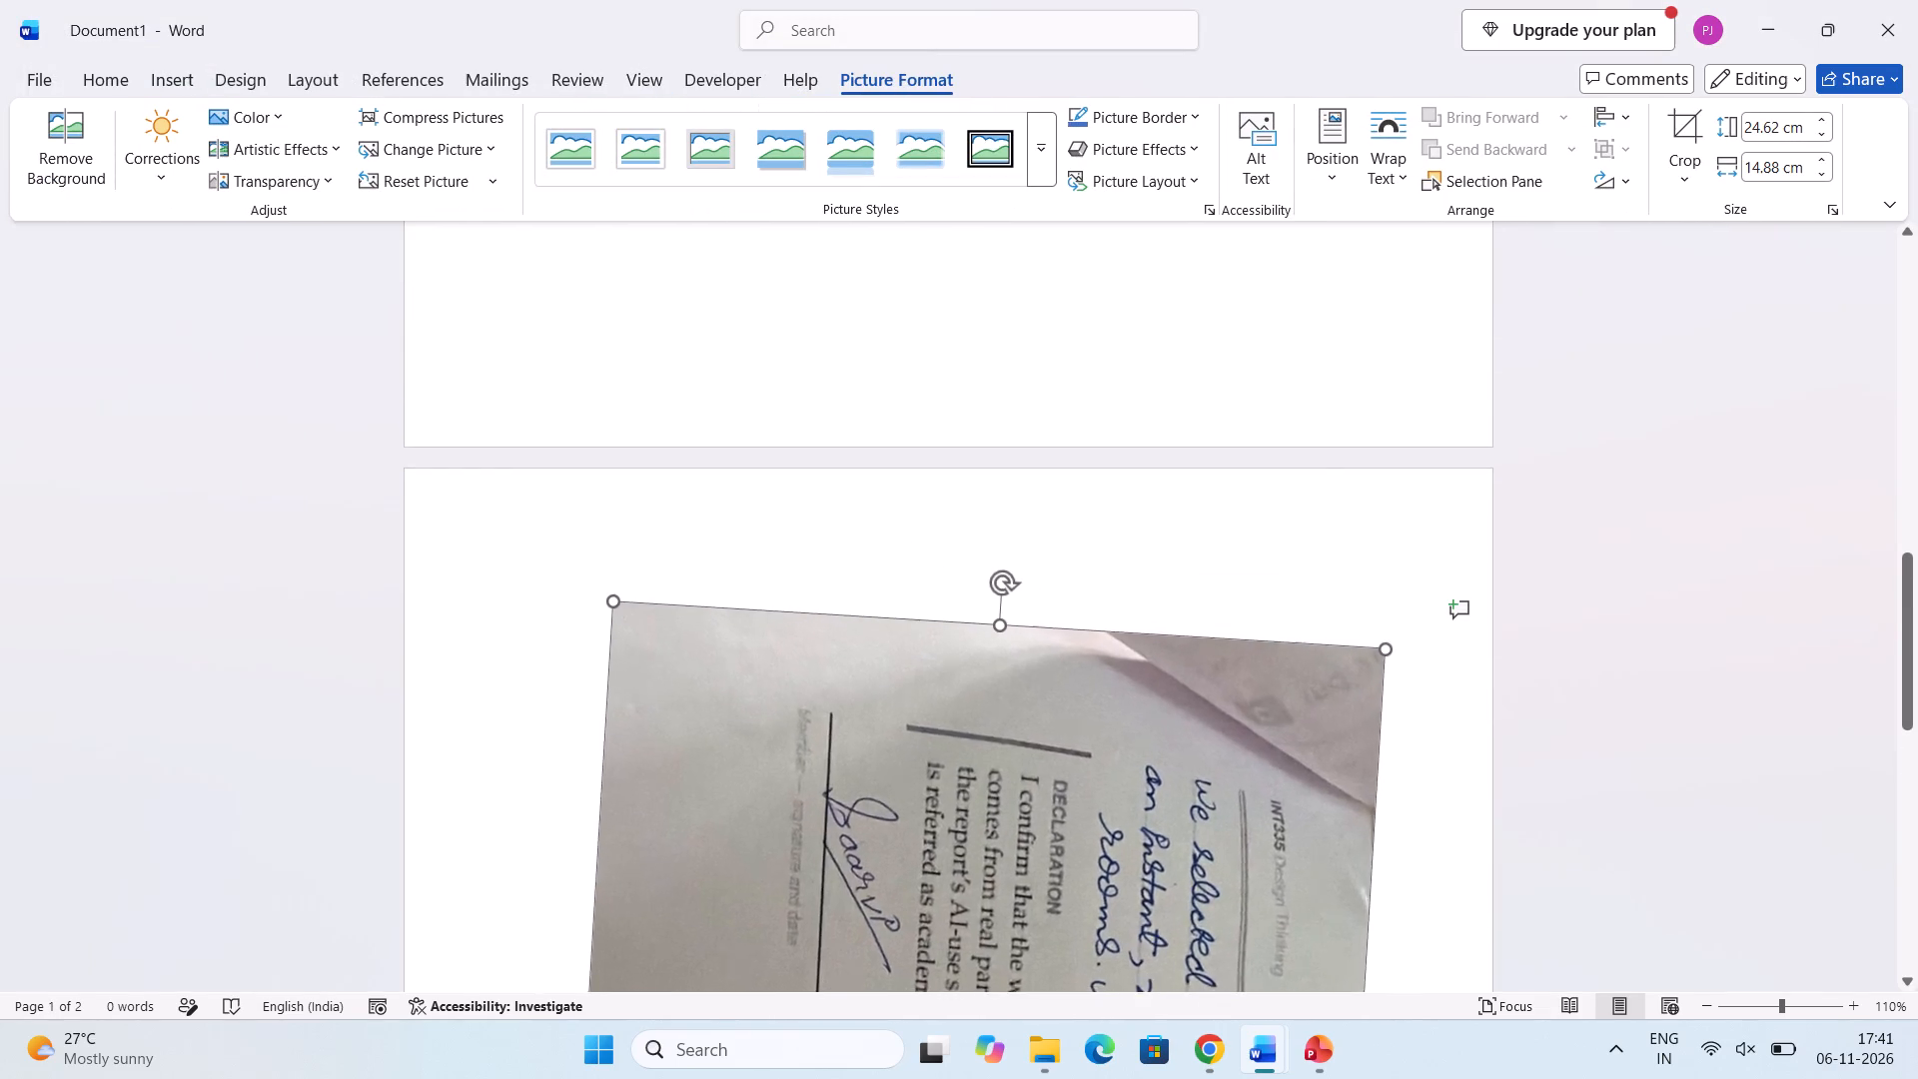
drag(957, 616, 734, 778)
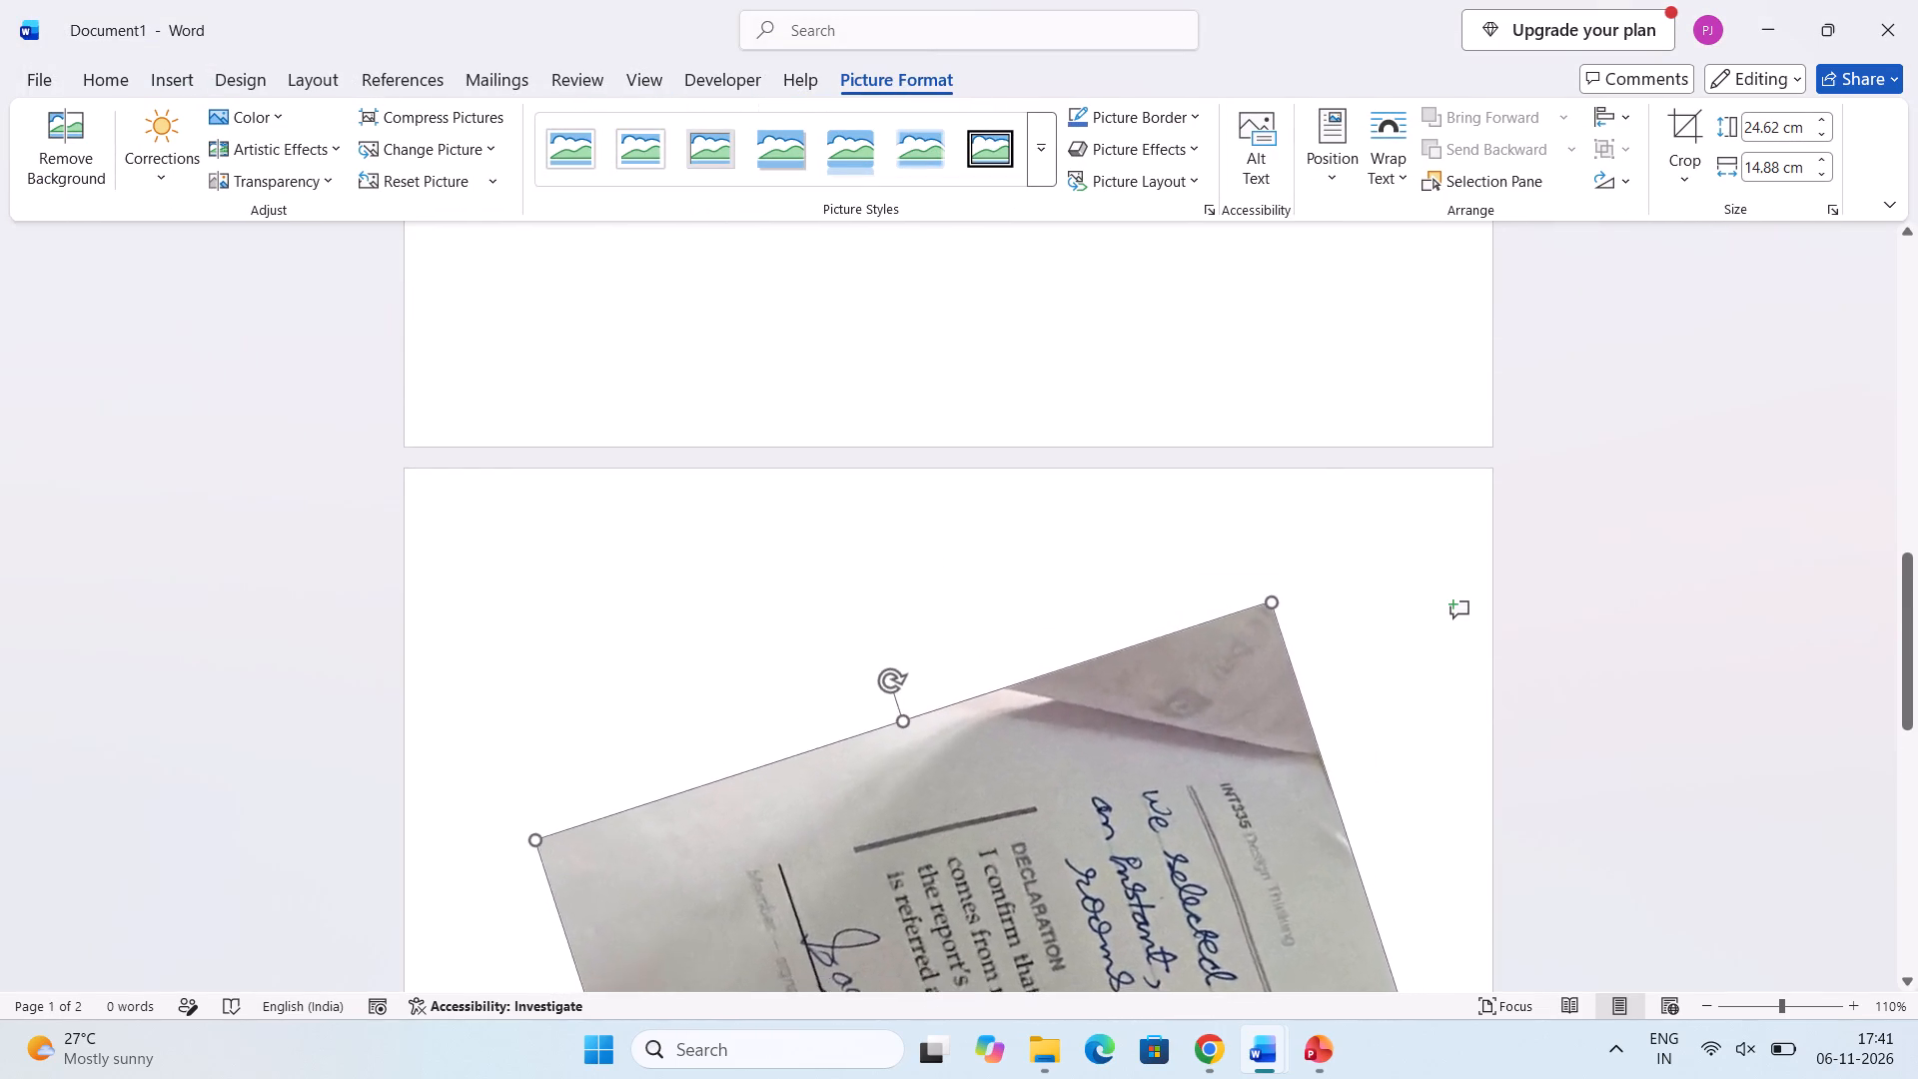
drag(734, 778, 700, 1078)
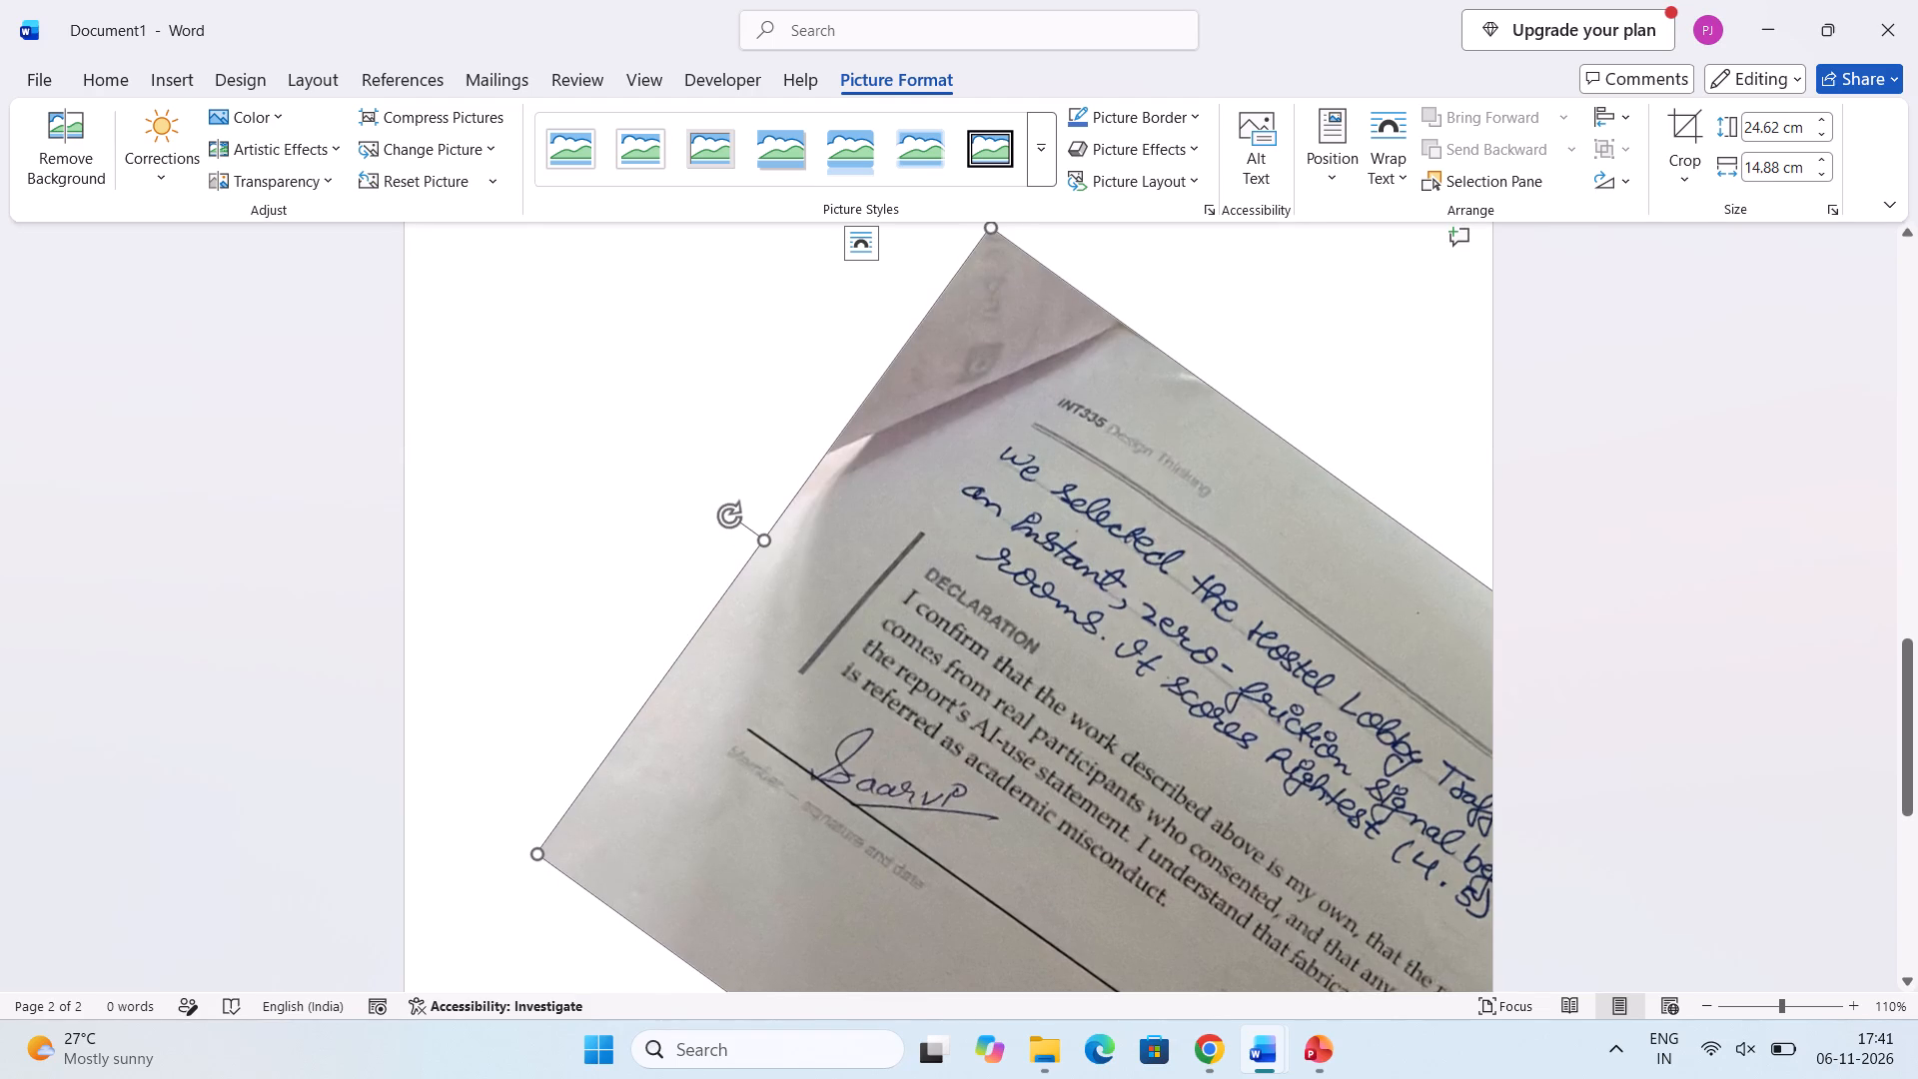
drag(732, 524, 564, 830)
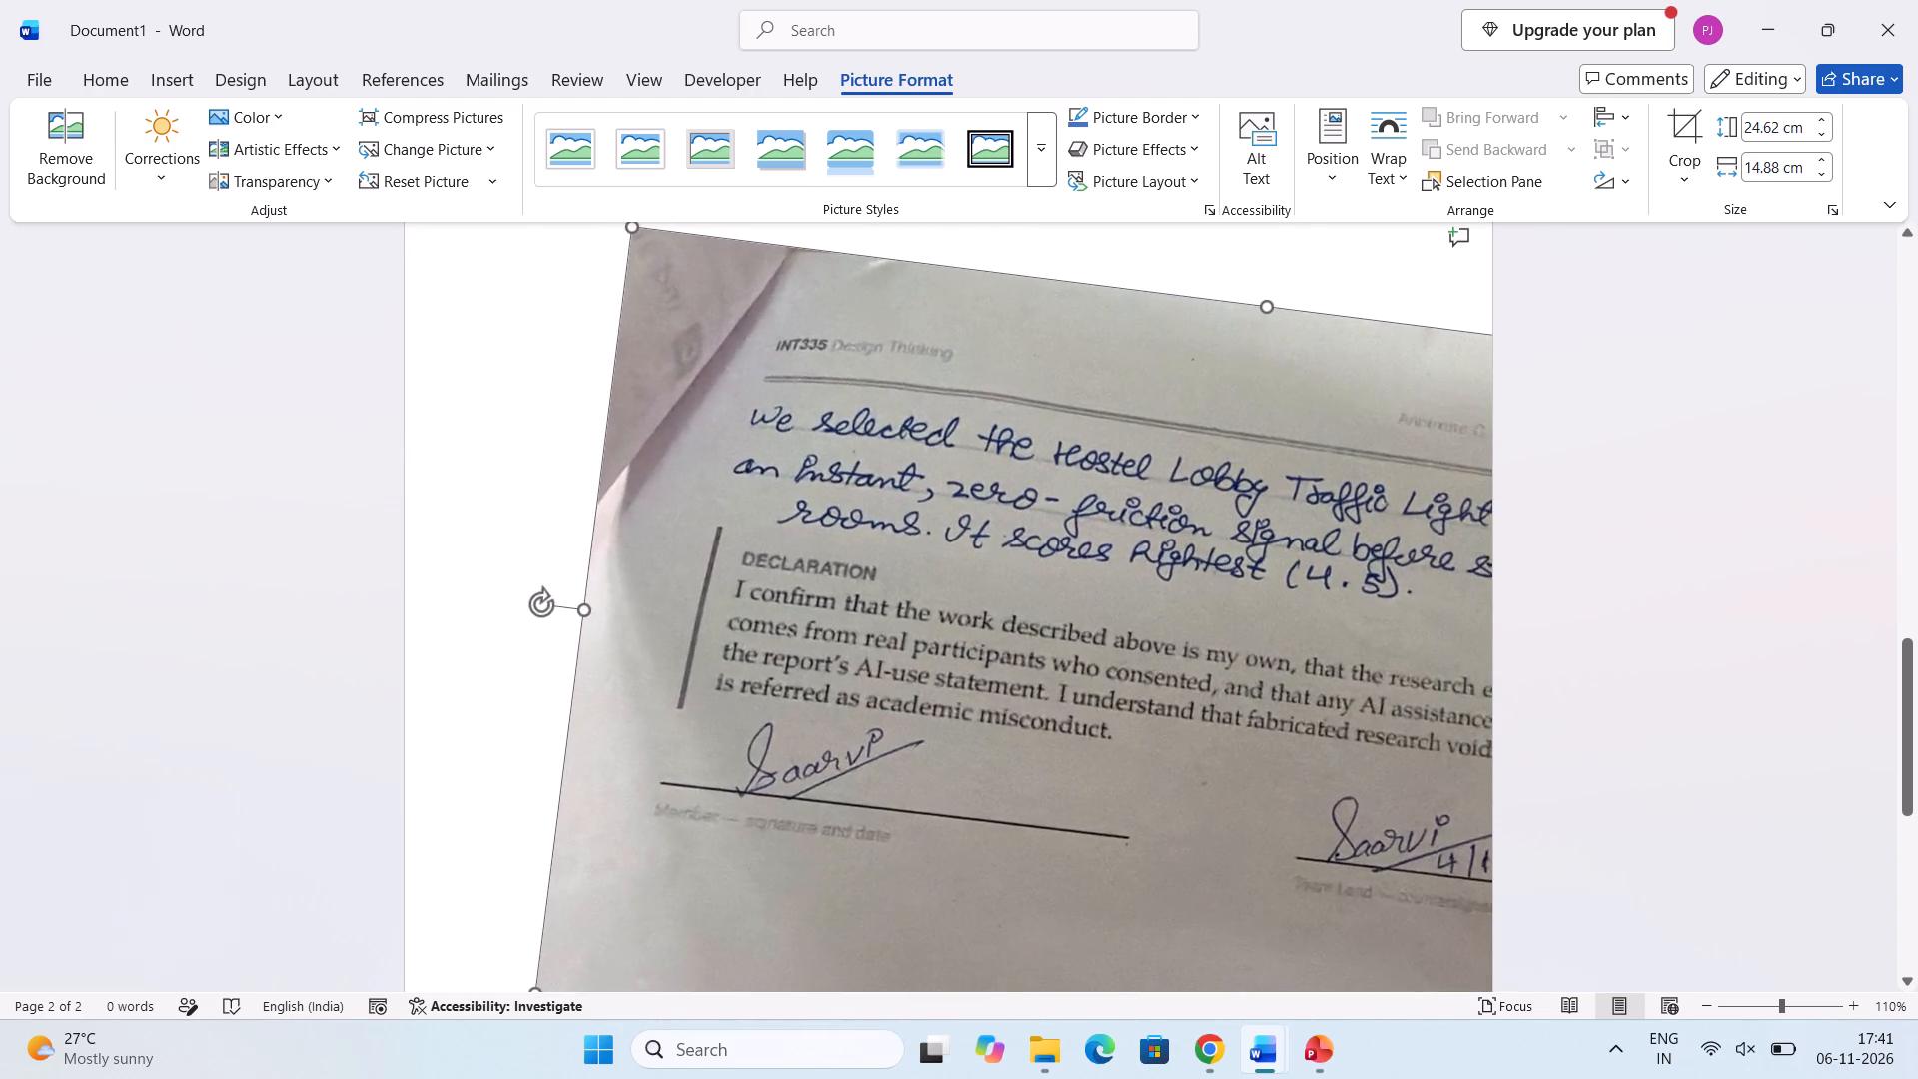
drag(564, 830, 503, 1056)
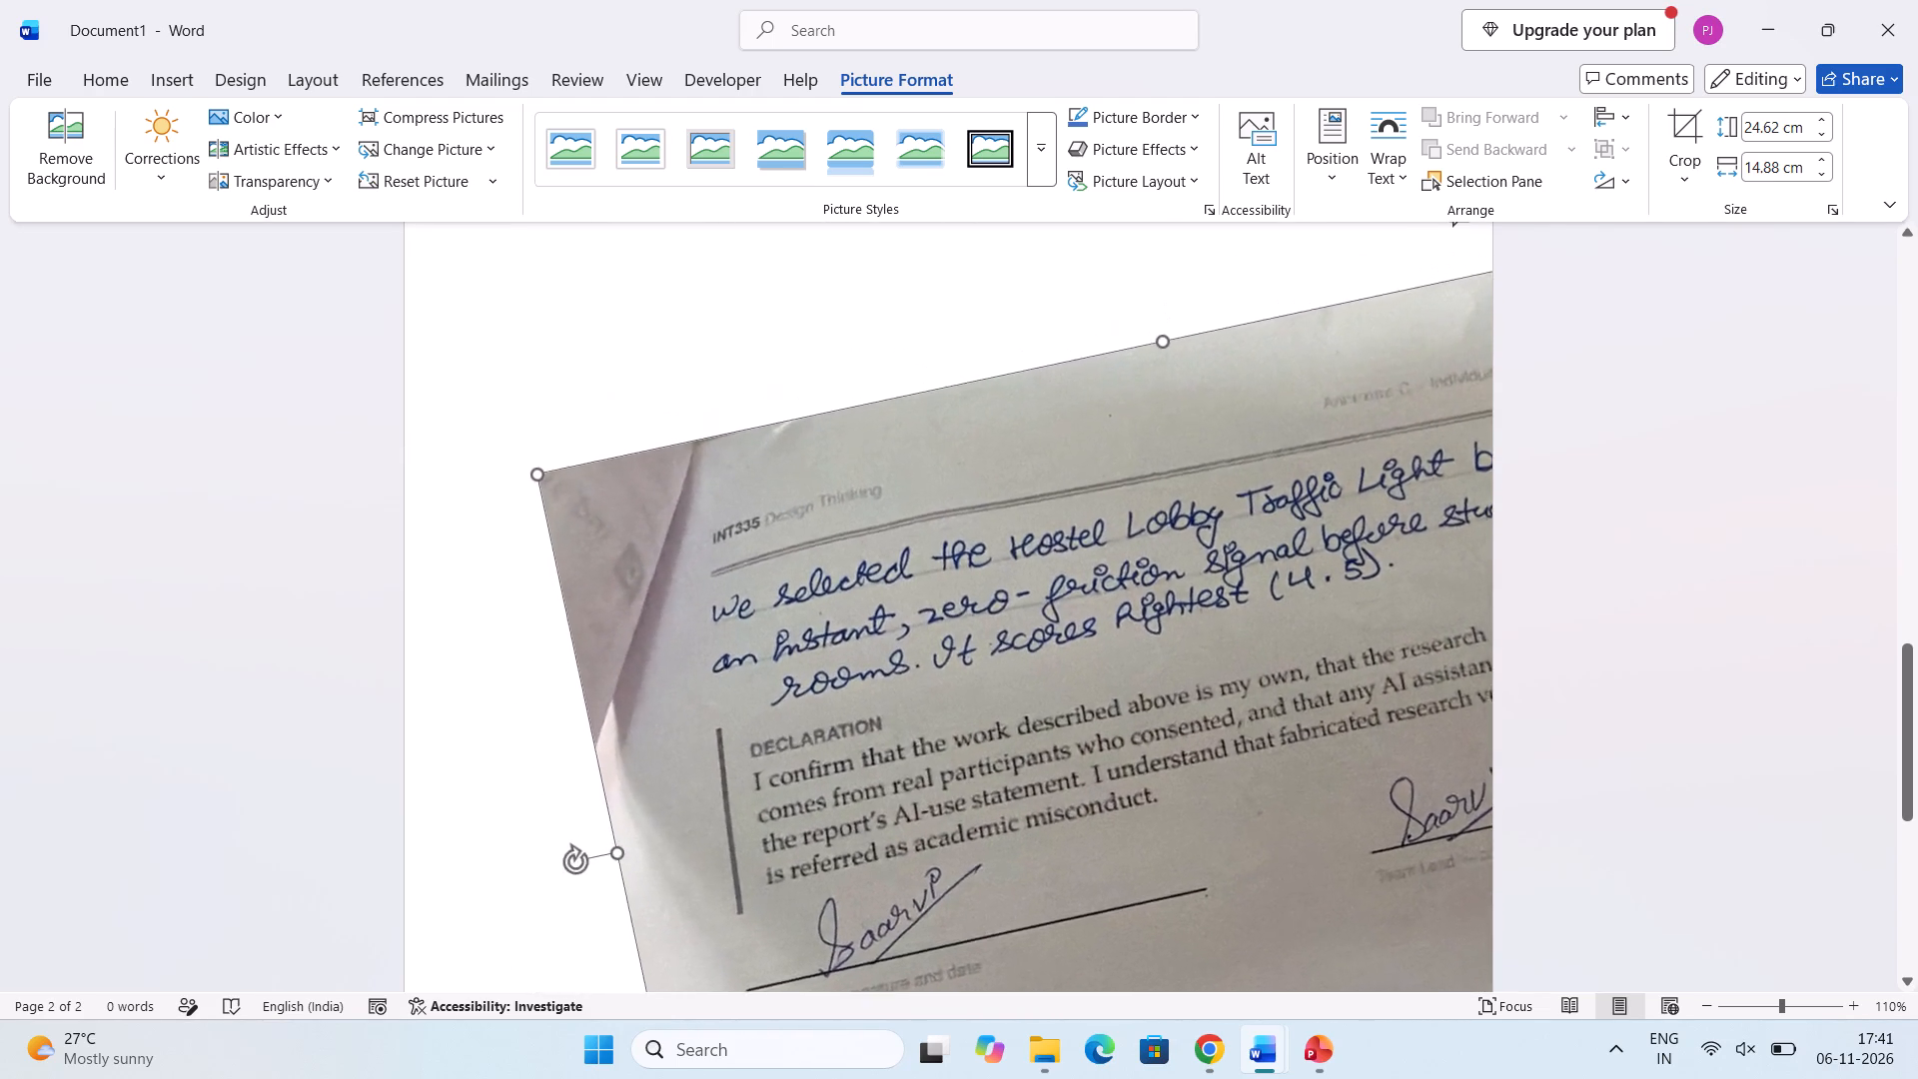
drag(503, 1056, 328, 870)
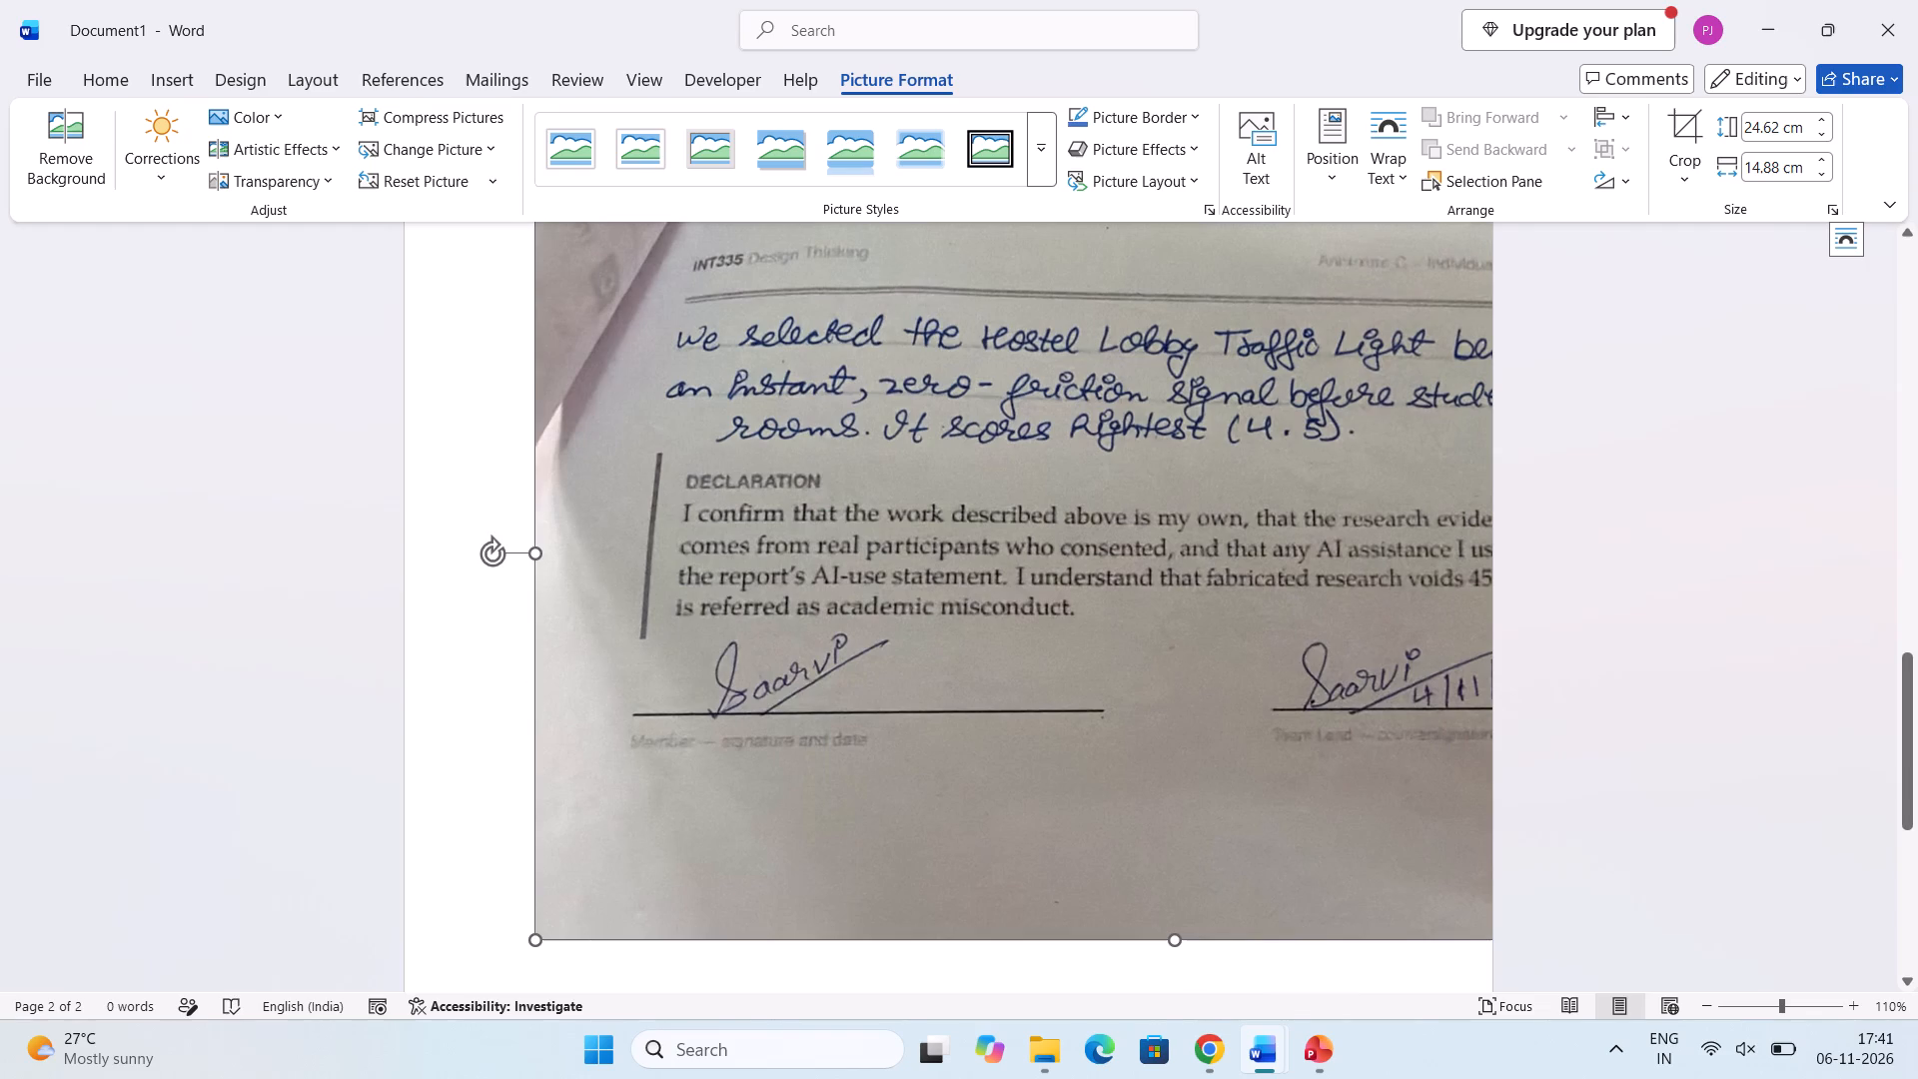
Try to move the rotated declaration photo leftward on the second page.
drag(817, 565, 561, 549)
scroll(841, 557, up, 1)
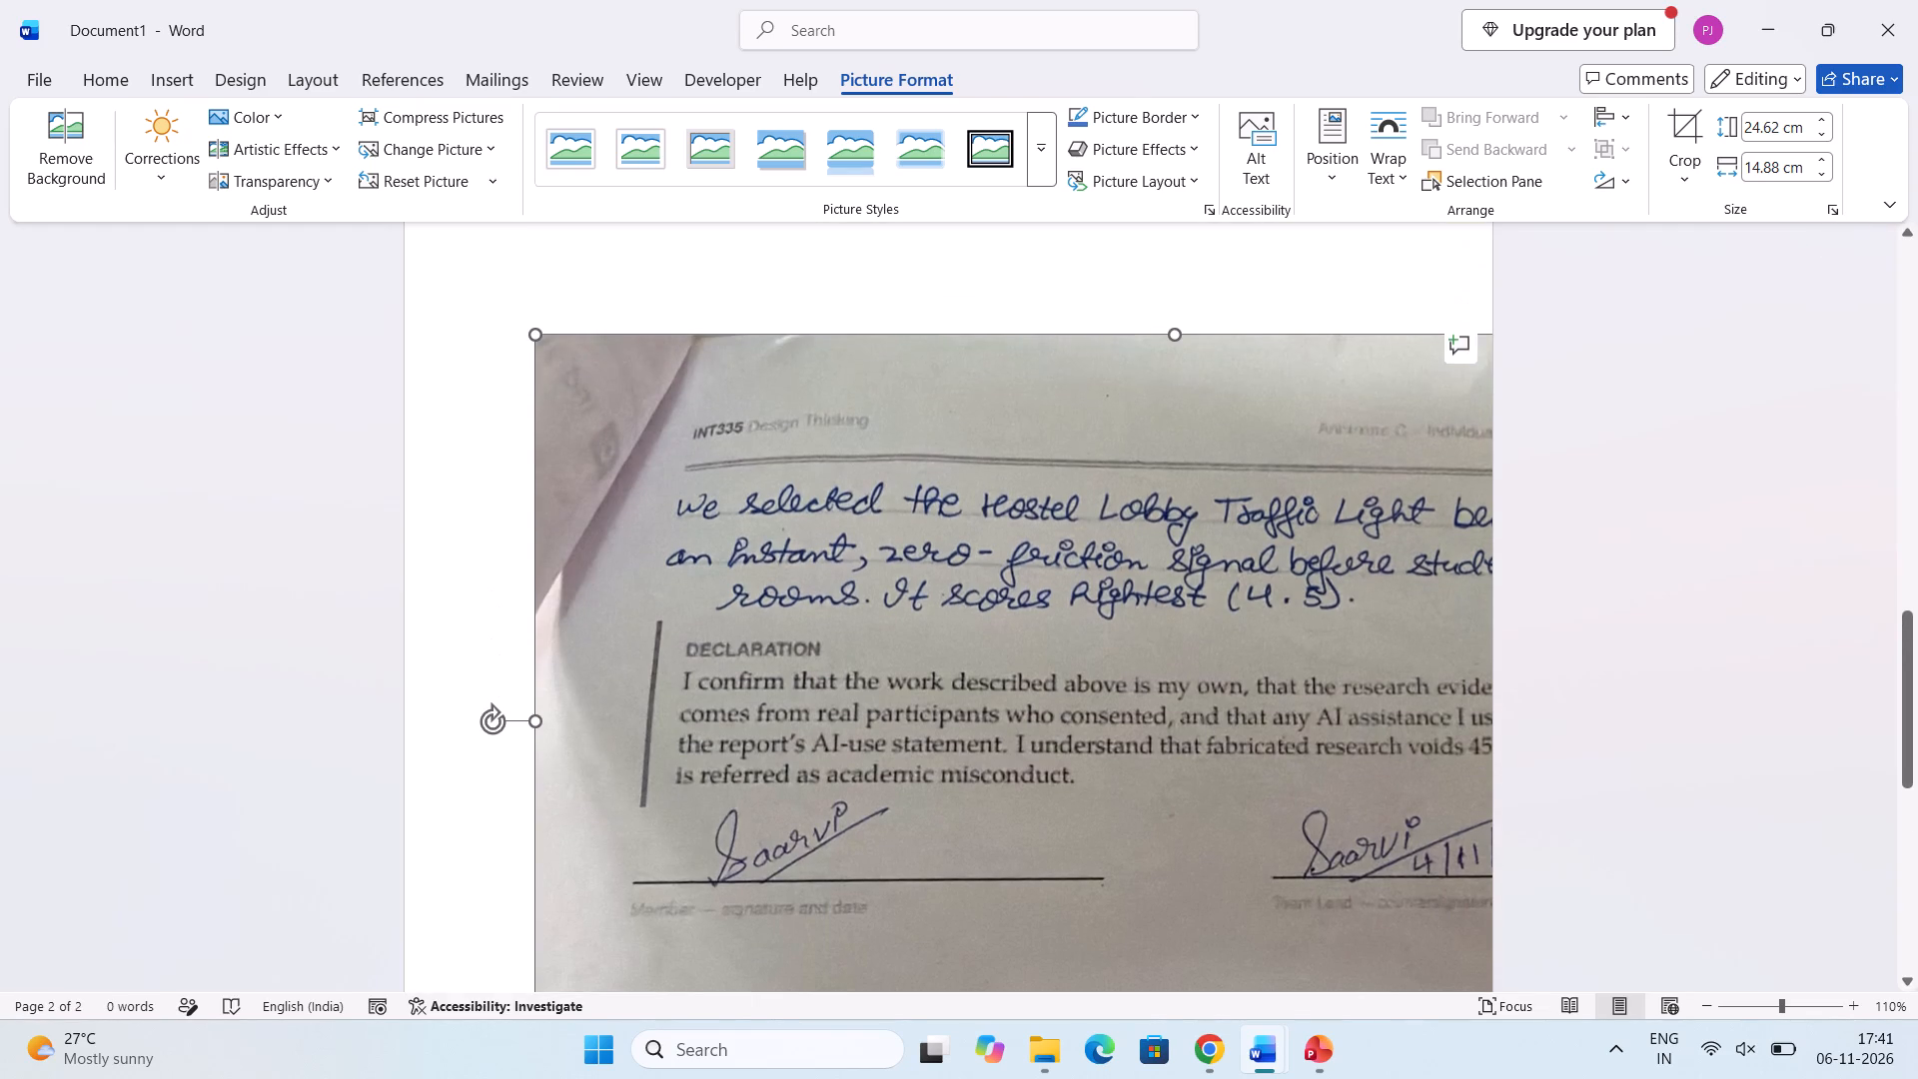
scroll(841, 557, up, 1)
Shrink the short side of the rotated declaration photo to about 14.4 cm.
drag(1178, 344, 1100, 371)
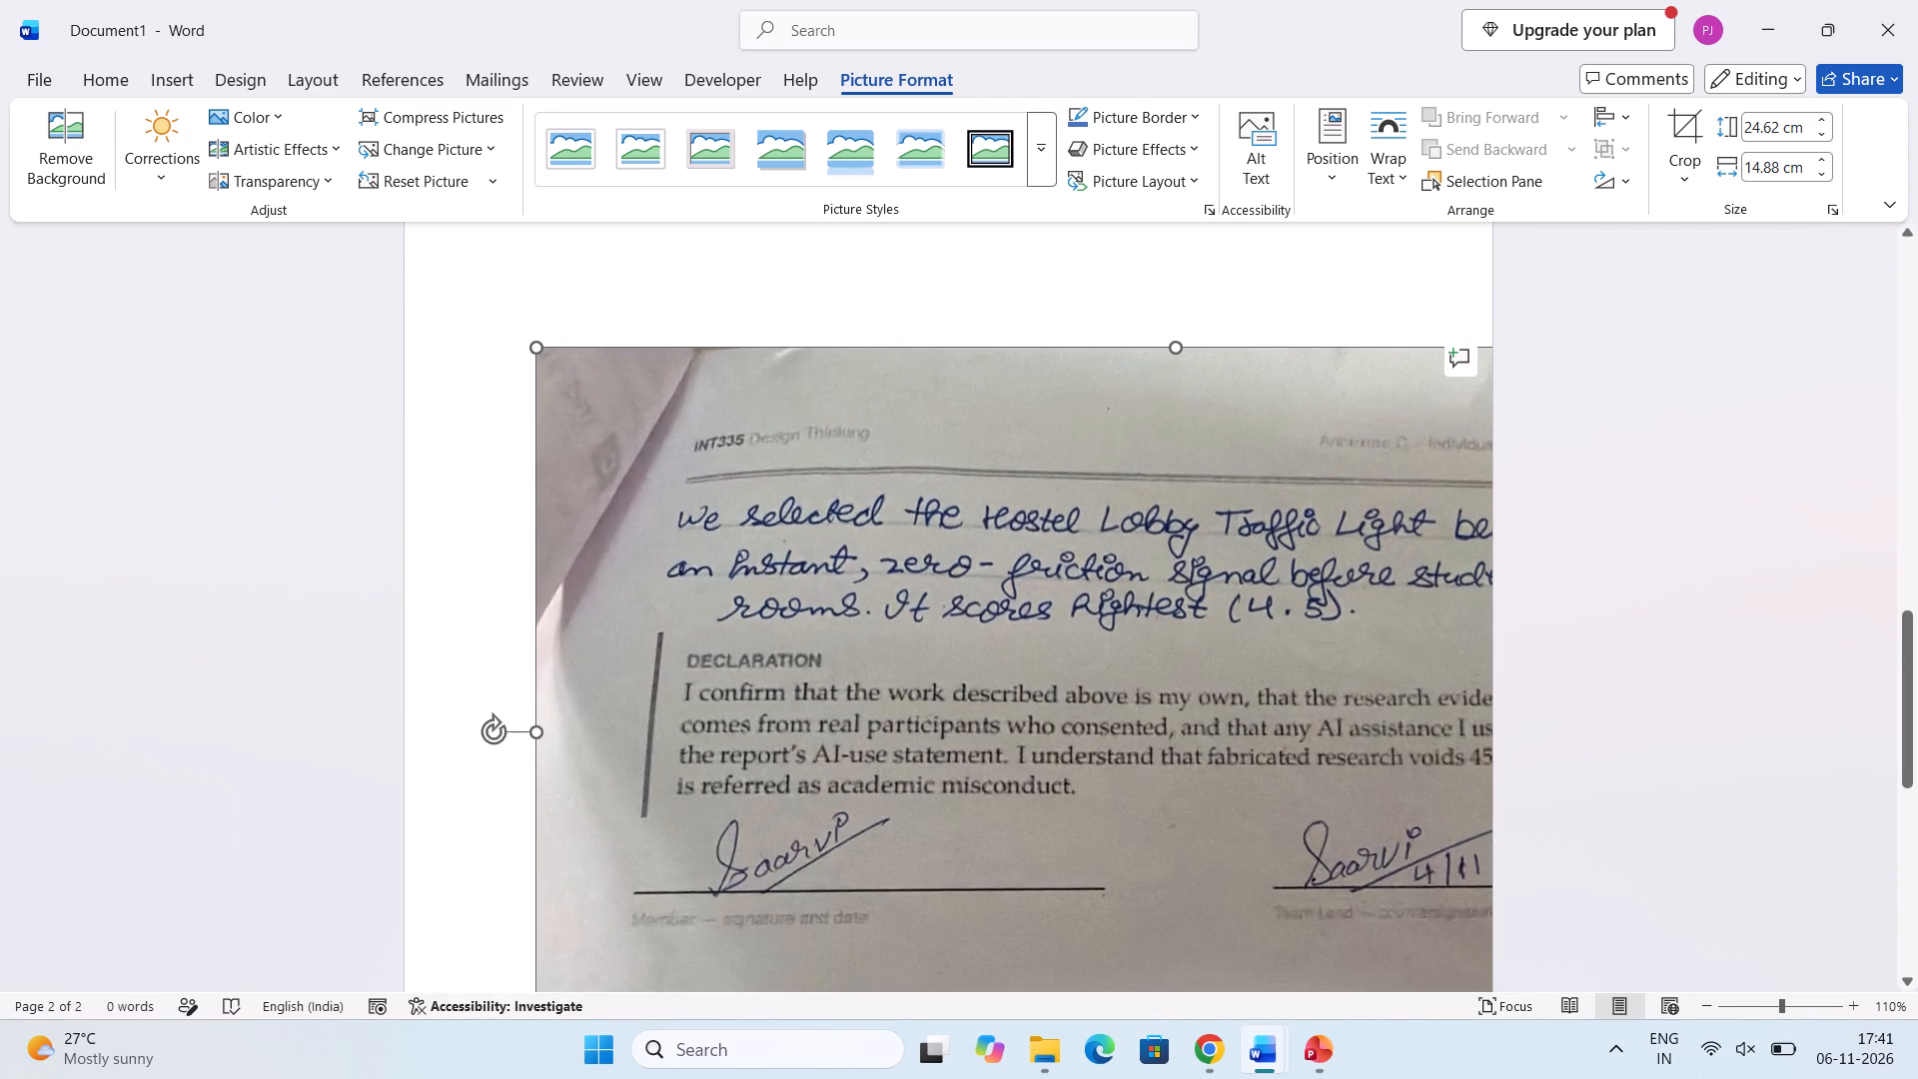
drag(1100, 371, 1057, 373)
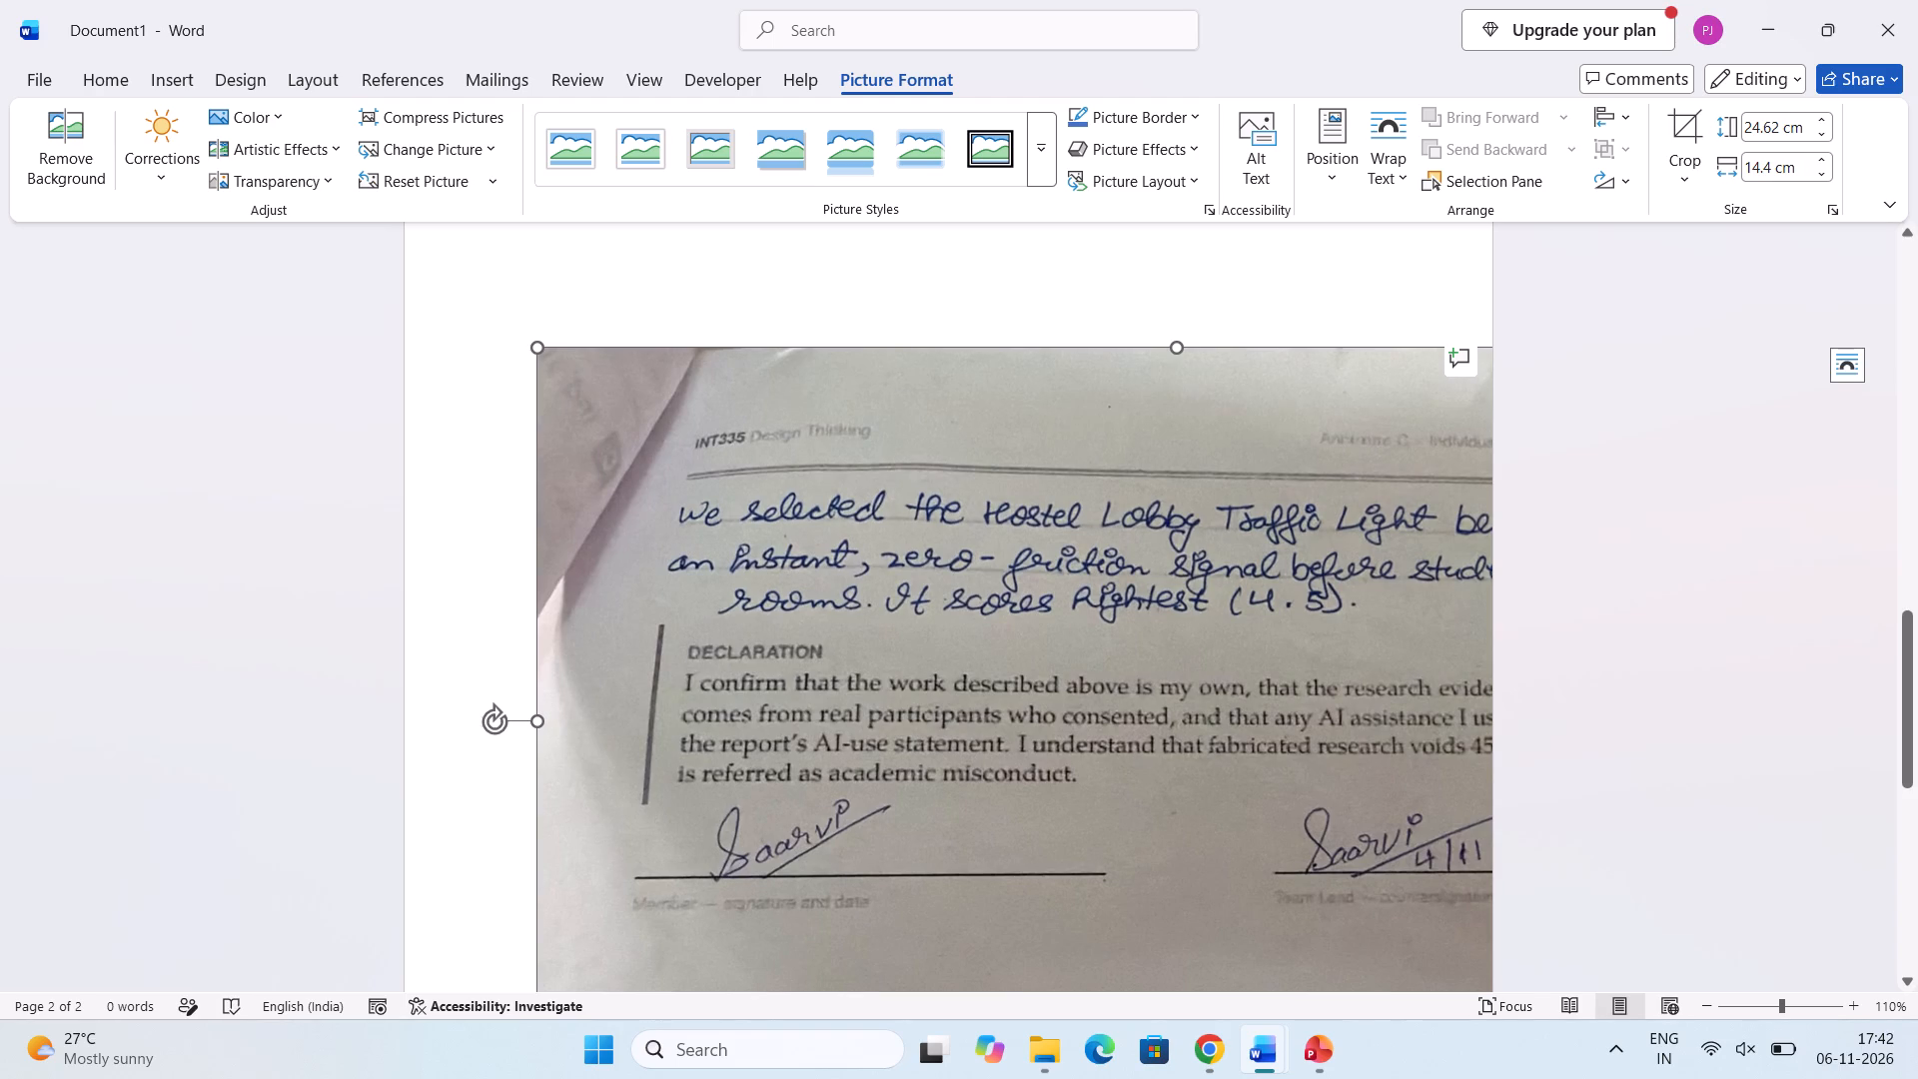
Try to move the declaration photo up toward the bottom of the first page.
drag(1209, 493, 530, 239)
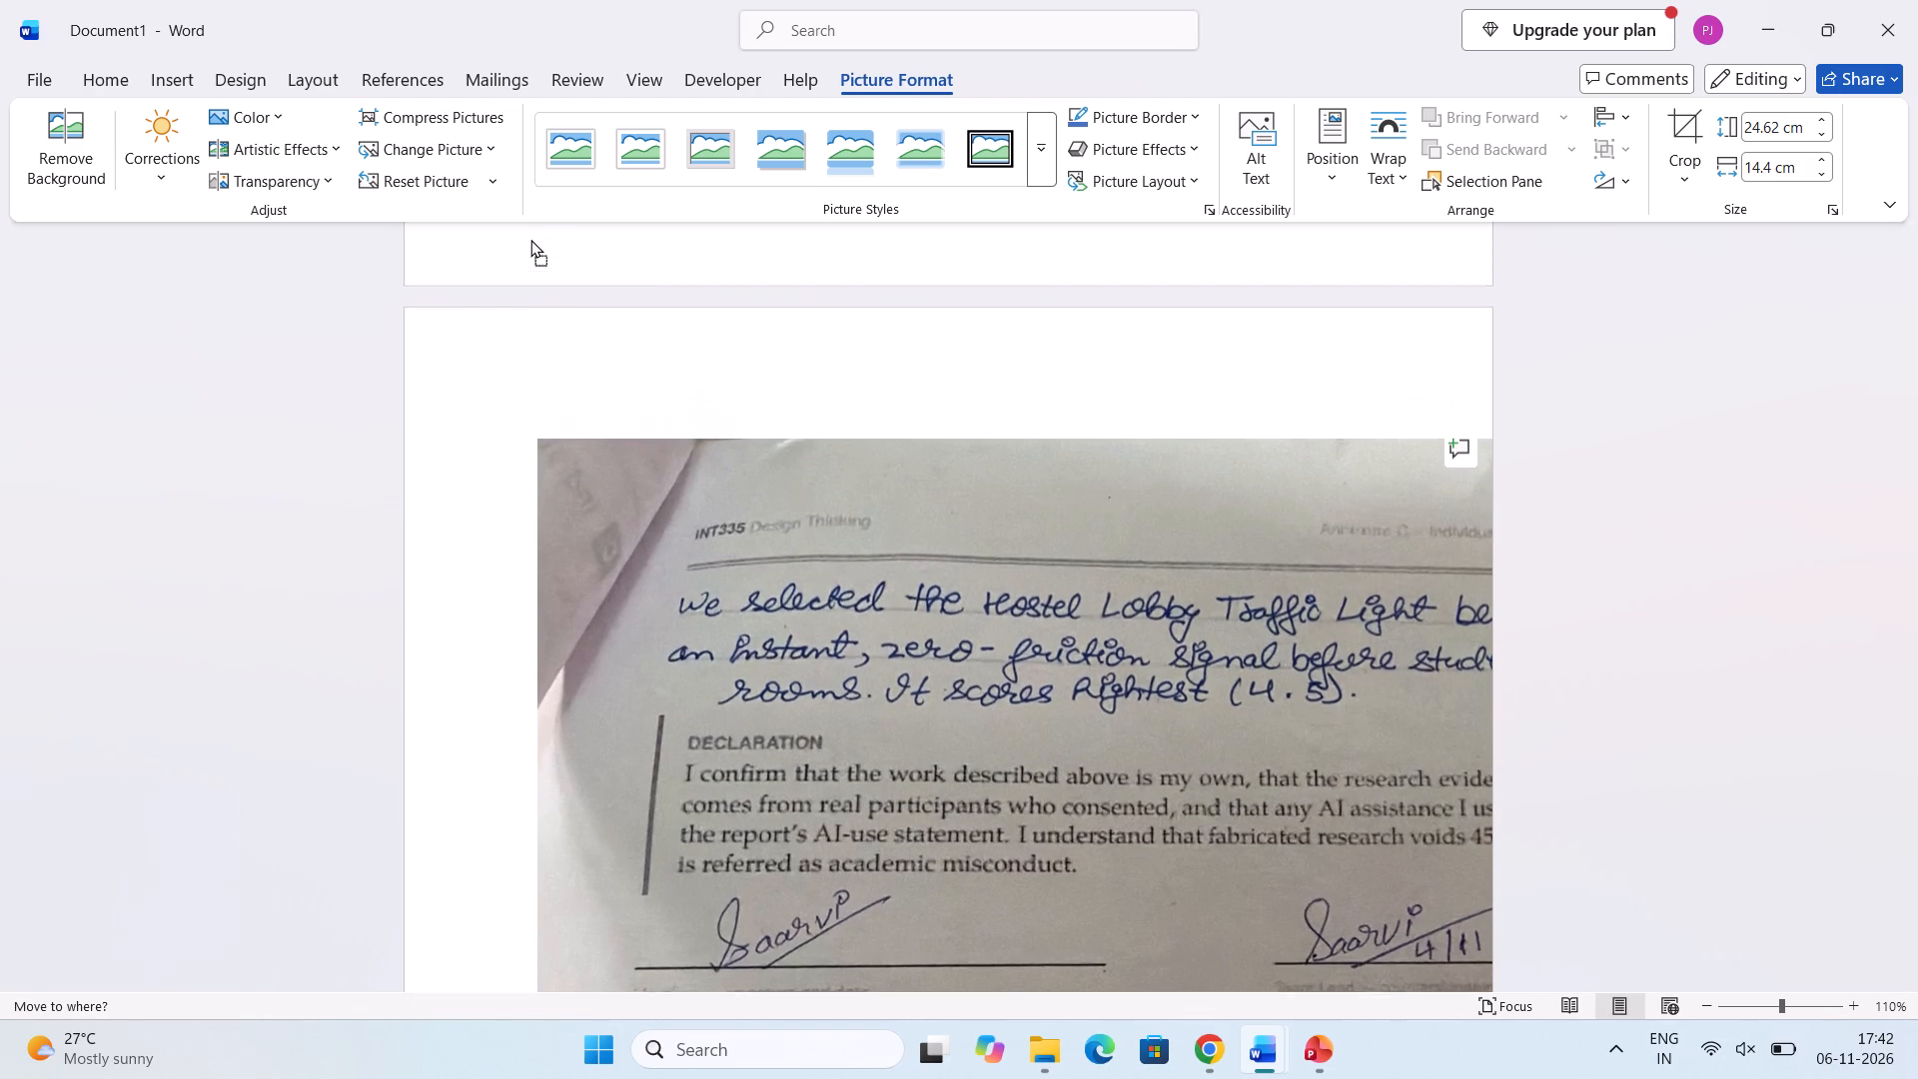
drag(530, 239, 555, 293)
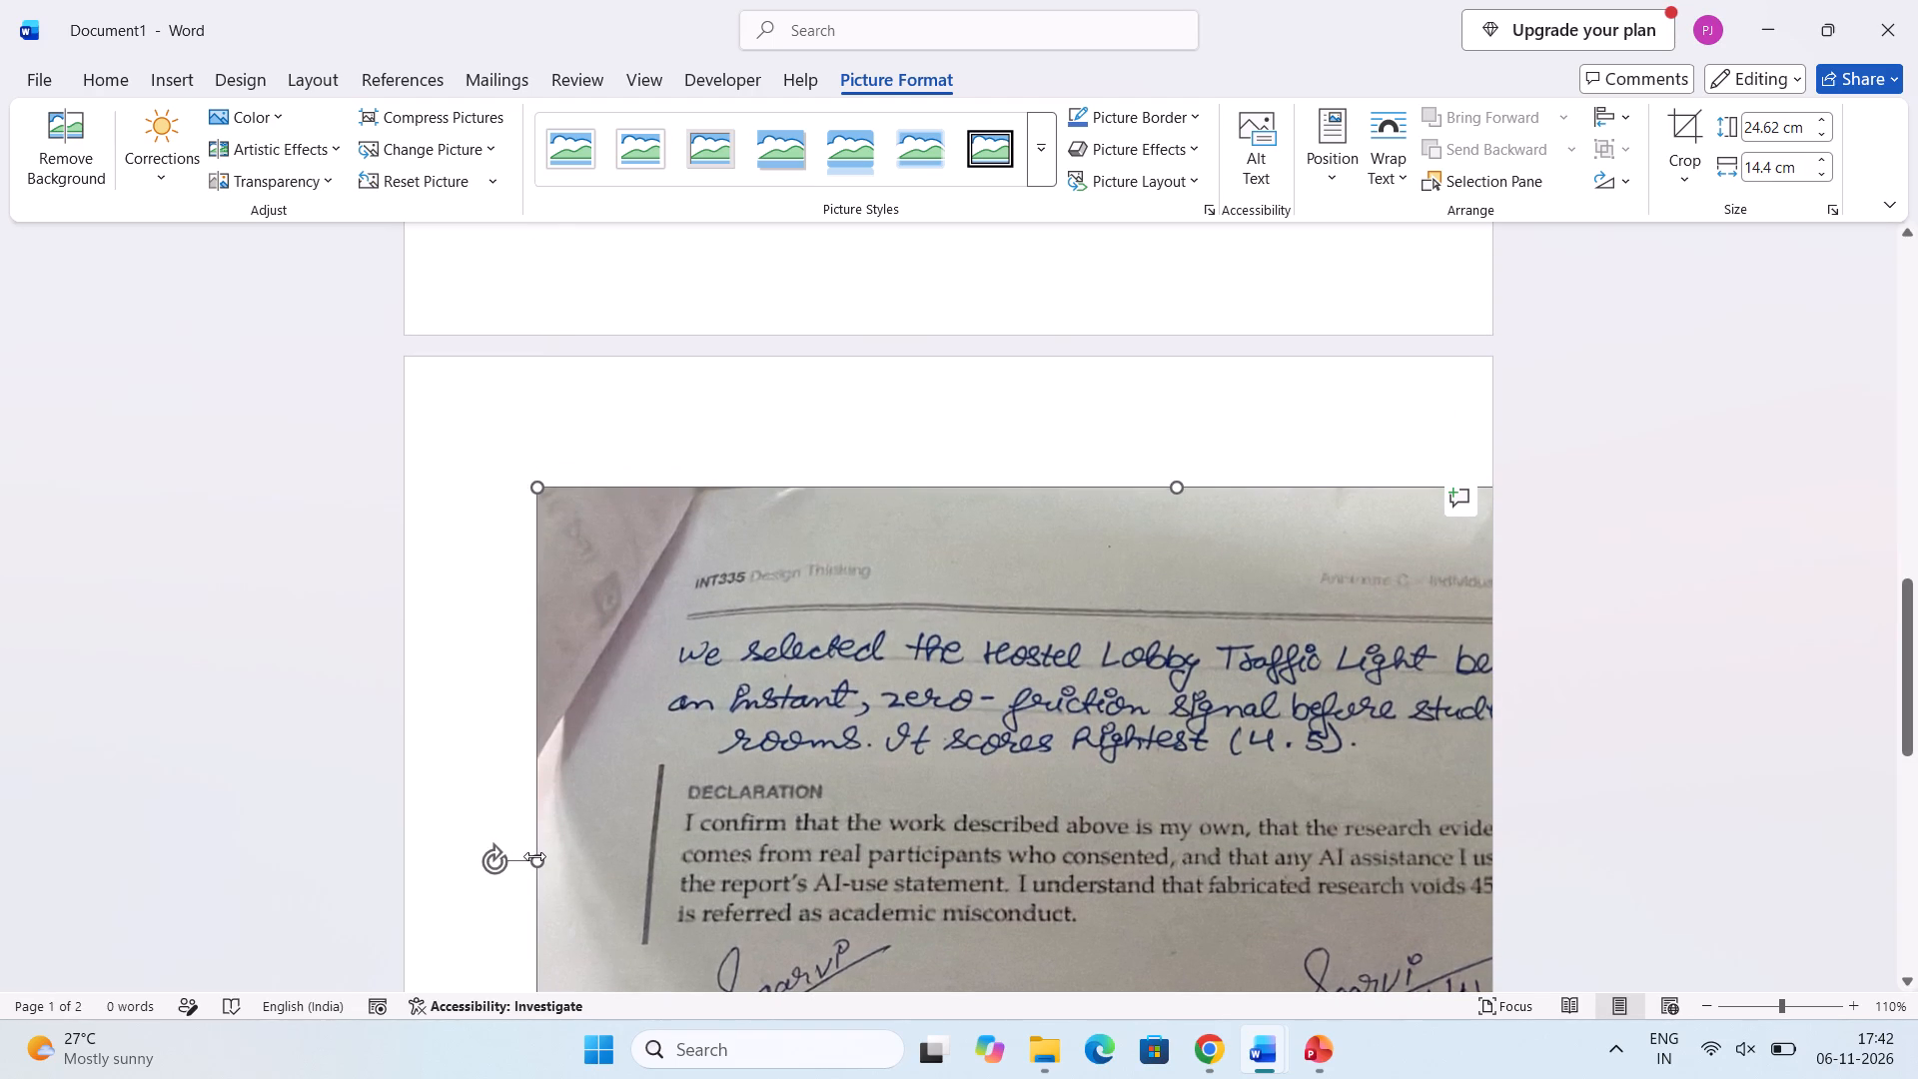
Resize the declaration photo's long side to about 17.24 cm so the whole photo fits across the second page.
drag(541, 858, 359, 833)
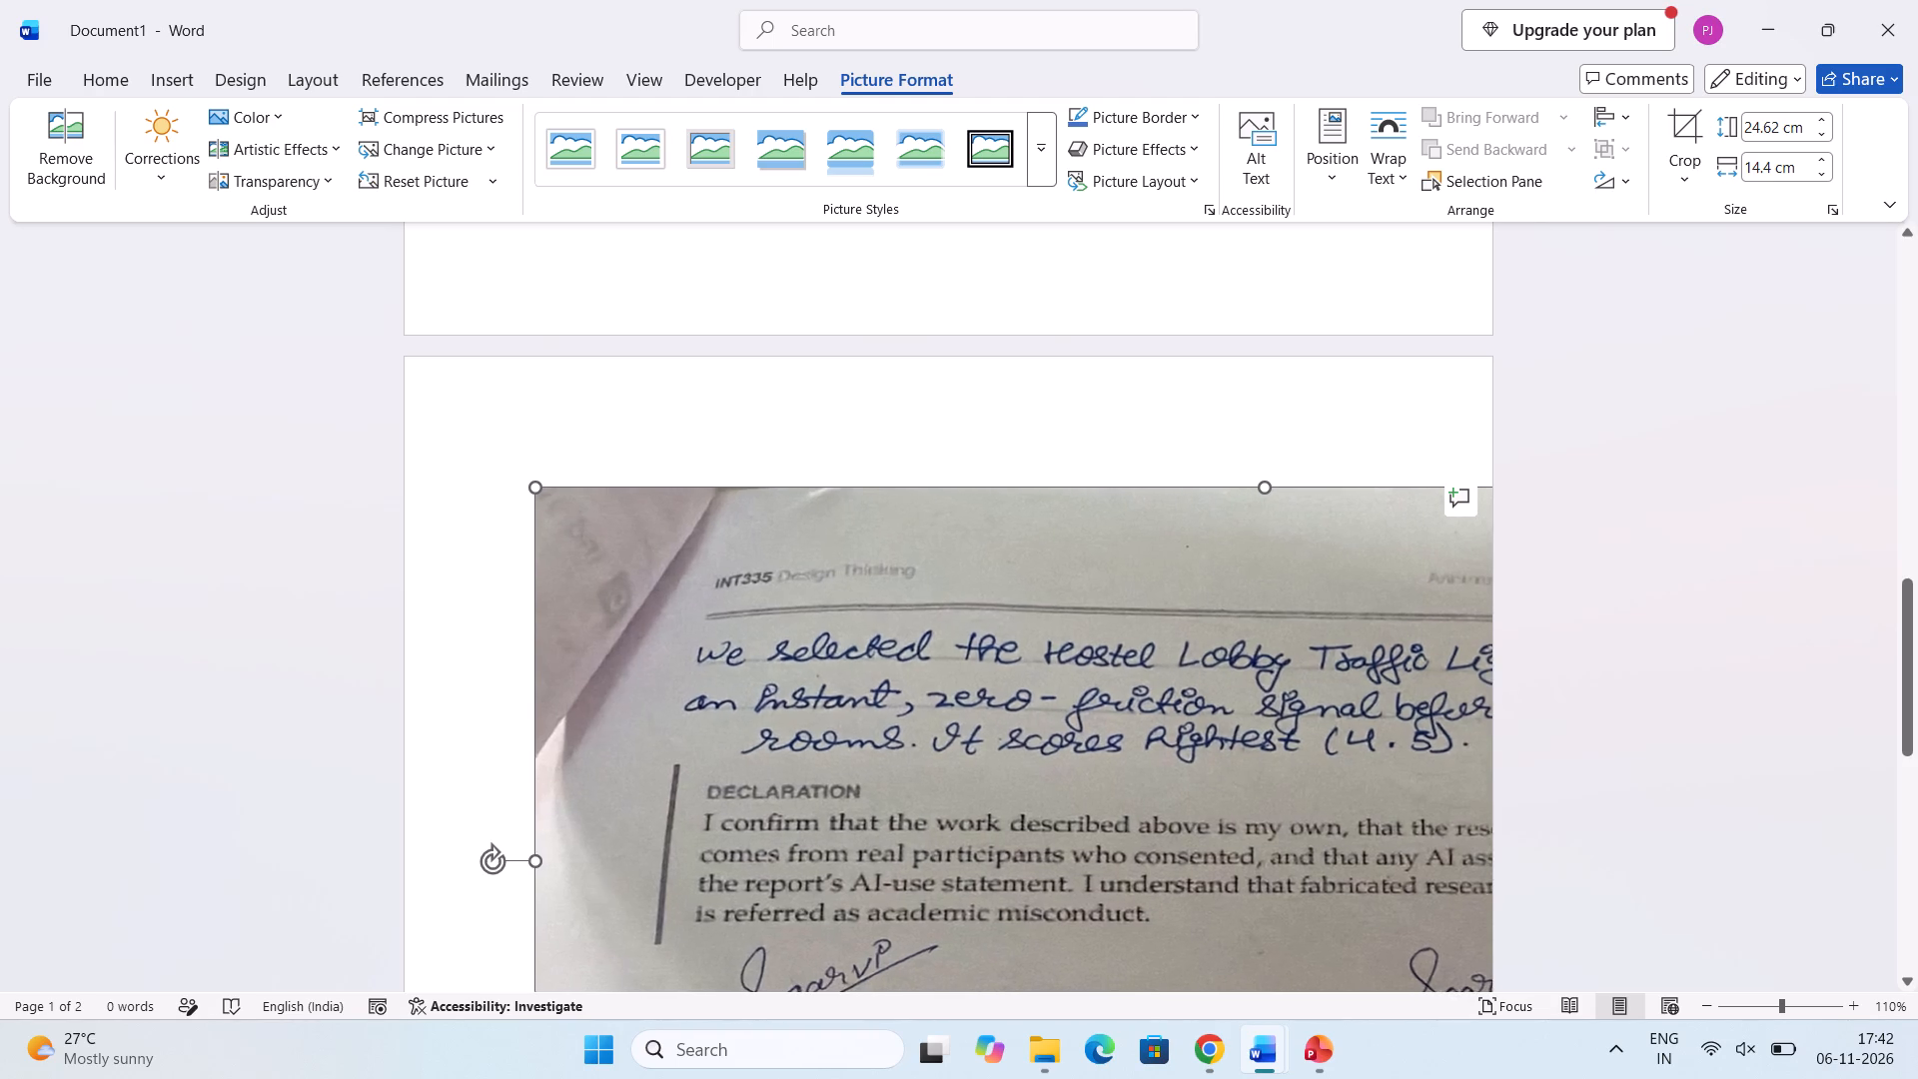
drag(359, 833, 1054, 836)
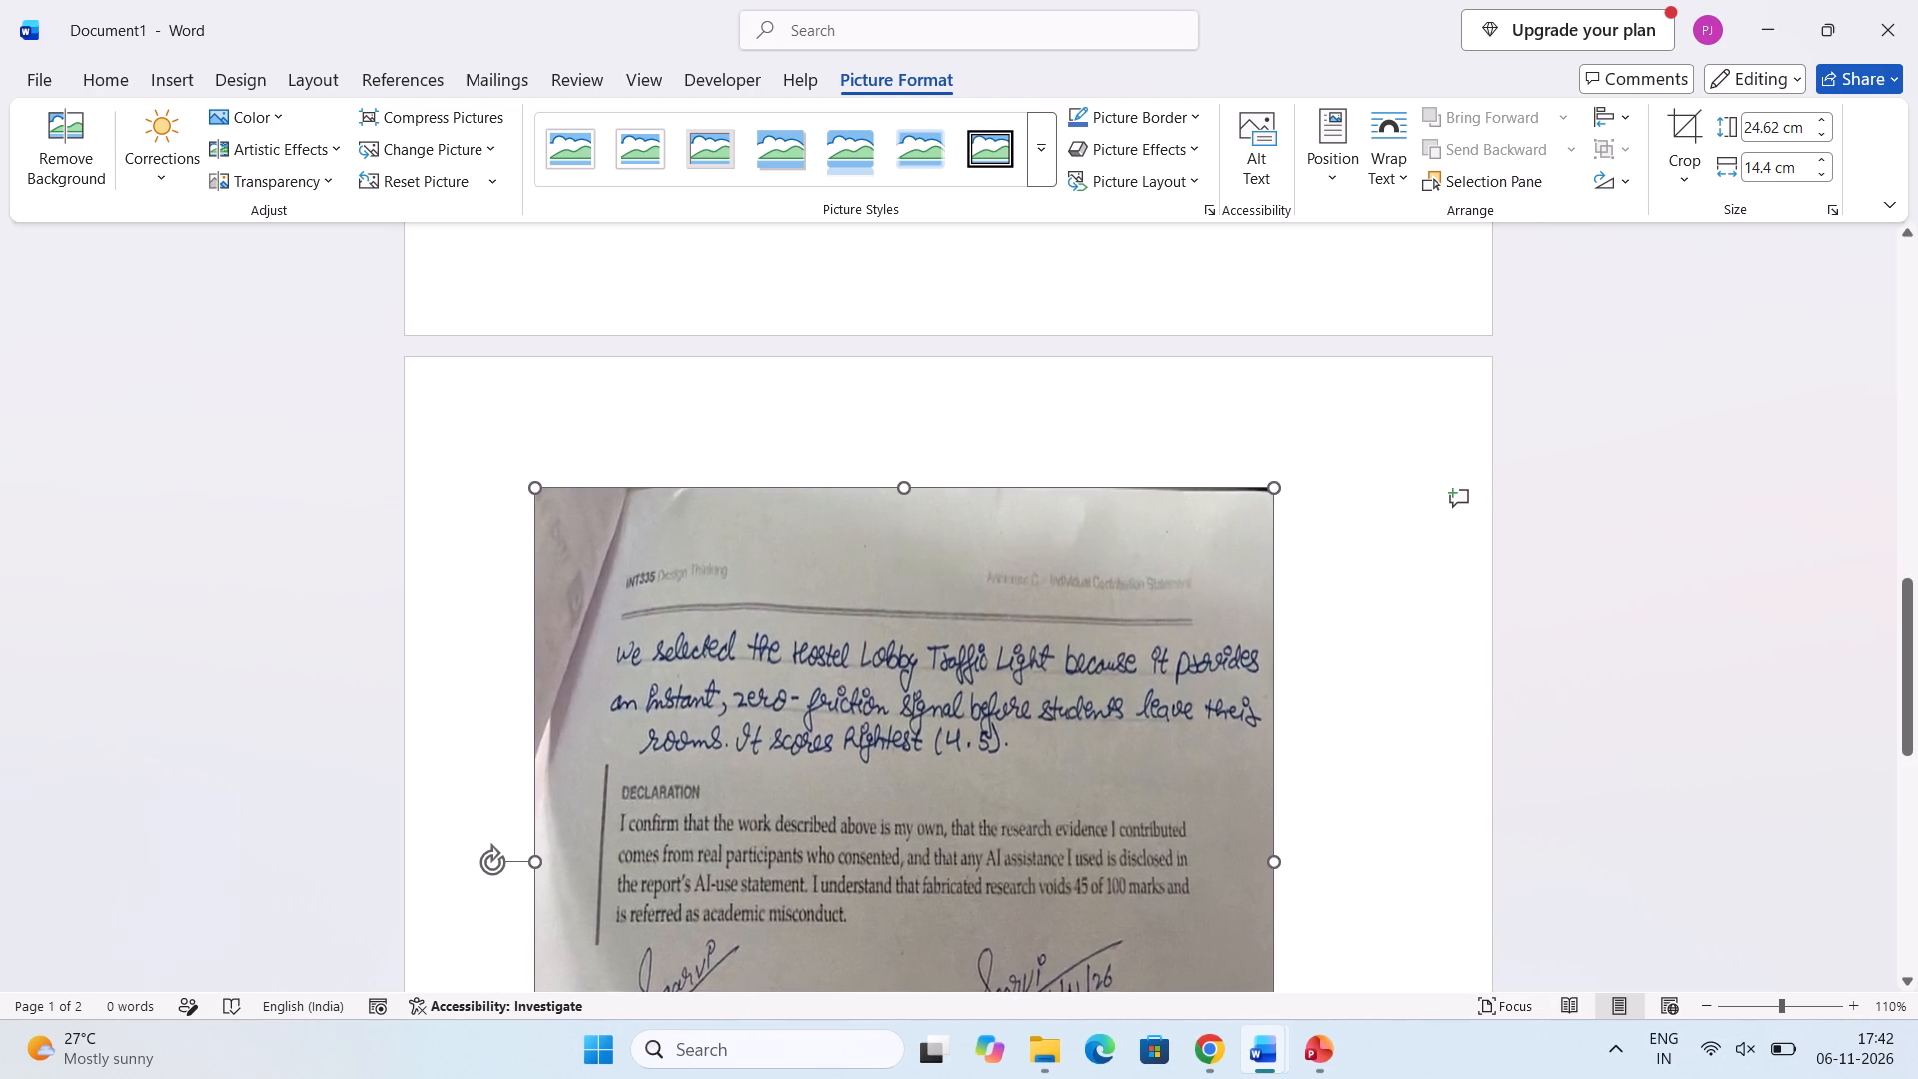
drag(1054, 836, 974, 845)
drag(756, 594, 722, 588)
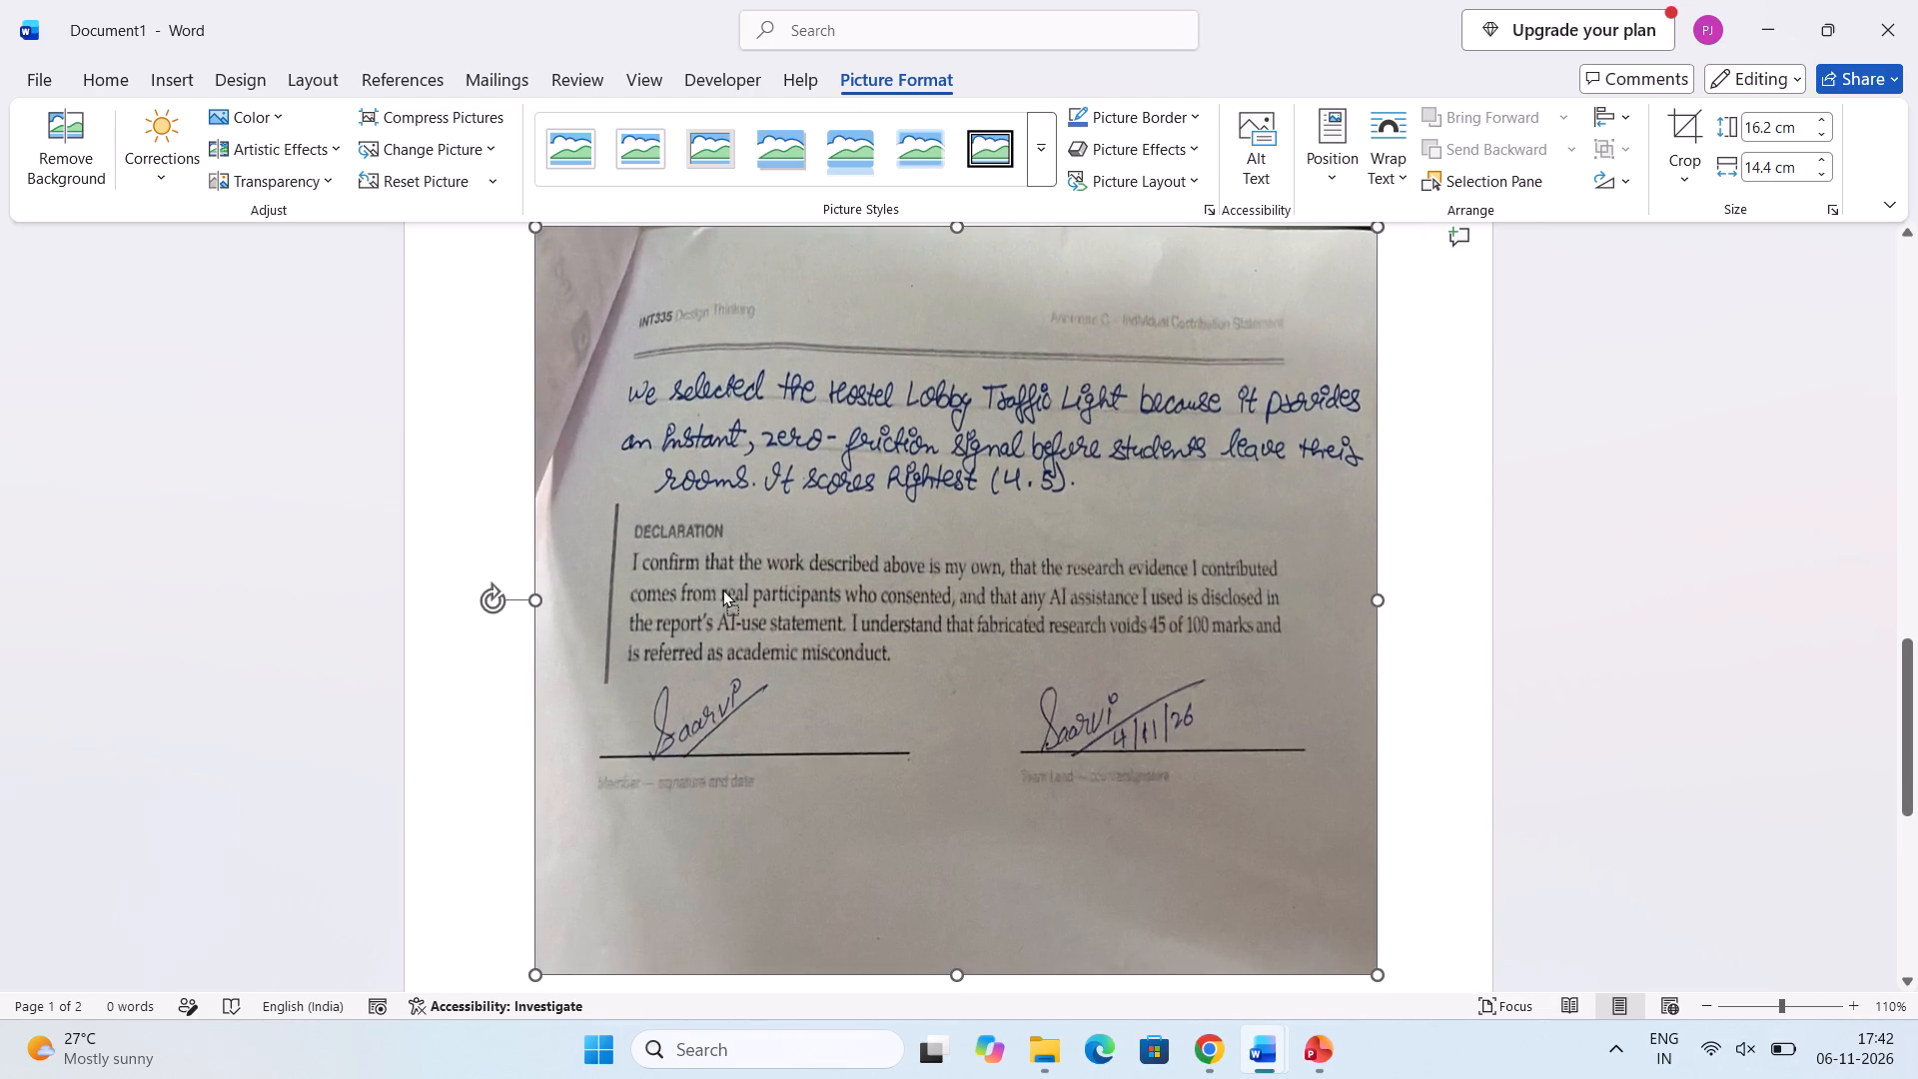
drag(722, 588, 613, 550)
drag(1383, 598, 1431, 609)
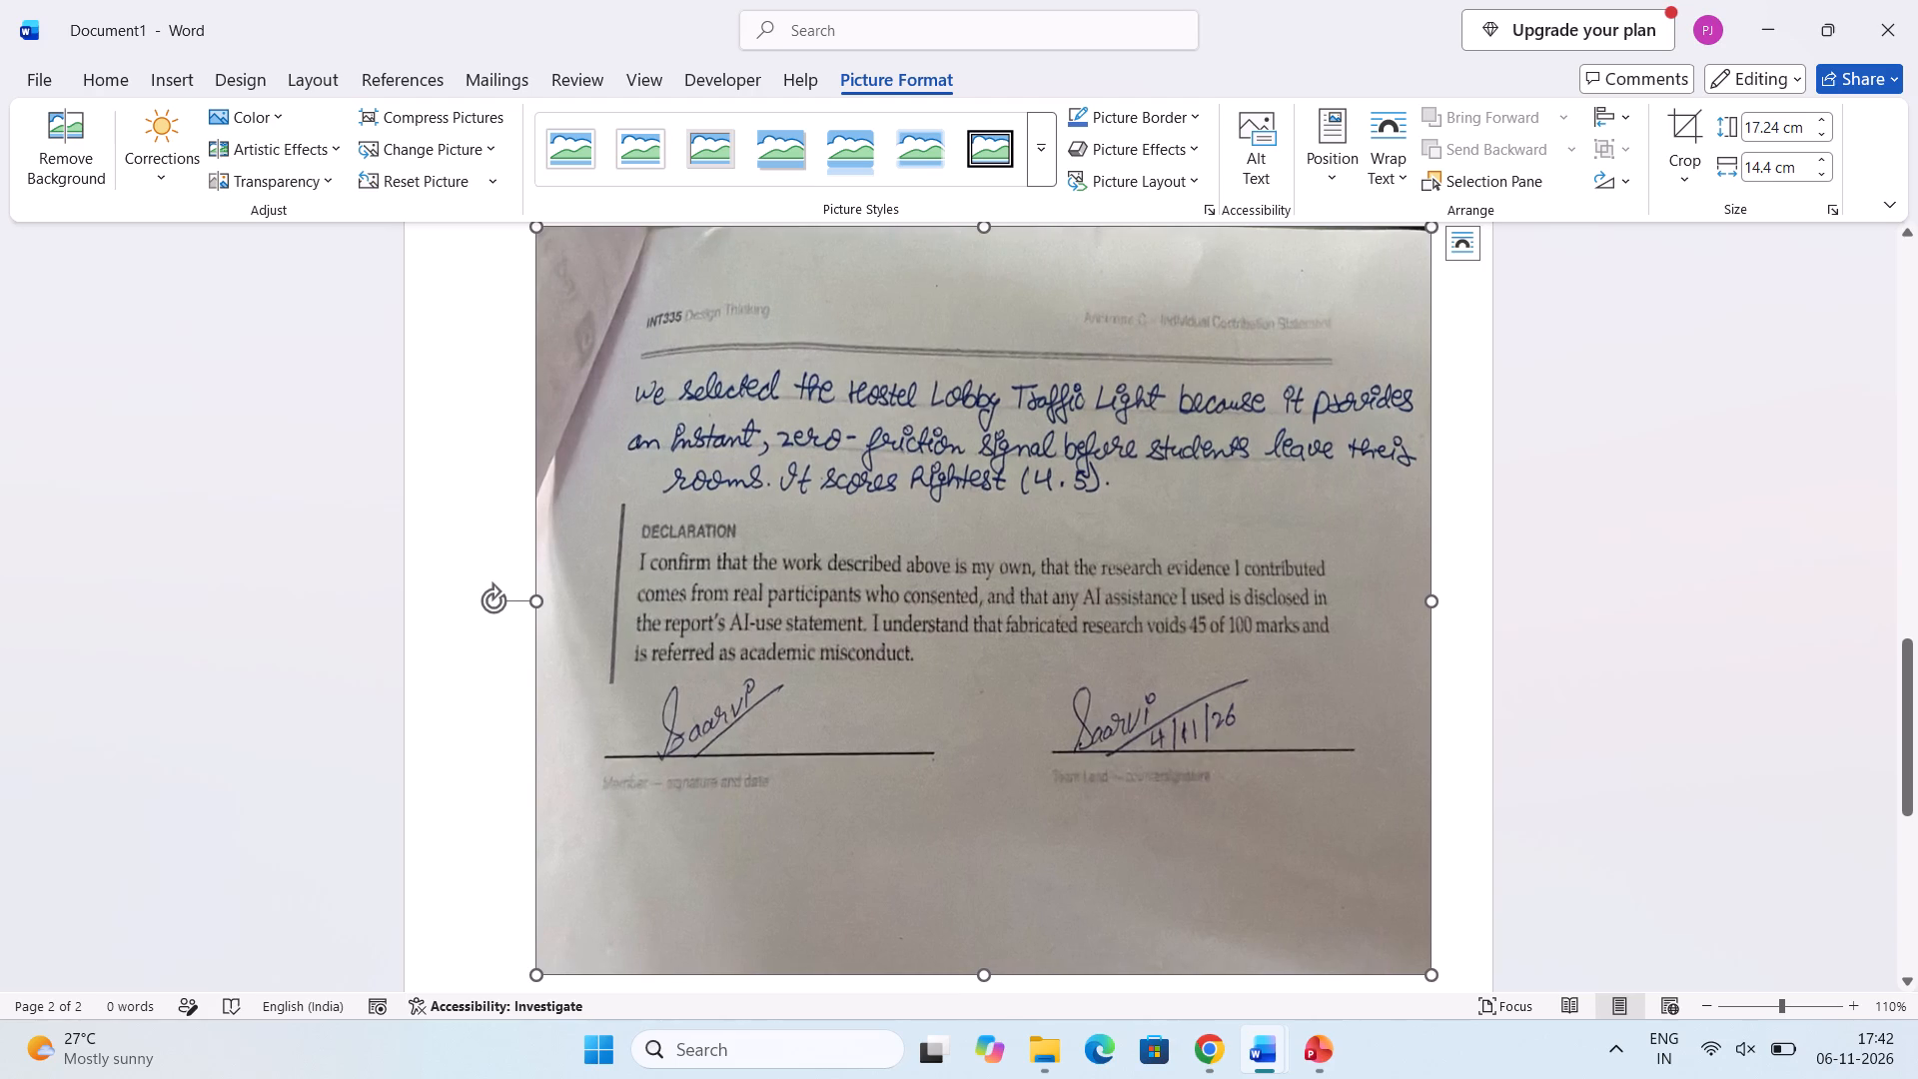
Reduce the declaration photo's short side to about 12.24 cm from its lower edge.
drag(634, 516, 459, 404)
scroll(974, 766, down, 1)
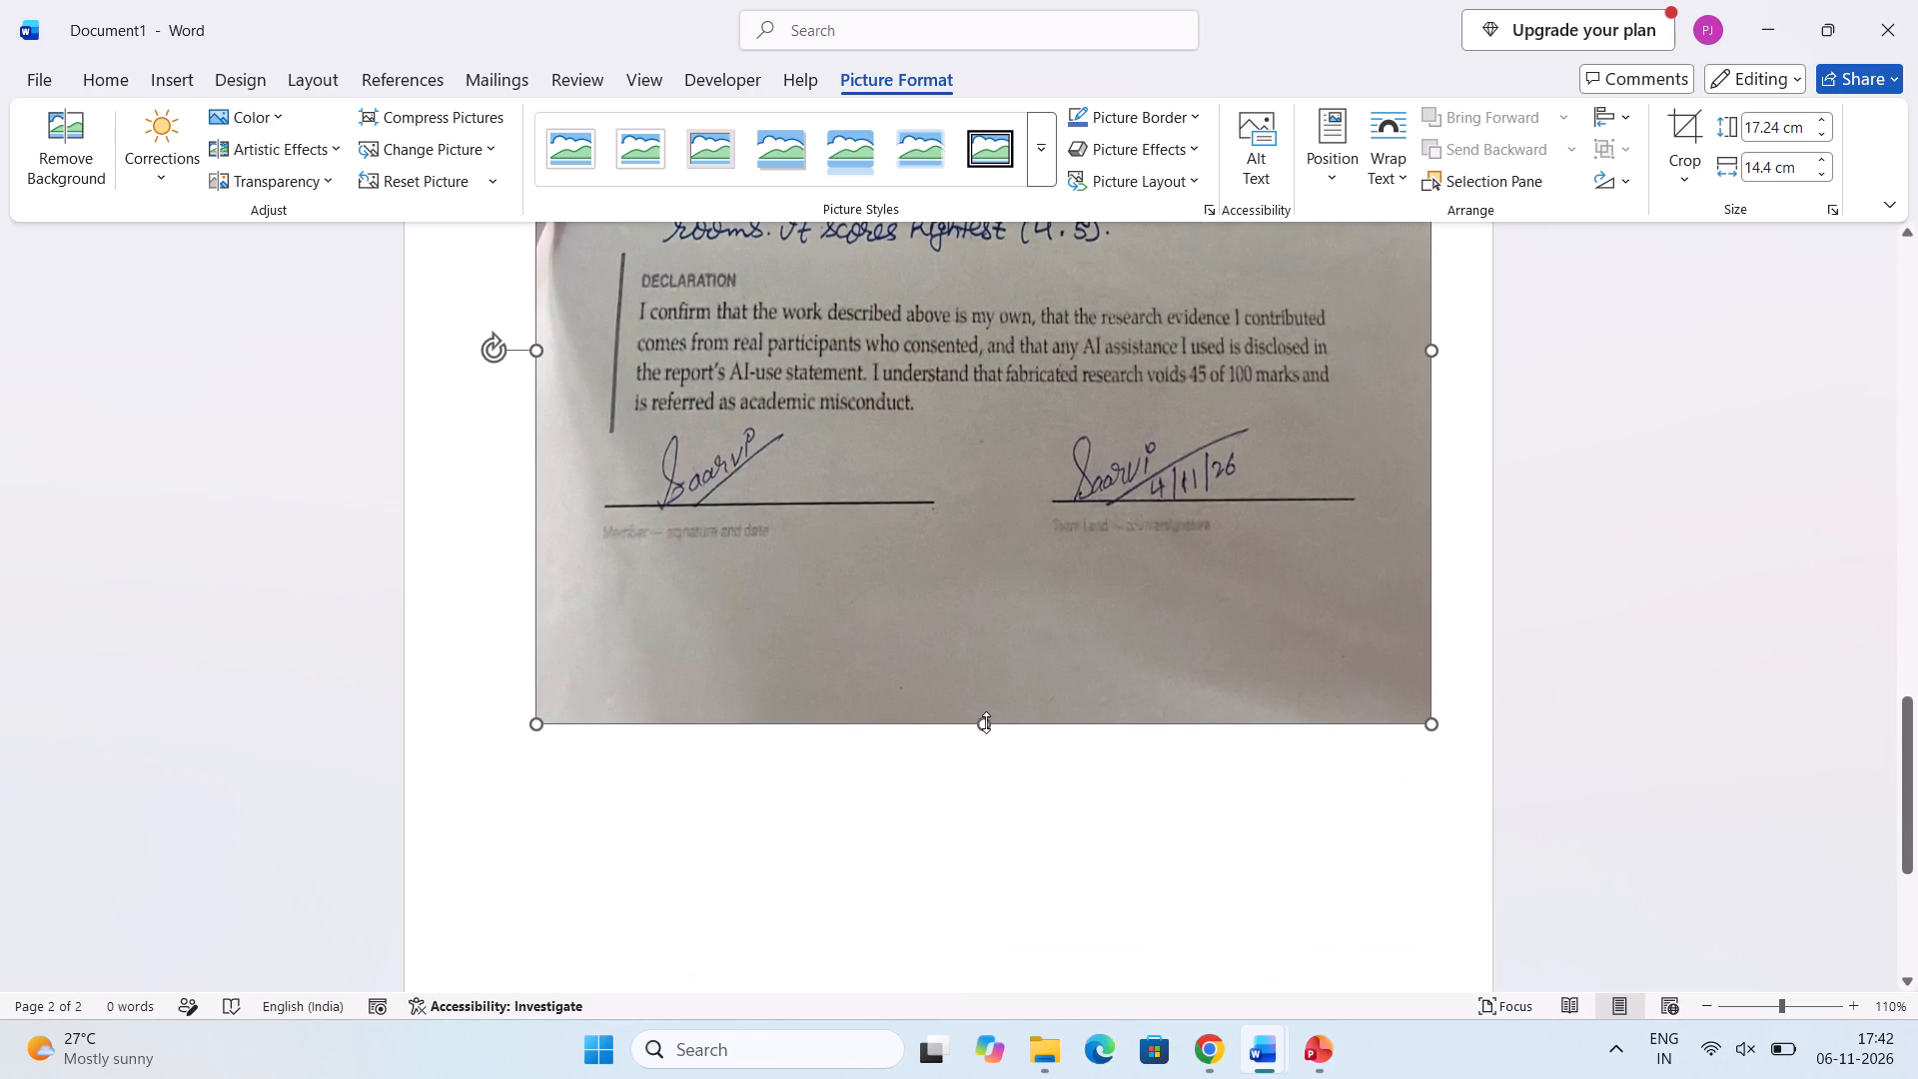
drag(986, 722, 980, 610)
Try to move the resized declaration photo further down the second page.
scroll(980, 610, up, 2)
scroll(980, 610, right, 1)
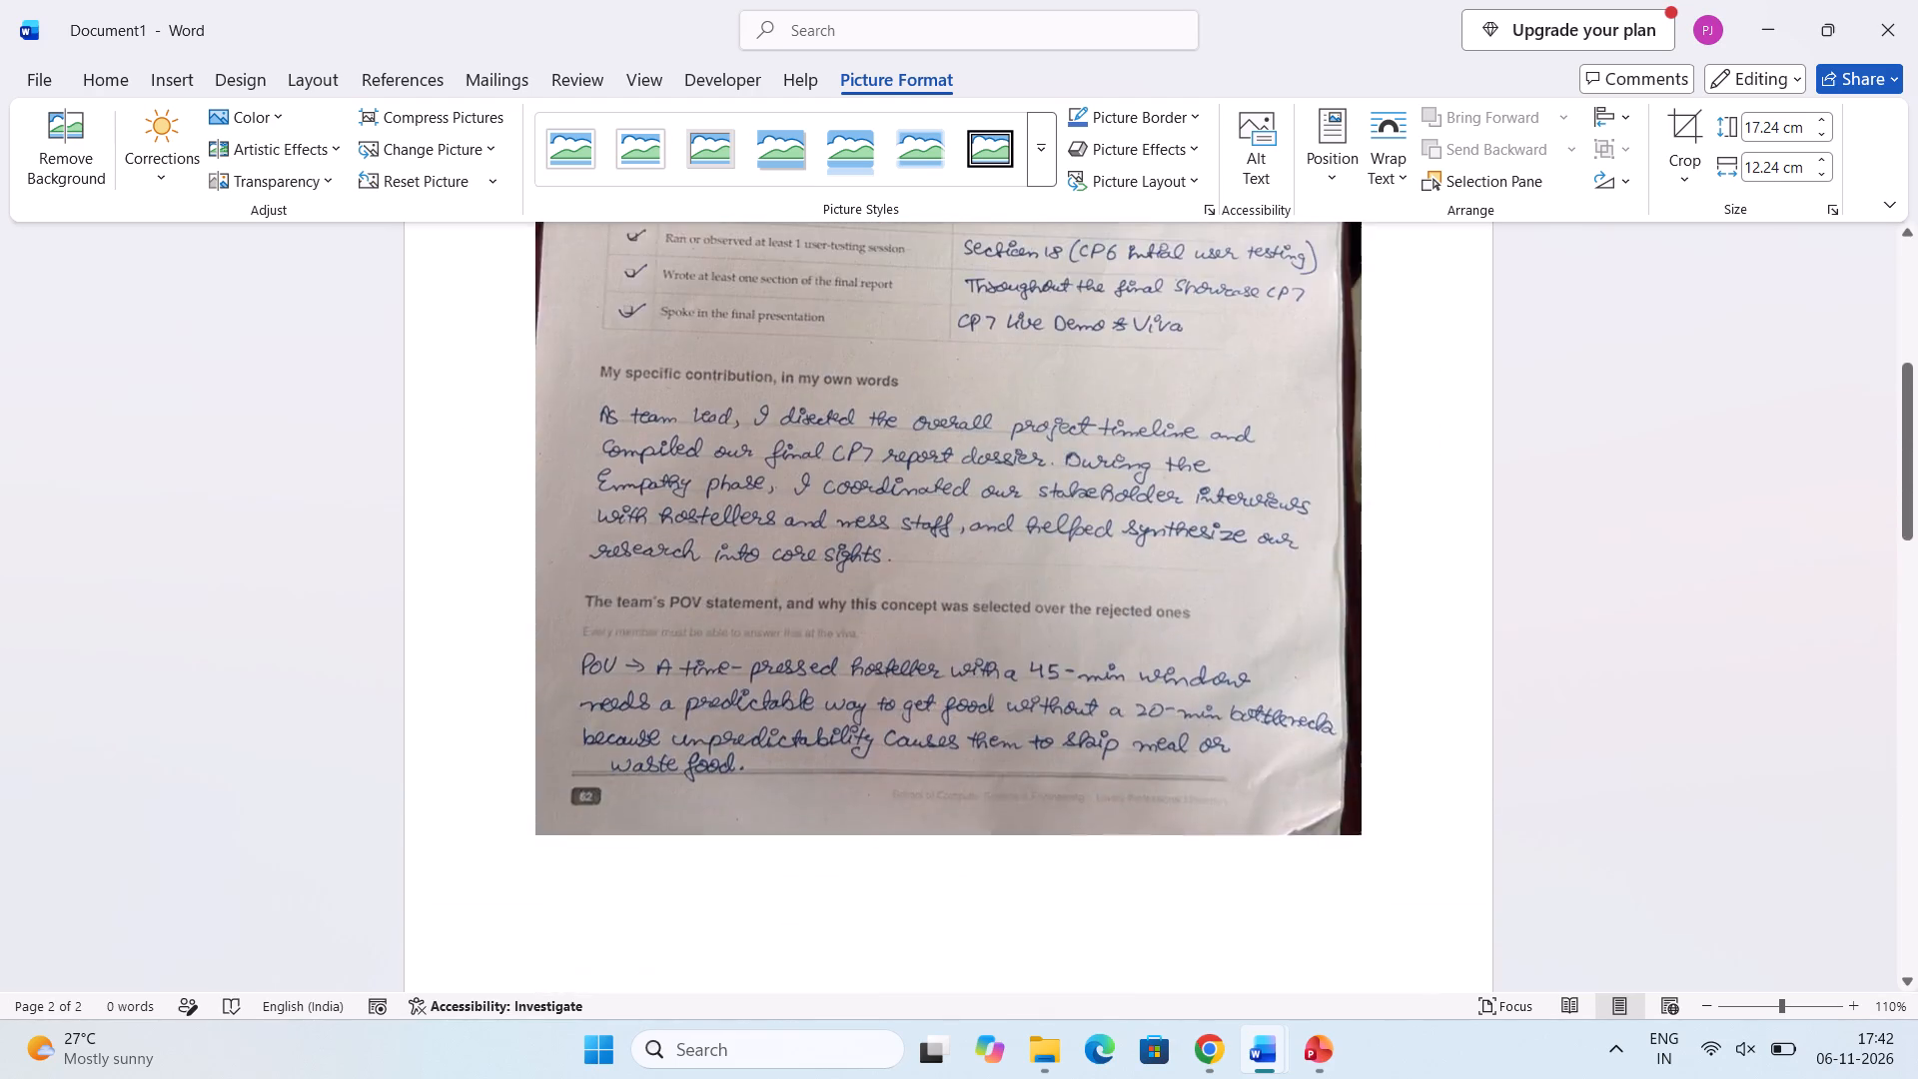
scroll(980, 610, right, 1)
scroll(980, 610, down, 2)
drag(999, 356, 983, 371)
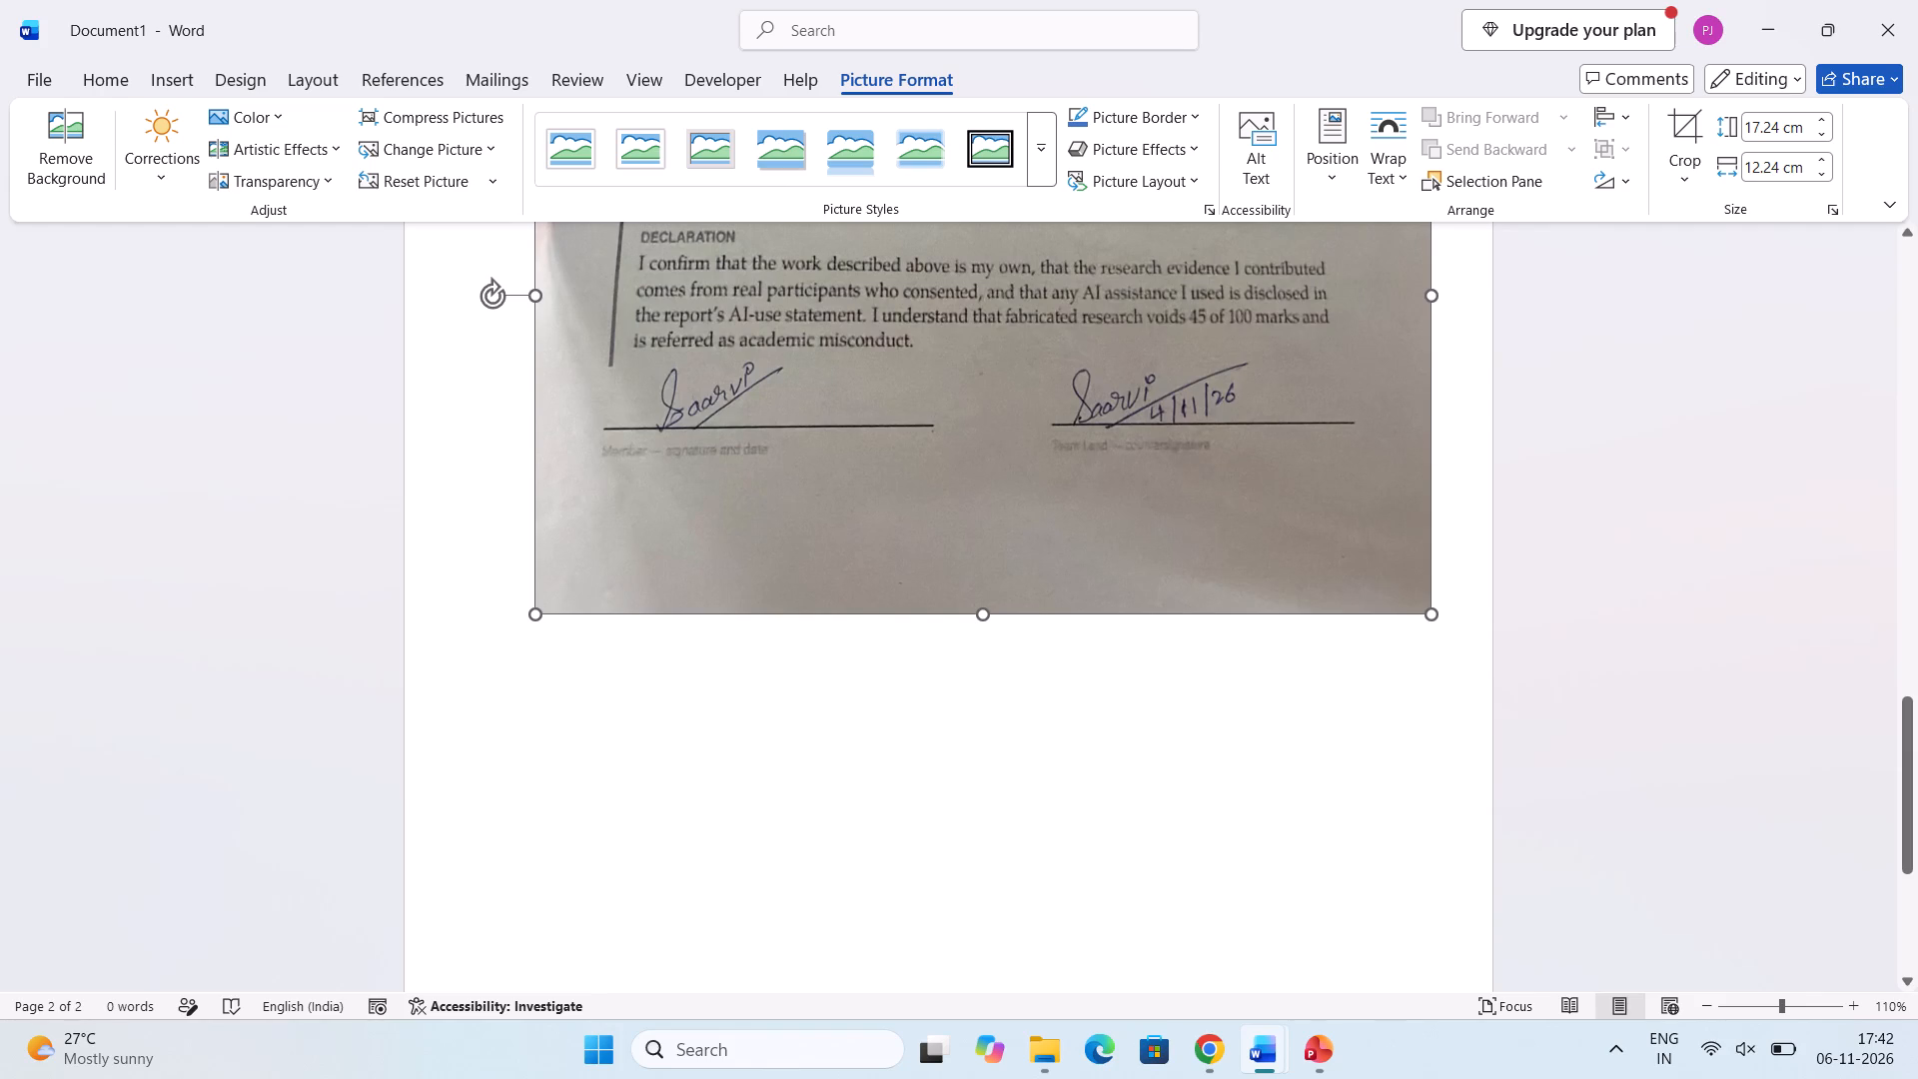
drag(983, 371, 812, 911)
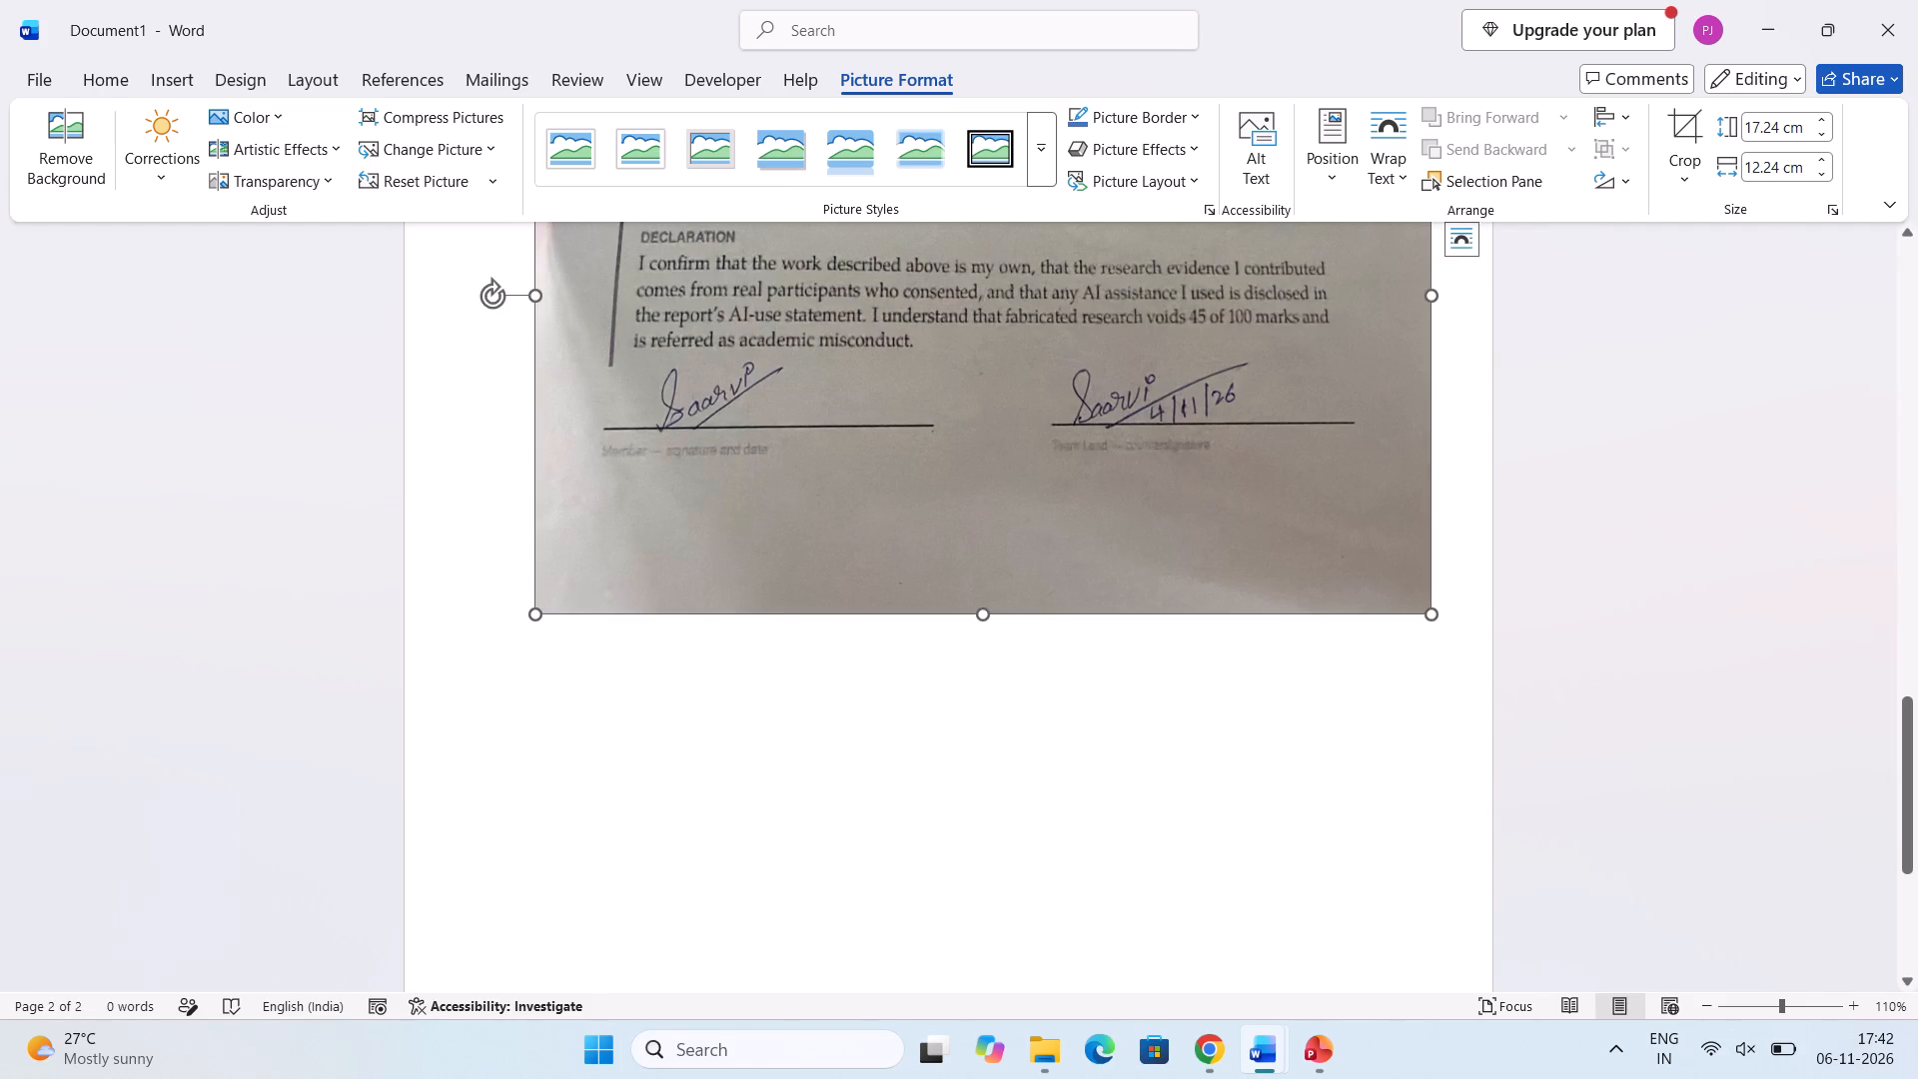
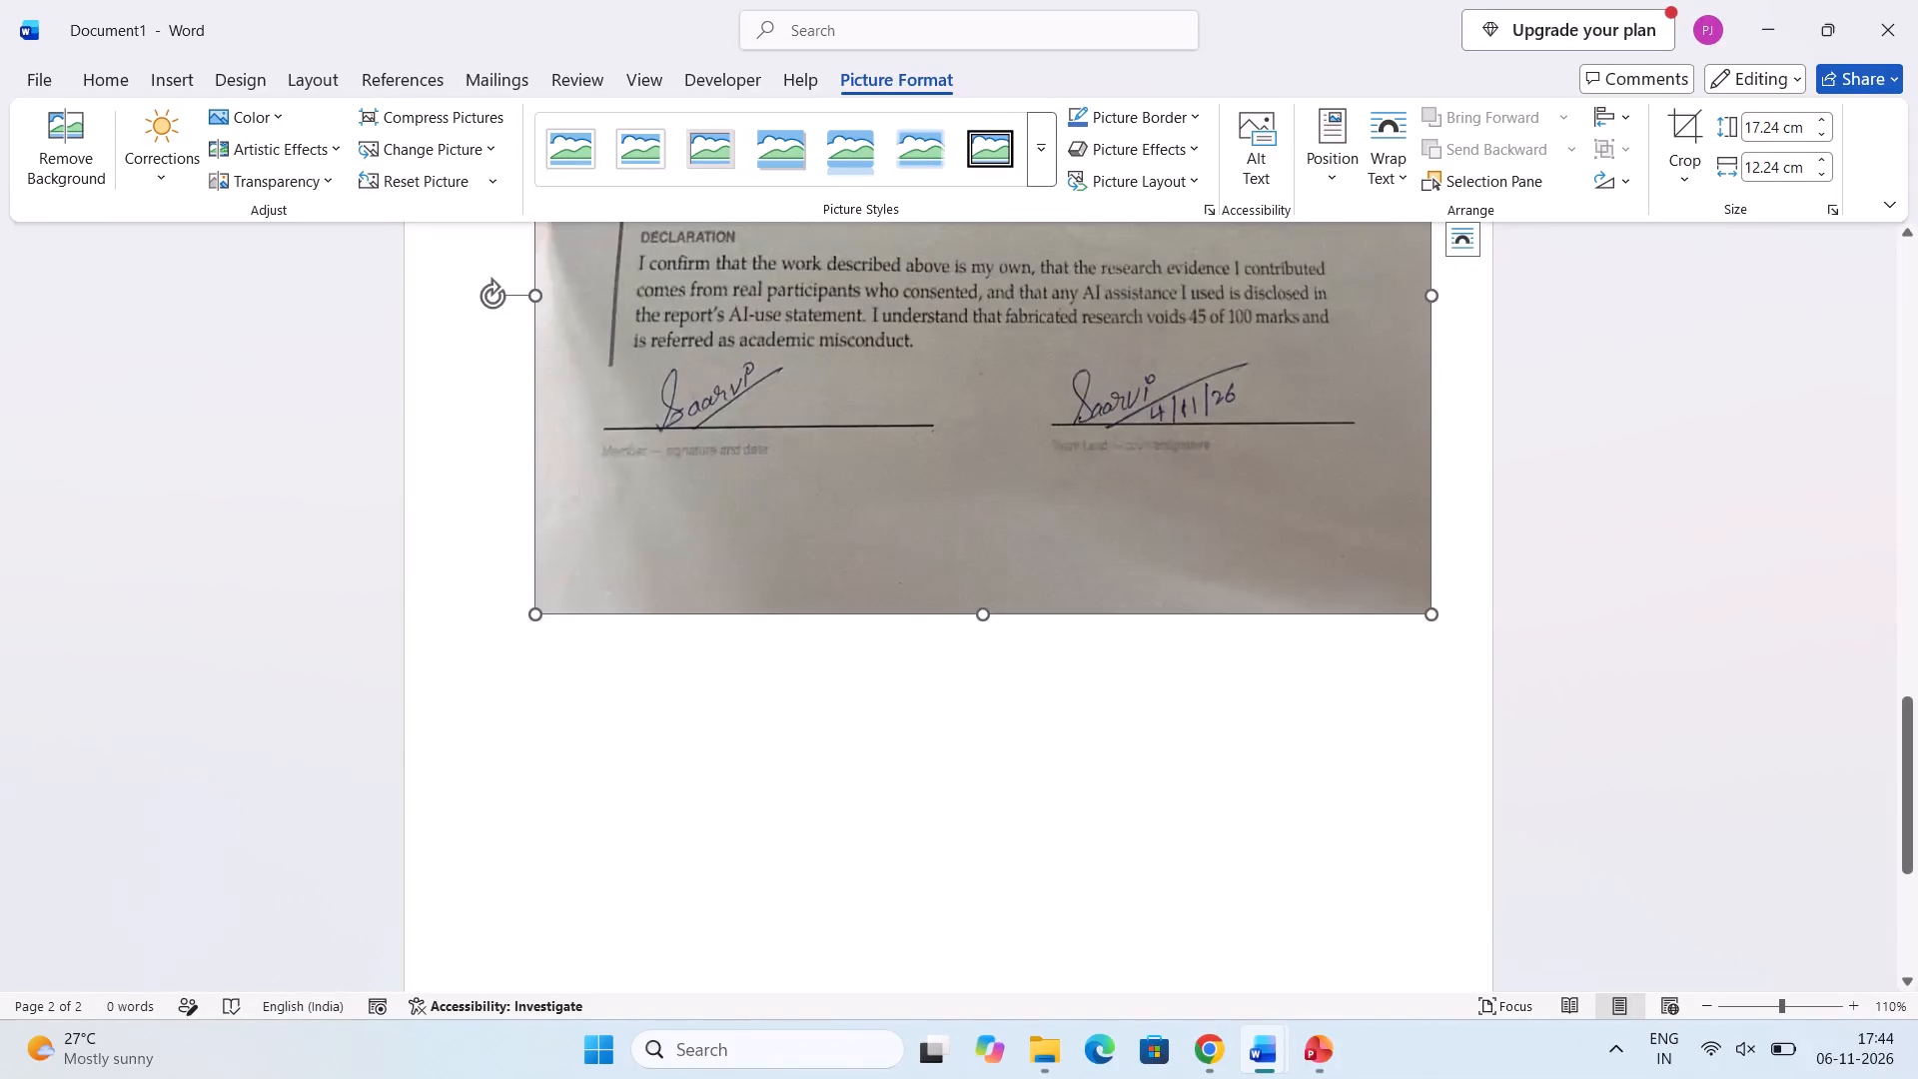
Insert a blank page into the document from the second page, where the declaration photo sits.
scroll(812, 414, up, 2)
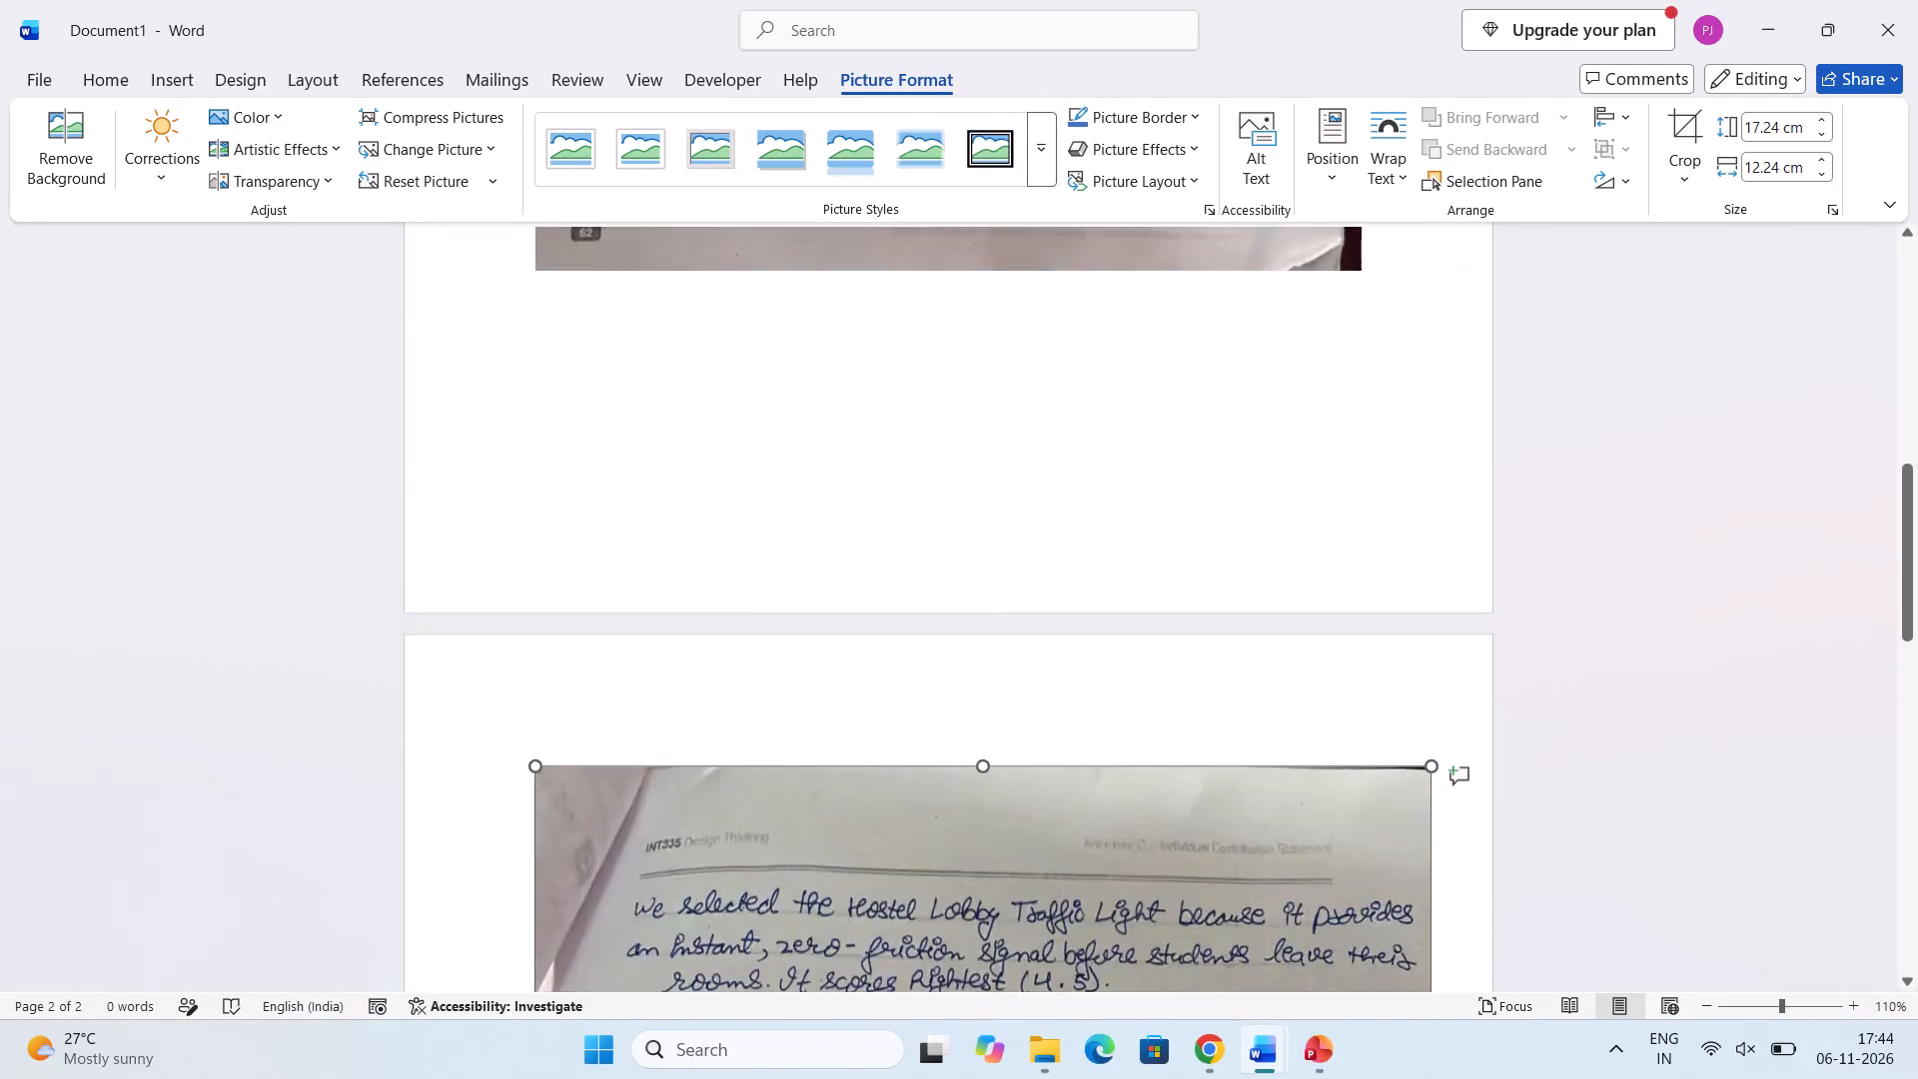
scroll(812, 414, up, 3)
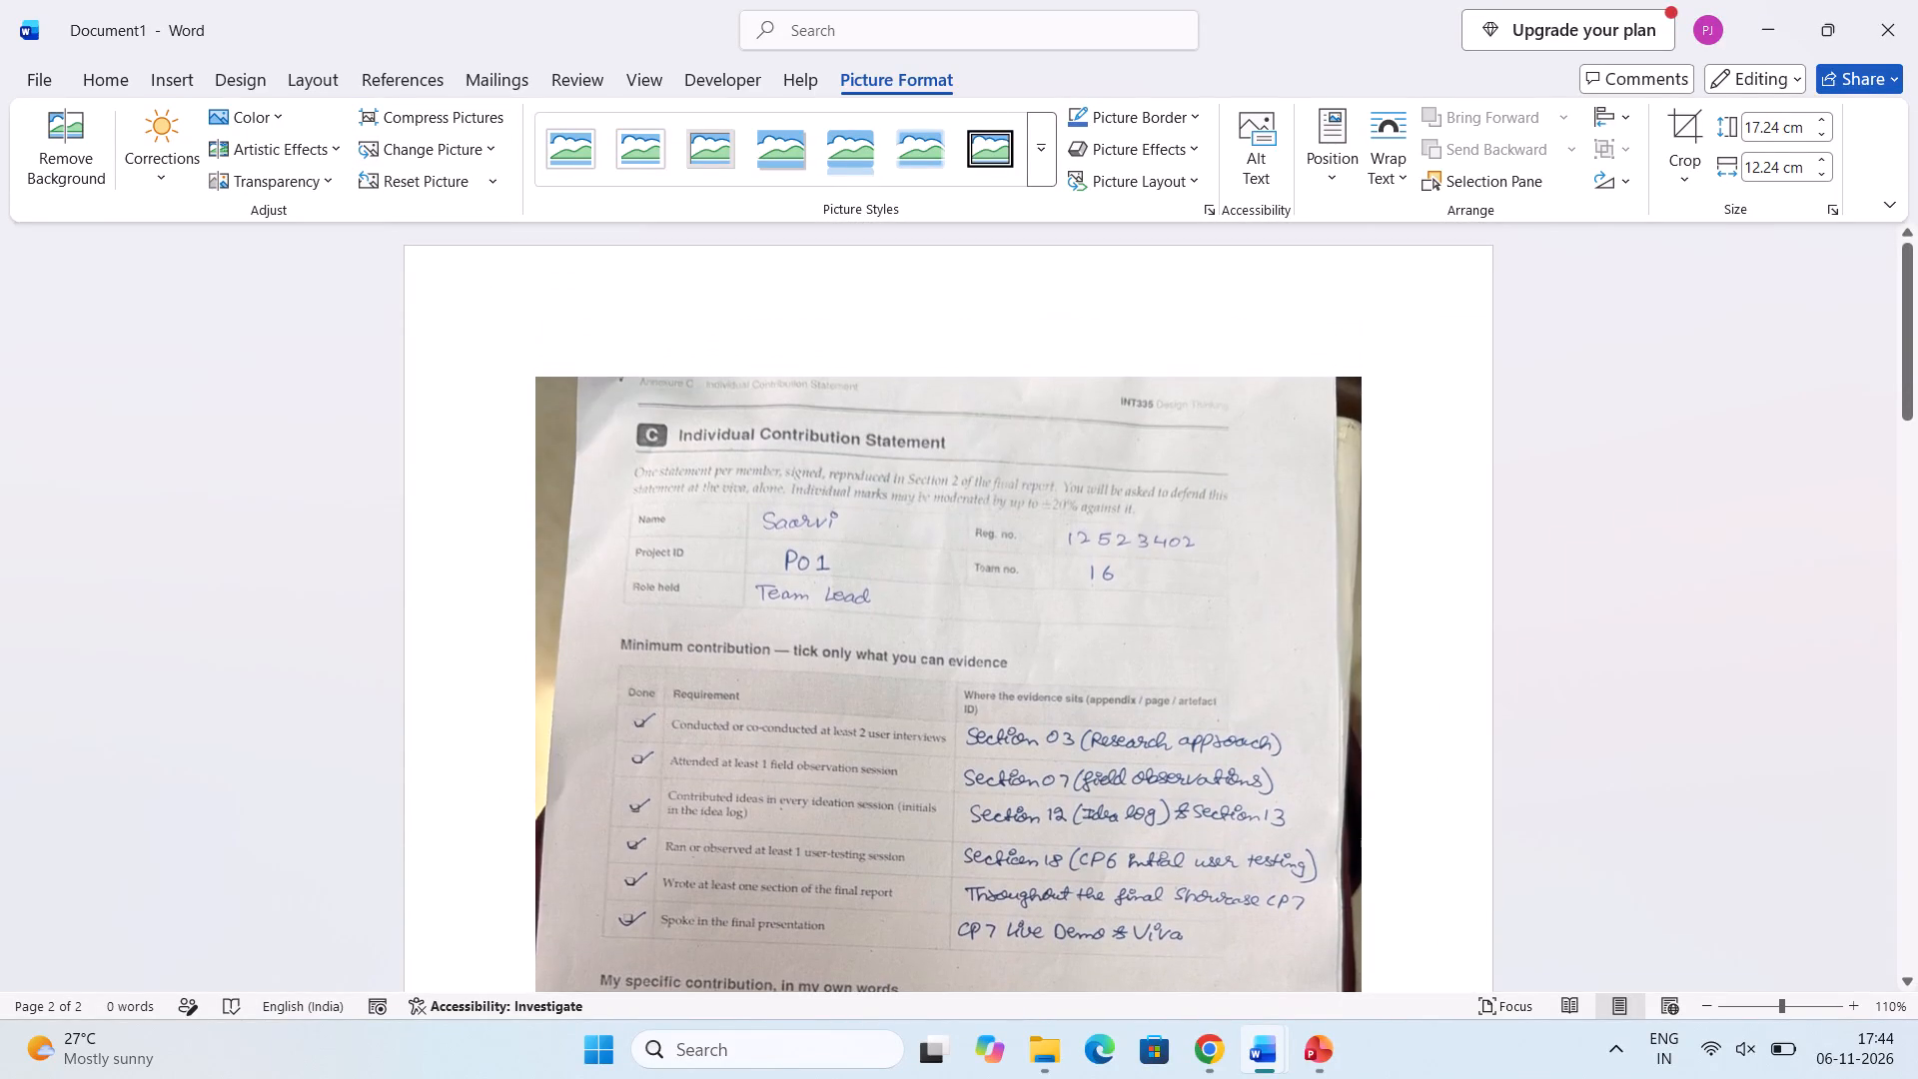
scroll(812, 414, down, 5)
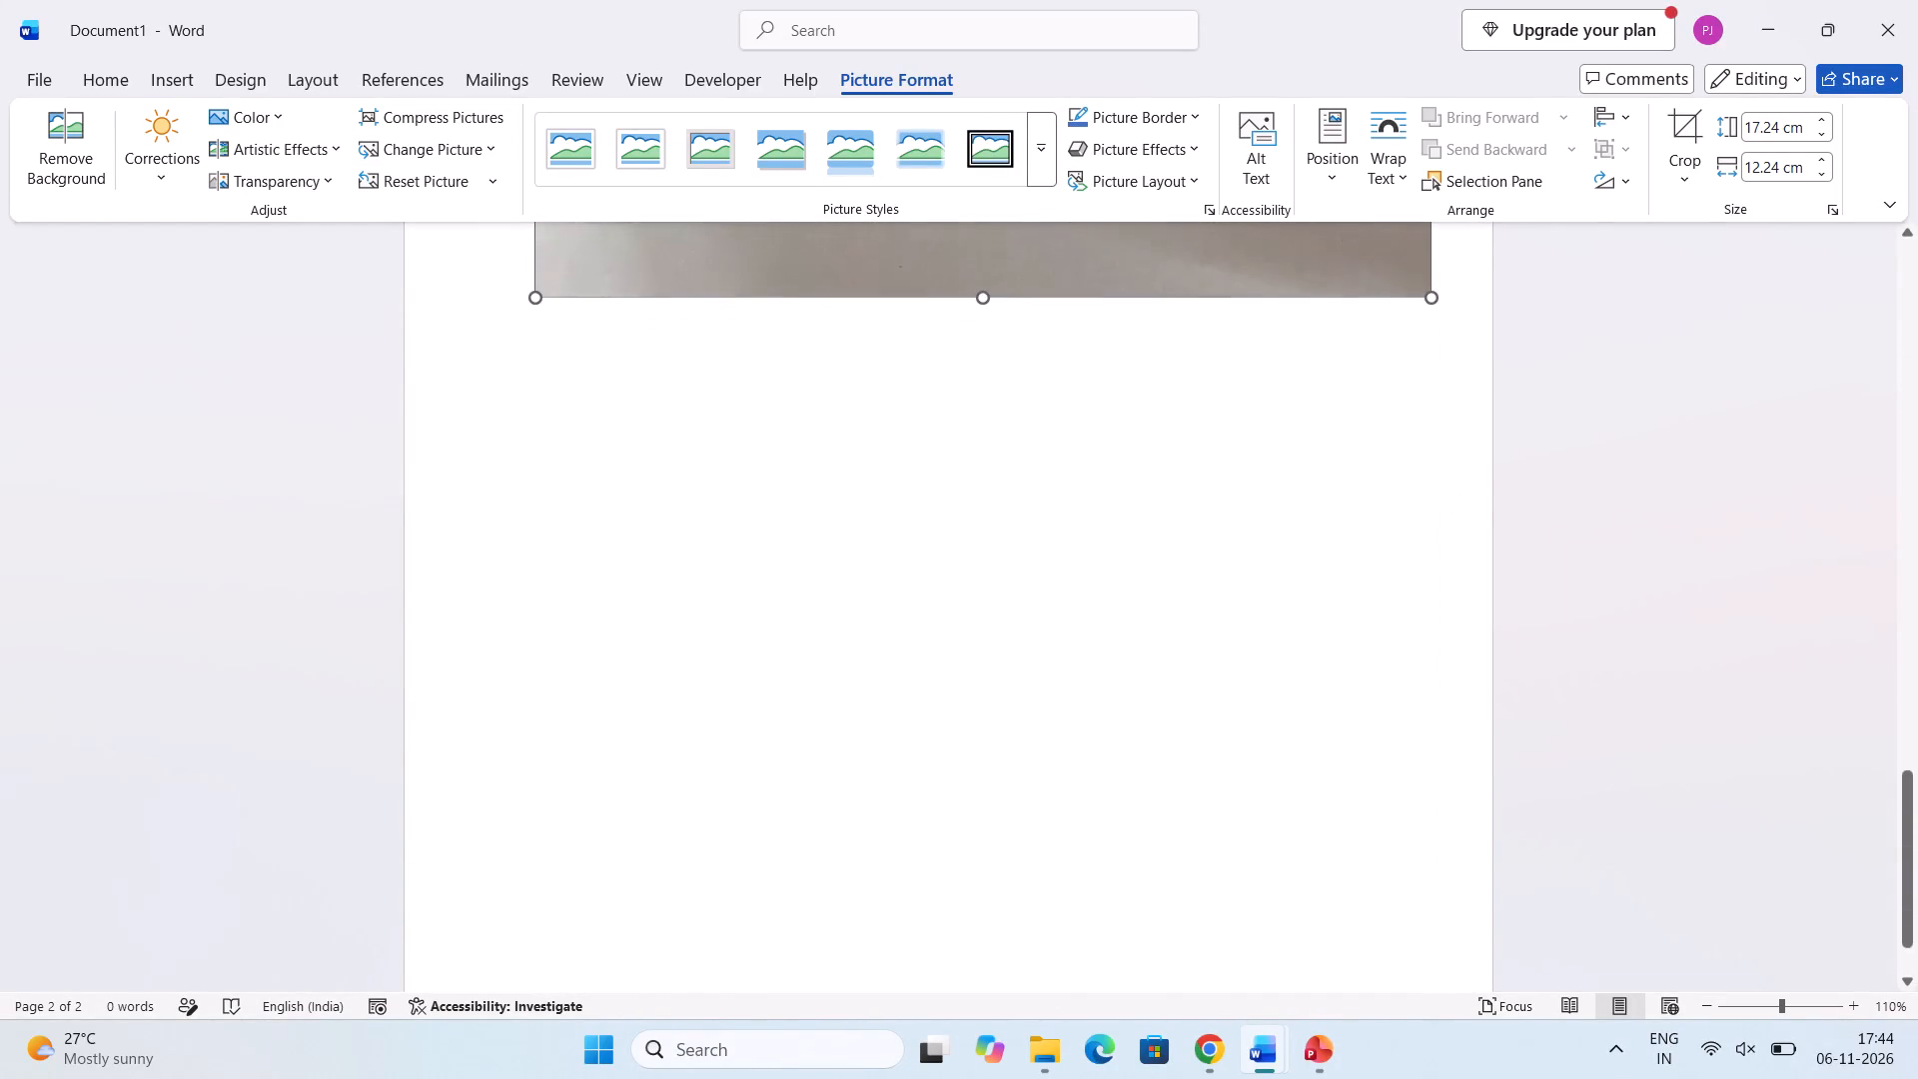
scroll(812, 414, down, 2)
click(577, 854)
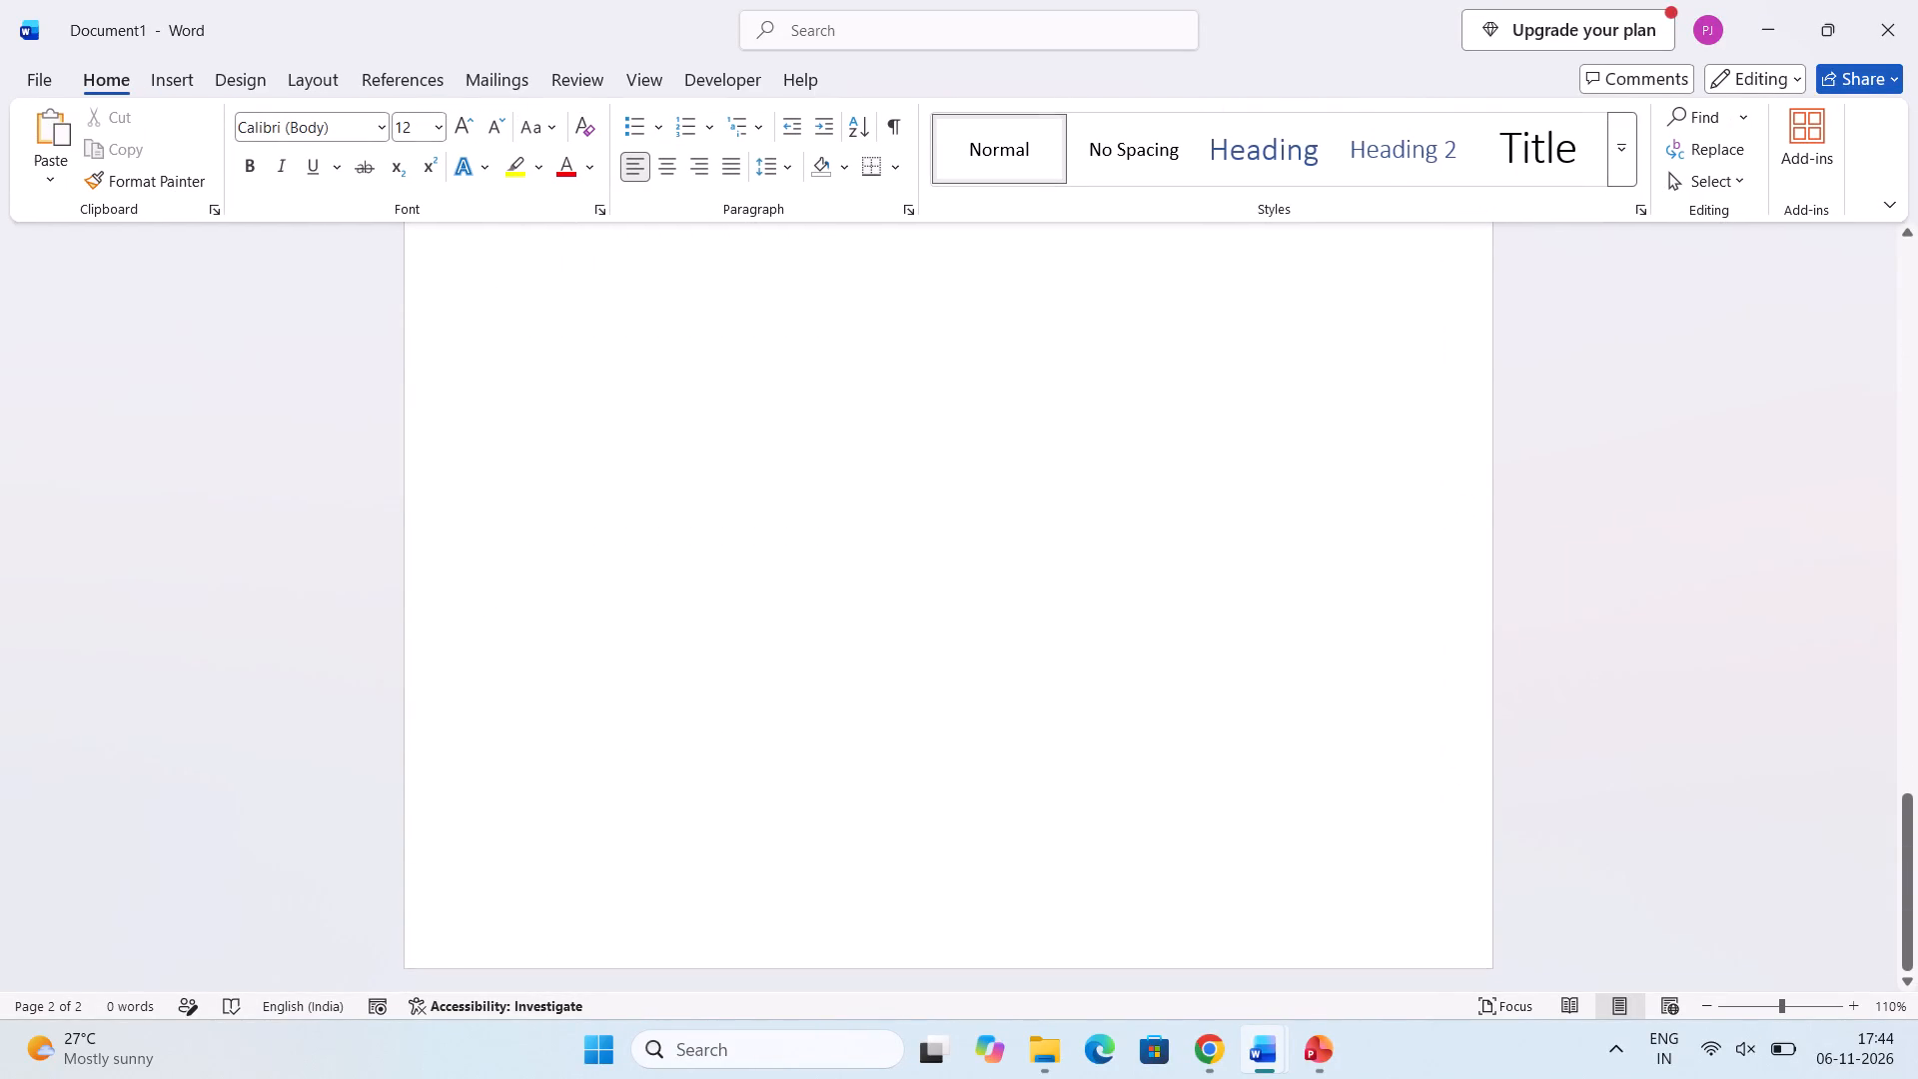
click(618, 851)
scroll(618, 851, down, 4)
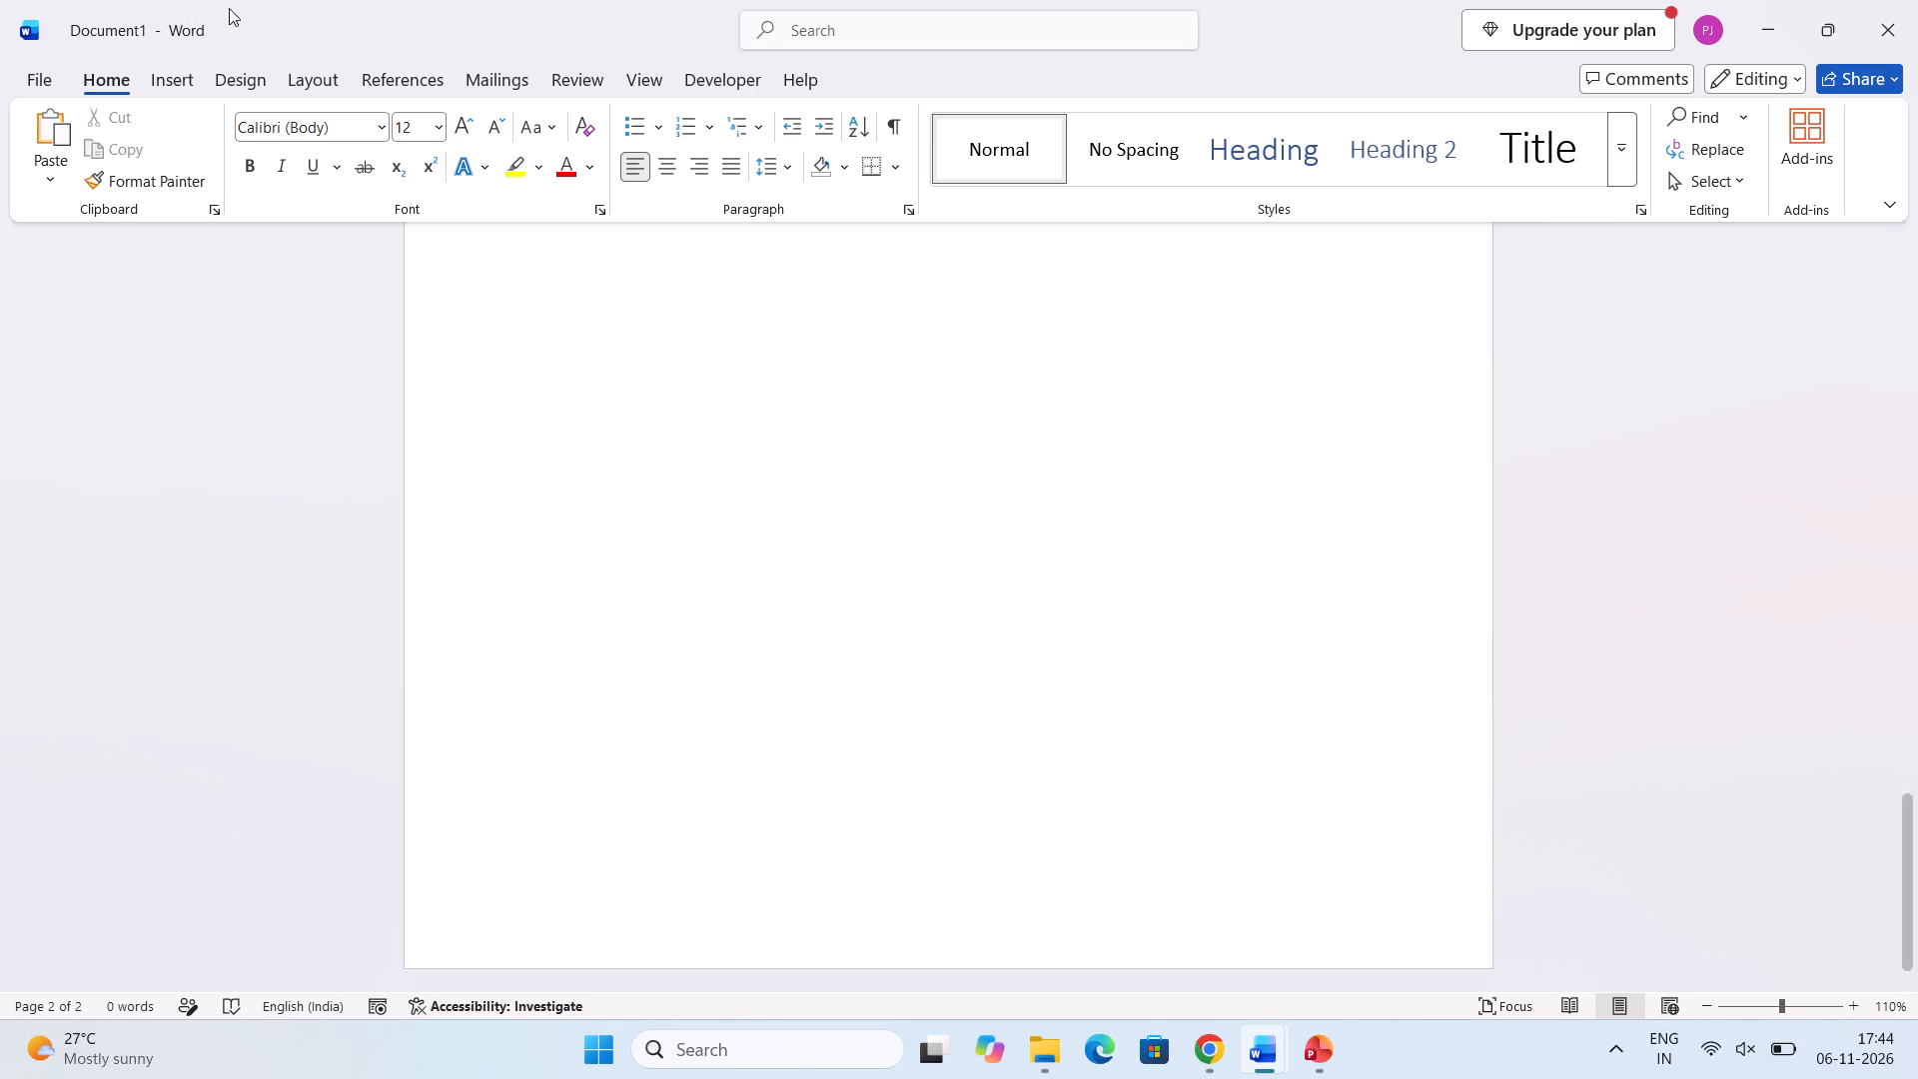
click(182, 80)
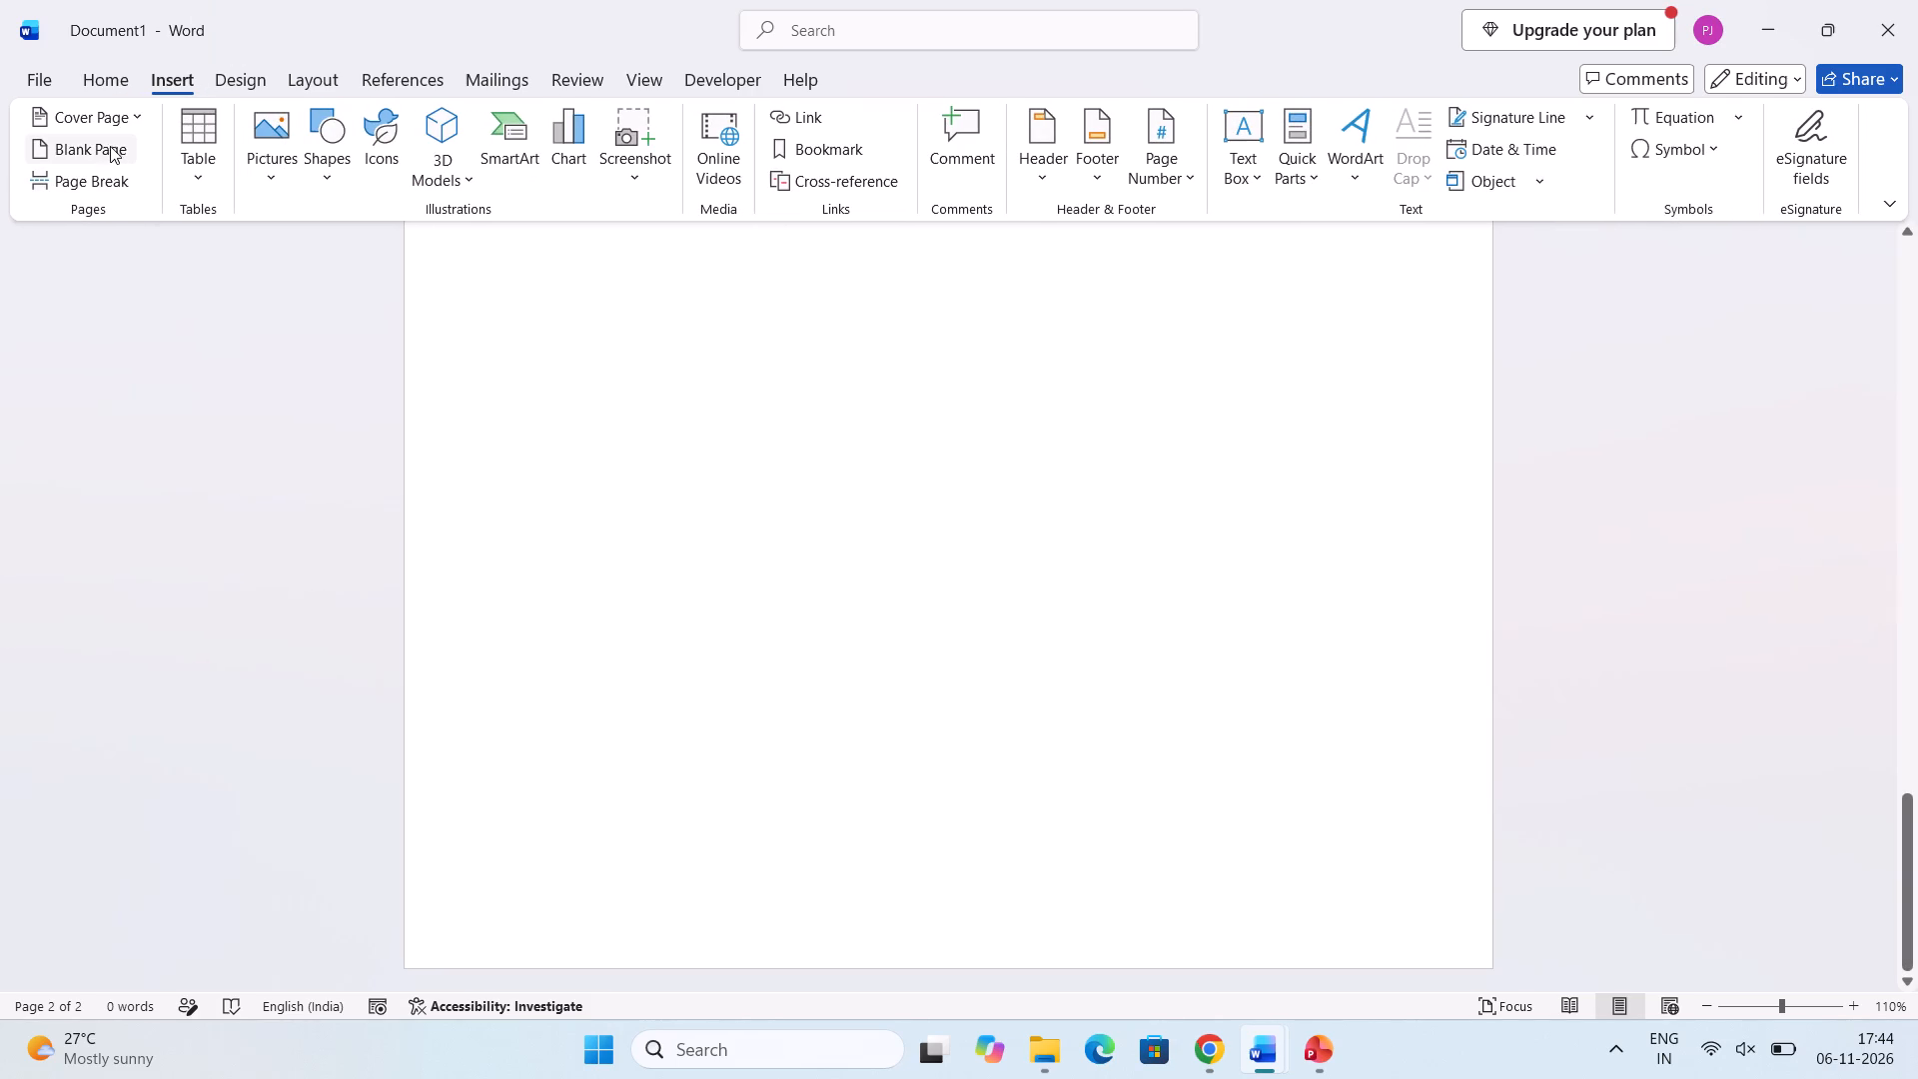
click(114, 148)
Insert three more blank pages ahead of the declaration photo.
scroll(567, 408, up, 8)
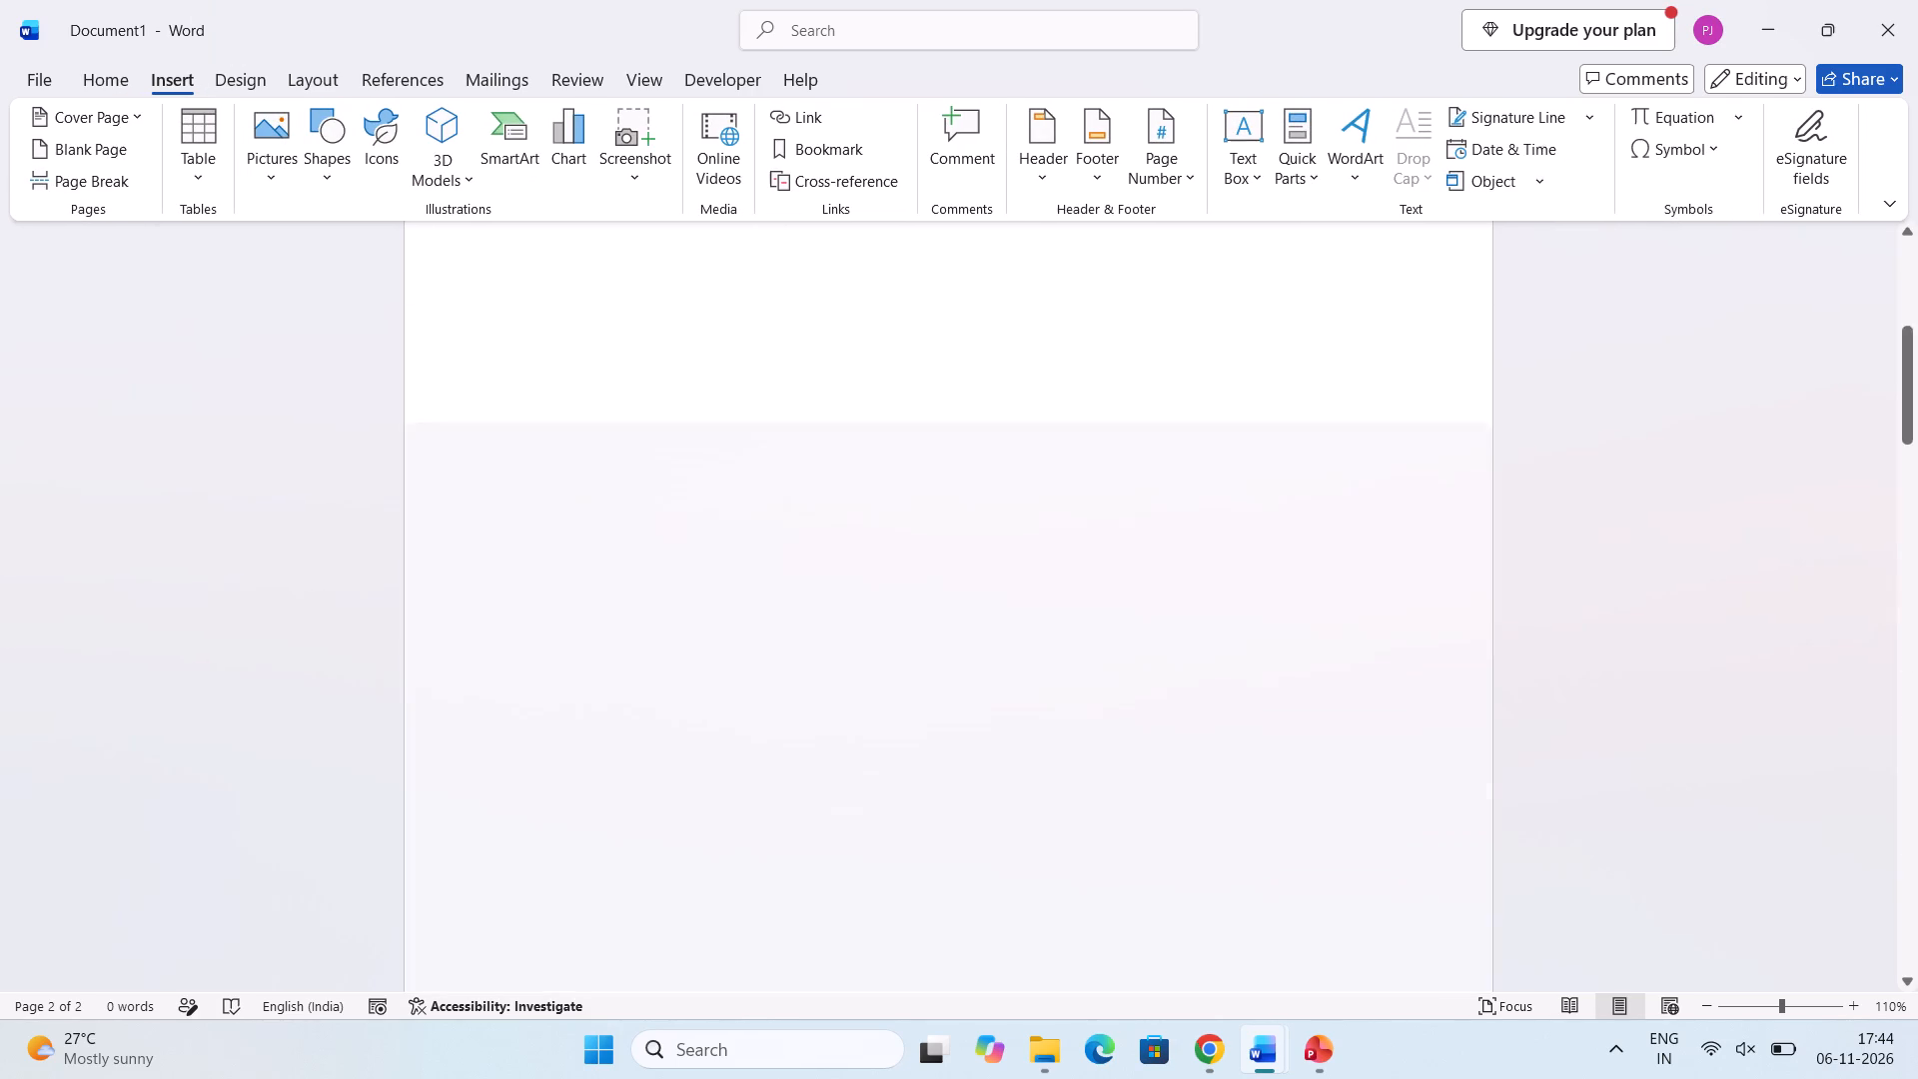
scroll(567, 408, down, 8)
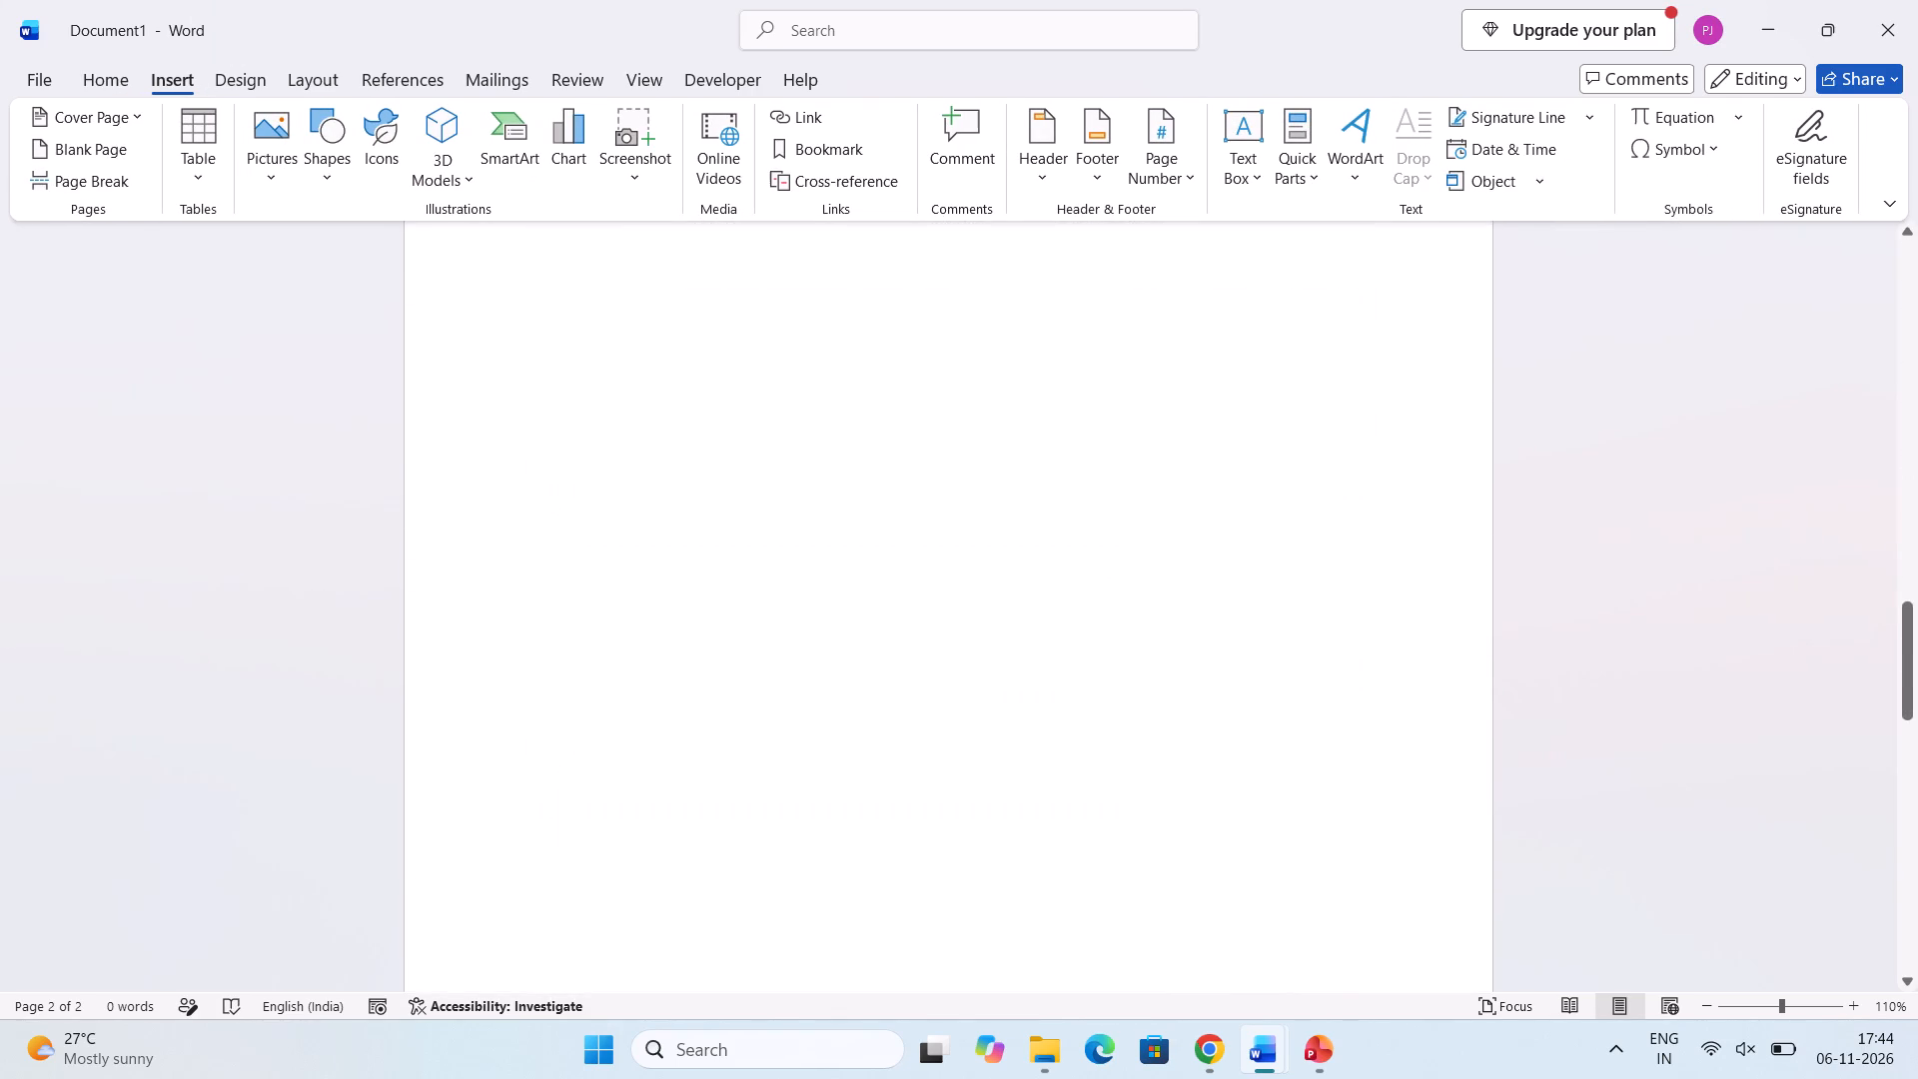
scroll(567, 408, down, 2)
scroll(567, 408, up, 5)
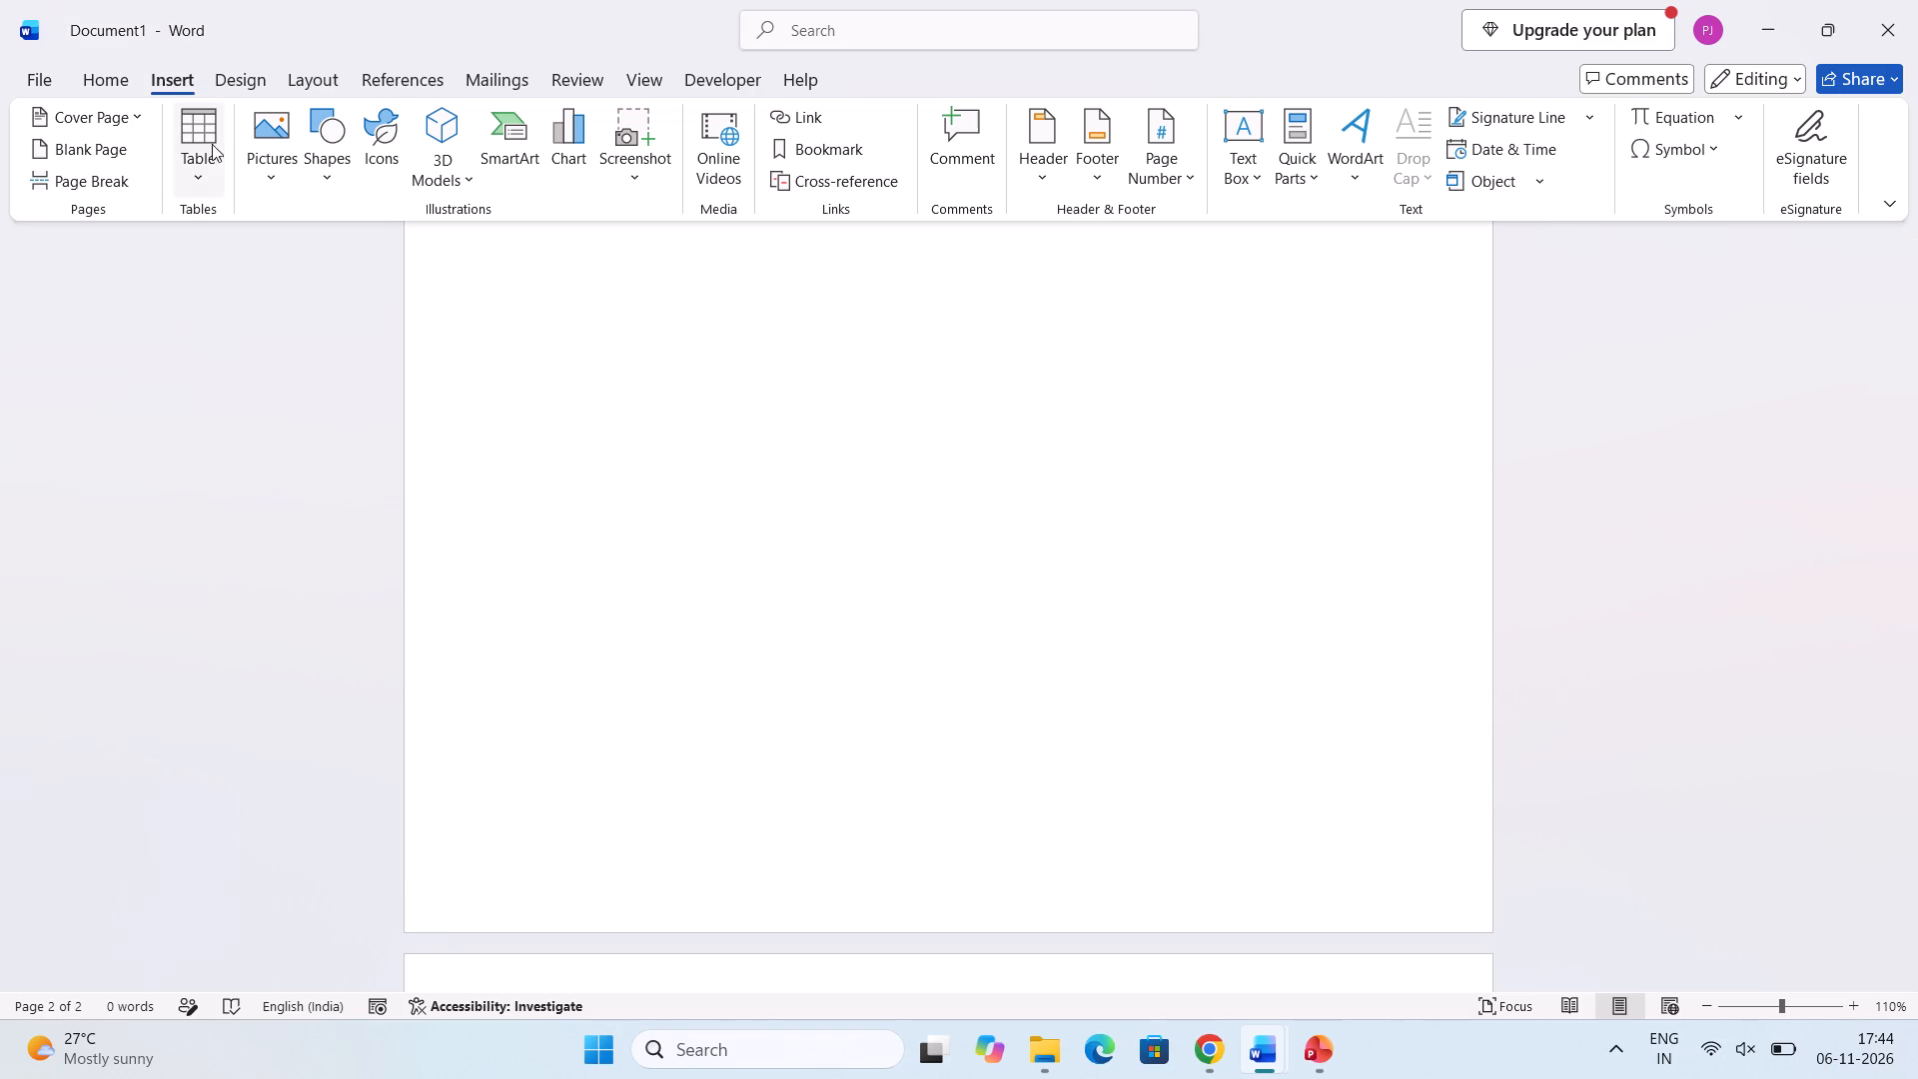
click(132, 155)
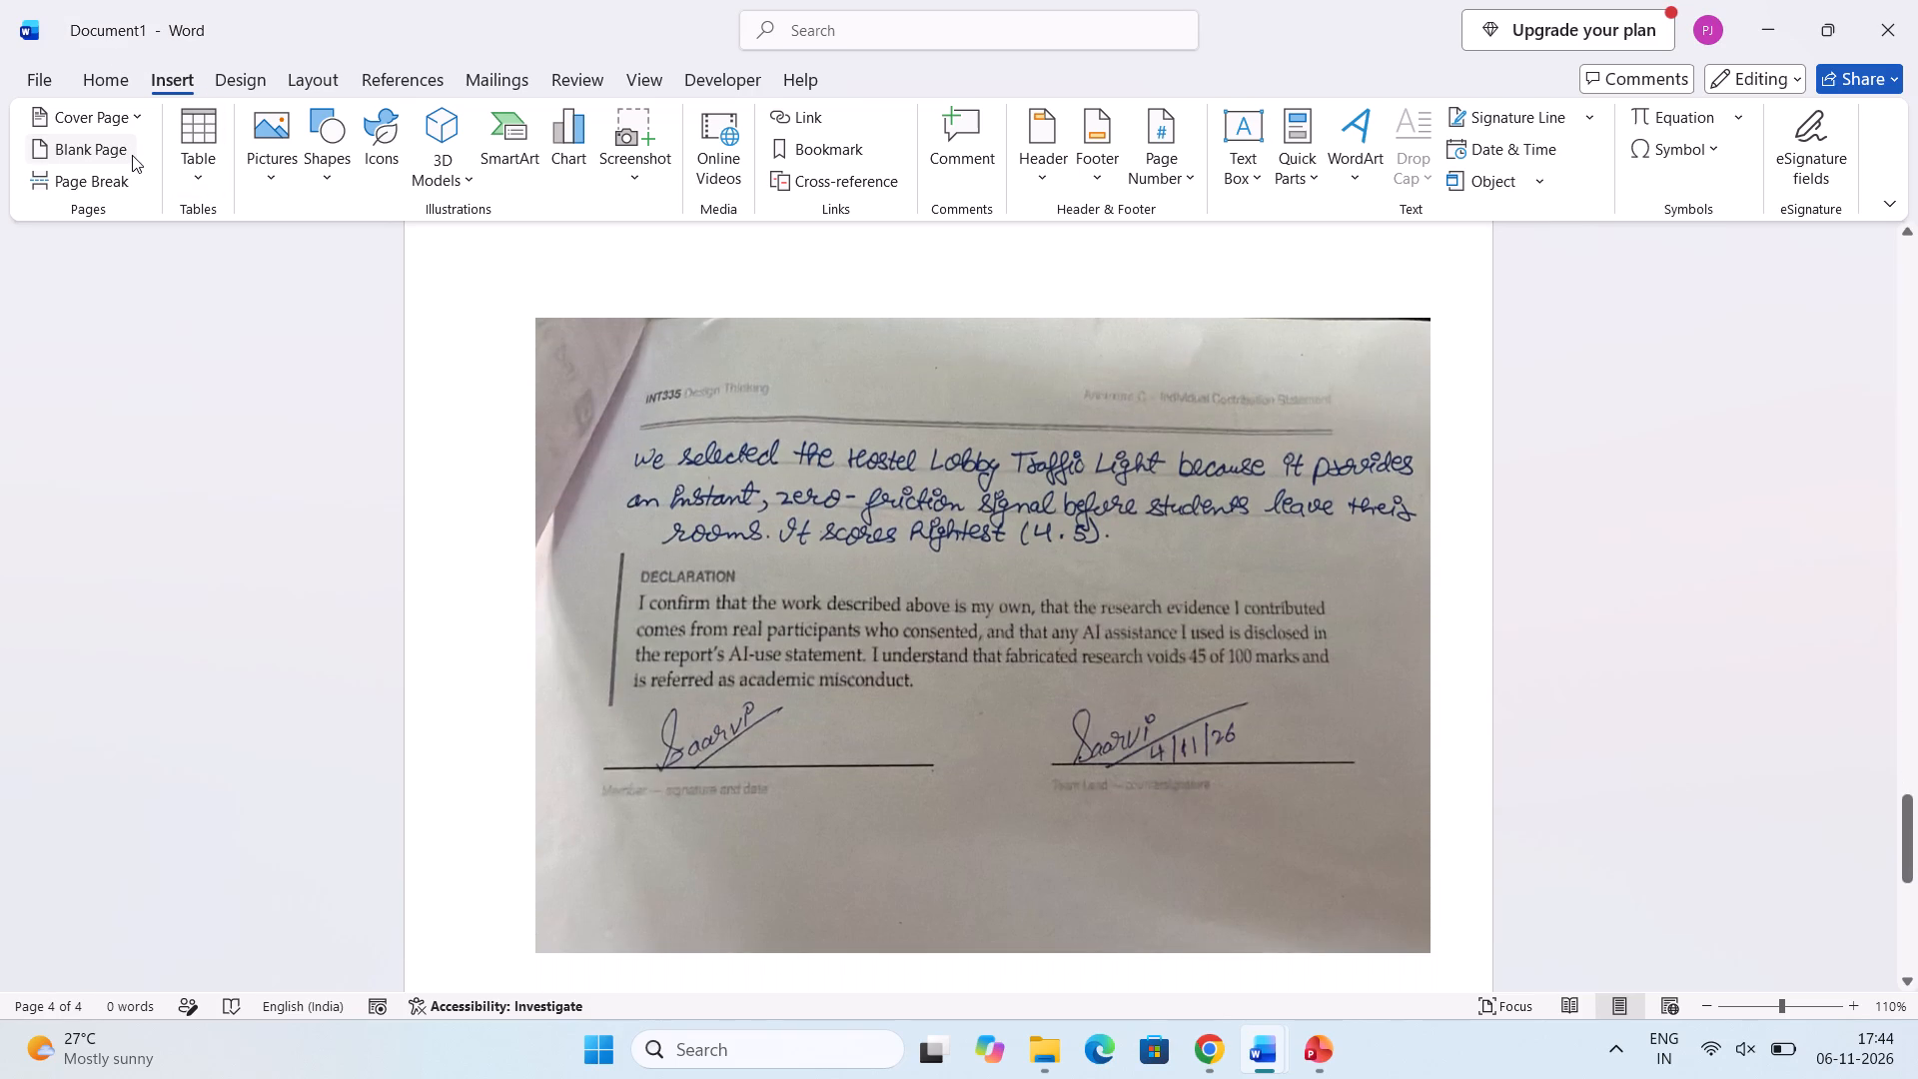
click(132, 155)
click(132, 155)
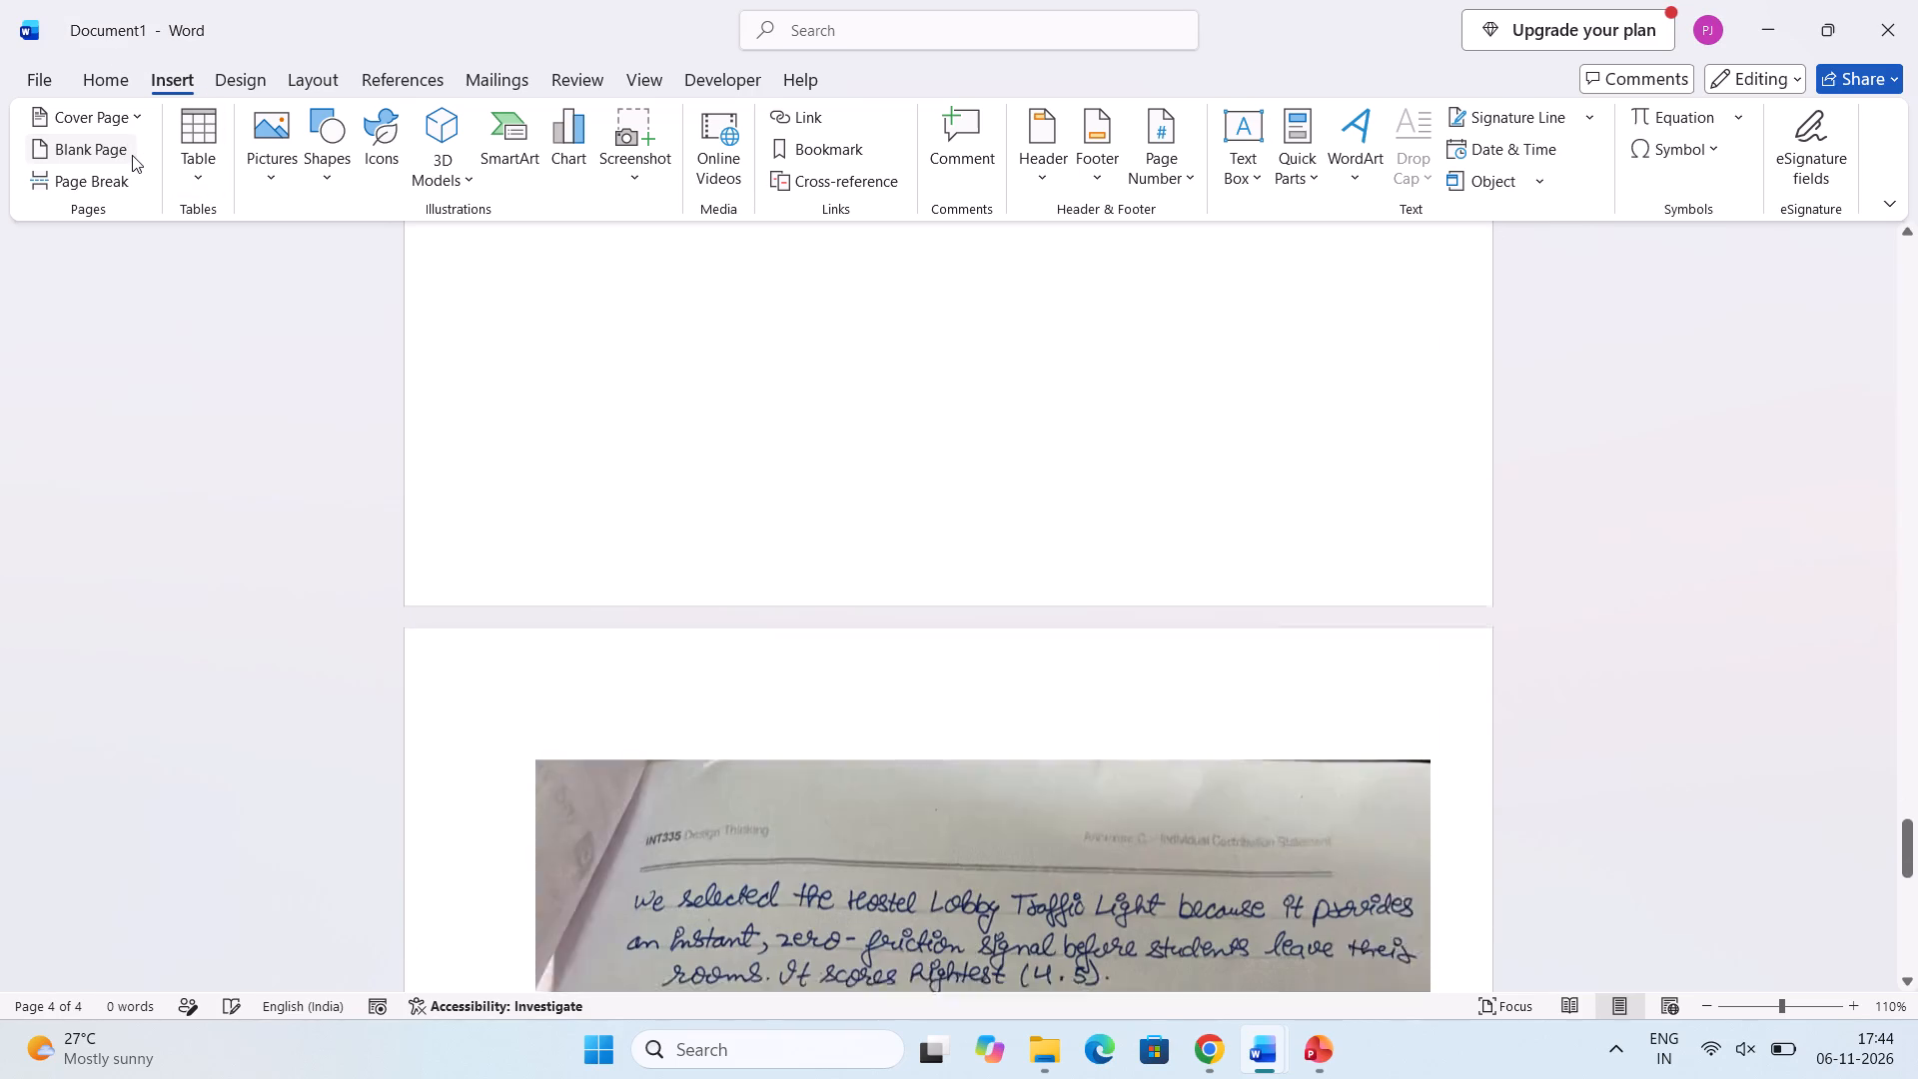
Look through all the document's pages to check where the photos and the new blank pages sit.
scroll(594, 338, up, 16)
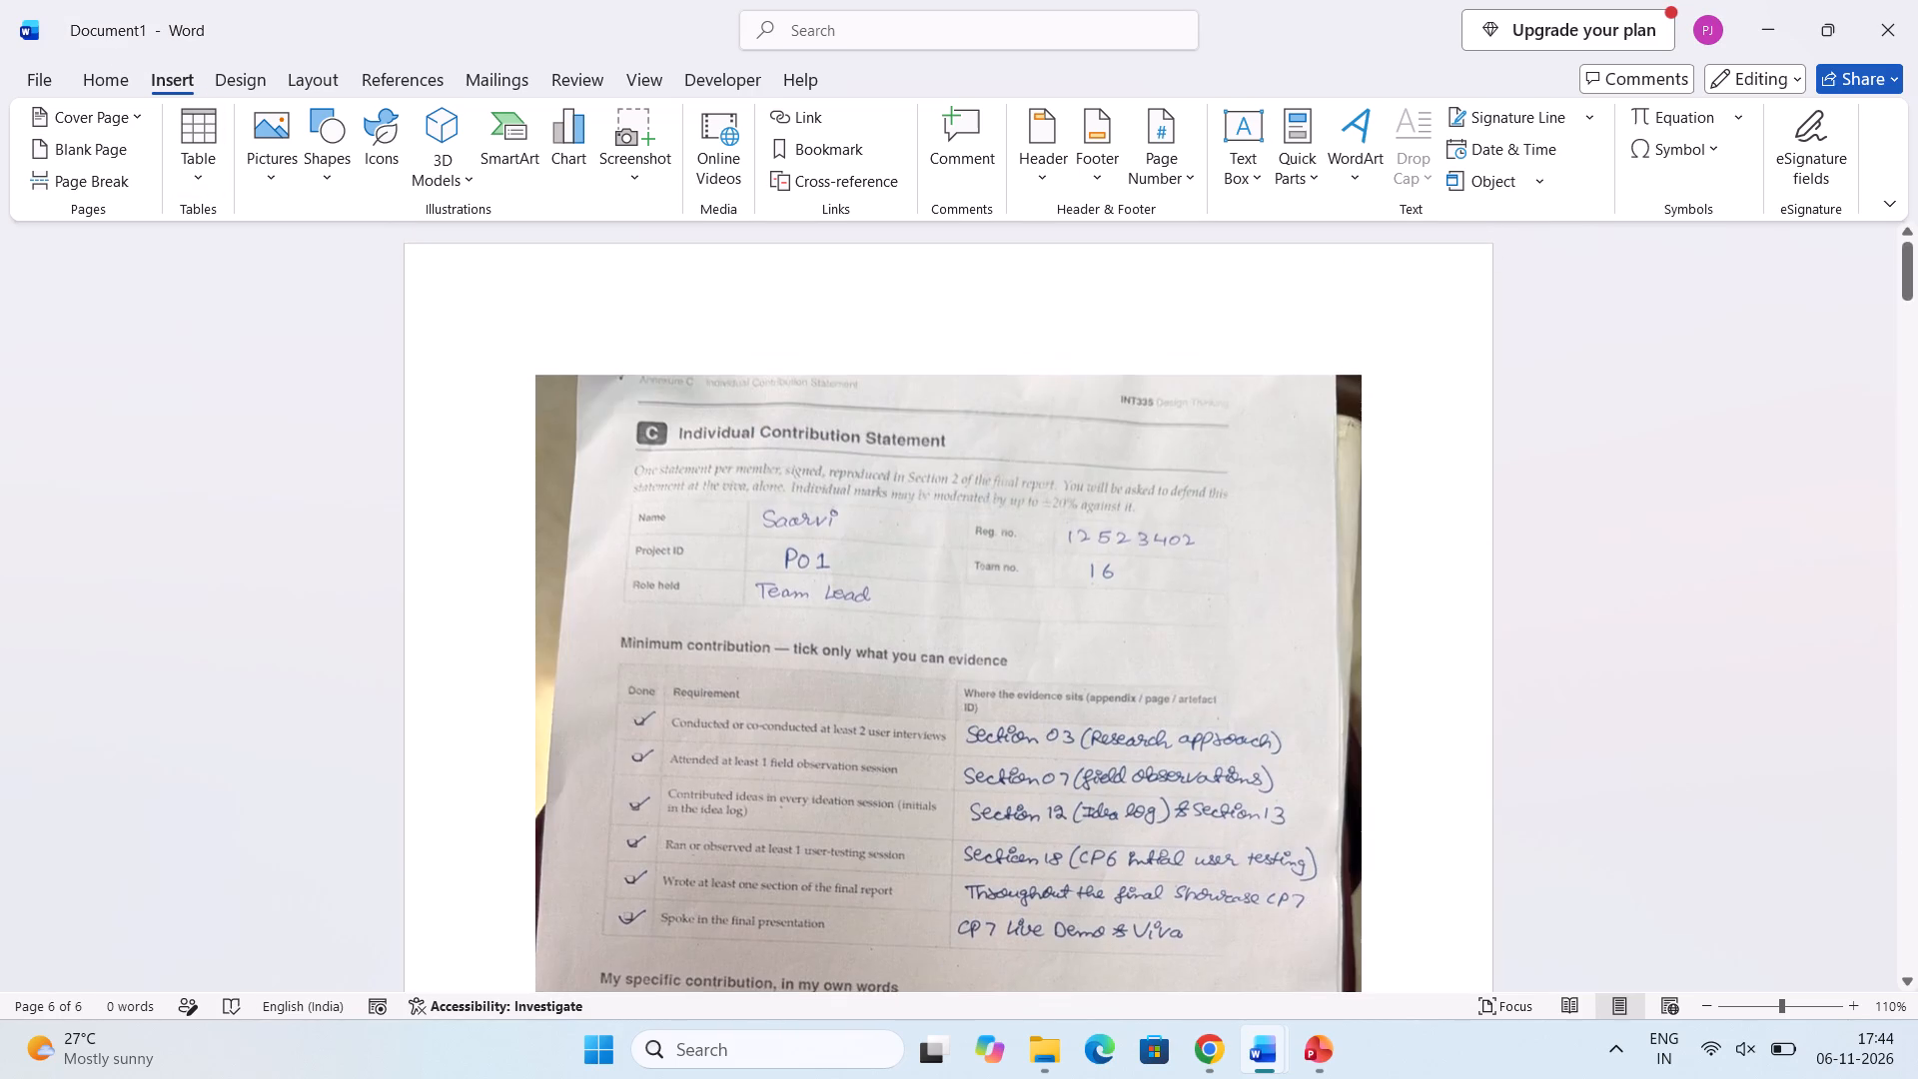
scroll(594, 338, down, 6)
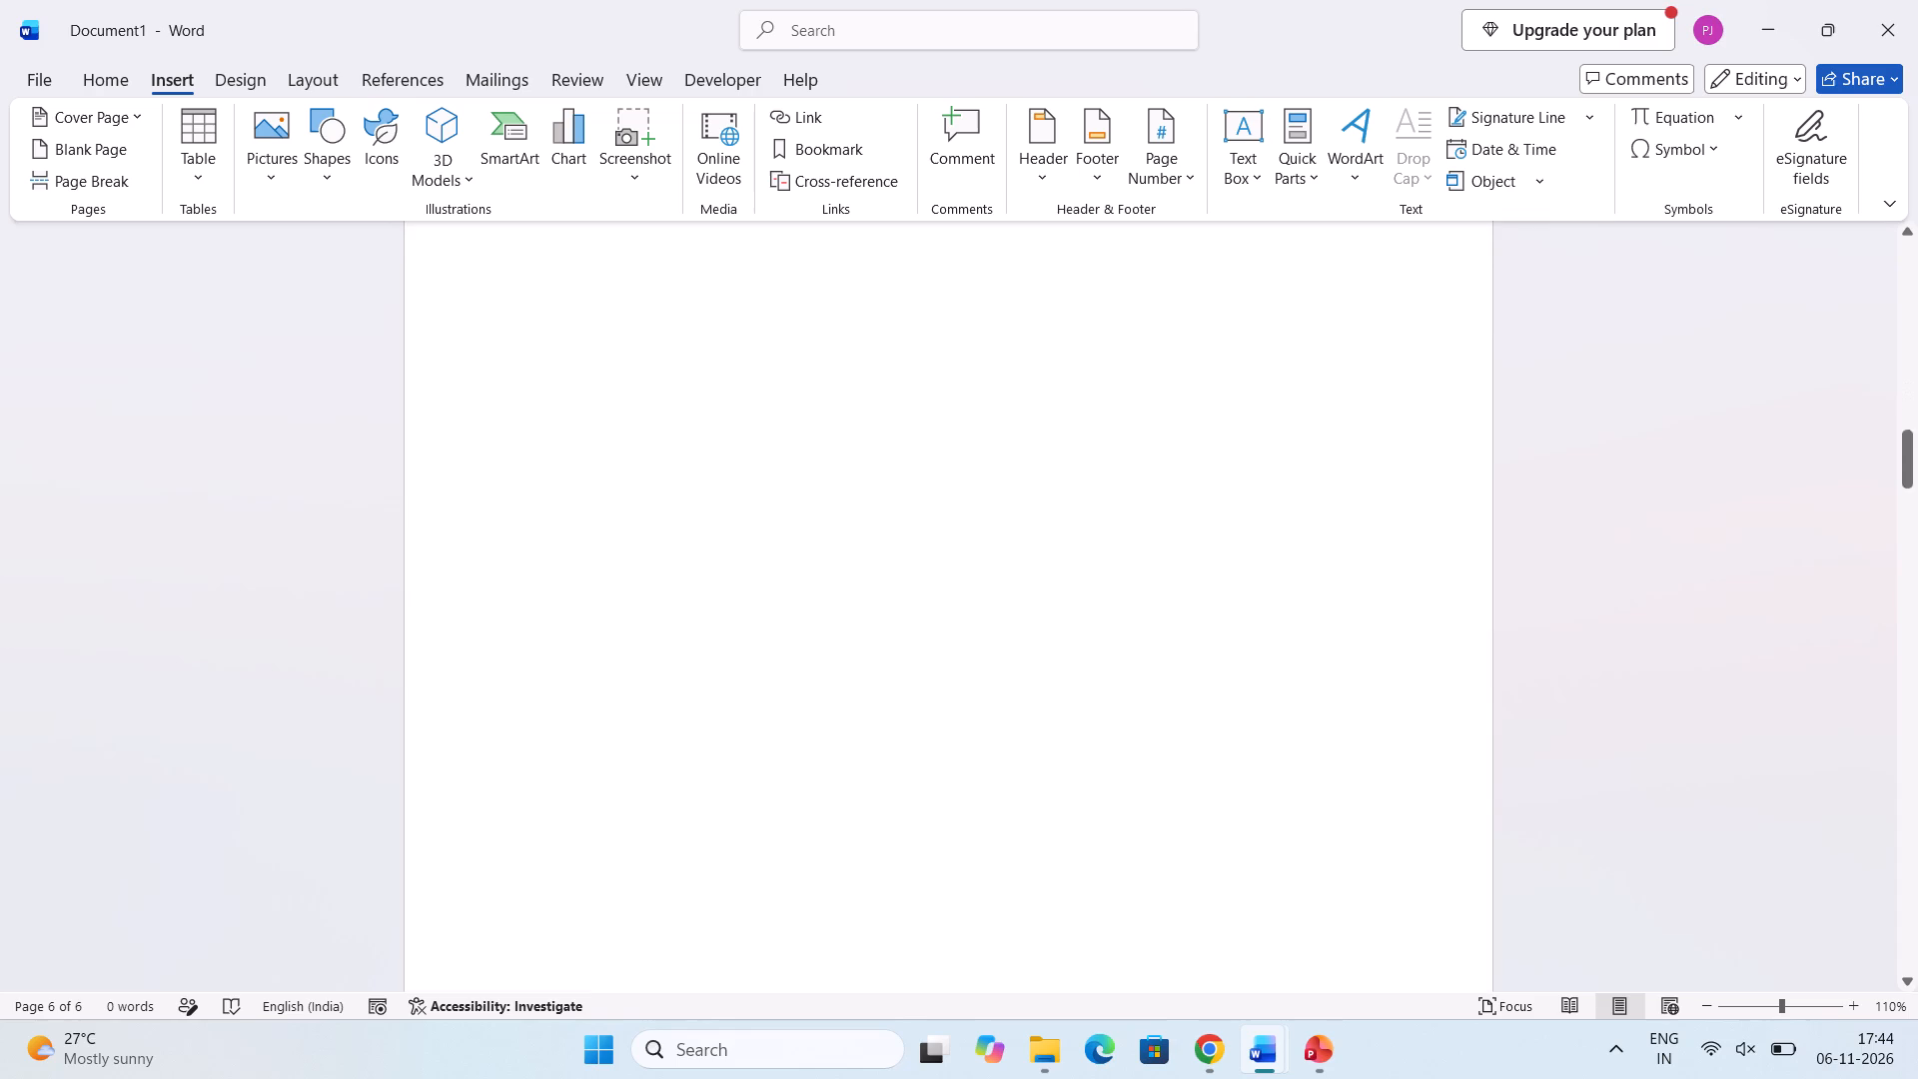
scroll(594, 338, down, 8)
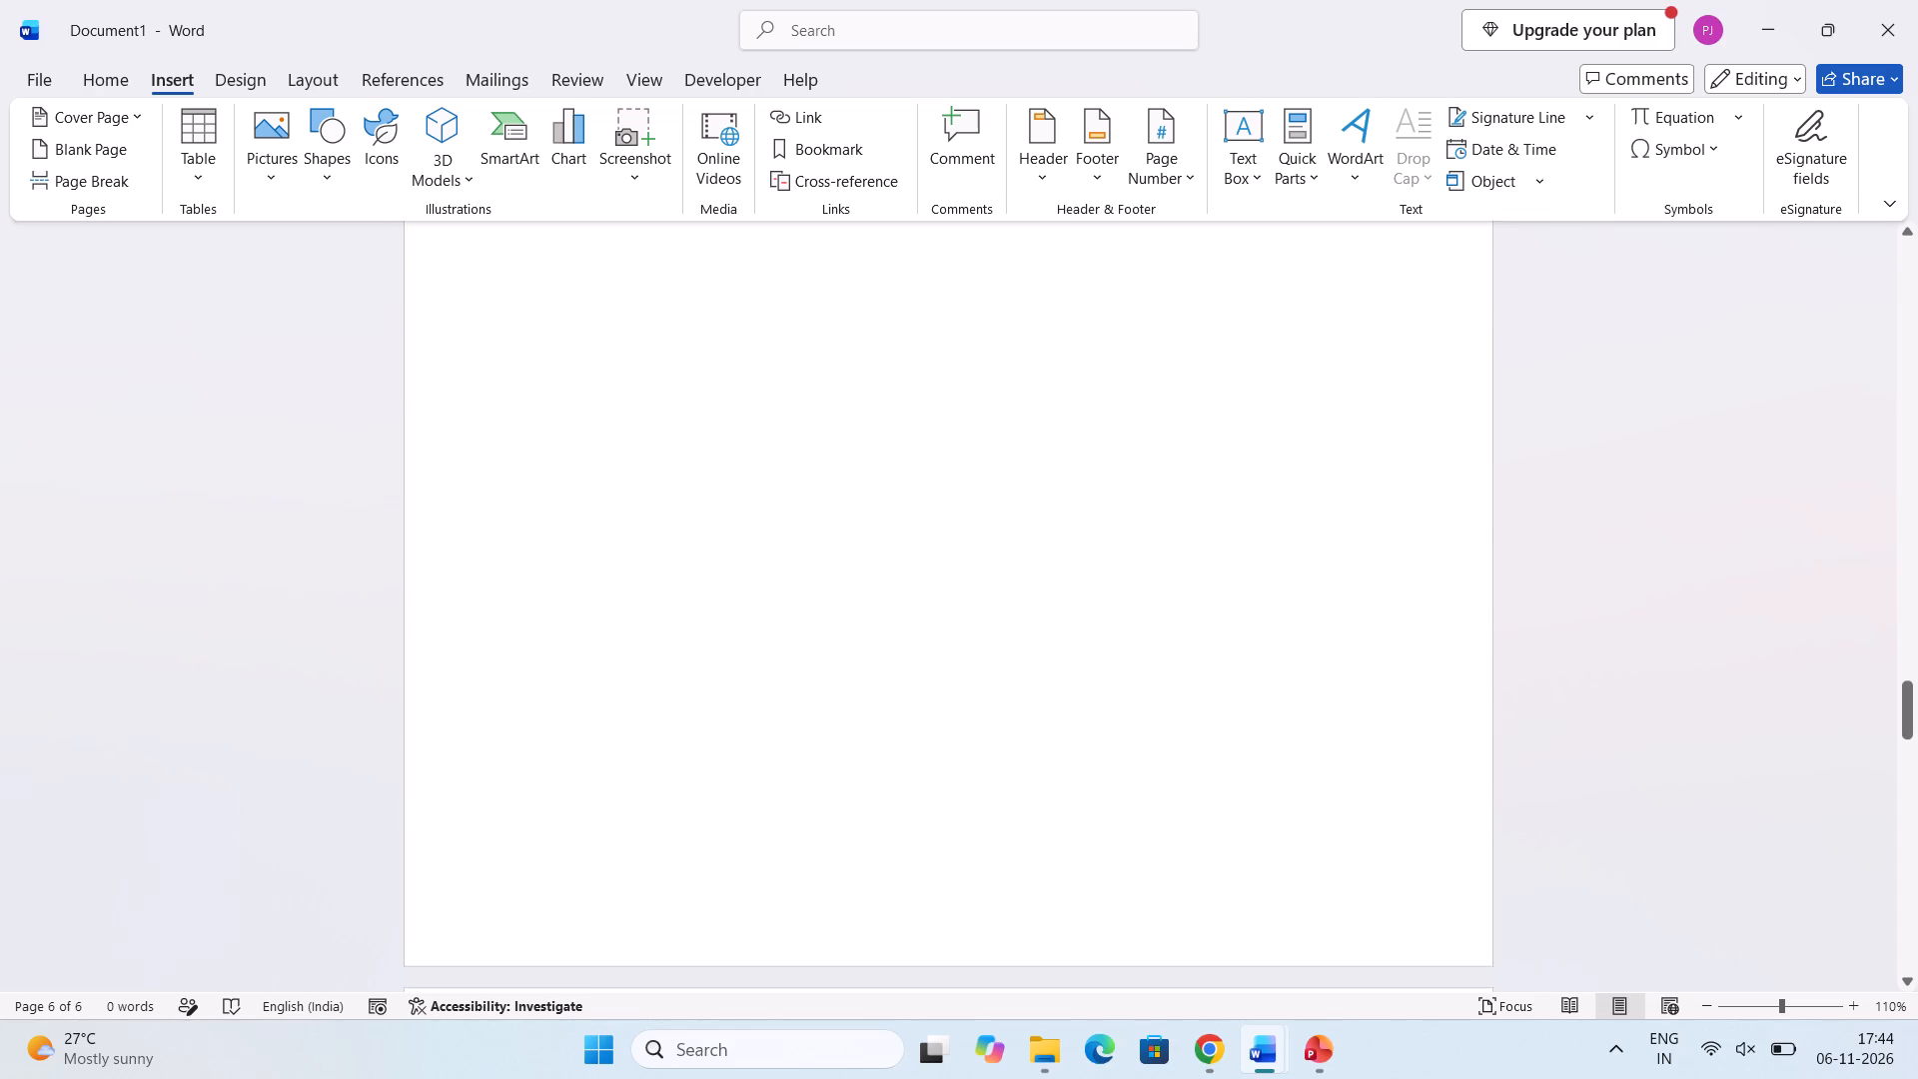
scroll(594, 338, down, 10)
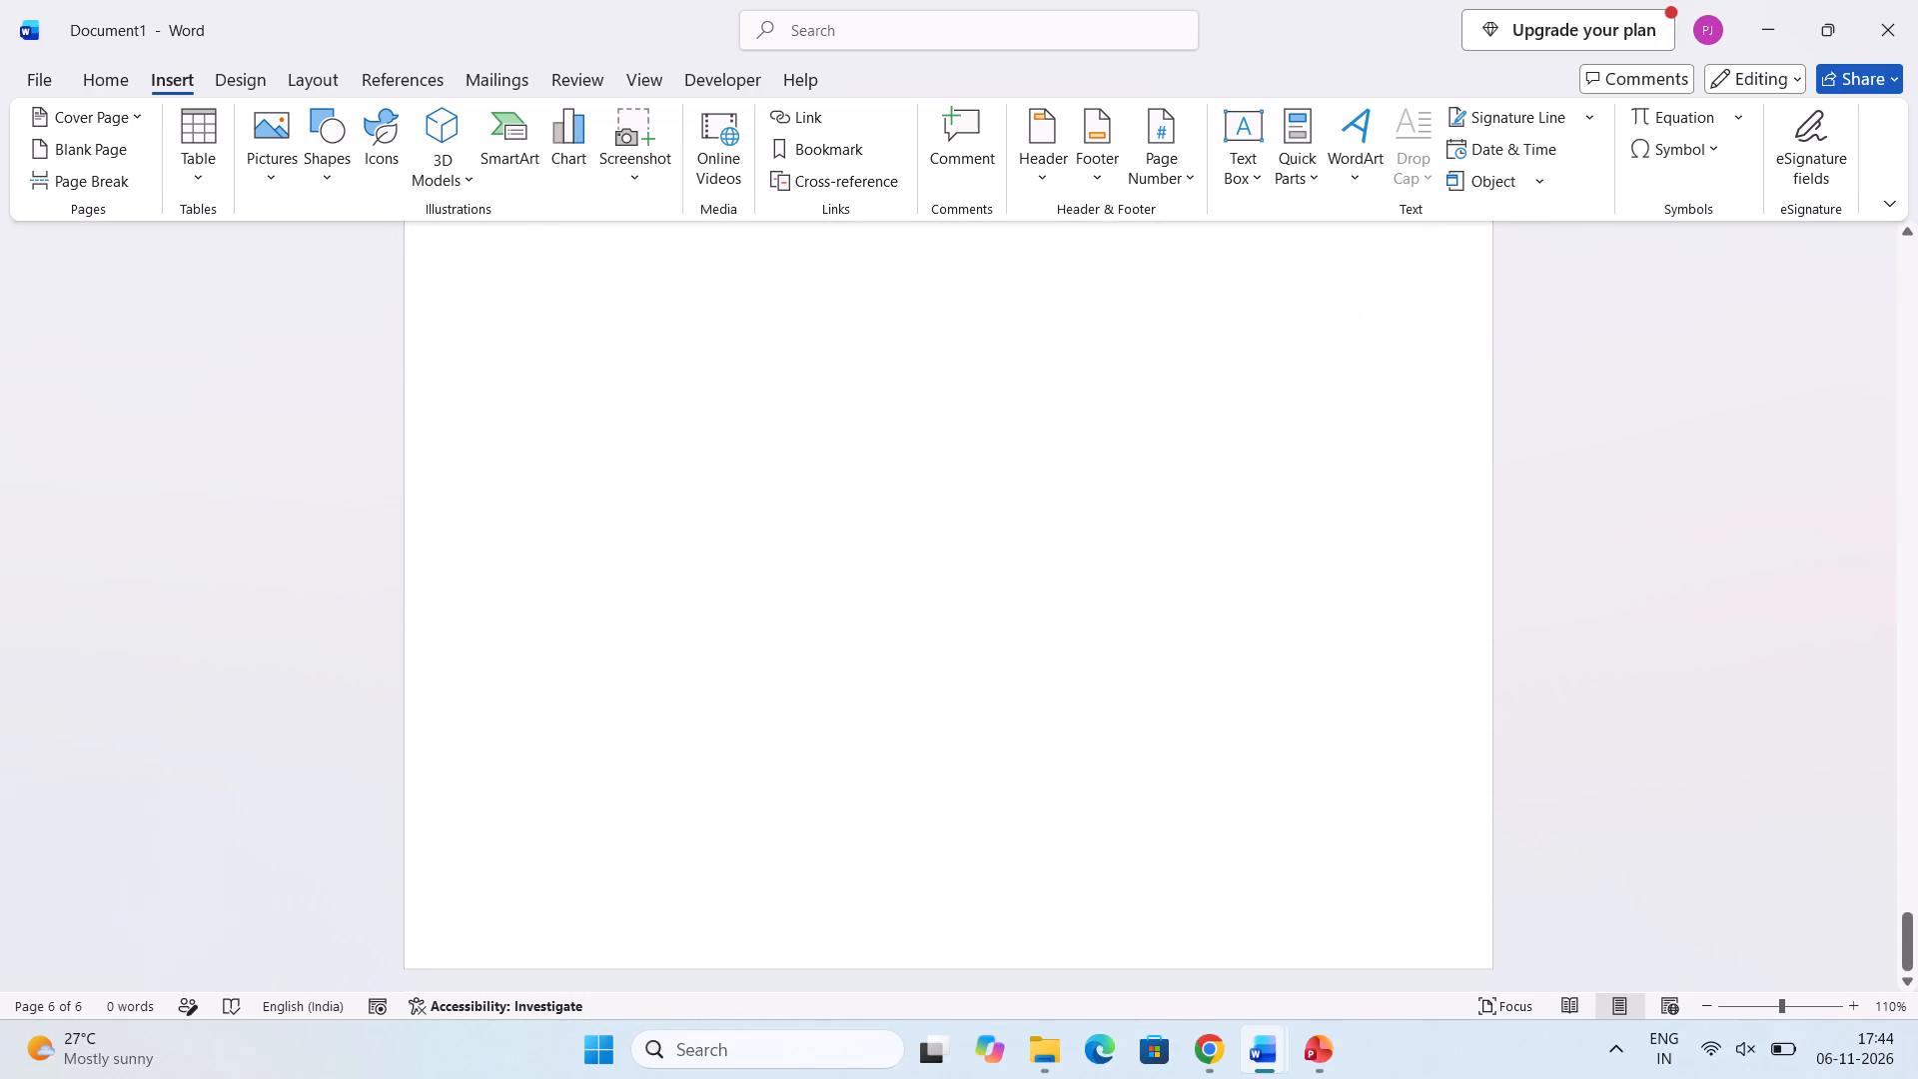
scroll(594, 338, down, 5)
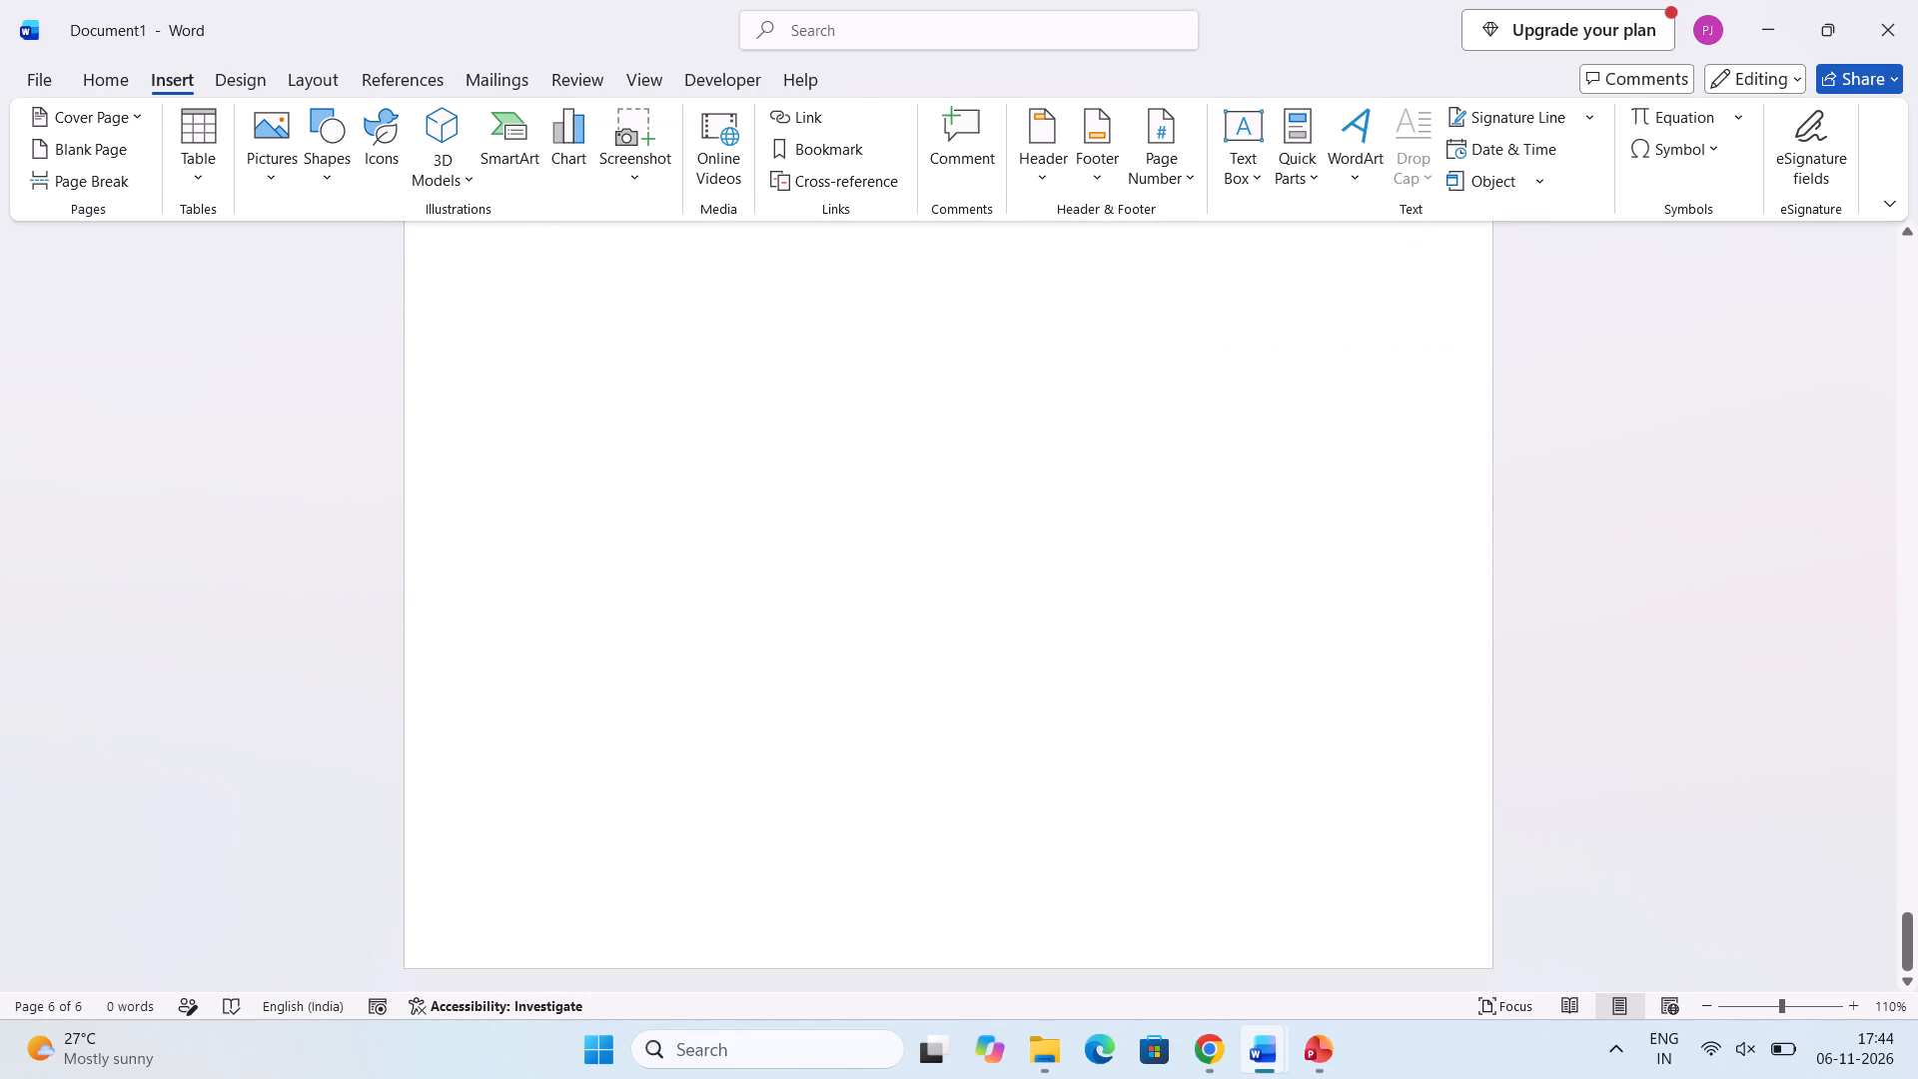
scroll(594, 338, up, 14)
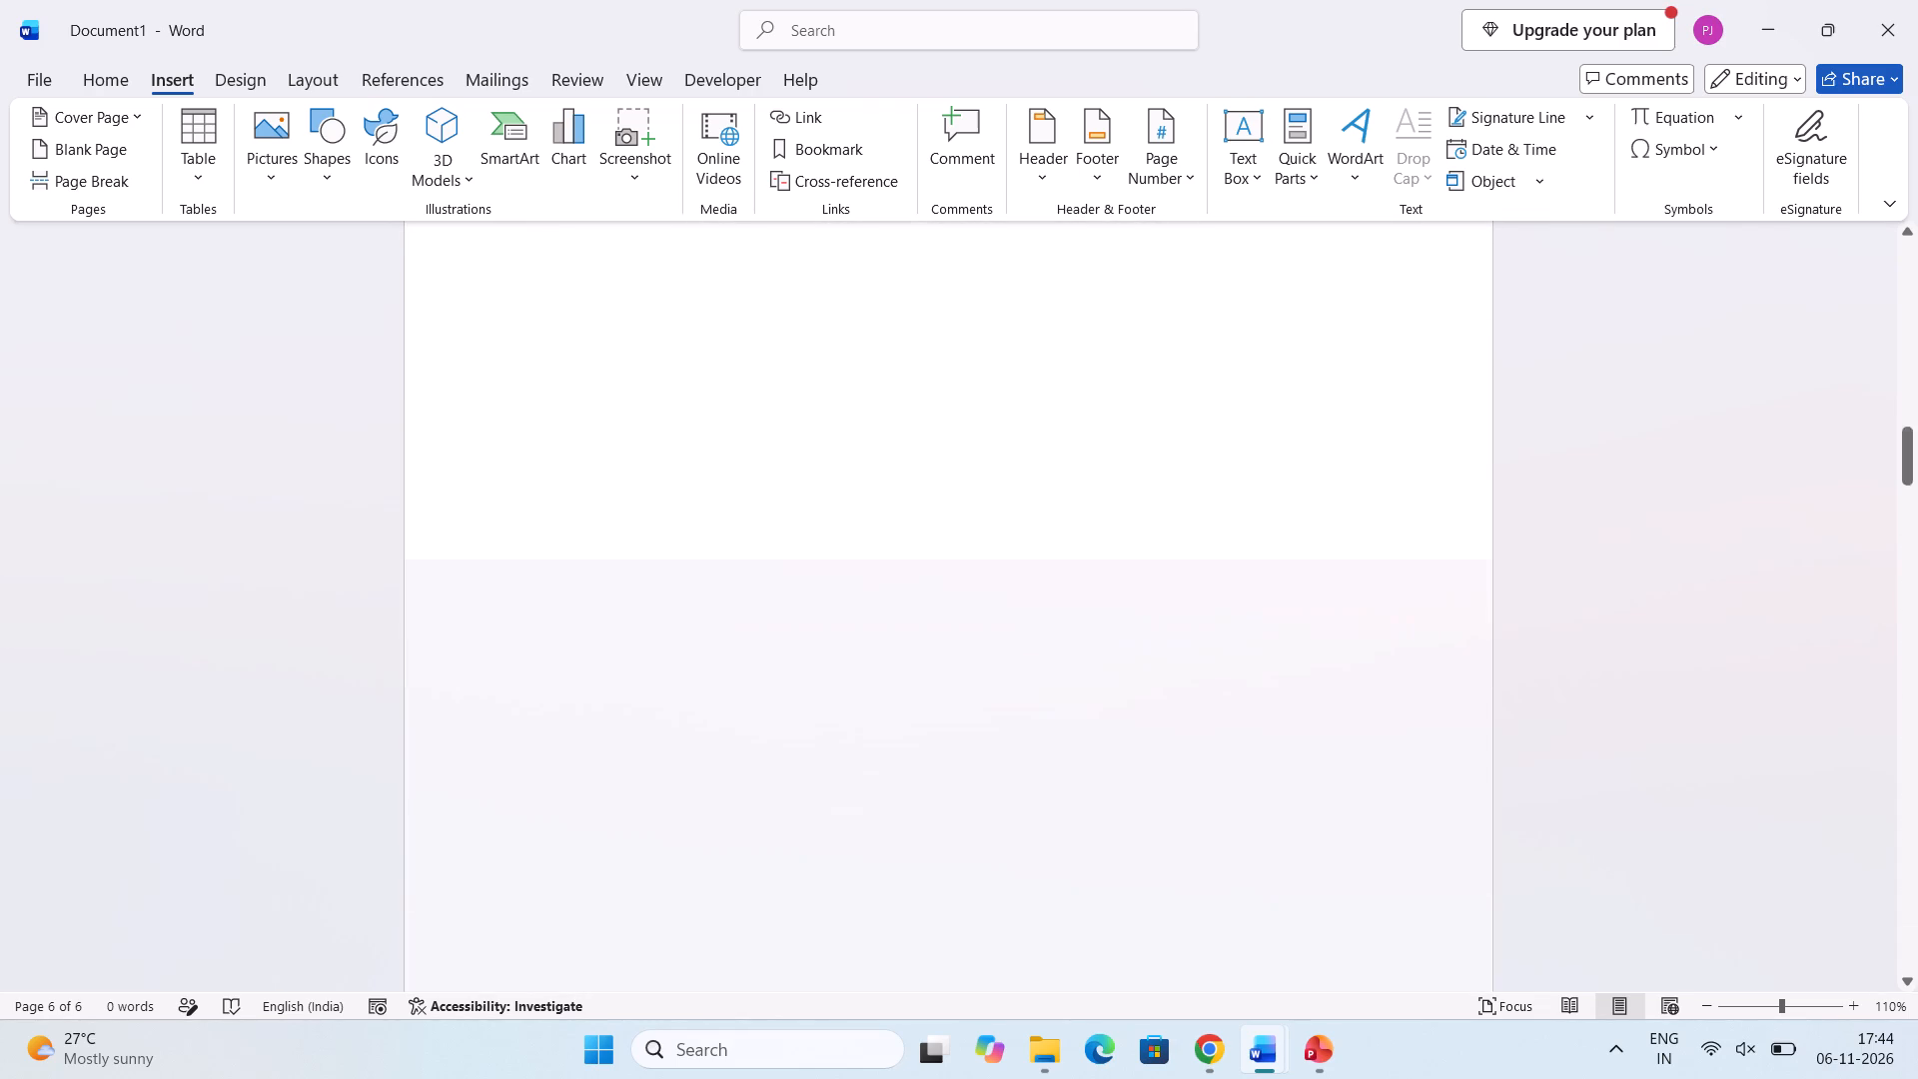
scroll(594, 338, up, 8)
scroll(594, 338, down, 3)
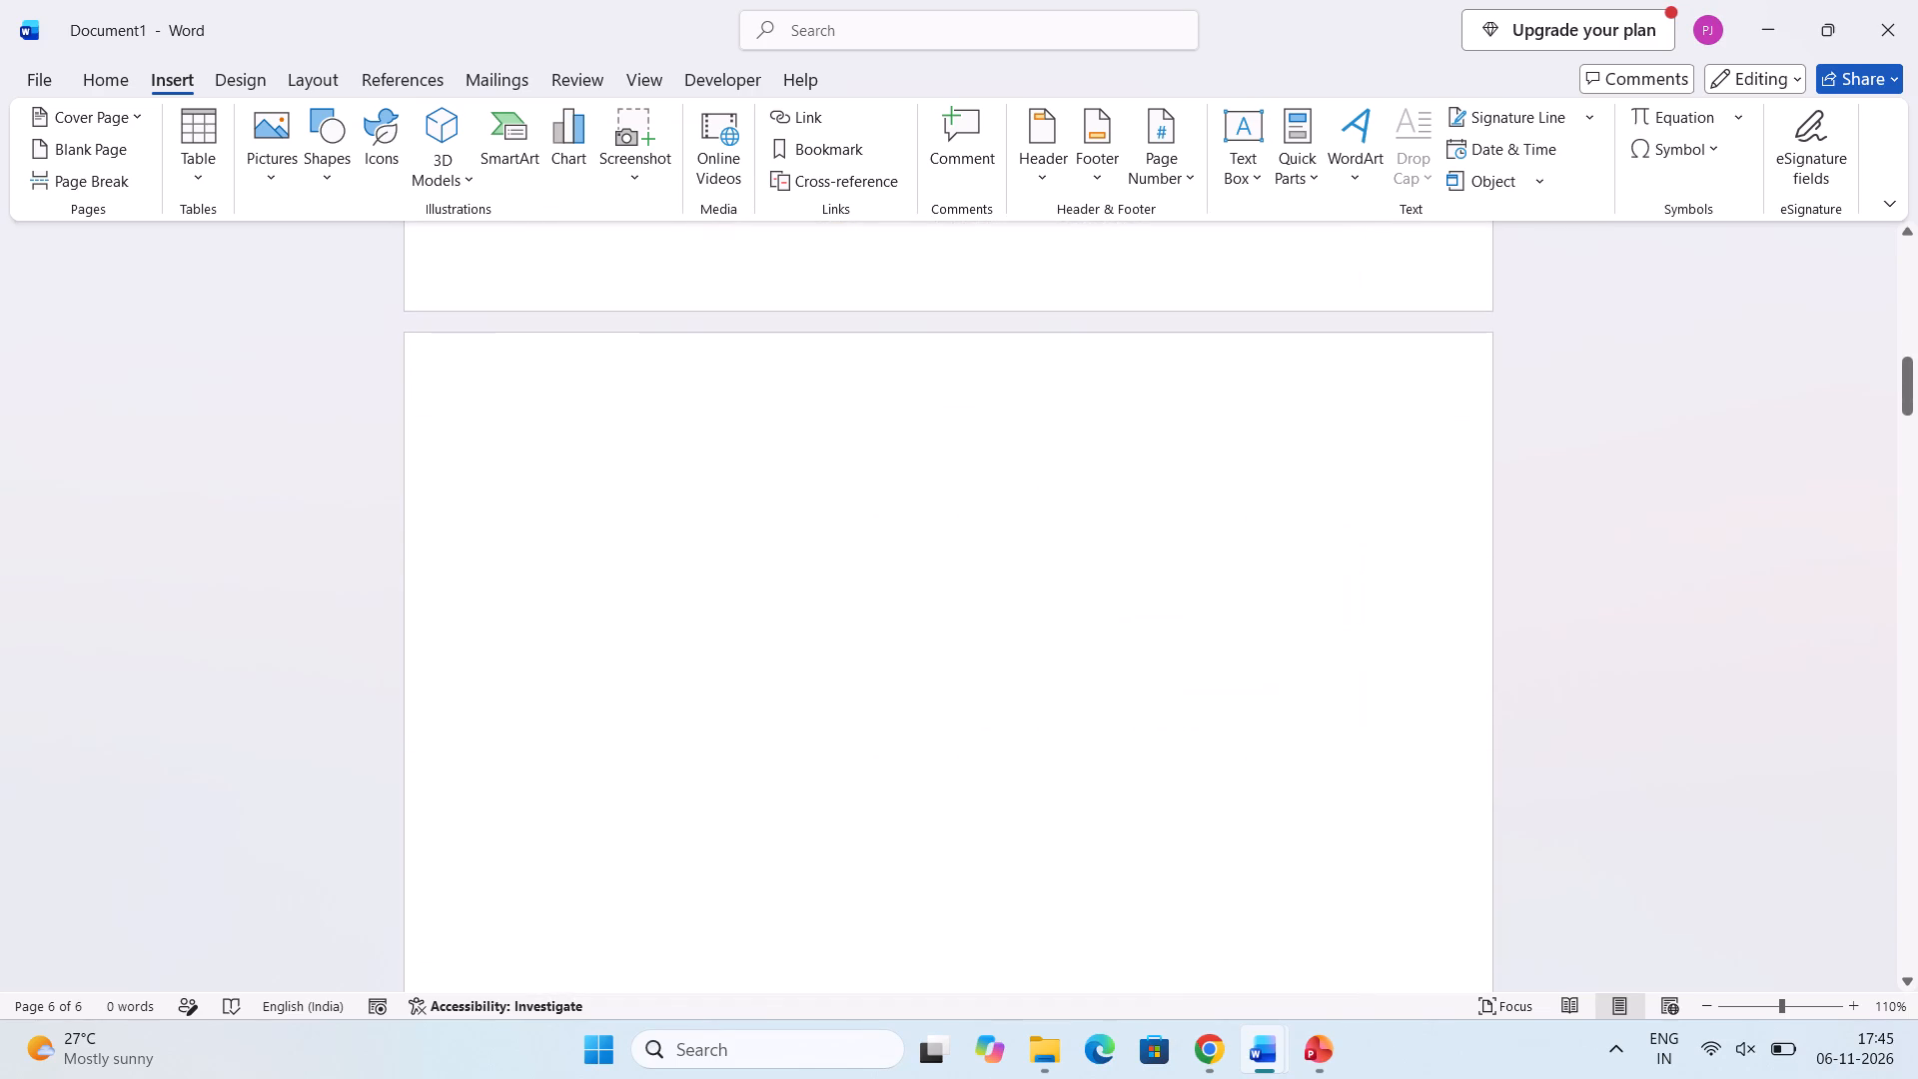
Insert the picture "WhatsApp Image 2026-11-06 at 3.37.52 PM" at the top of the blank second page.
click(572, 445)
click(276, 169)
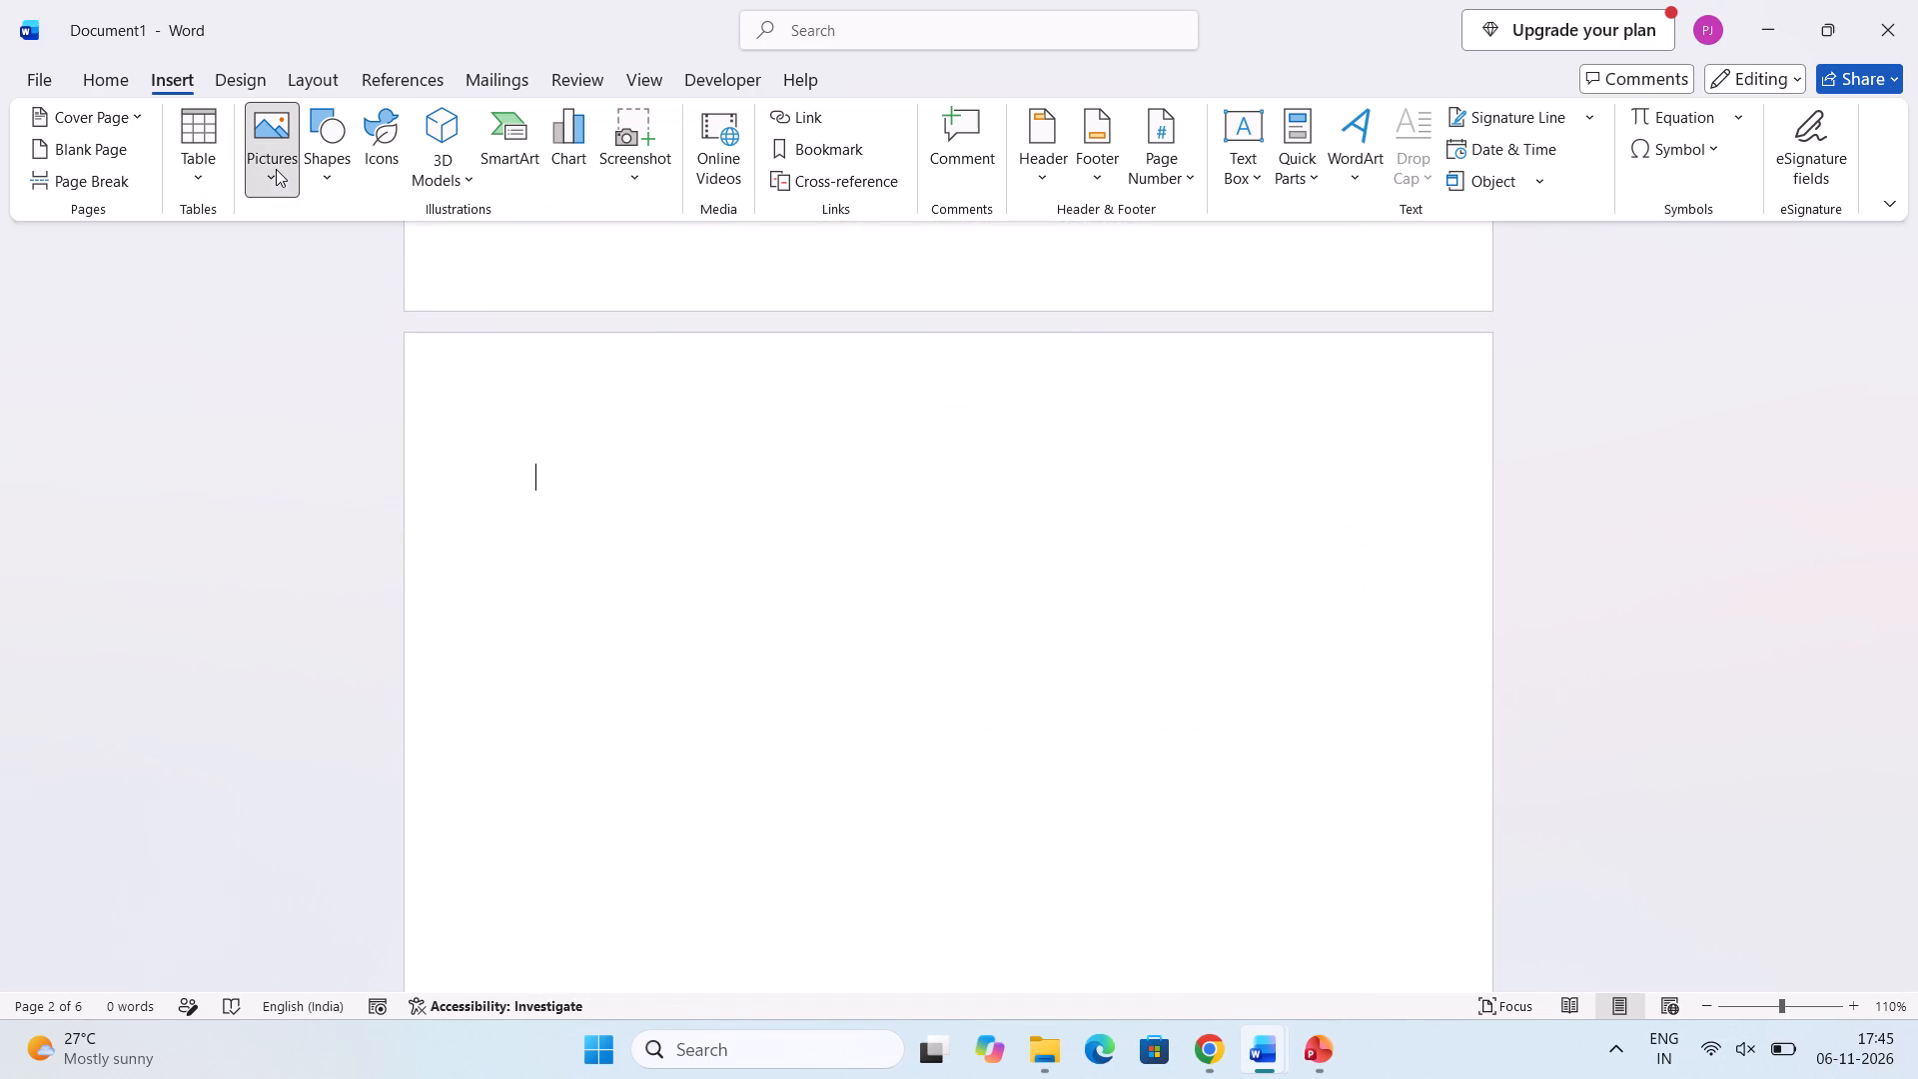
click(314, 248)
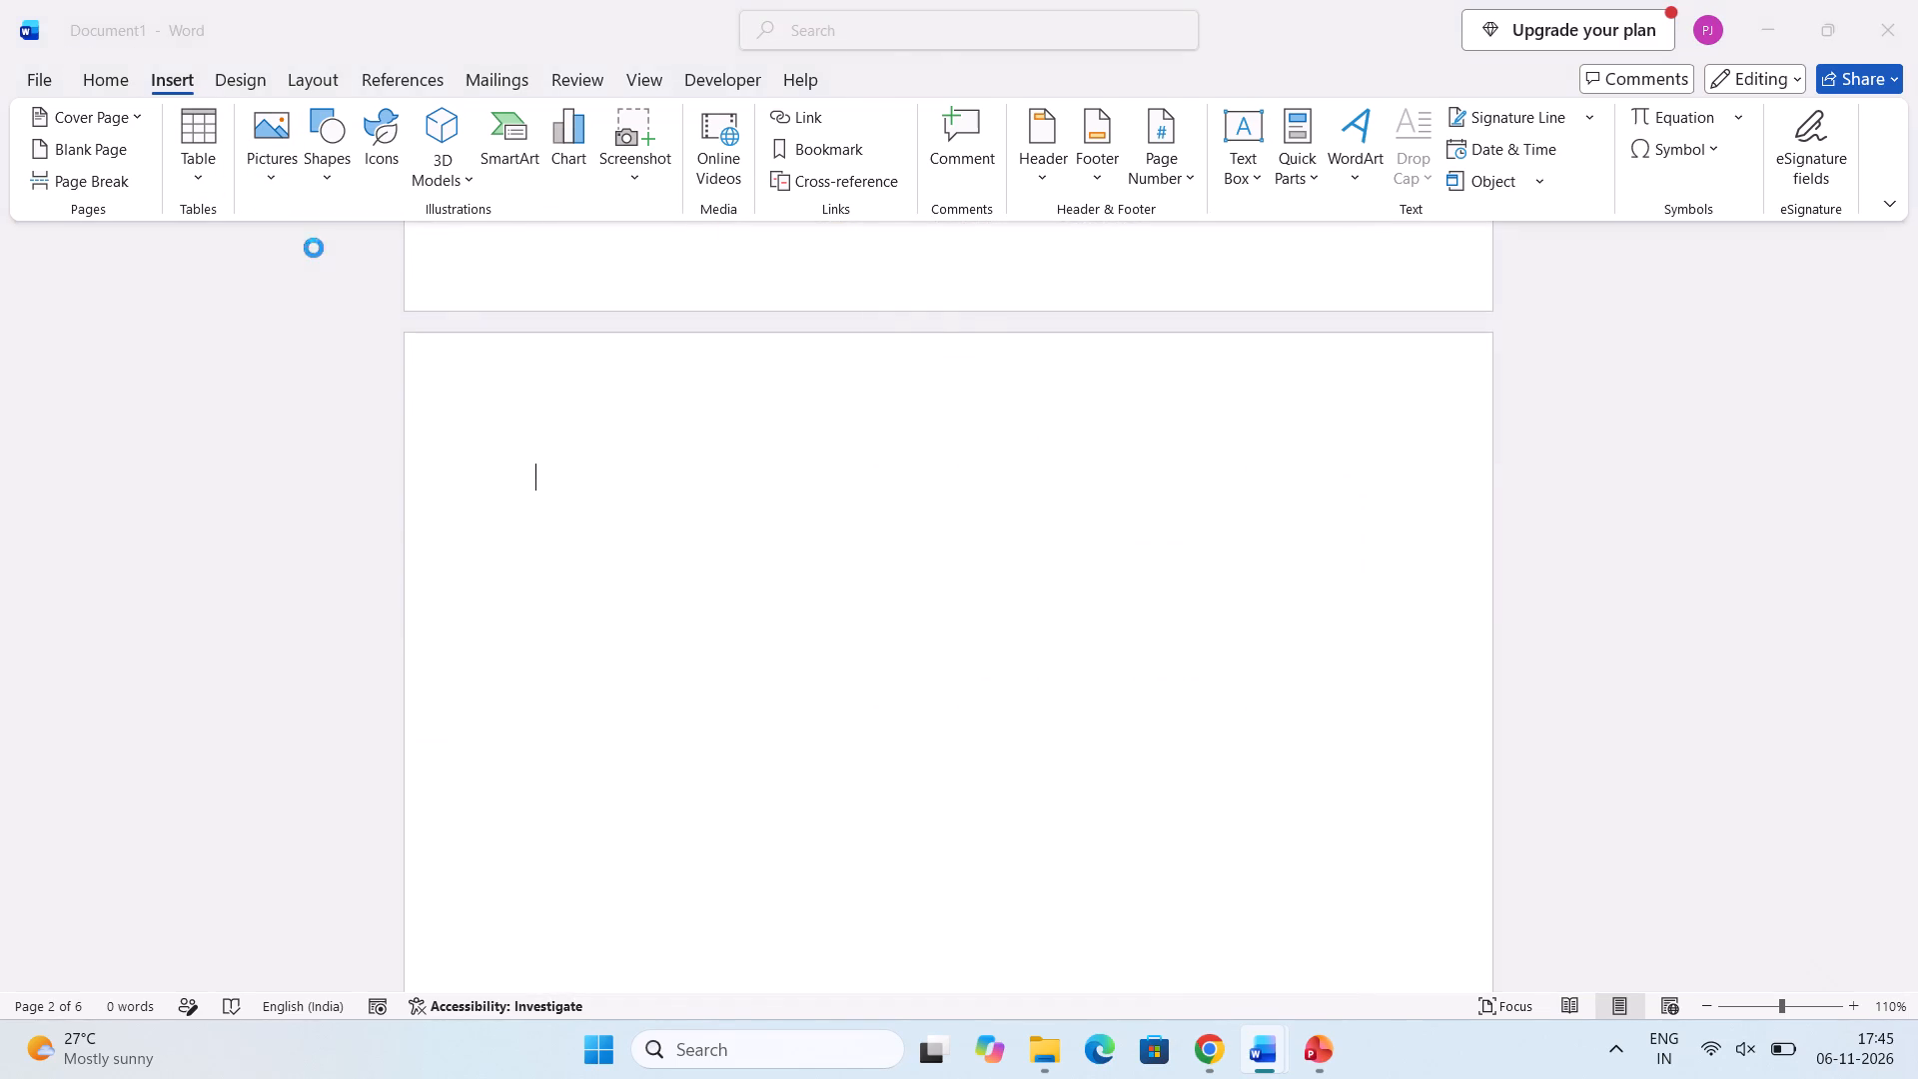
click(478, 381)
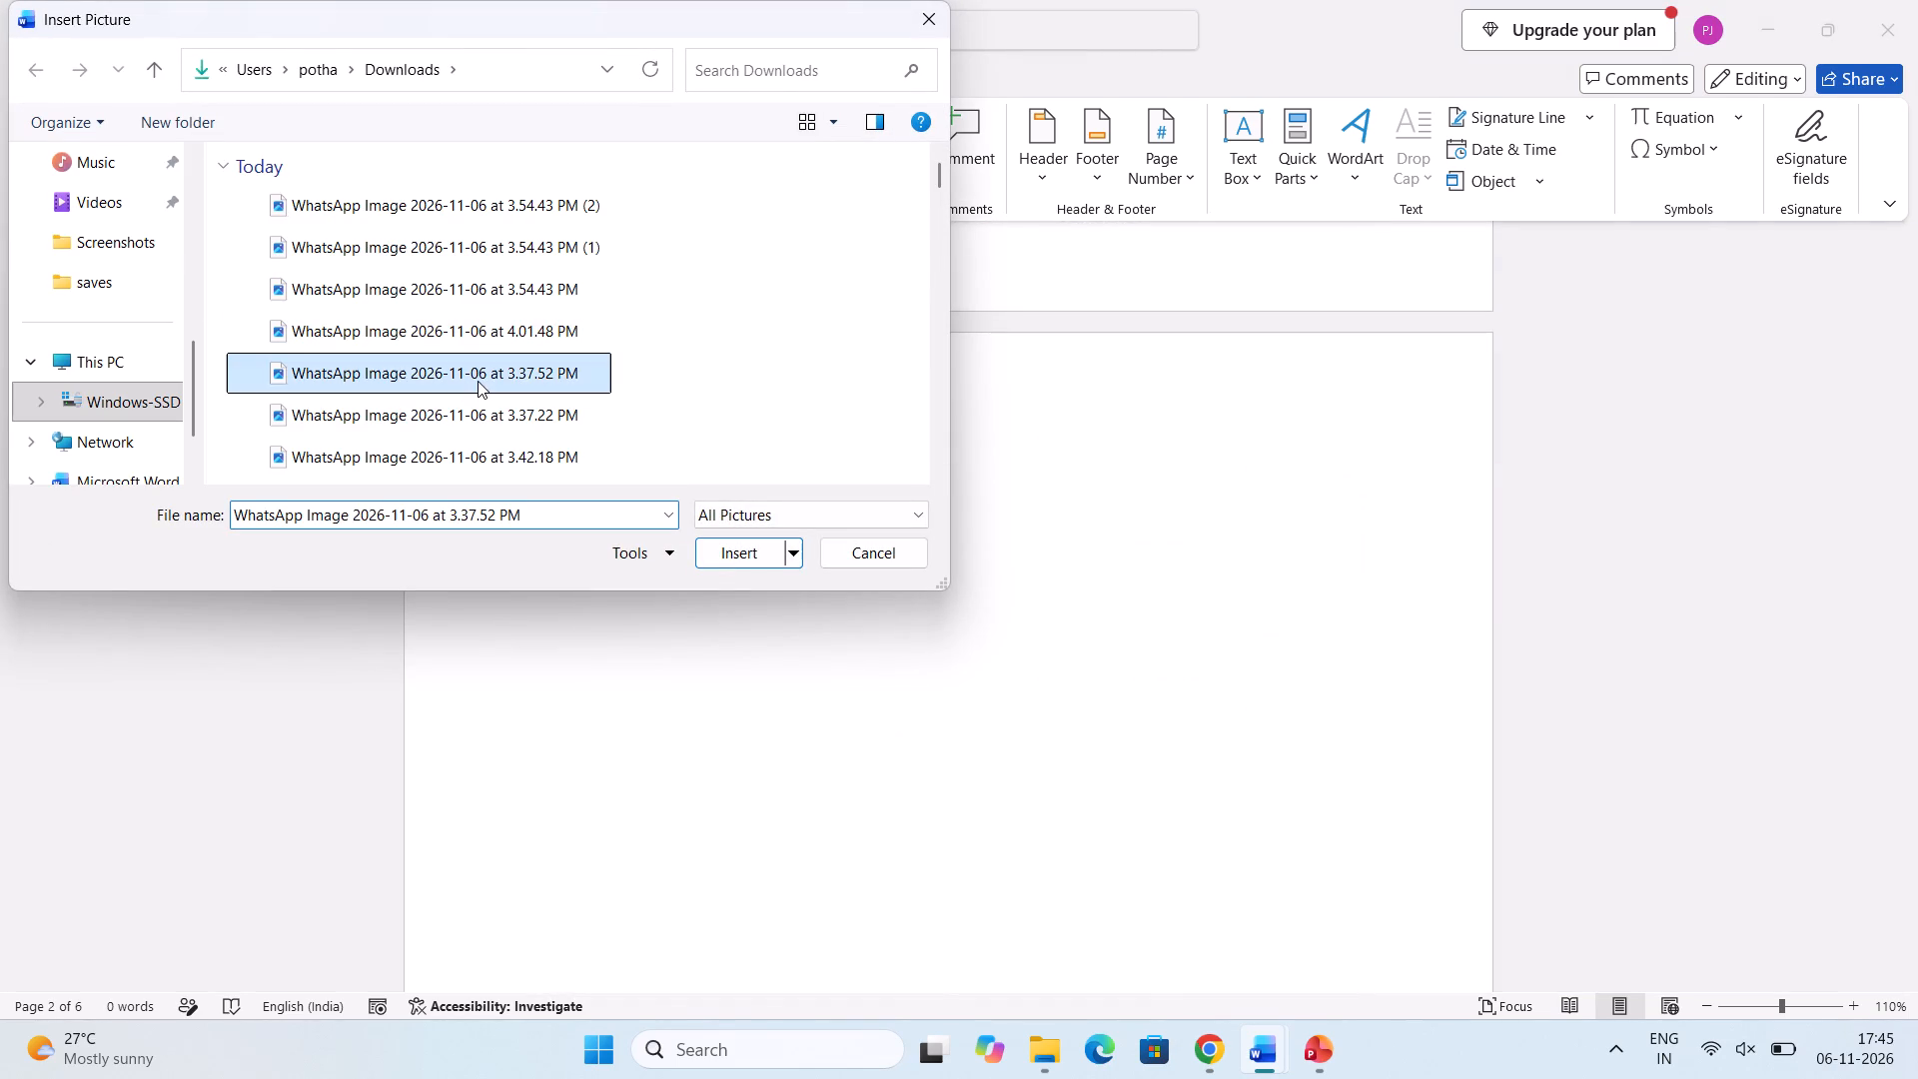
click(747, 563)
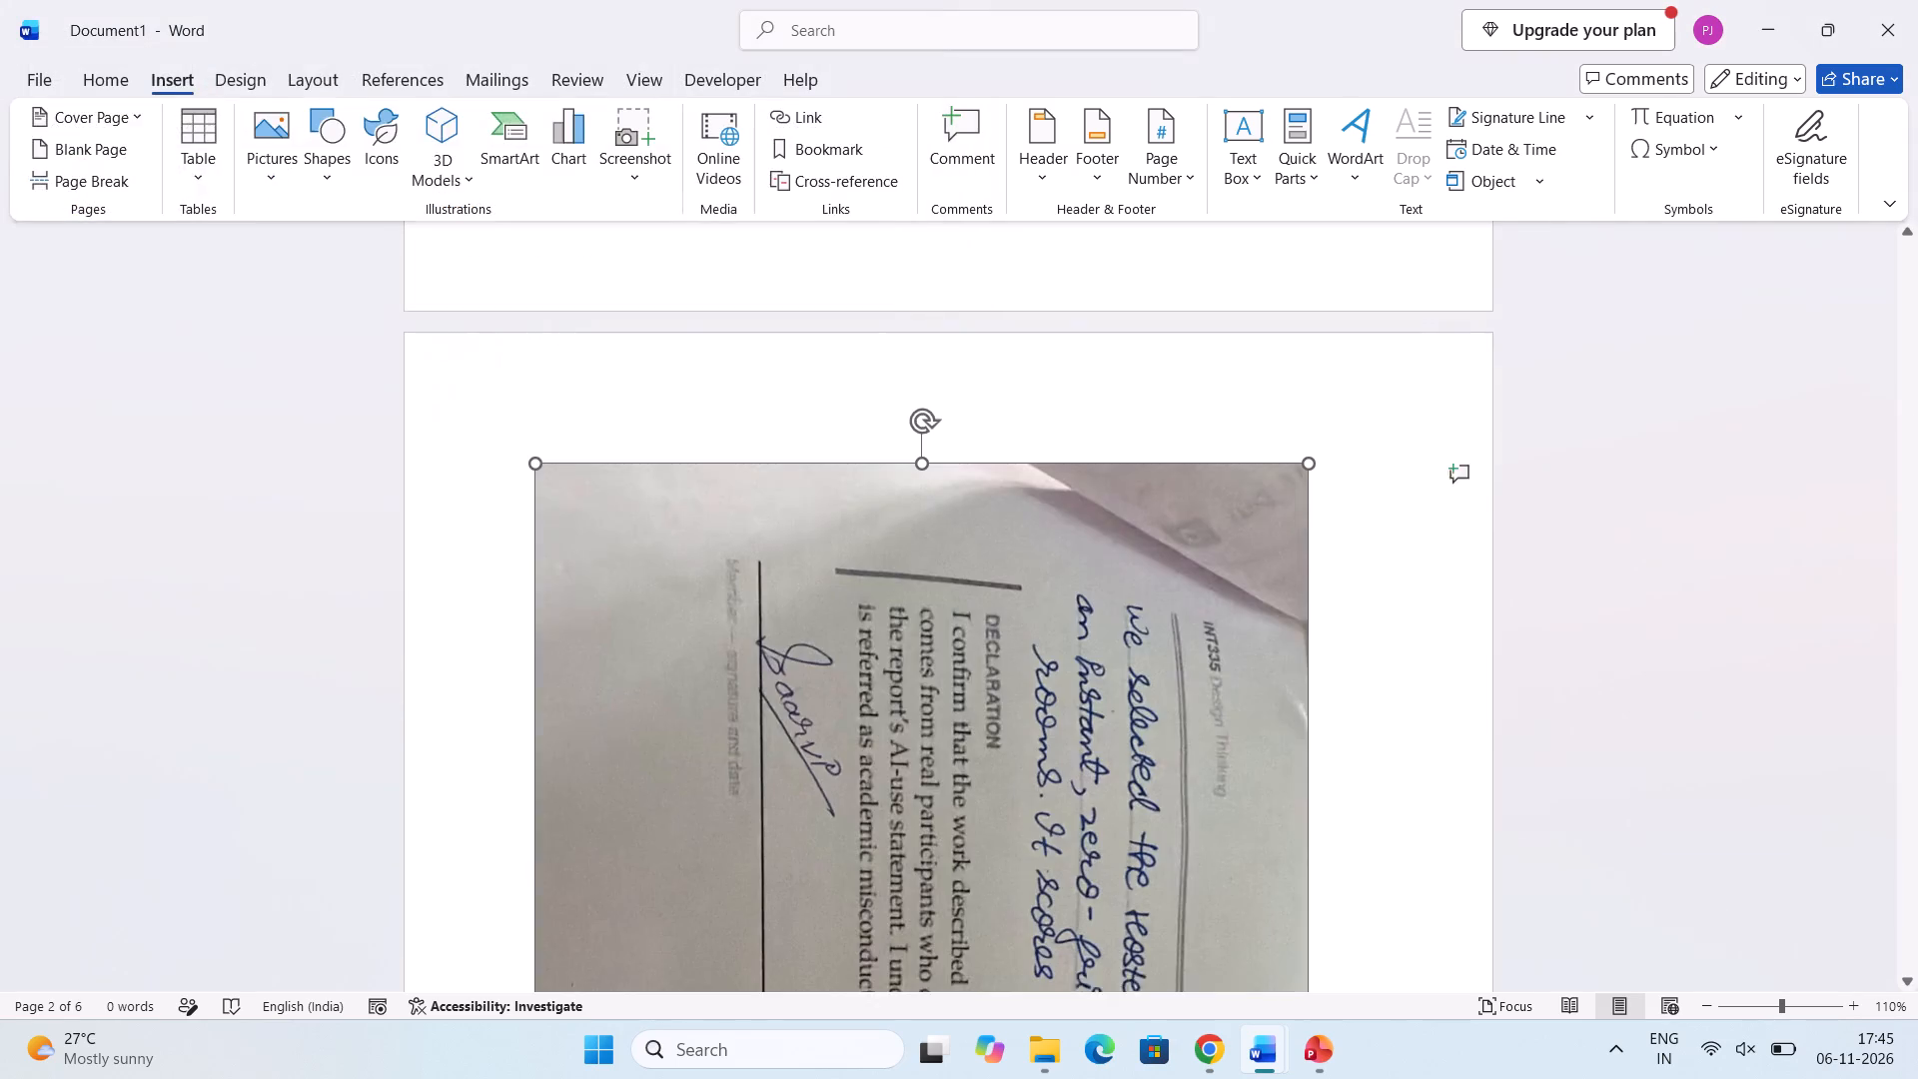
Rotate the declaration photo on the second page a quarter turn counterclockwise so its text reads upright.
drag(926, 372, 934, 523)
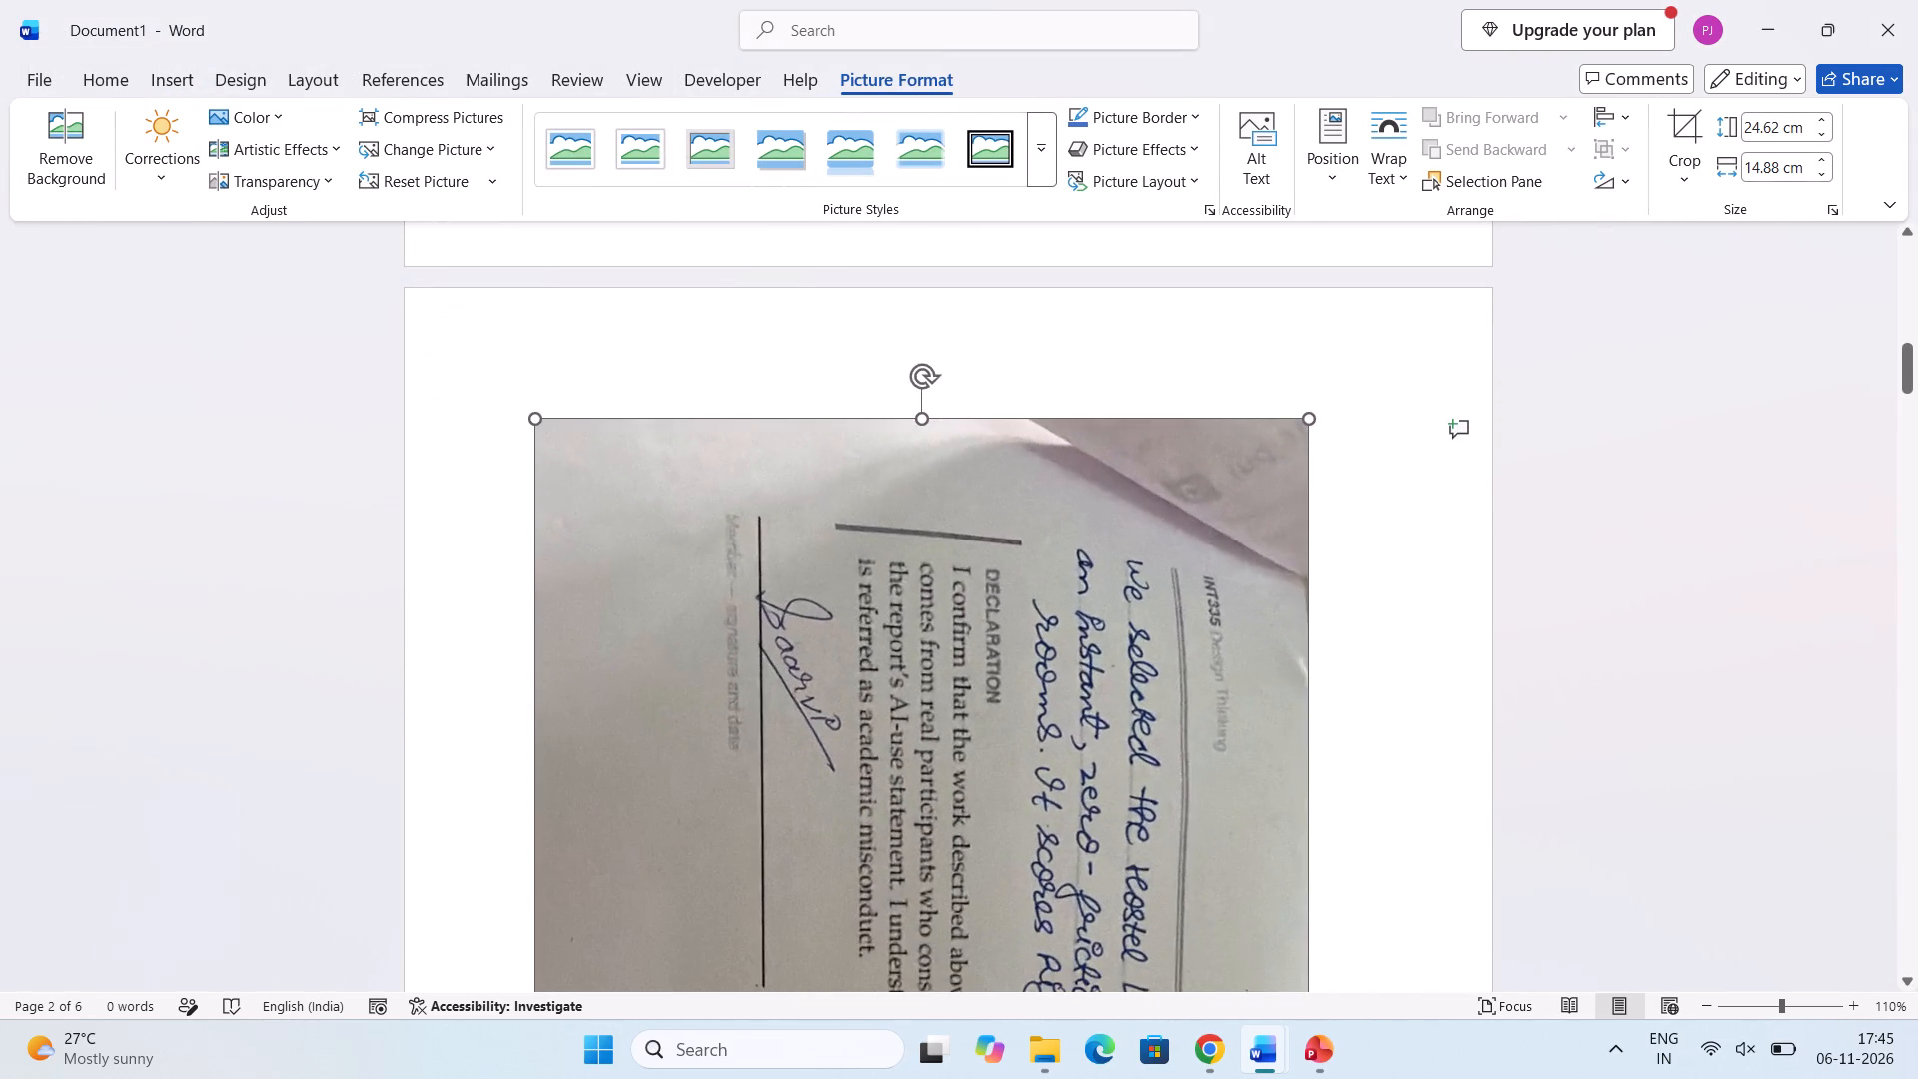
drag(934, 523, 689, 621)
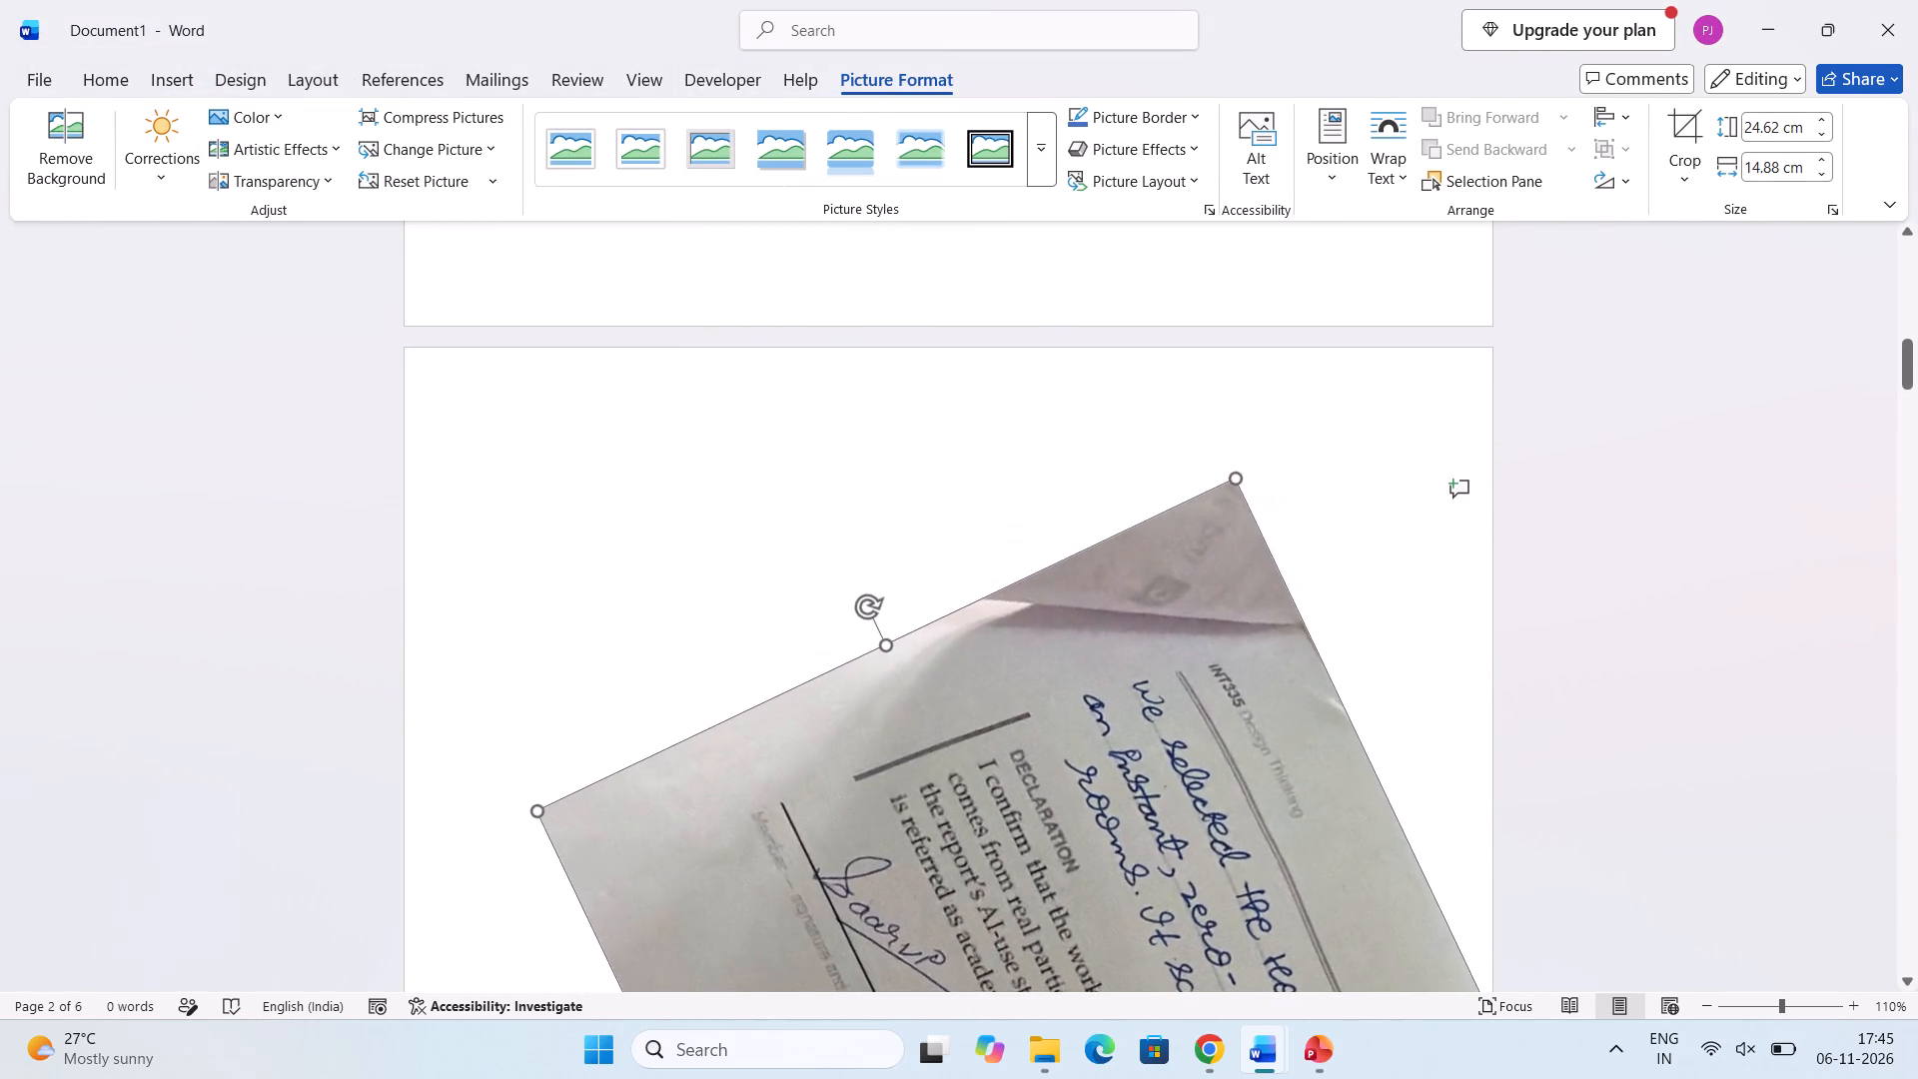
drag(689, 621, 808, 1078)
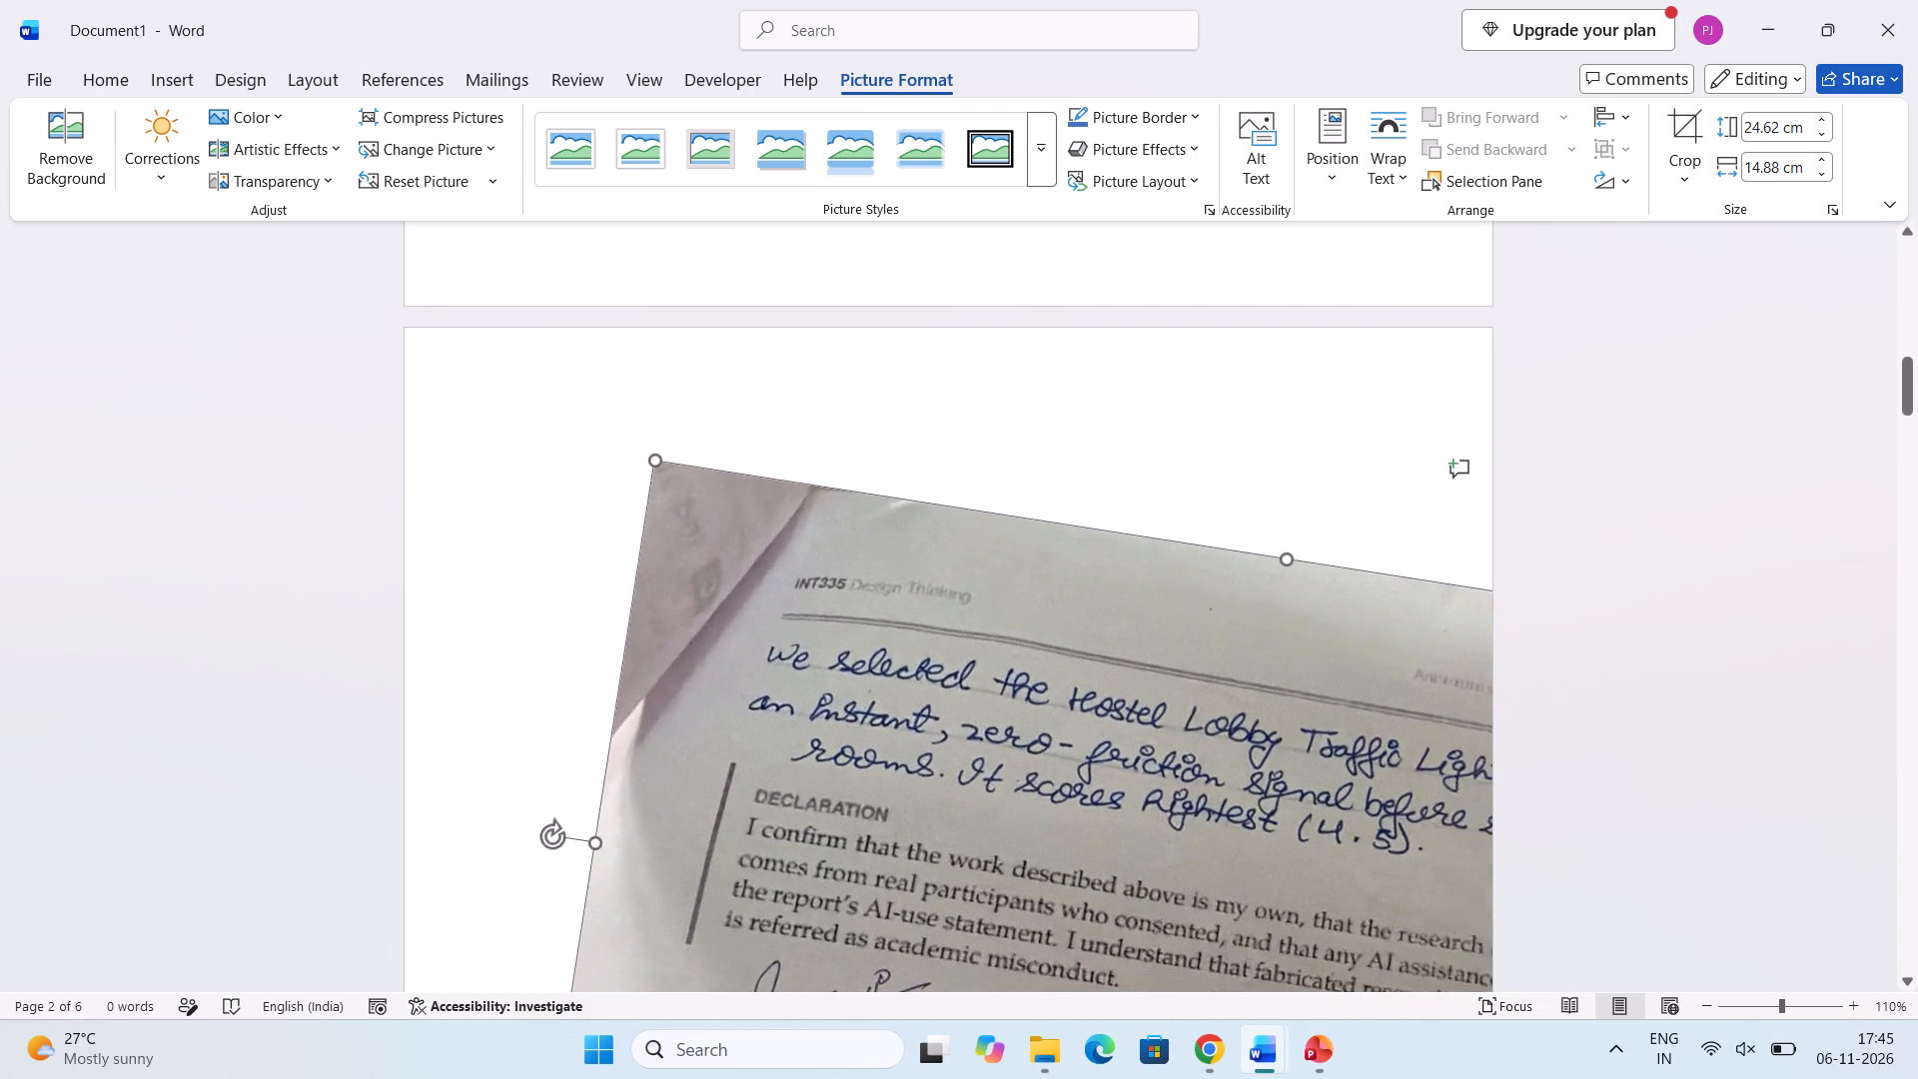
drag(808, 1078, 646, 1016)
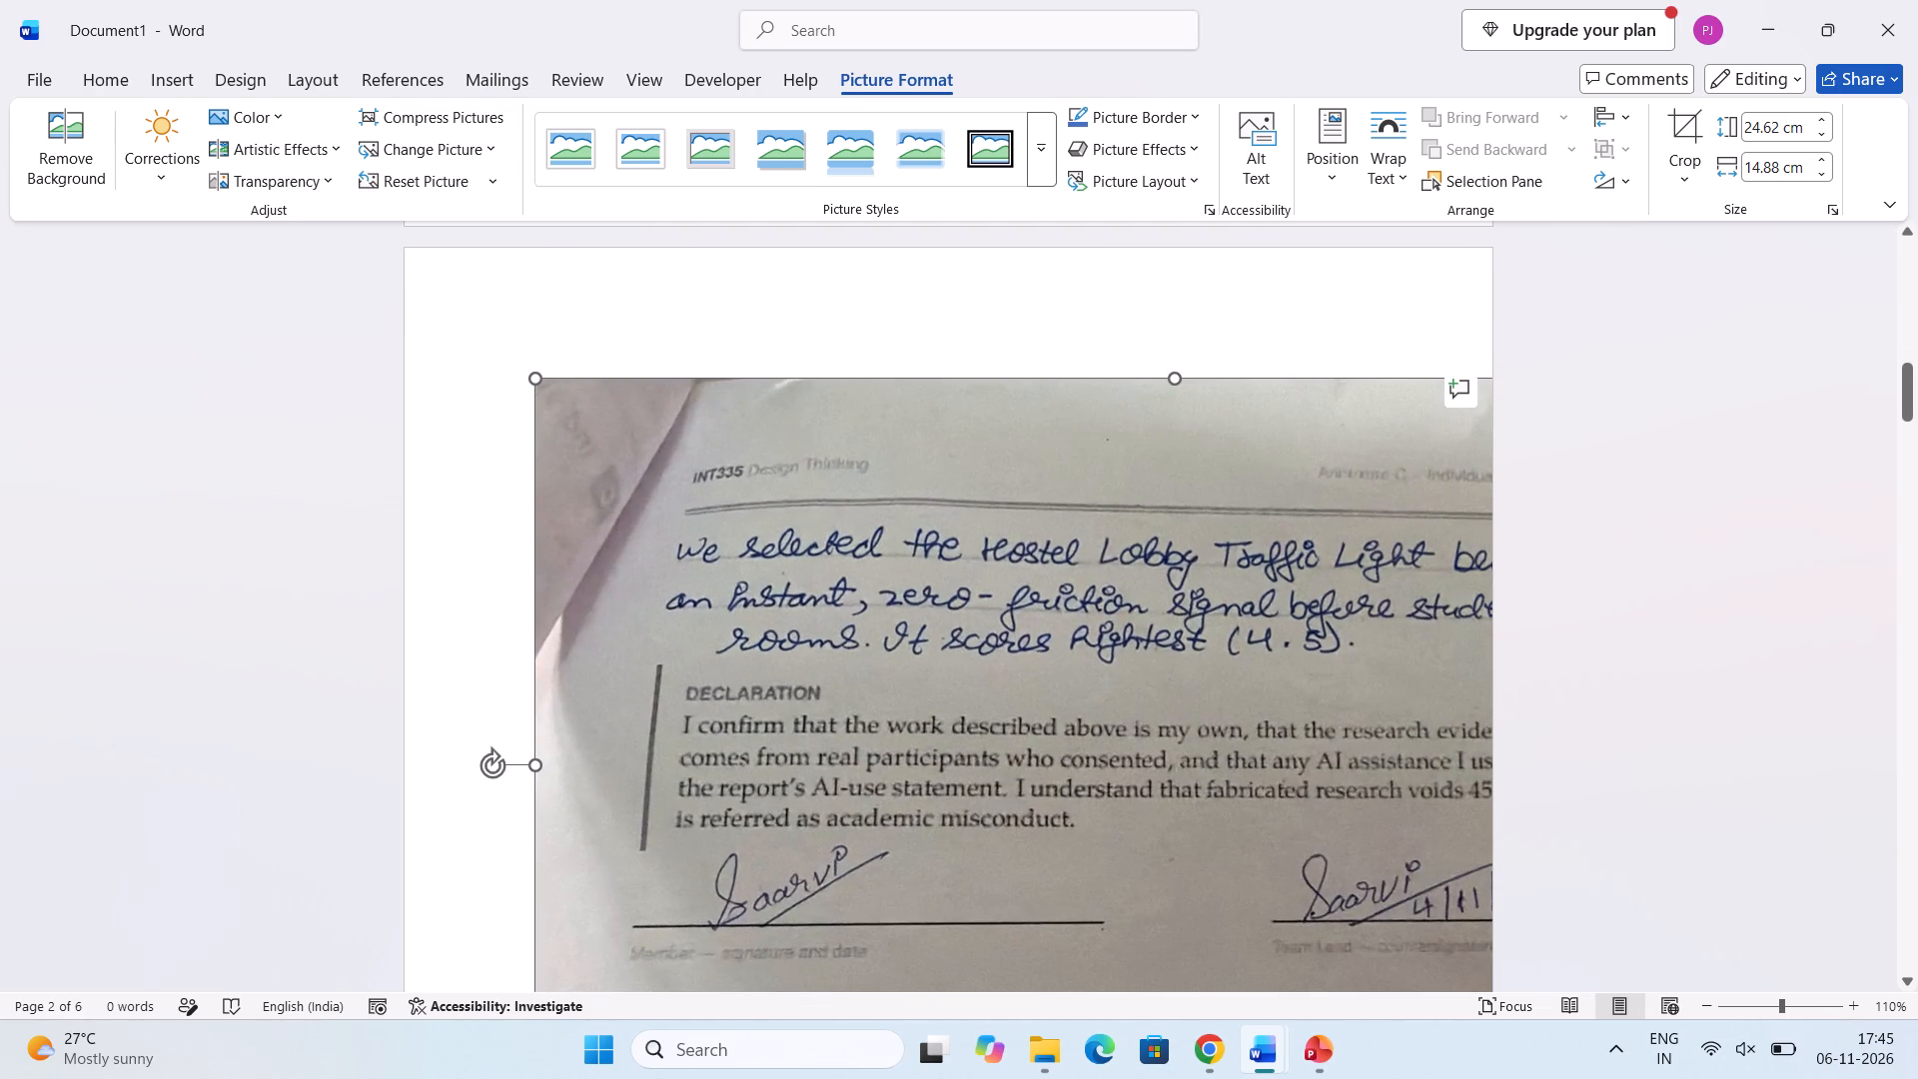
drag(646, 1016, 646, 1018)
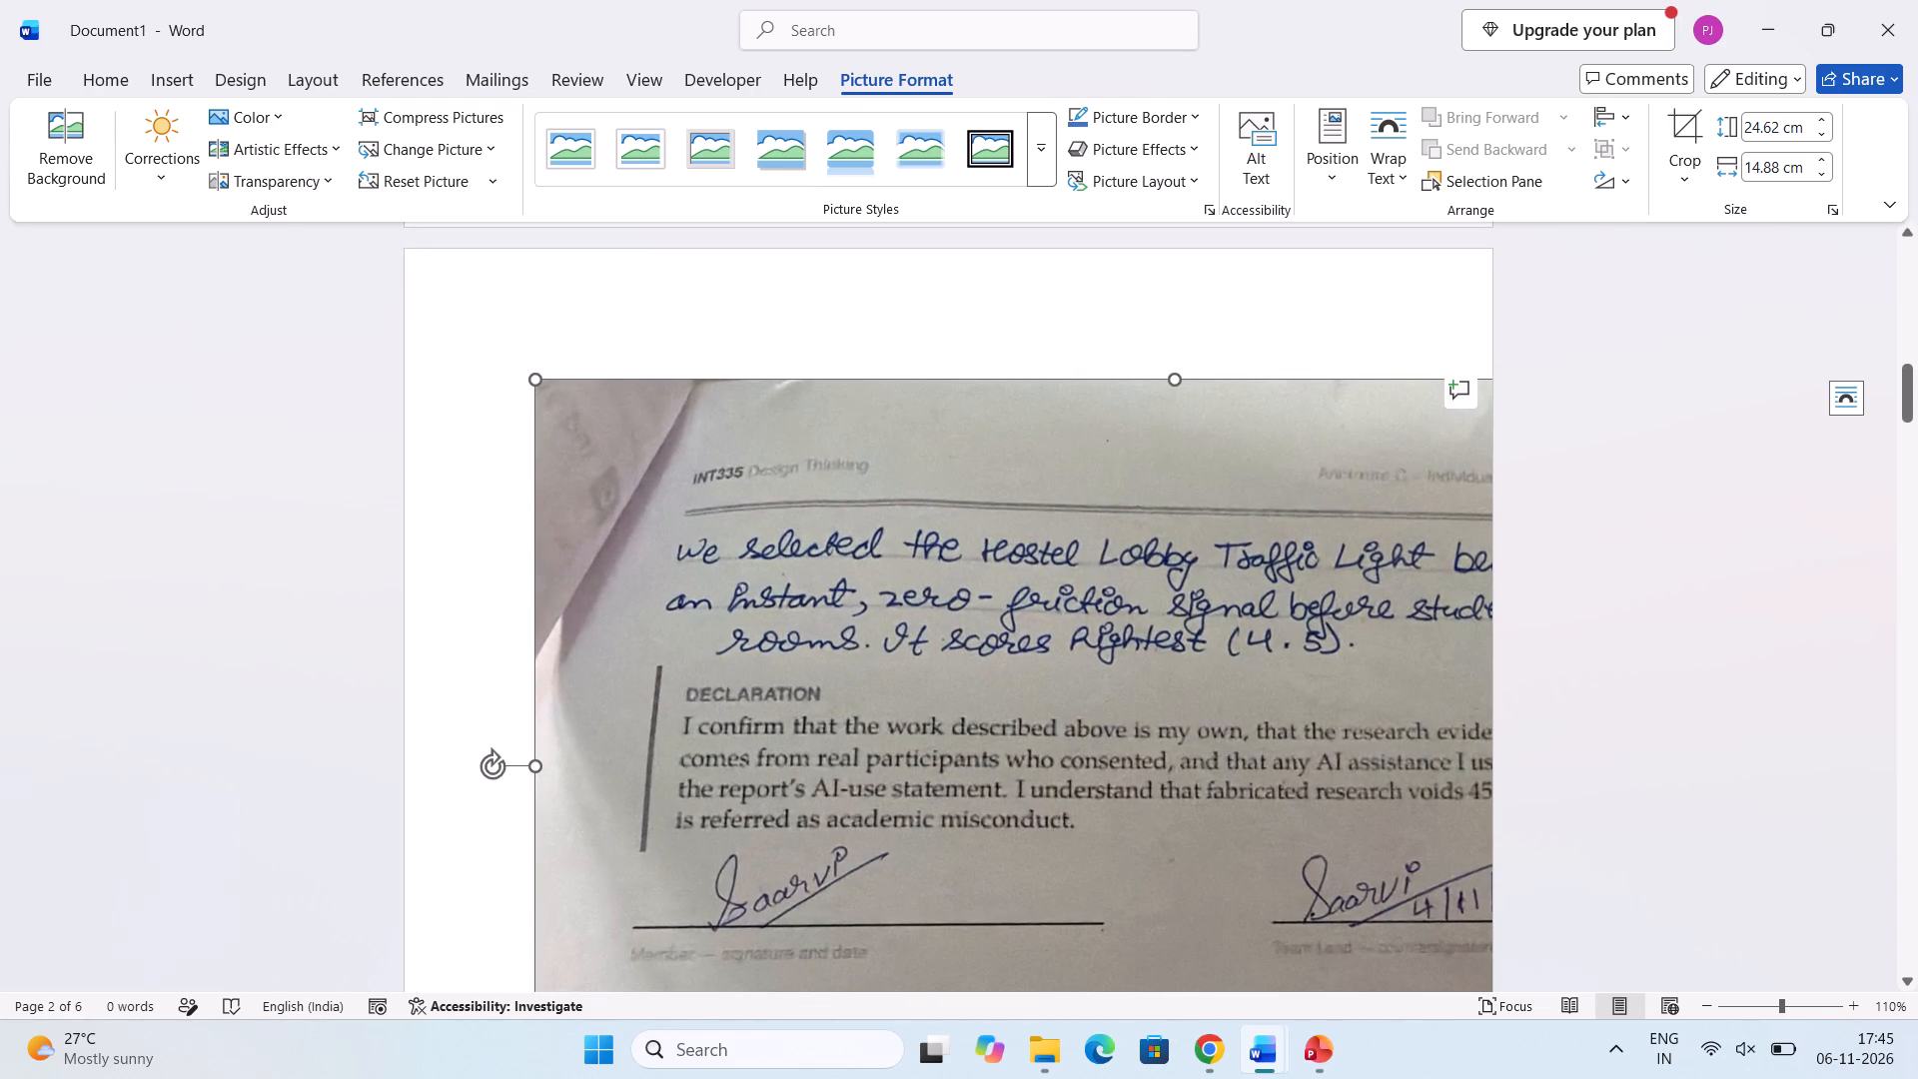
drag(502, 760, 479, 796)
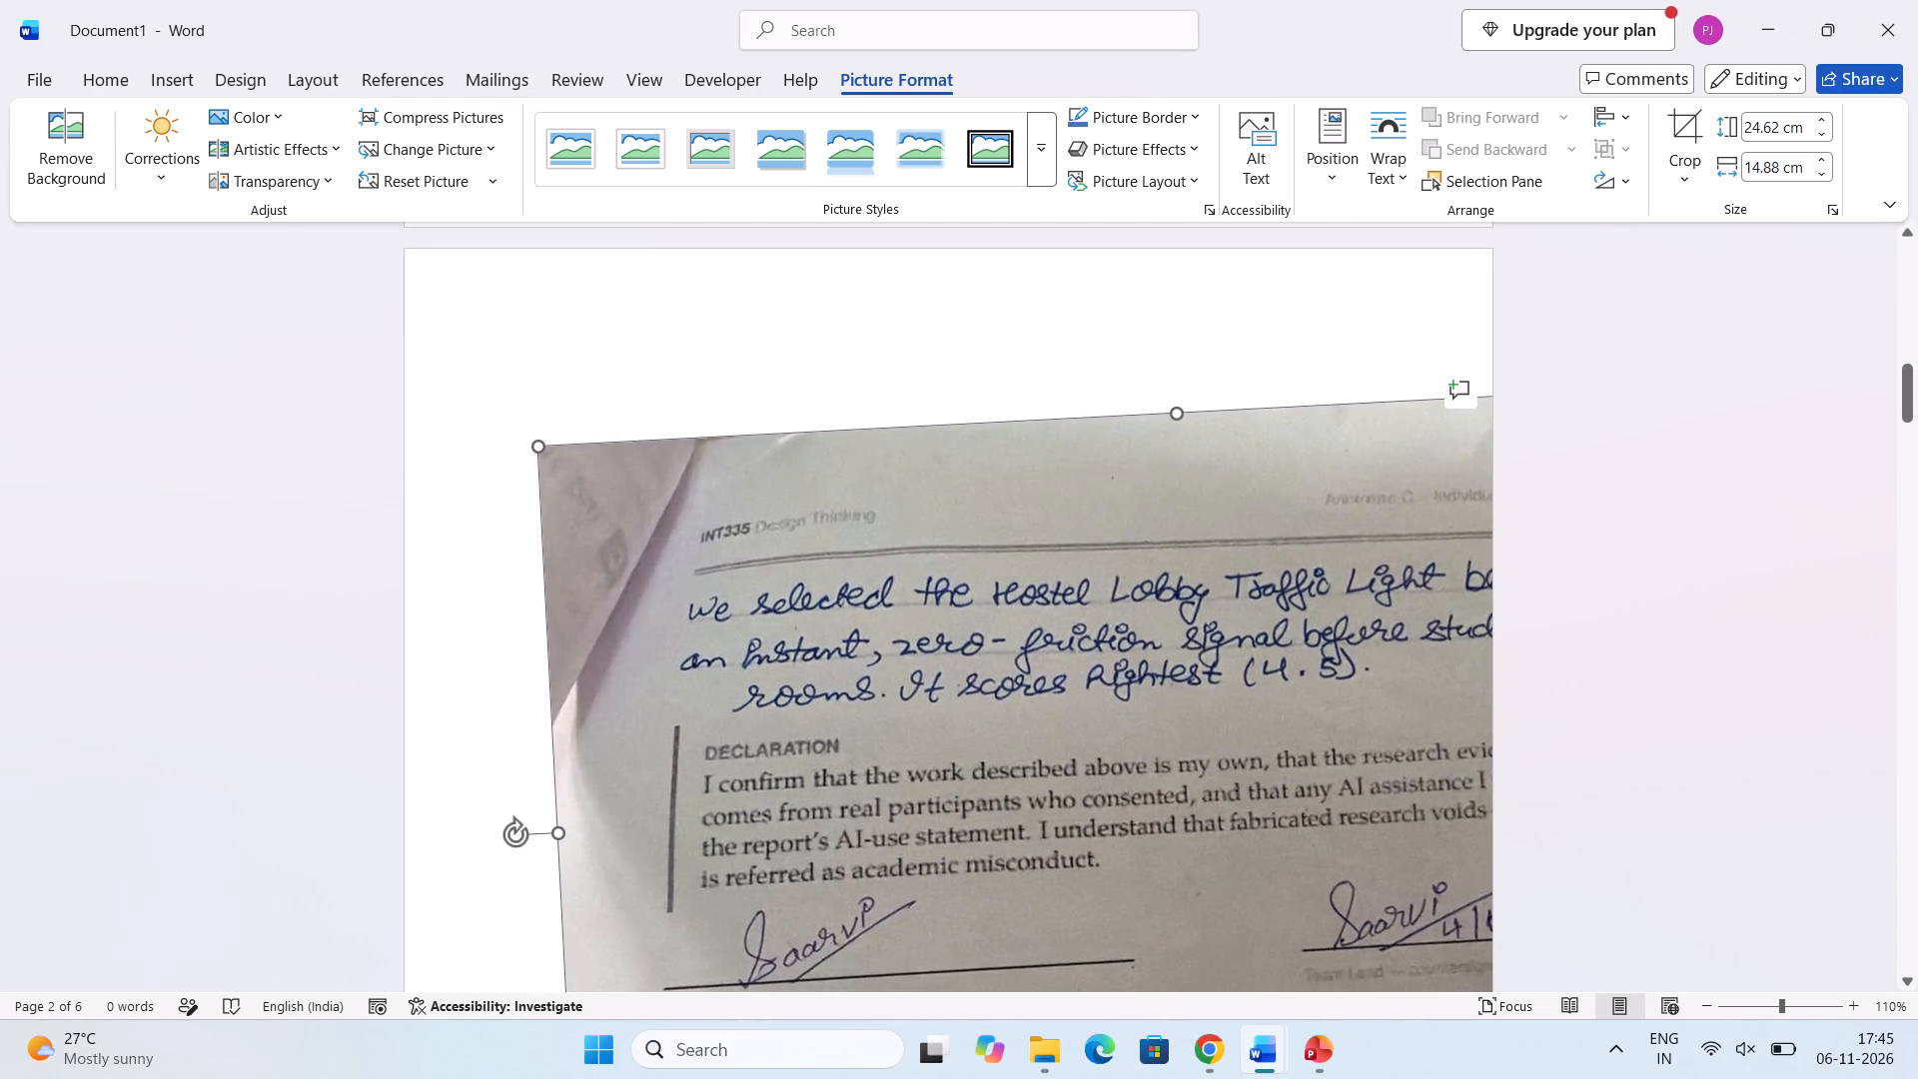
drag(479, 796, 470, 764)
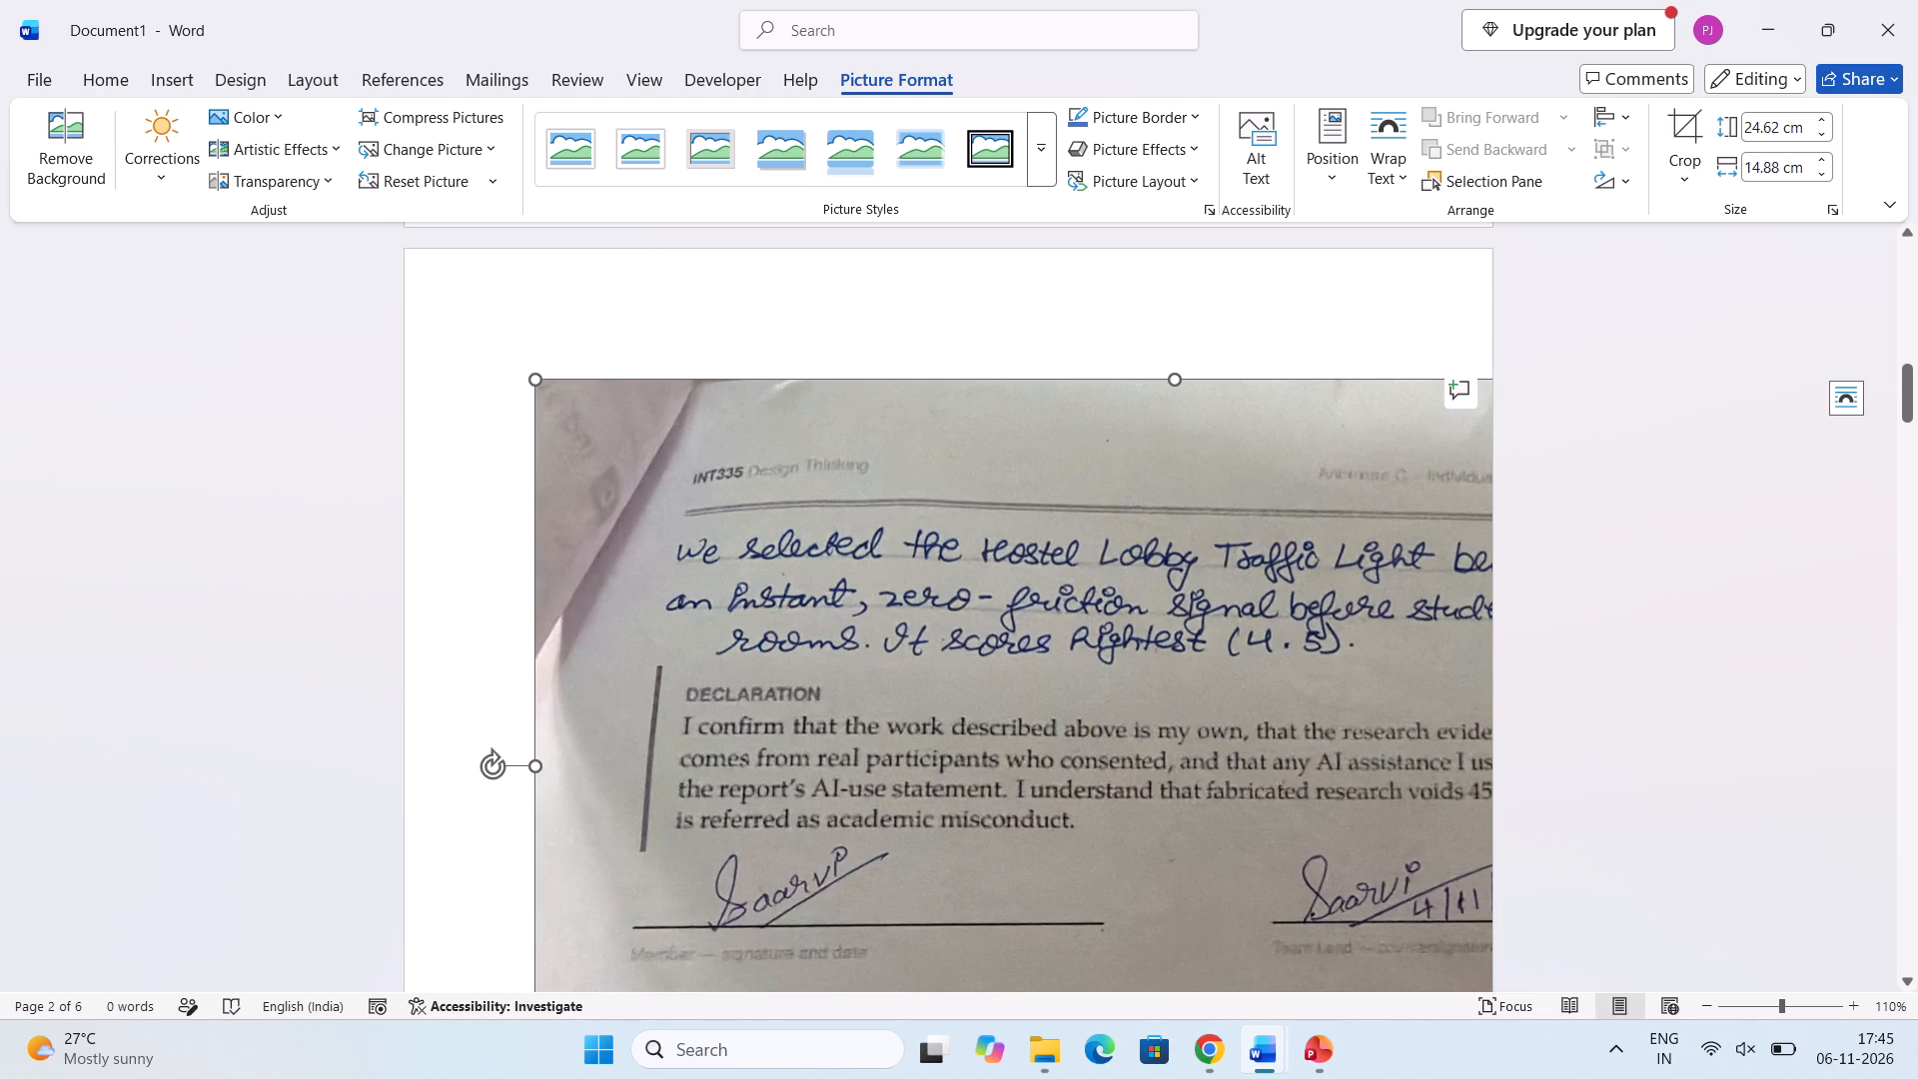
Reduce the rotated declaration photo's long side to about 16.88 cm so it fits across the second page.
drag(535, 768, 691, 771)
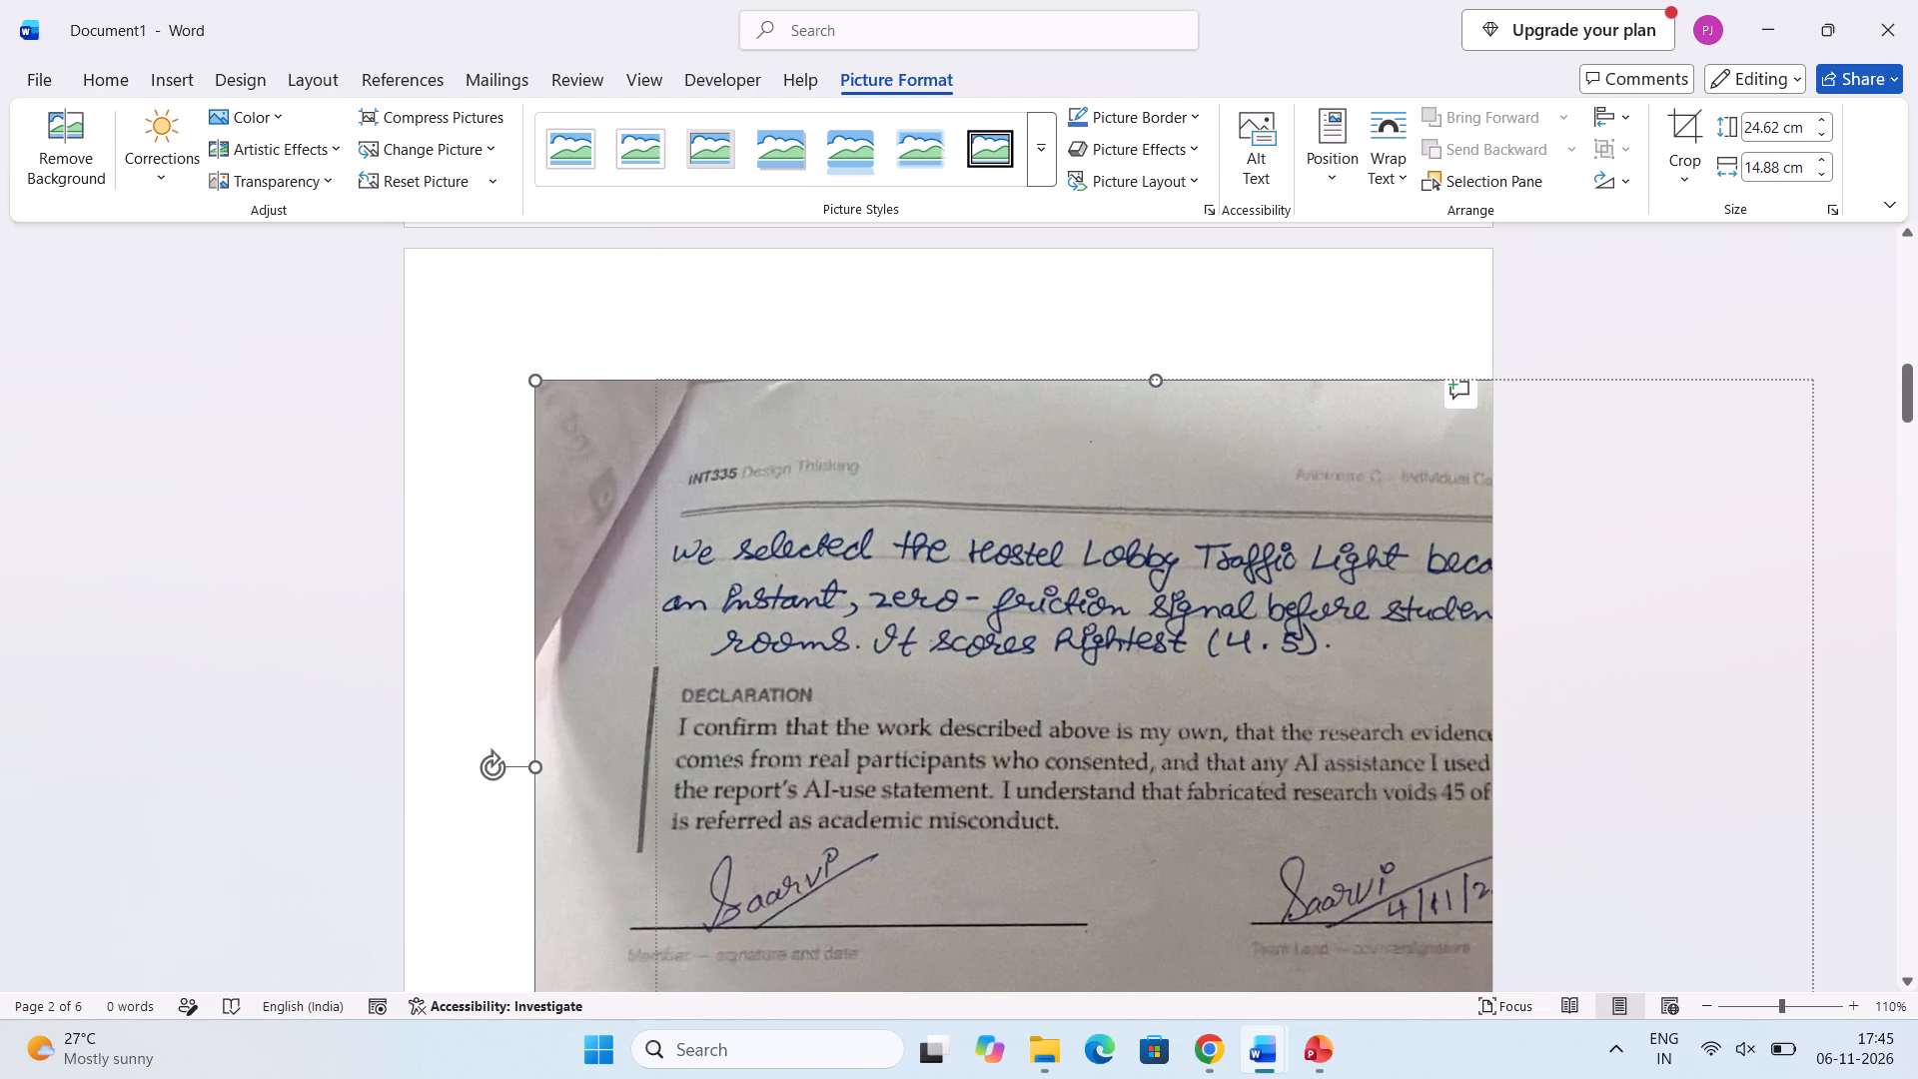
drag(691, 771, 1084, 761)
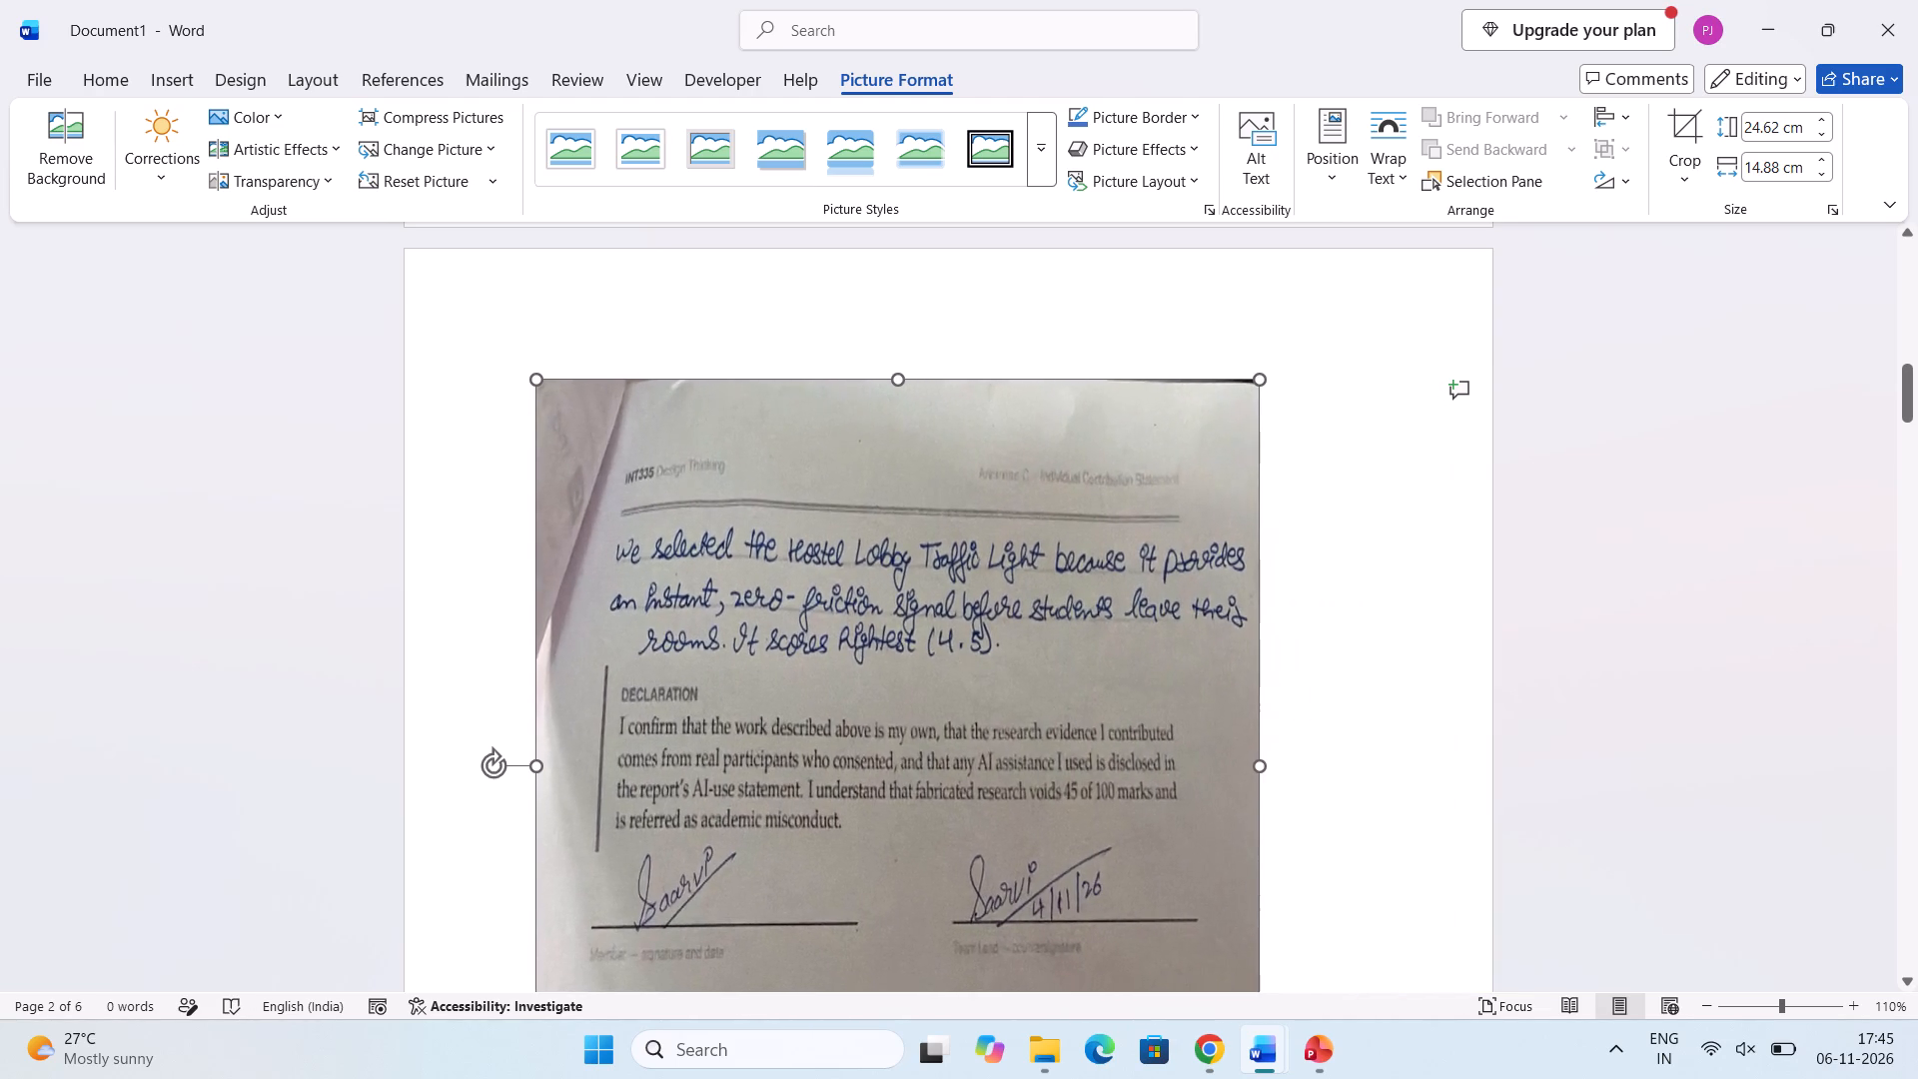
drag(1084, 761, 937, 810)
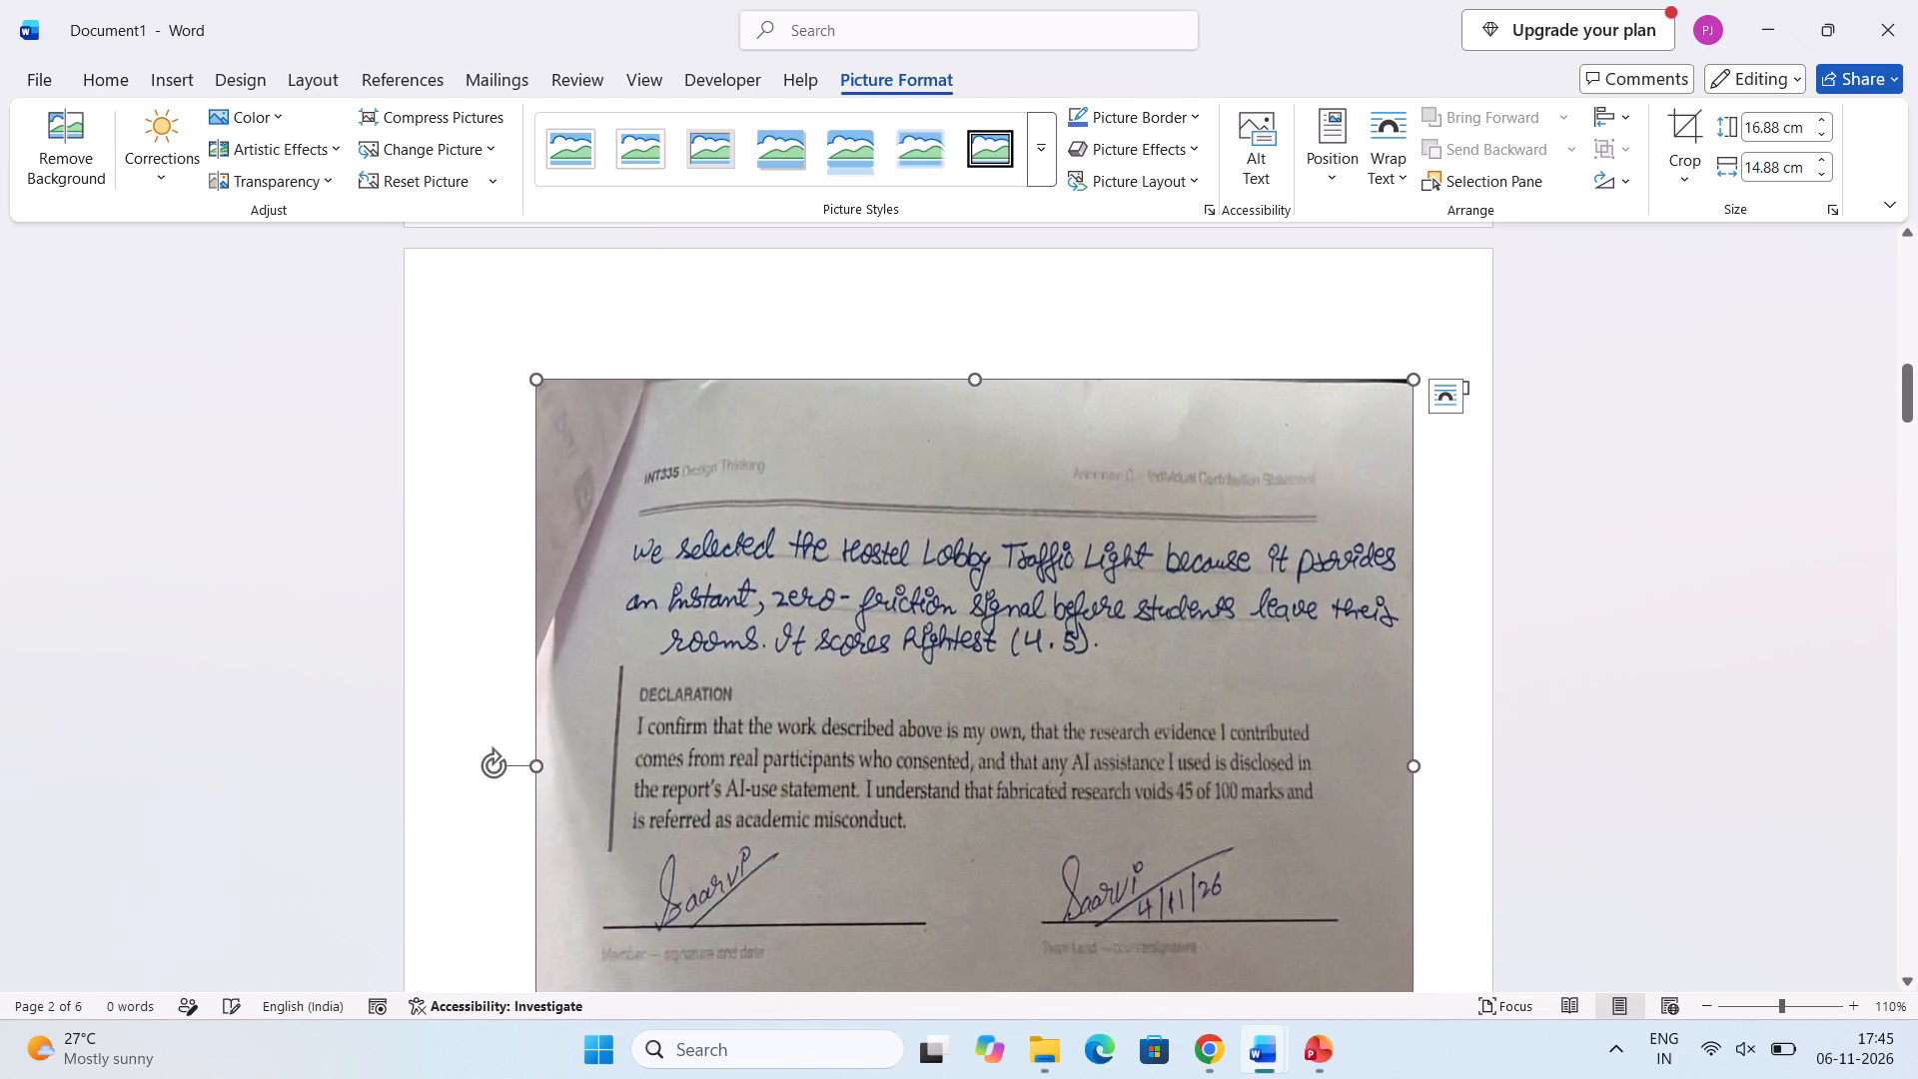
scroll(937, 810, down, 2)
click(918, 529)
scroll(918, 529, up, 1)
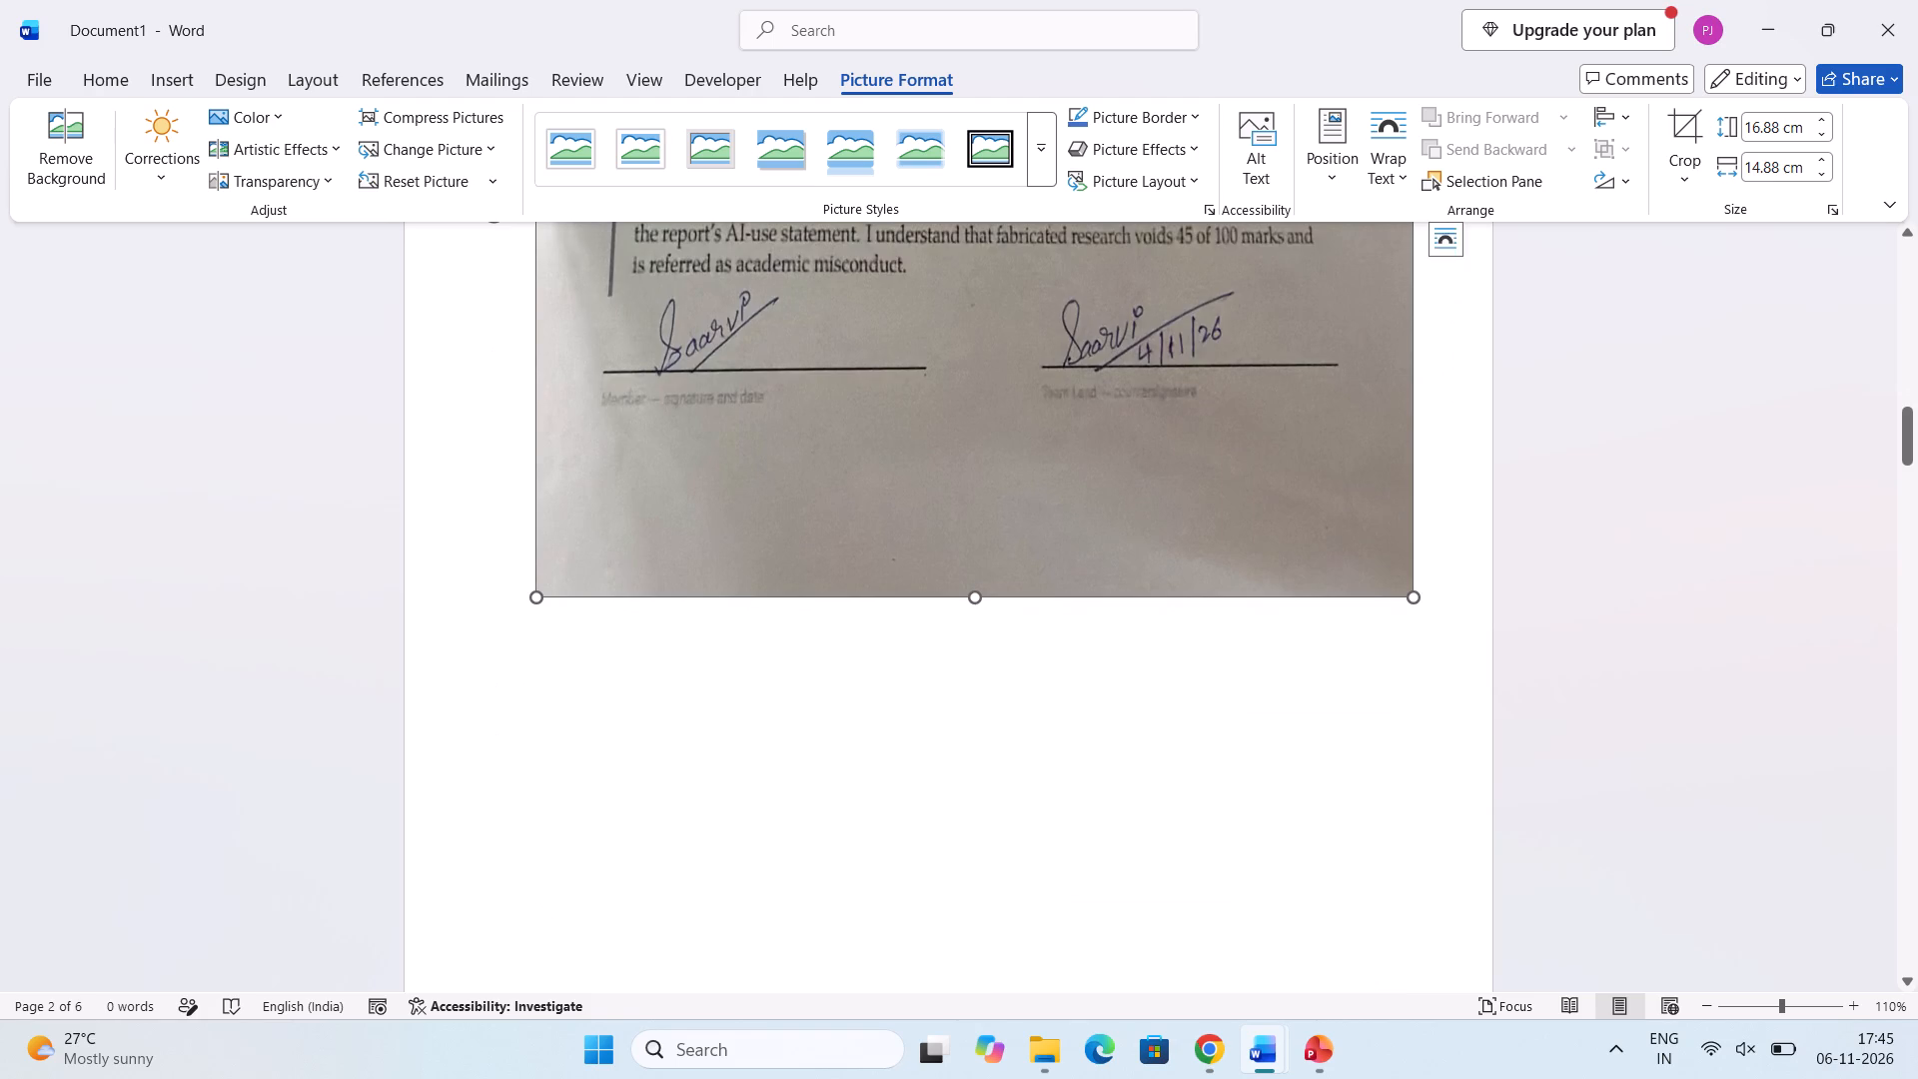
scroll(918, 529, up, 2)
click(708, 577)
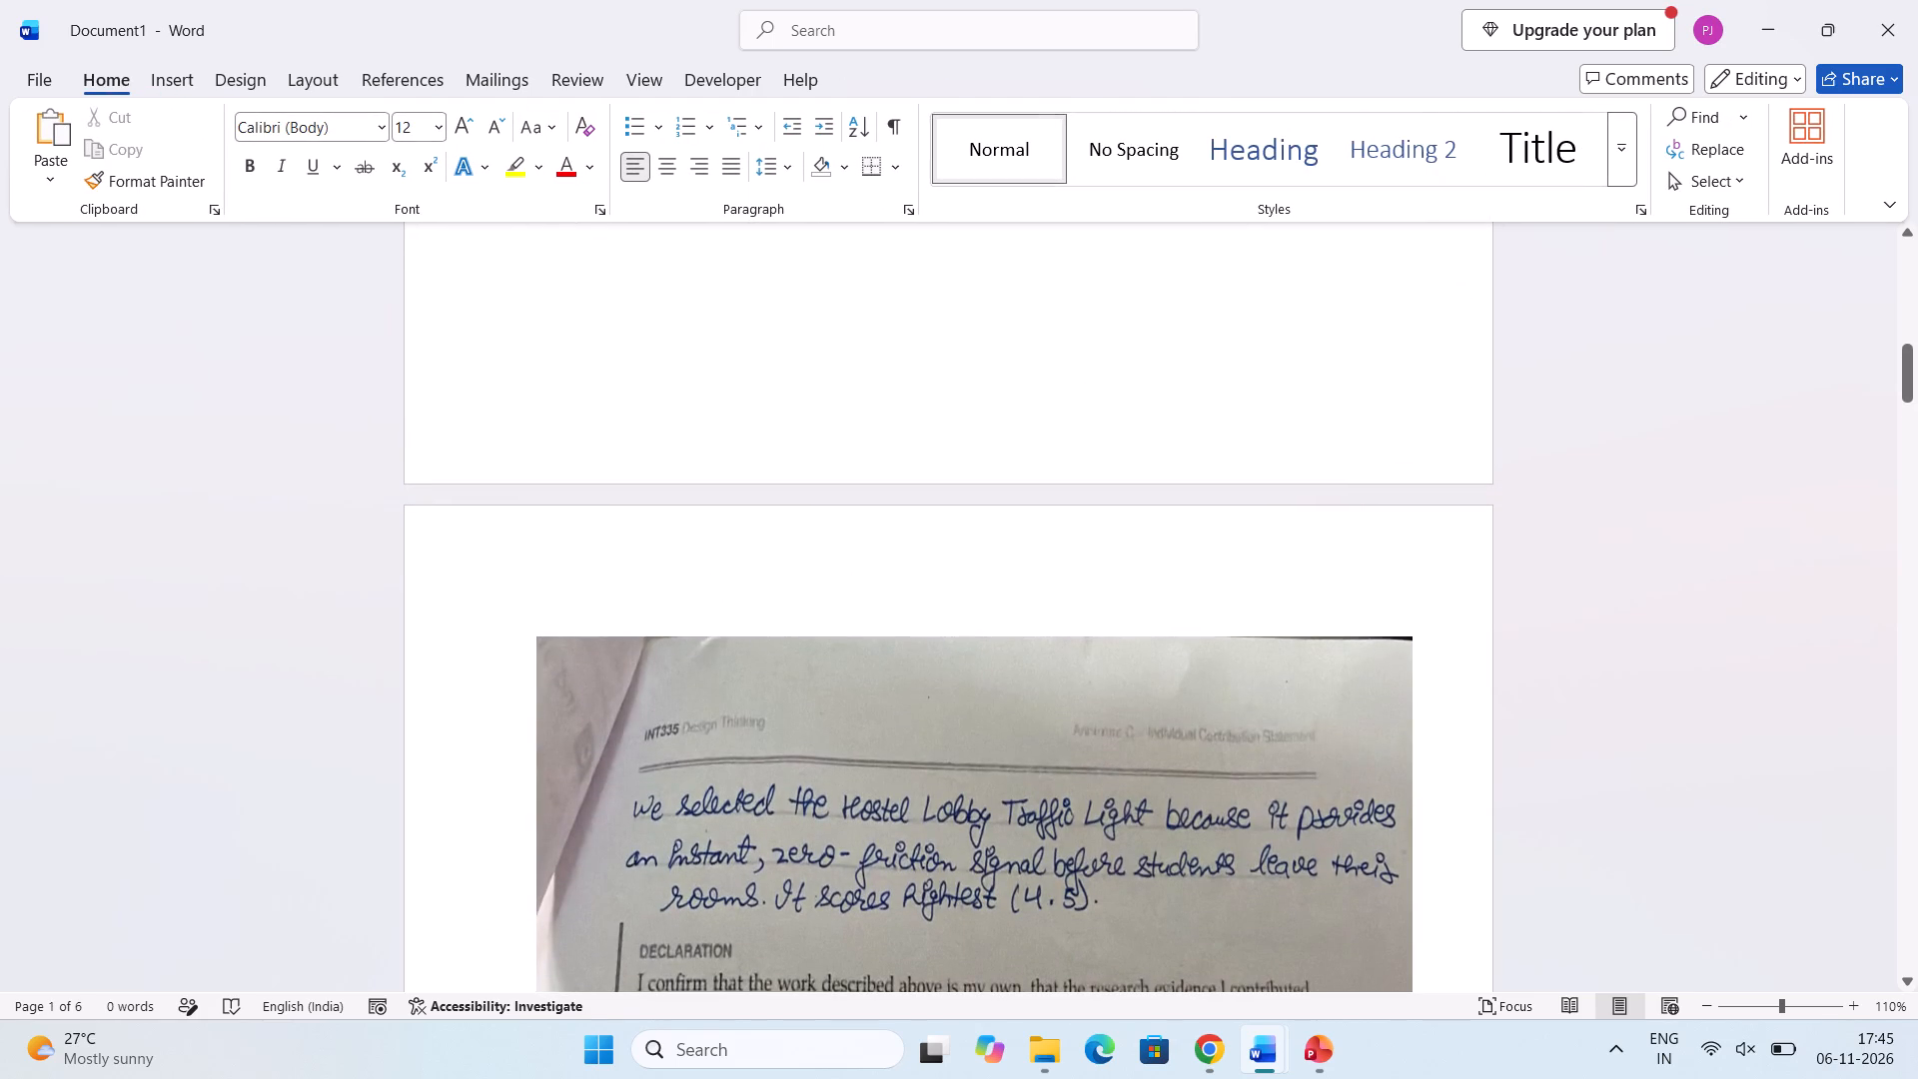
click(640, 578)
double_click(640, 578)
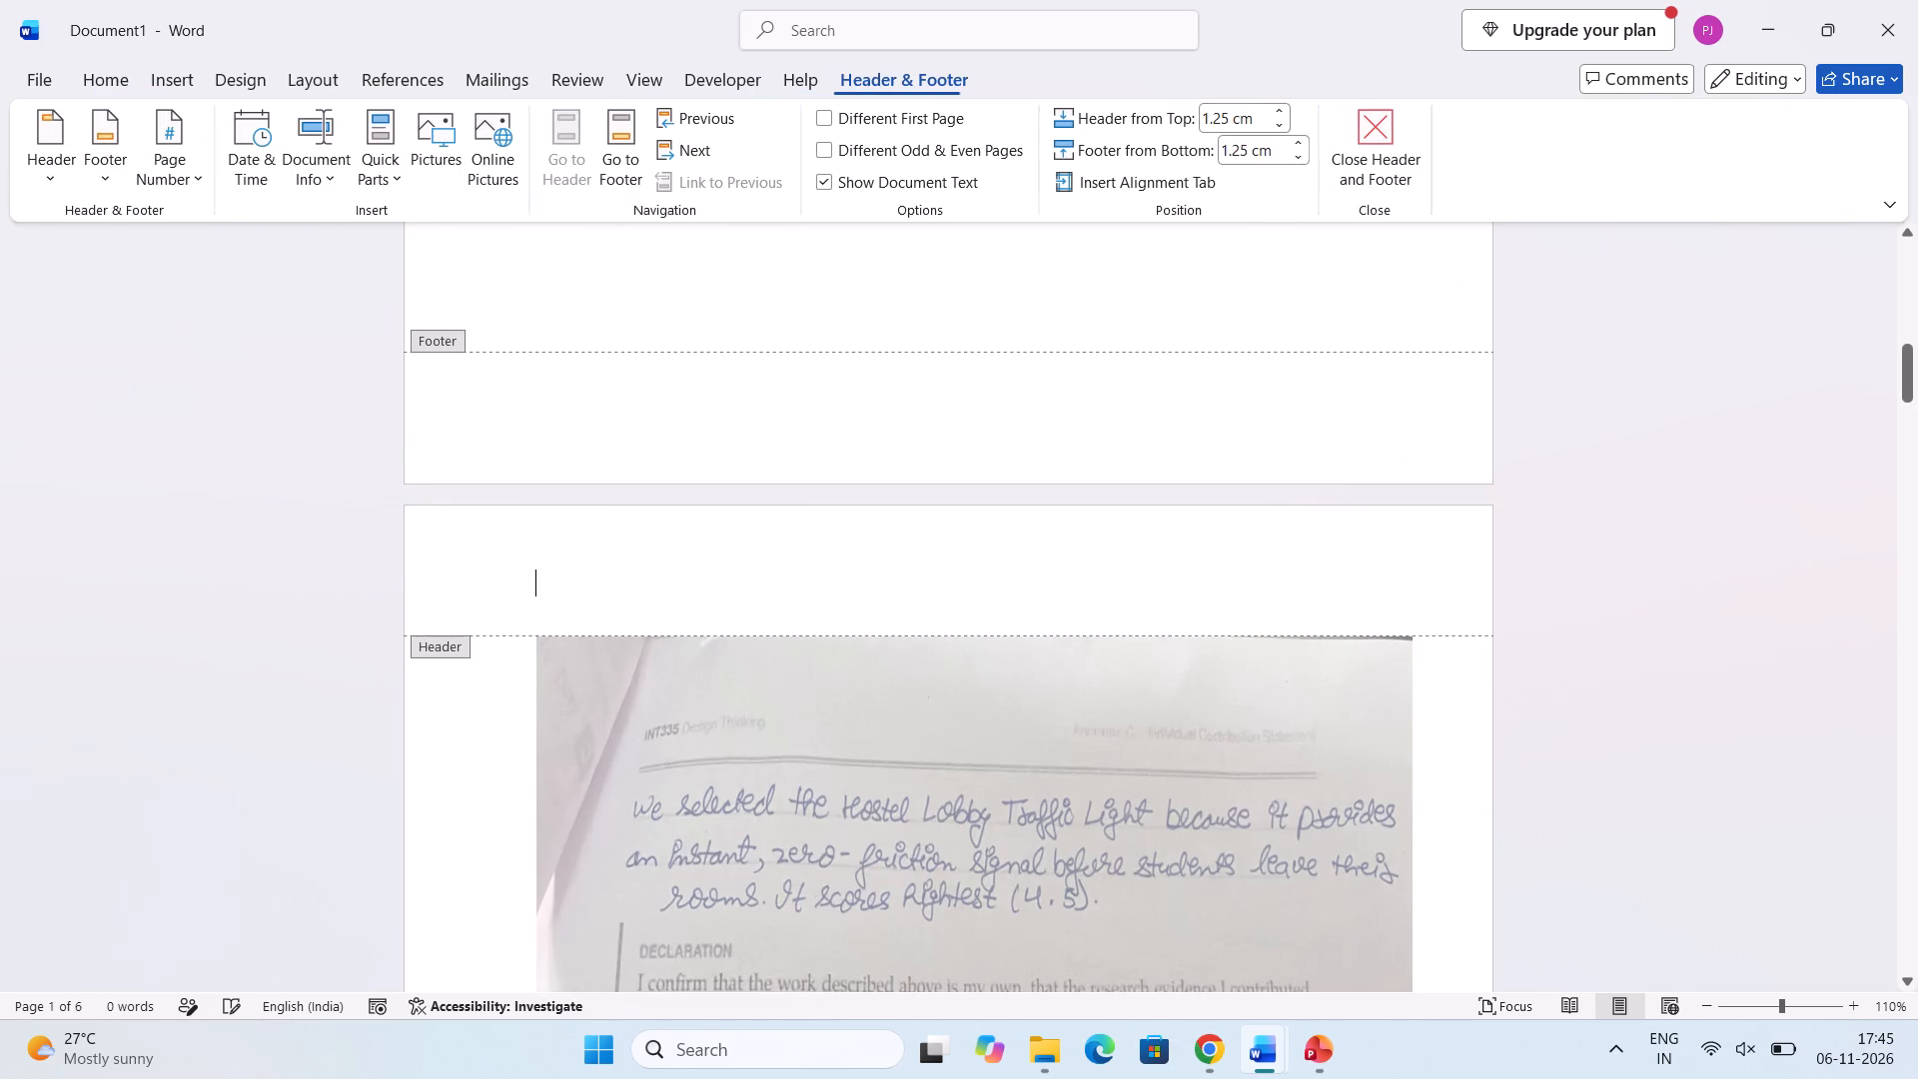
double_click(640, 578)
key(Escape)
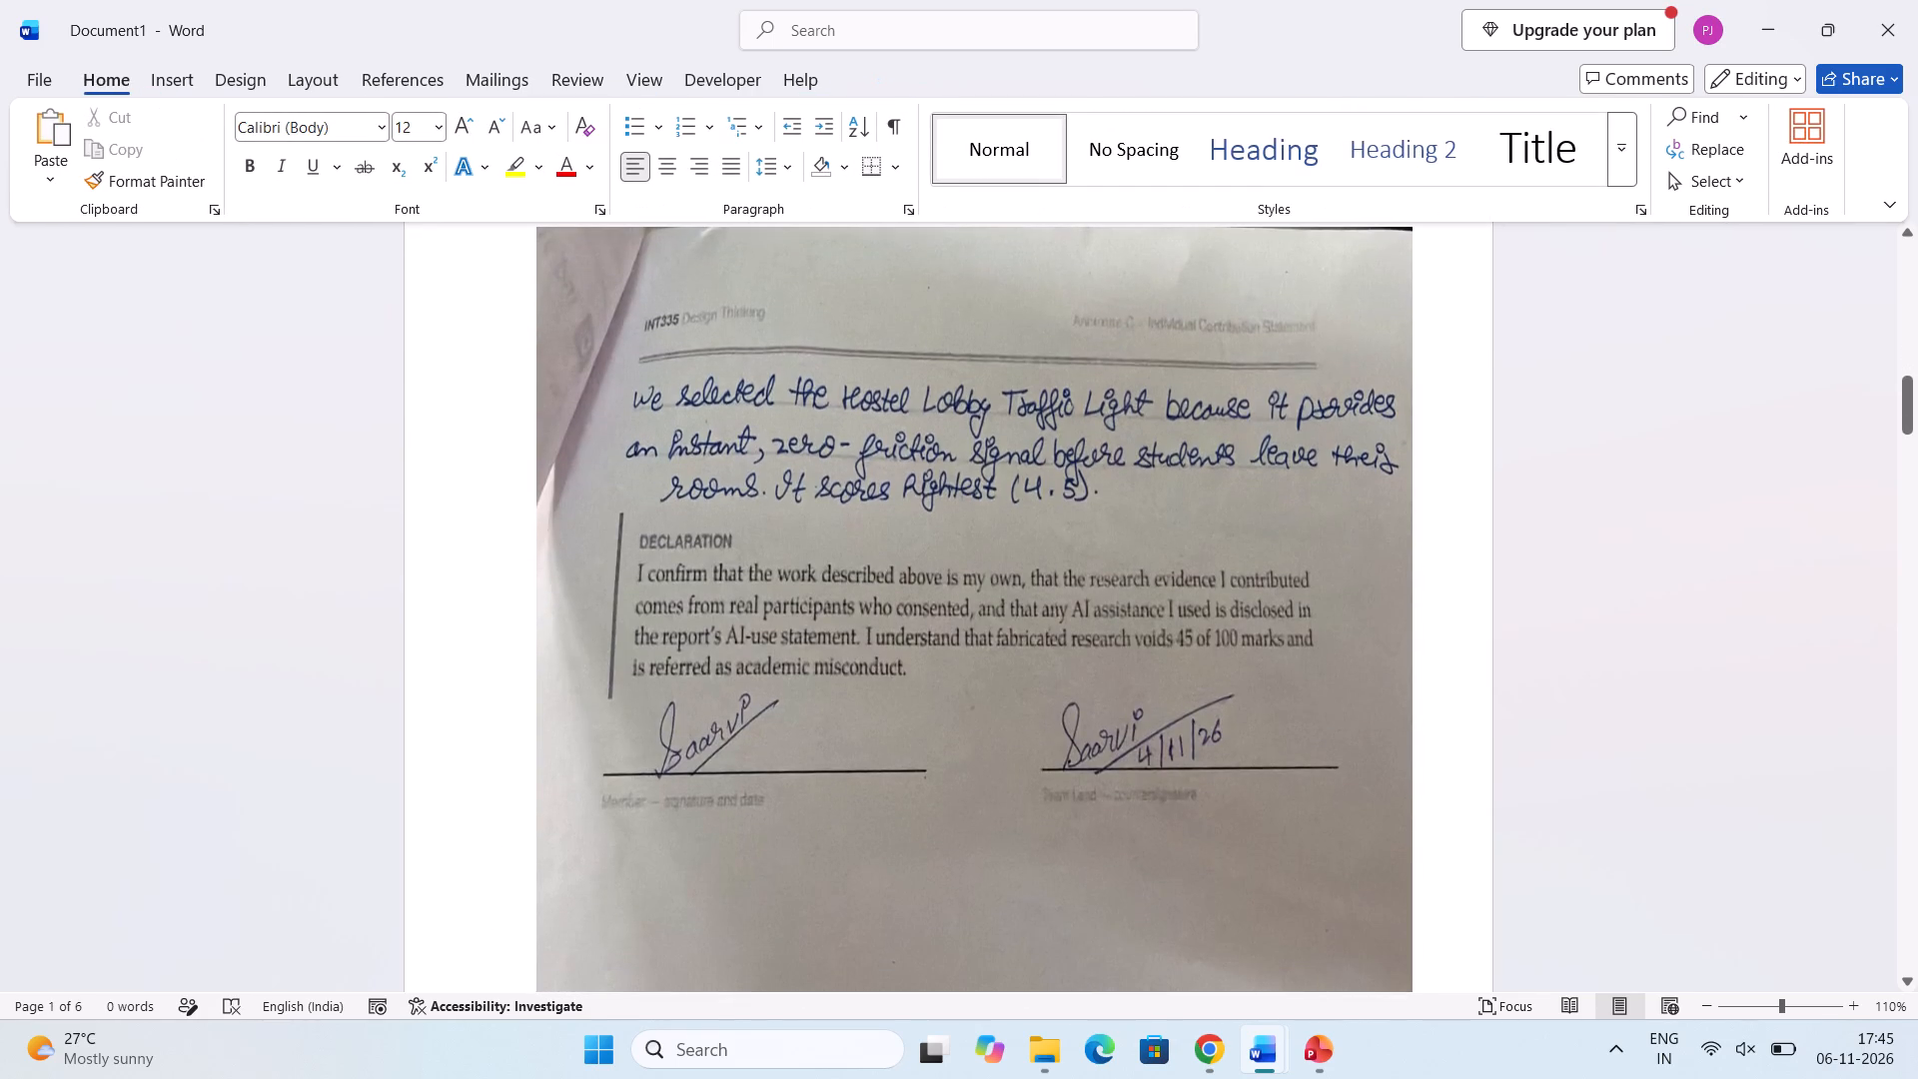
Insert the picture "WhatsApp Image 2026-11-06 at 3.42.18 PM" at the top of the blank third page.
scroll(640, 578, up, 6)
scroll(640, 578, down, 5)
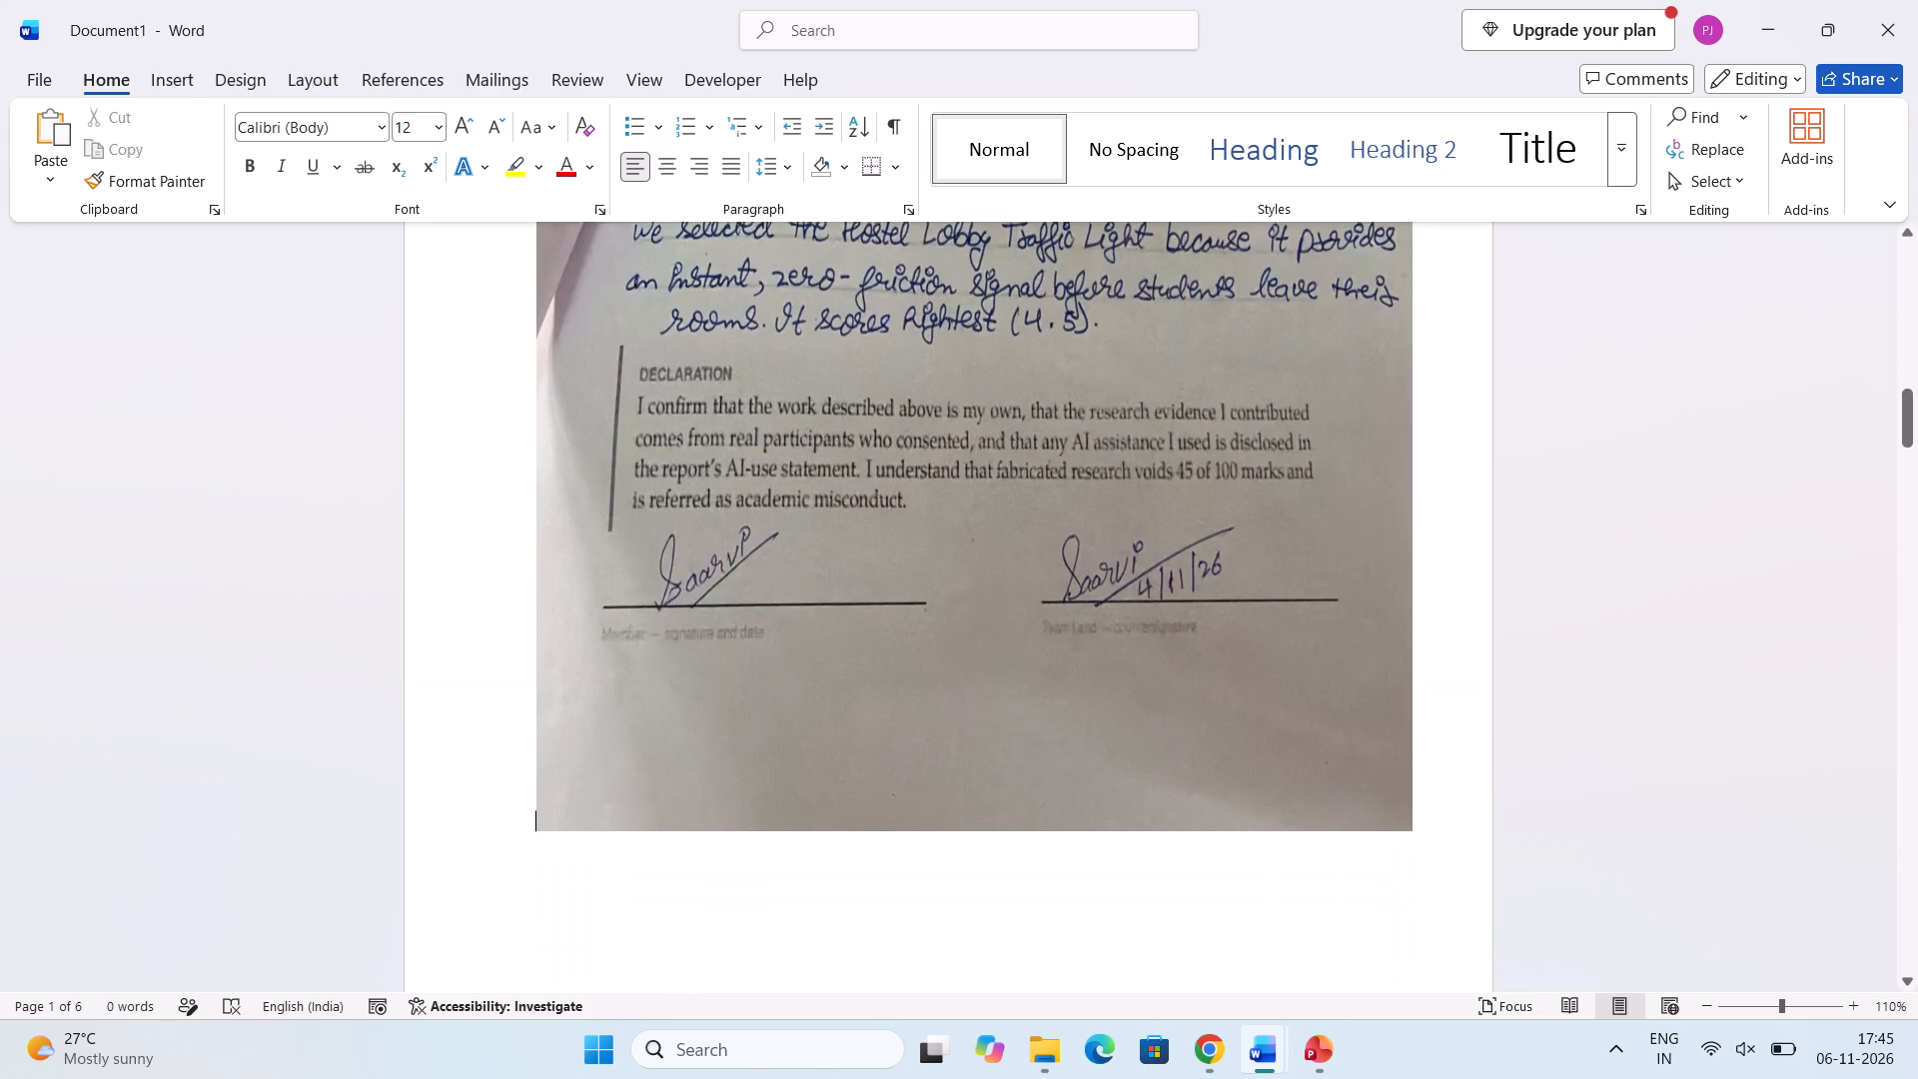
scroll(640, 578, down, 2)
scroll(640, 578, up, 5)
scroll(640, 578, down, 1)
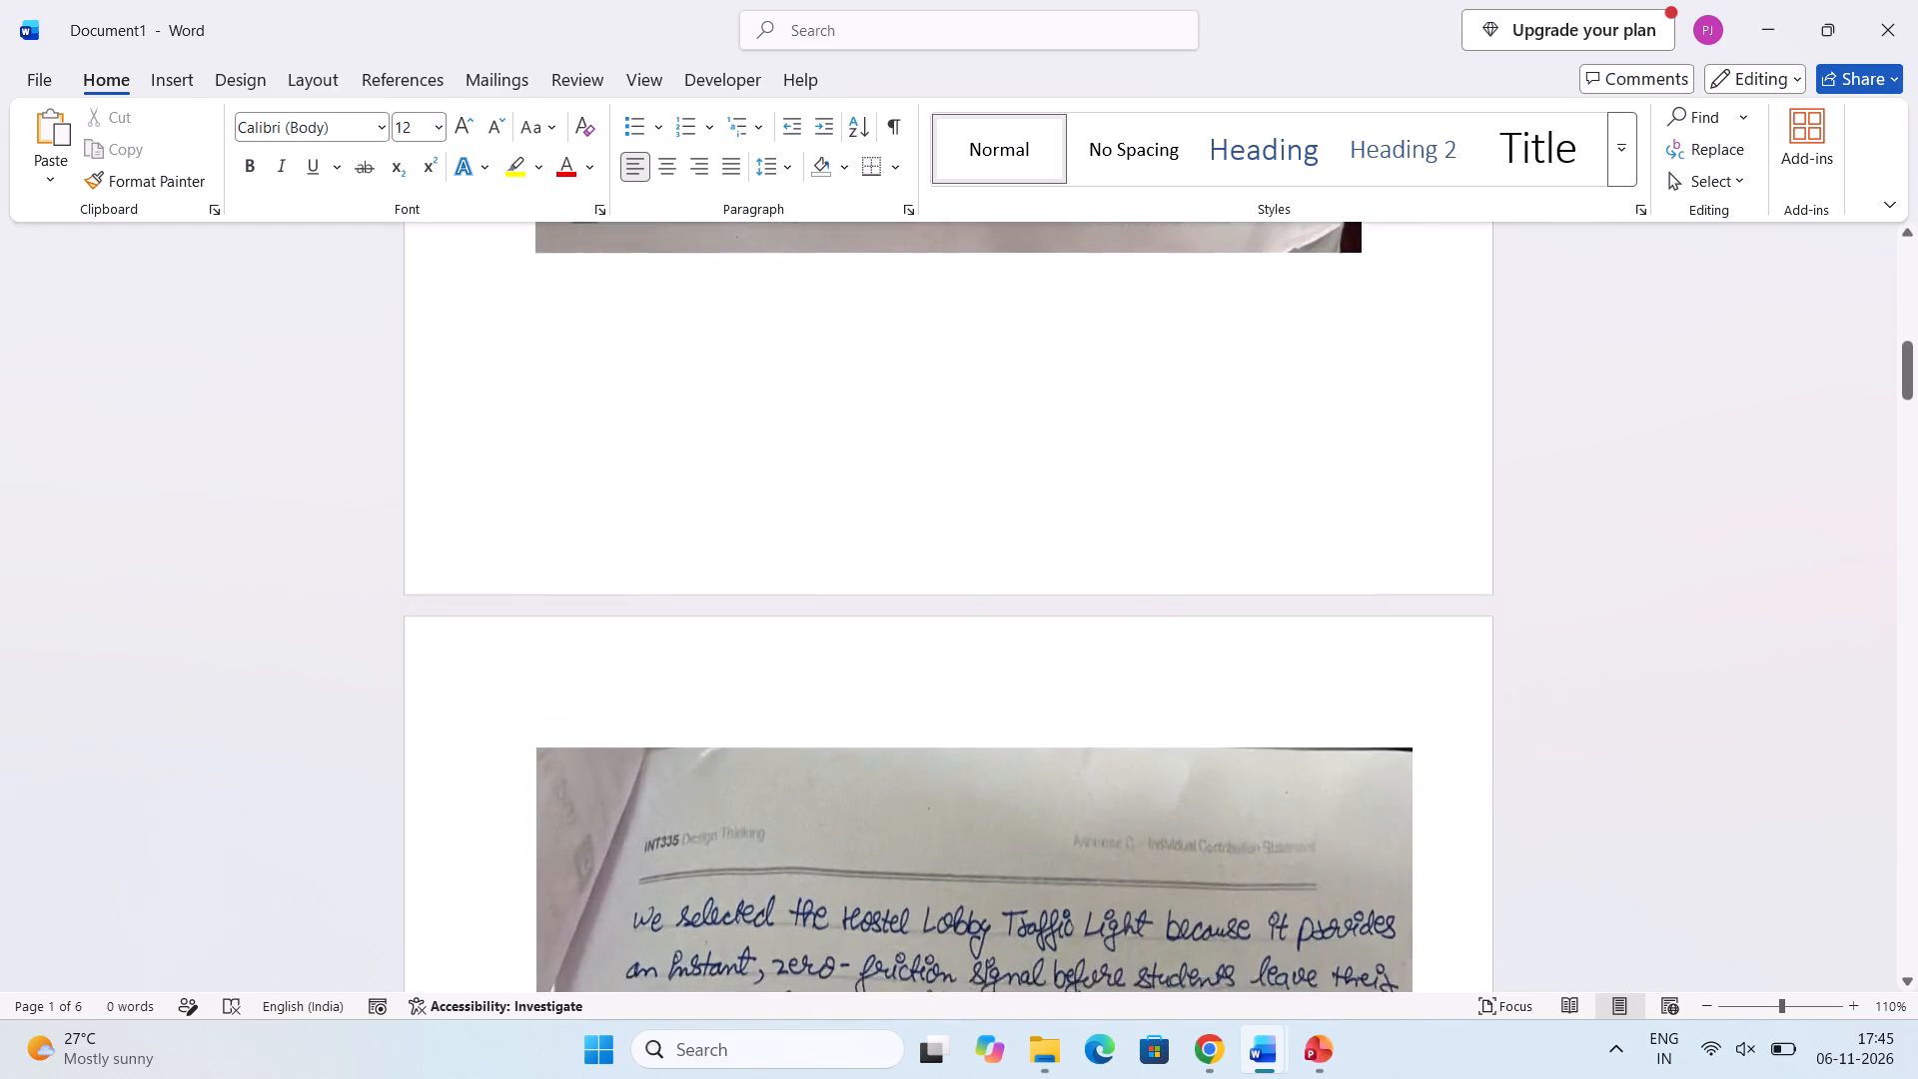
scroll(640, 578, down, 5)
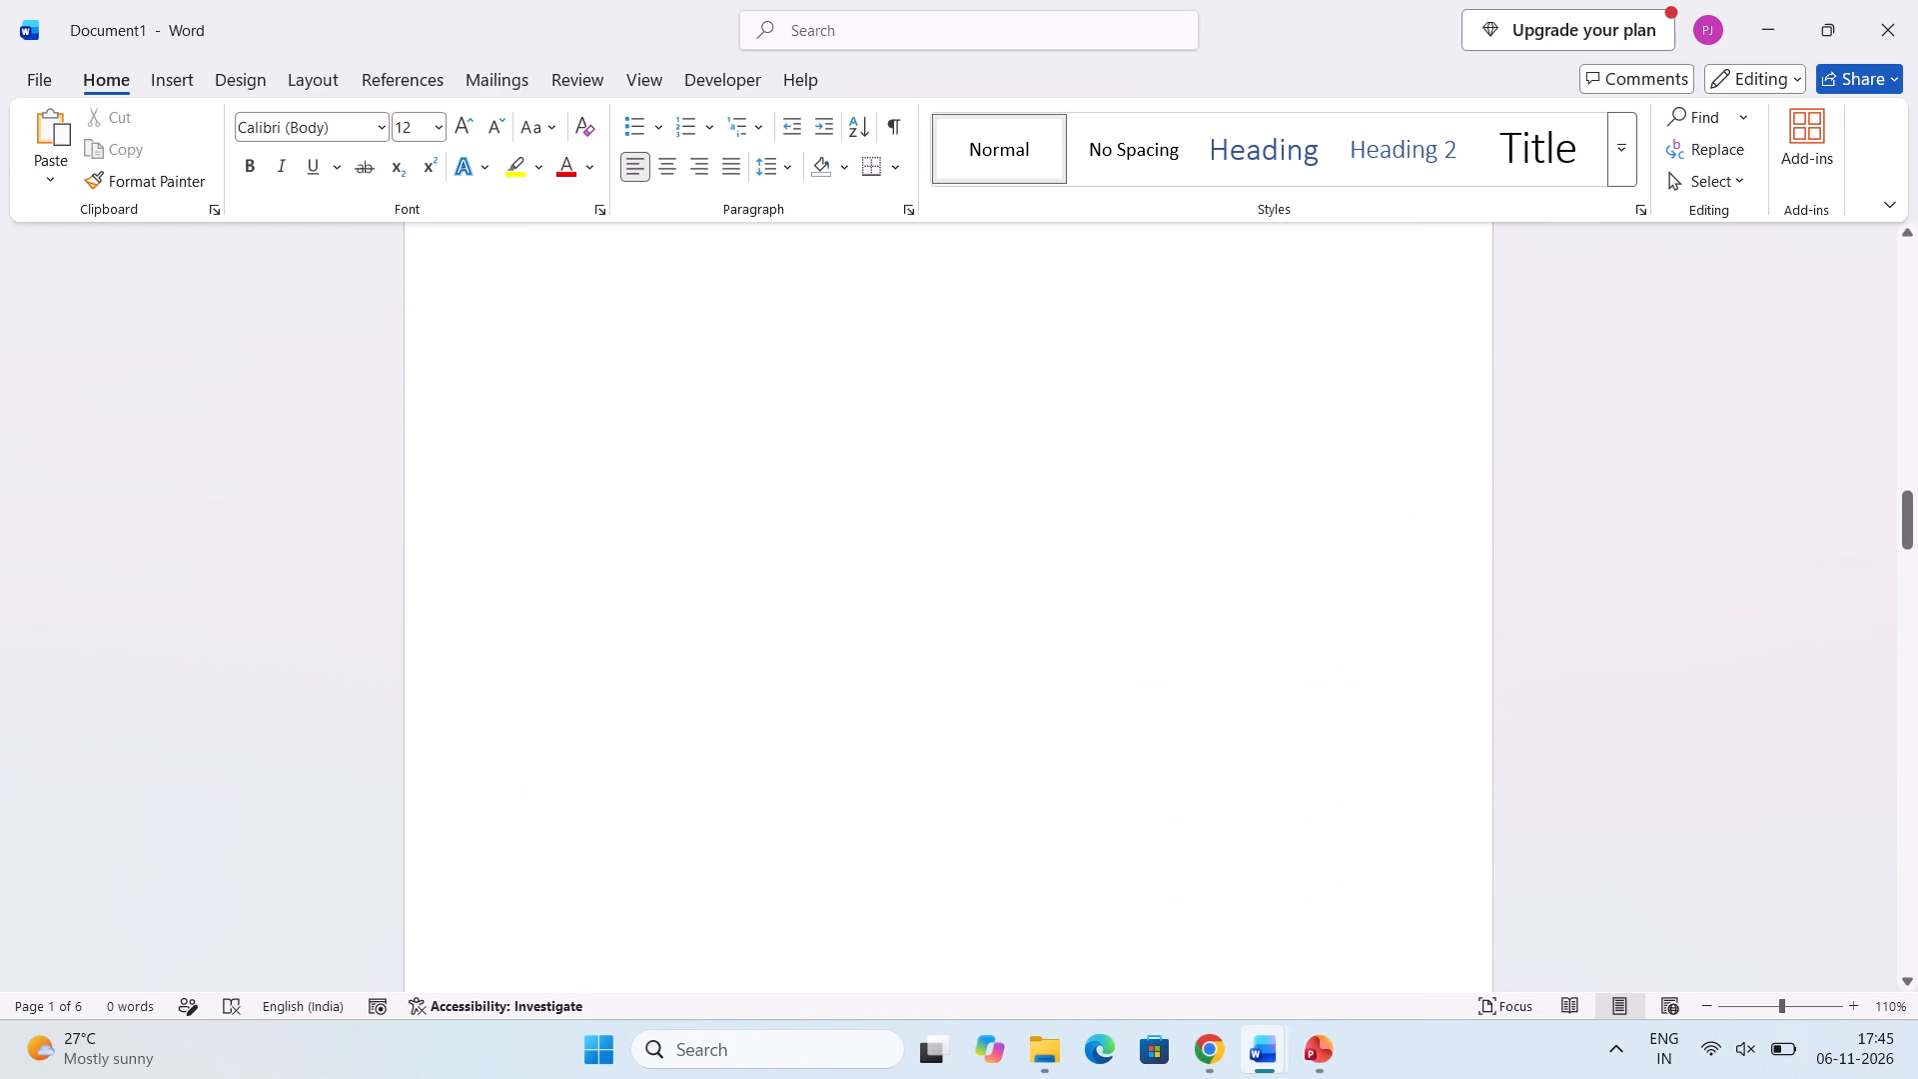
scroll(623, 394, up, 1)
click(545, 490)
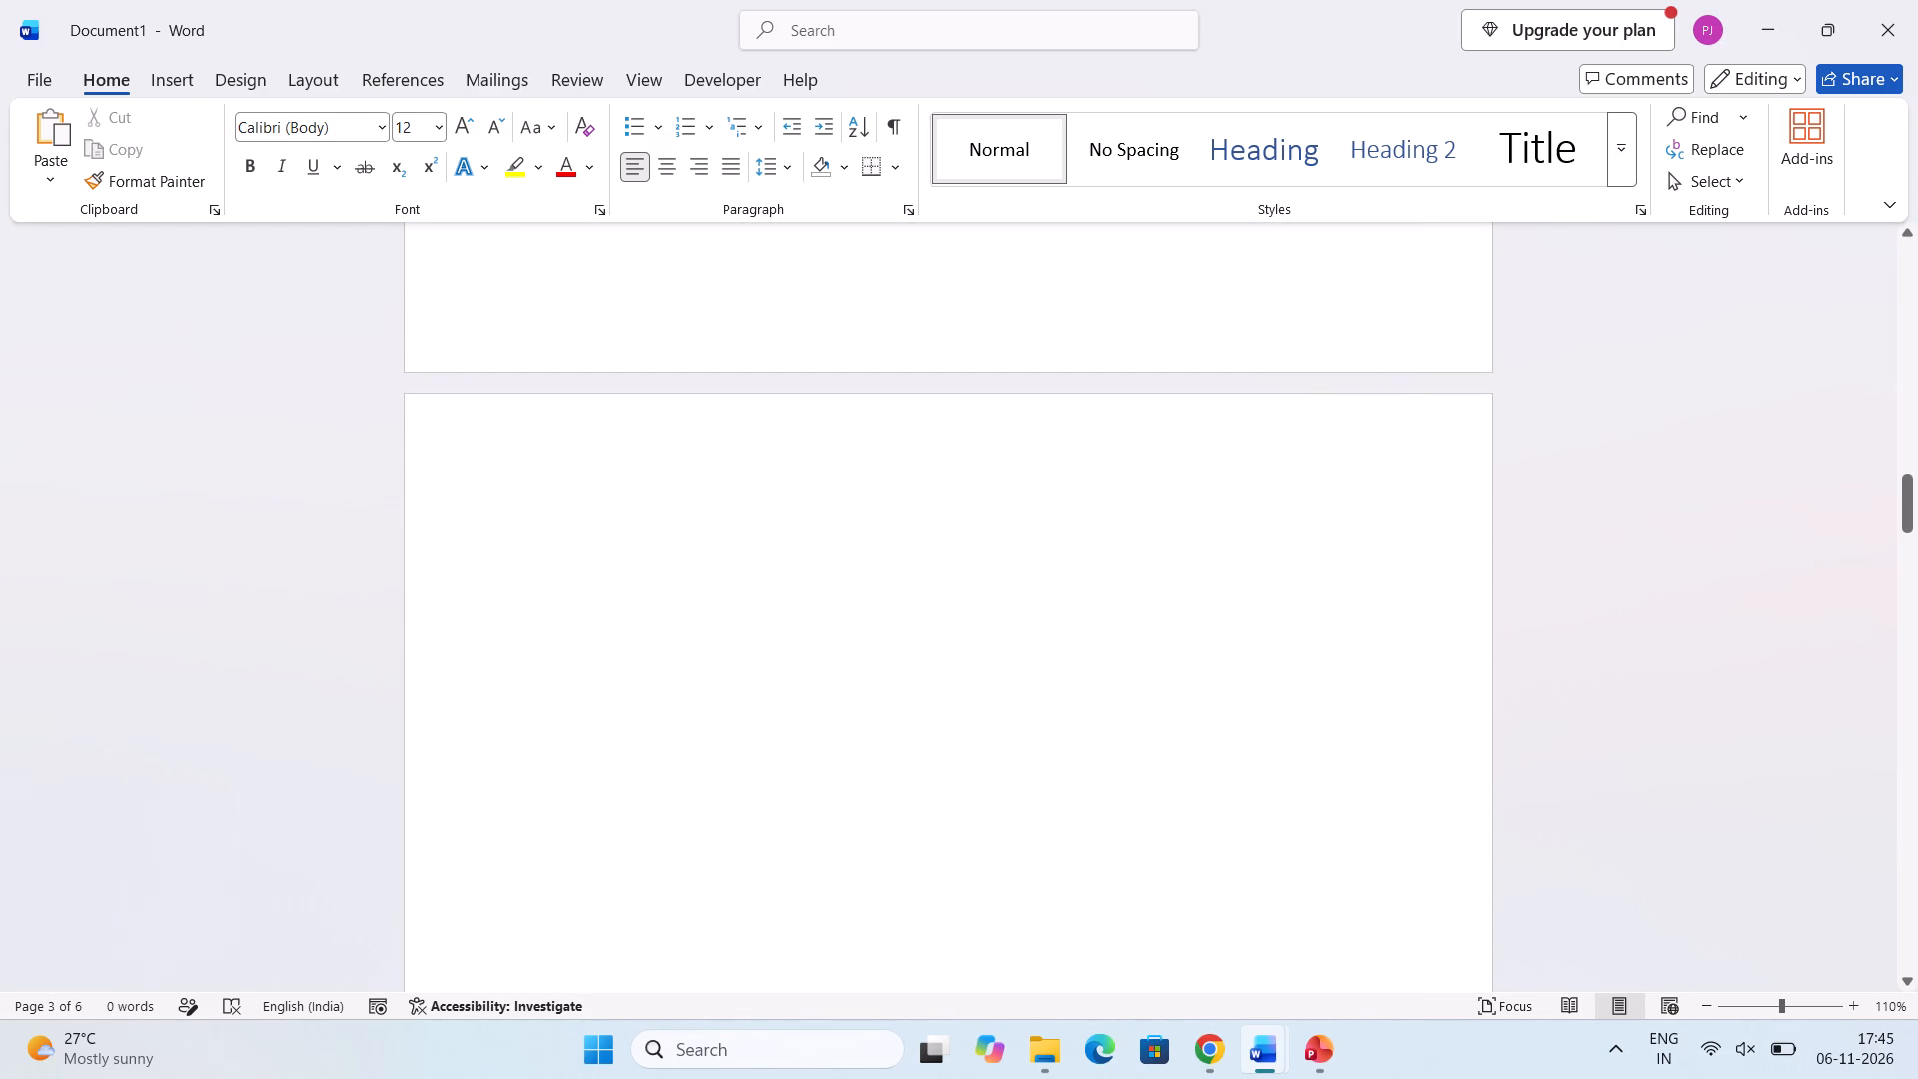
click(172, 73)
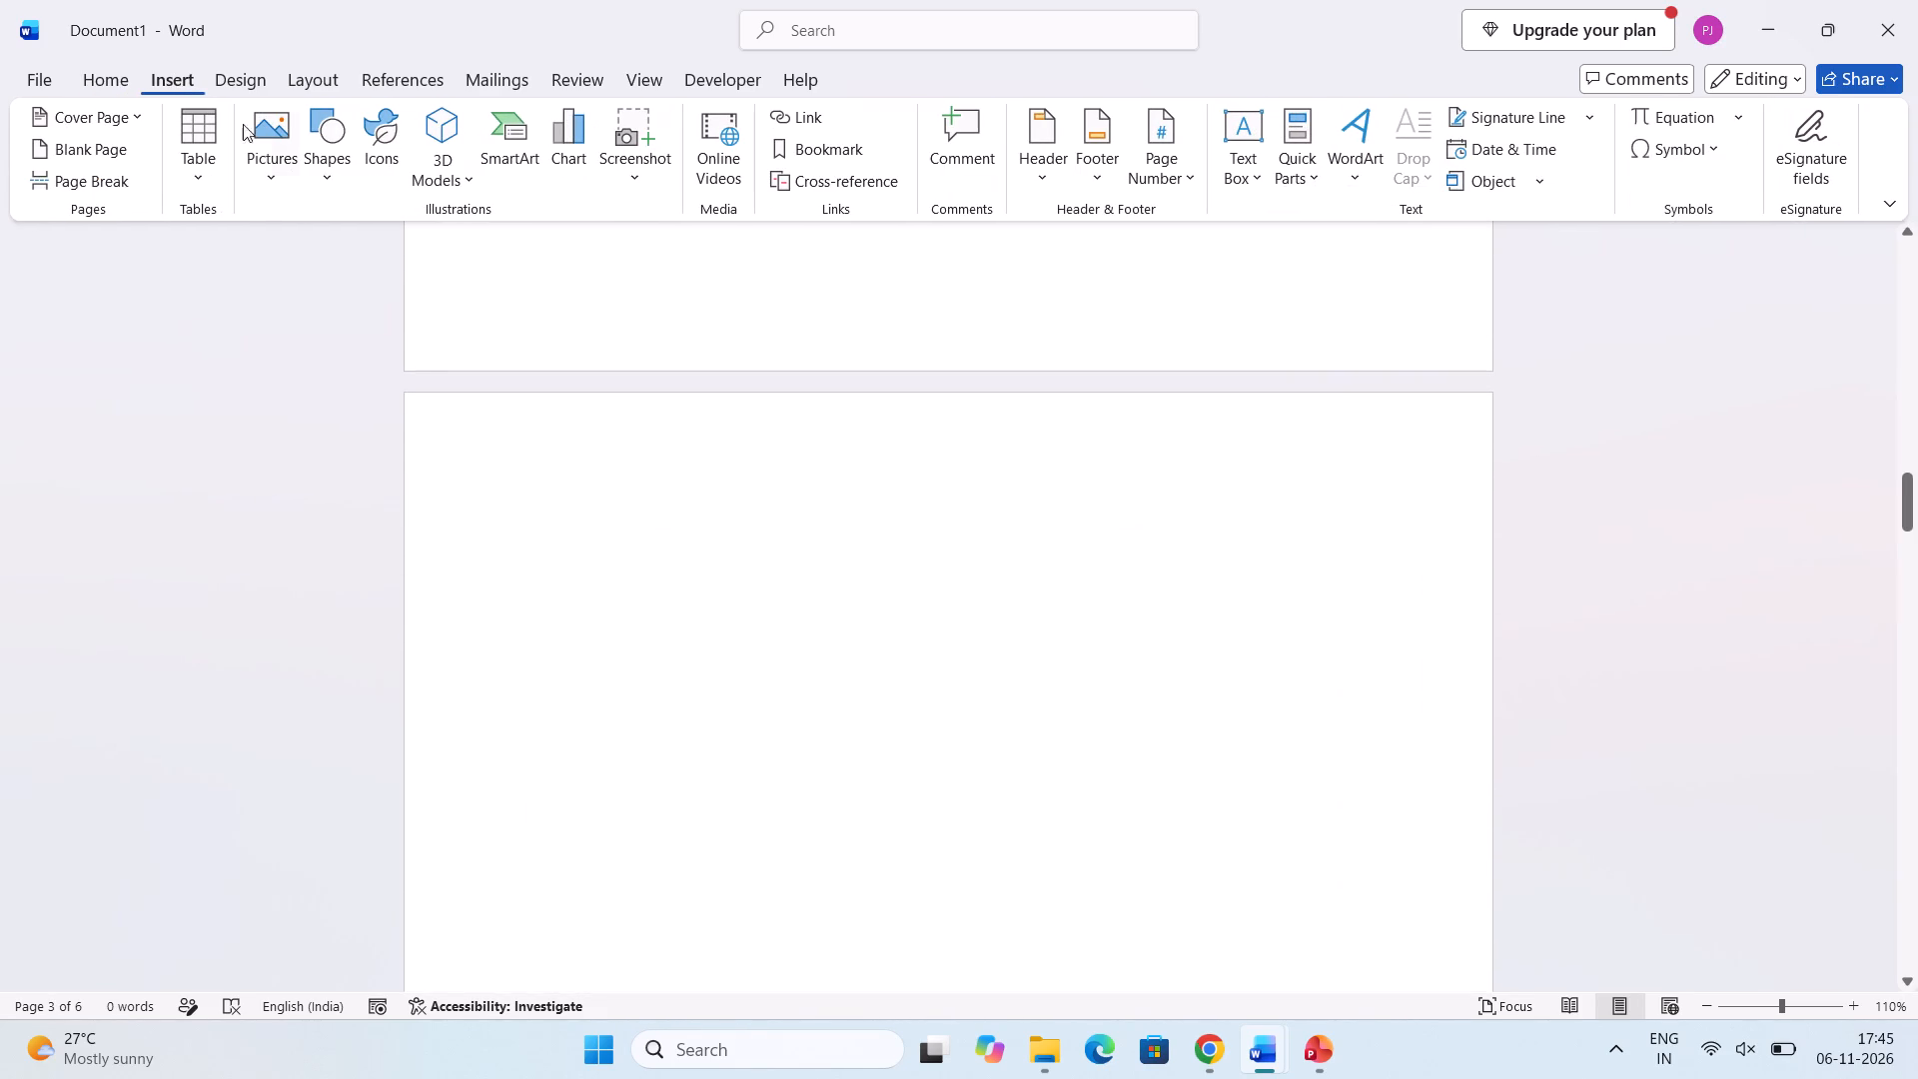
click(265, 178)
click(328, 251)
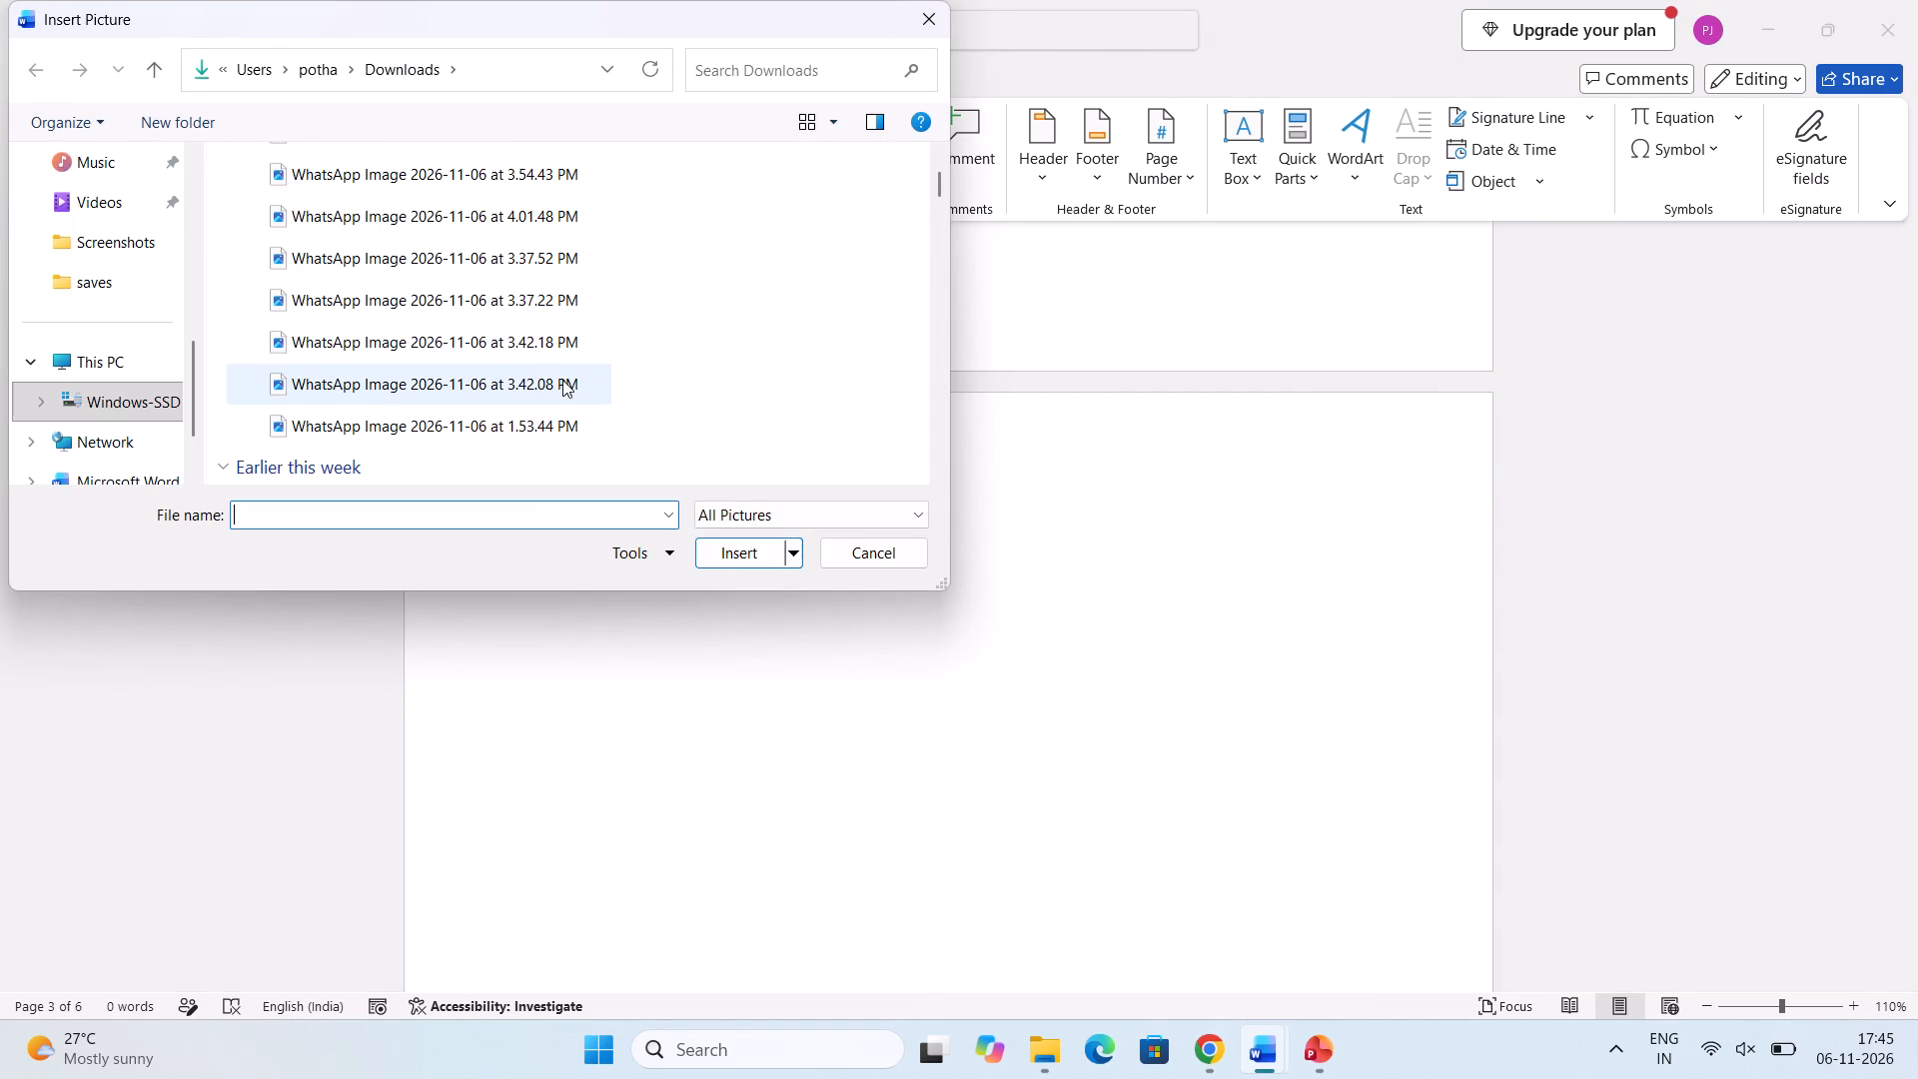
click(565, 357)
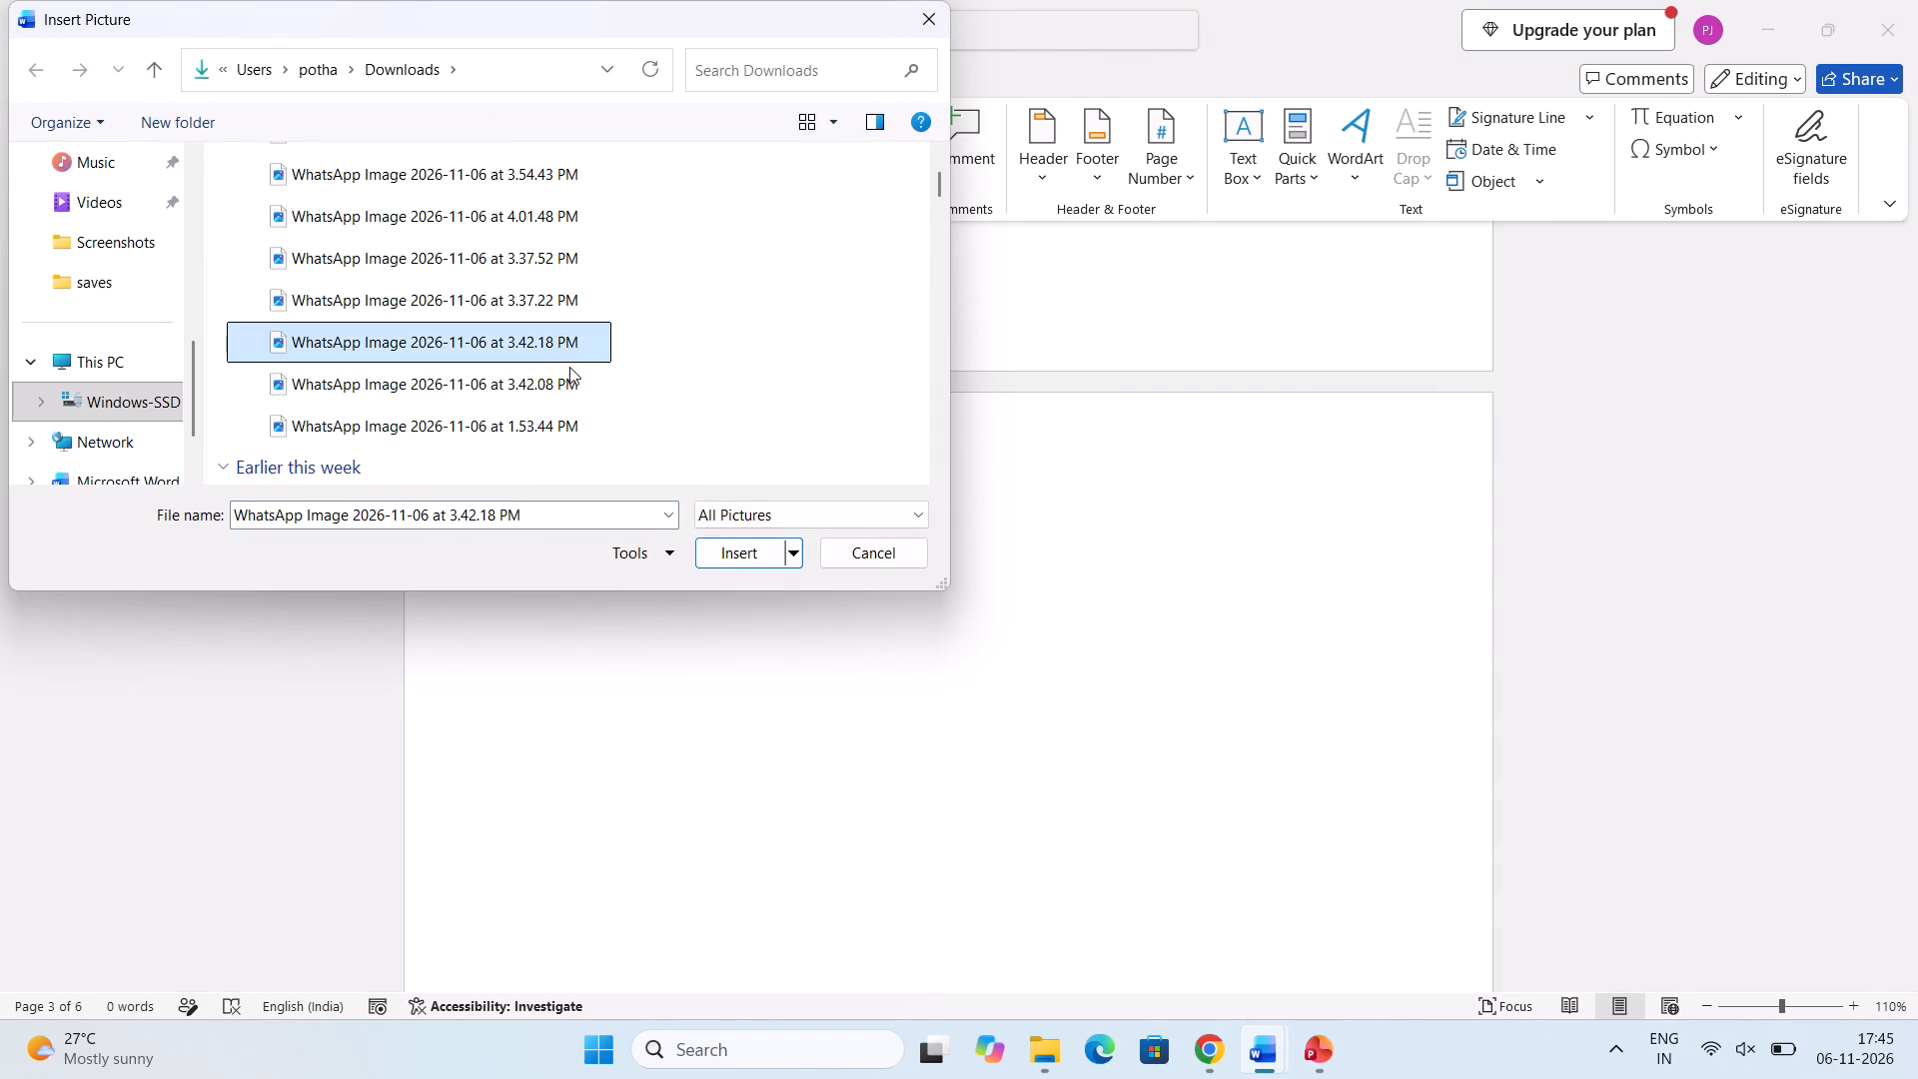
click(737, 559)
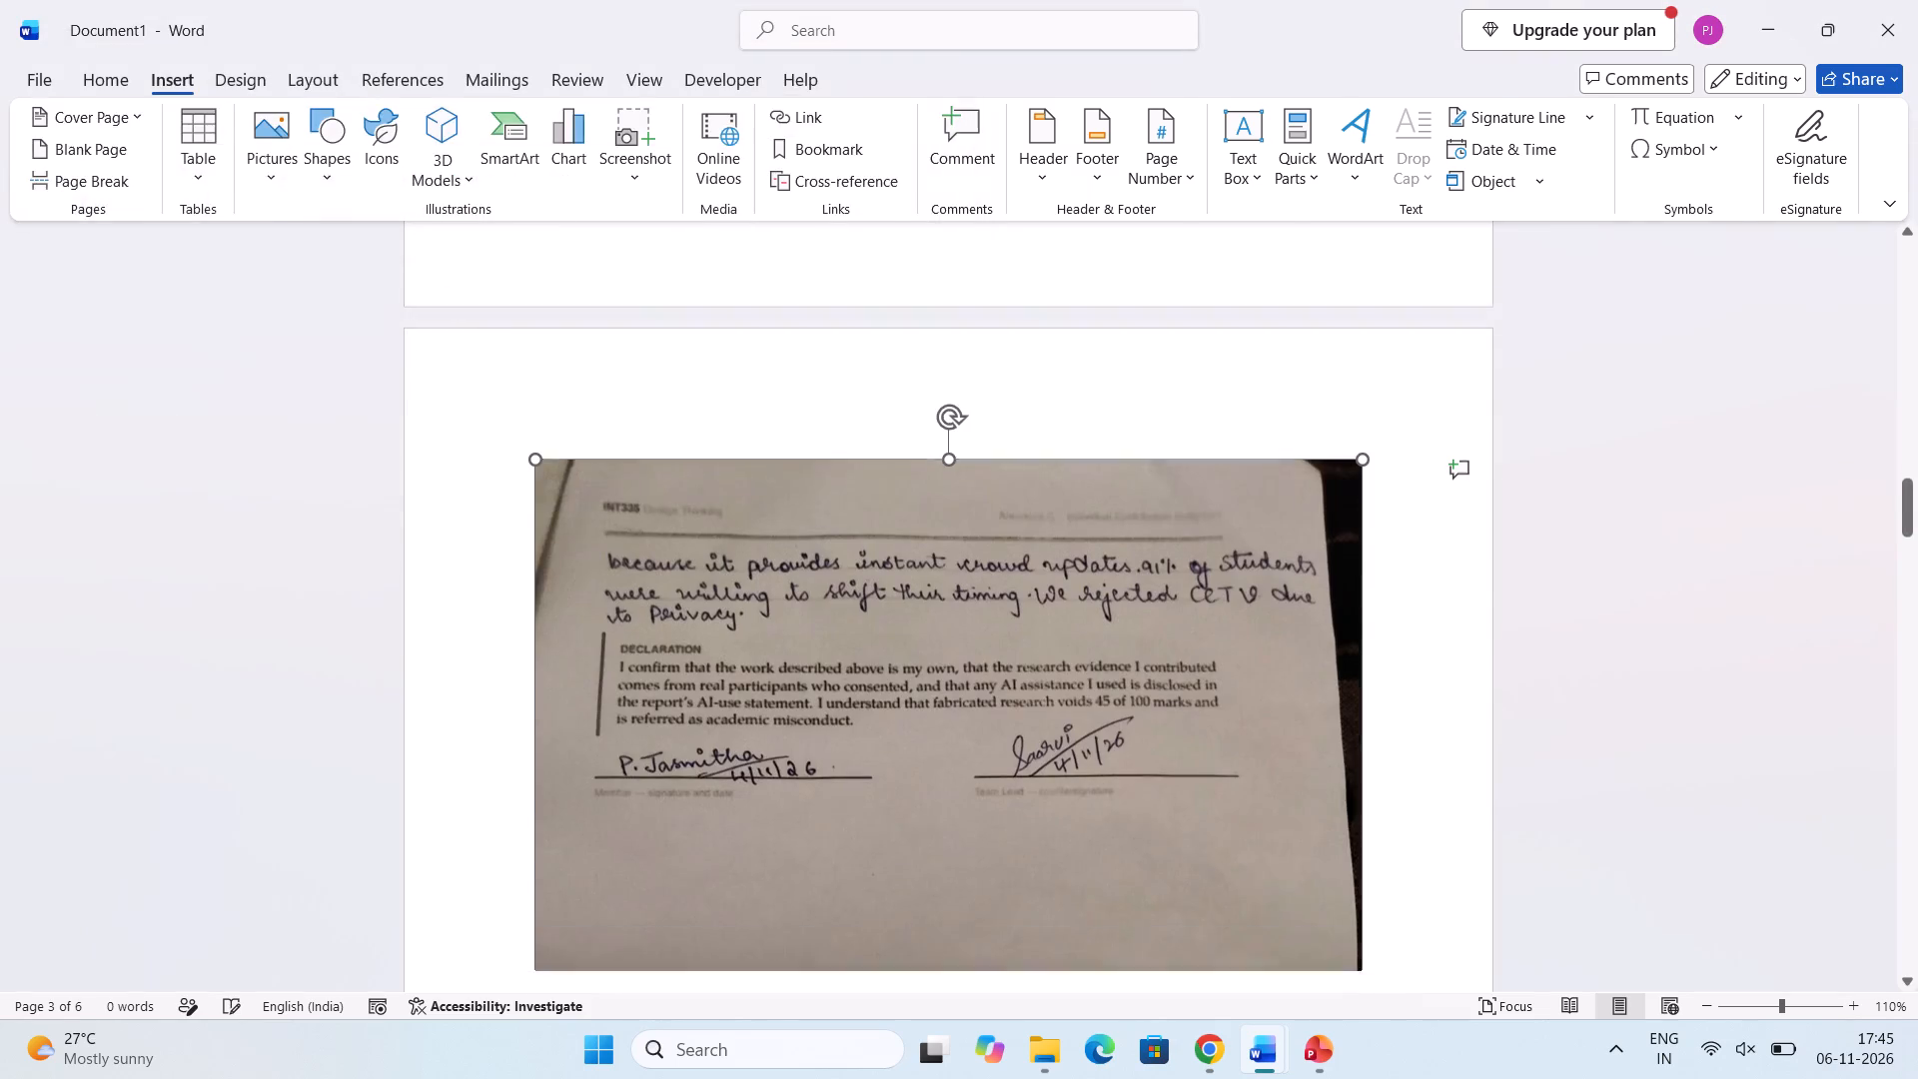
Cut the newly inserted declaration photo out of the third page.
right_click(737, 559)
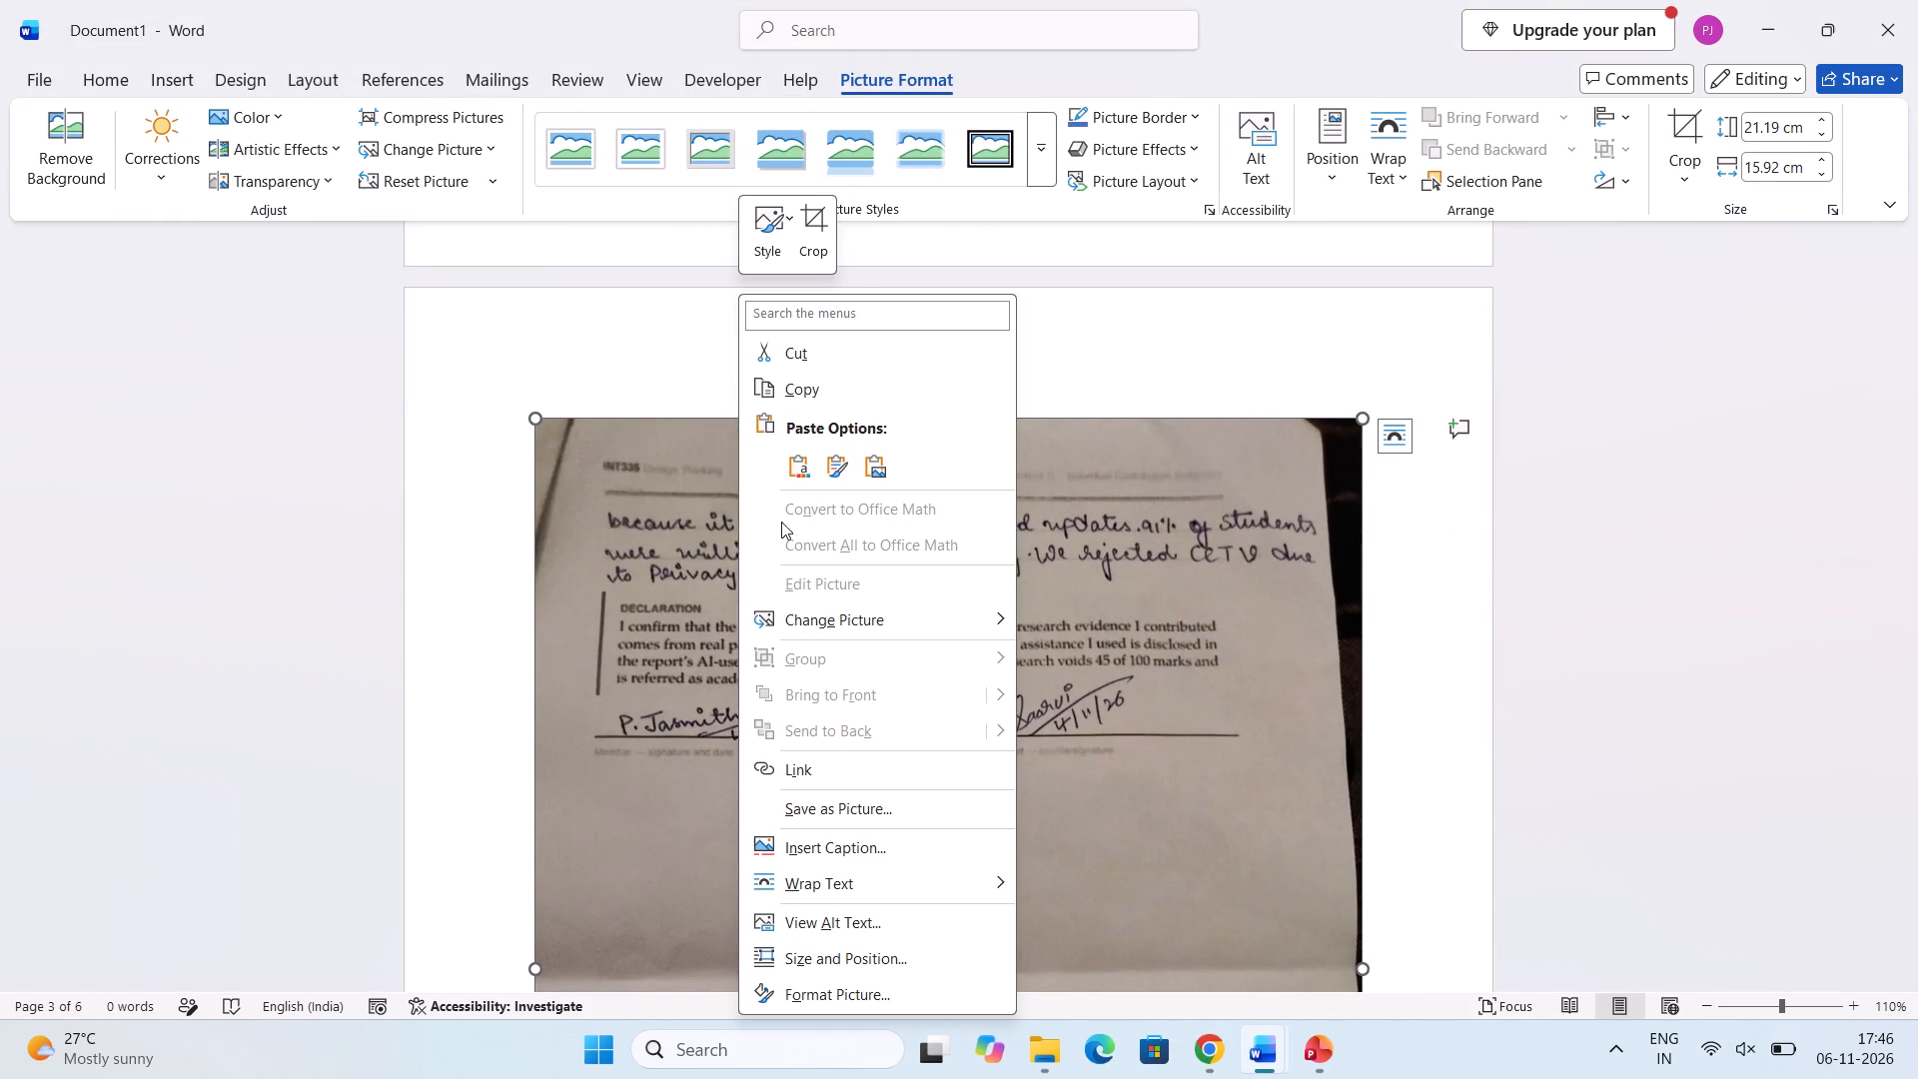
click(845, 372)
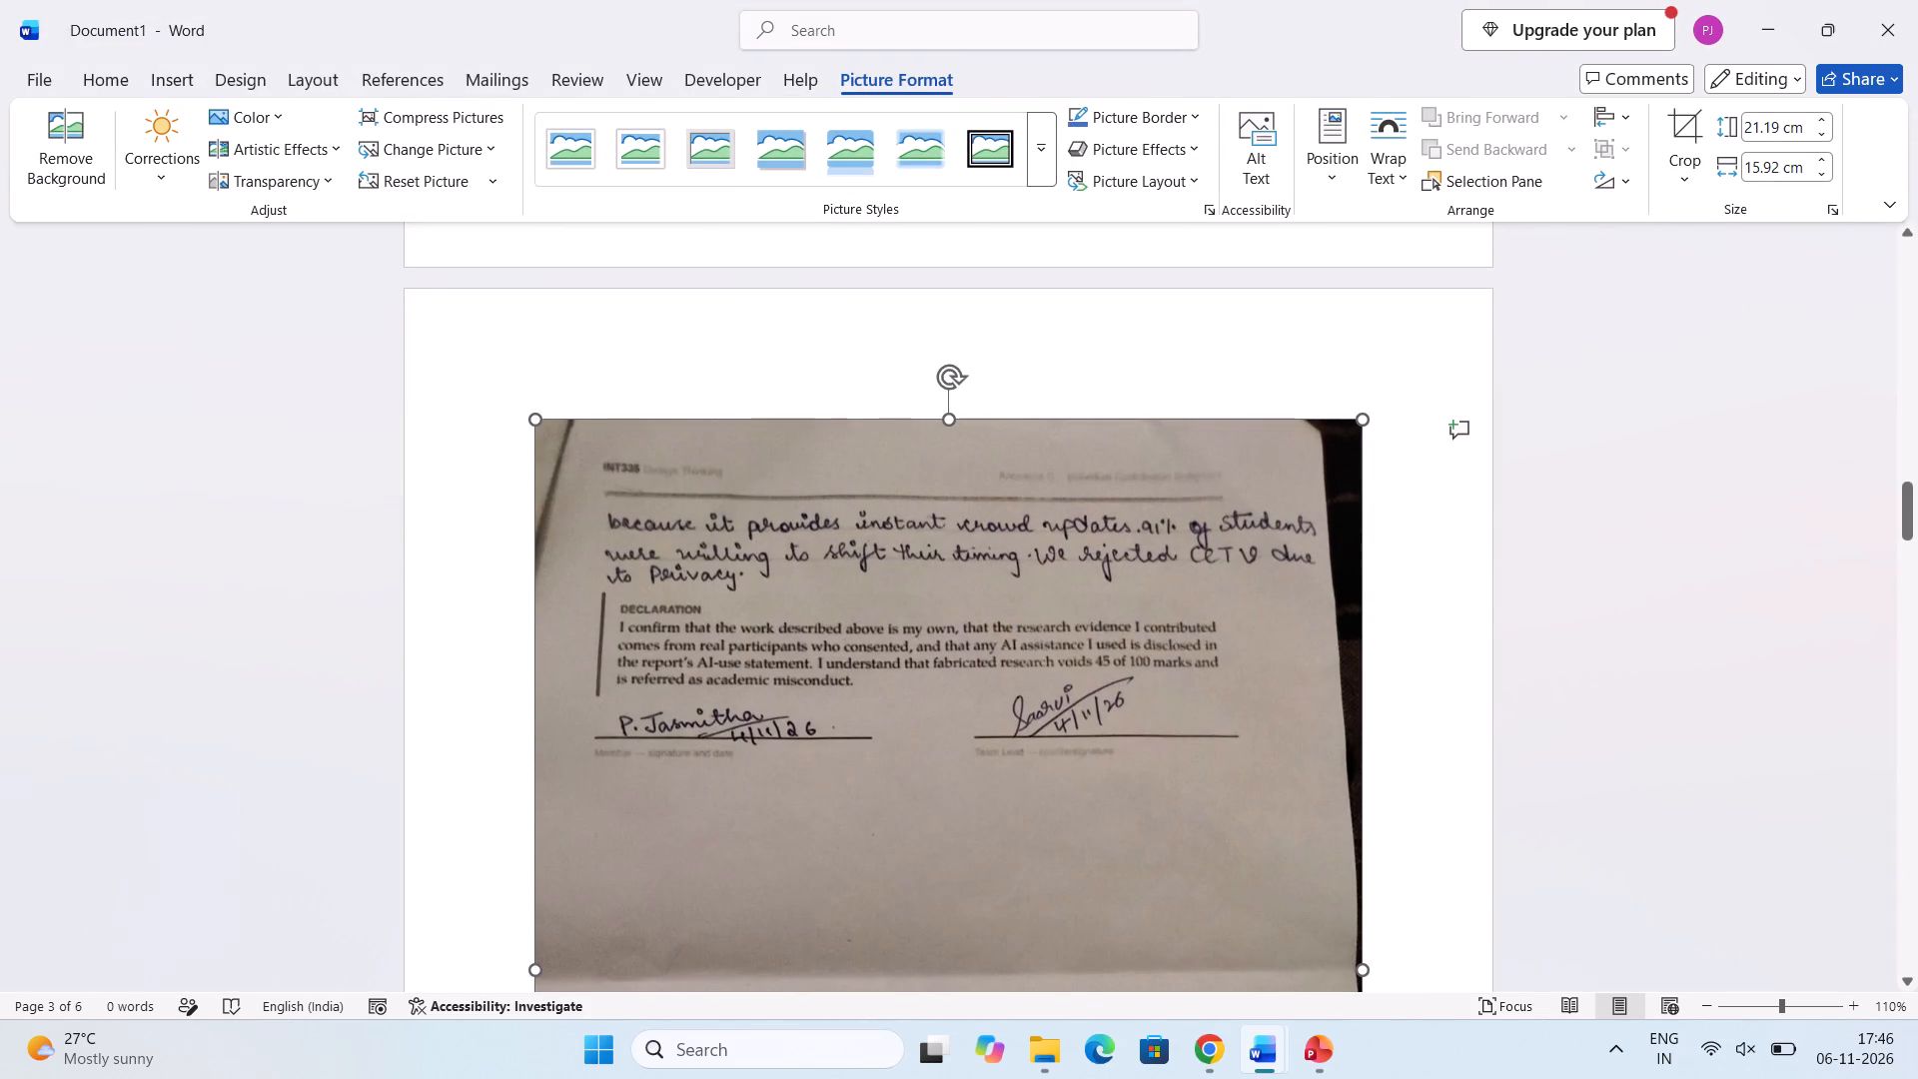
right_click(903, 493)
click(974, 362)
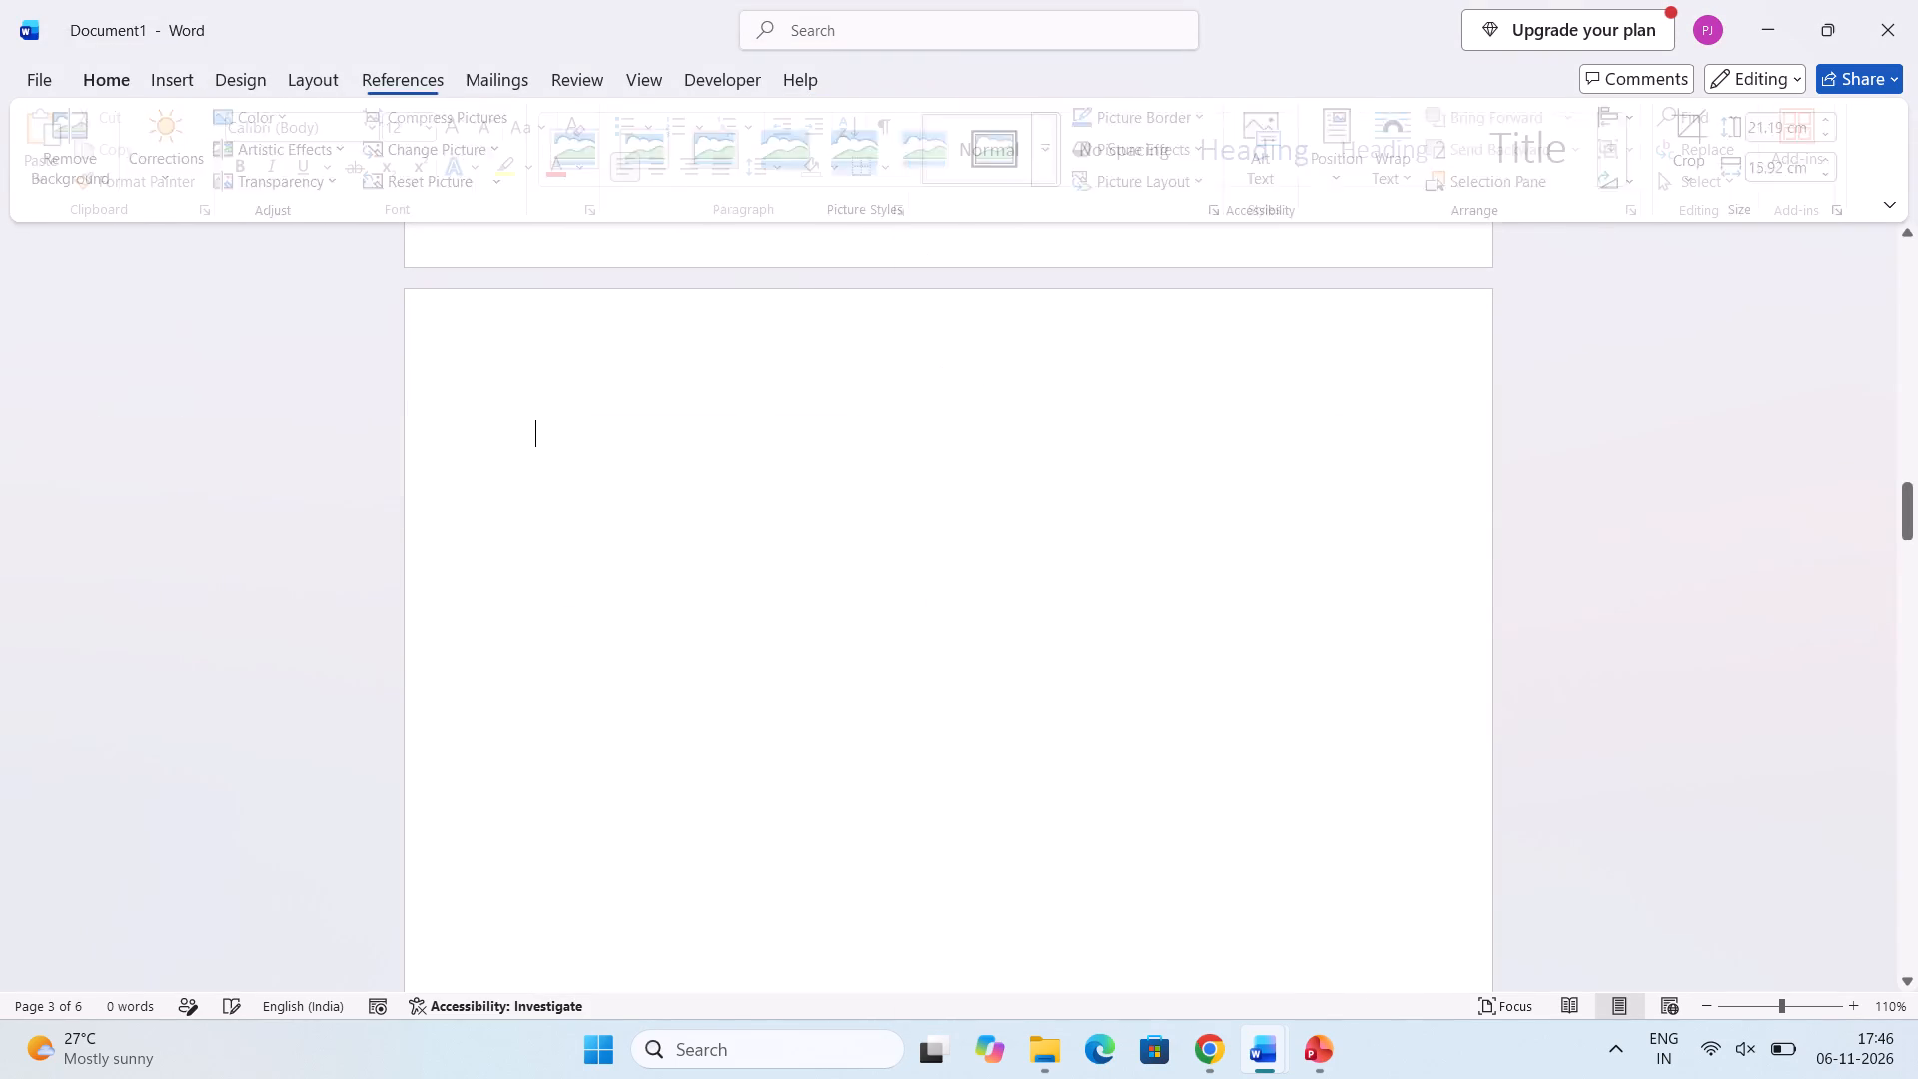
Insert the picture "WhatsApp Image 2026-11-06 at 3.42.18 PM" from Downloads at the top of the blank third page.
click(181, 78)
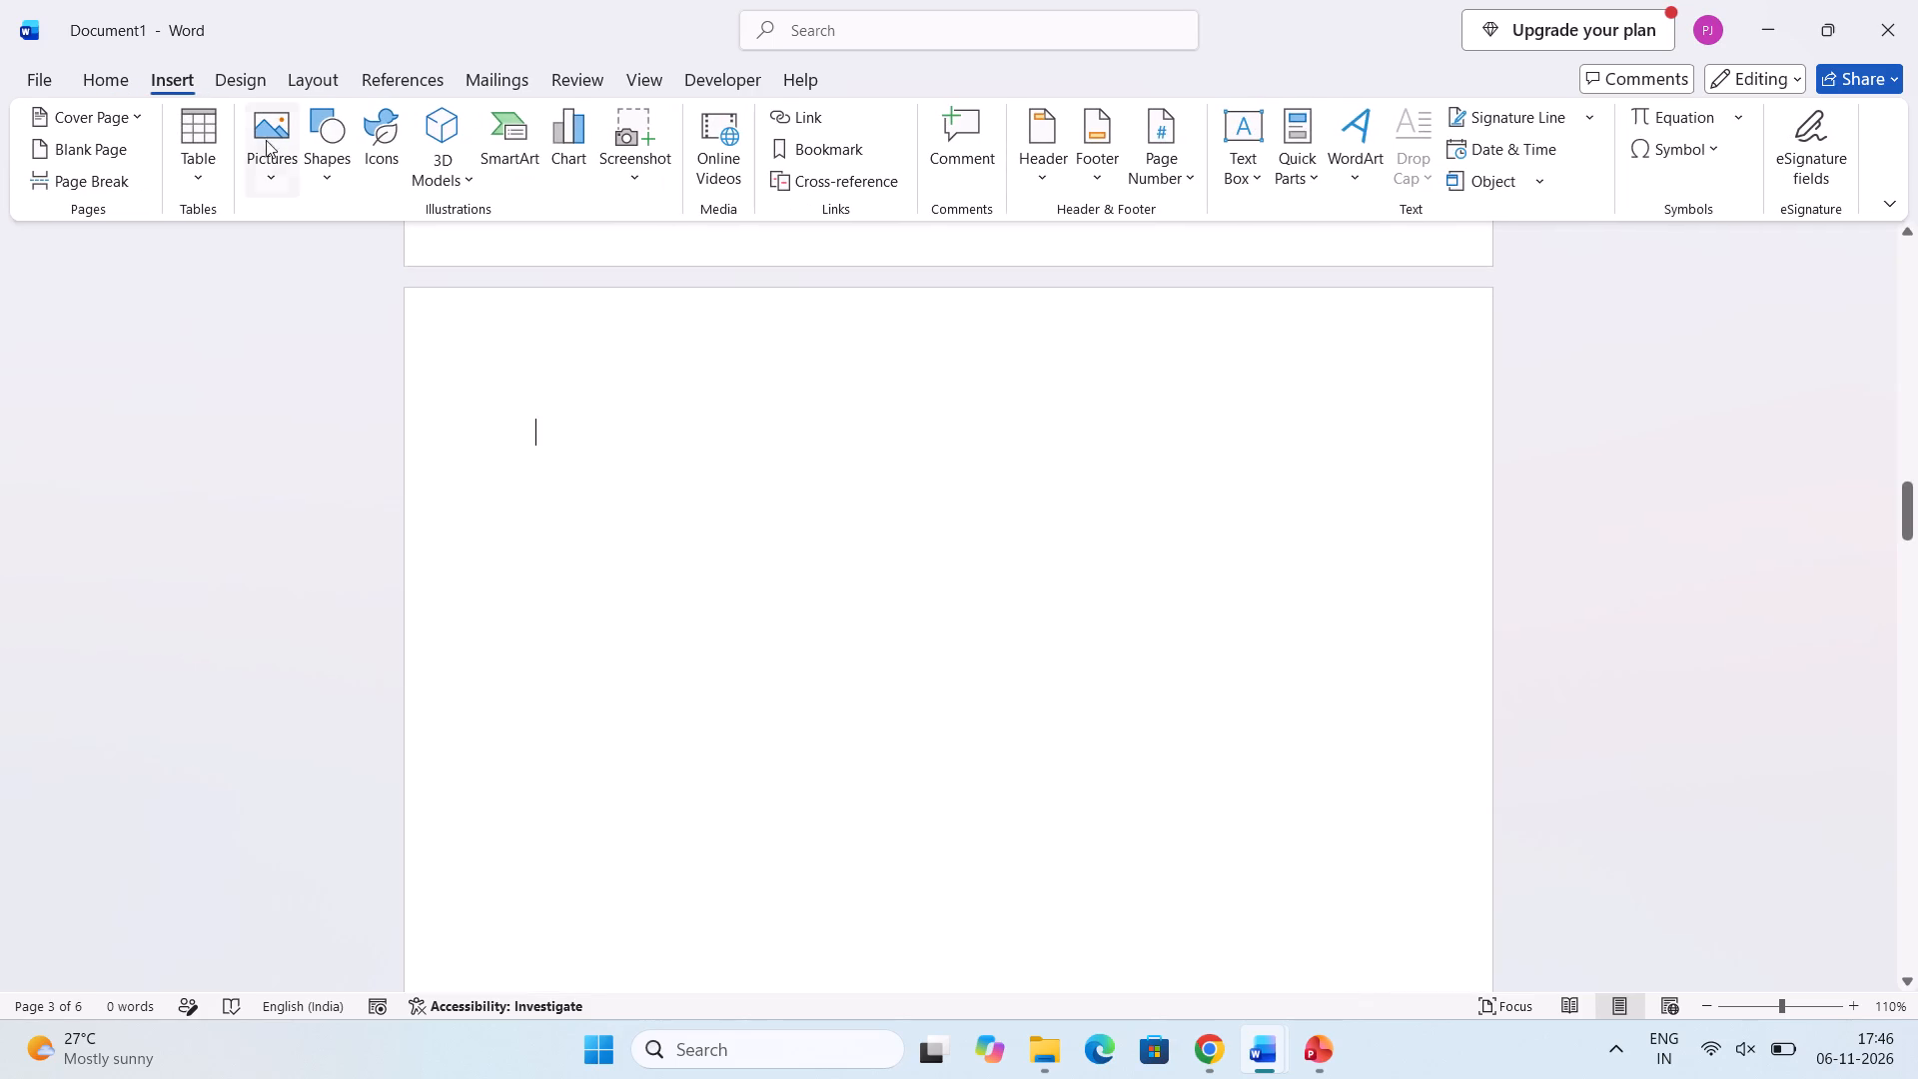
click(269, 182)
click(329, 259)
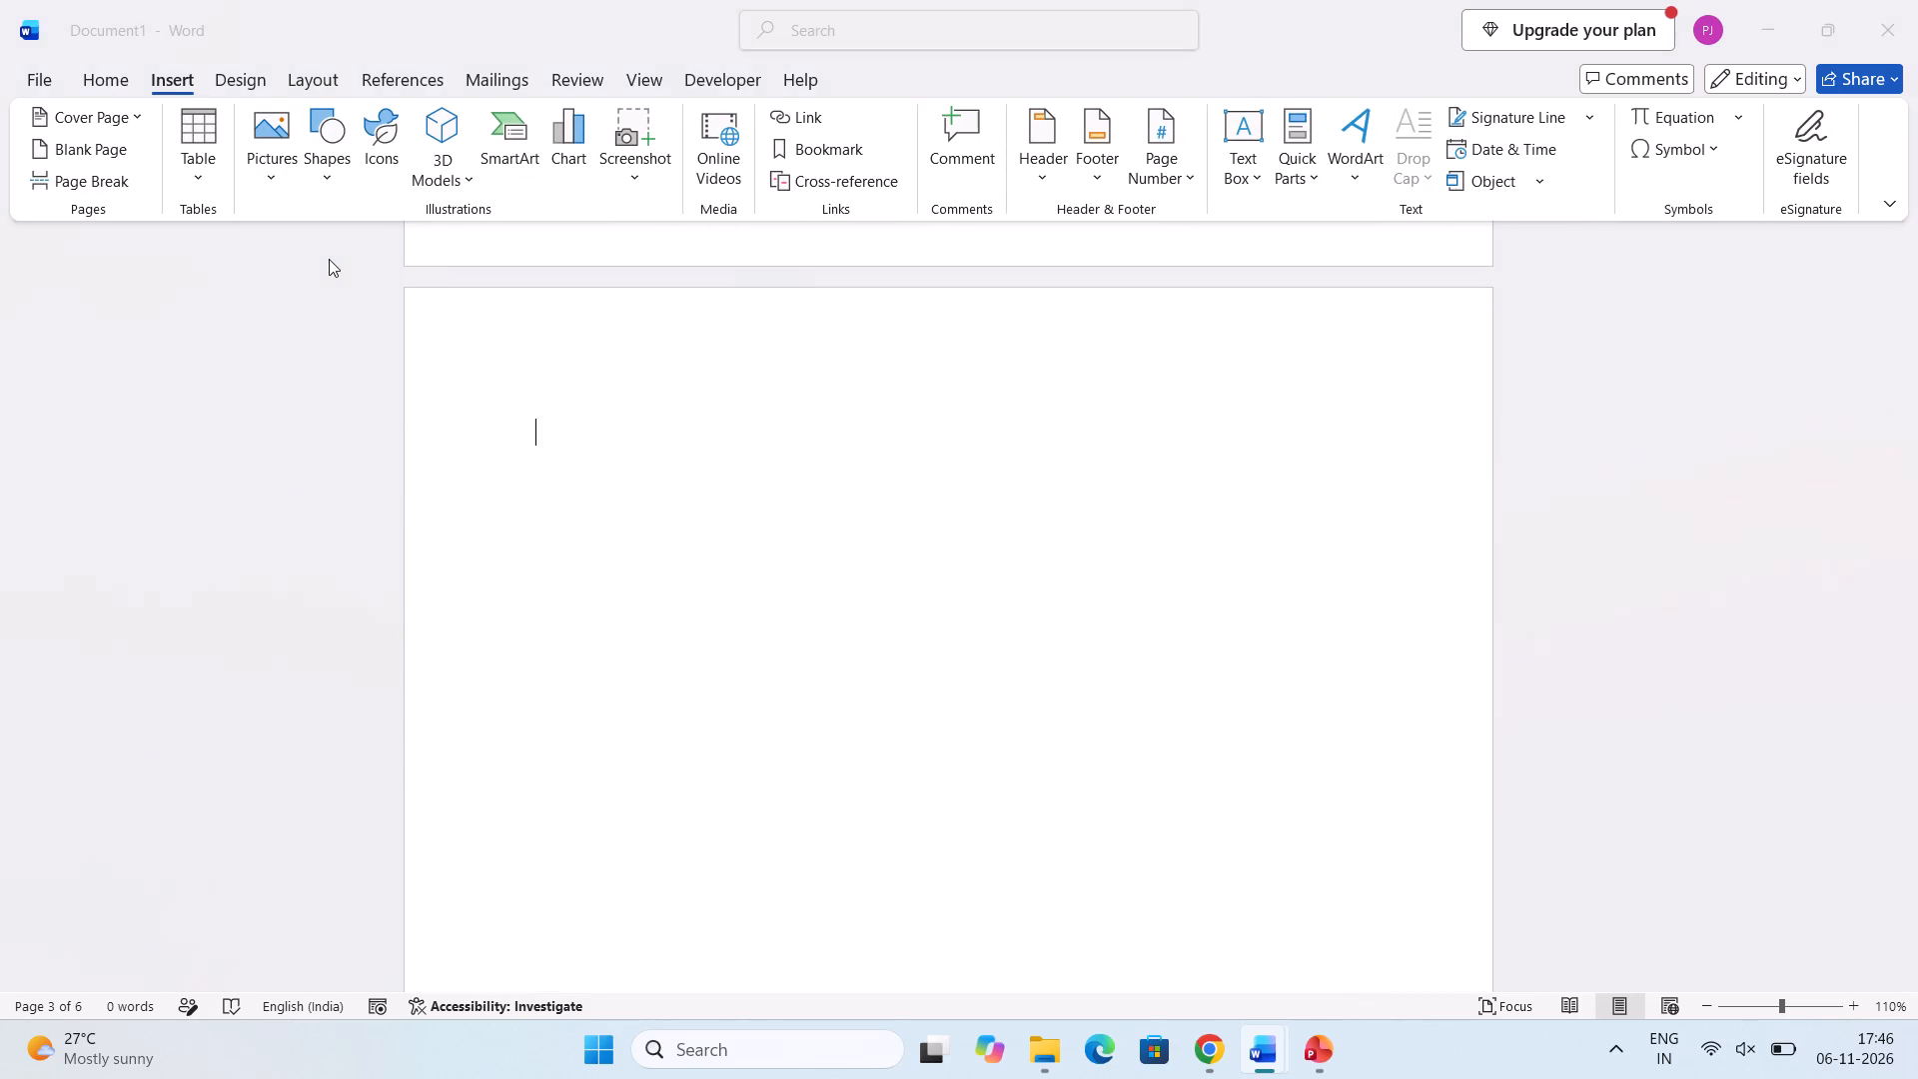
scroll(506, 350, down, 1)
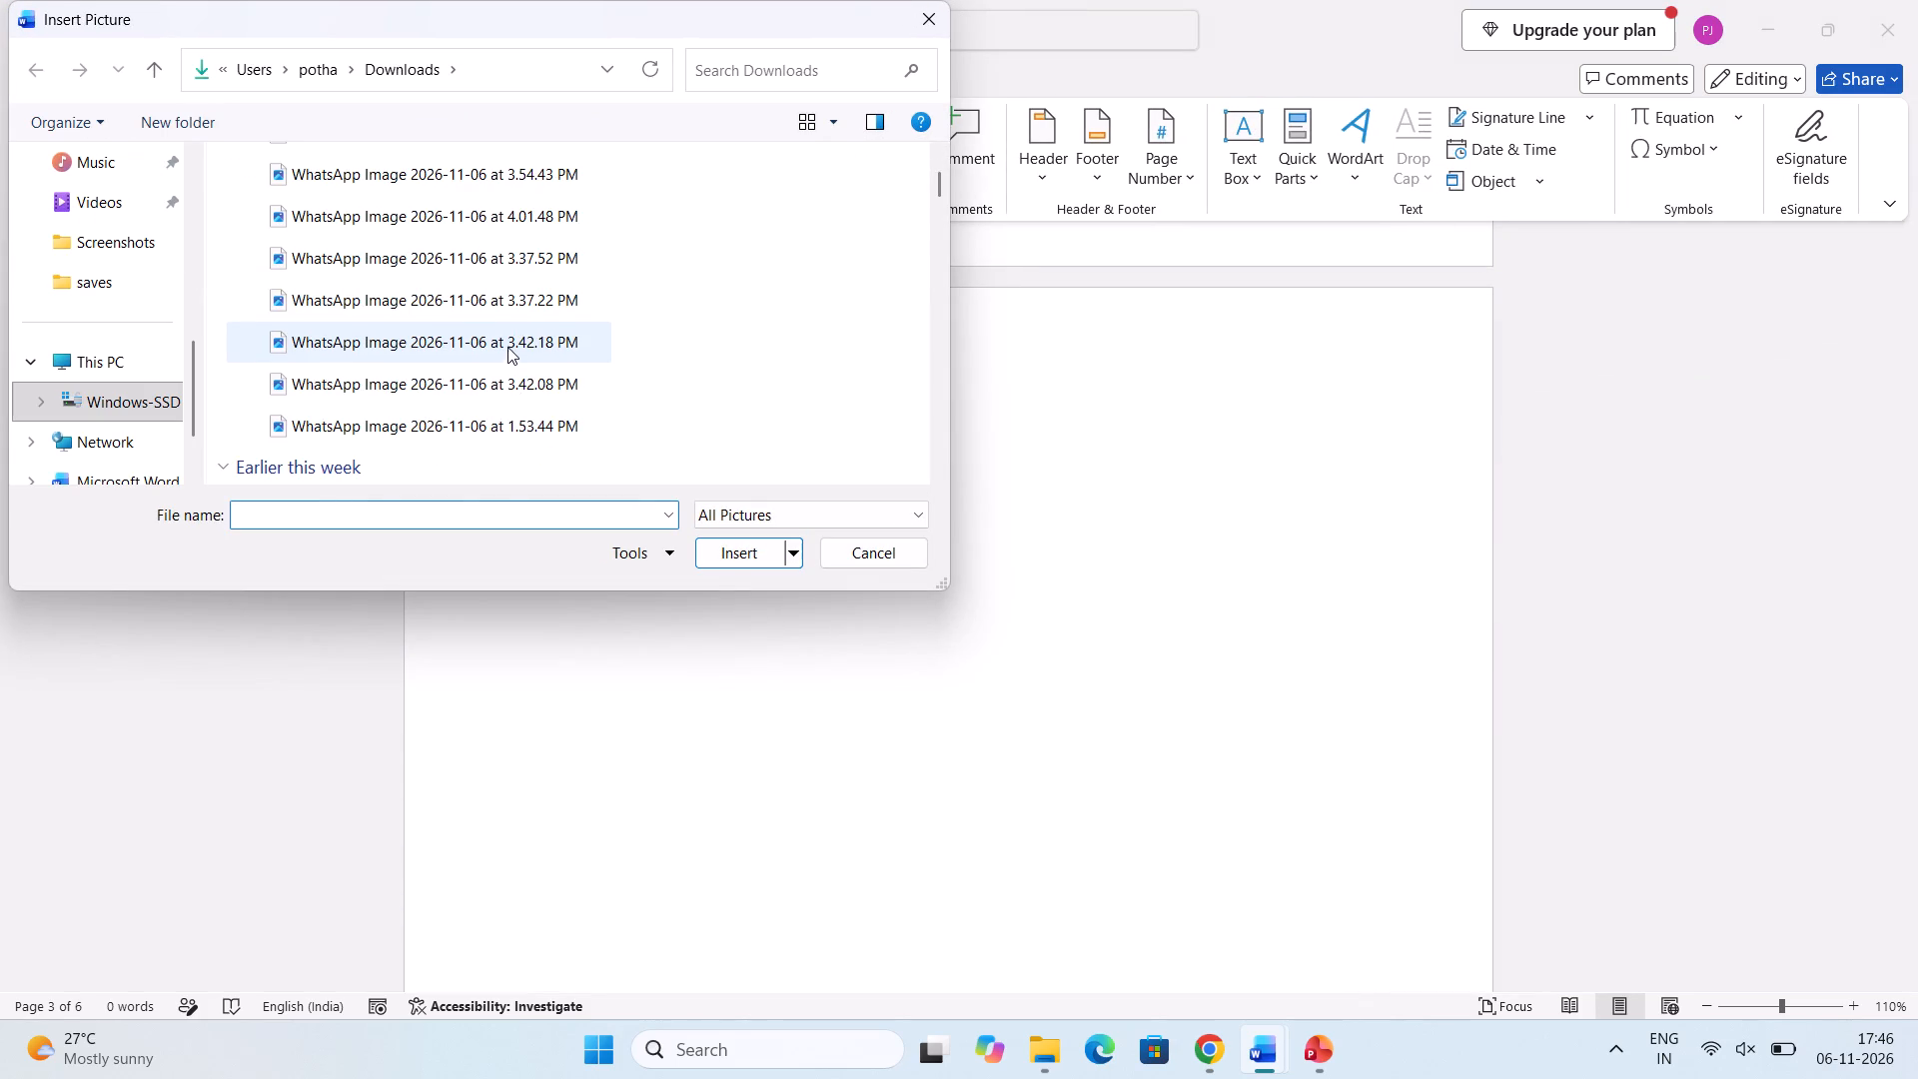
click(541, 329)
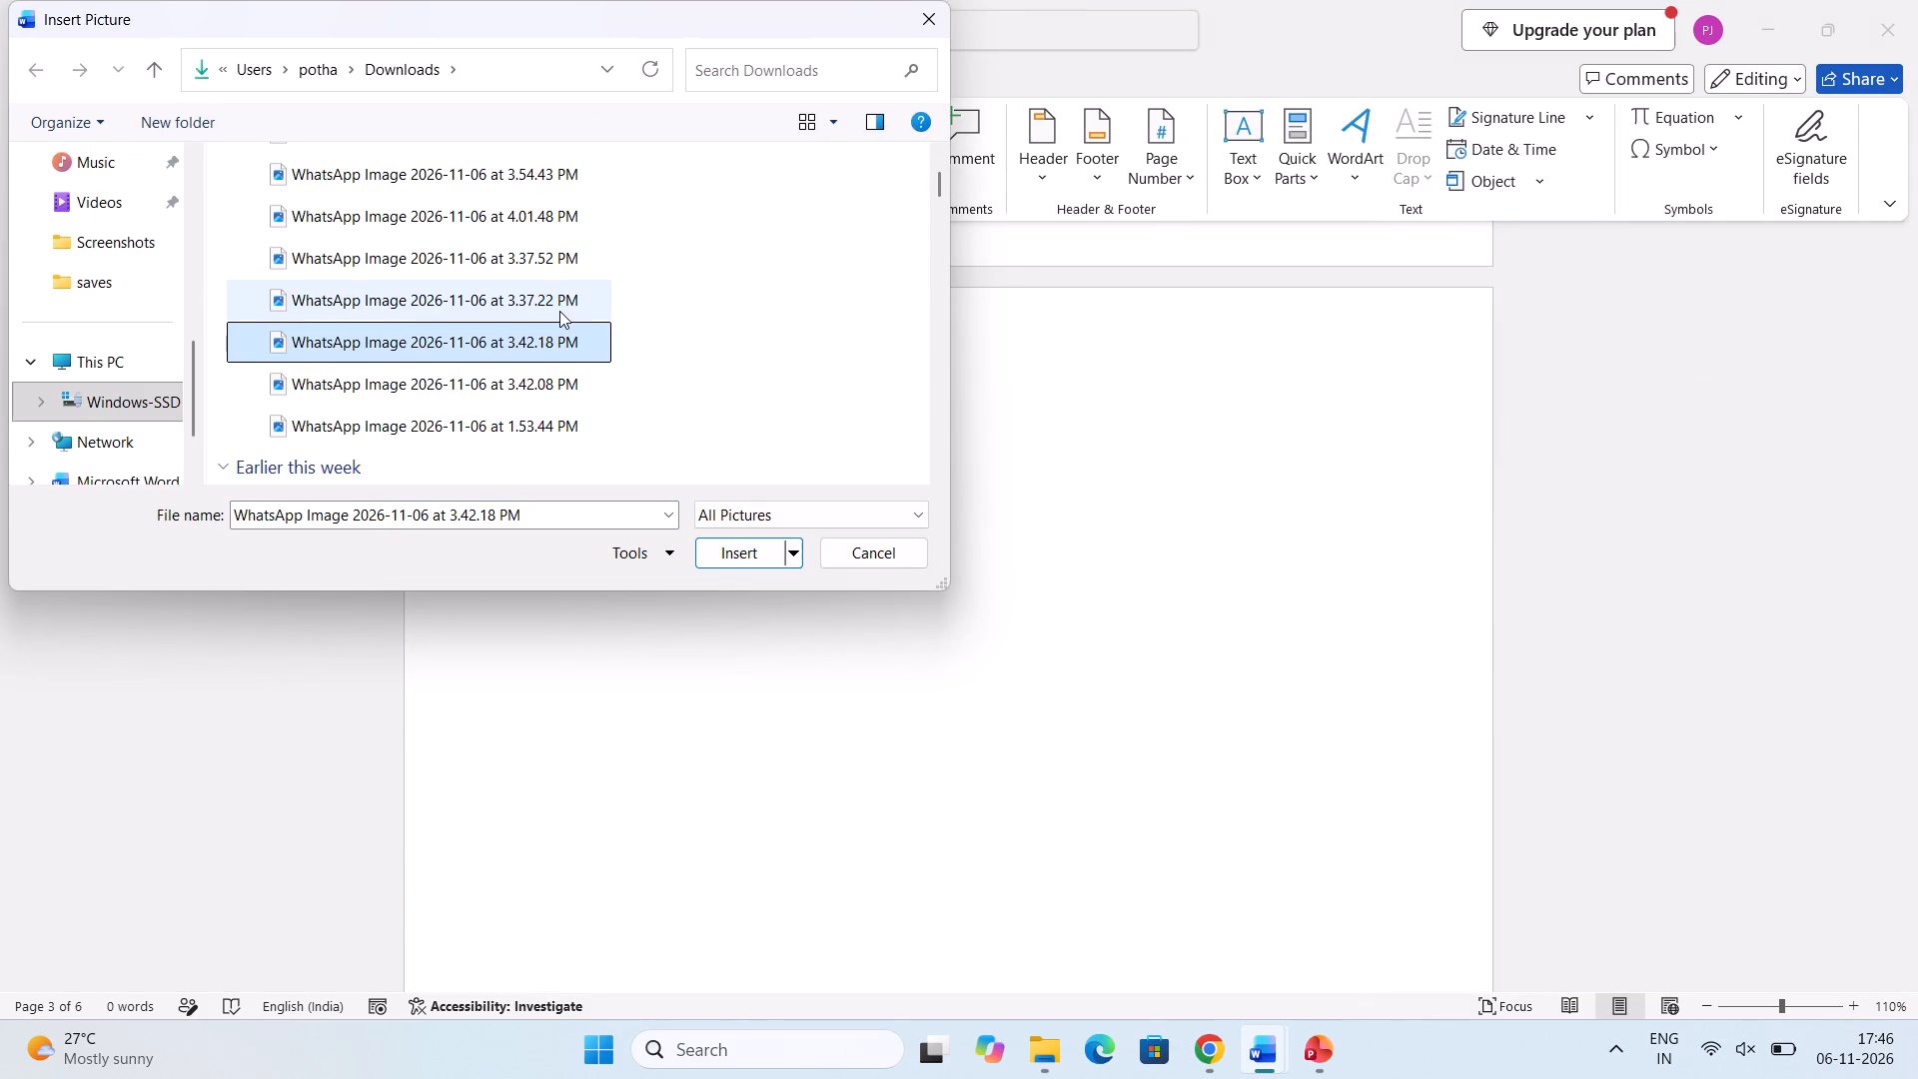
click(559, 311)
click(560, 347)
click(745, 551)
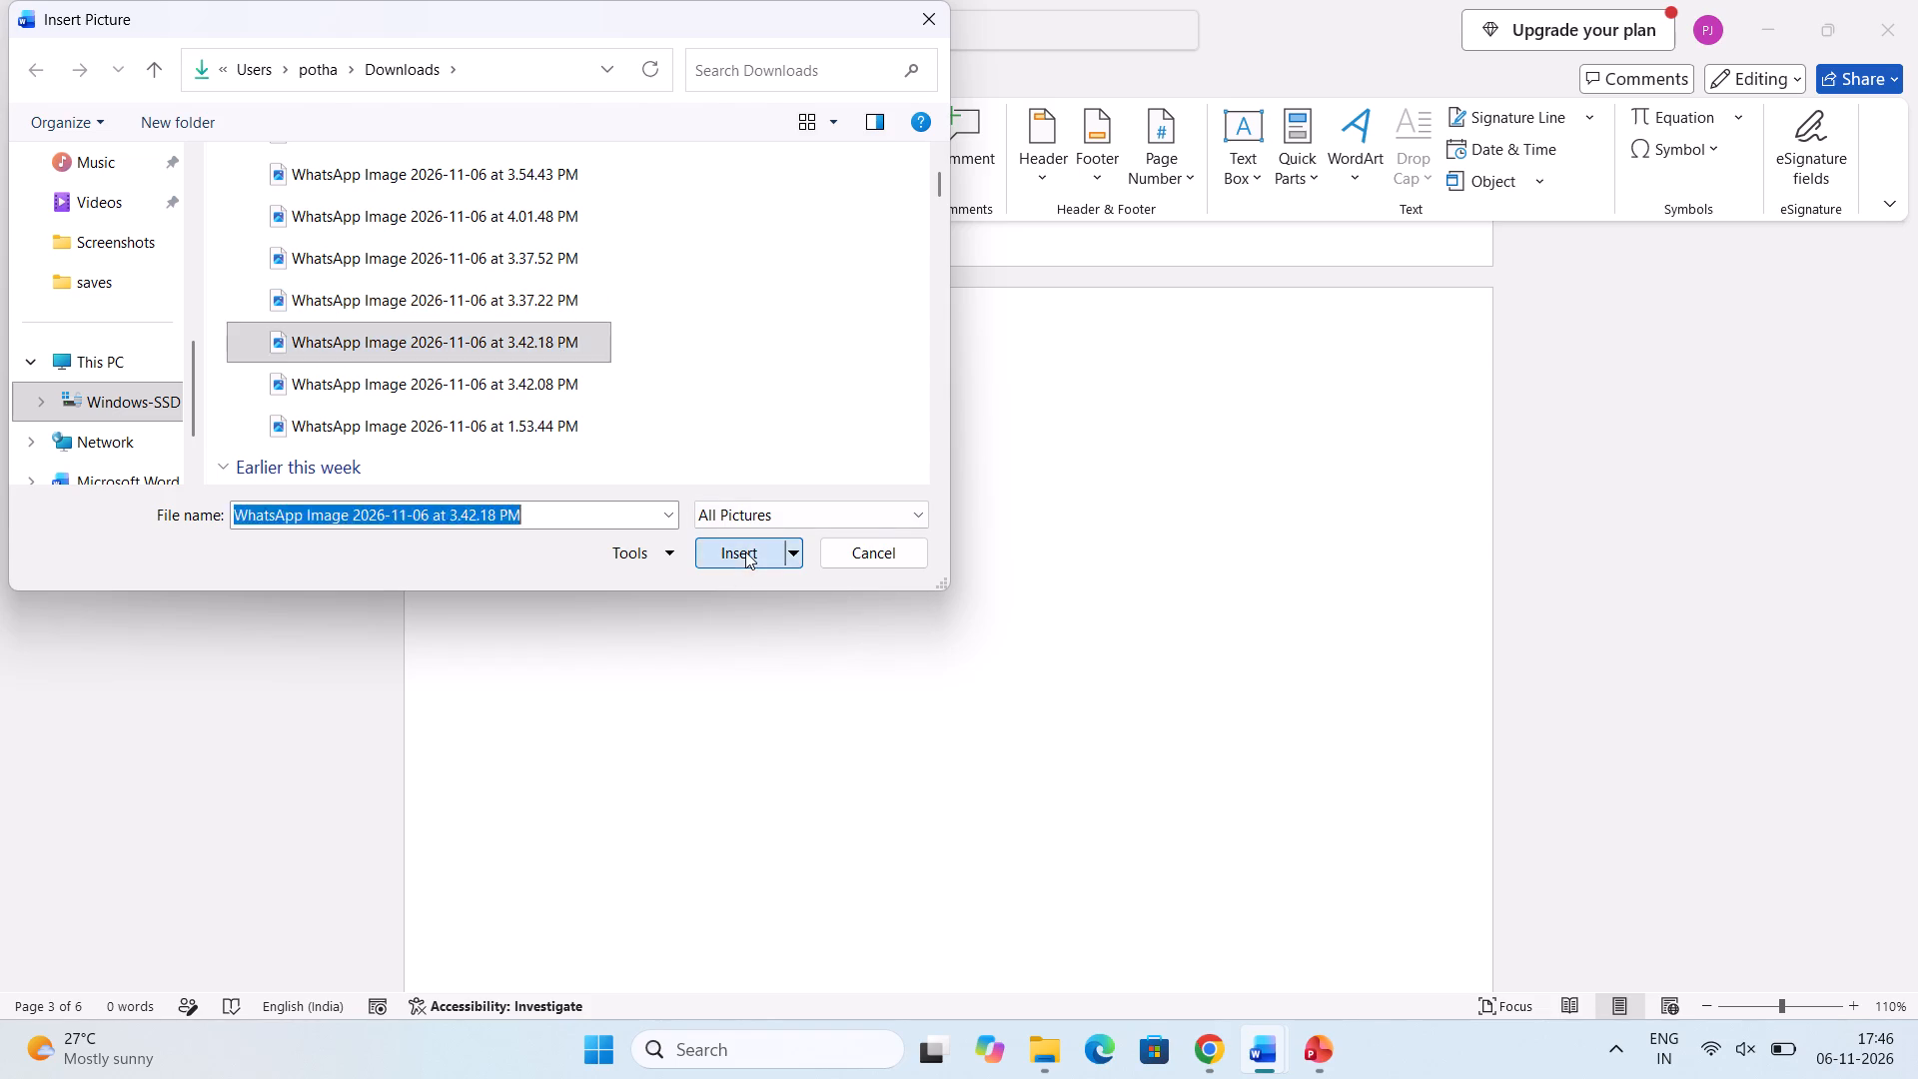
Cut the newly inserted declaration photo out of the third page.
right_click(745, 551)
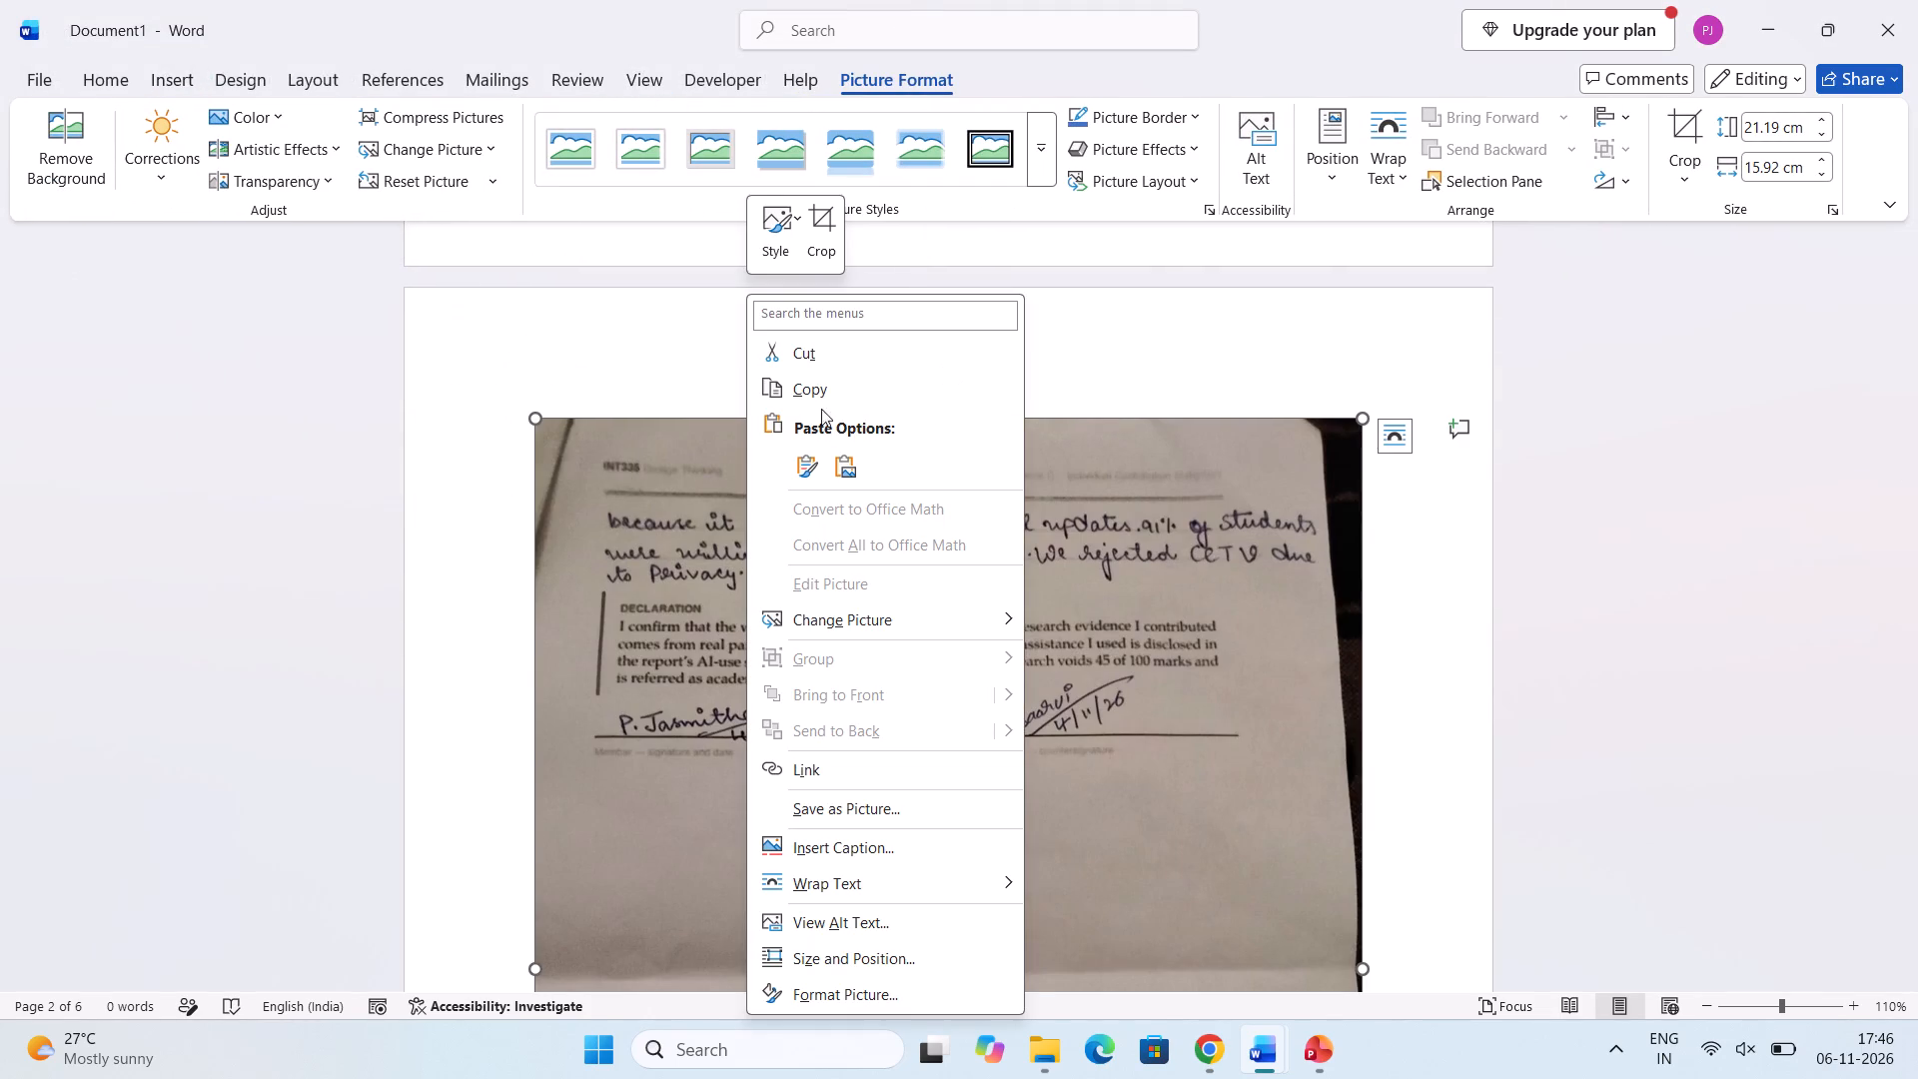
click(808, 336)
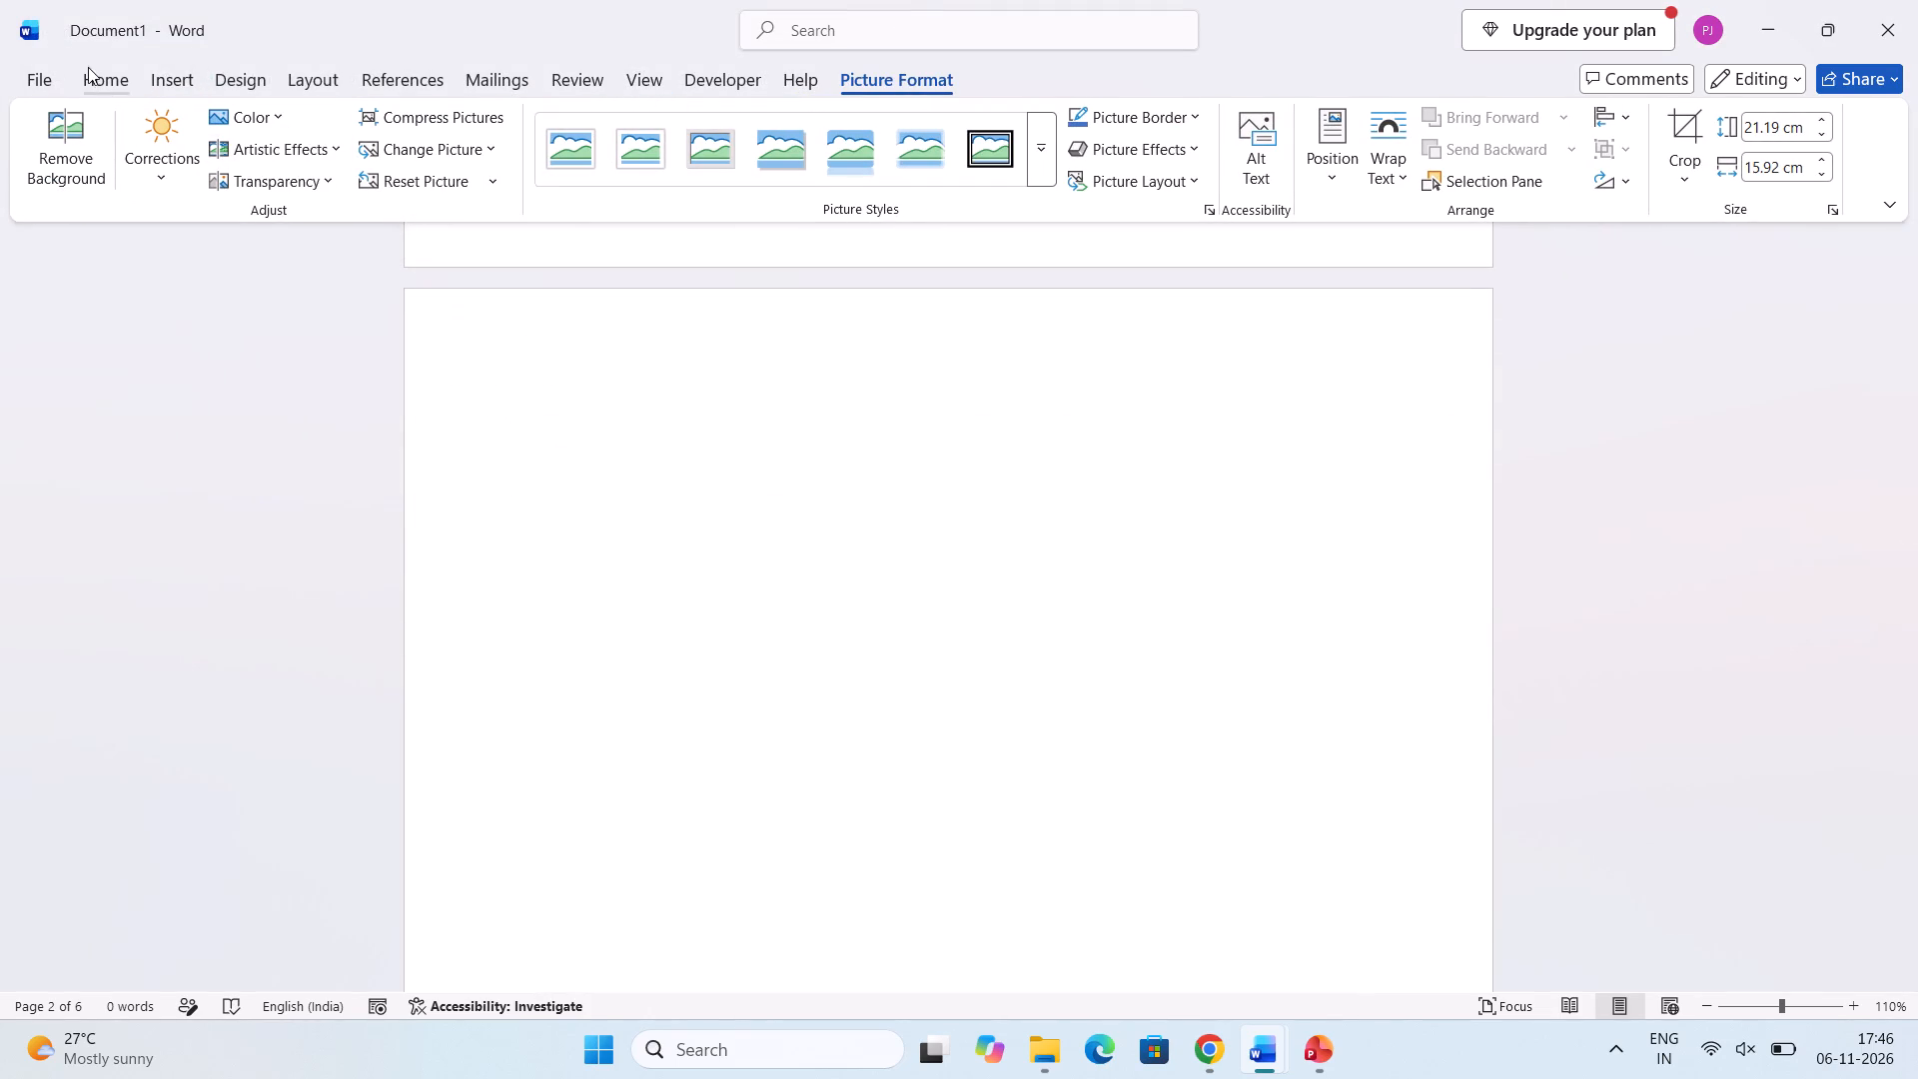
Insert the picture "WhatsApp Image 2026-11-06 at 3.42.08 PM" from Downloads at the top of the blank third page.
click(190, 87)
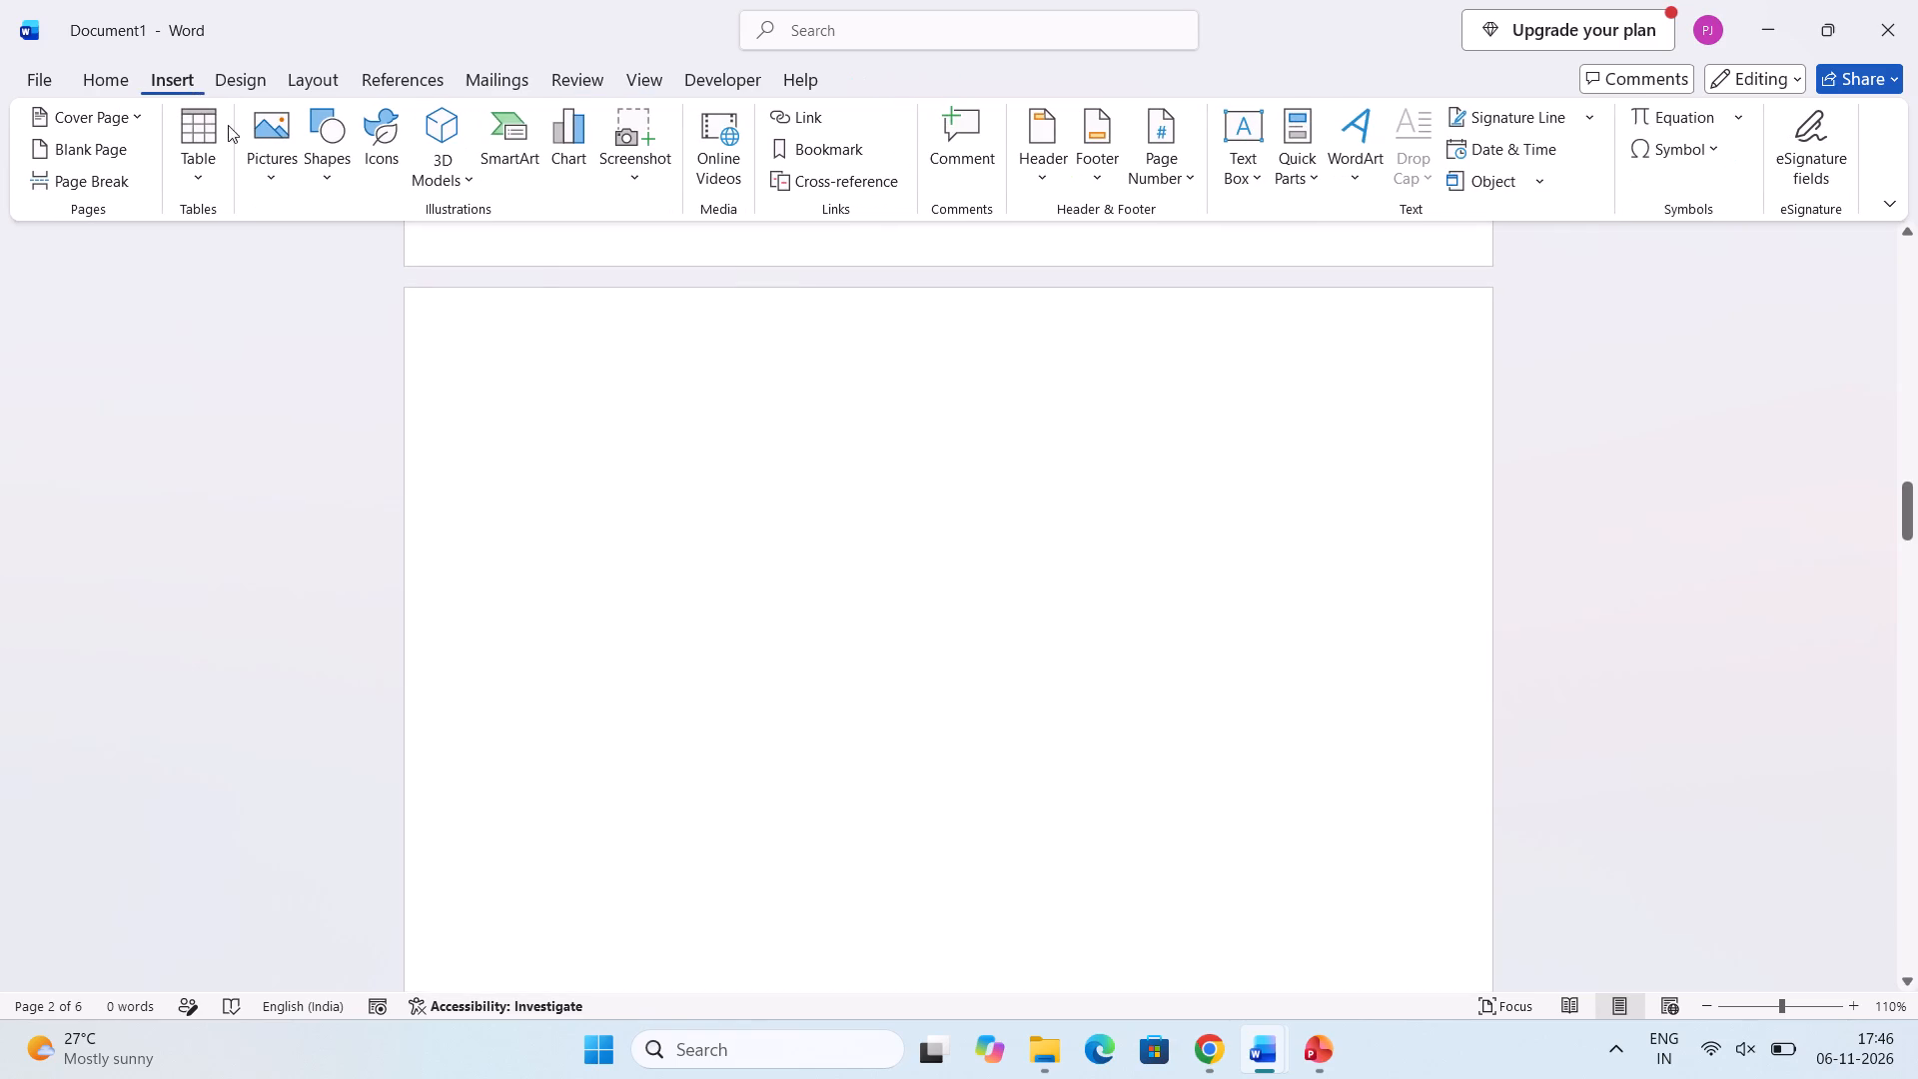
click(278, 165)
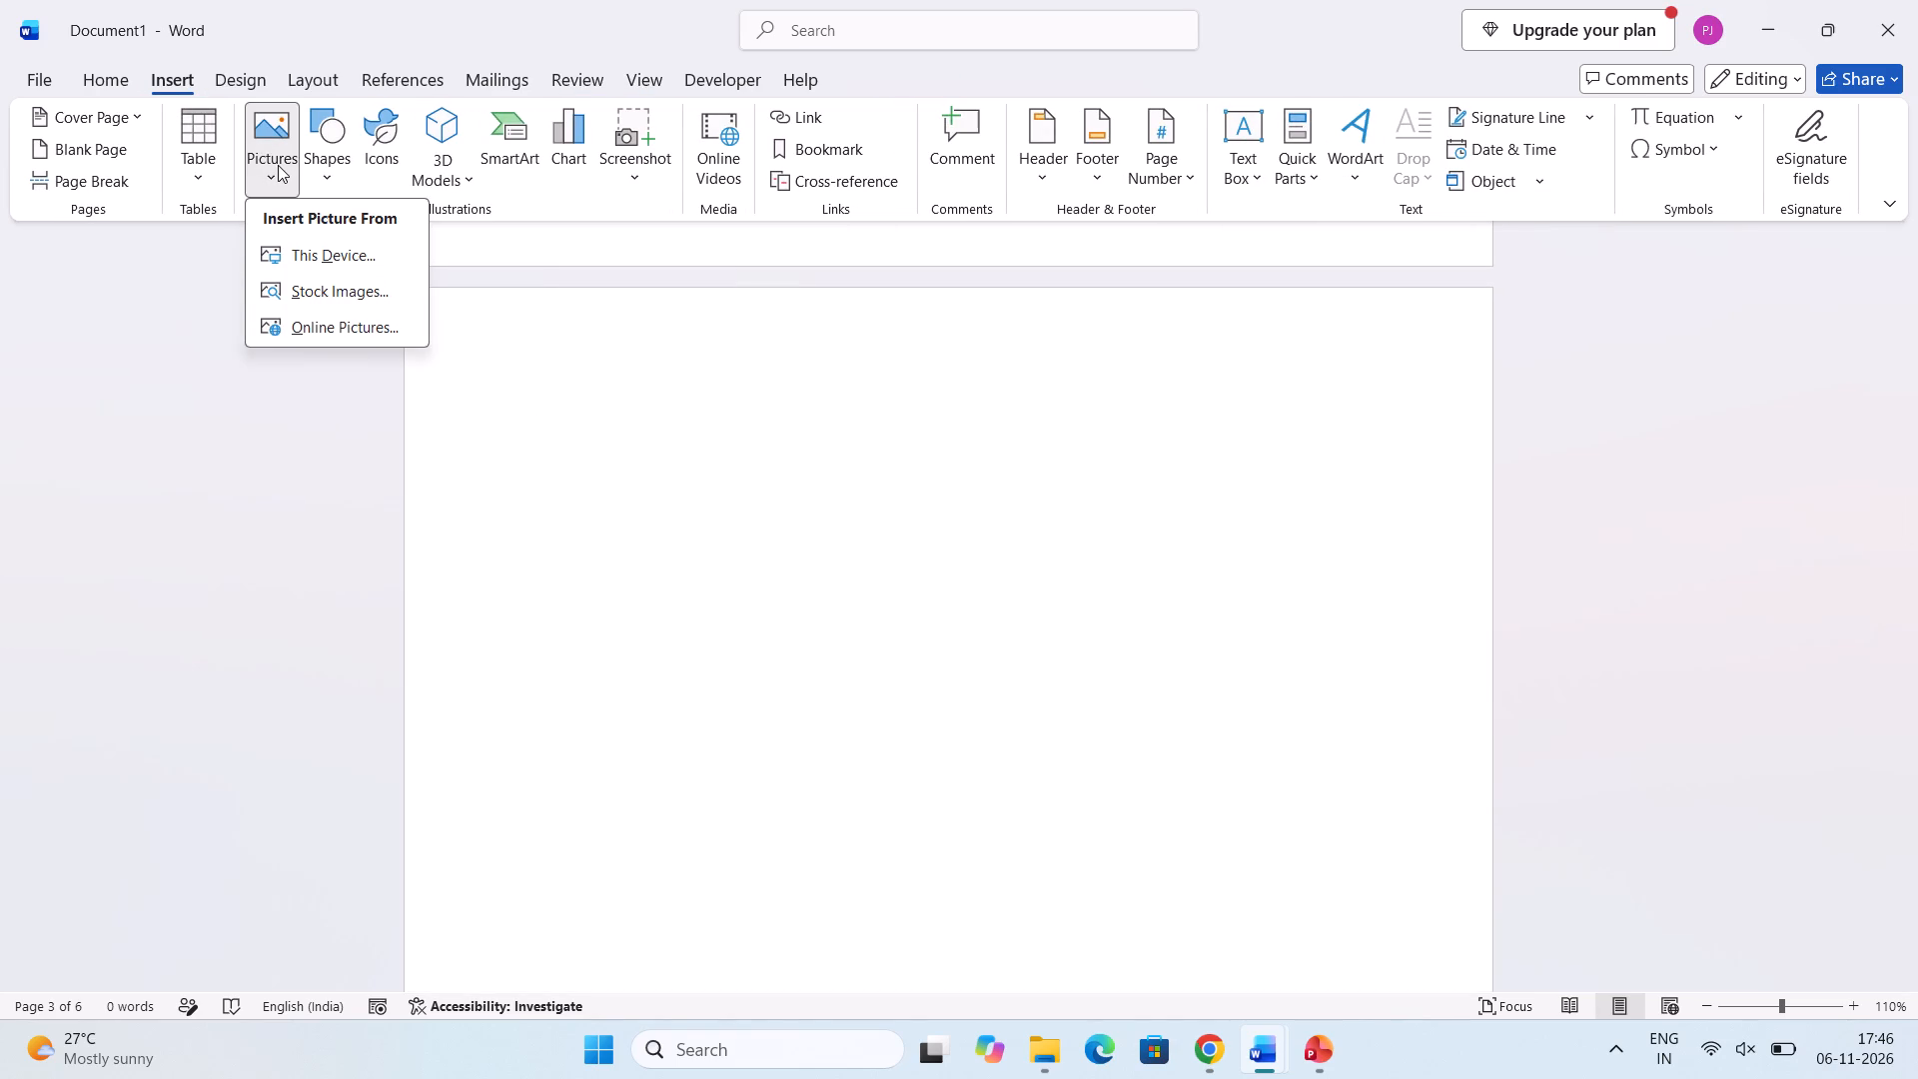
click(362, 251)
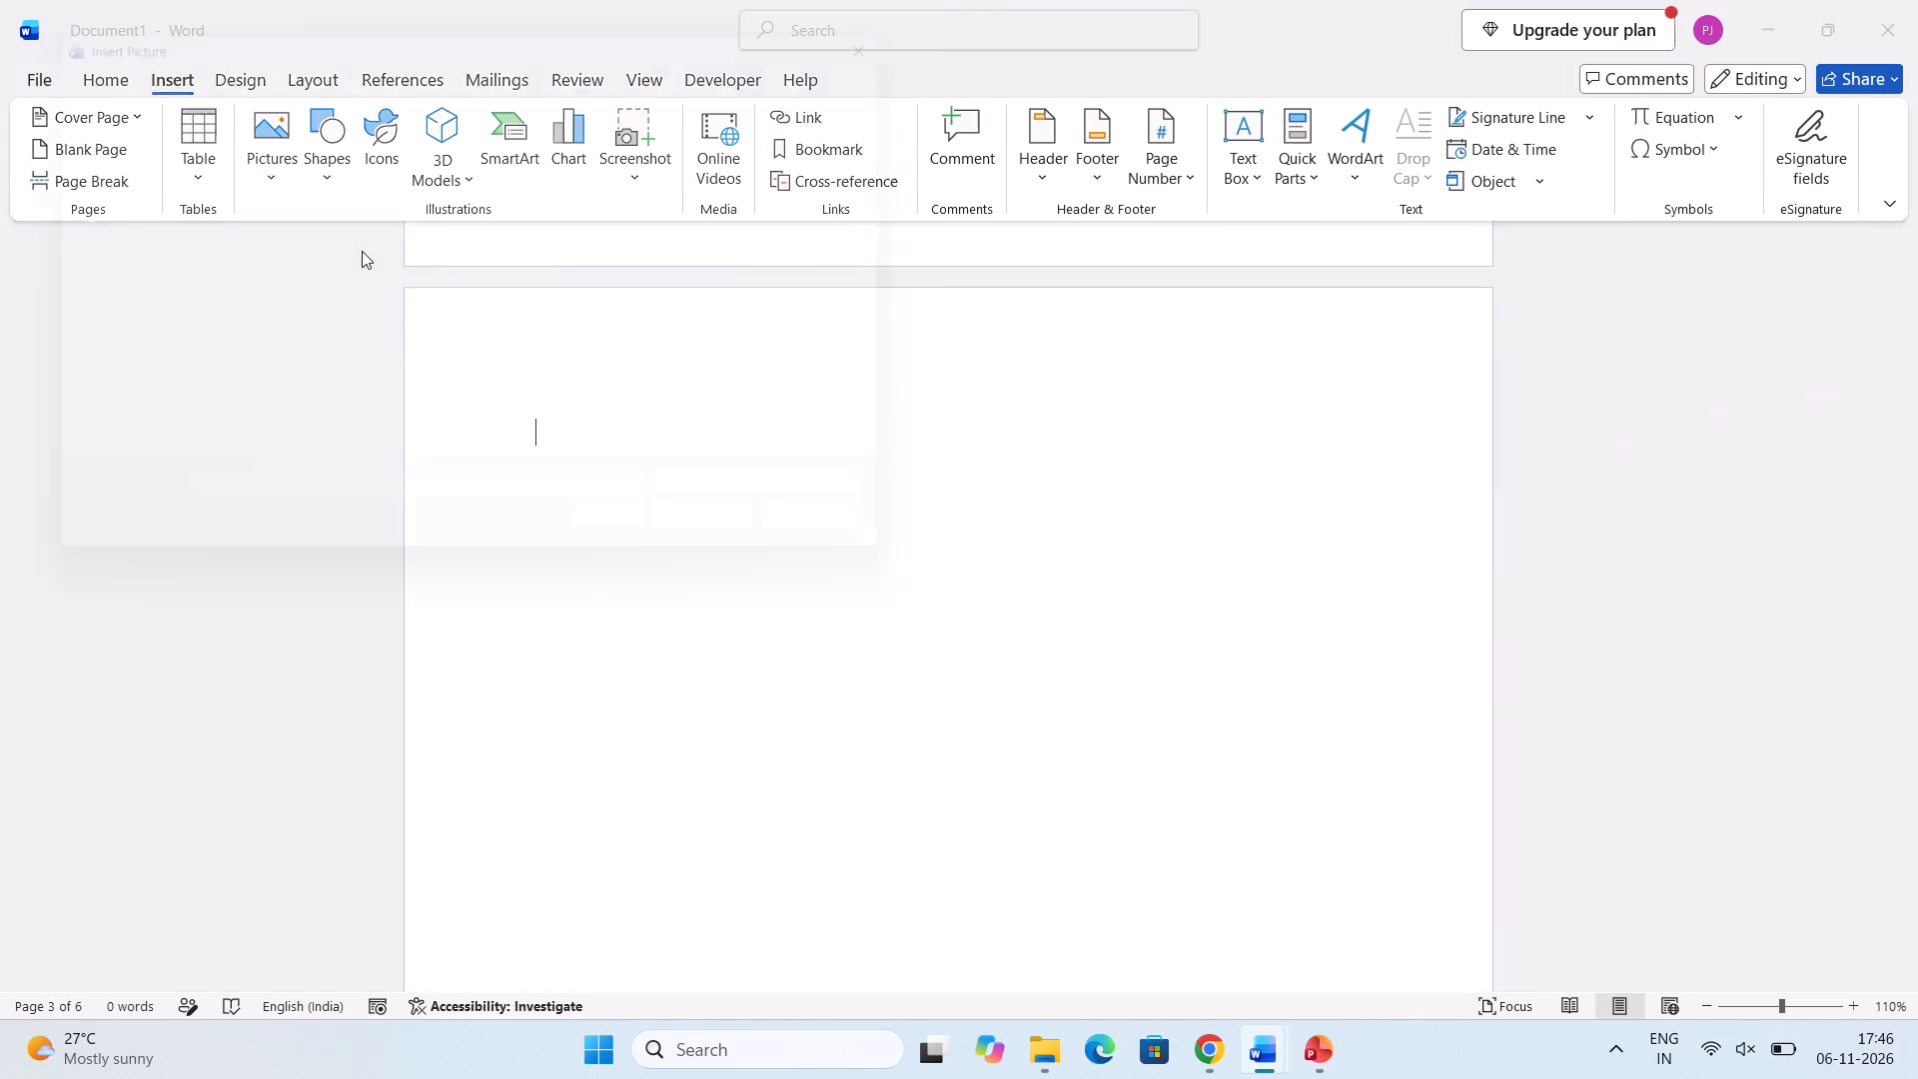
scroll(418, 304, down, 1)
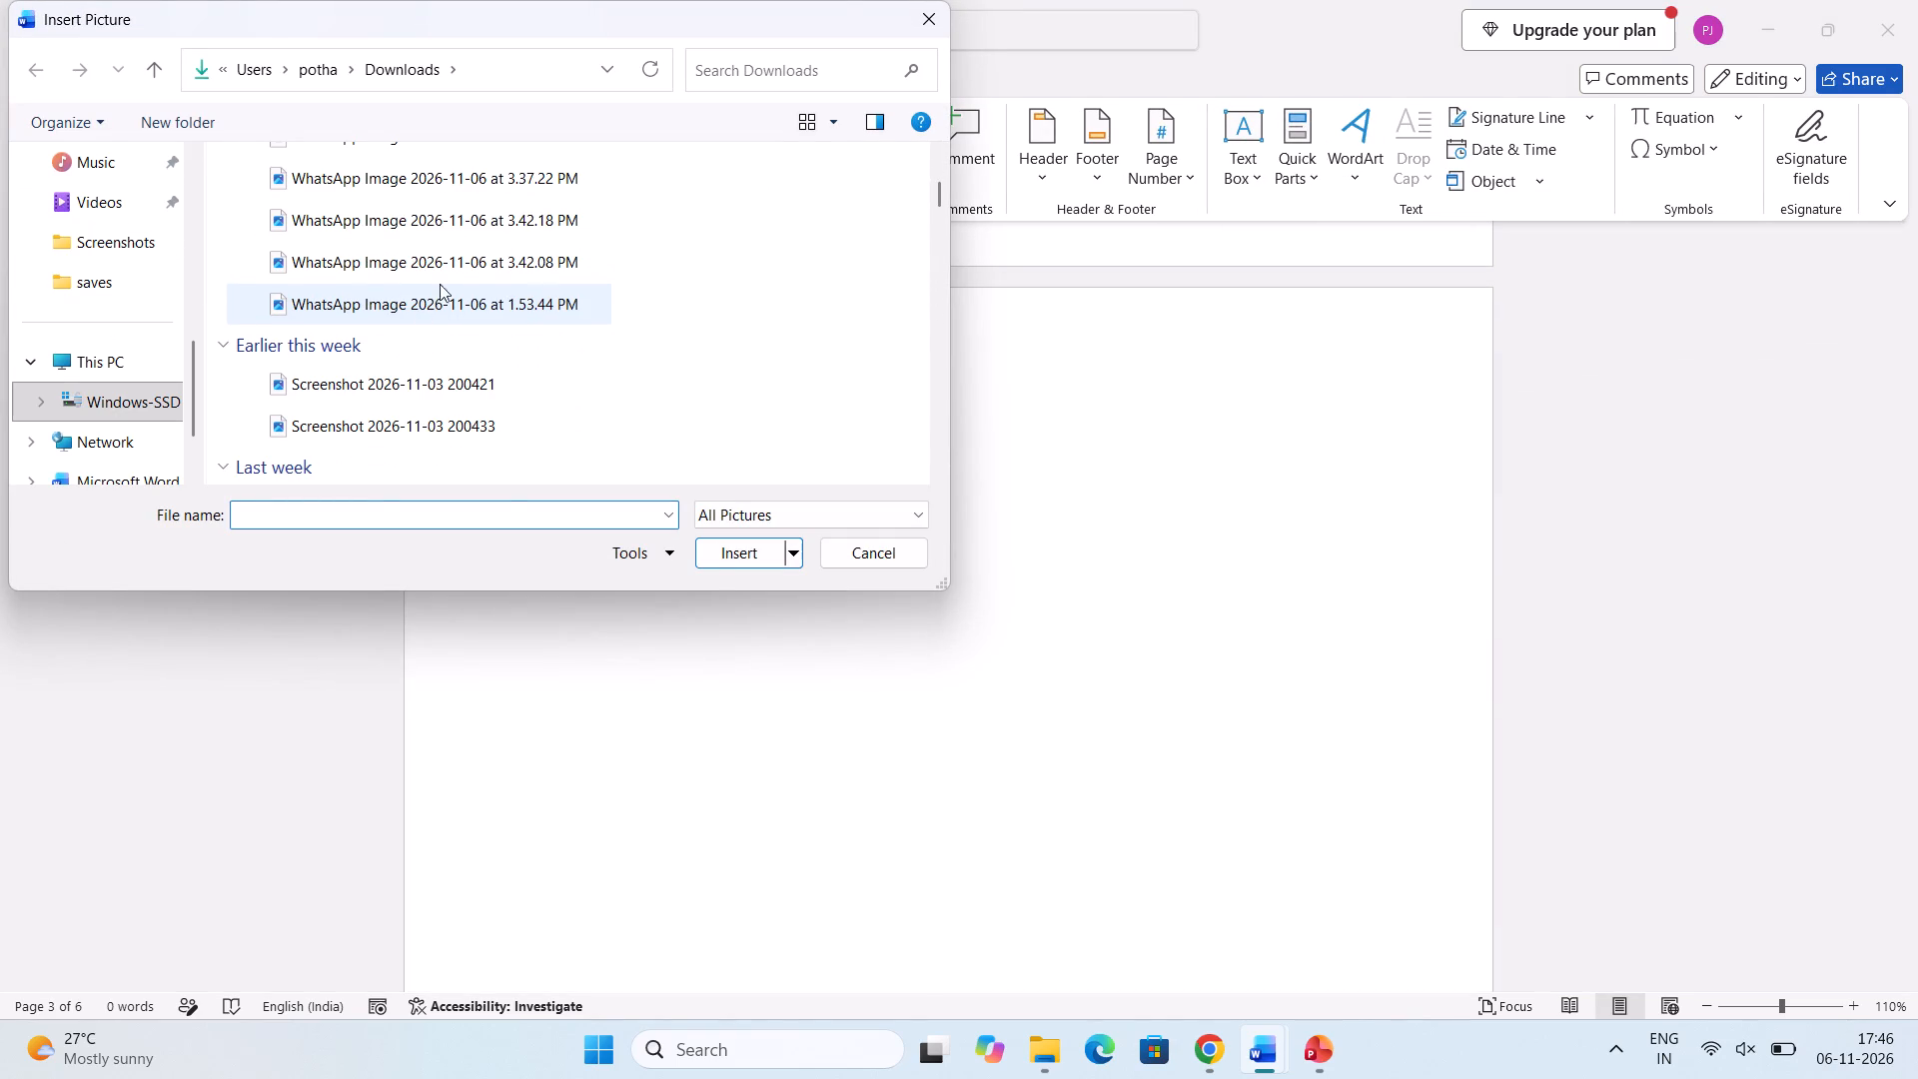
click(469, 266)
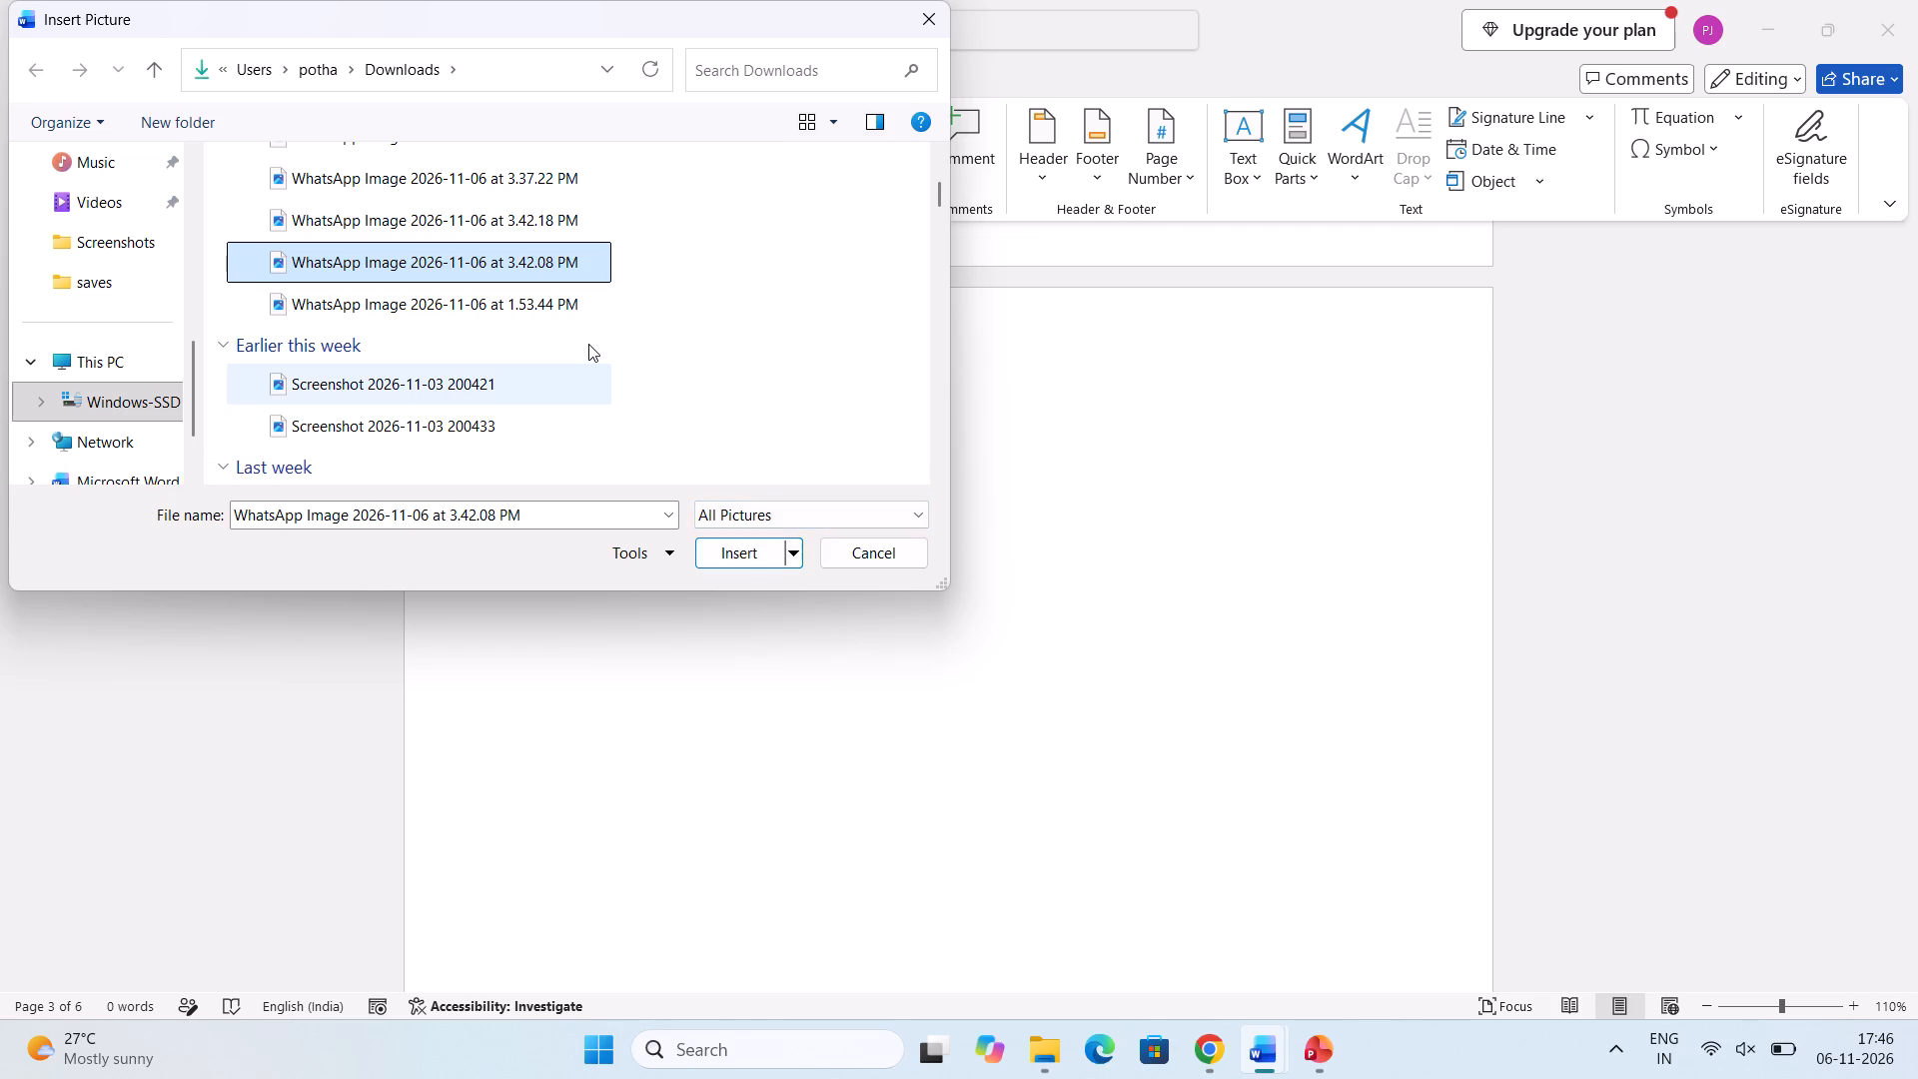
click(745, 552)
Insert the picture "WhatsApp Image 2026-11-06 at 4.01.48 PM" from Downloads at the top of the blank fourth page.
scroll(745, 552, down, 1)
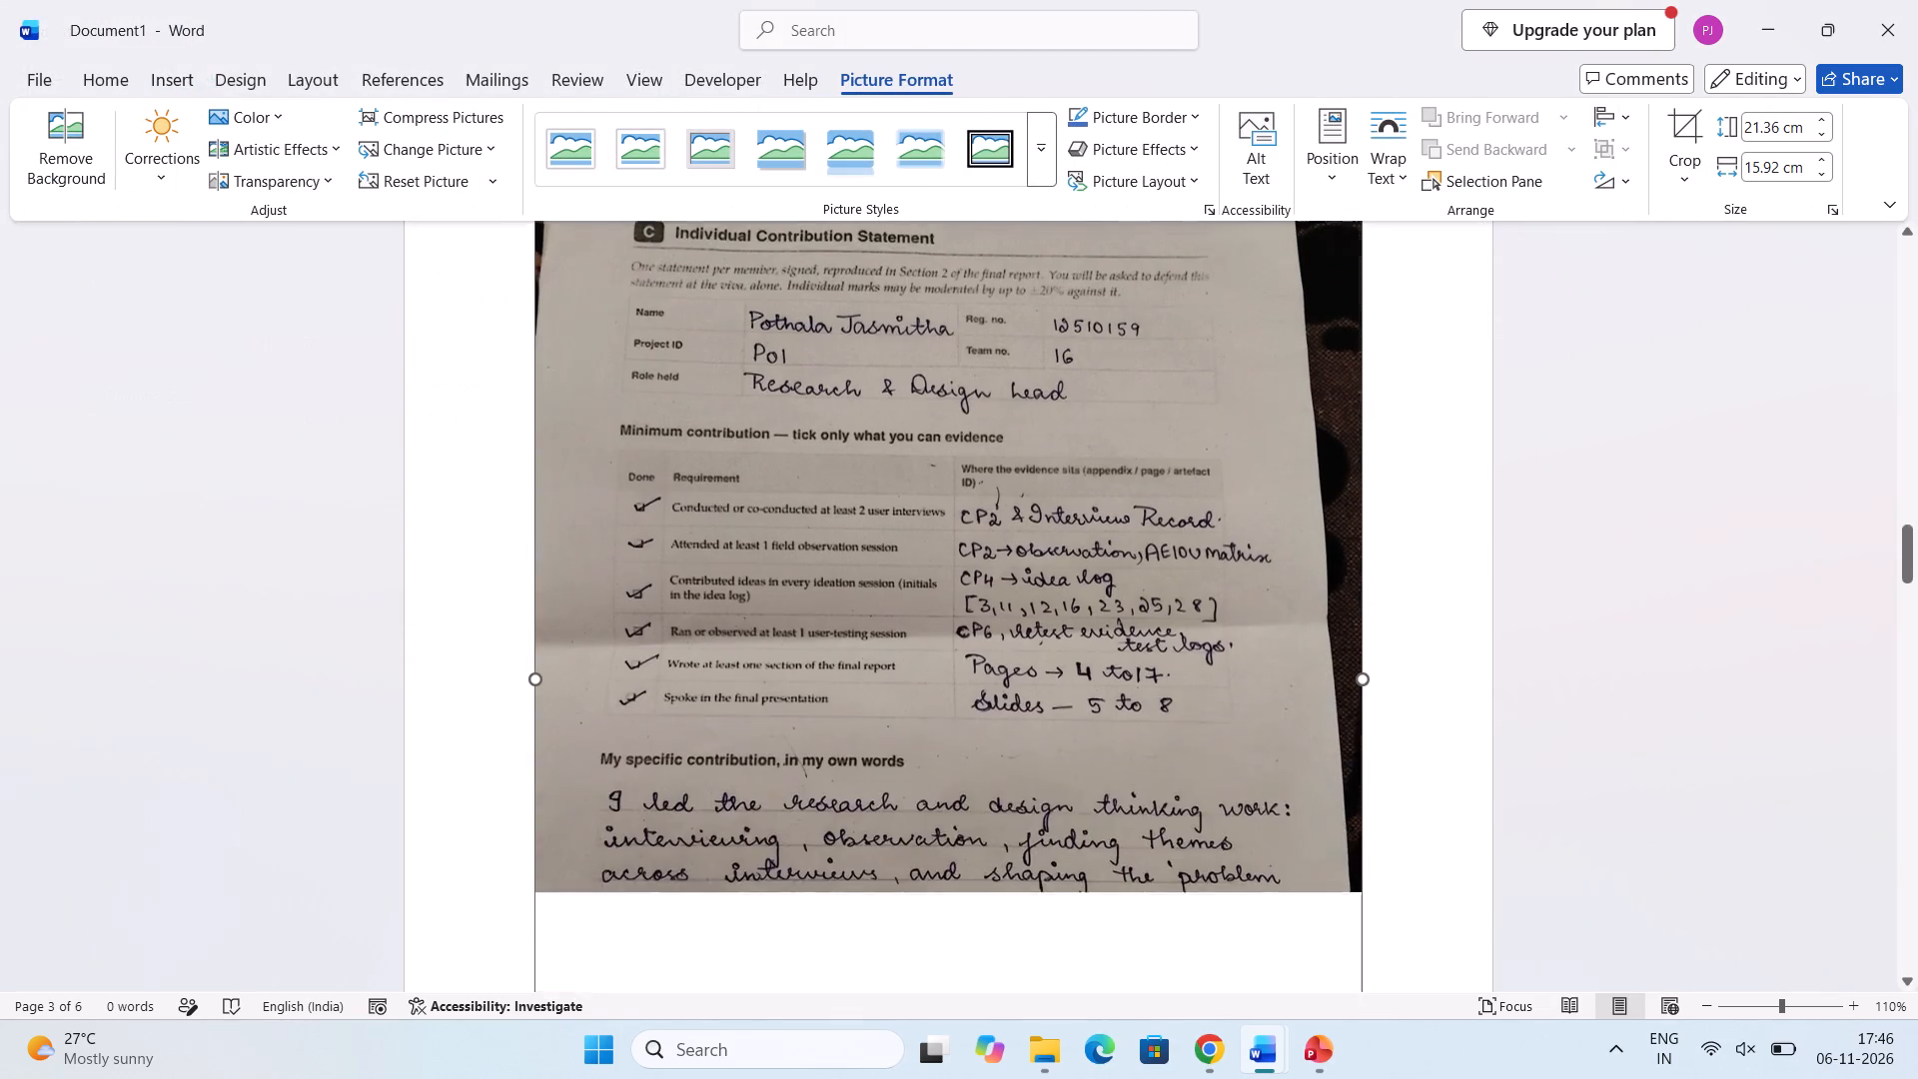
scroll(745, 552, down, 3)
click(653, 437)
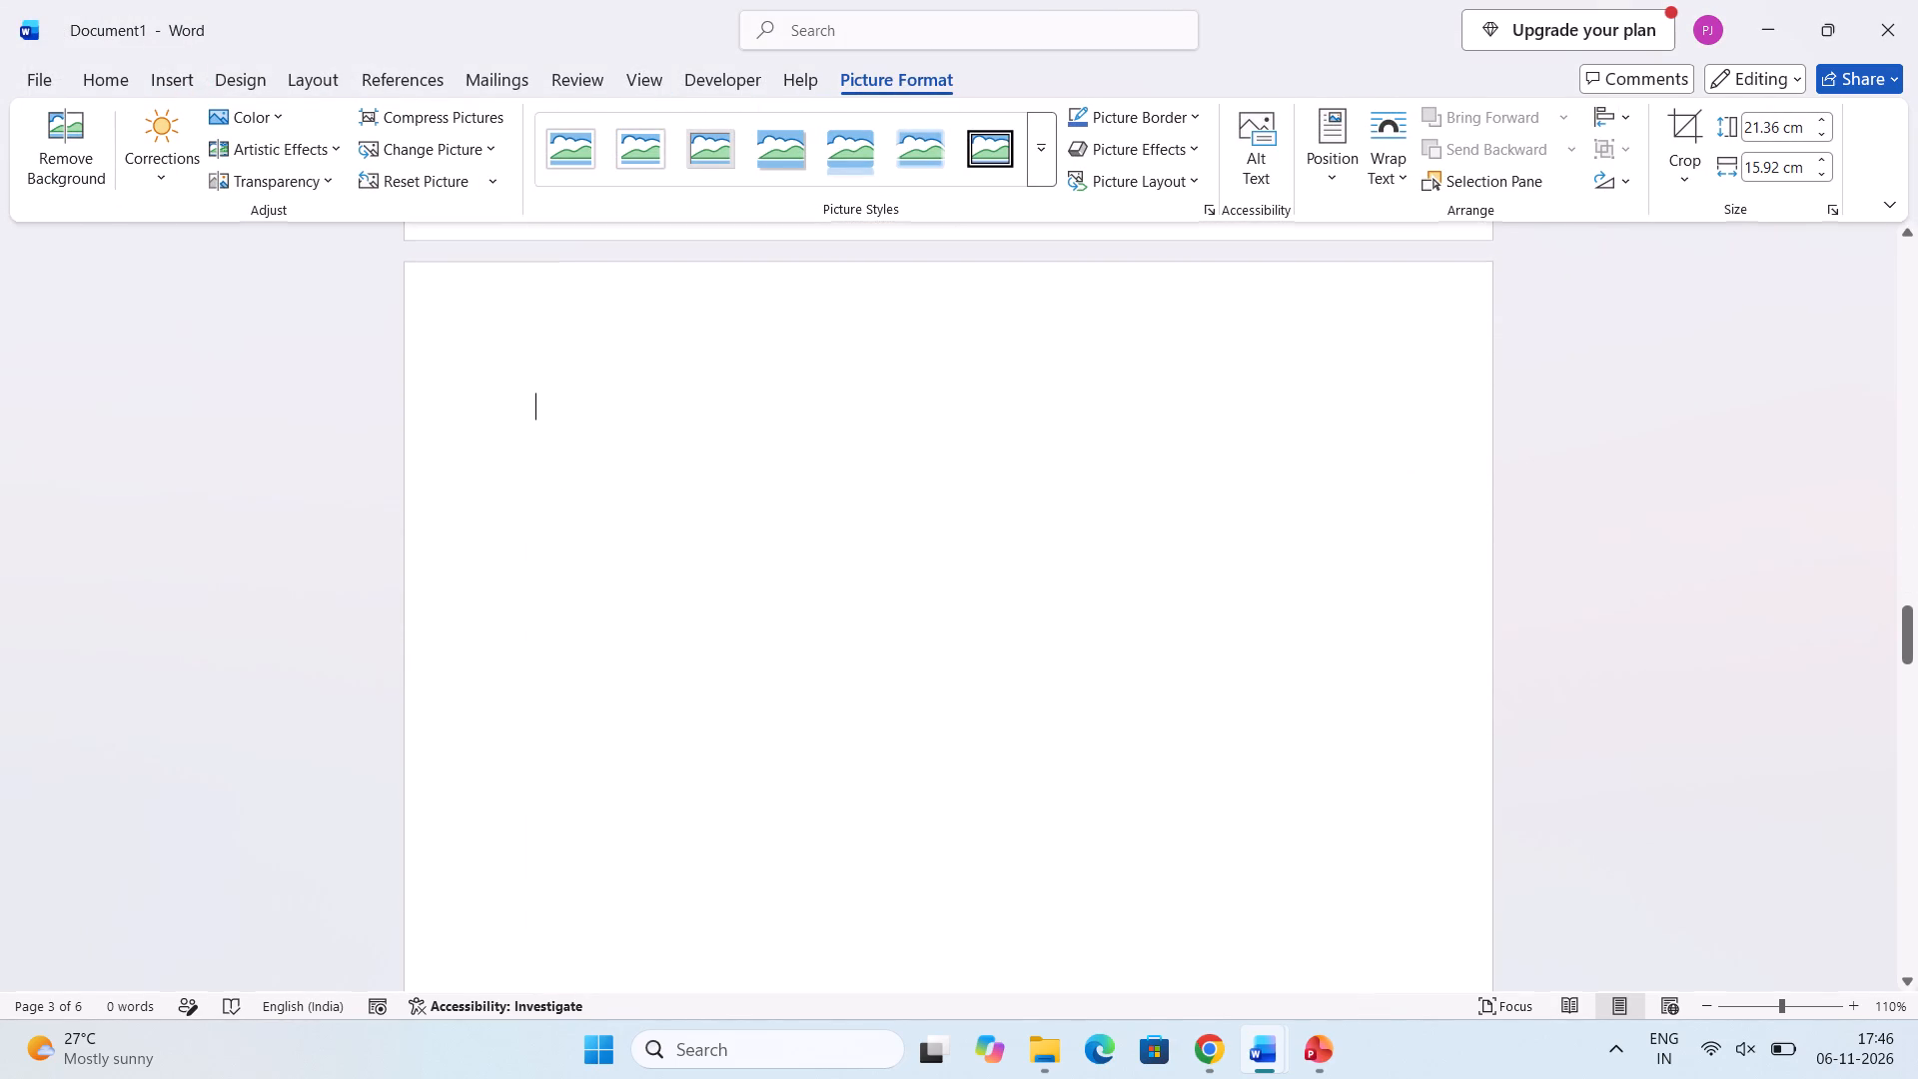
click(170, 76)
click(258, 171)
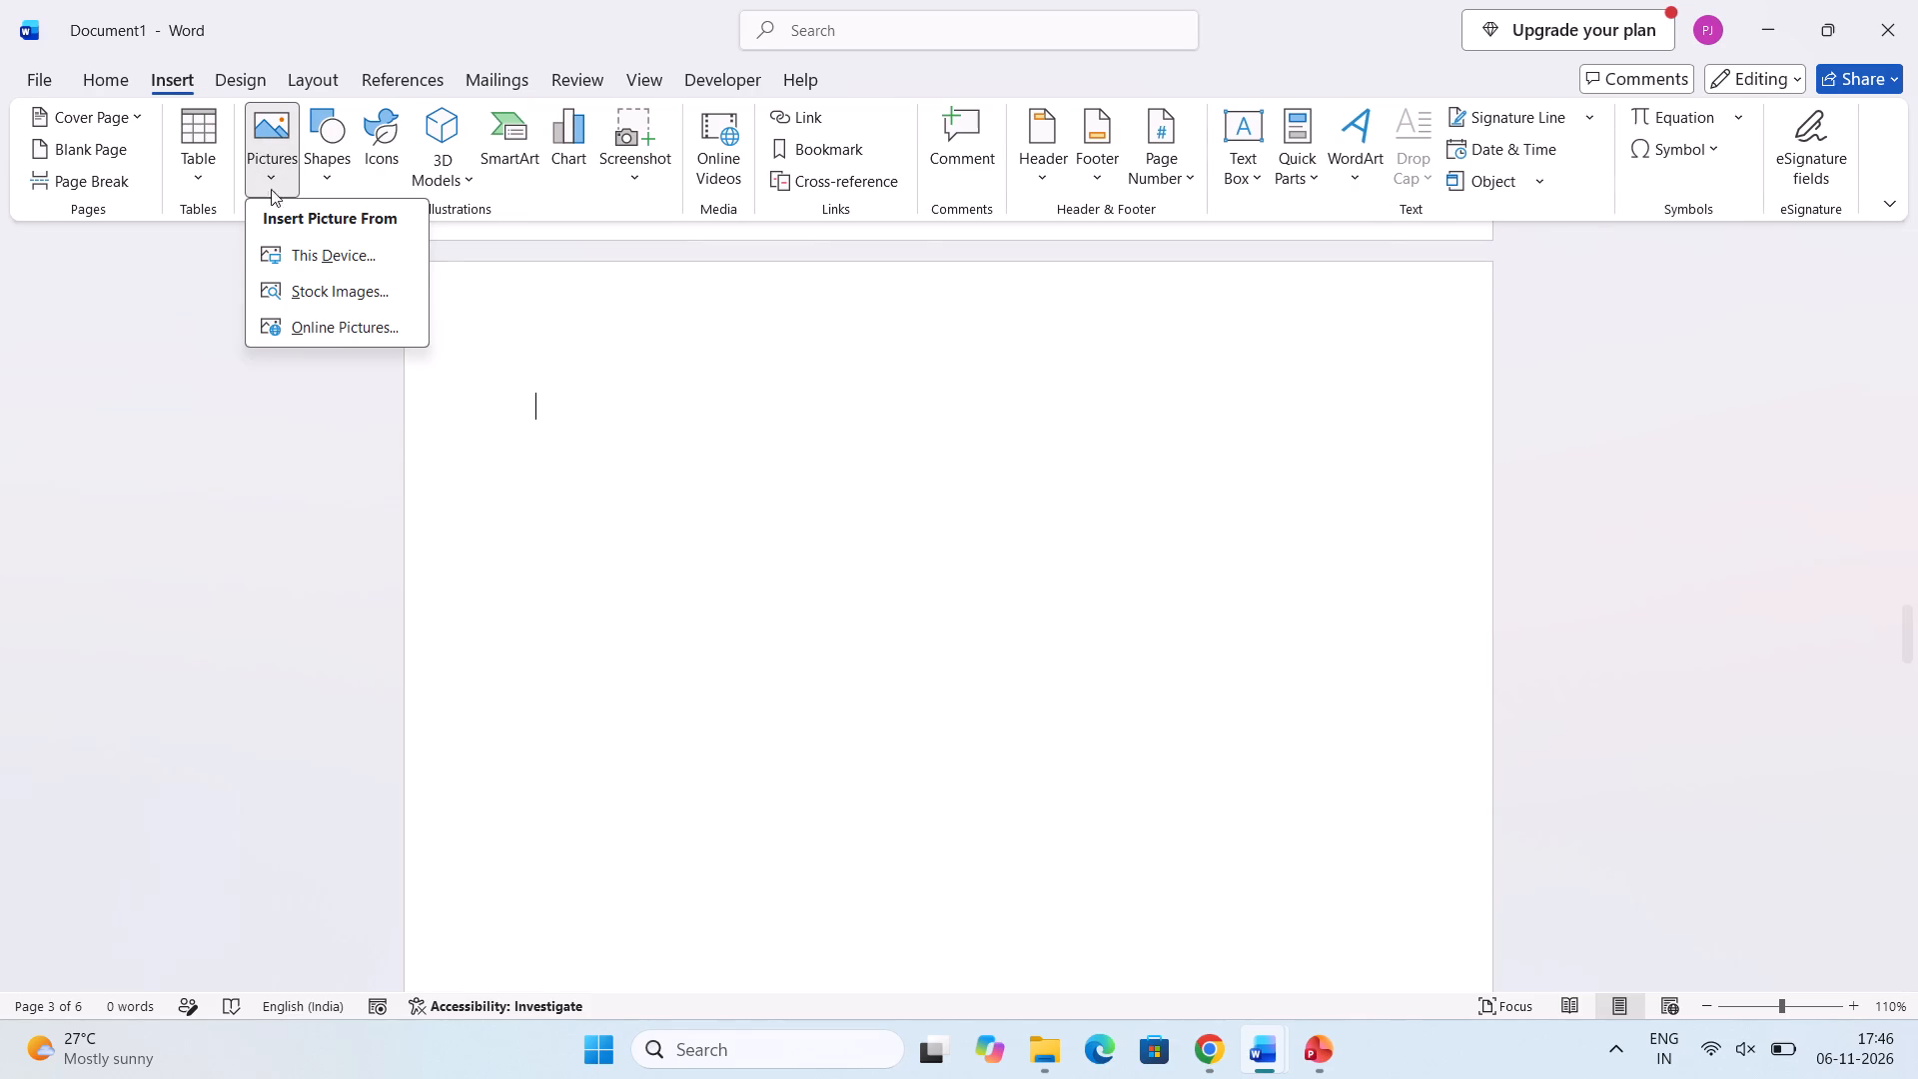
click(343, 256)
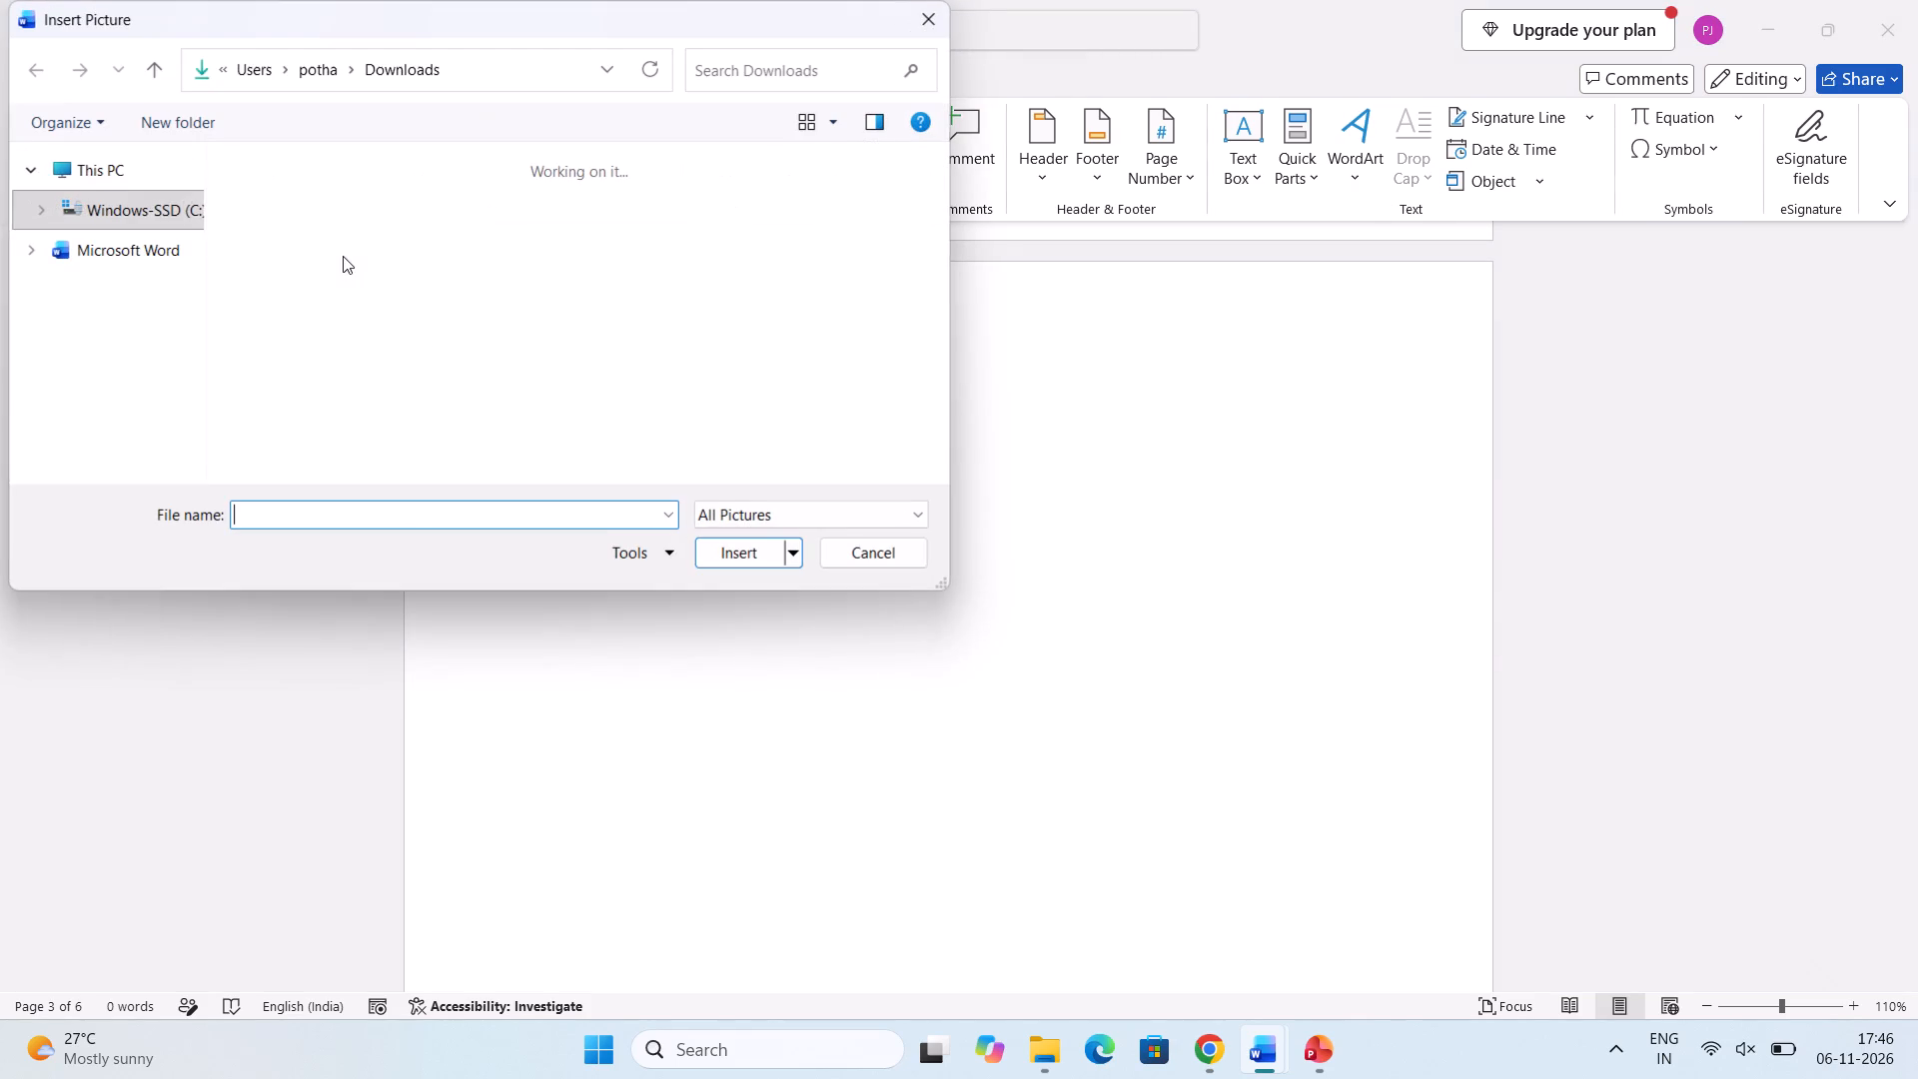
scroll(470, 276, down, 1)
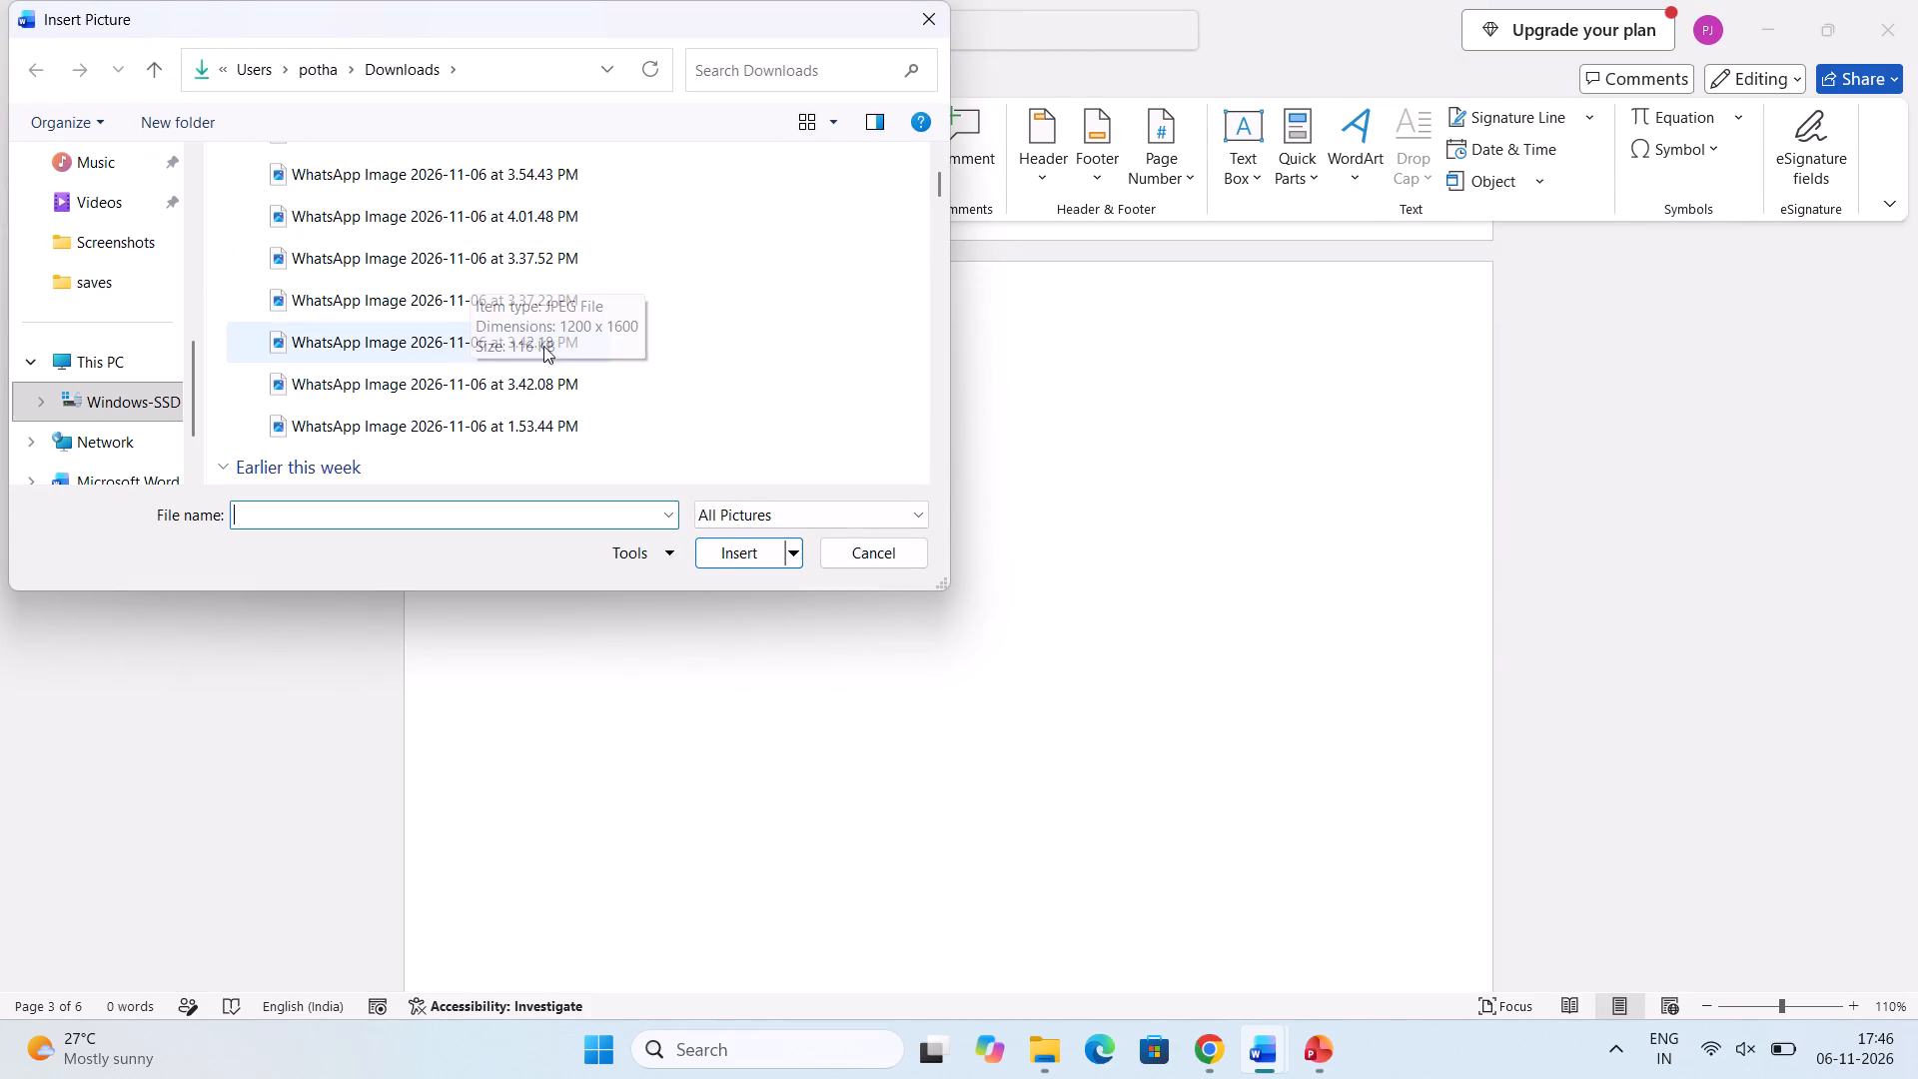
click(566, 245)
click(557, 223)
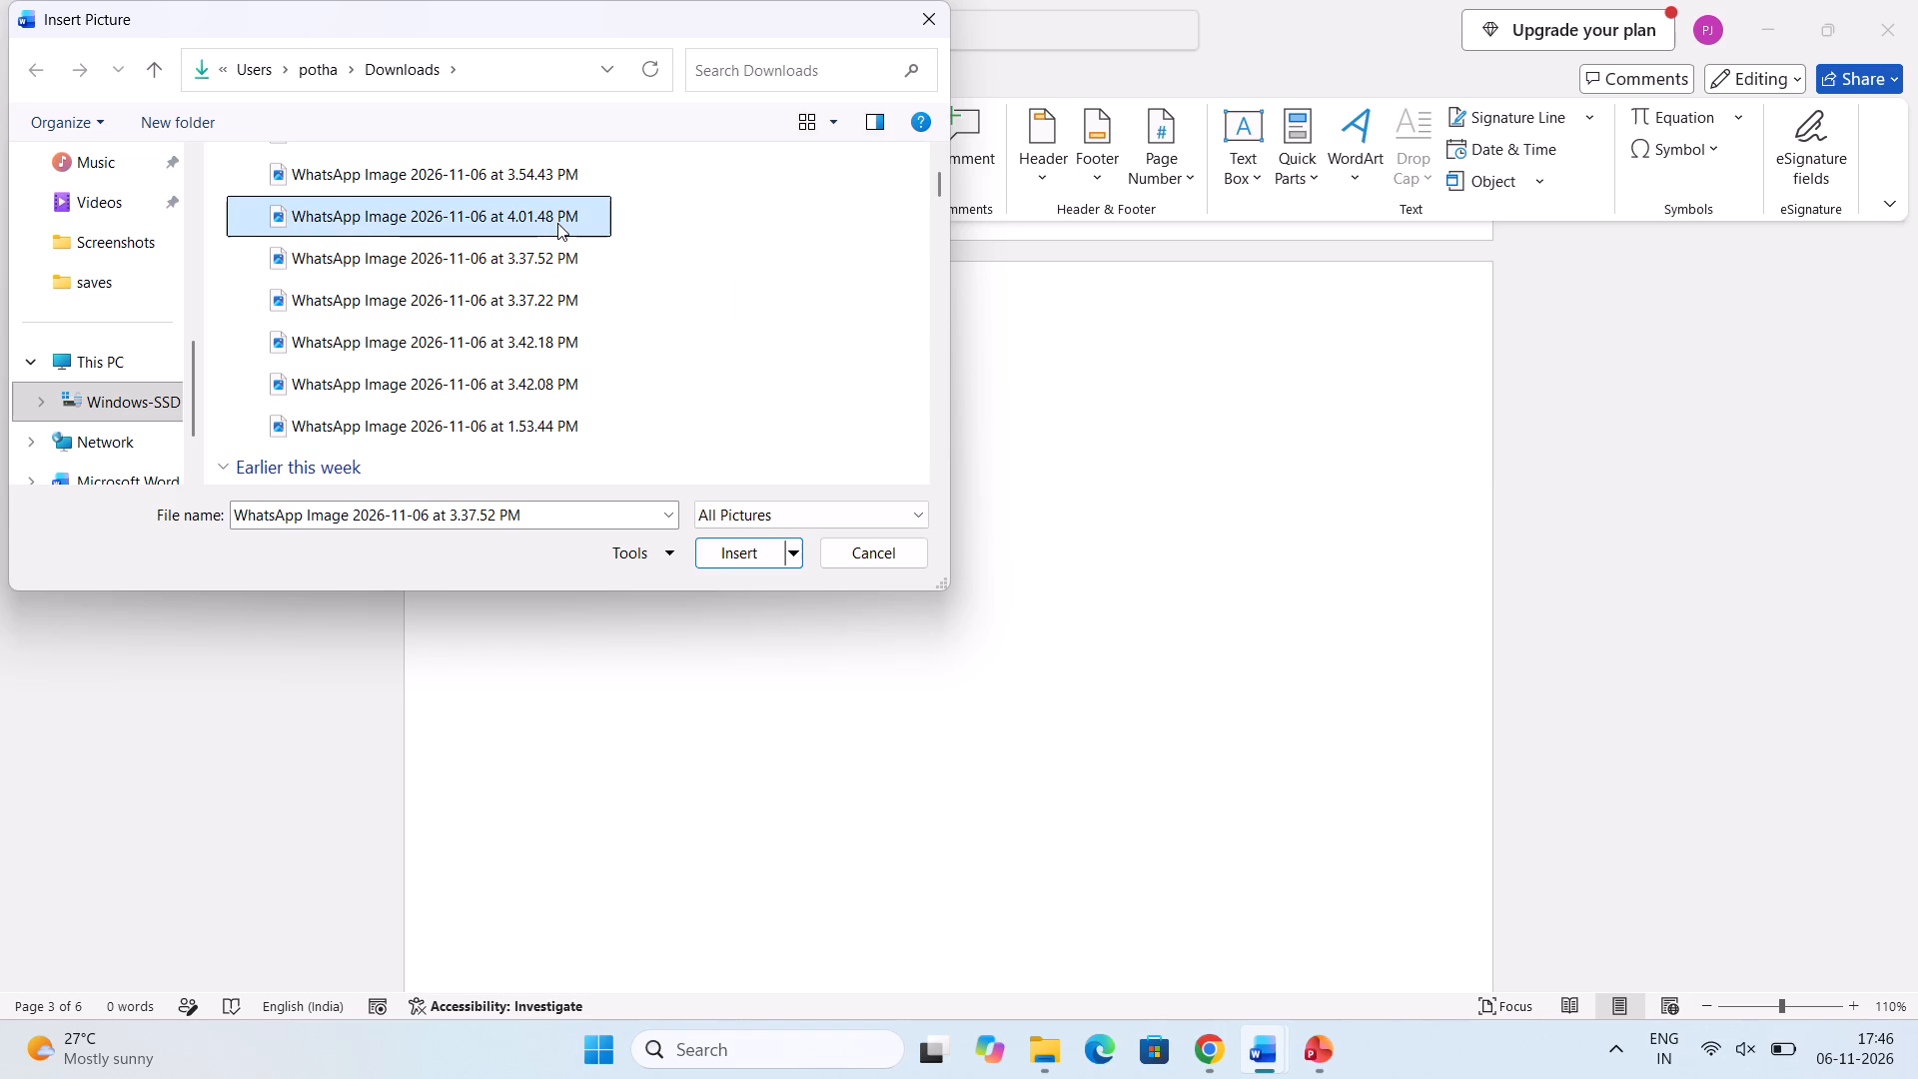
click(740, 554)
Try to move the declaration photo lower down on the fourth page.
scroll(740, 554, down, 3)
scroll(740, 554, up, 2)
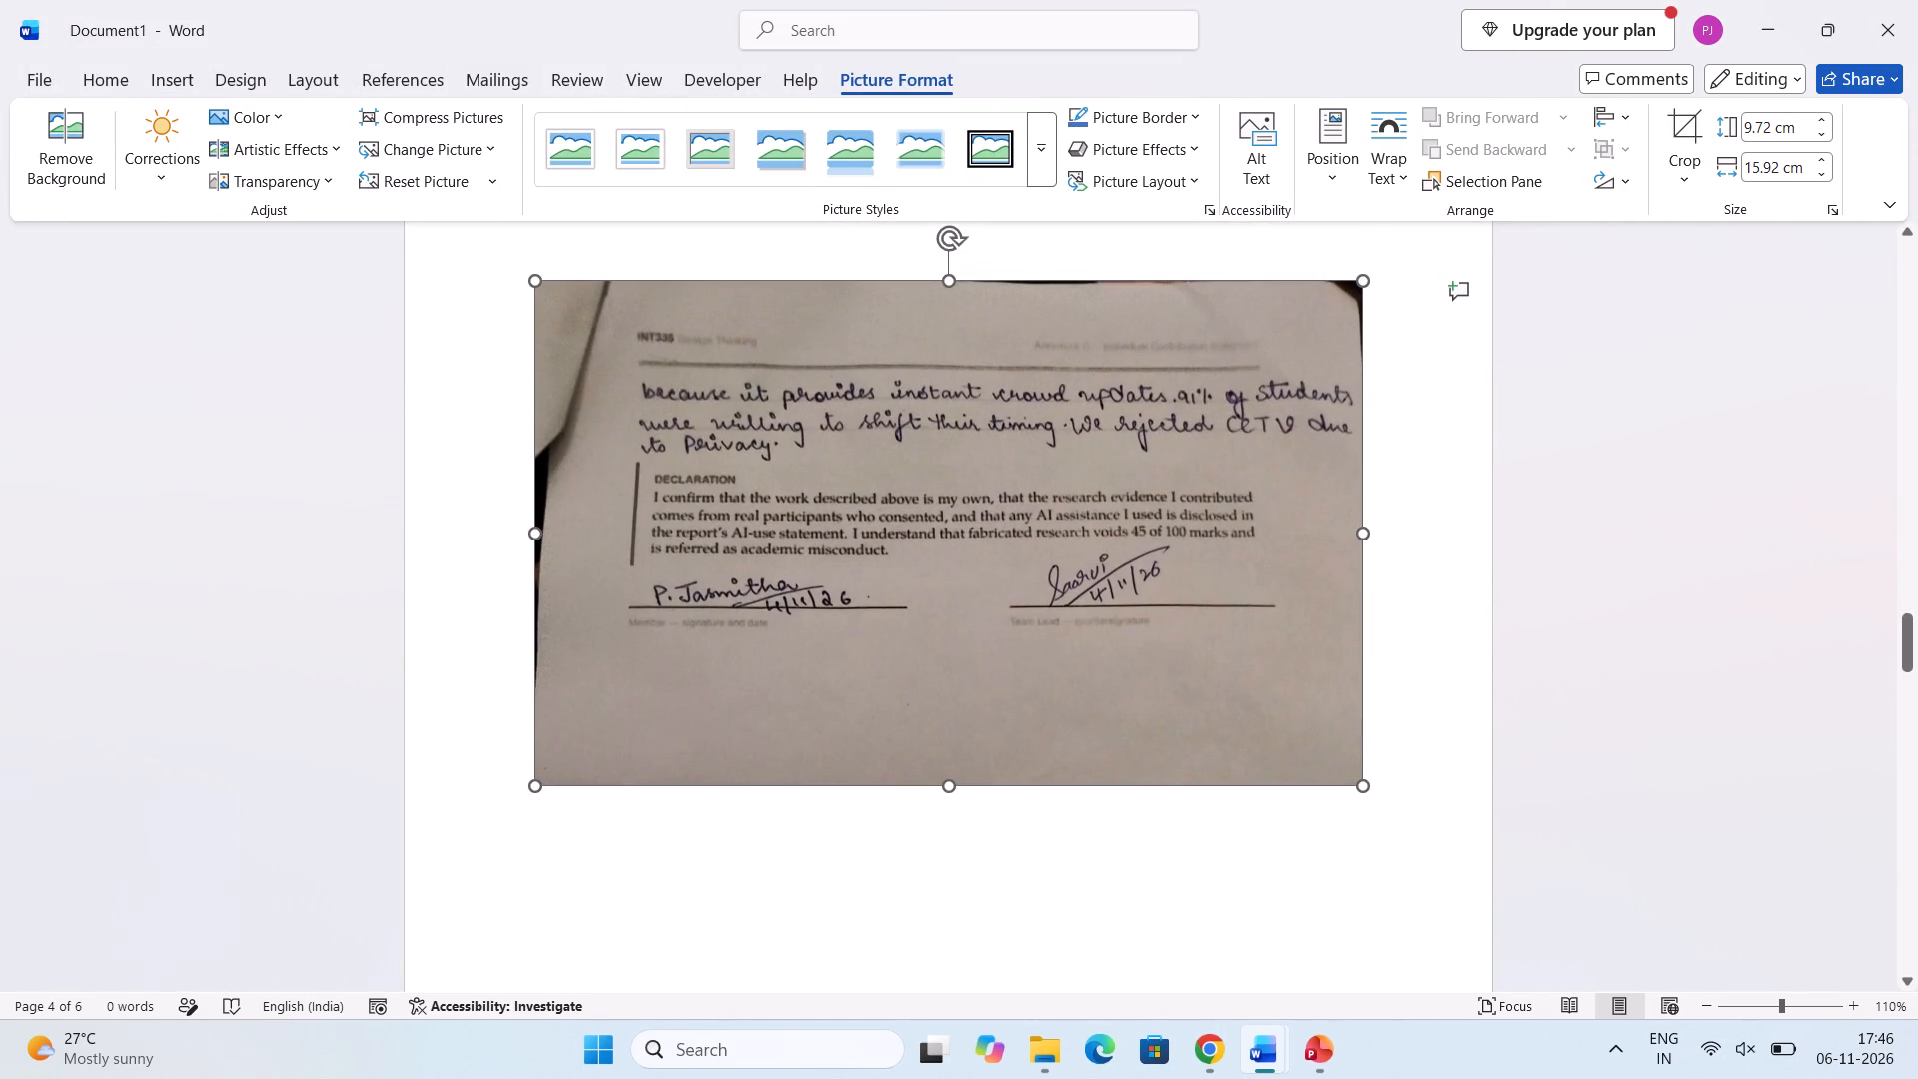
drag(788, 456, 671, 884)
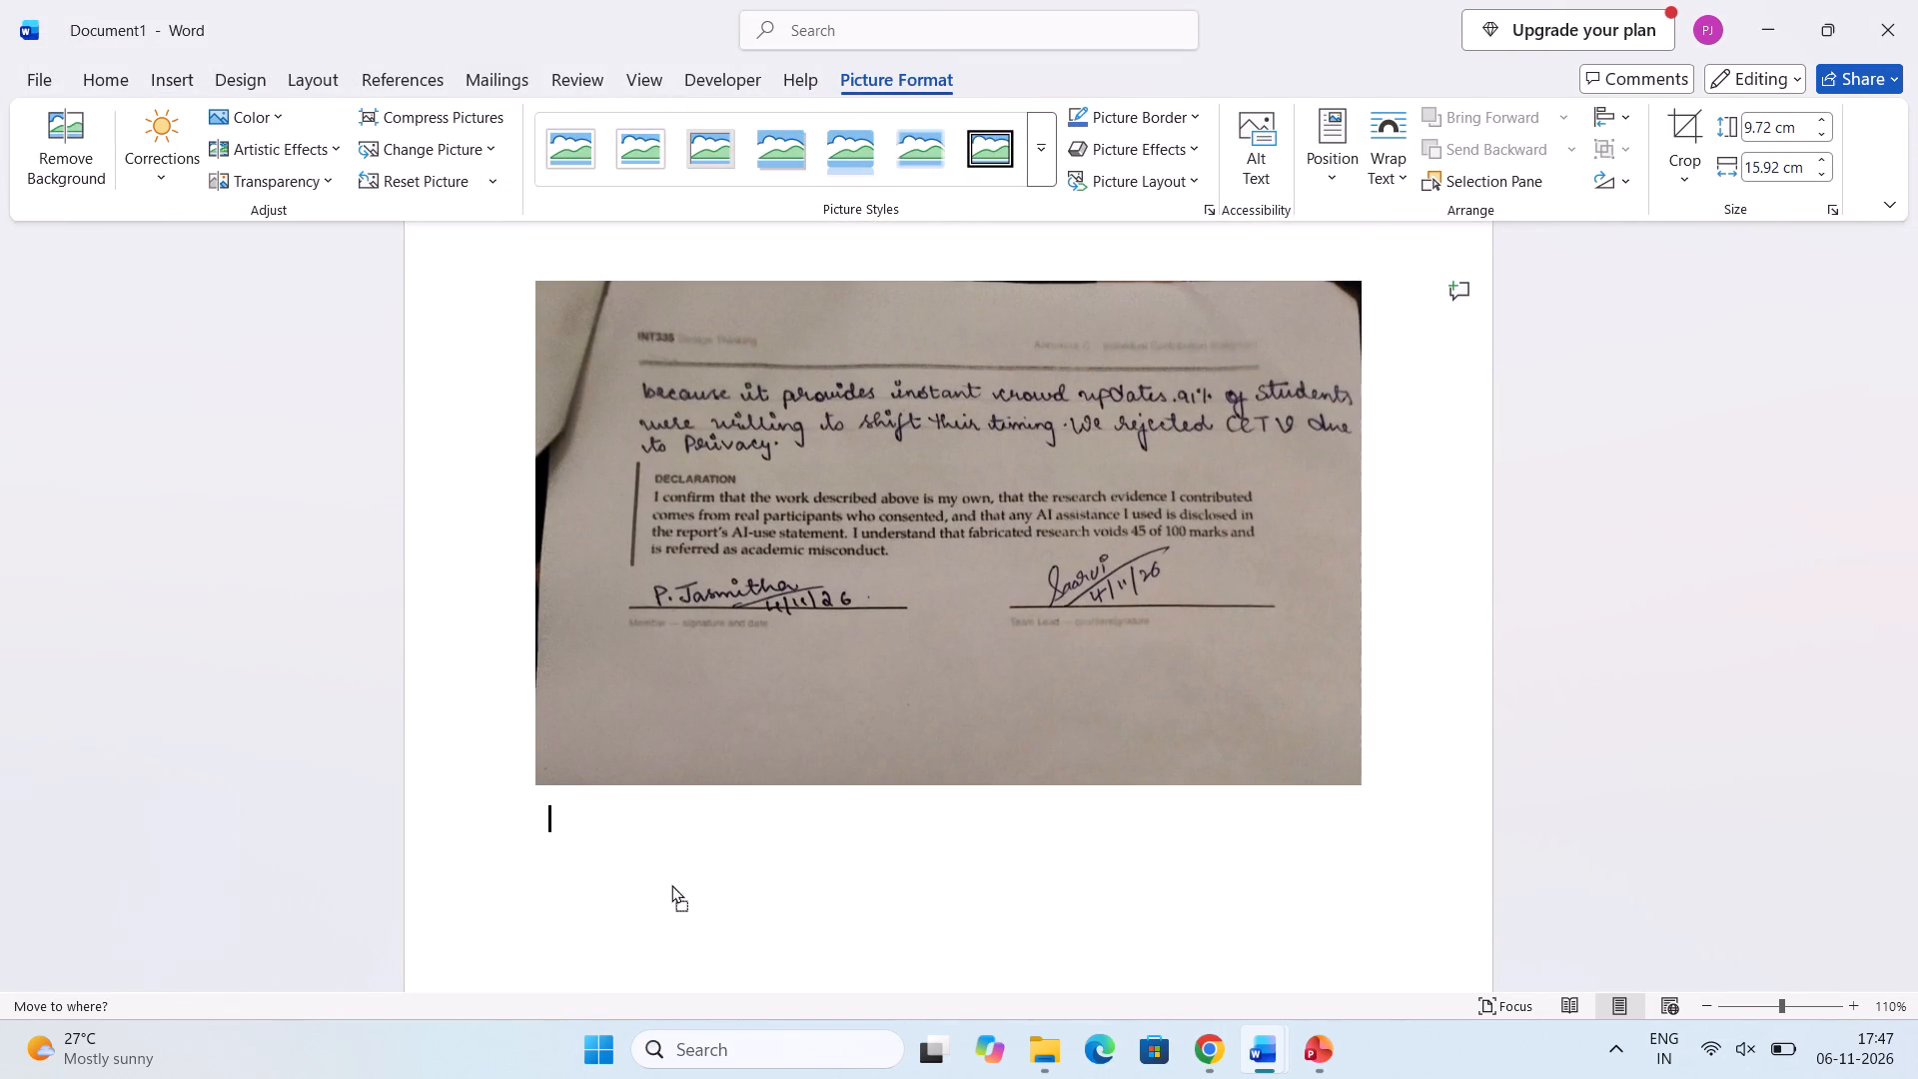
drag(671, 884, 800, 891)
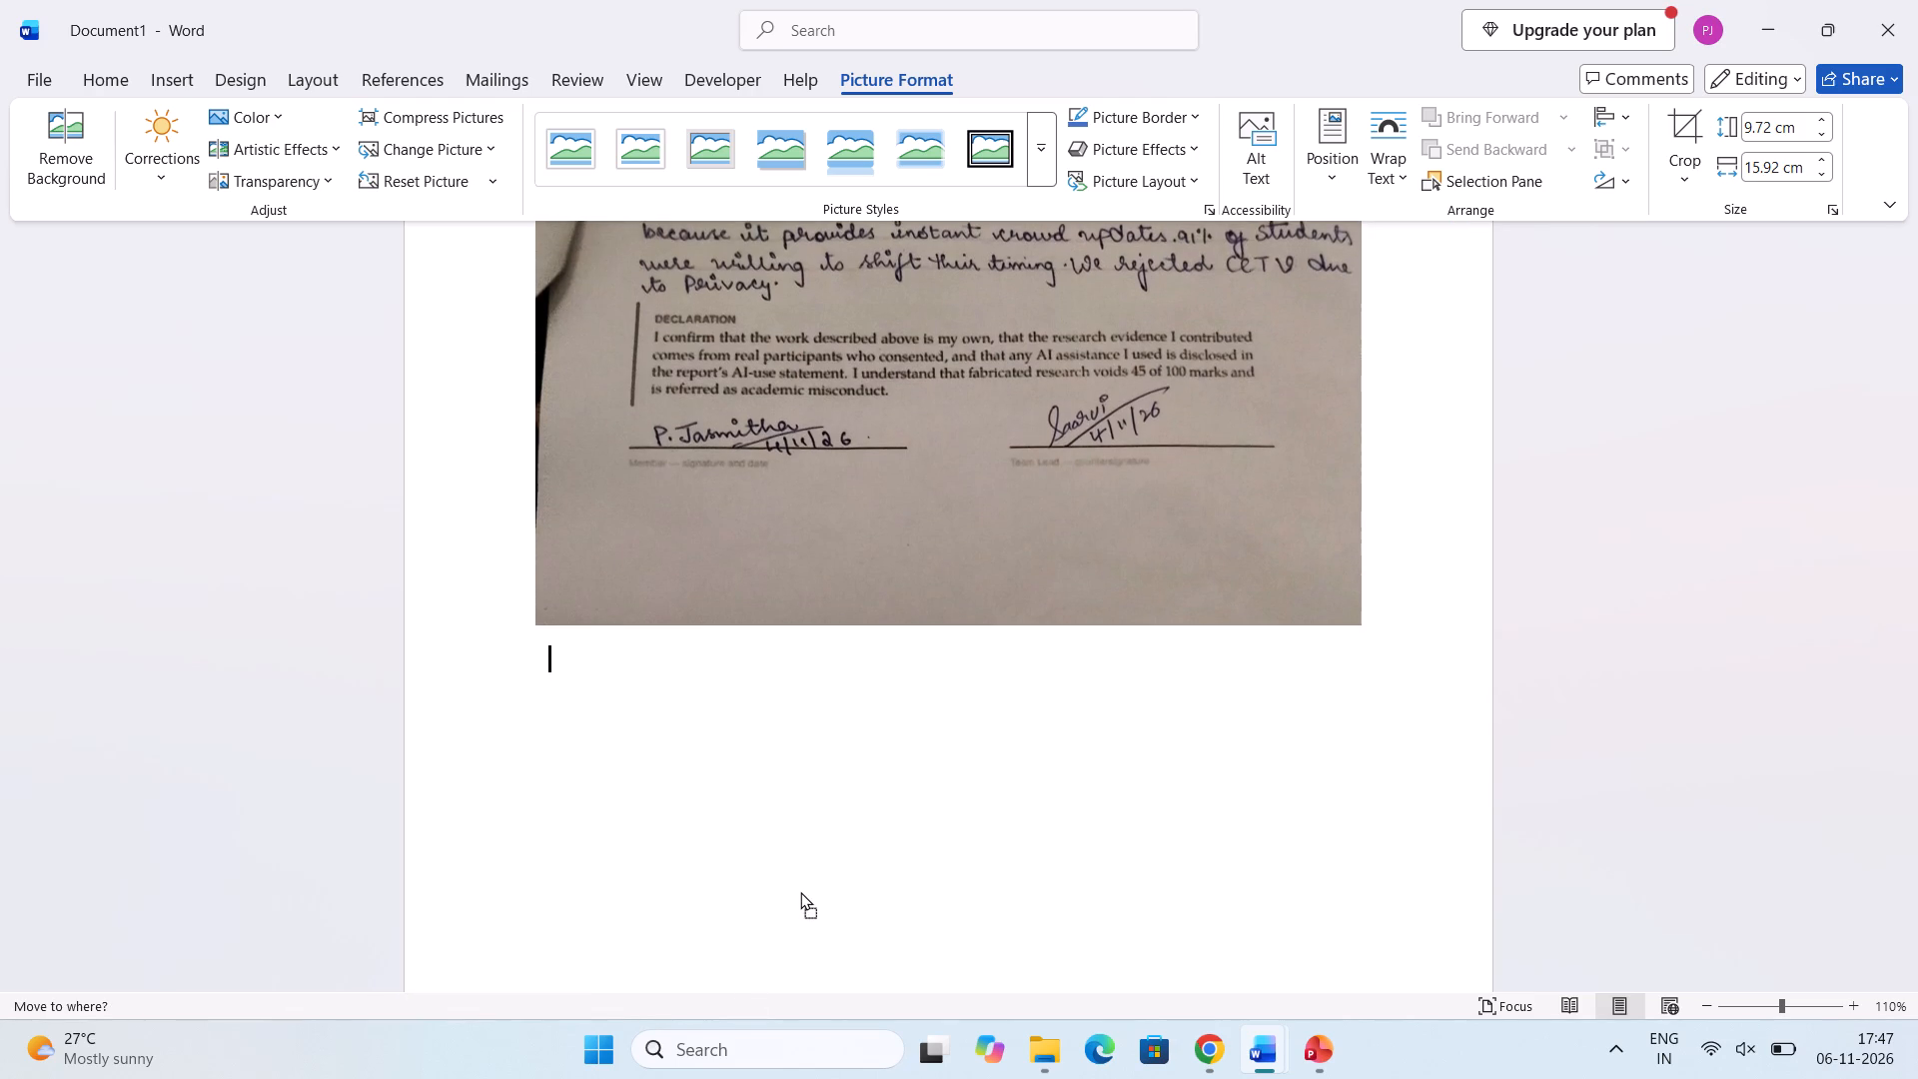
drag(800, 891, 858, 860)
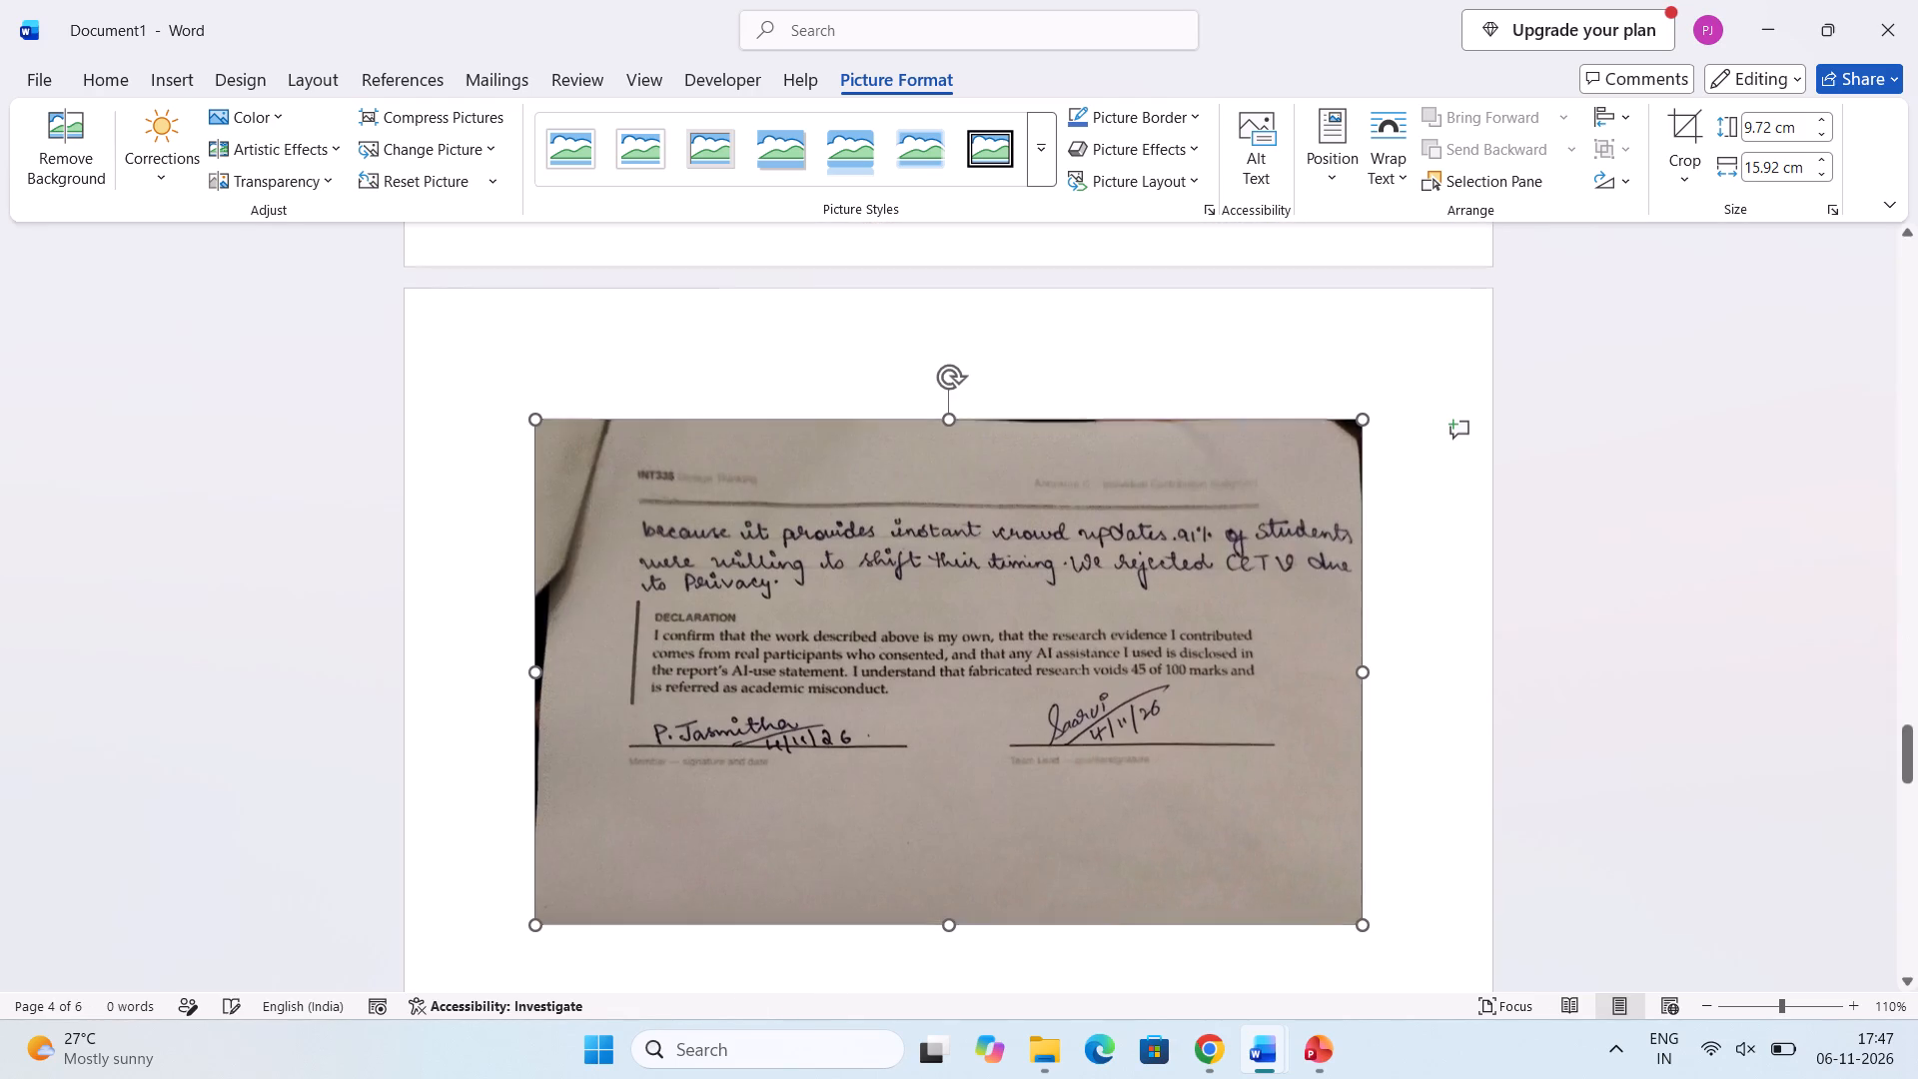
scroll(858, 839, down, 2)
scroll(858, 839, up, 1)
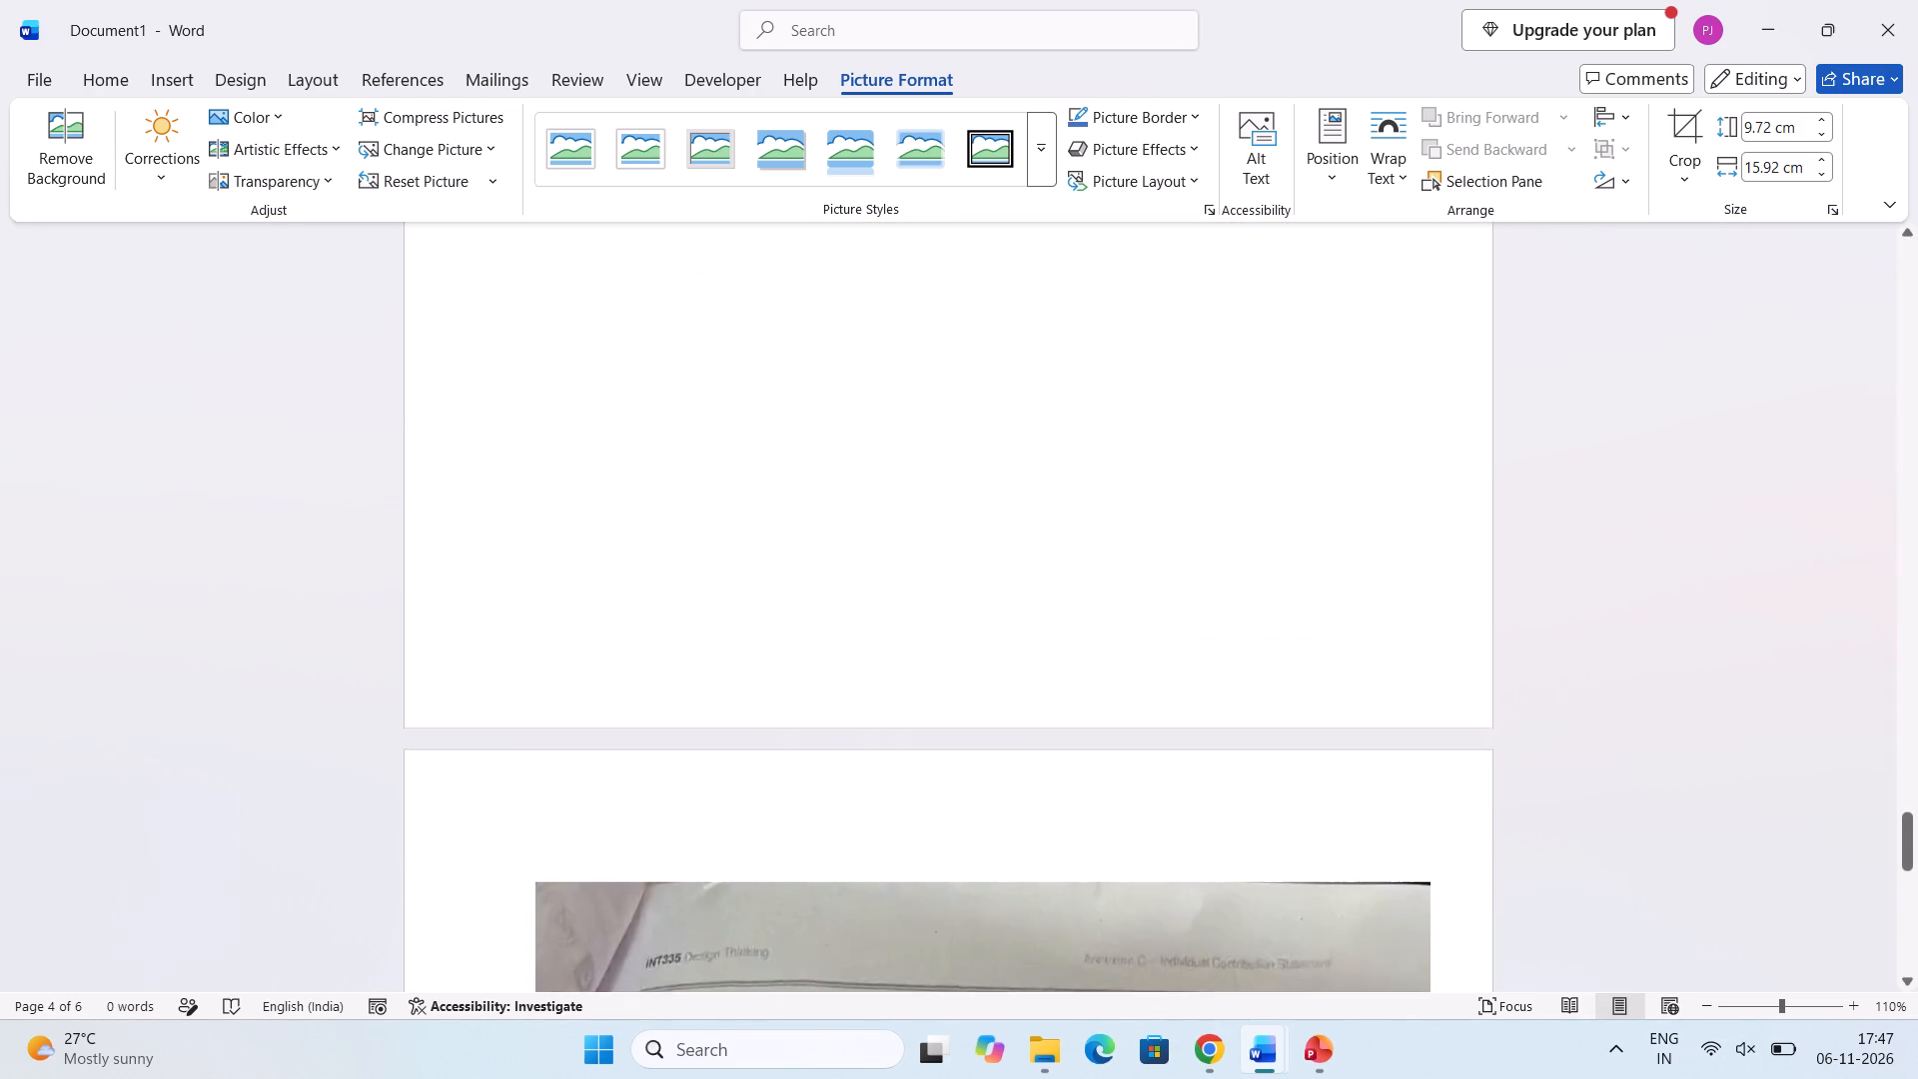
Look through the pages from the second to the fifth to check which photos and blank pages they hold.
scroll(858, 839, up, 6)
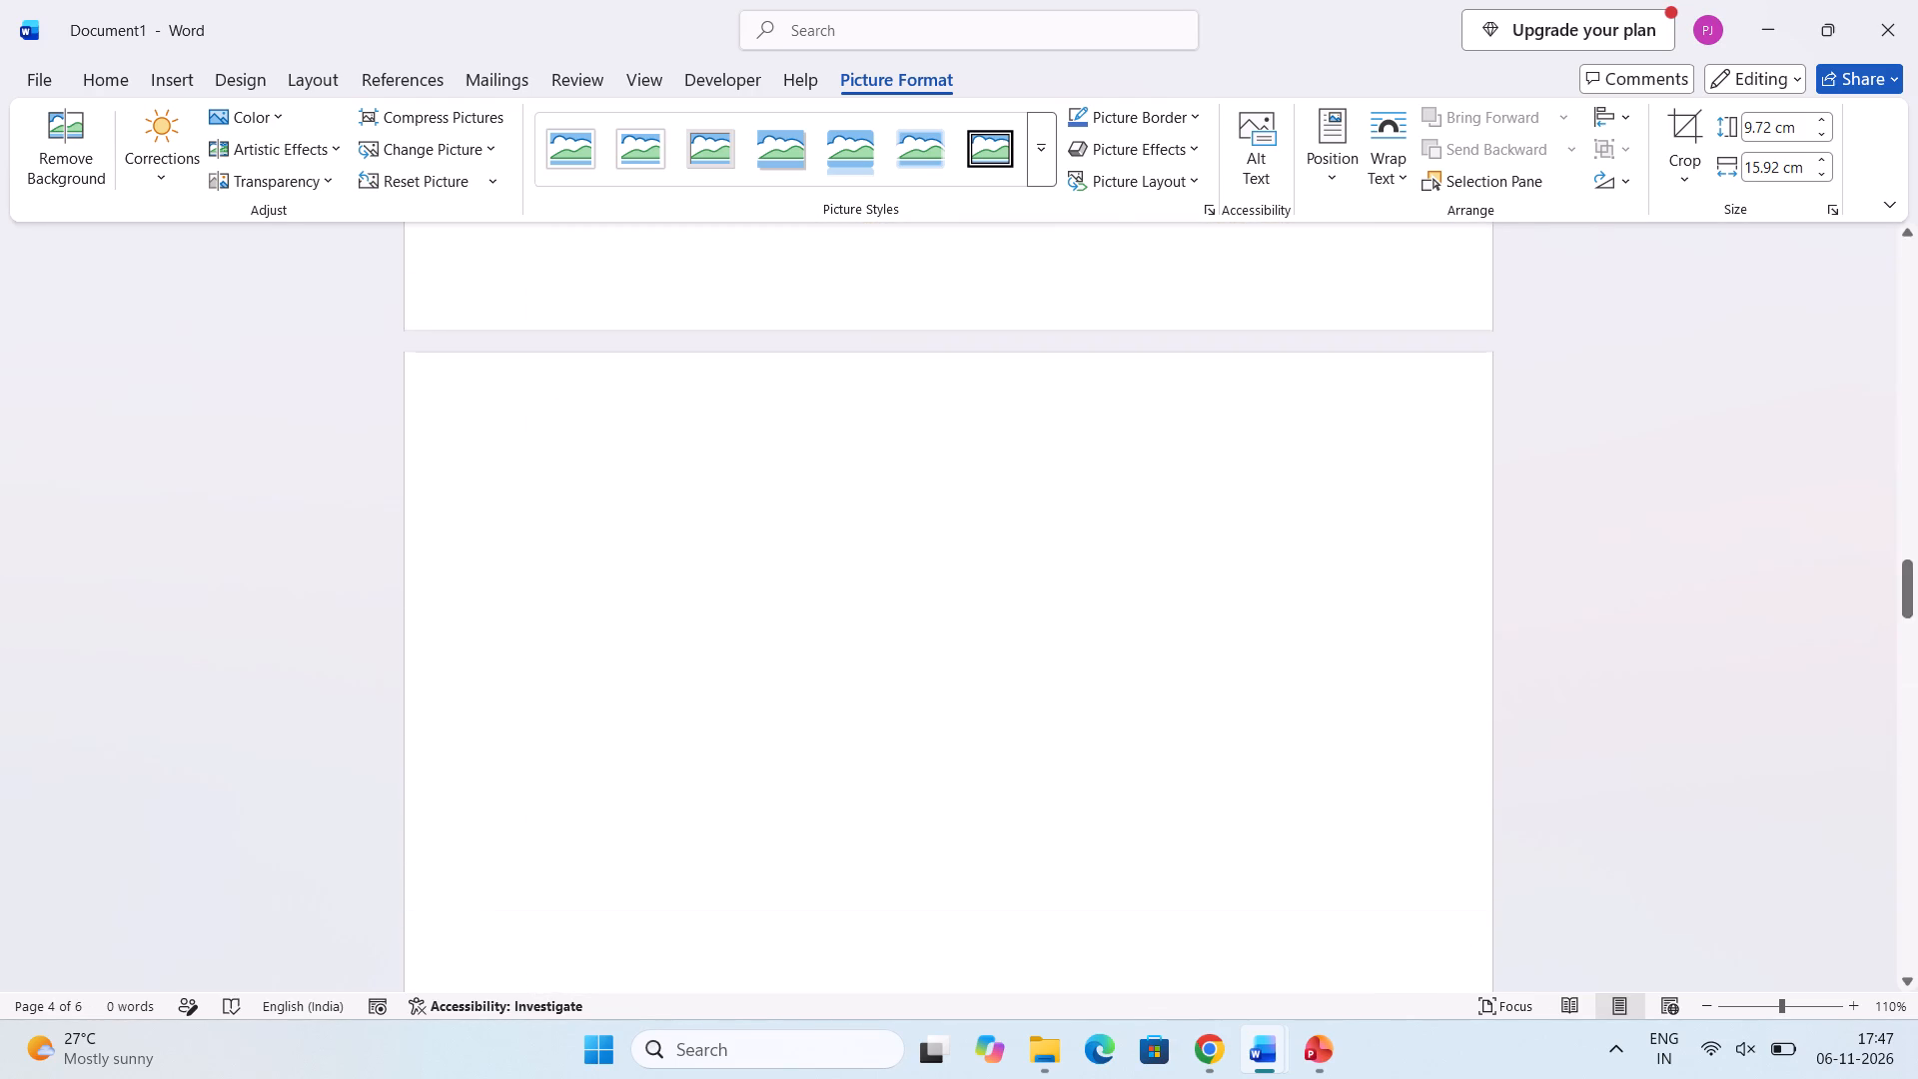
scroll(858, 839, up, 1)
scroll(858, 839, down, 2)
scroll(858, 839, up, 4)
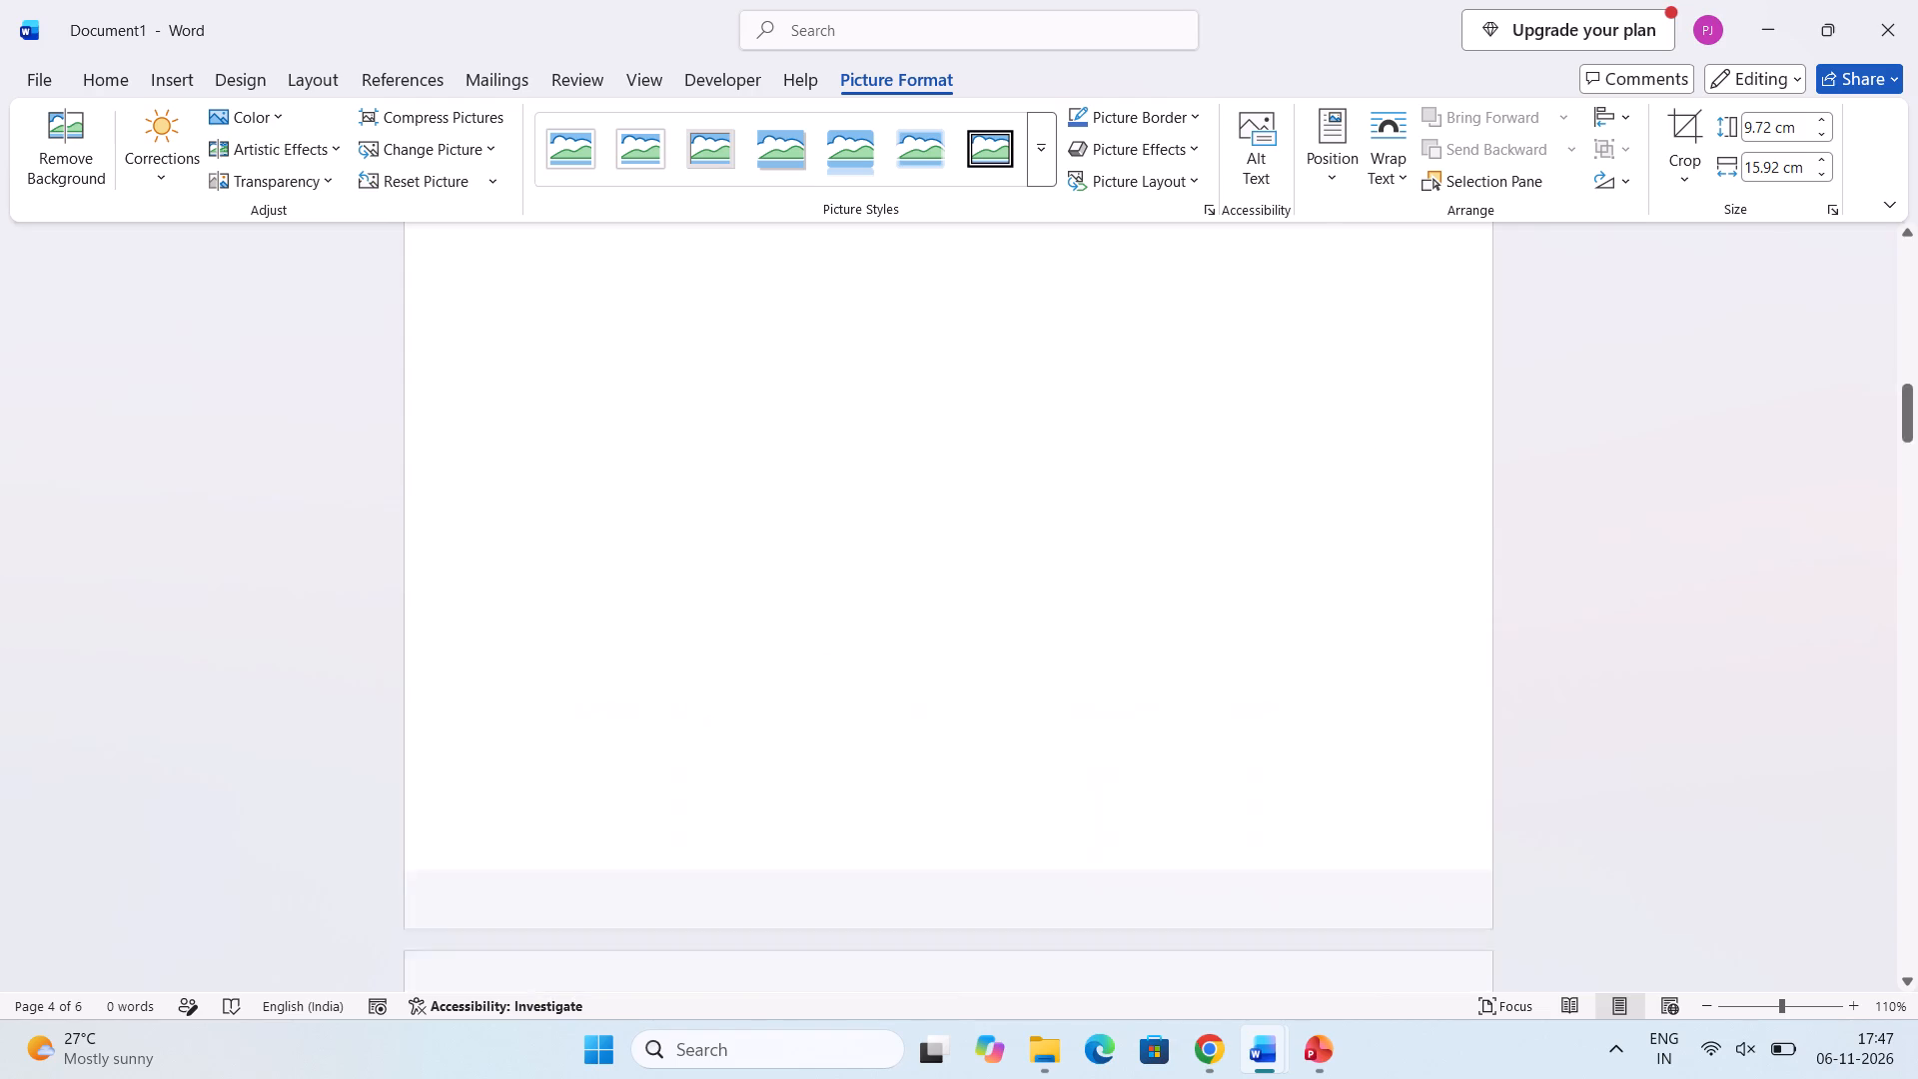
scroll(858, 839, up, 1)
scroll(858, 839, down, 5)
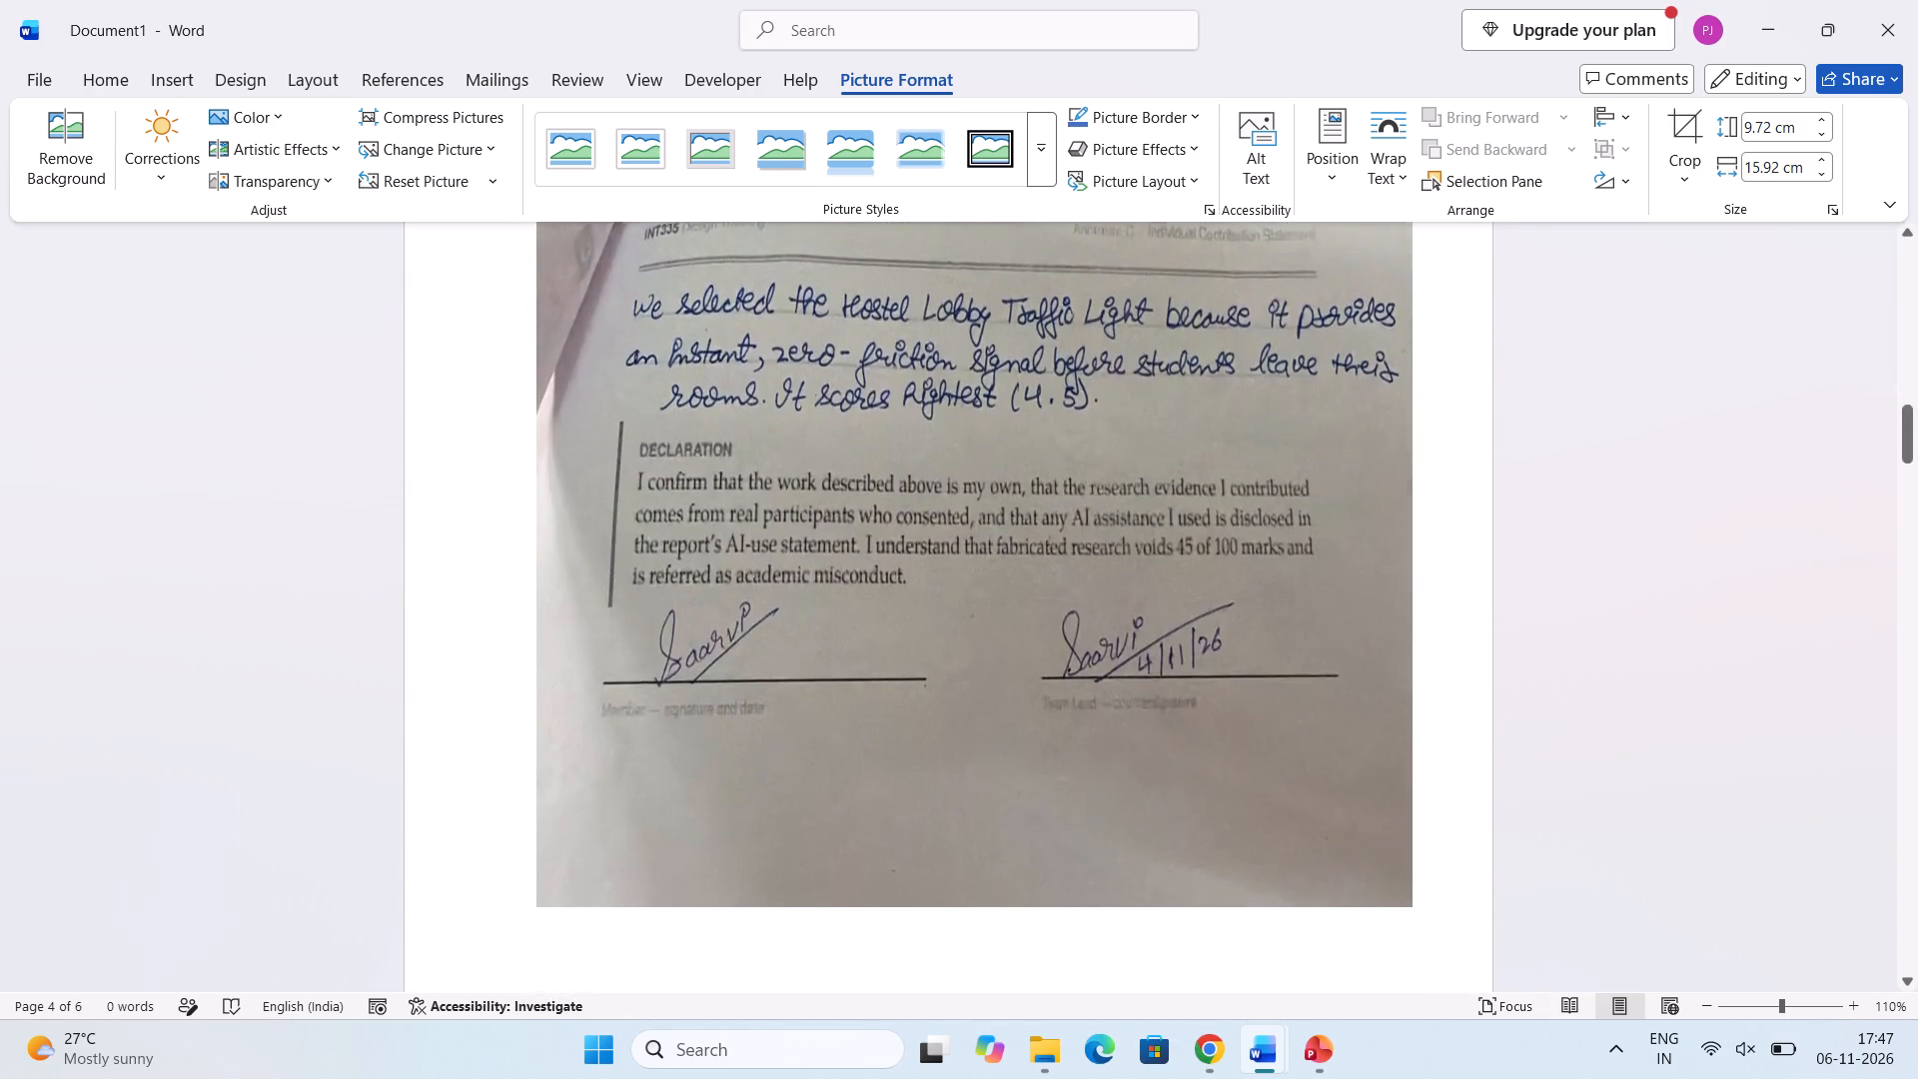
scroll(858, 839, down, 5)
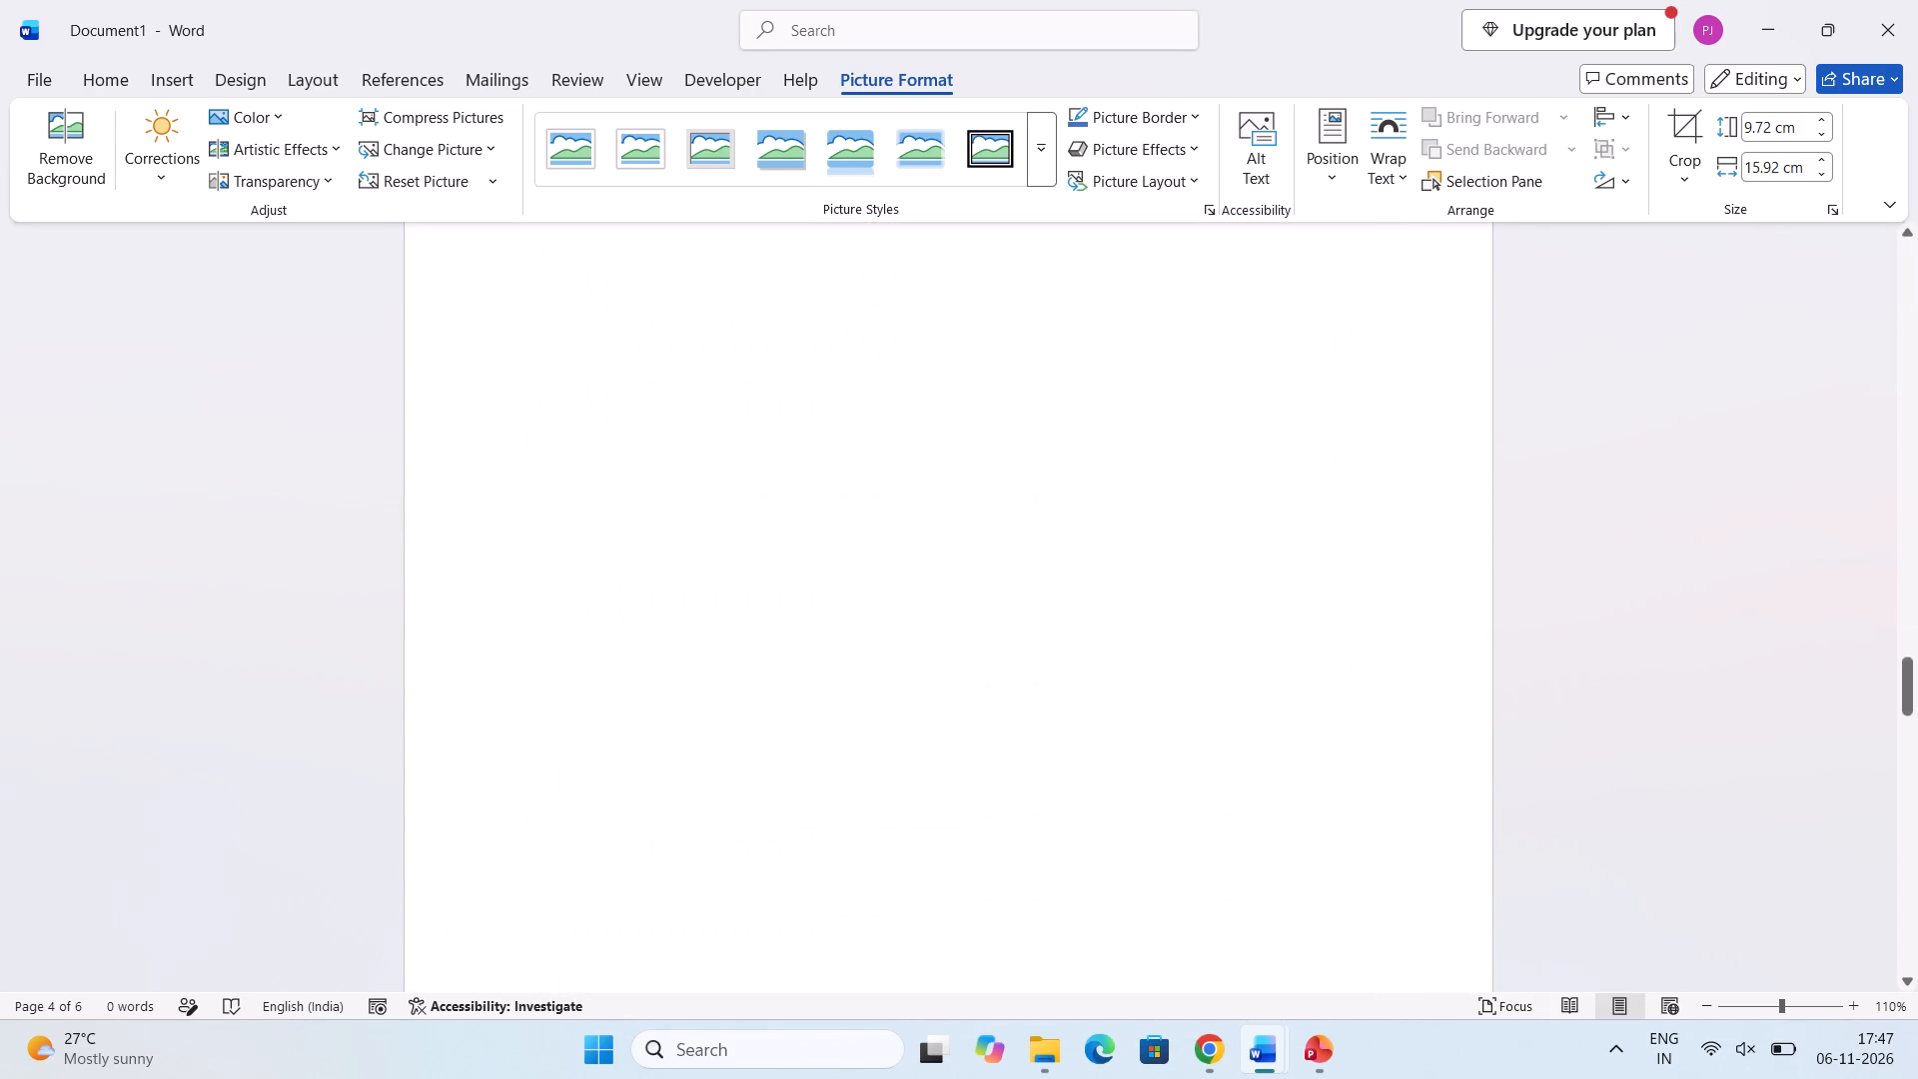
scroll(858, 839, down, 3)
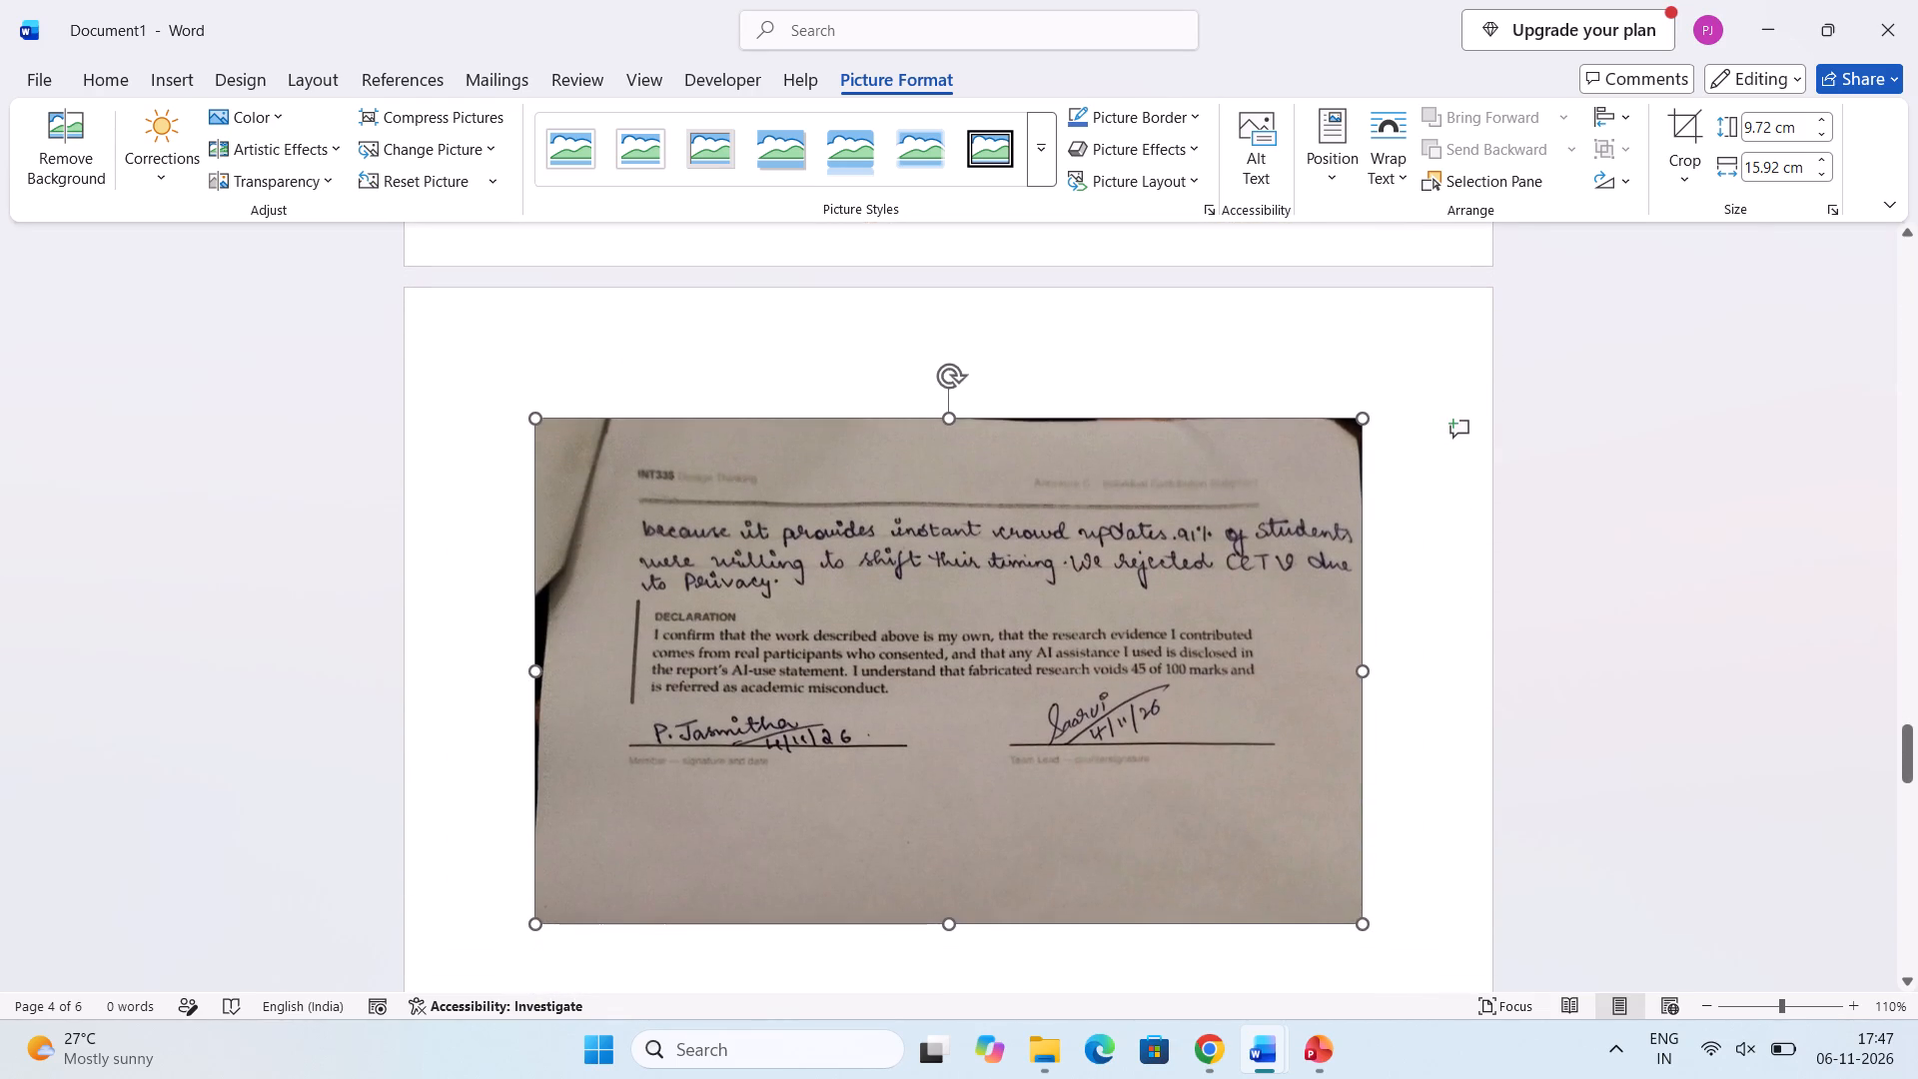
Delete the shorter "because it provides" declaration photo on the fifth page together with the page breaks around it.
click(607, 364)
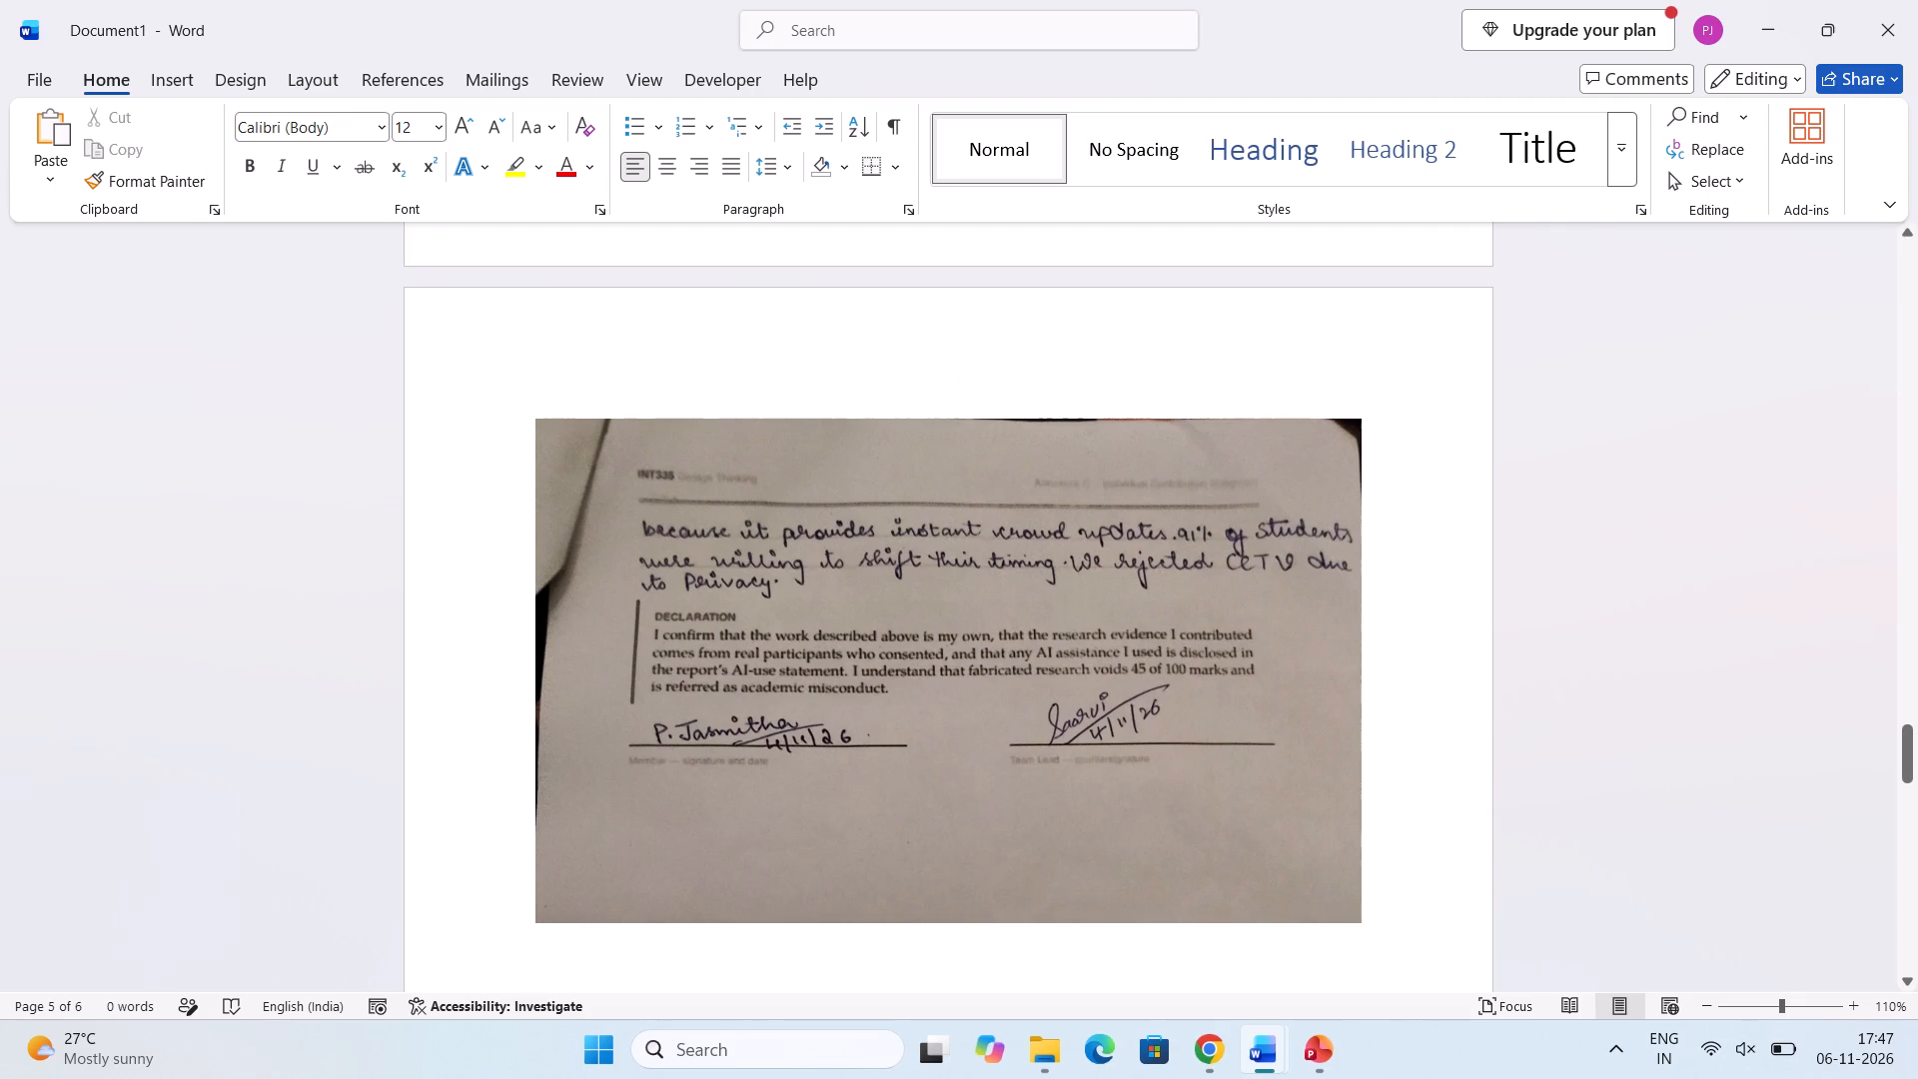
click(562, 376)
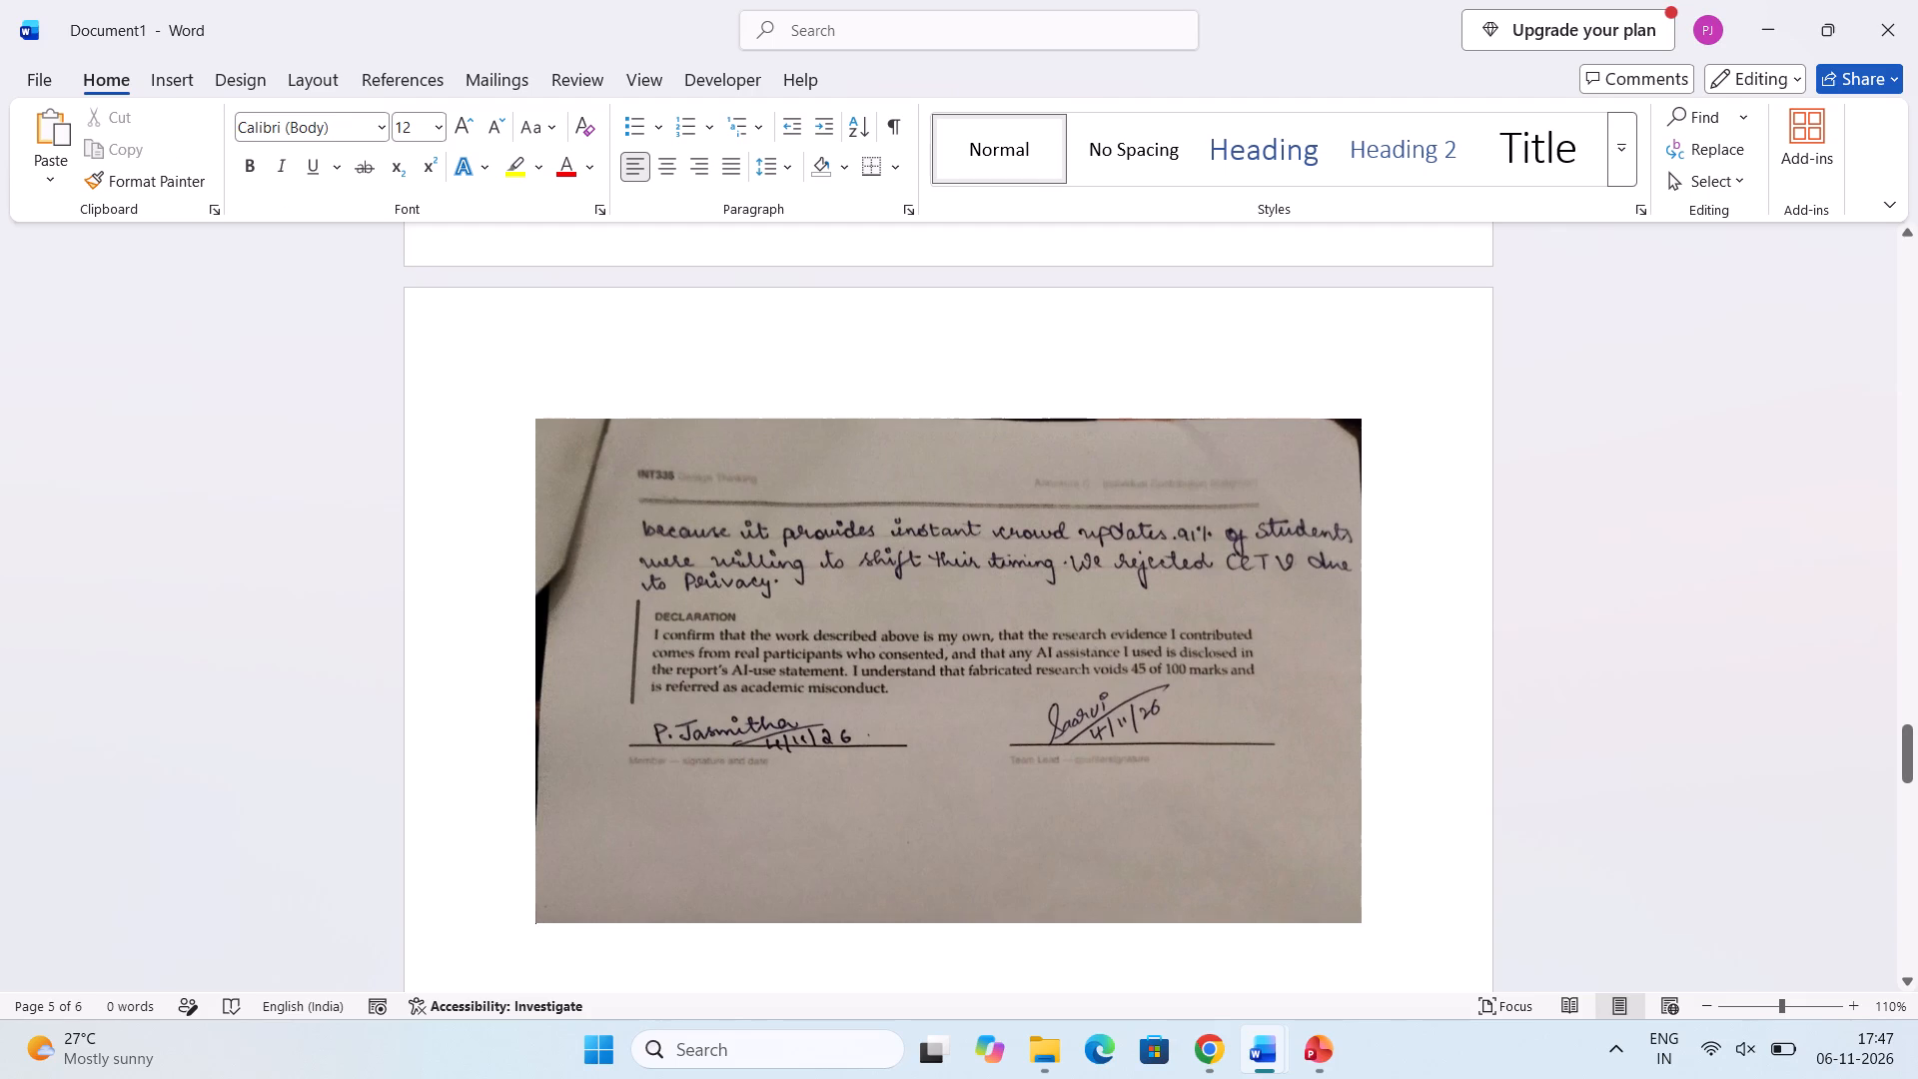
click(551, 933)
scroll(621, 802, down, 1)
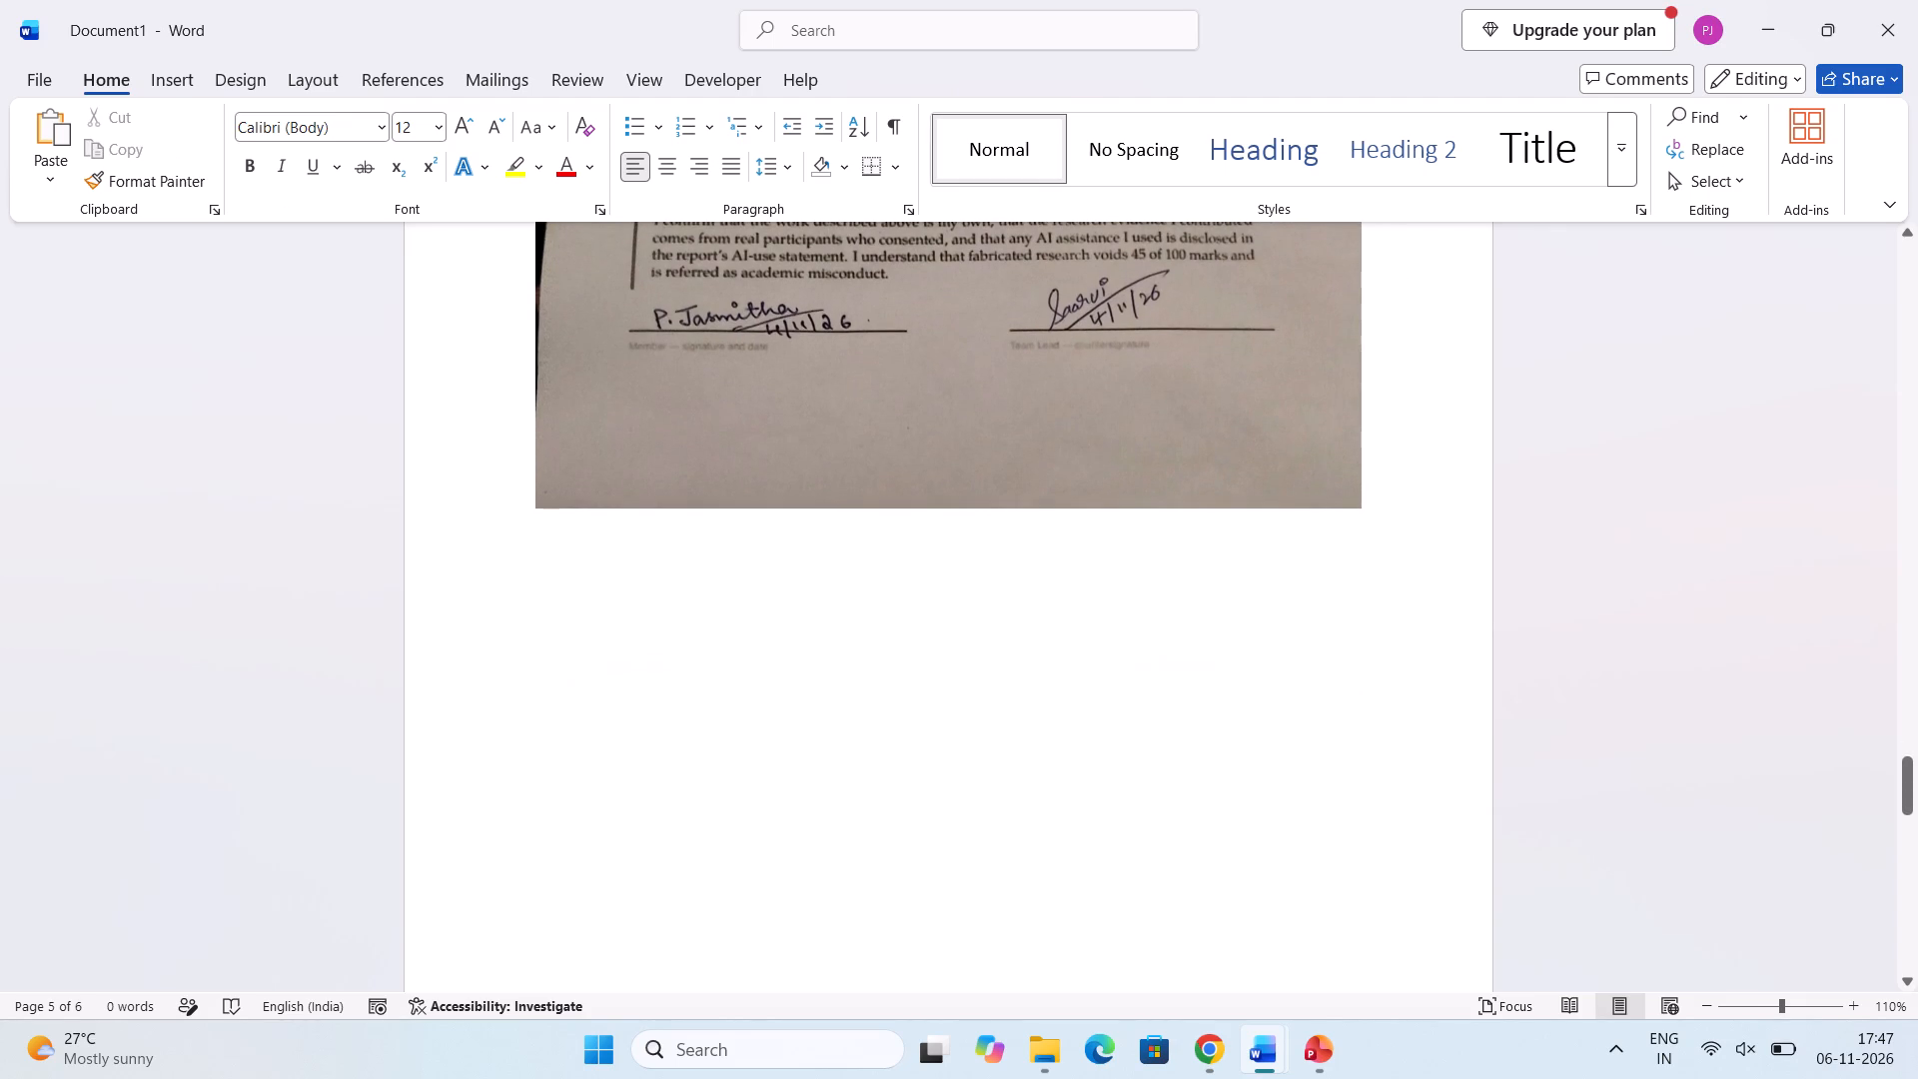
click(585, 606)
key(BackSpace)
key(BackSpace)
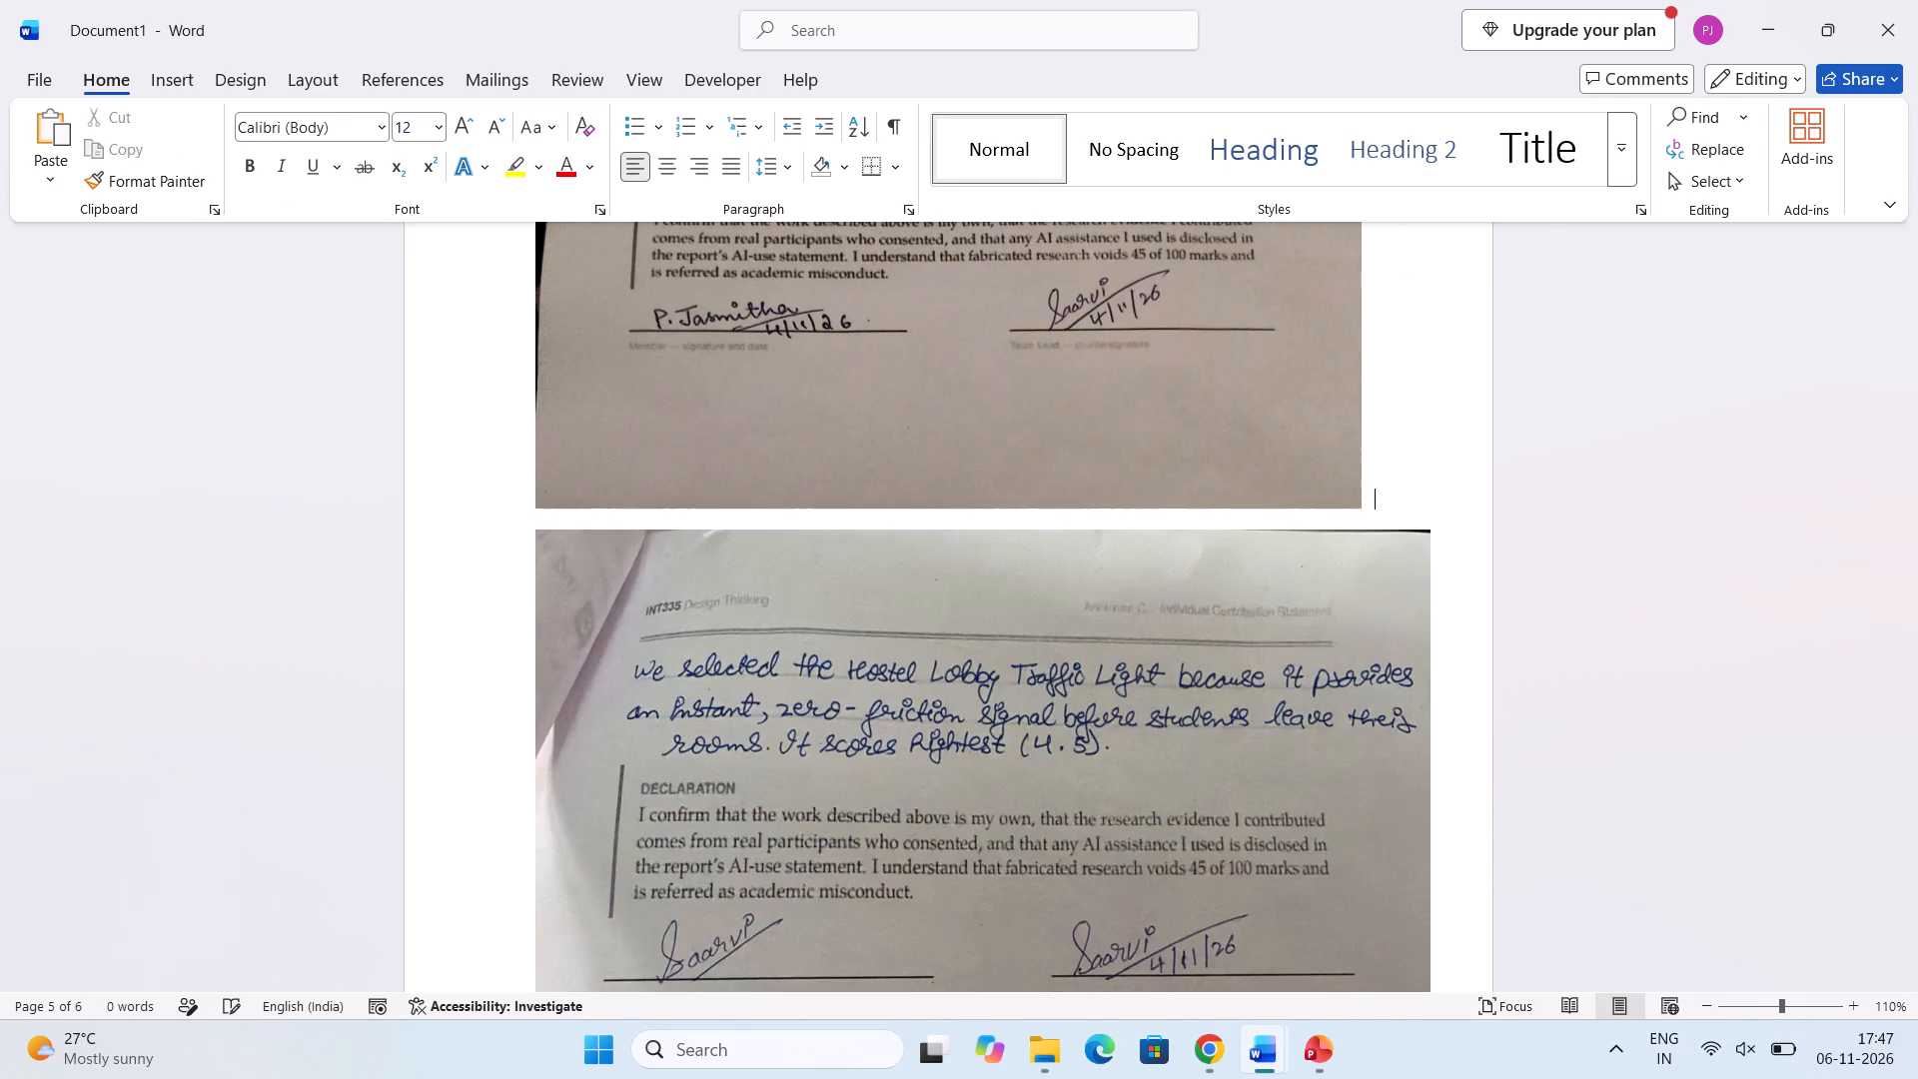
key(BackSpace)
key(BackSpace)
key(BackSpace)
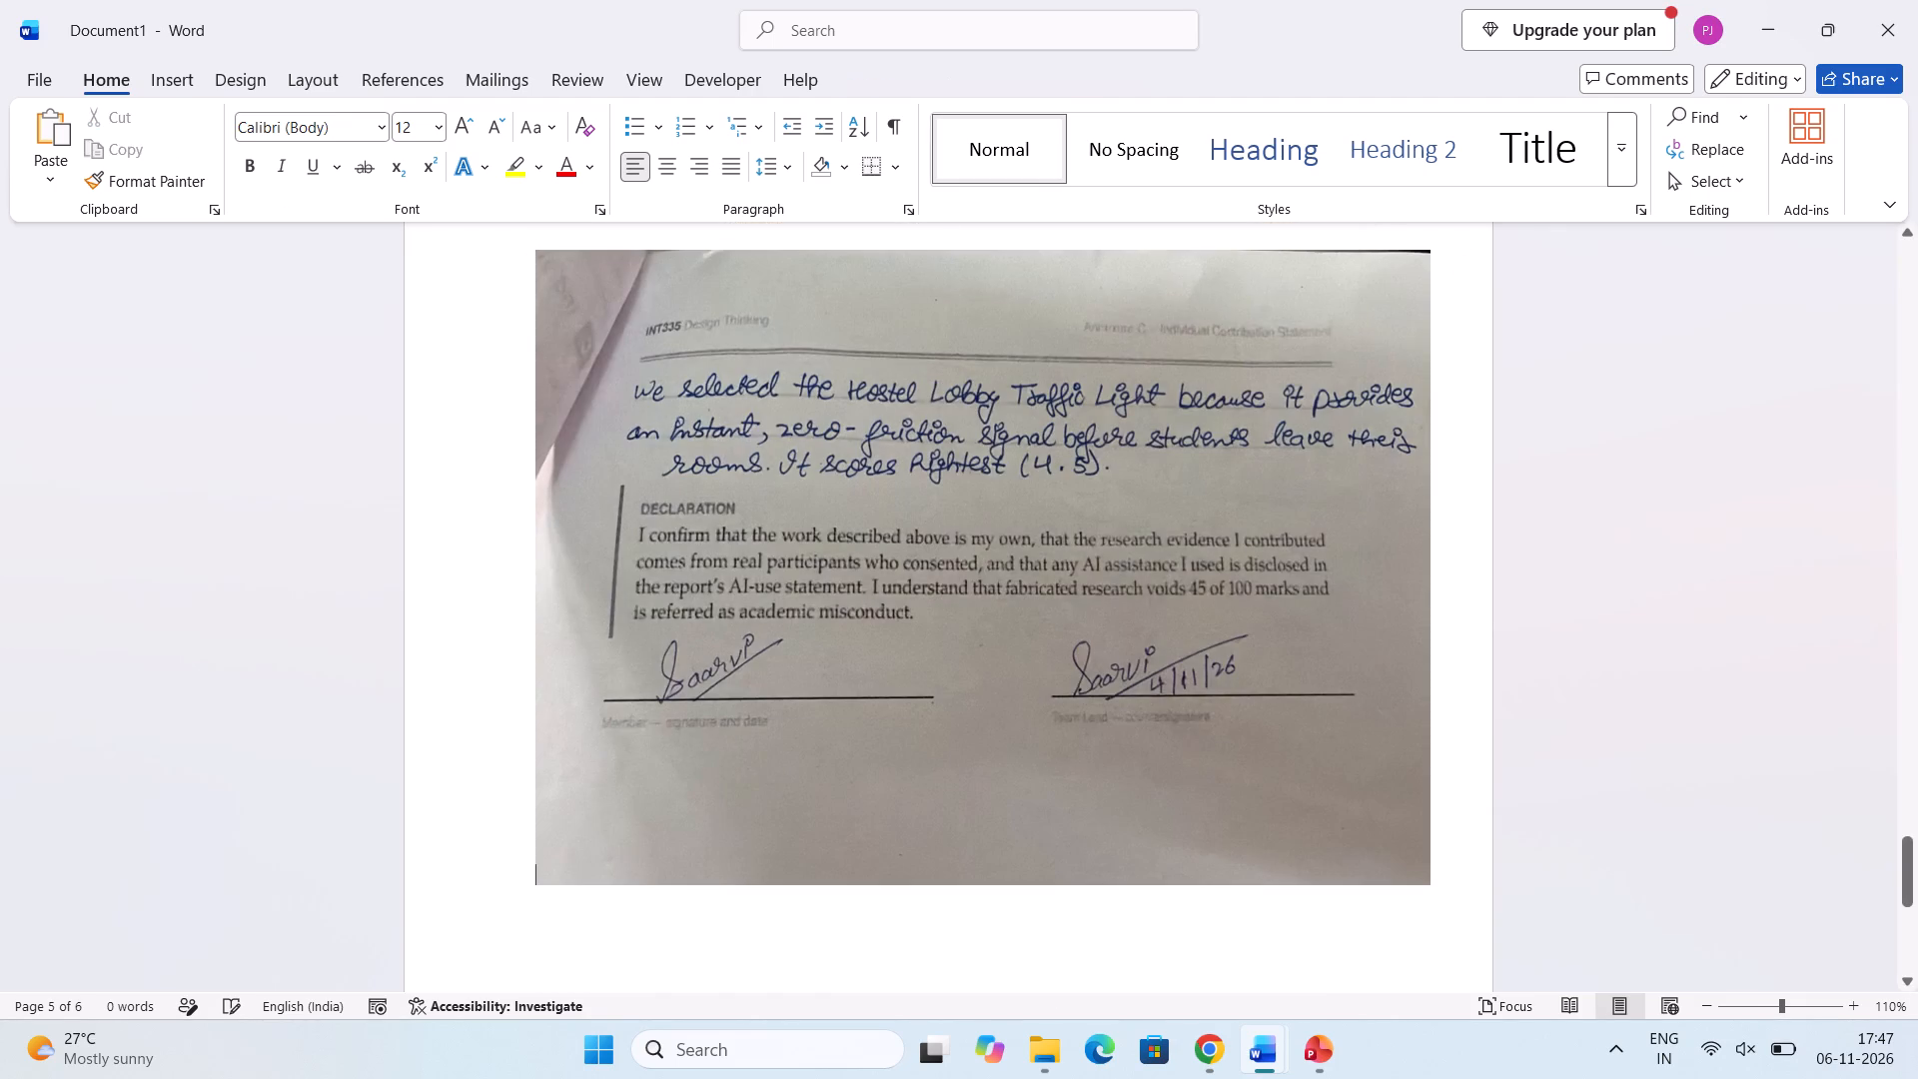
Delete the duplicate "Hostel Lobby Traffic Light" declaration photo at the end of the document and the break before it.
scroll(585, 606, up, 5)
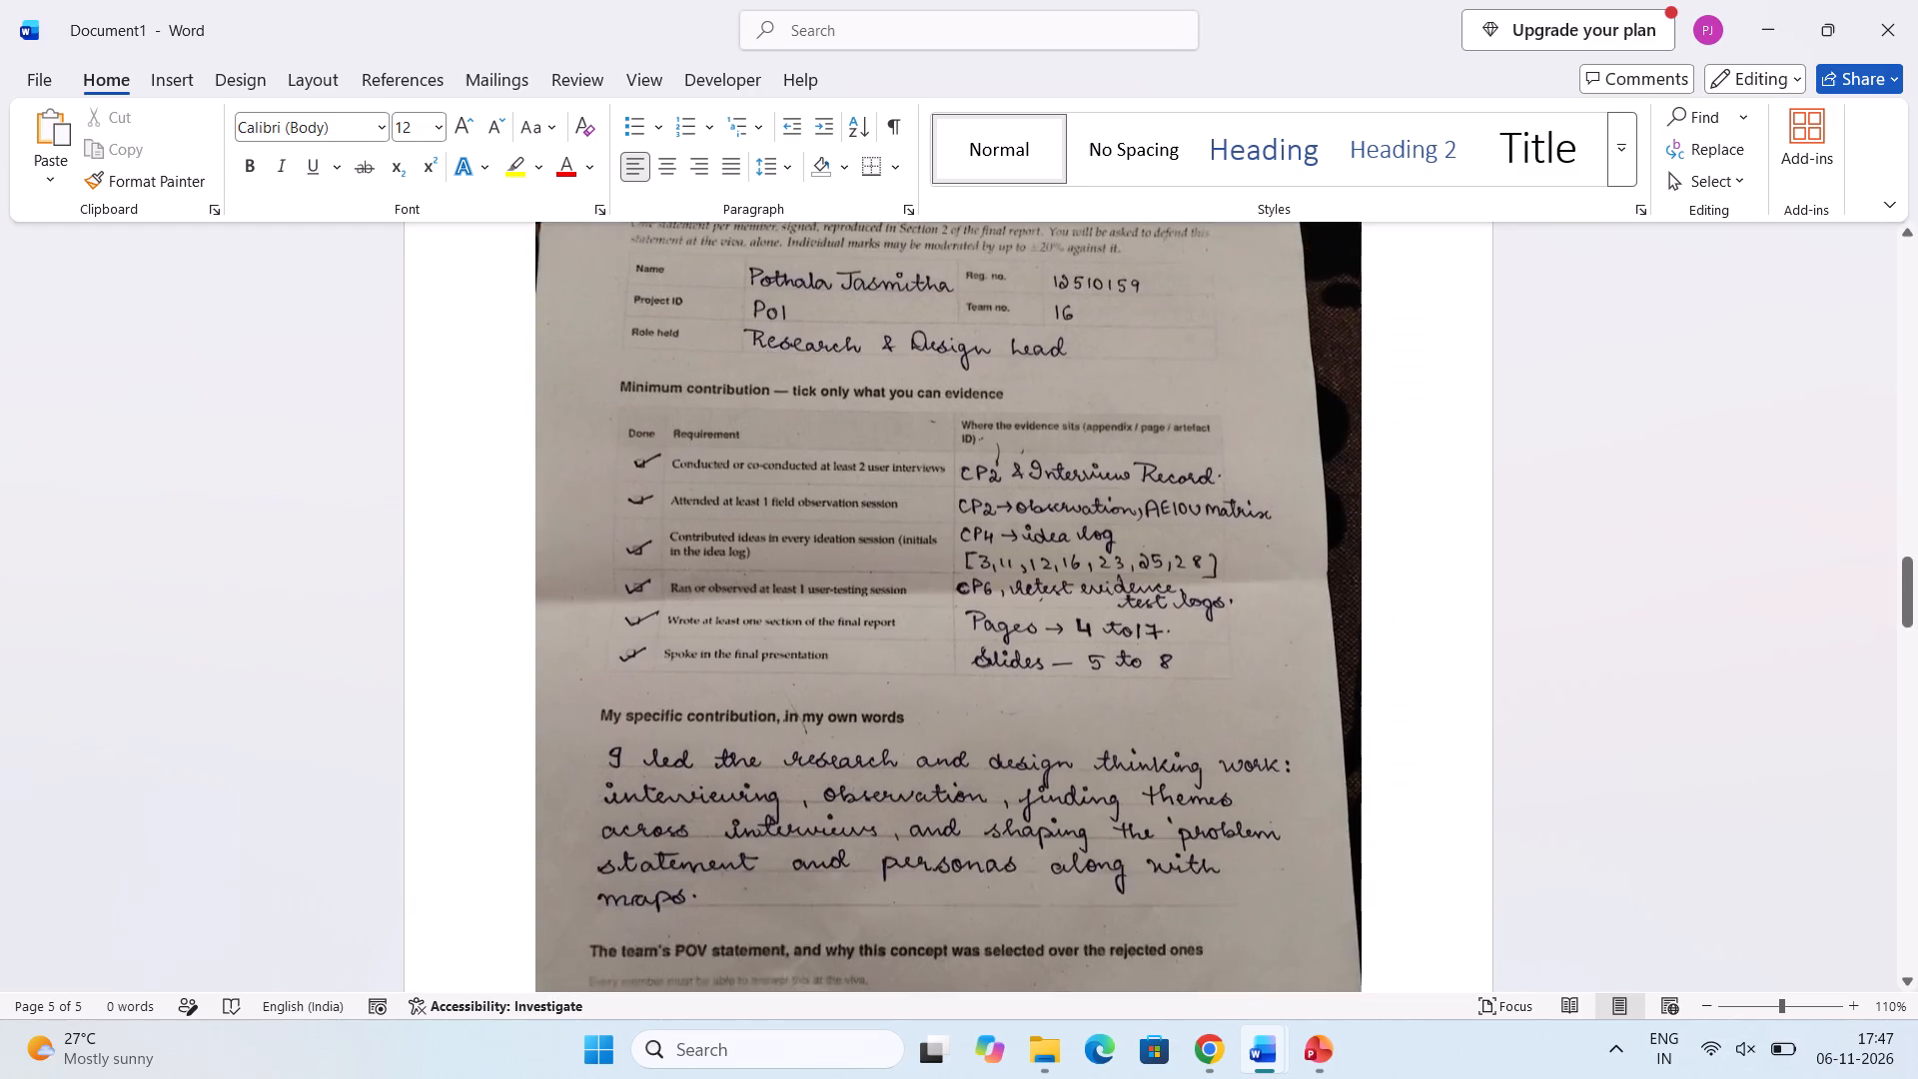
scroll(585, 606, down, 4)
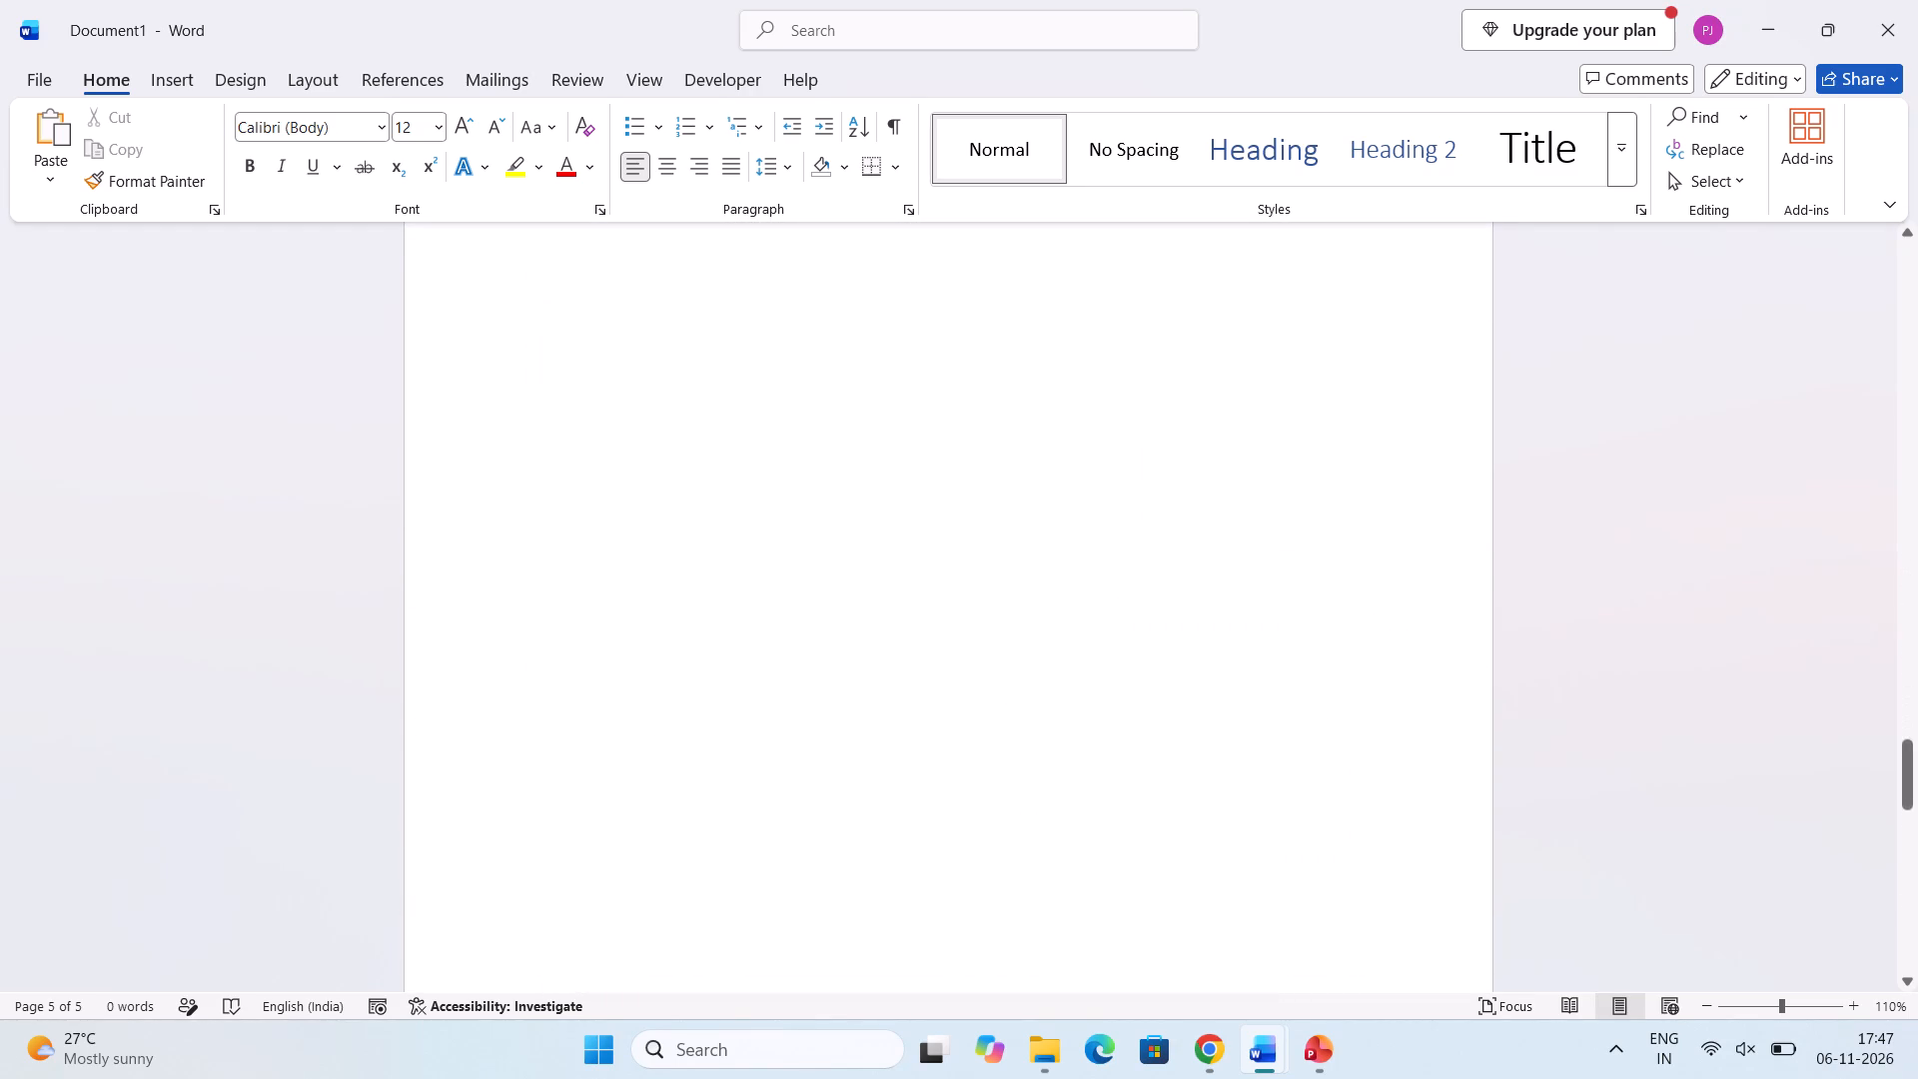
scroll(585, 606, down, 2)
drag(585, 606, 528, 629)
key(BackSpace)
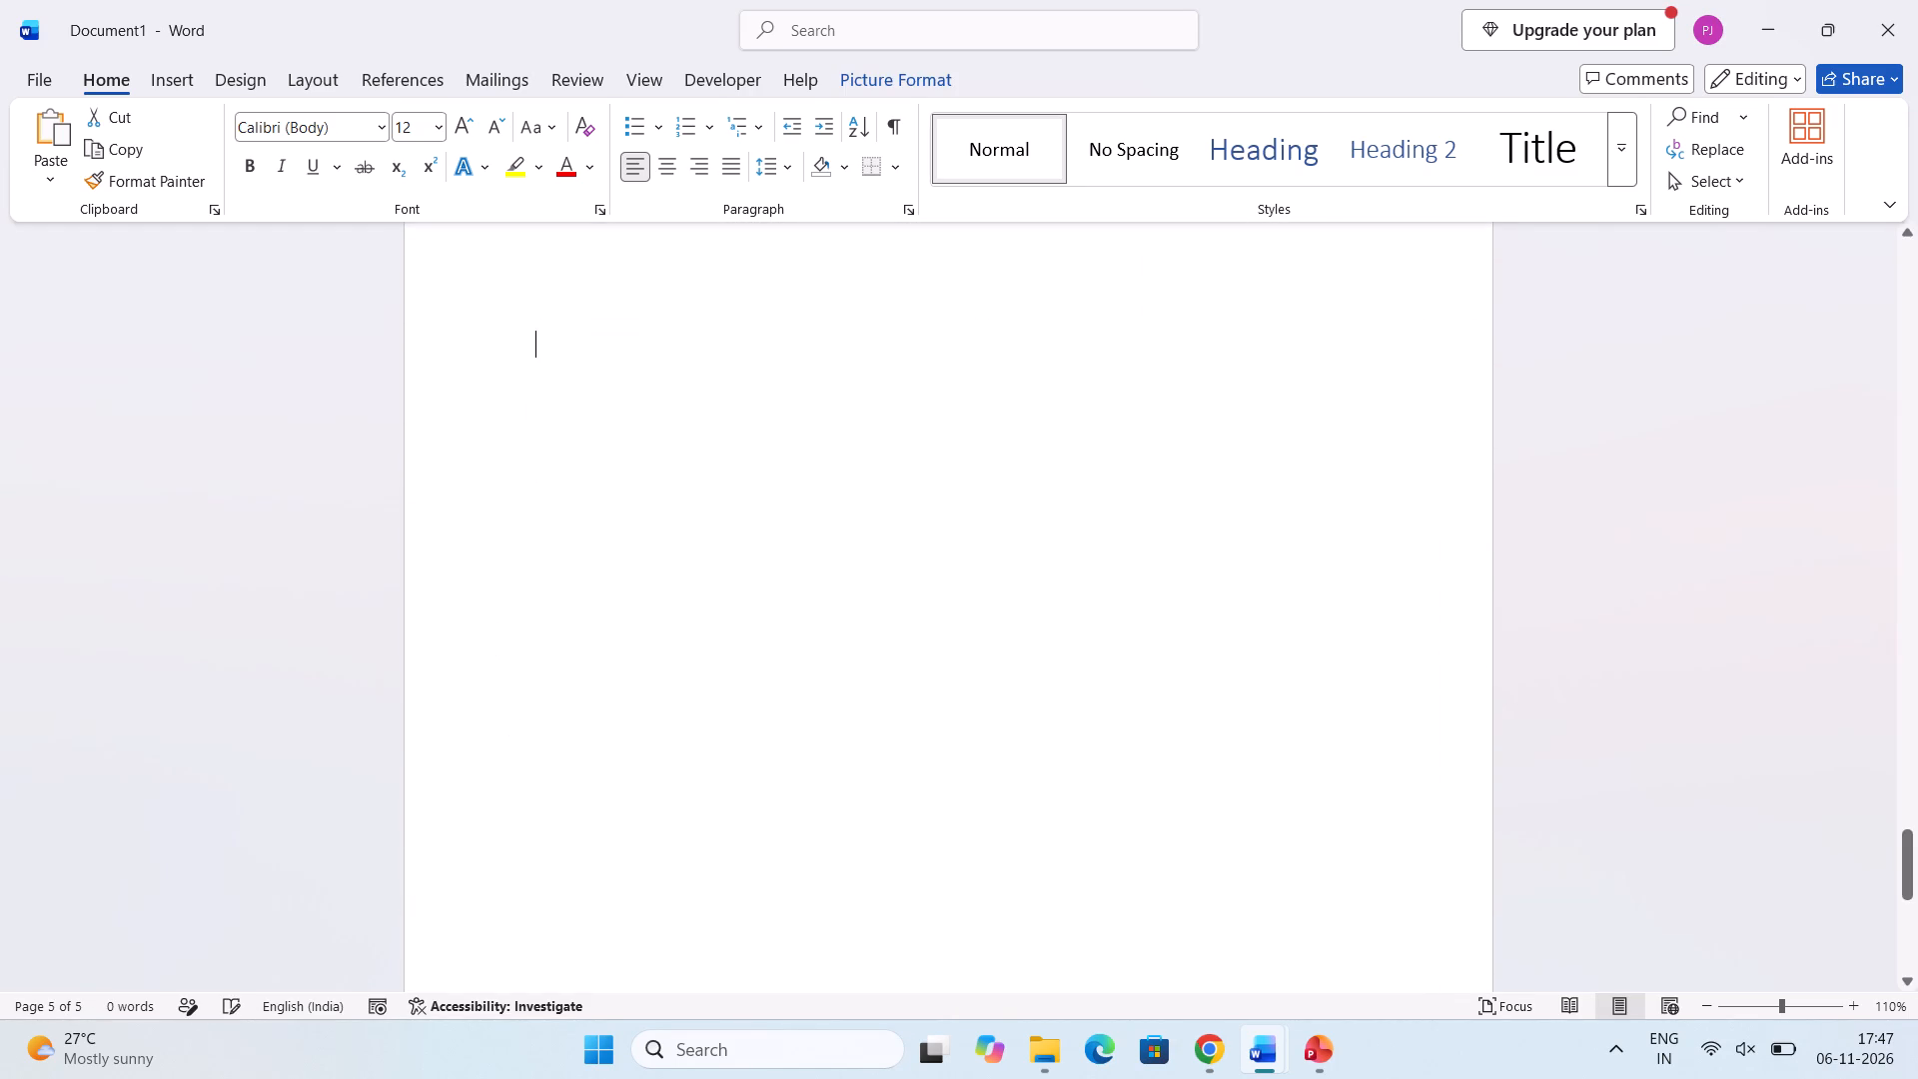
key(BackSpace)
Look through the remaining pages to check the contribution form photo and the blank page at the end.
scroll(528, 629, up, 7)
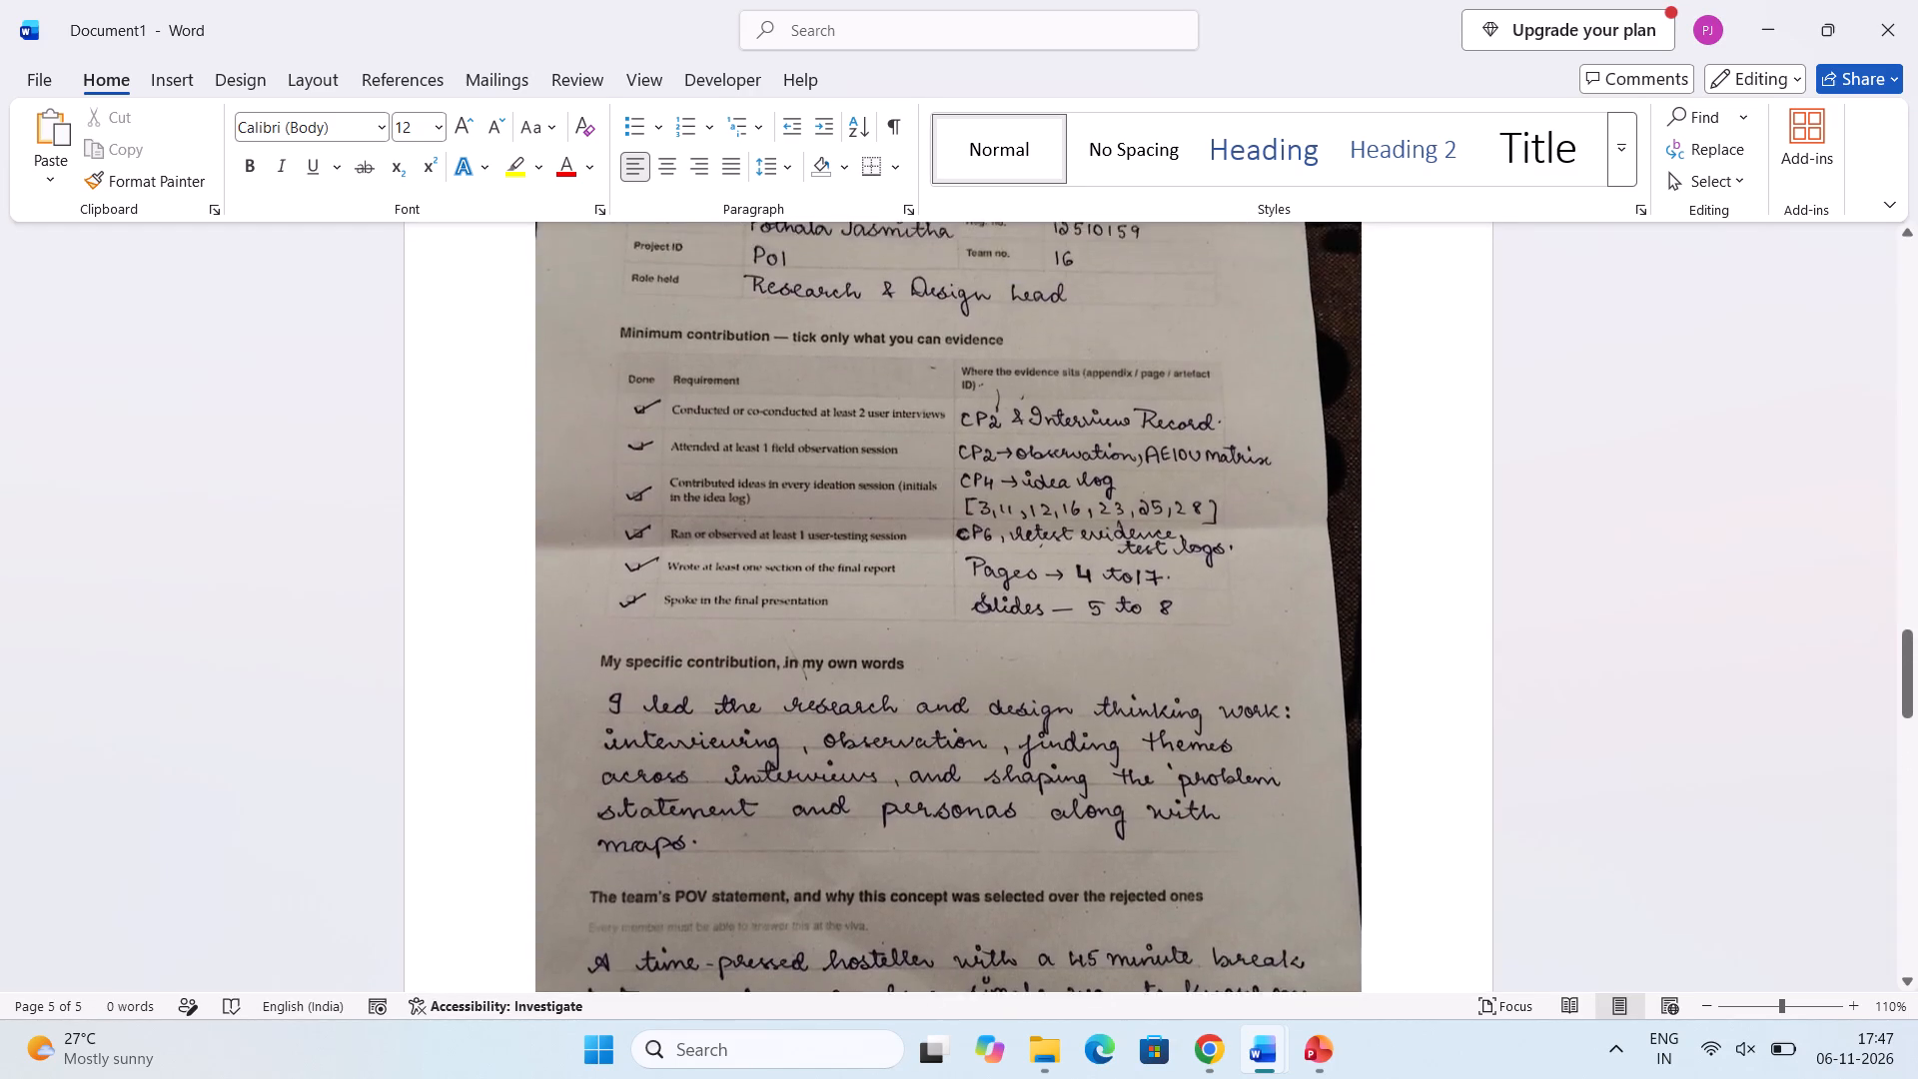
scroll(528, 629, up, 13)
scroll(528, 629, down, 10)
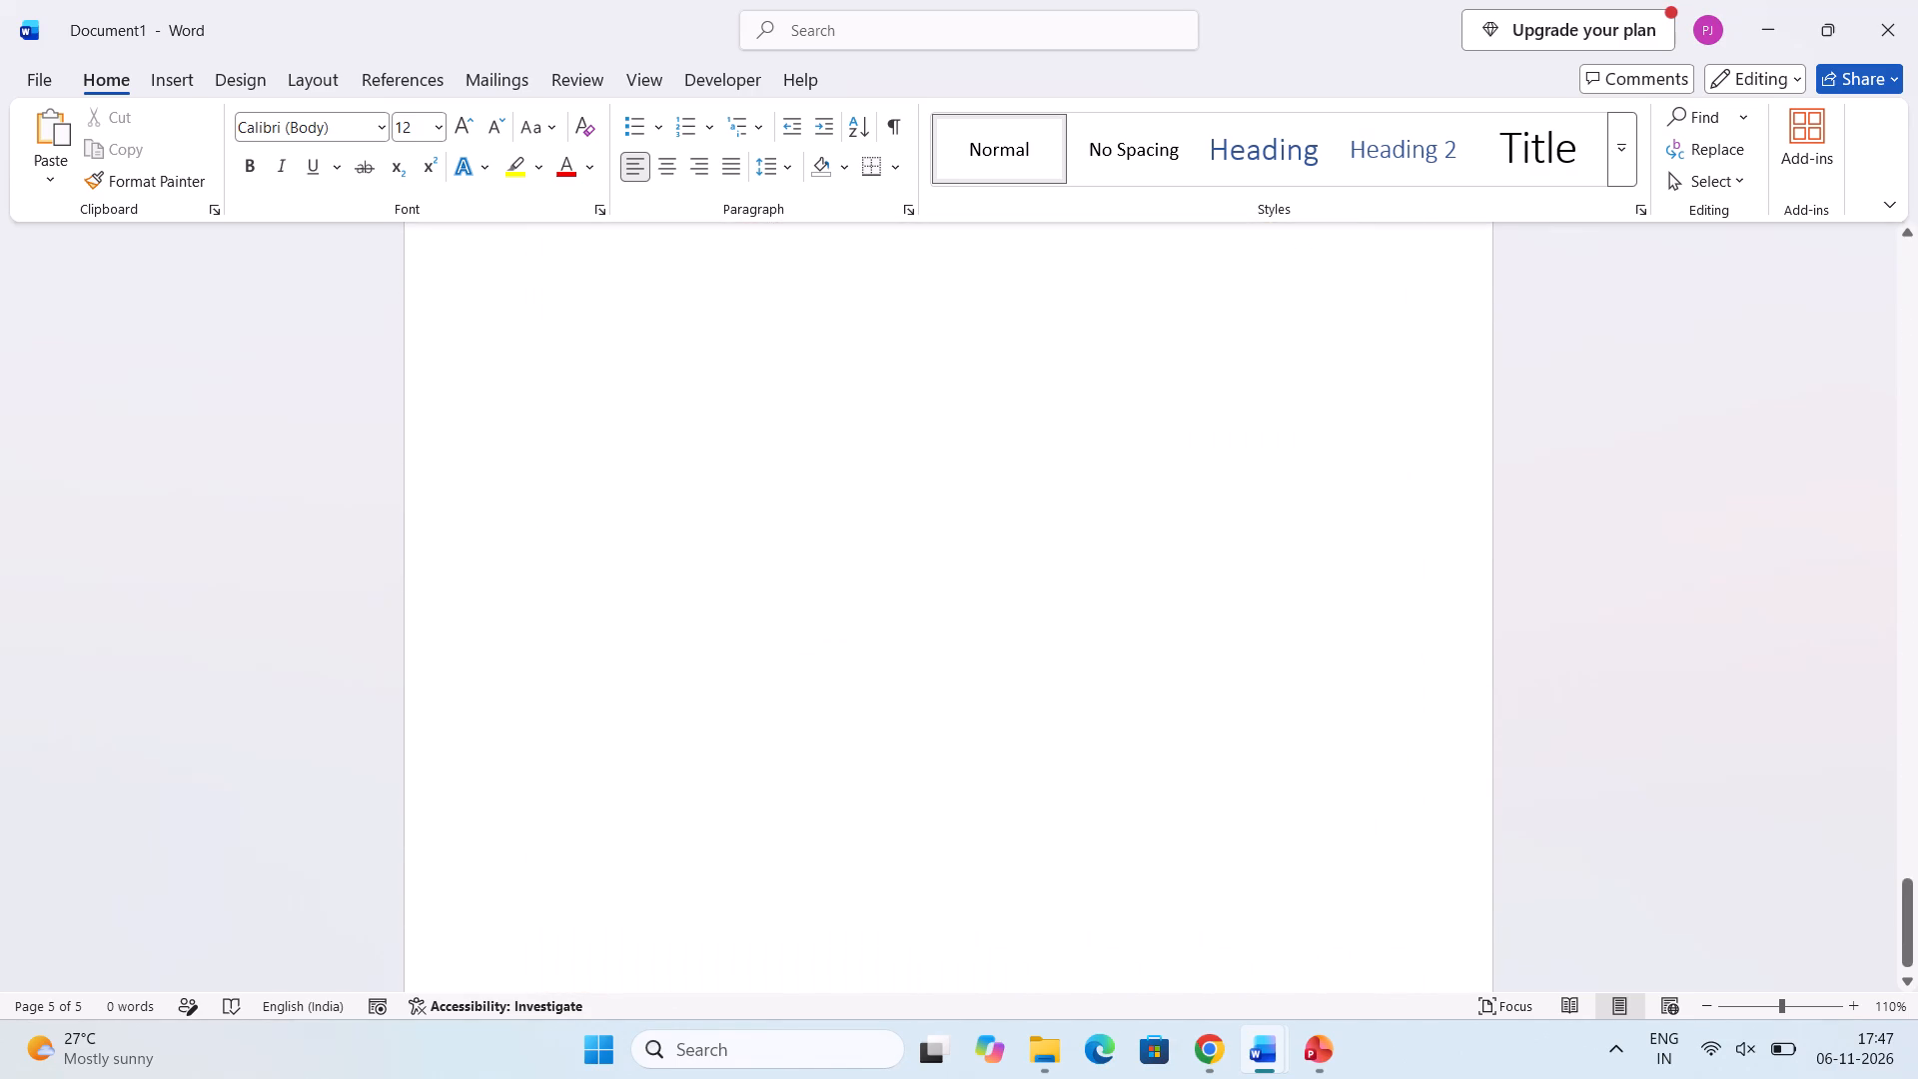
scroll(528, 629, down, 5)
scroll(528, 629, up, 3)
scroll(528, 629, down, 4)
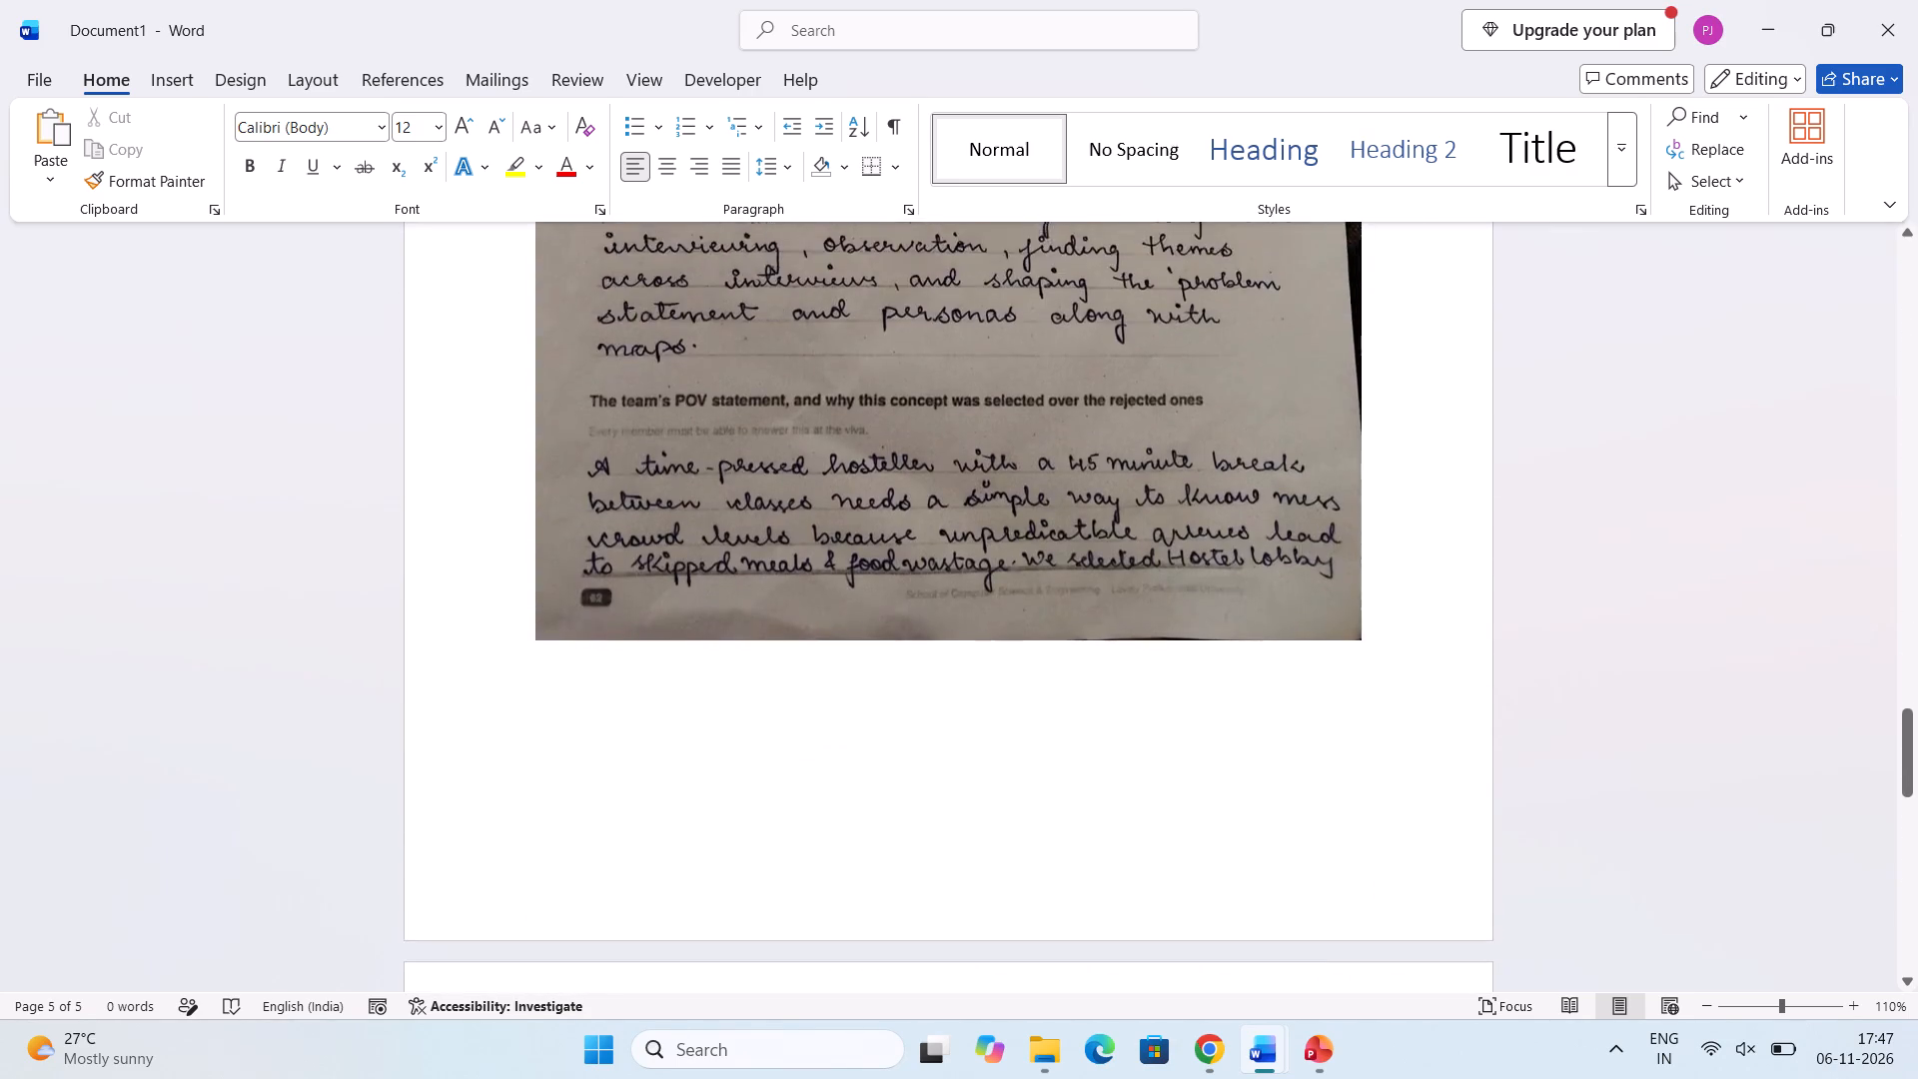
scroll(528, 629, down, 10)
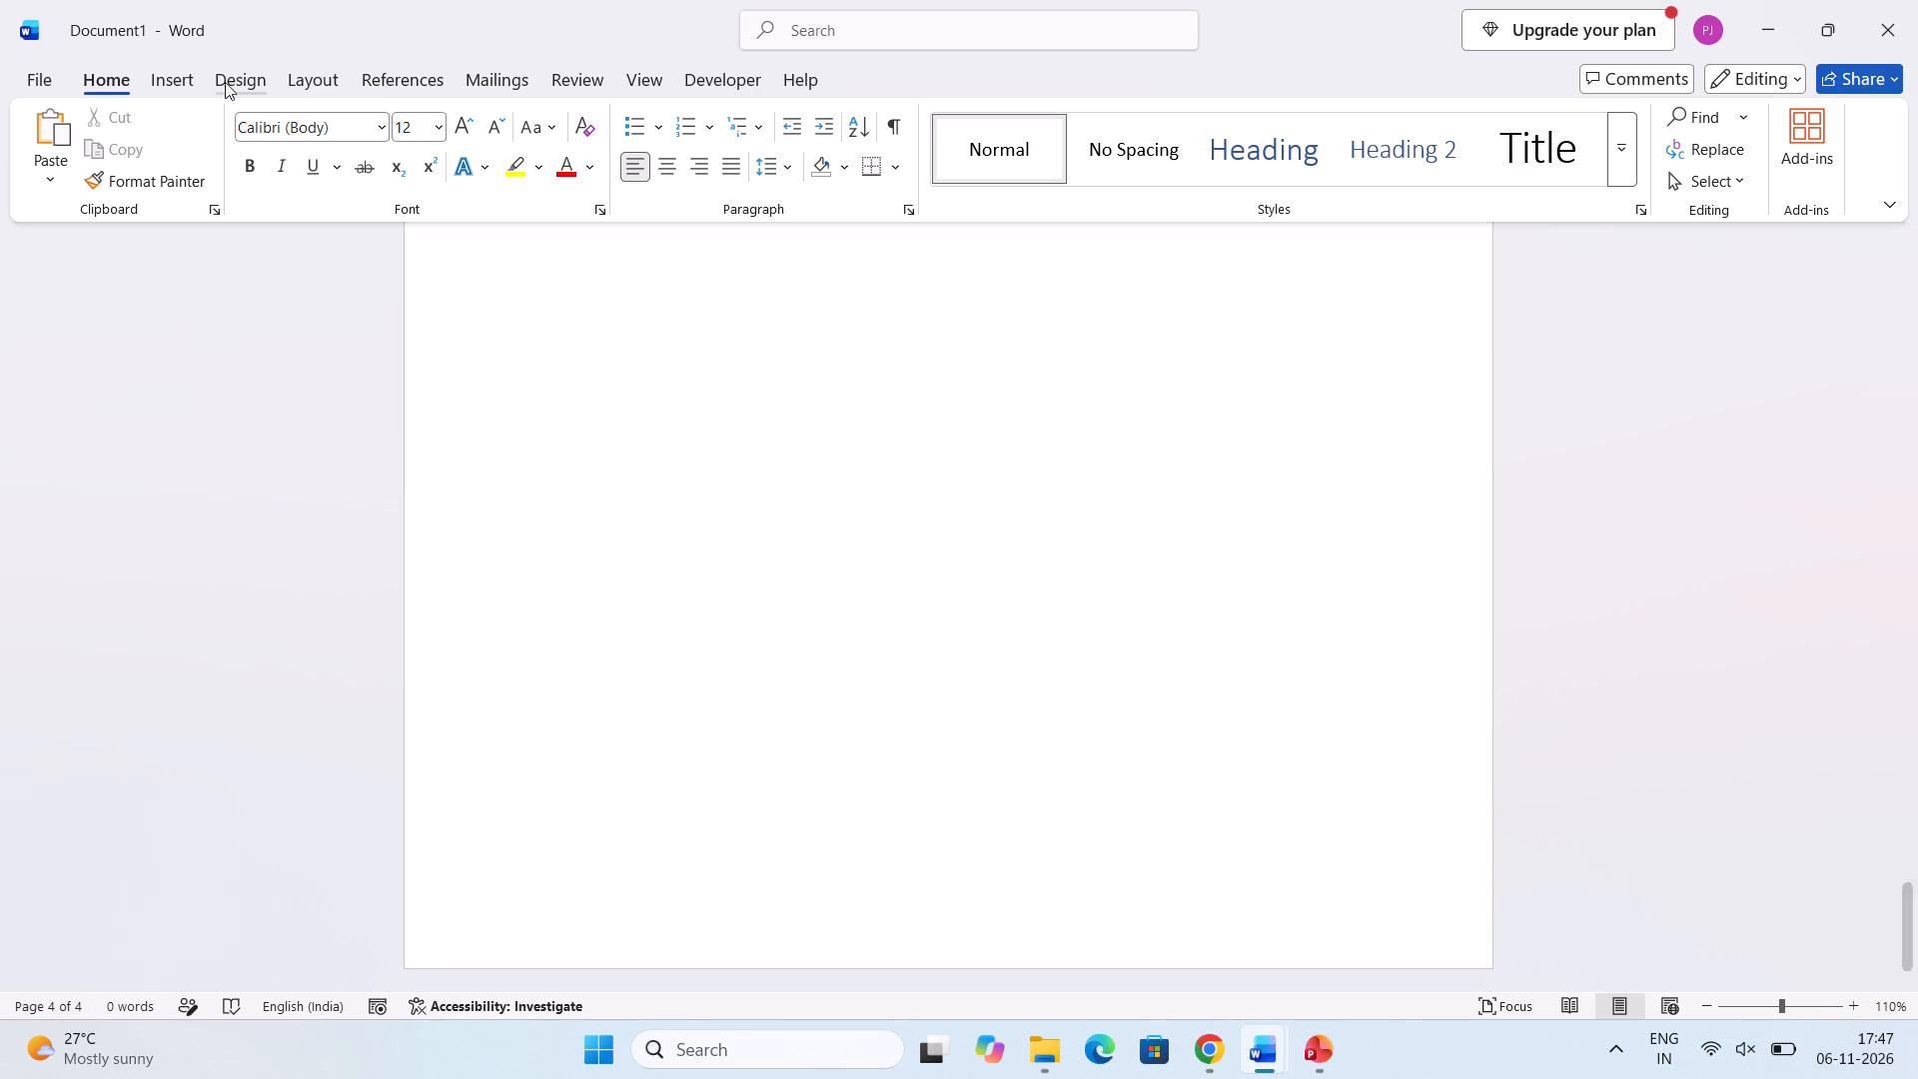
Insert a blank page at the end of the document.
click(174, 74)
click(114, 158)
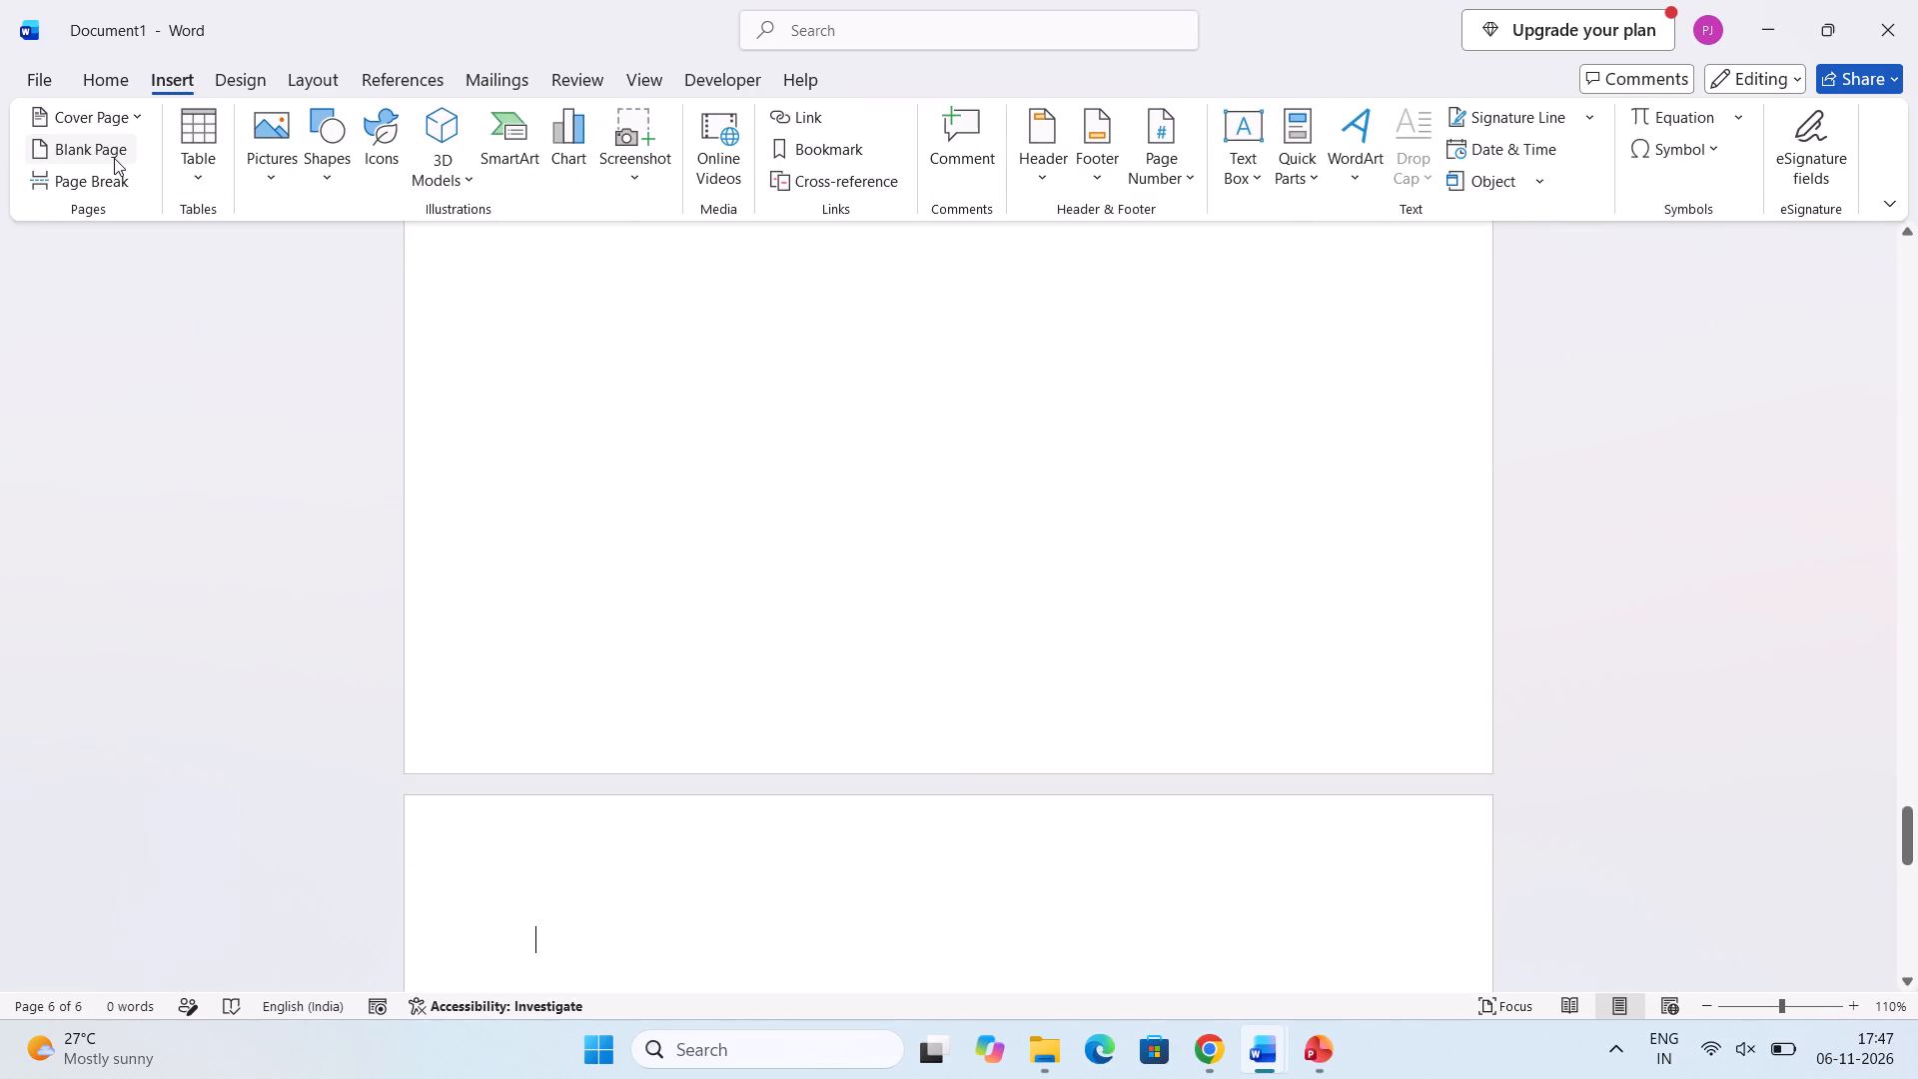
Place the insertion point on the blank fourth page, directly after the Research & Design Lead's contribution statement photo.
click(436, 397)
scroll(580, 433, up, 8)
ctrl+scroll(580, 433, down, 1)
scroll(580, 433, up, 2)
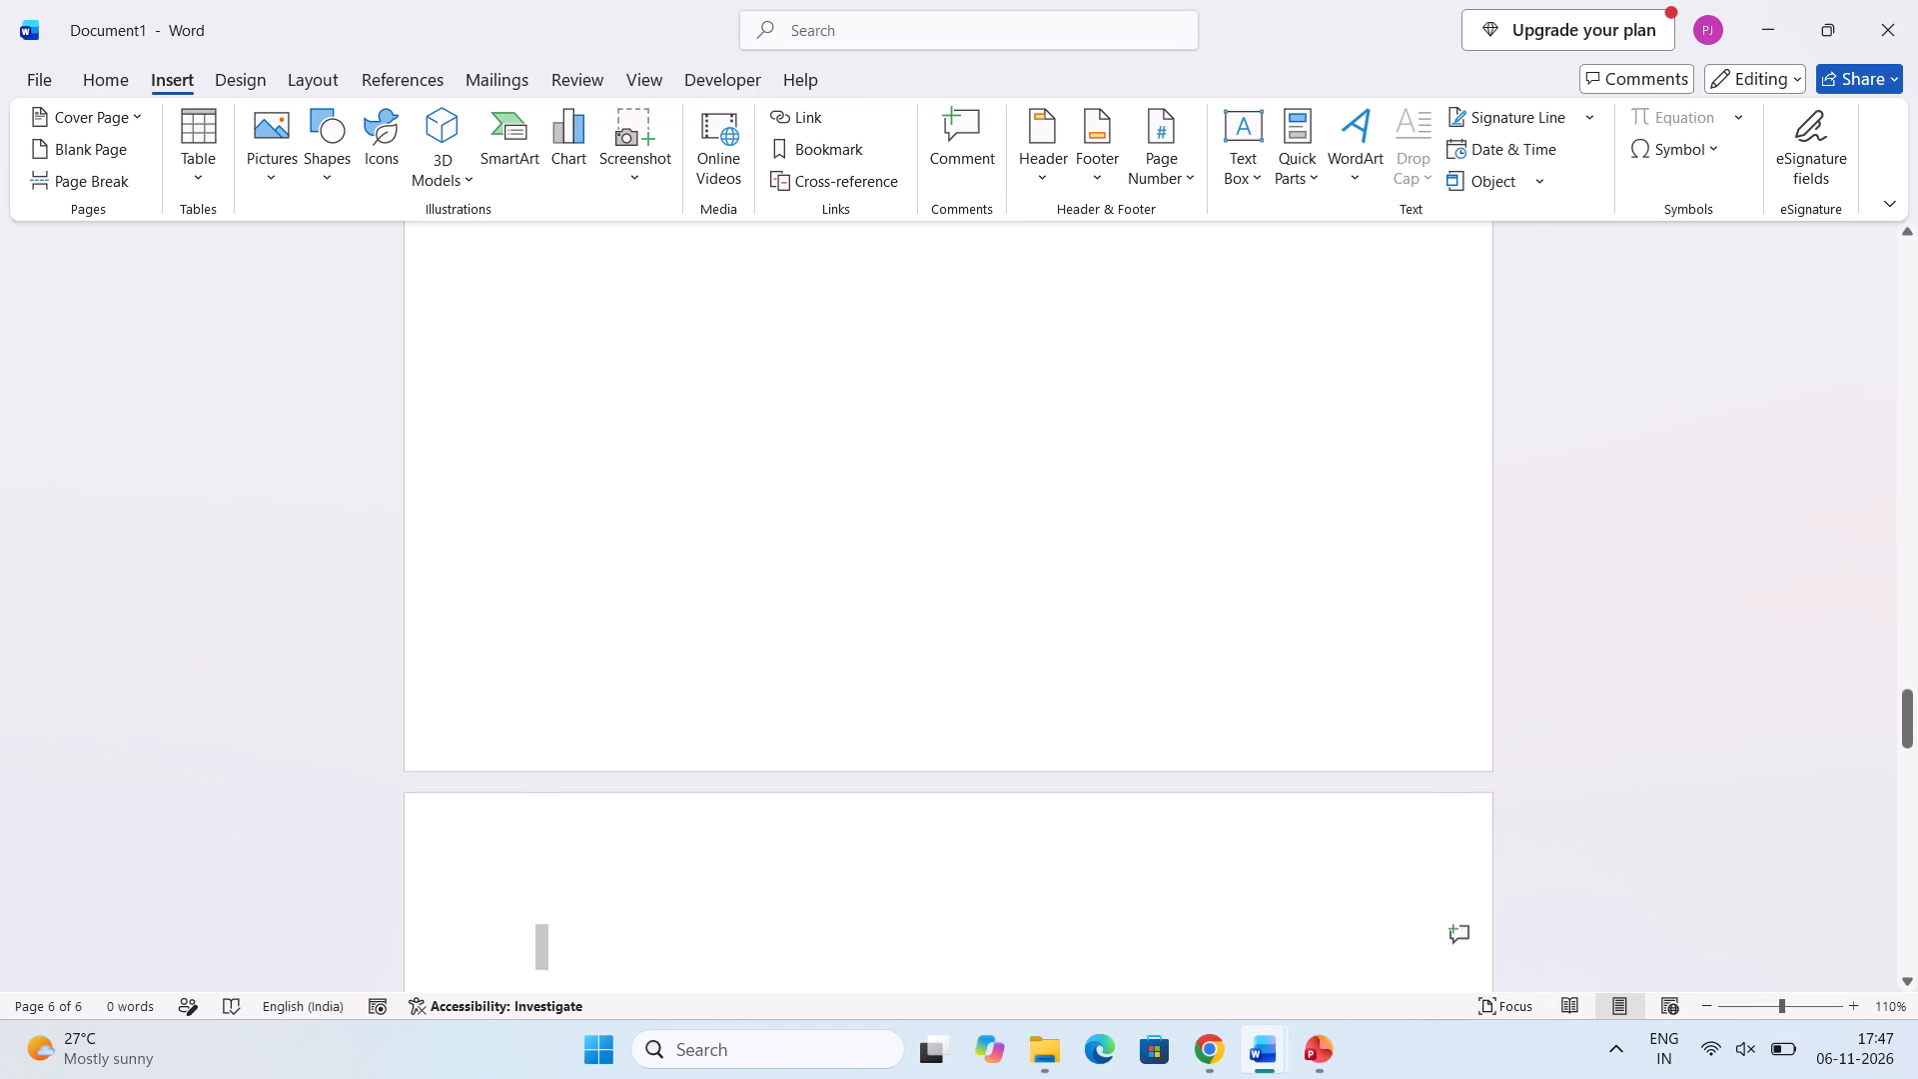
scroll(580, 433, up, 4)
scroll(580, 433, down, 3)
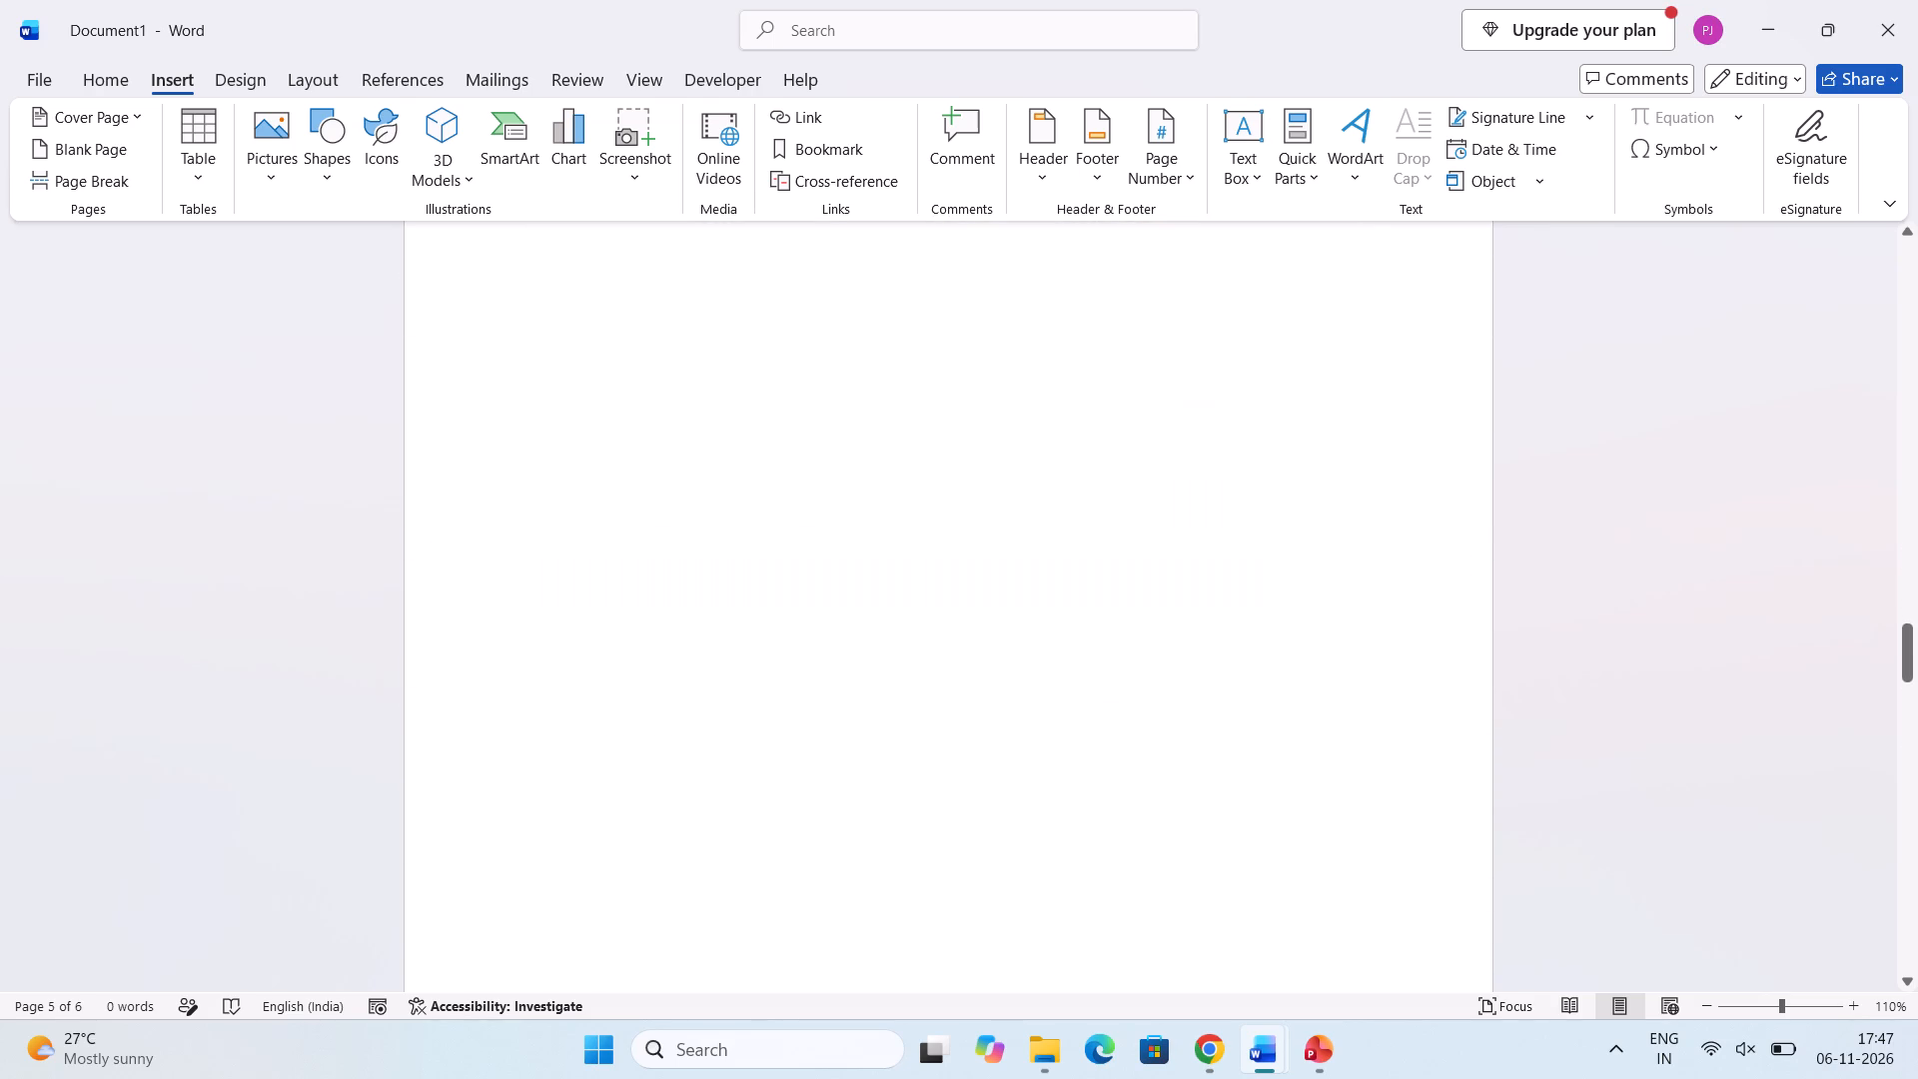
scroll(580, 433, up, 2)
click(593, 735)
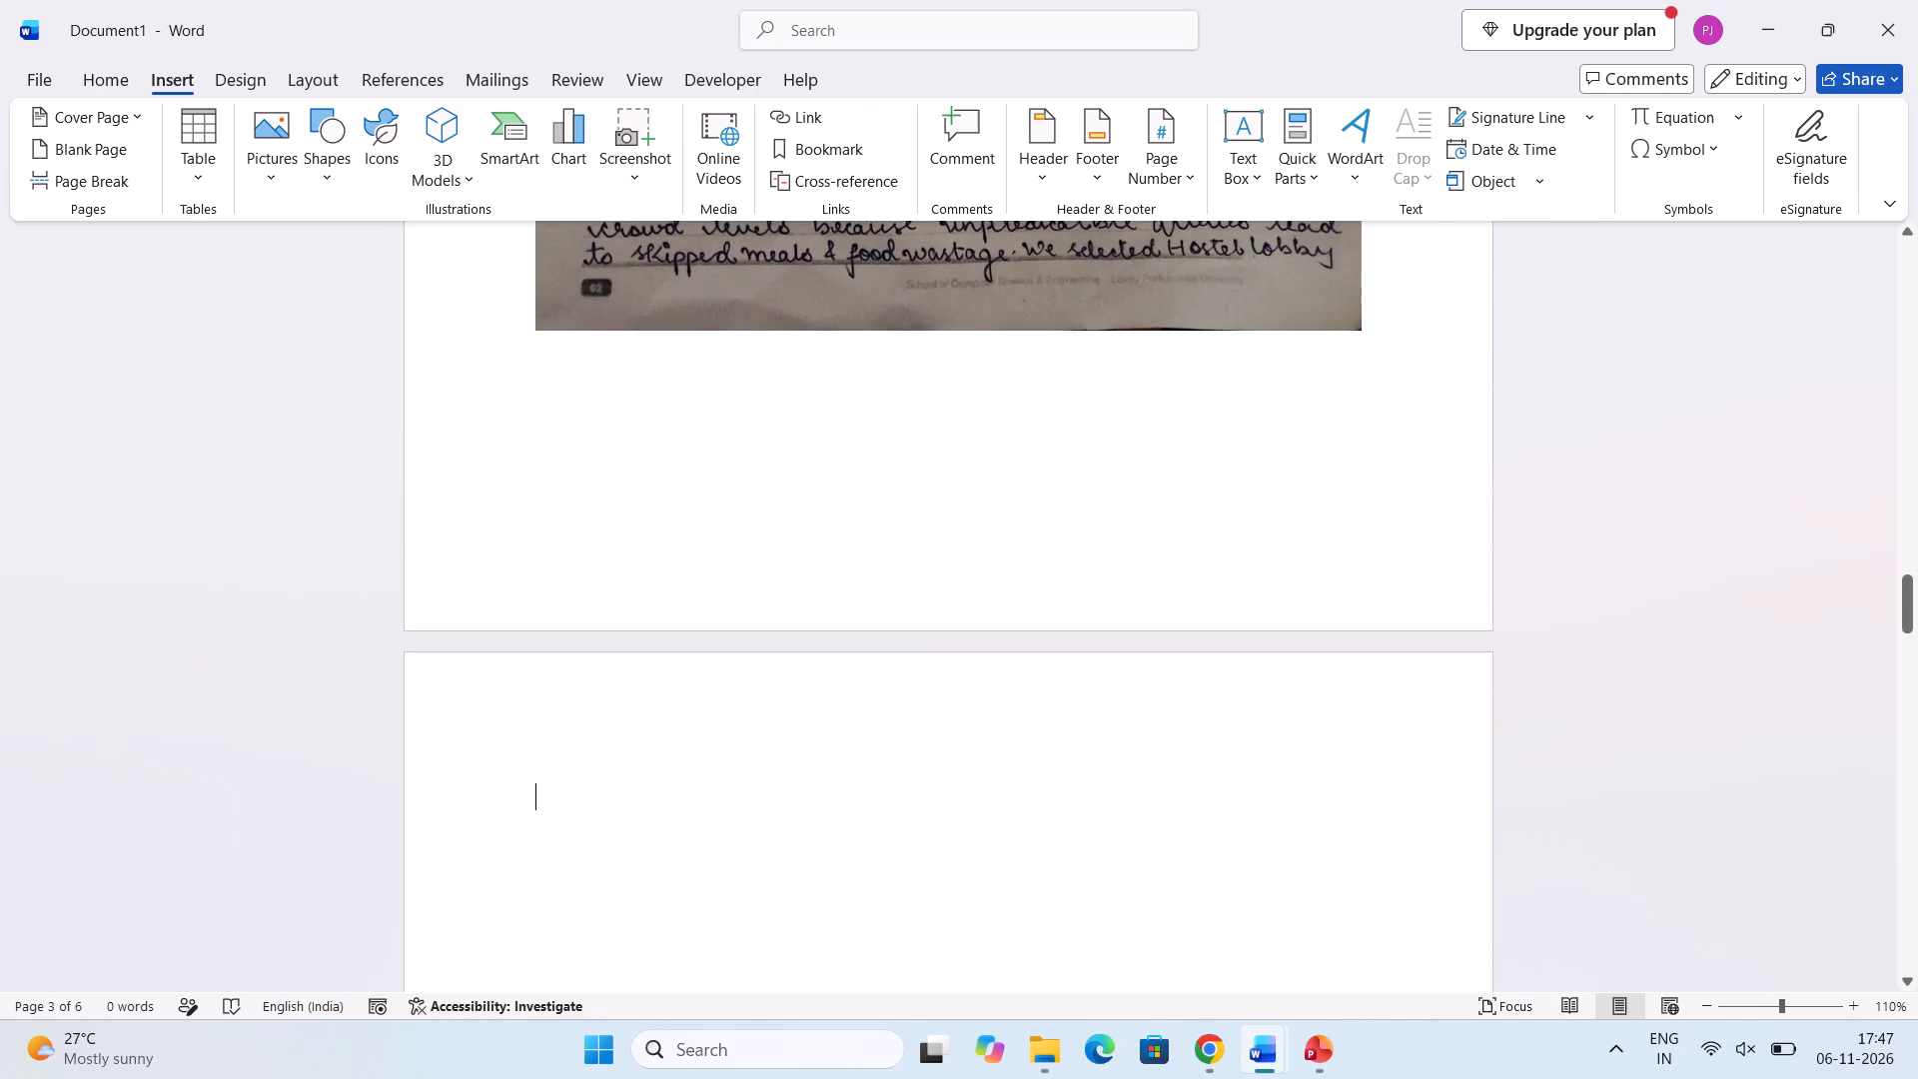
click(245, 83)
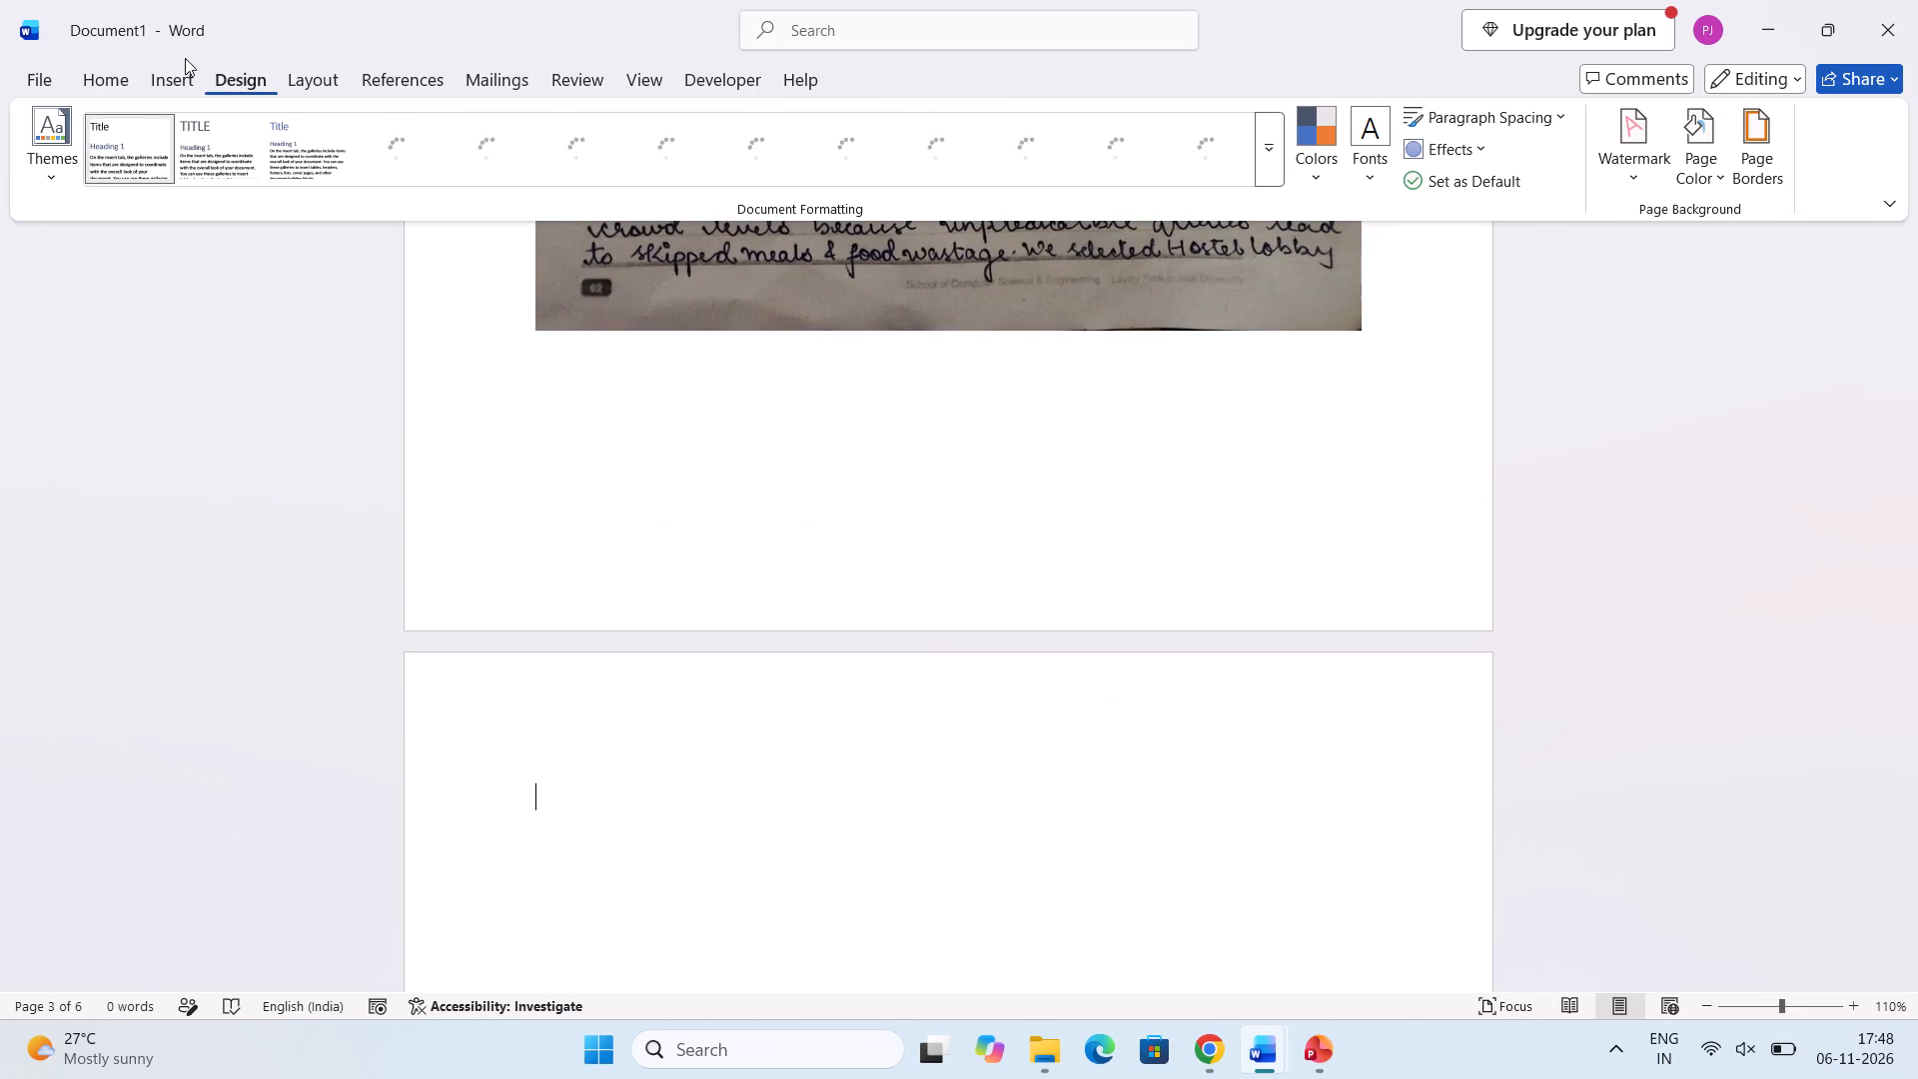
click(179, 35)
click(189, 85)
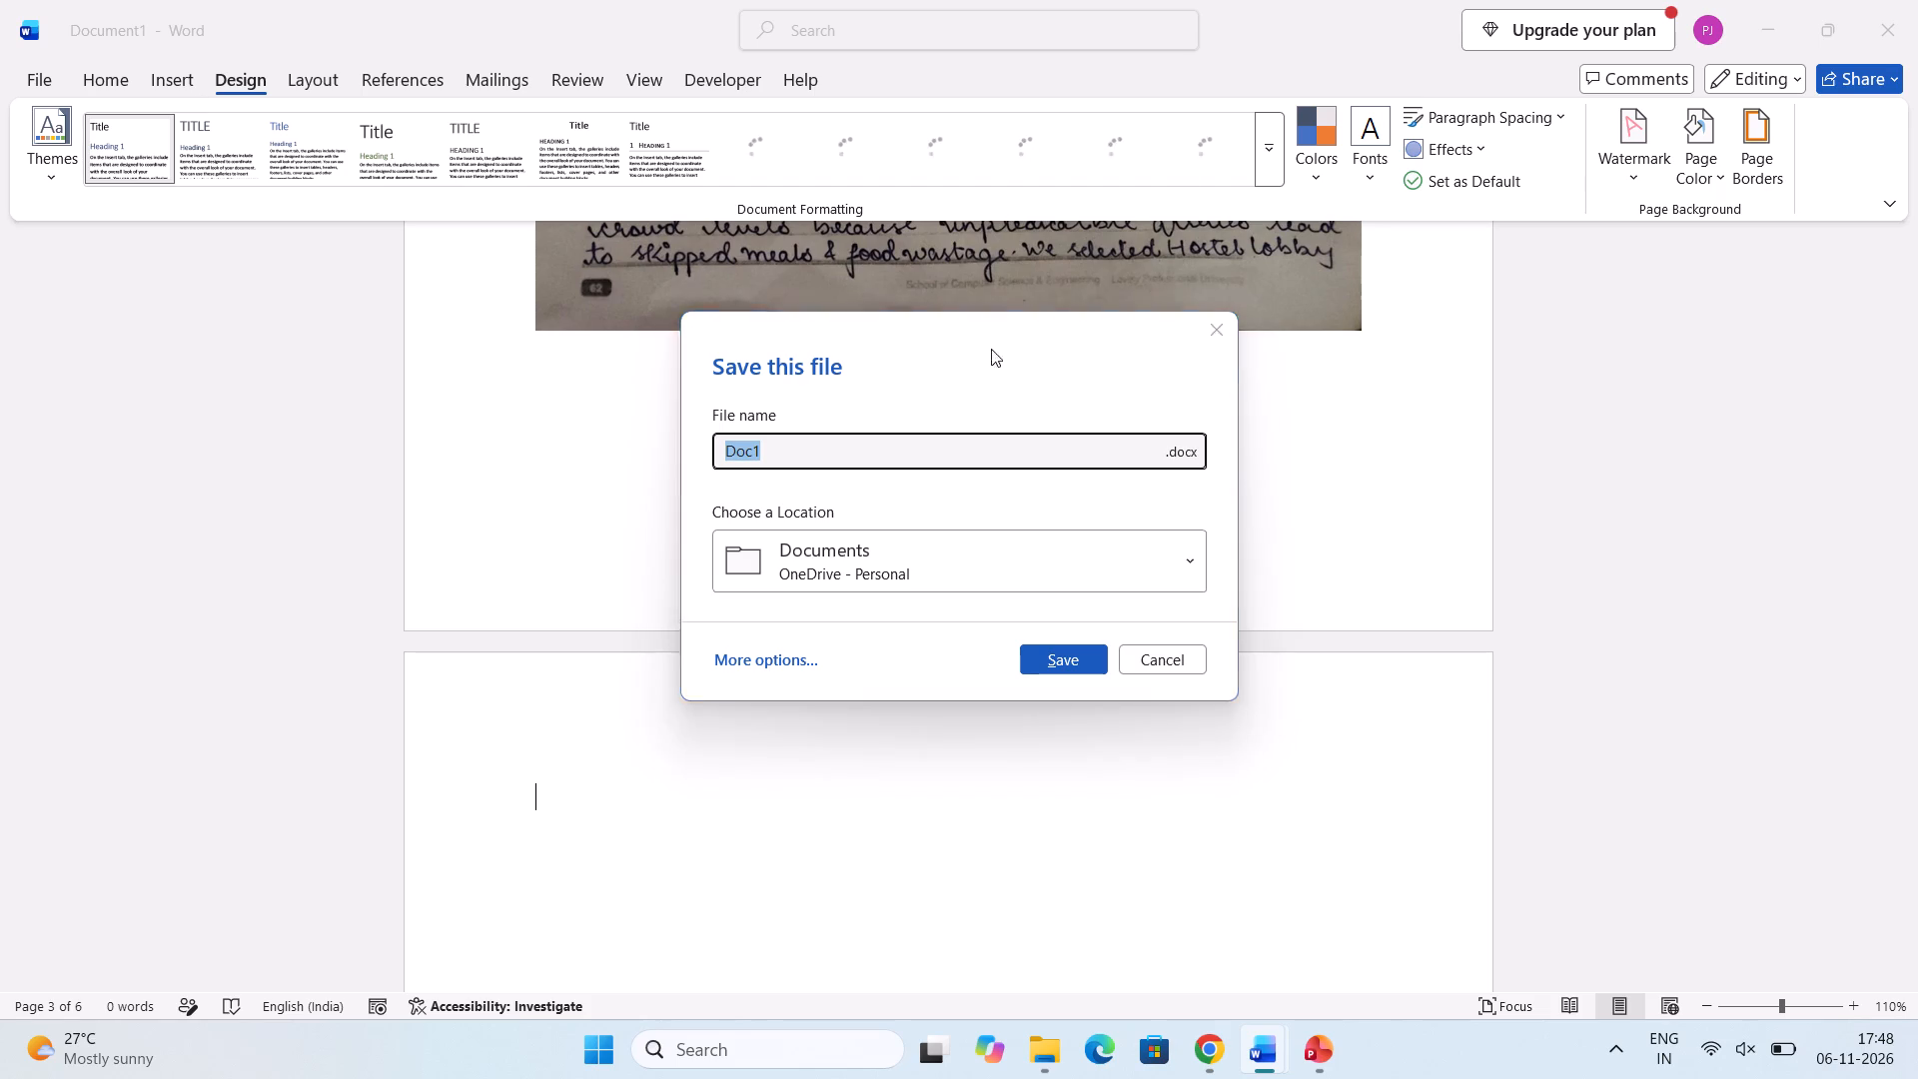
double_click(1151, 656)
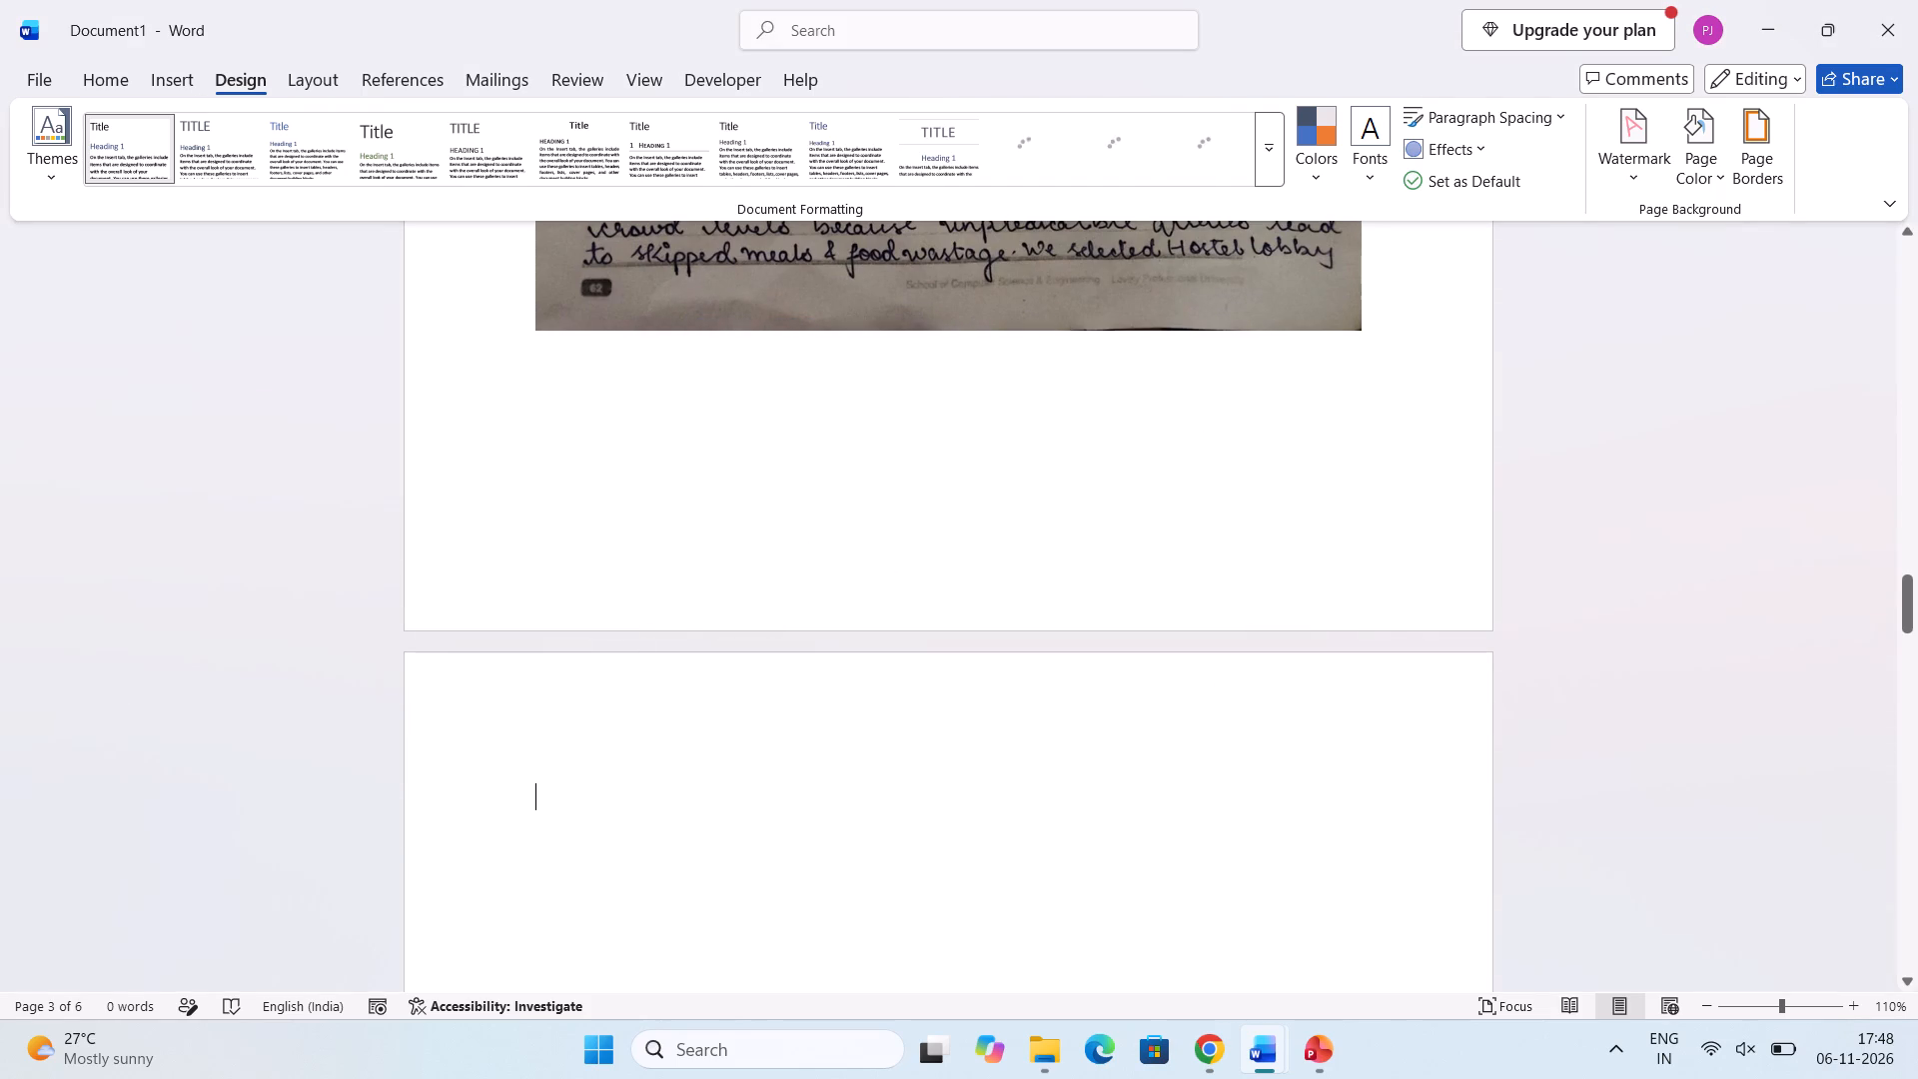
Insert the picture WhatsApp Image 2026-11-06 at 4.01.48 PM from the Downloads folder on the blank fourth page.
click(184, 109)
click(182, 92)
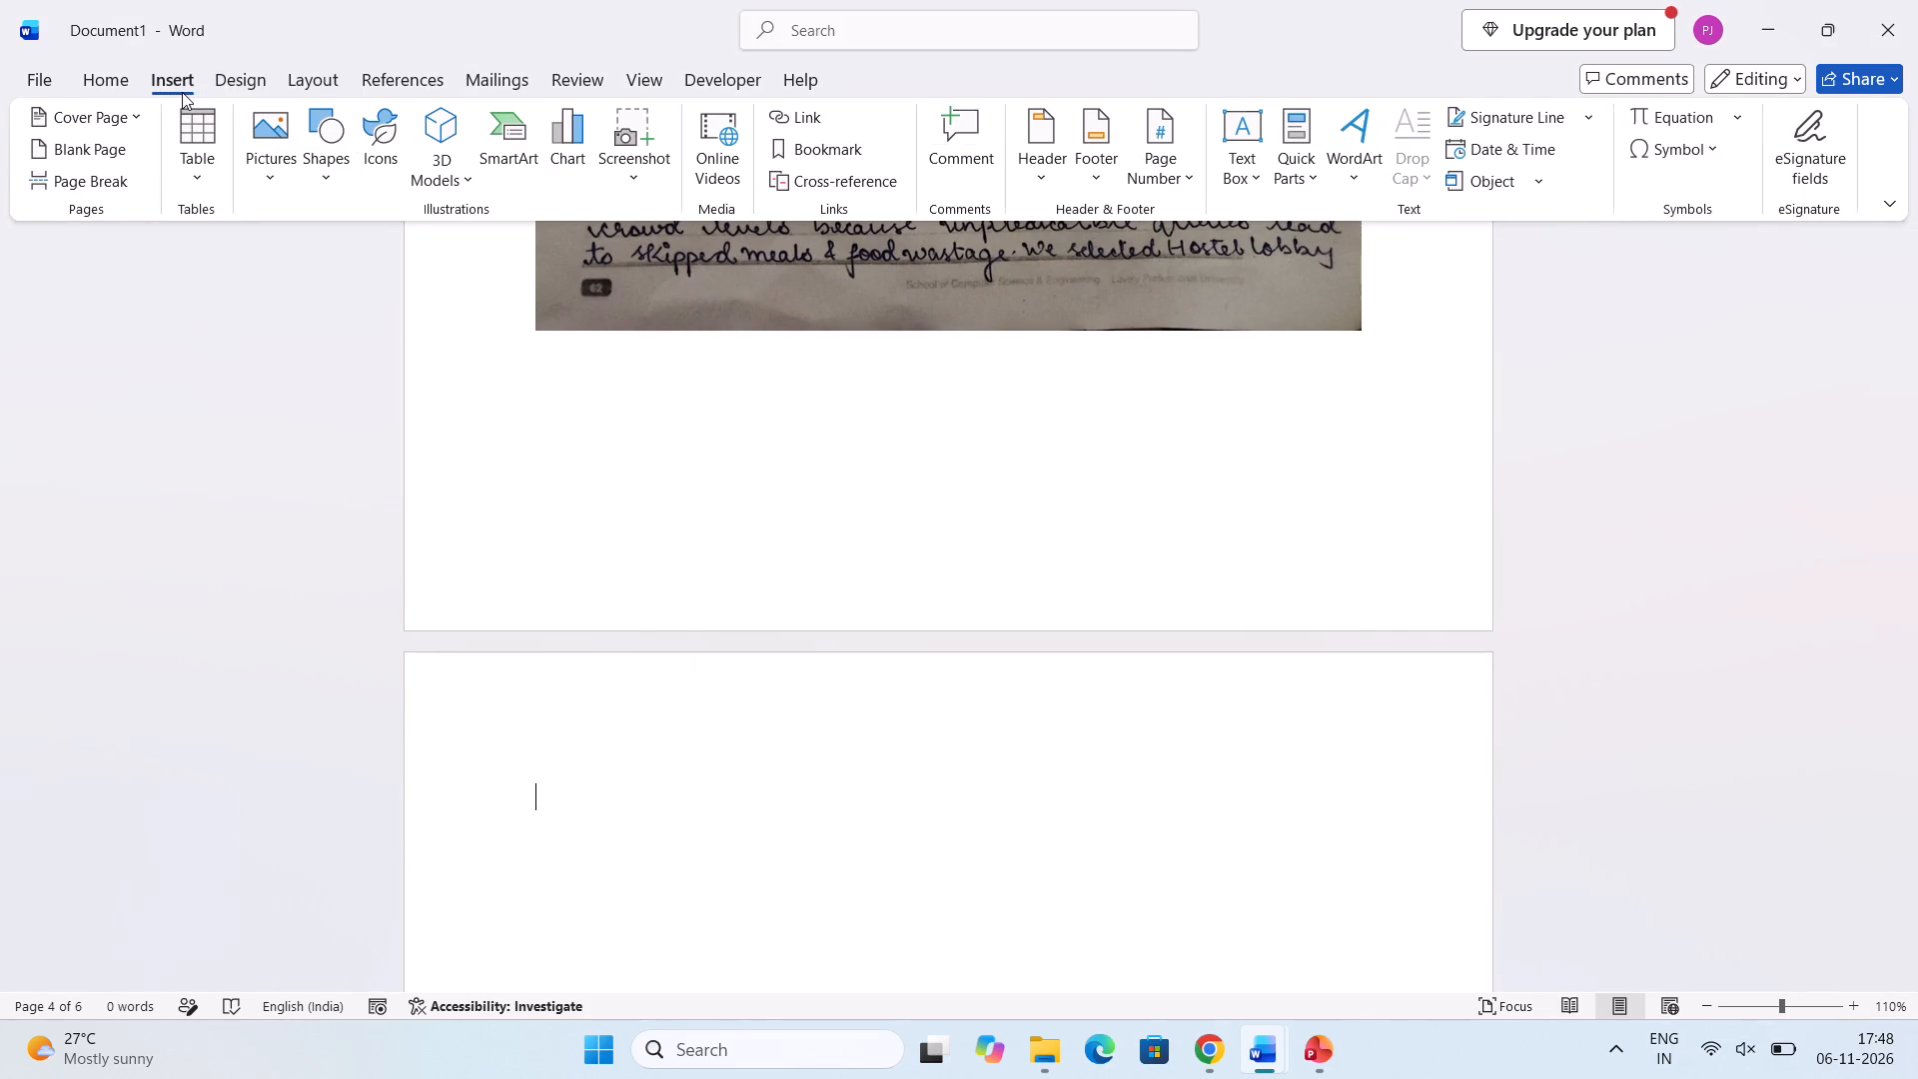
click(265, 180)
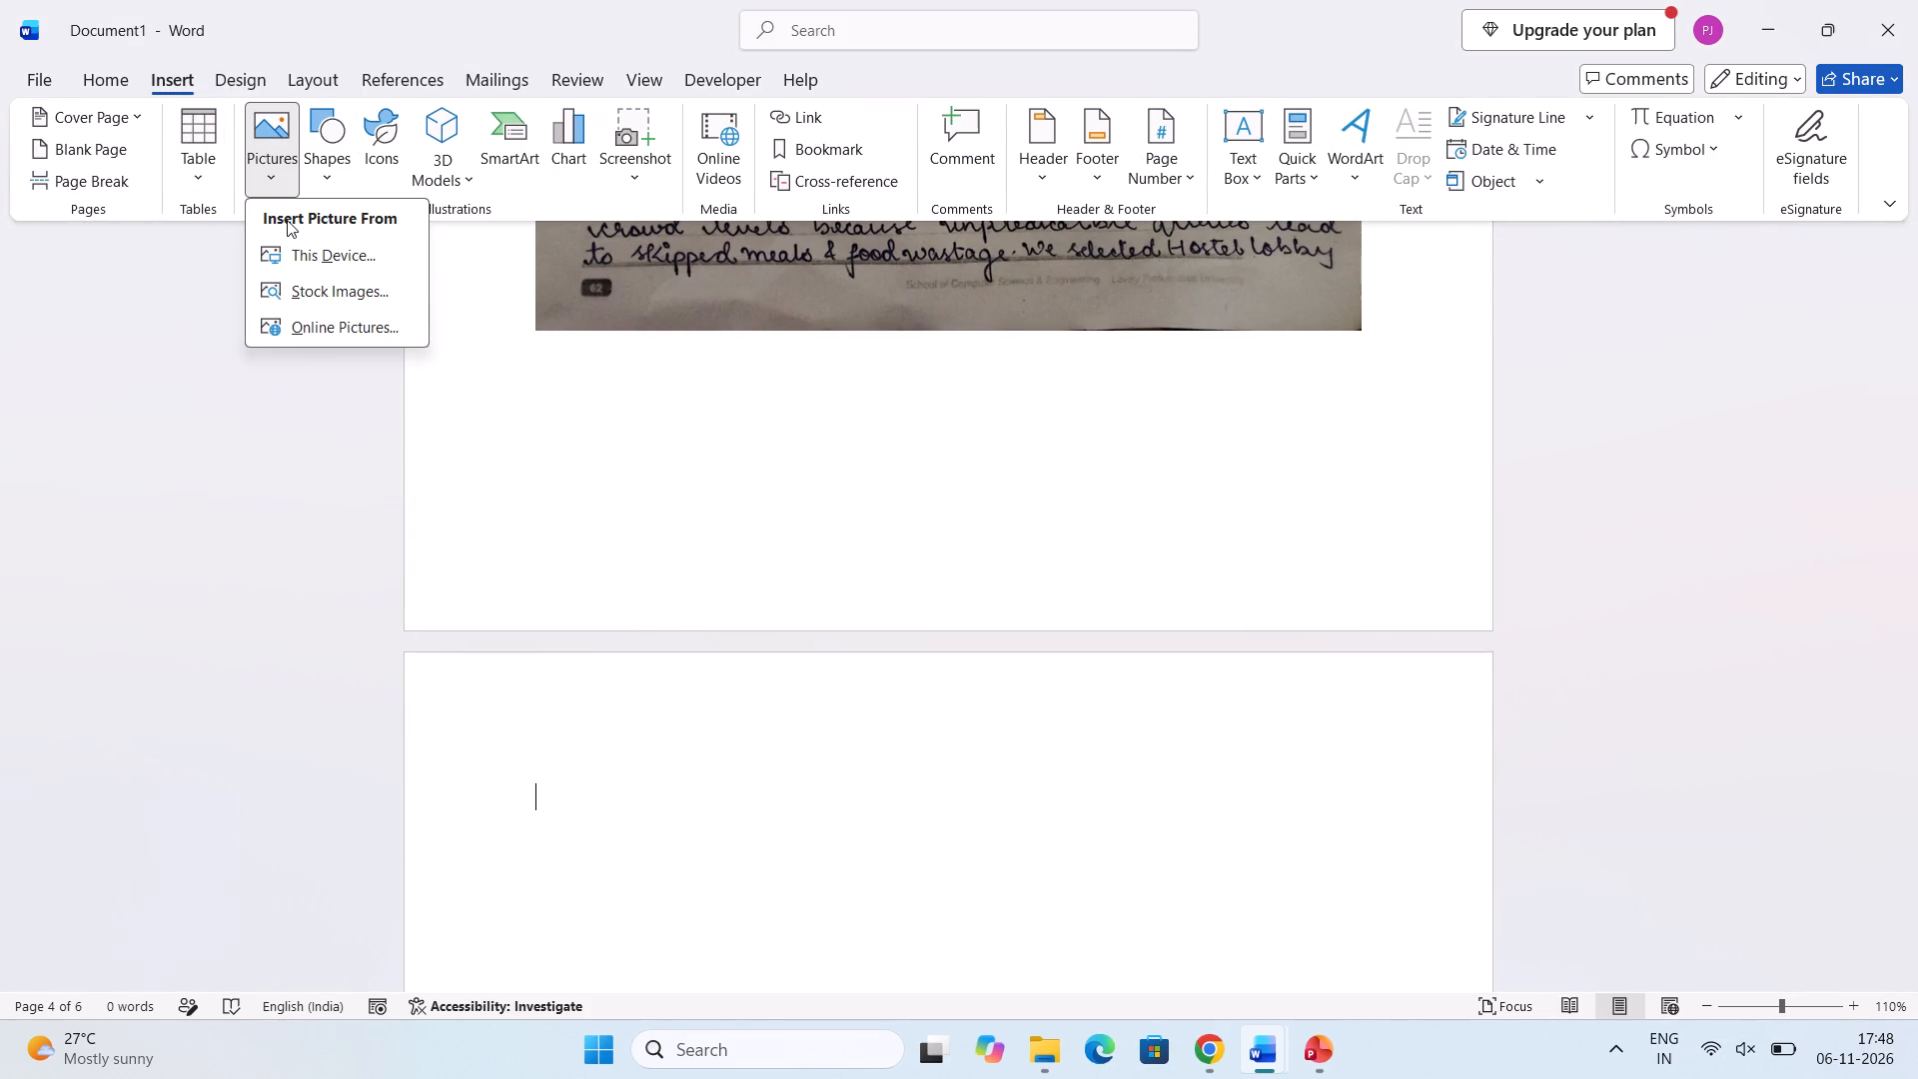
triple_click(287, 220)
triple_click(287, 220)
double_click(287, 220)
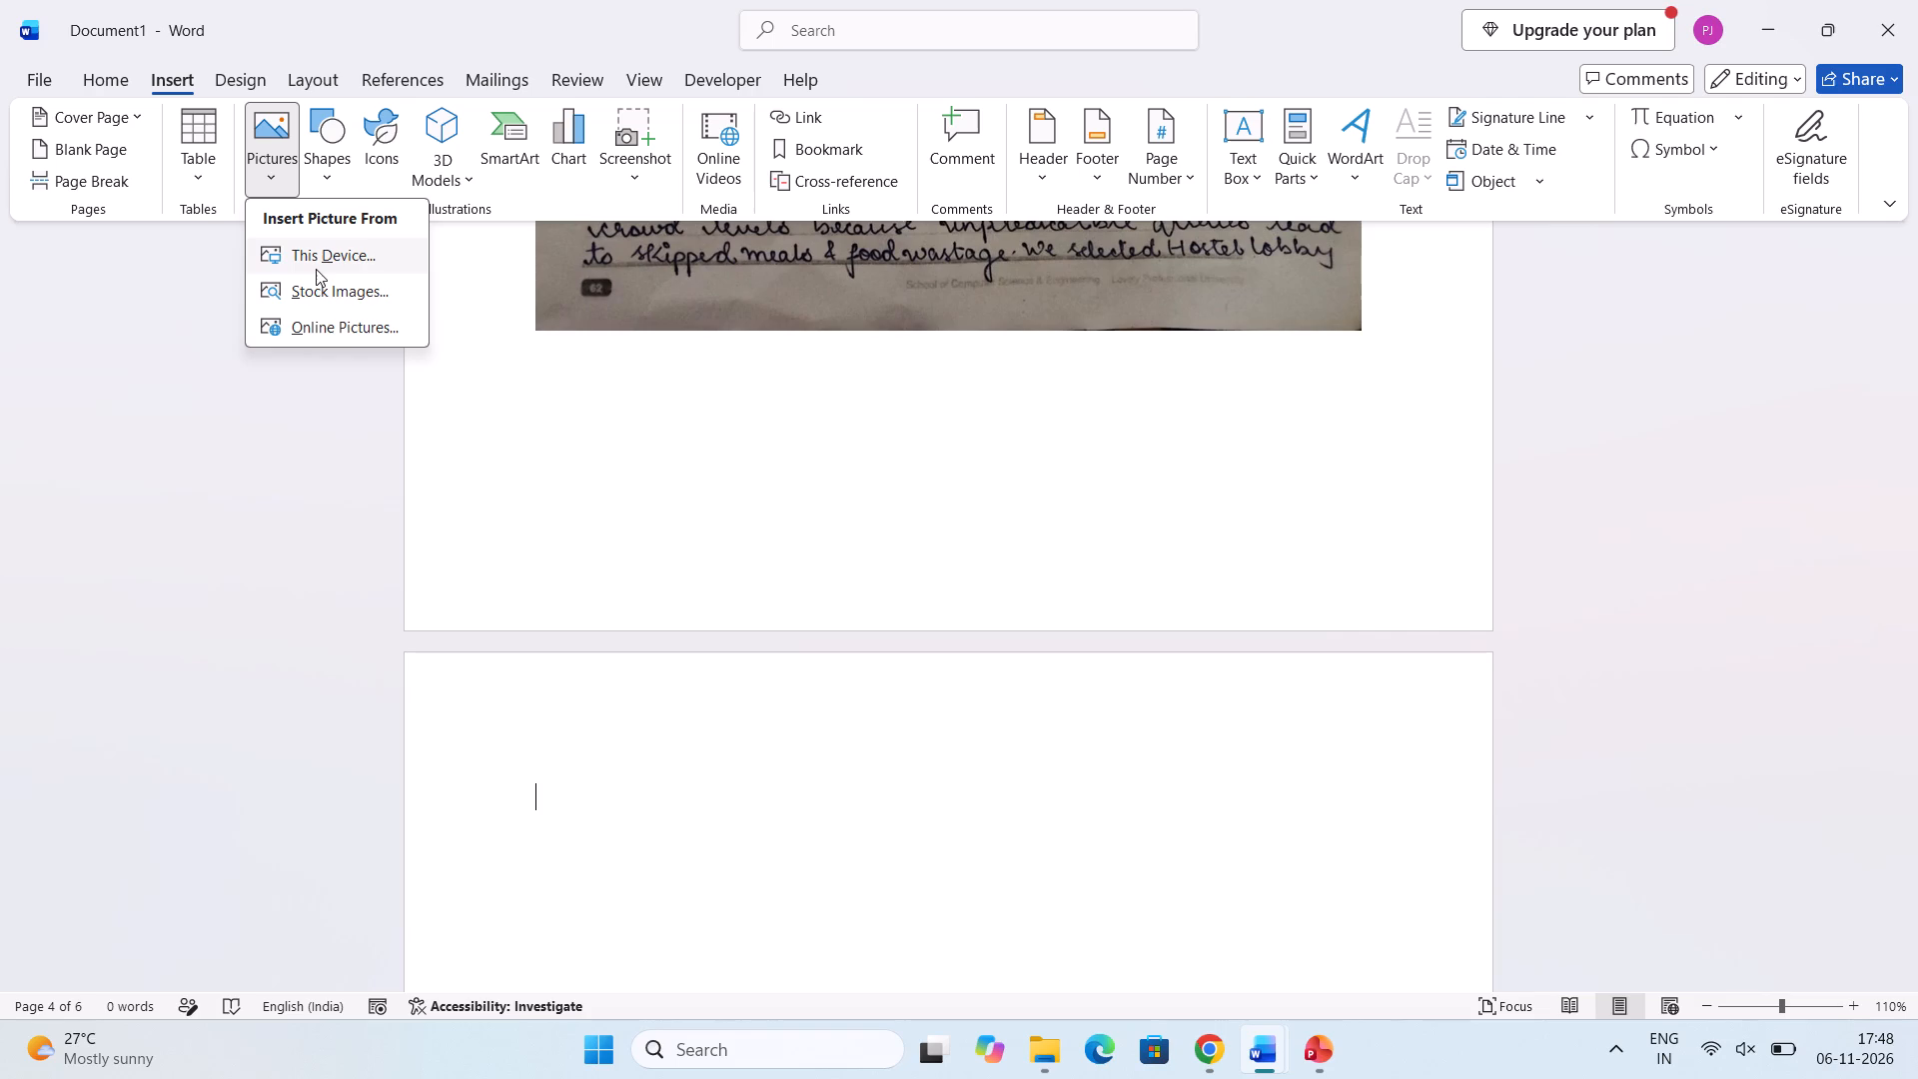
click(332, 255)
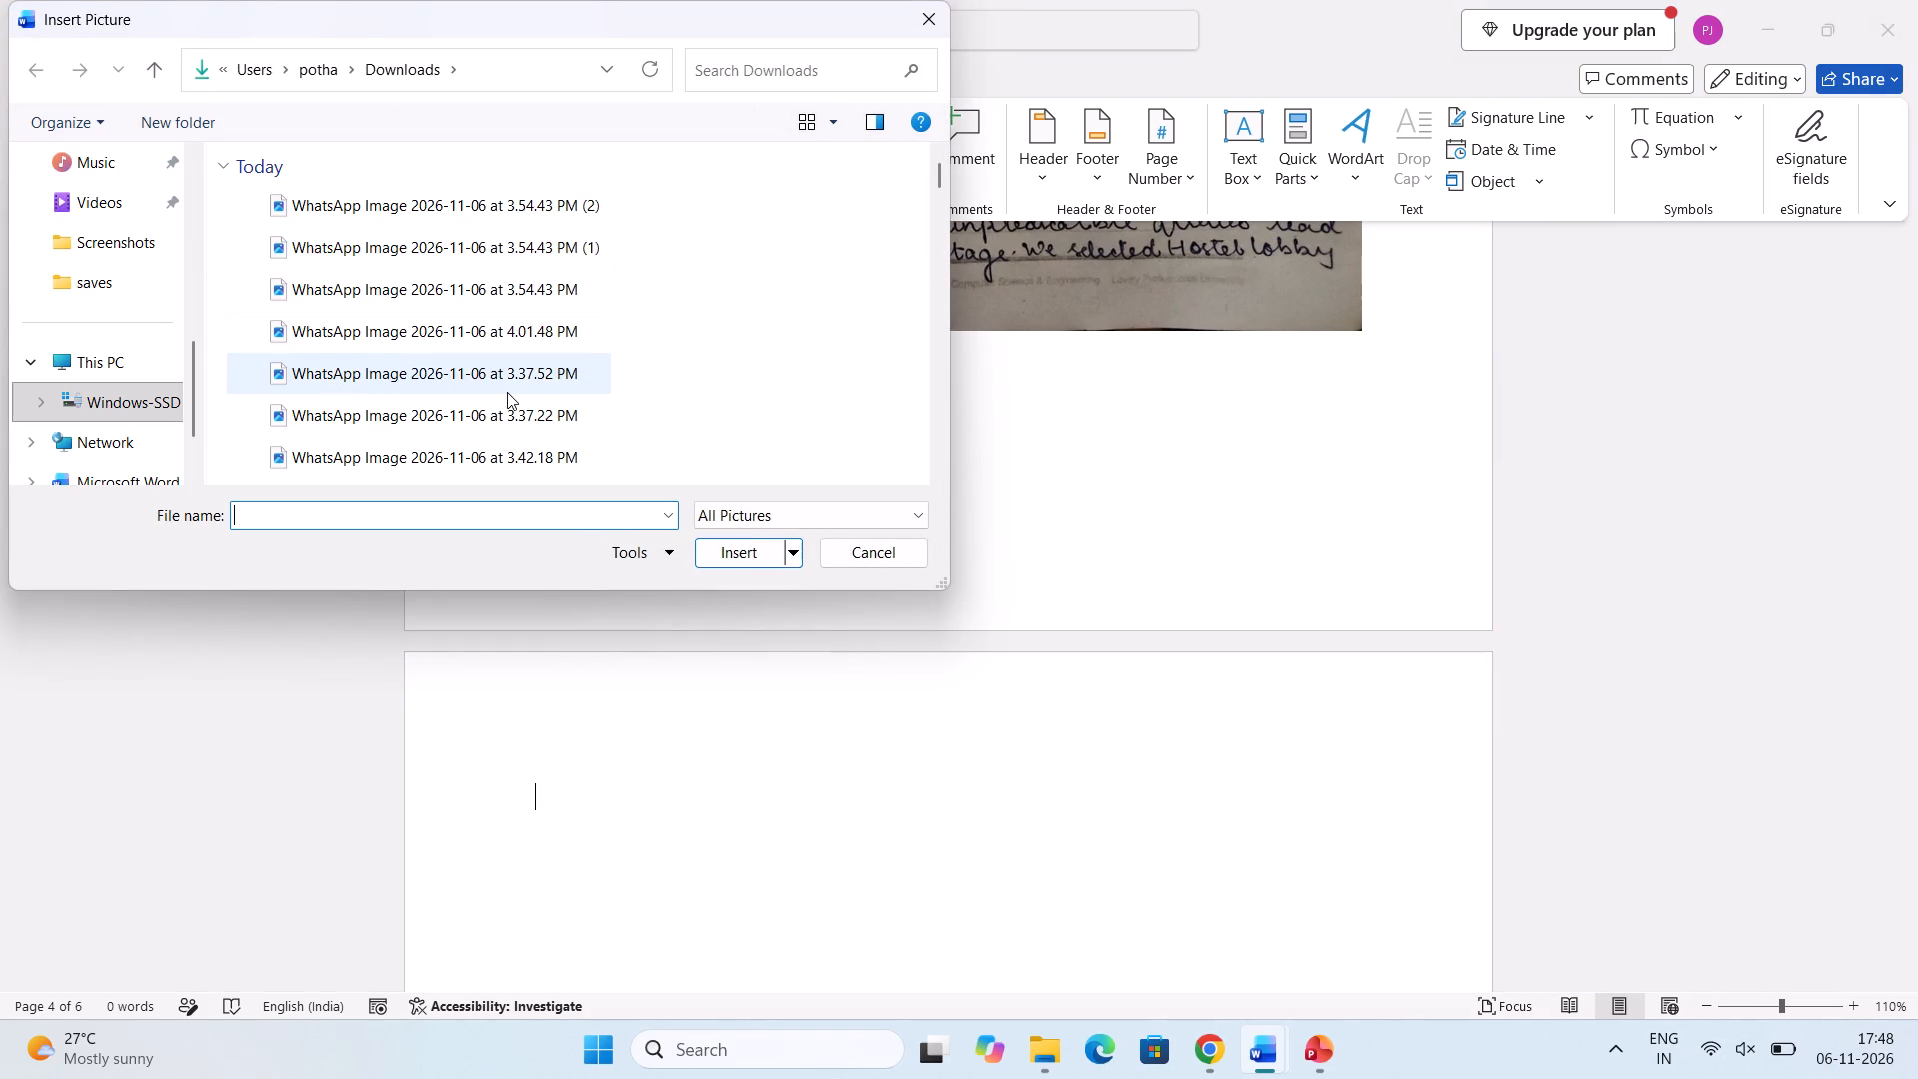
click(540, 335)
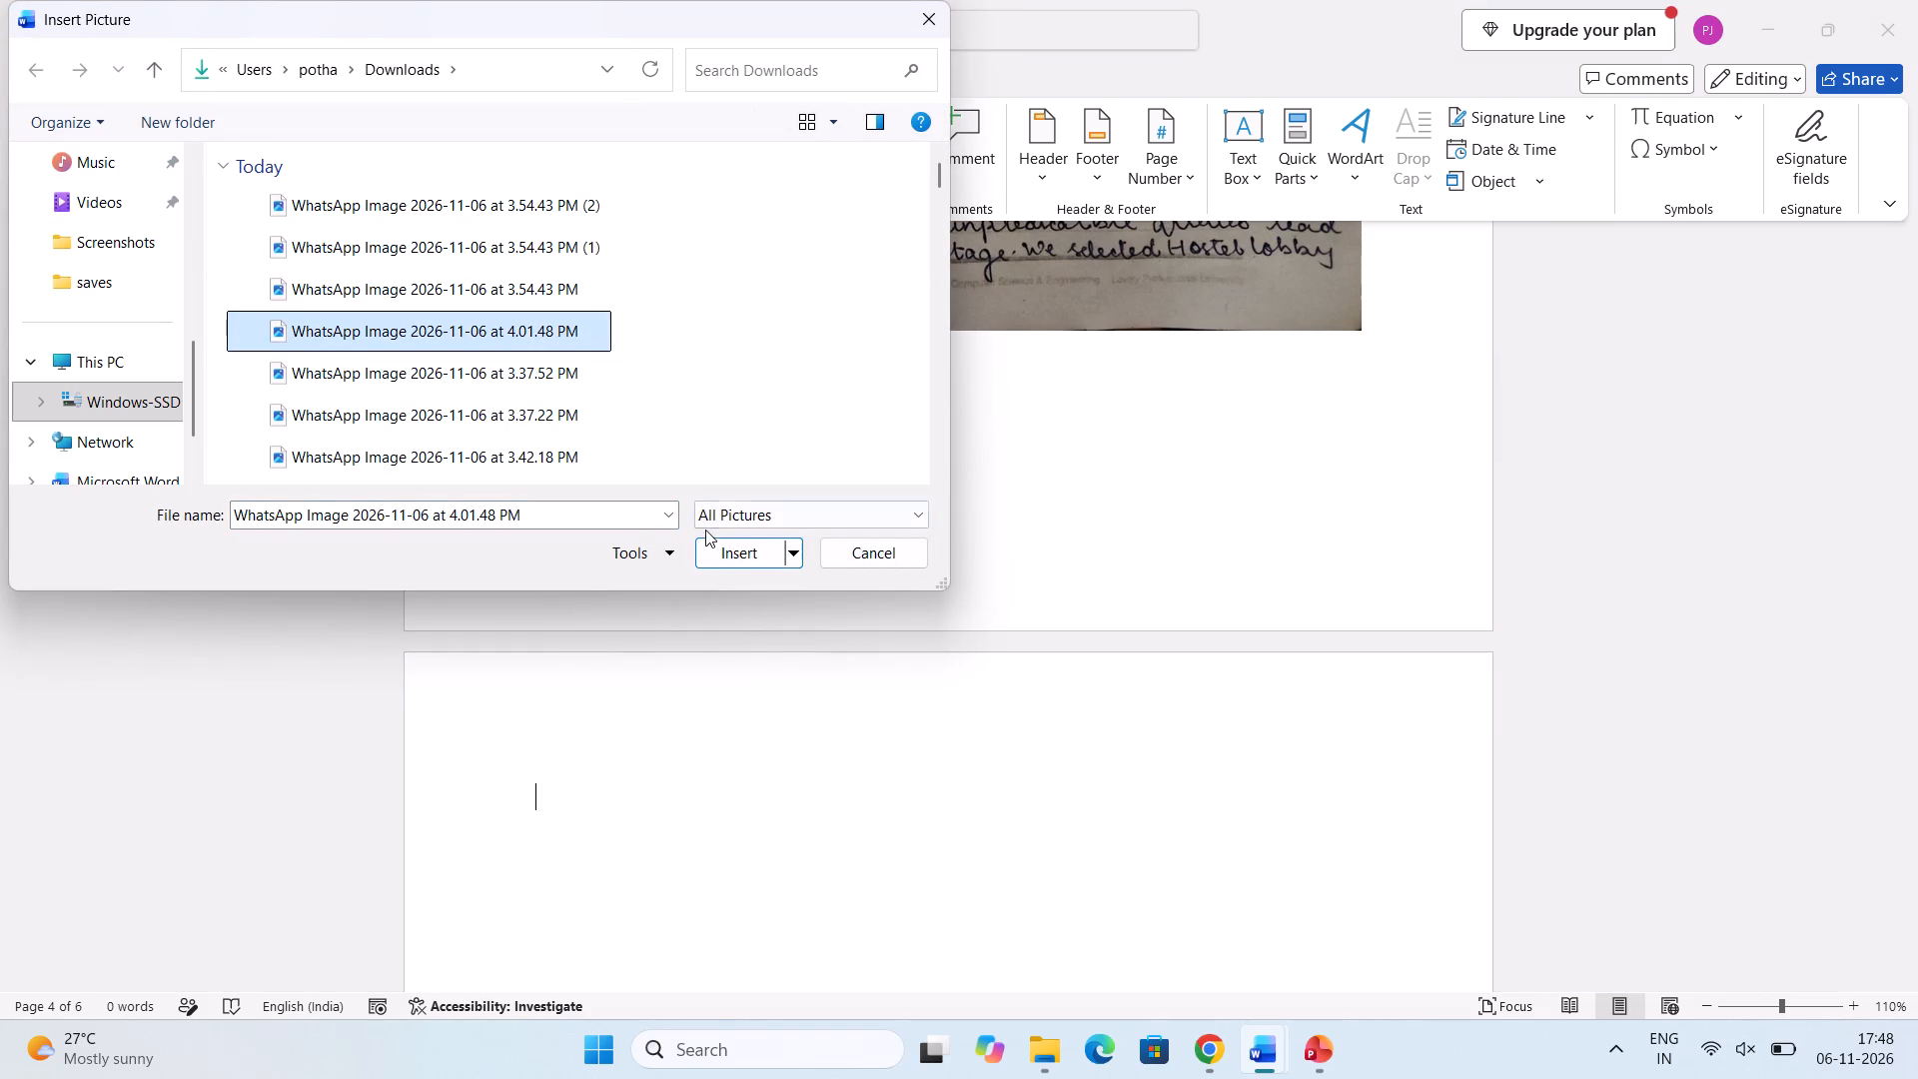
click(705, 531)
drag(705, 531, 716, 553)
double_click(716, 553)
Insert the Prototype lead's Individual Contribution Statement photo from Downloads, placing the cursor on the blank page after the new declaration photo.
scroll(716, 553, down, 2)
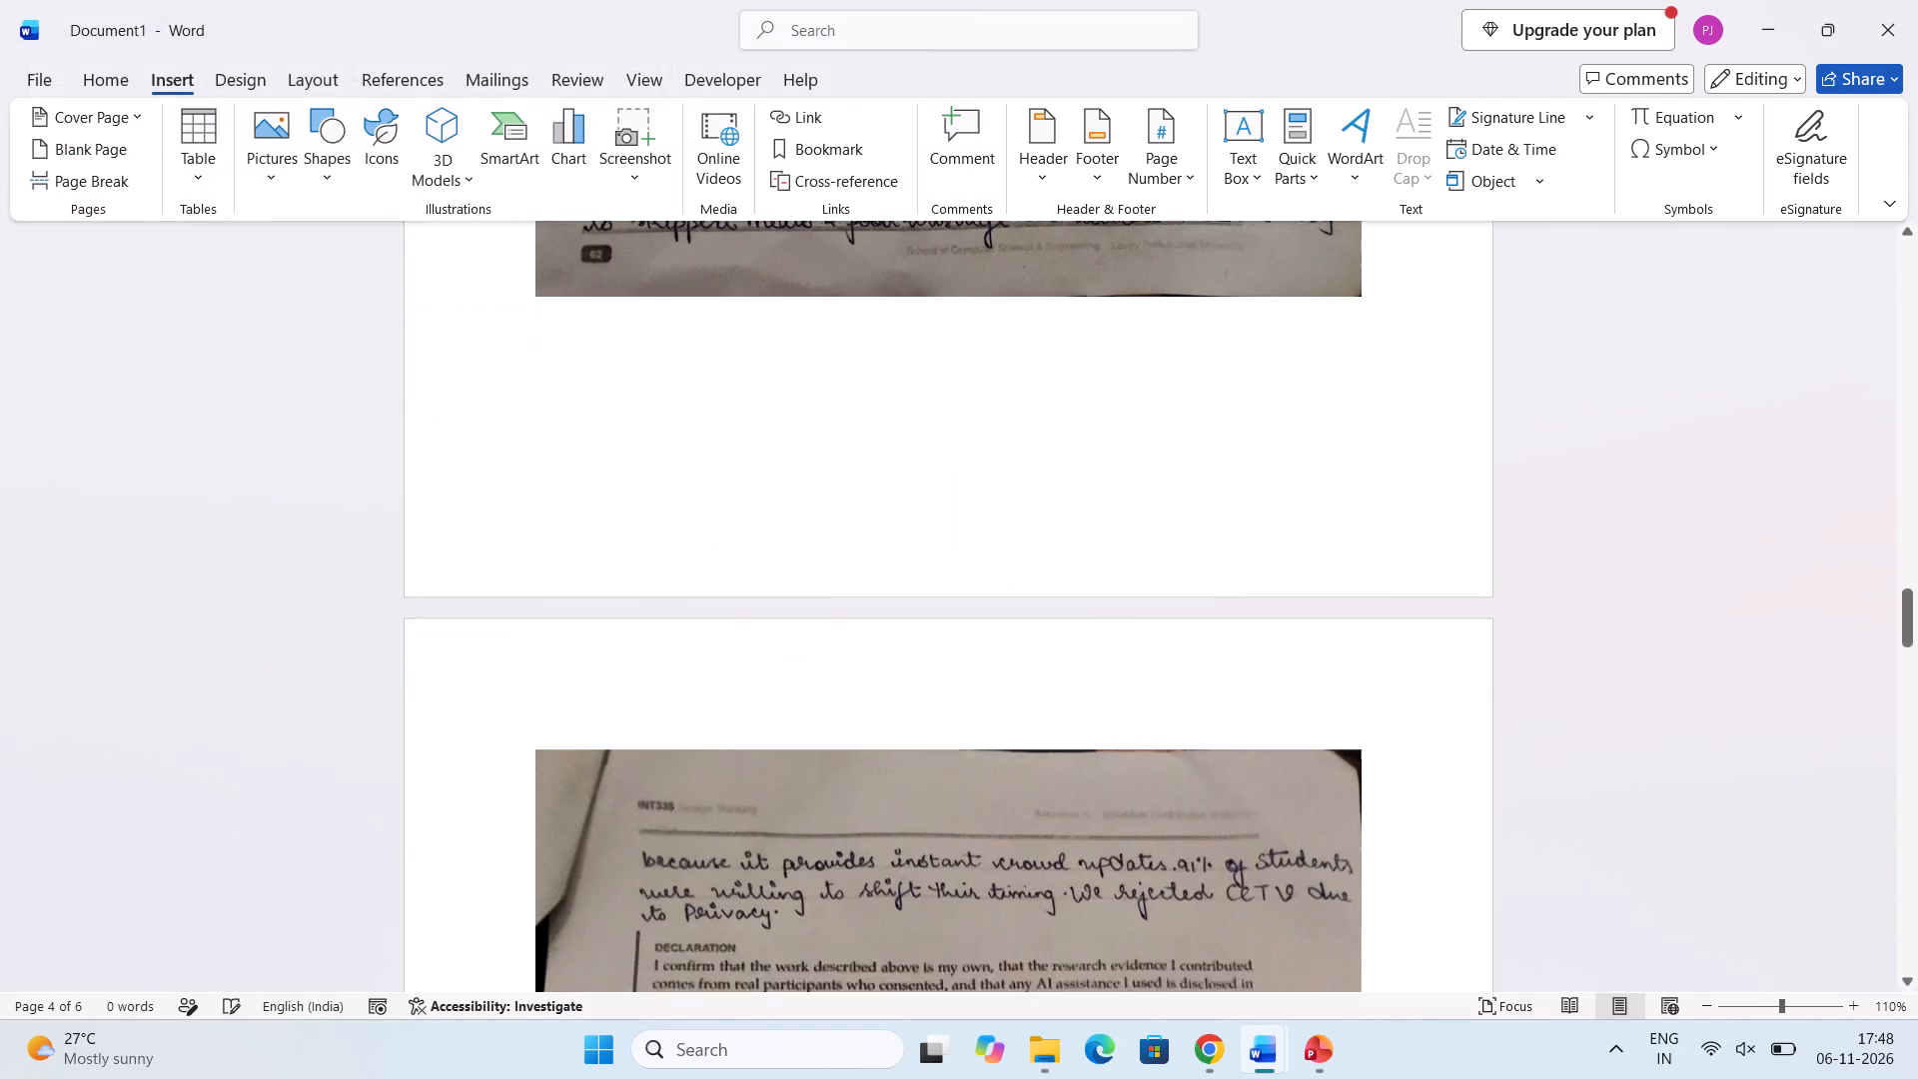
scroll(716, 553, down, 3)
click(600, 517)
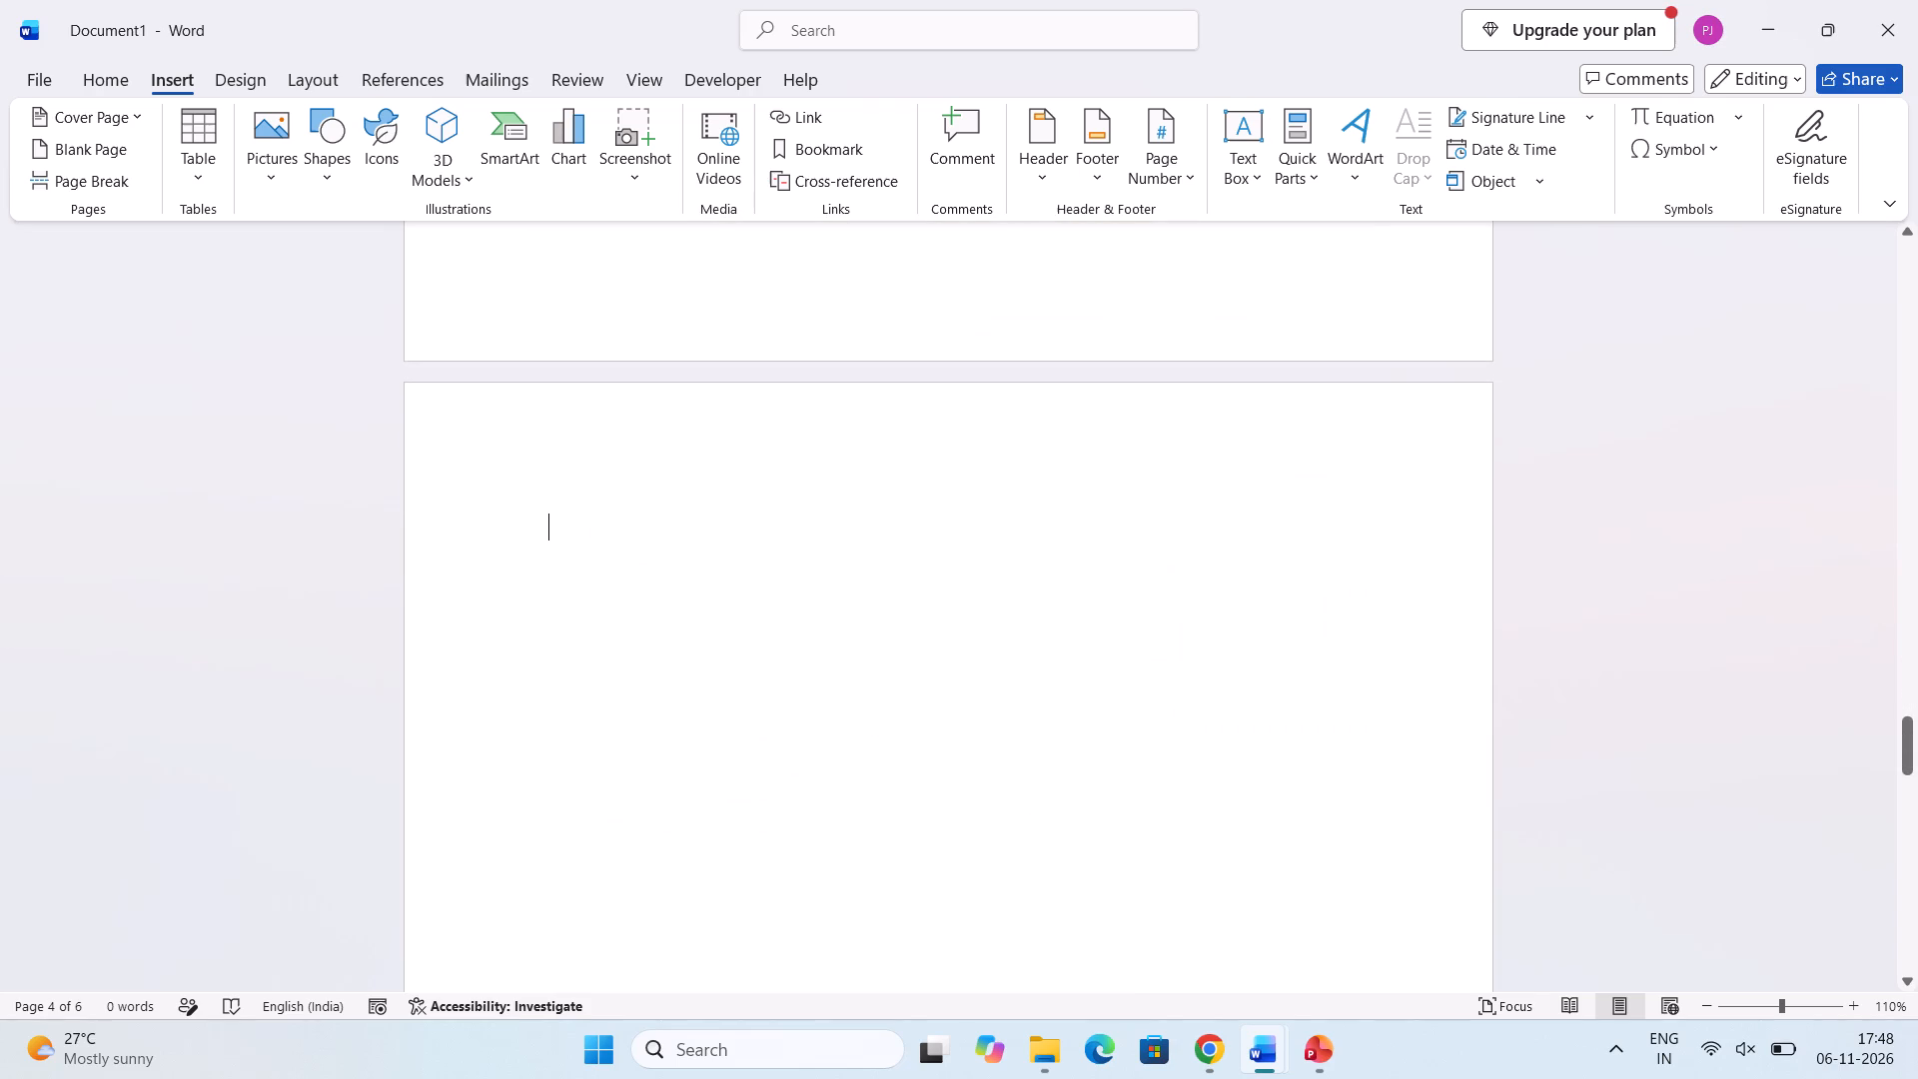
click(289, 174)
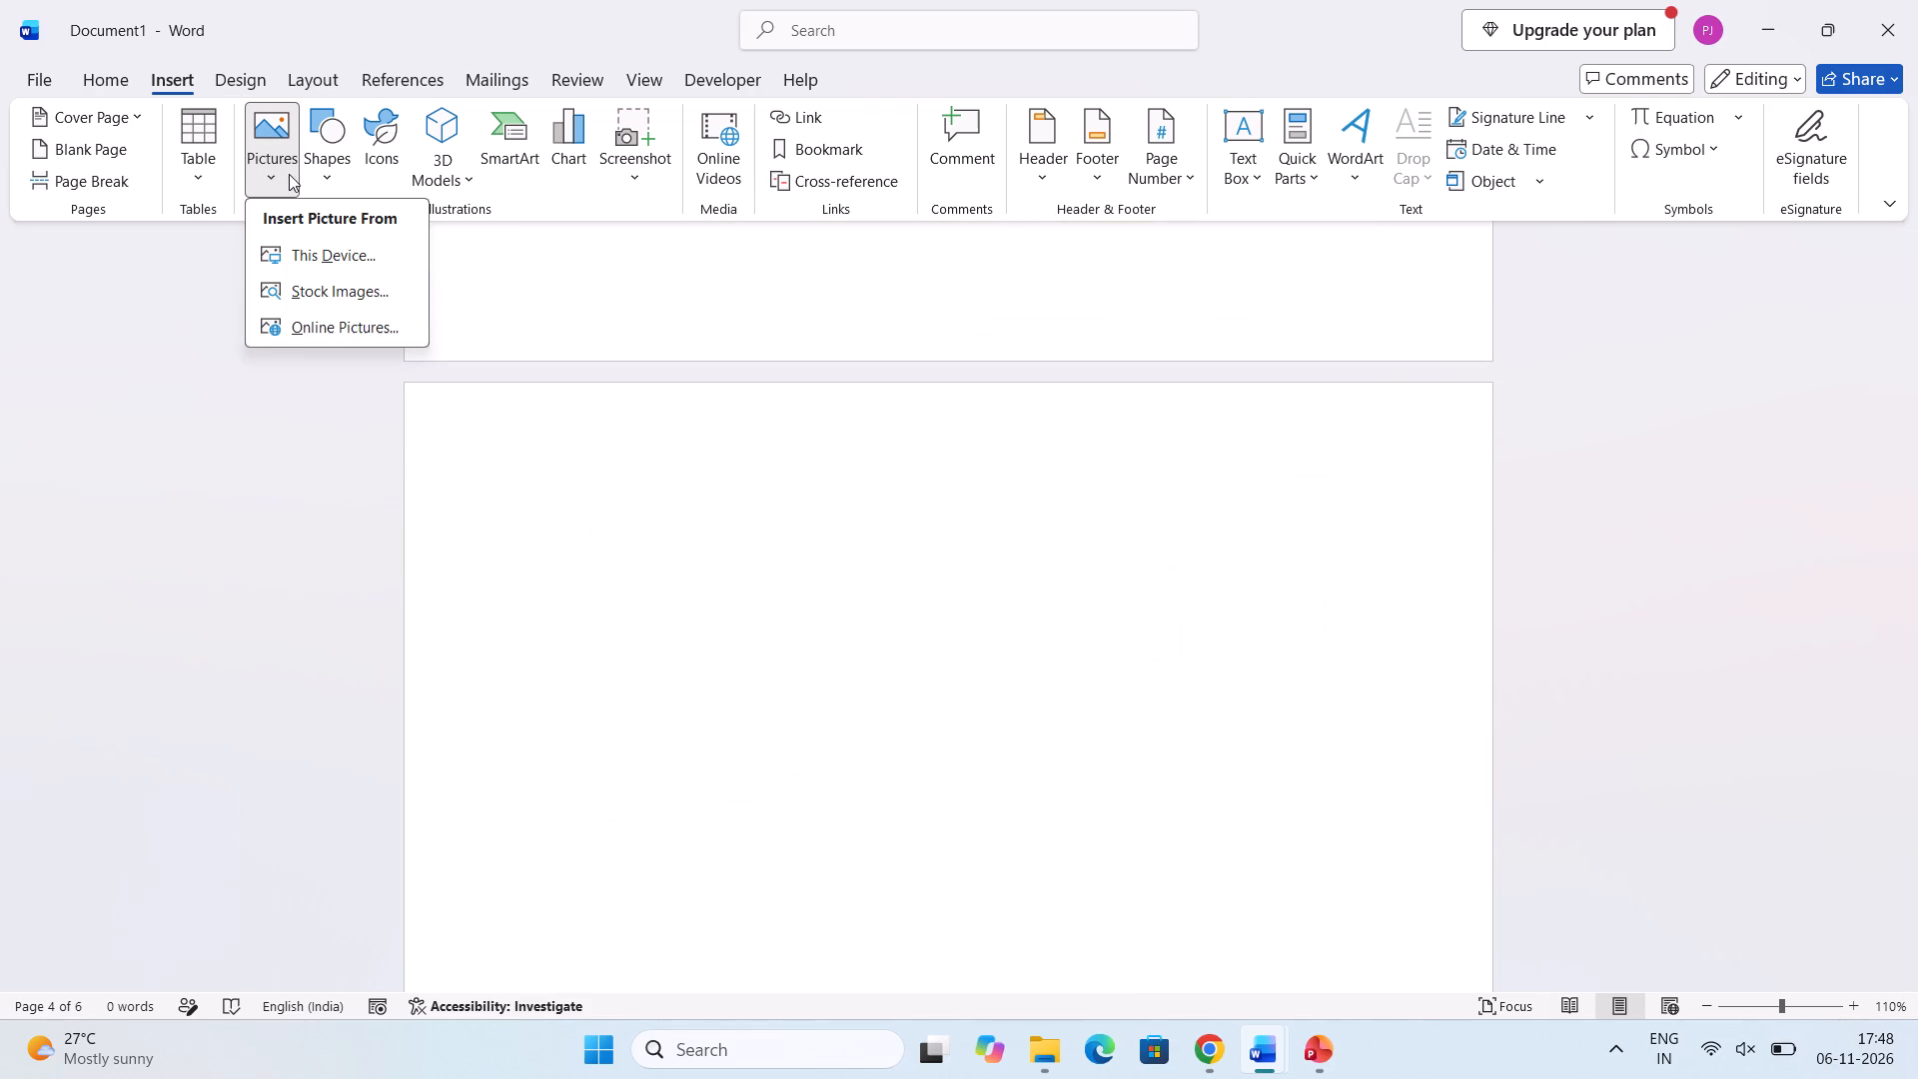
click(330, 253)
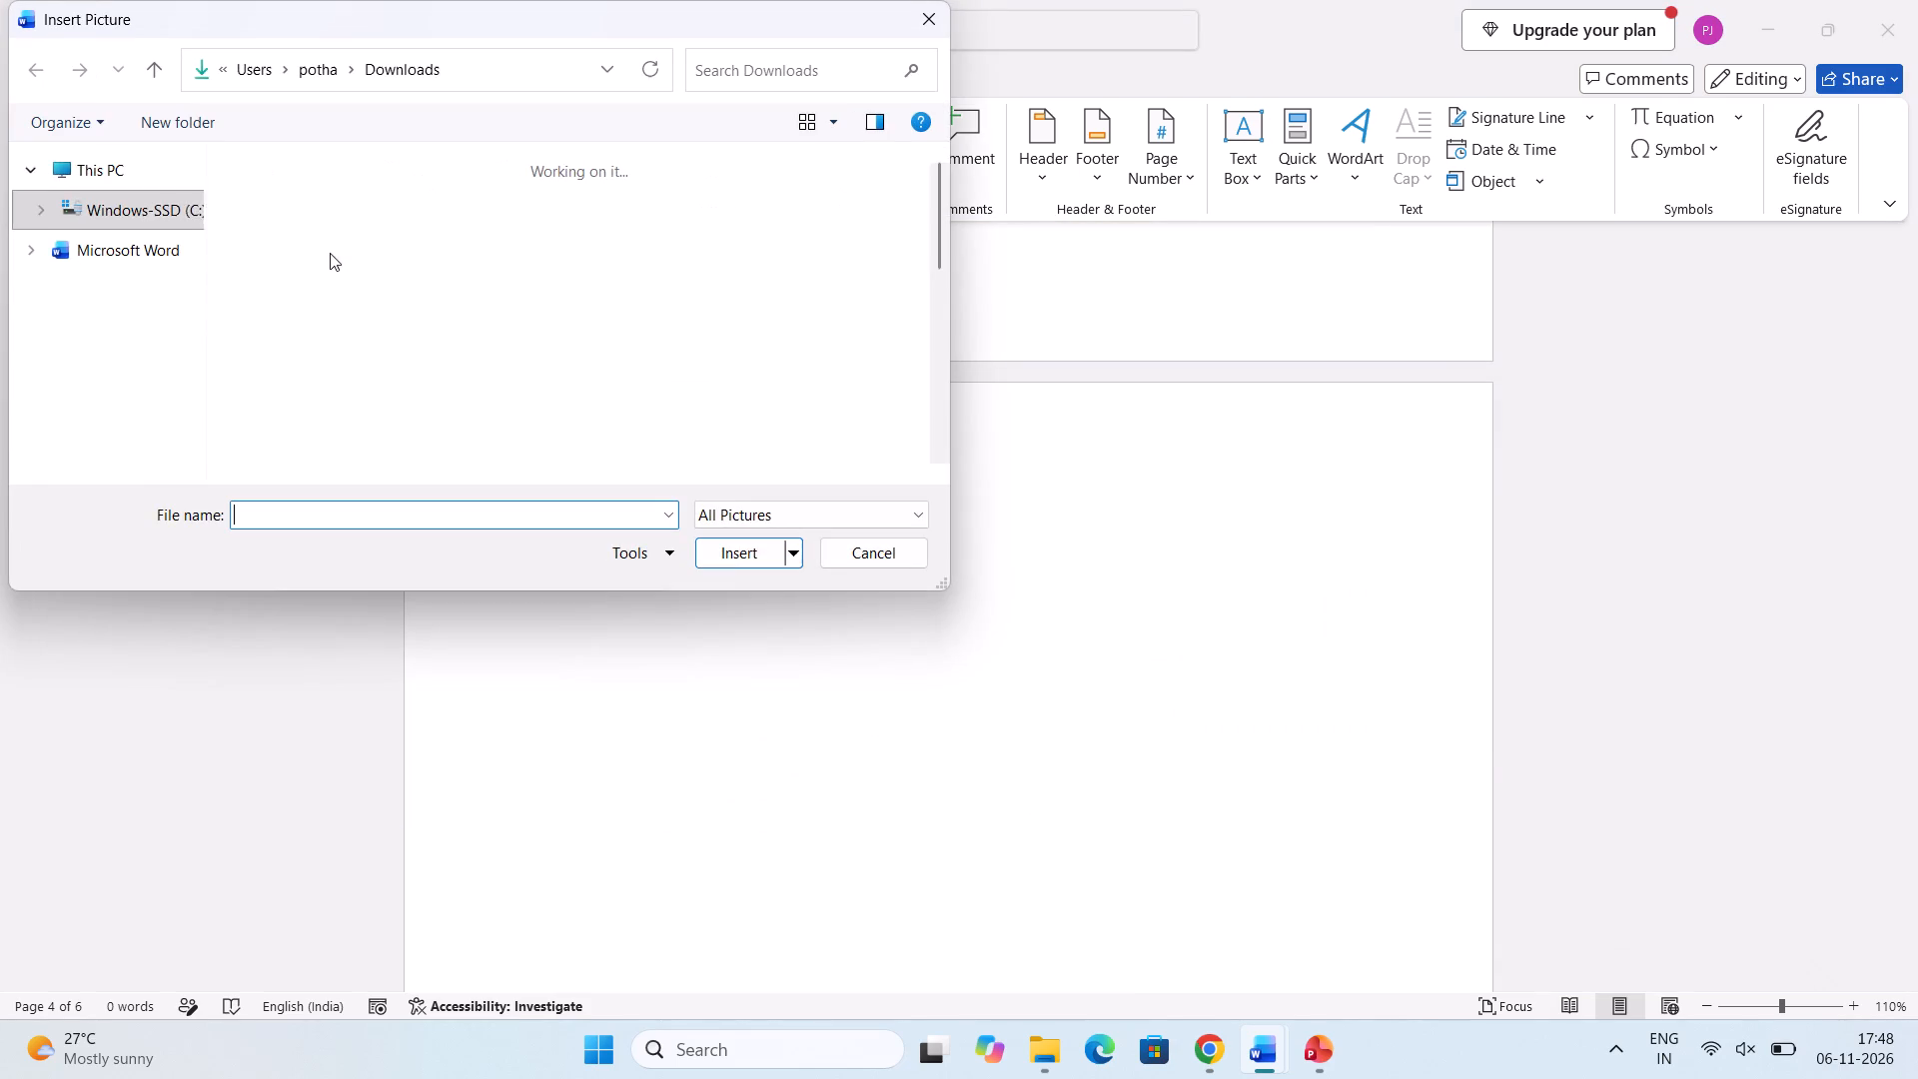
click(479, 279)
drag(479, 279, 488, 263)
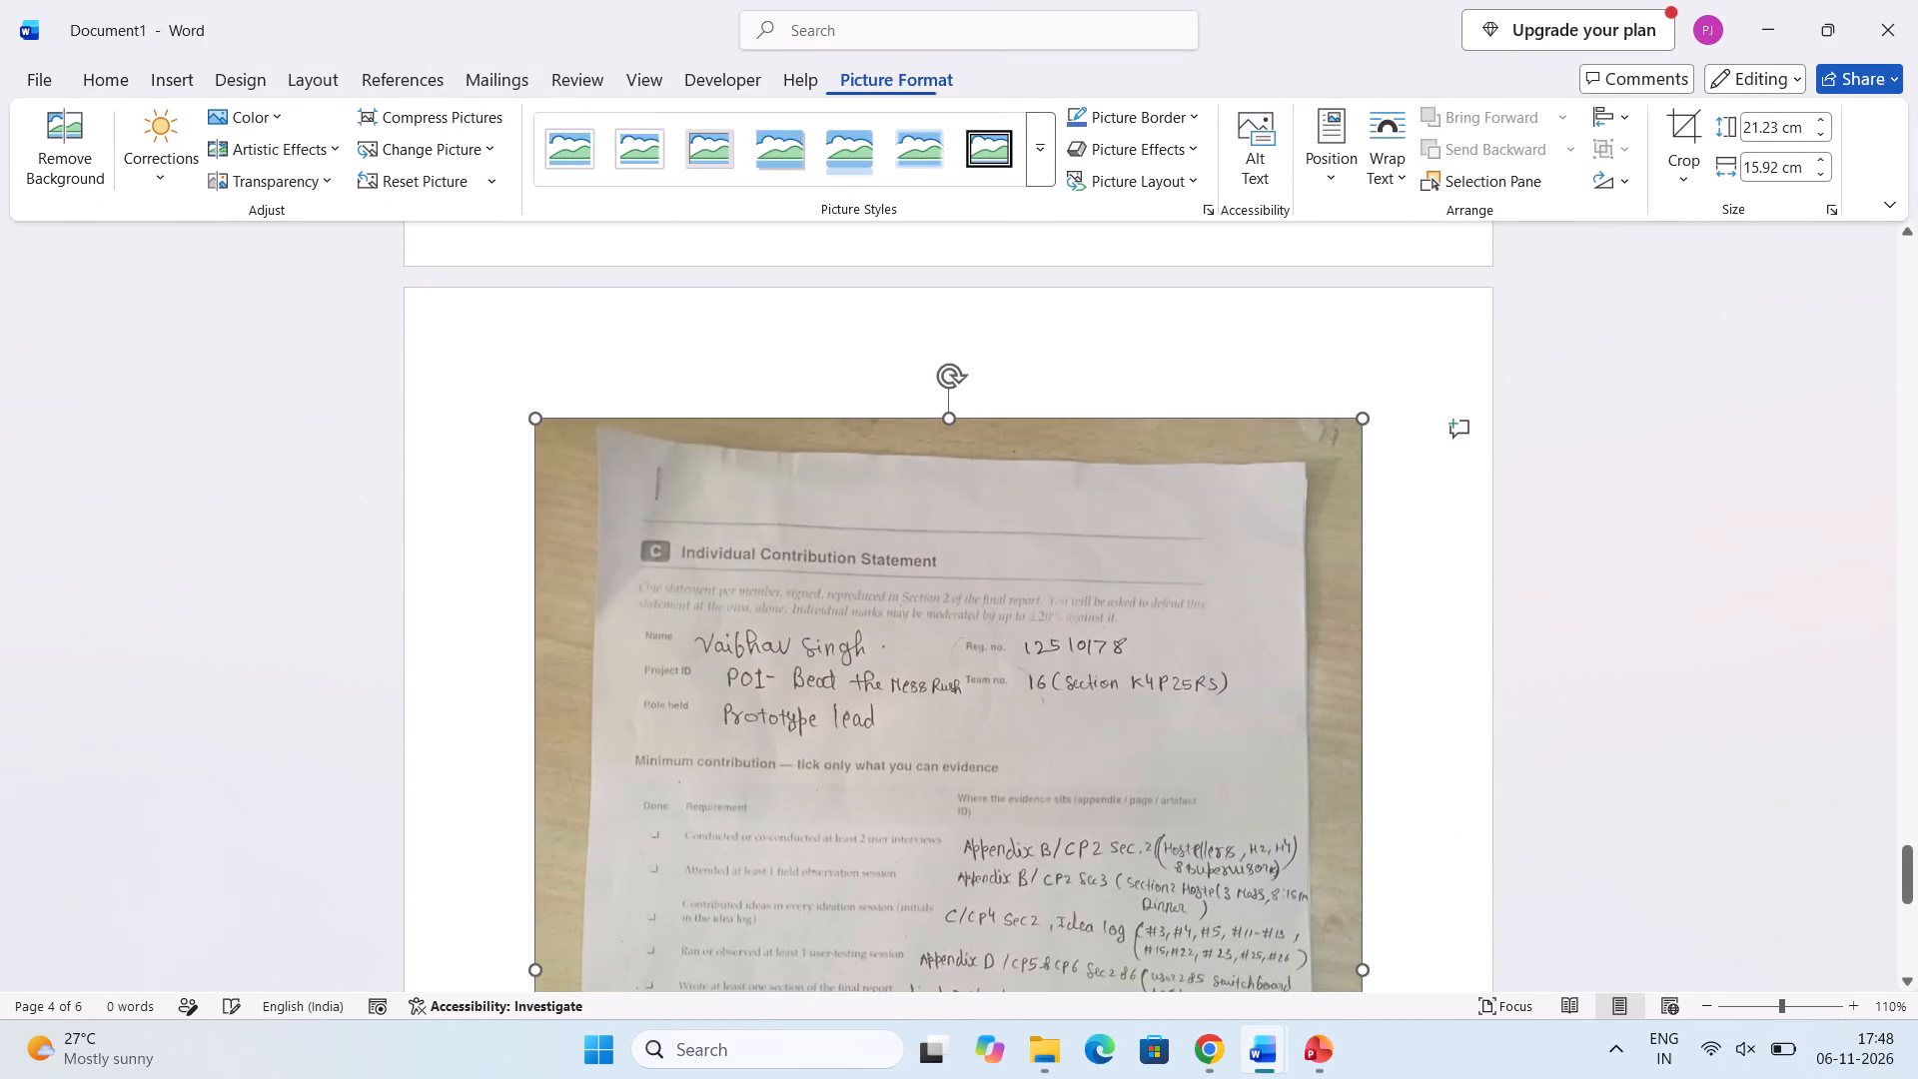
Insert a blank page at the Prototype lead's contribution statement photo on the last page.
scroll(782, 582, down, 3)
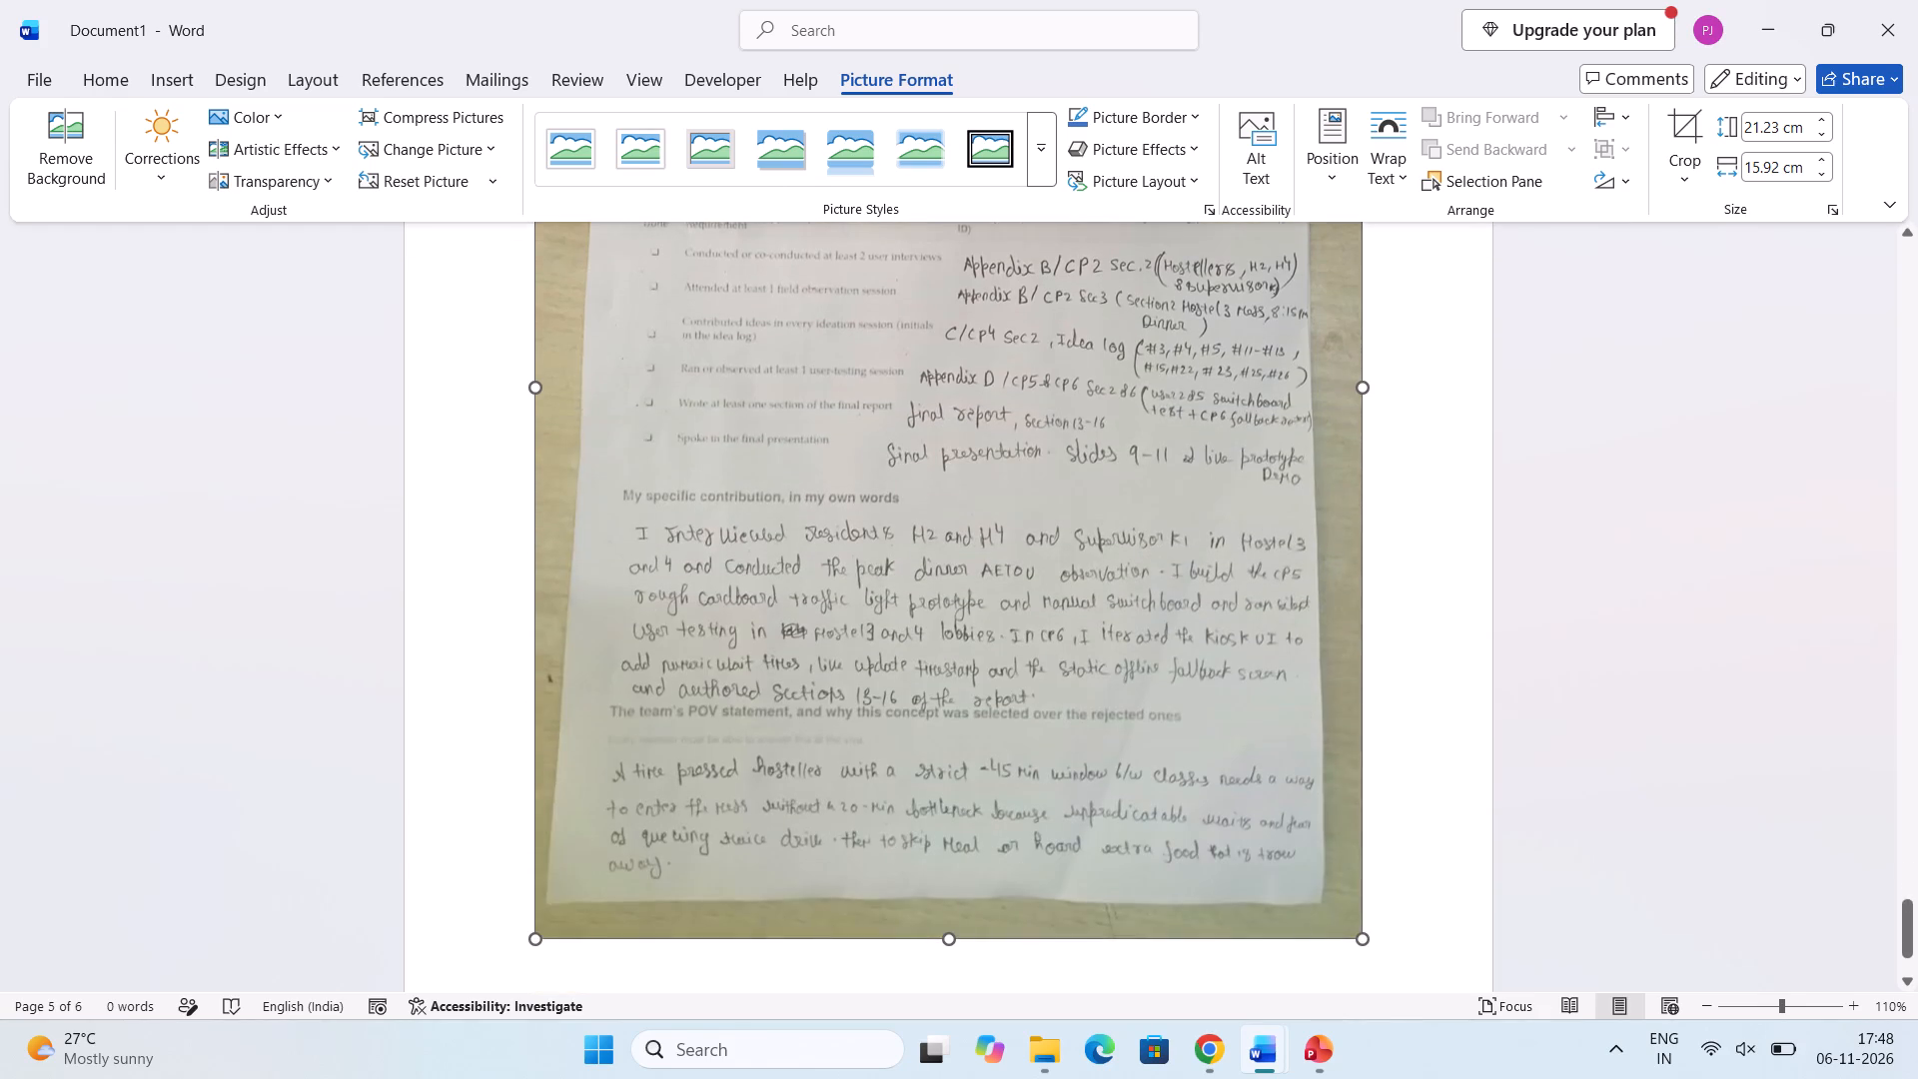
scroll(782, 582, down, 13)
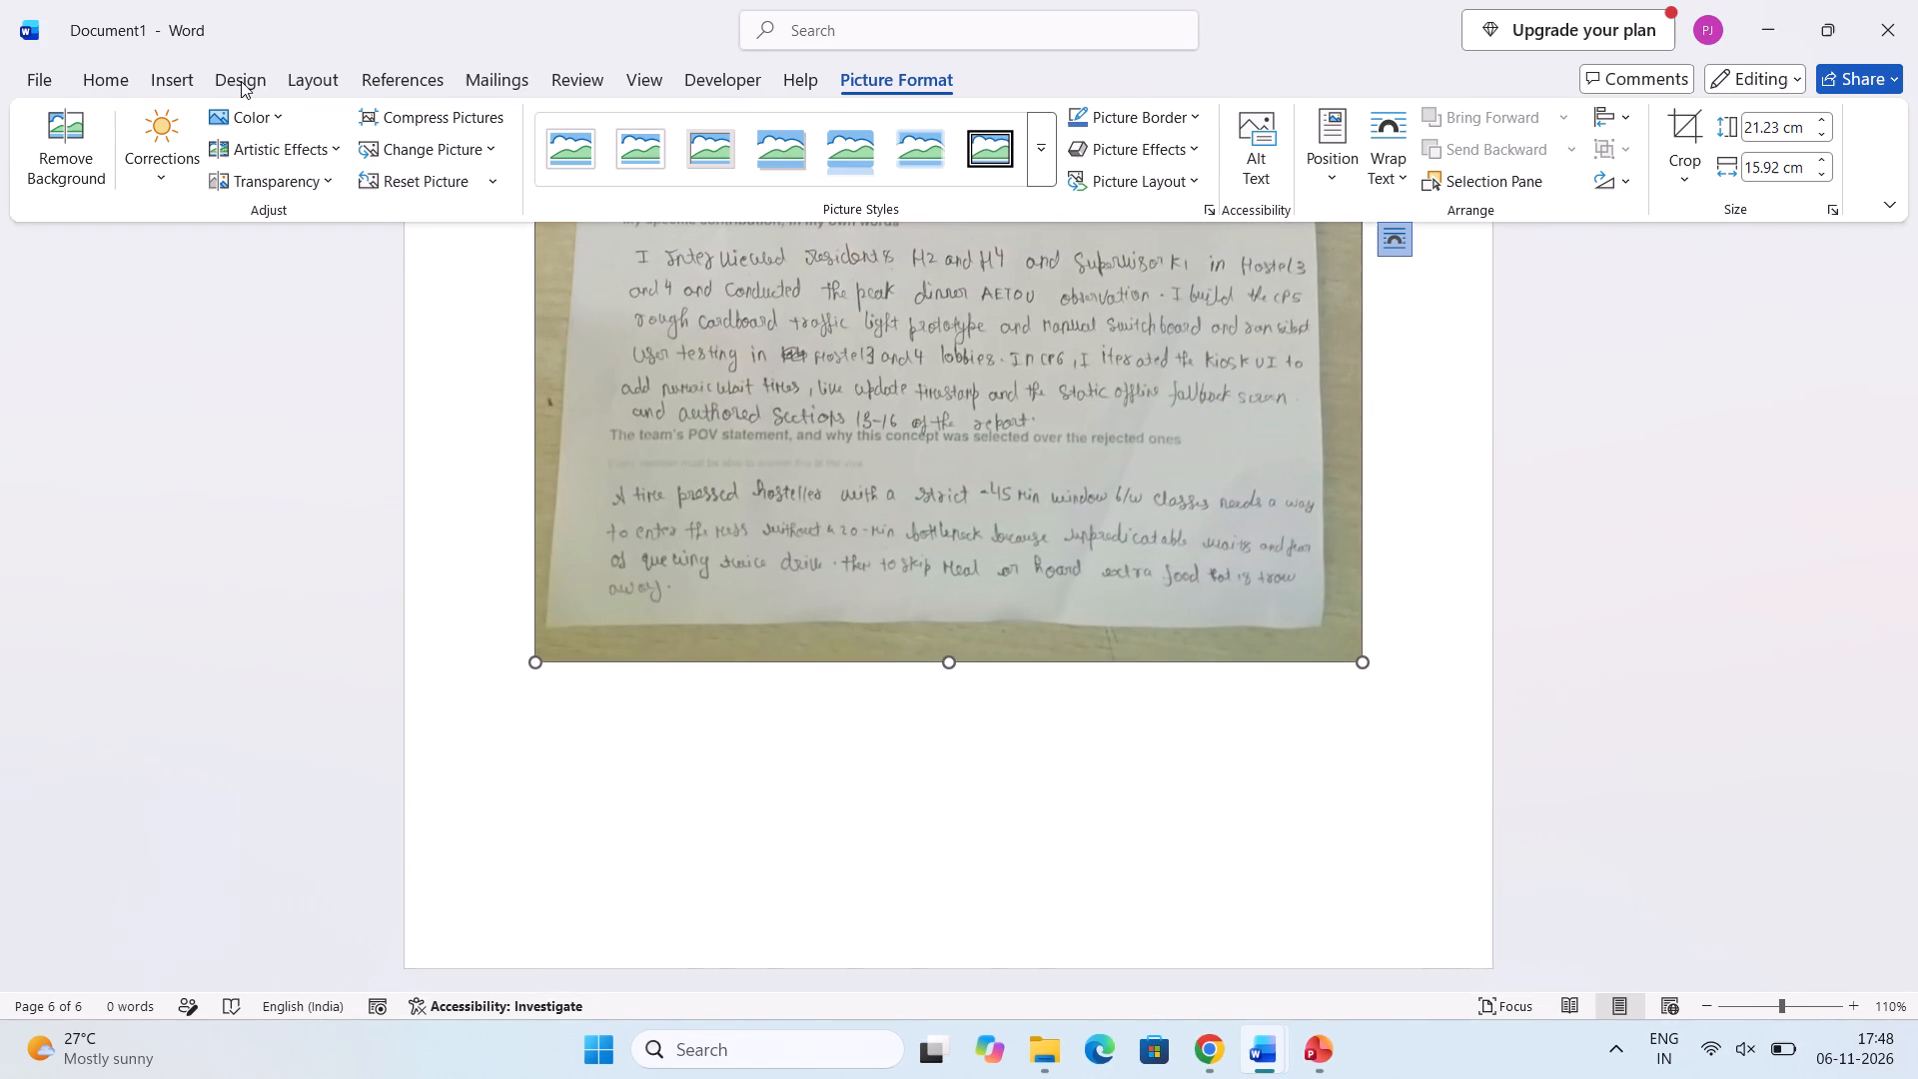
click(161, 70)
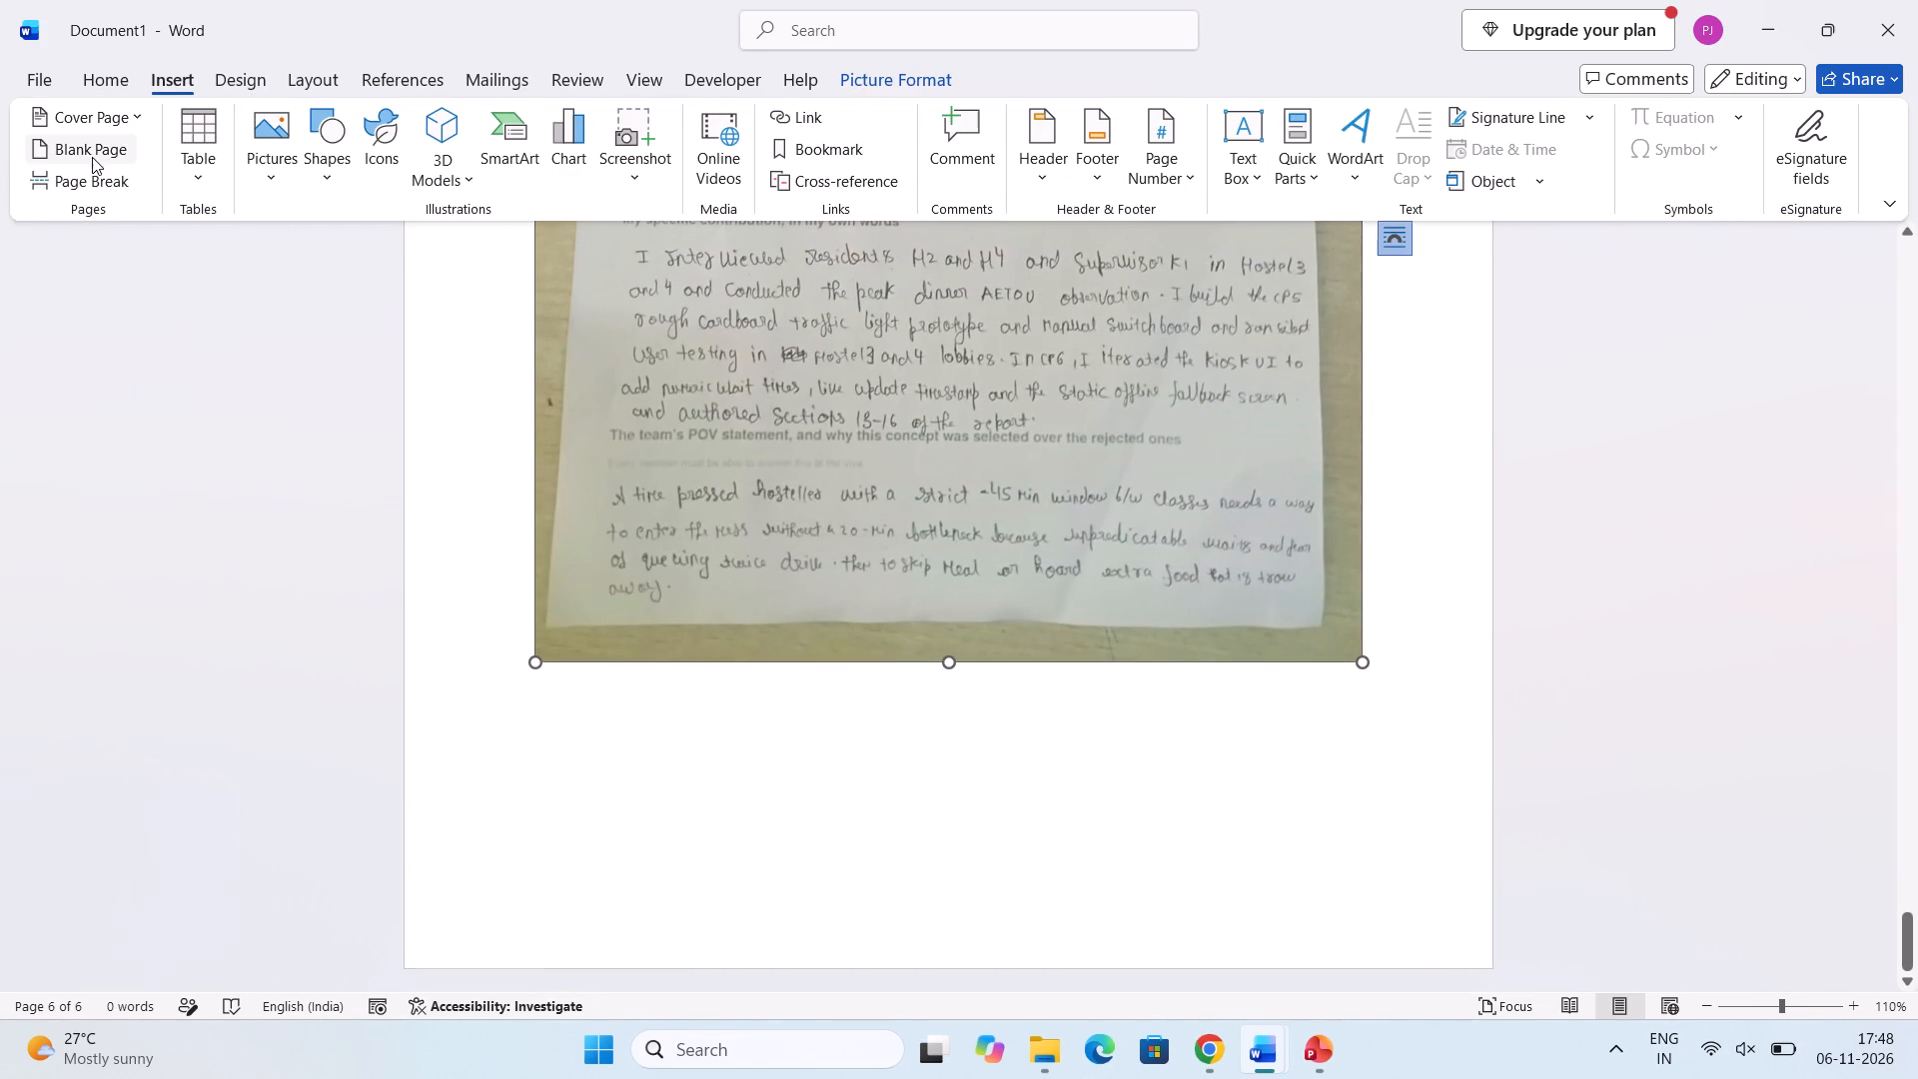
click(105, 147)
Look through the document from the first contribution statement photo onward to check the order of photos and blank pages.
scroll(481, 450, up, 5)
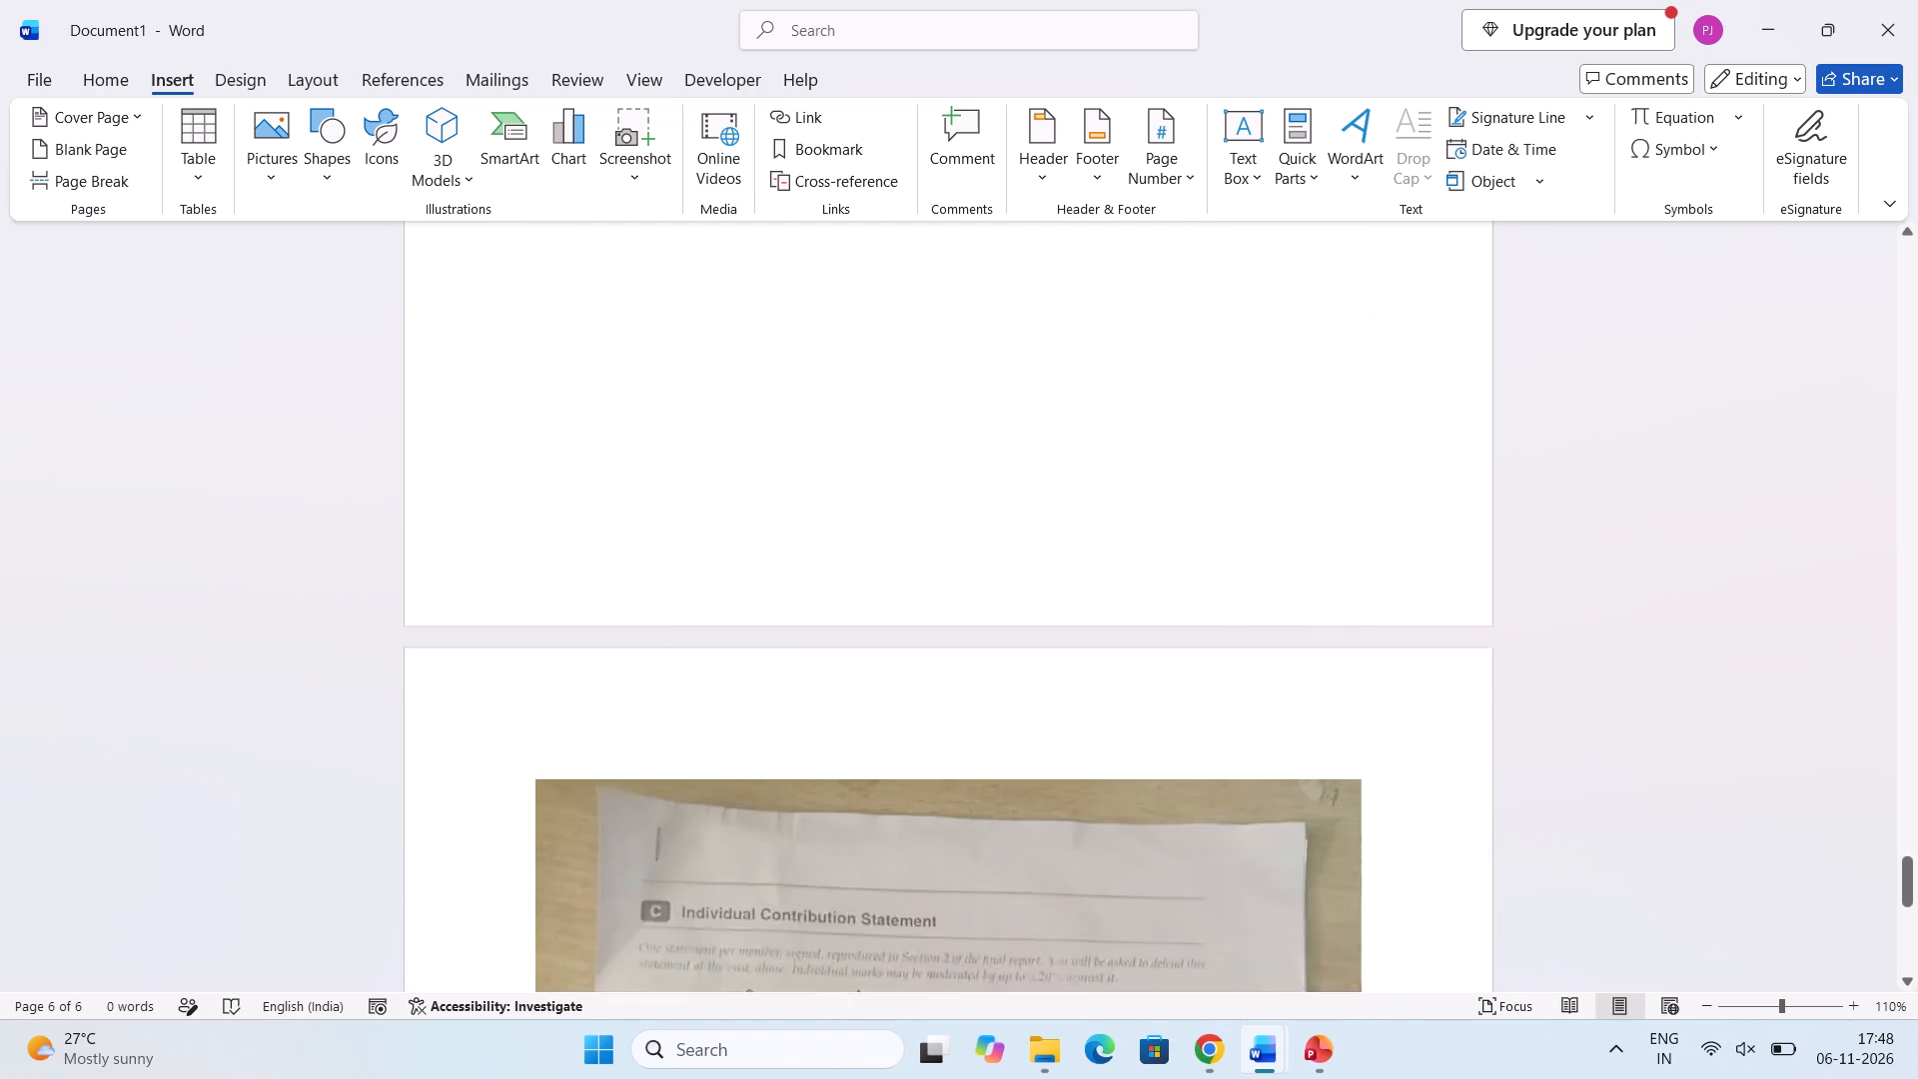
scroll(481, 450, up, 14)
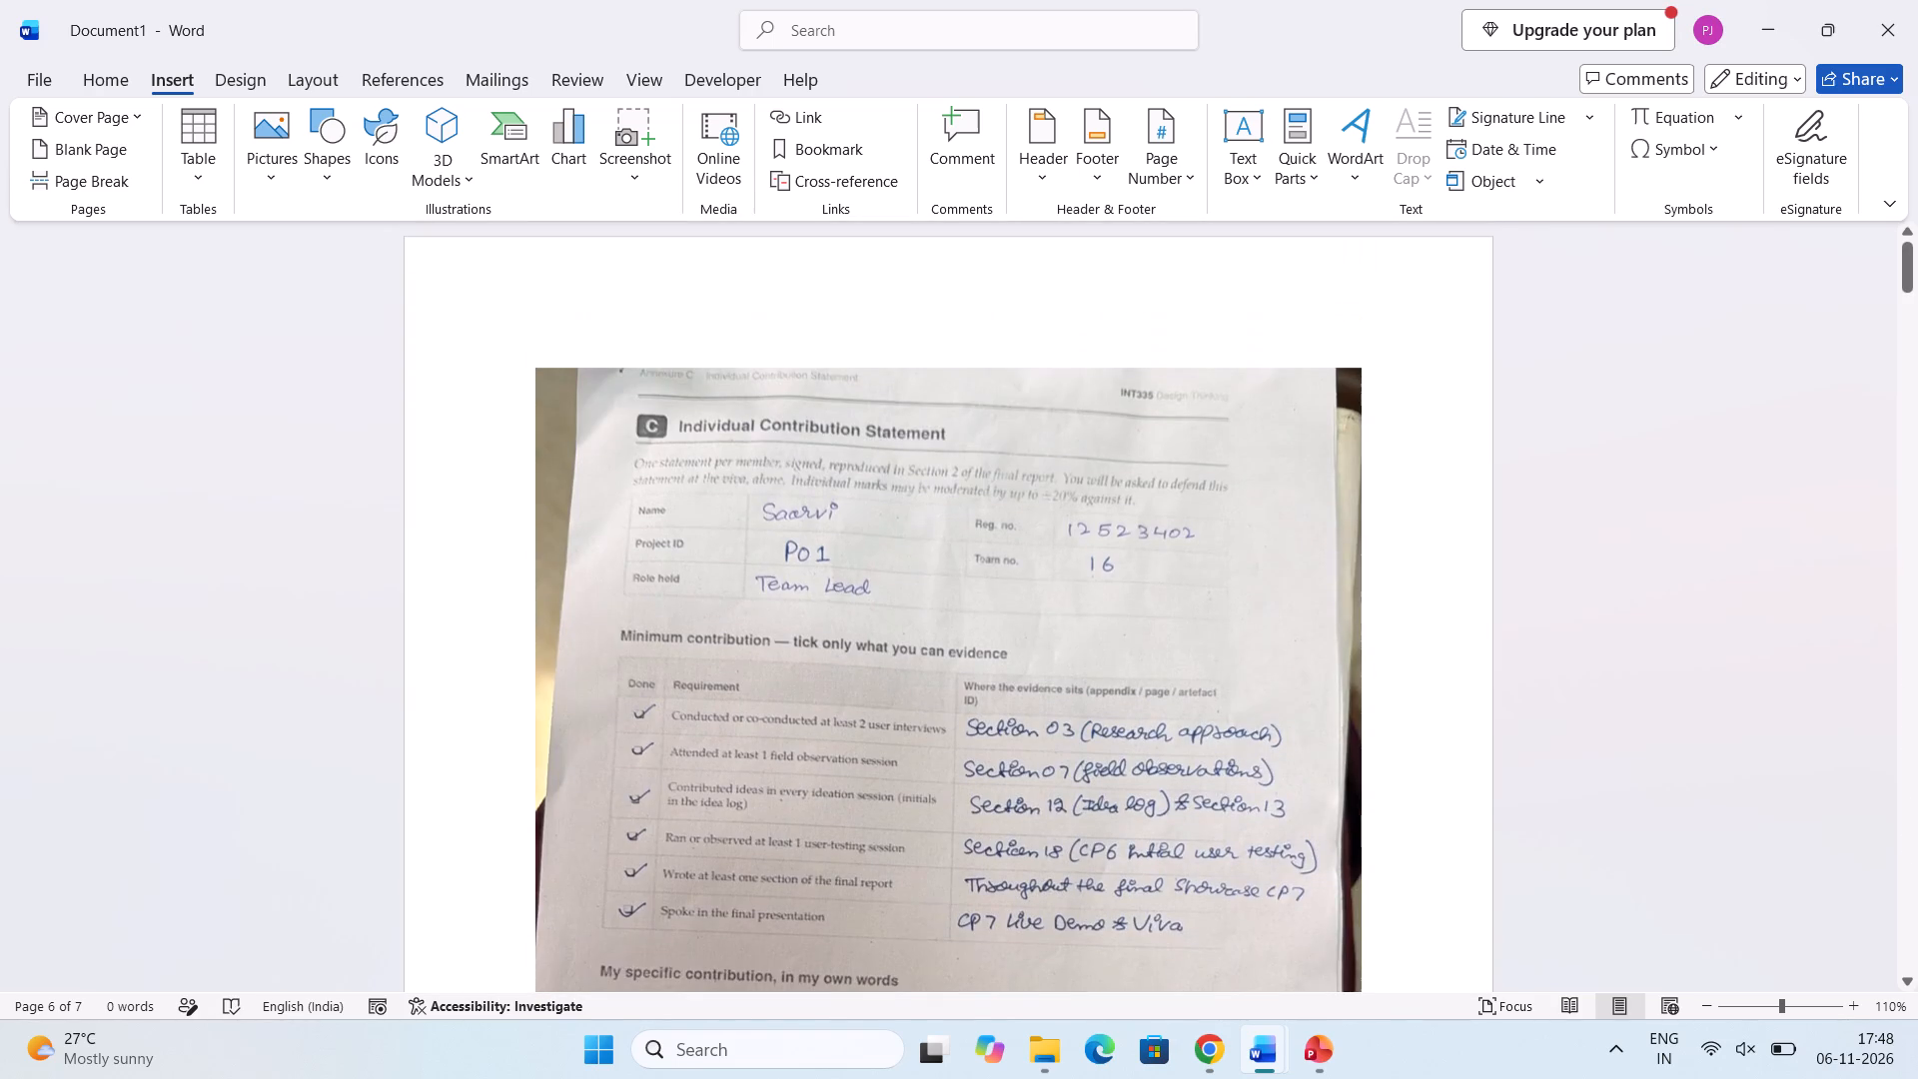
scroll(481, 450, down, 12)
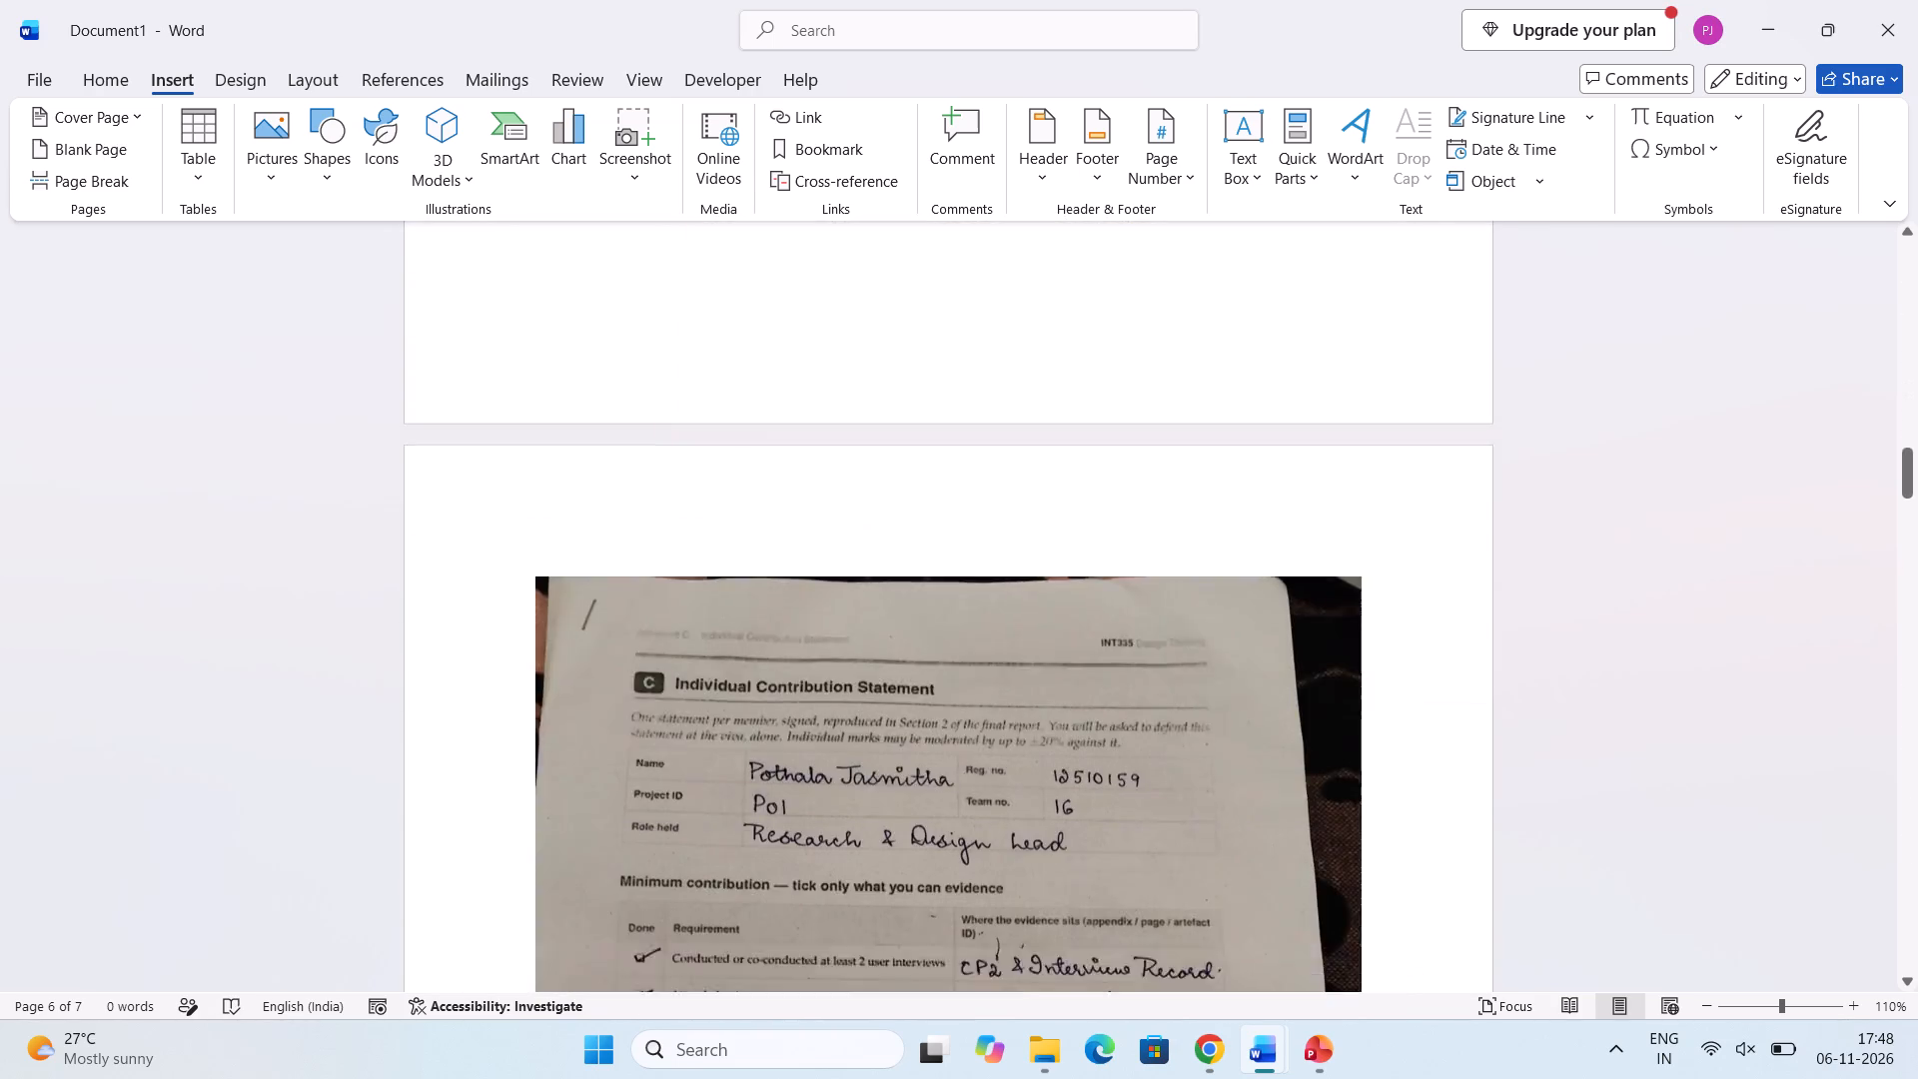
scroll(481, 450, down, 5)
scroll(481, 450, up, 4)
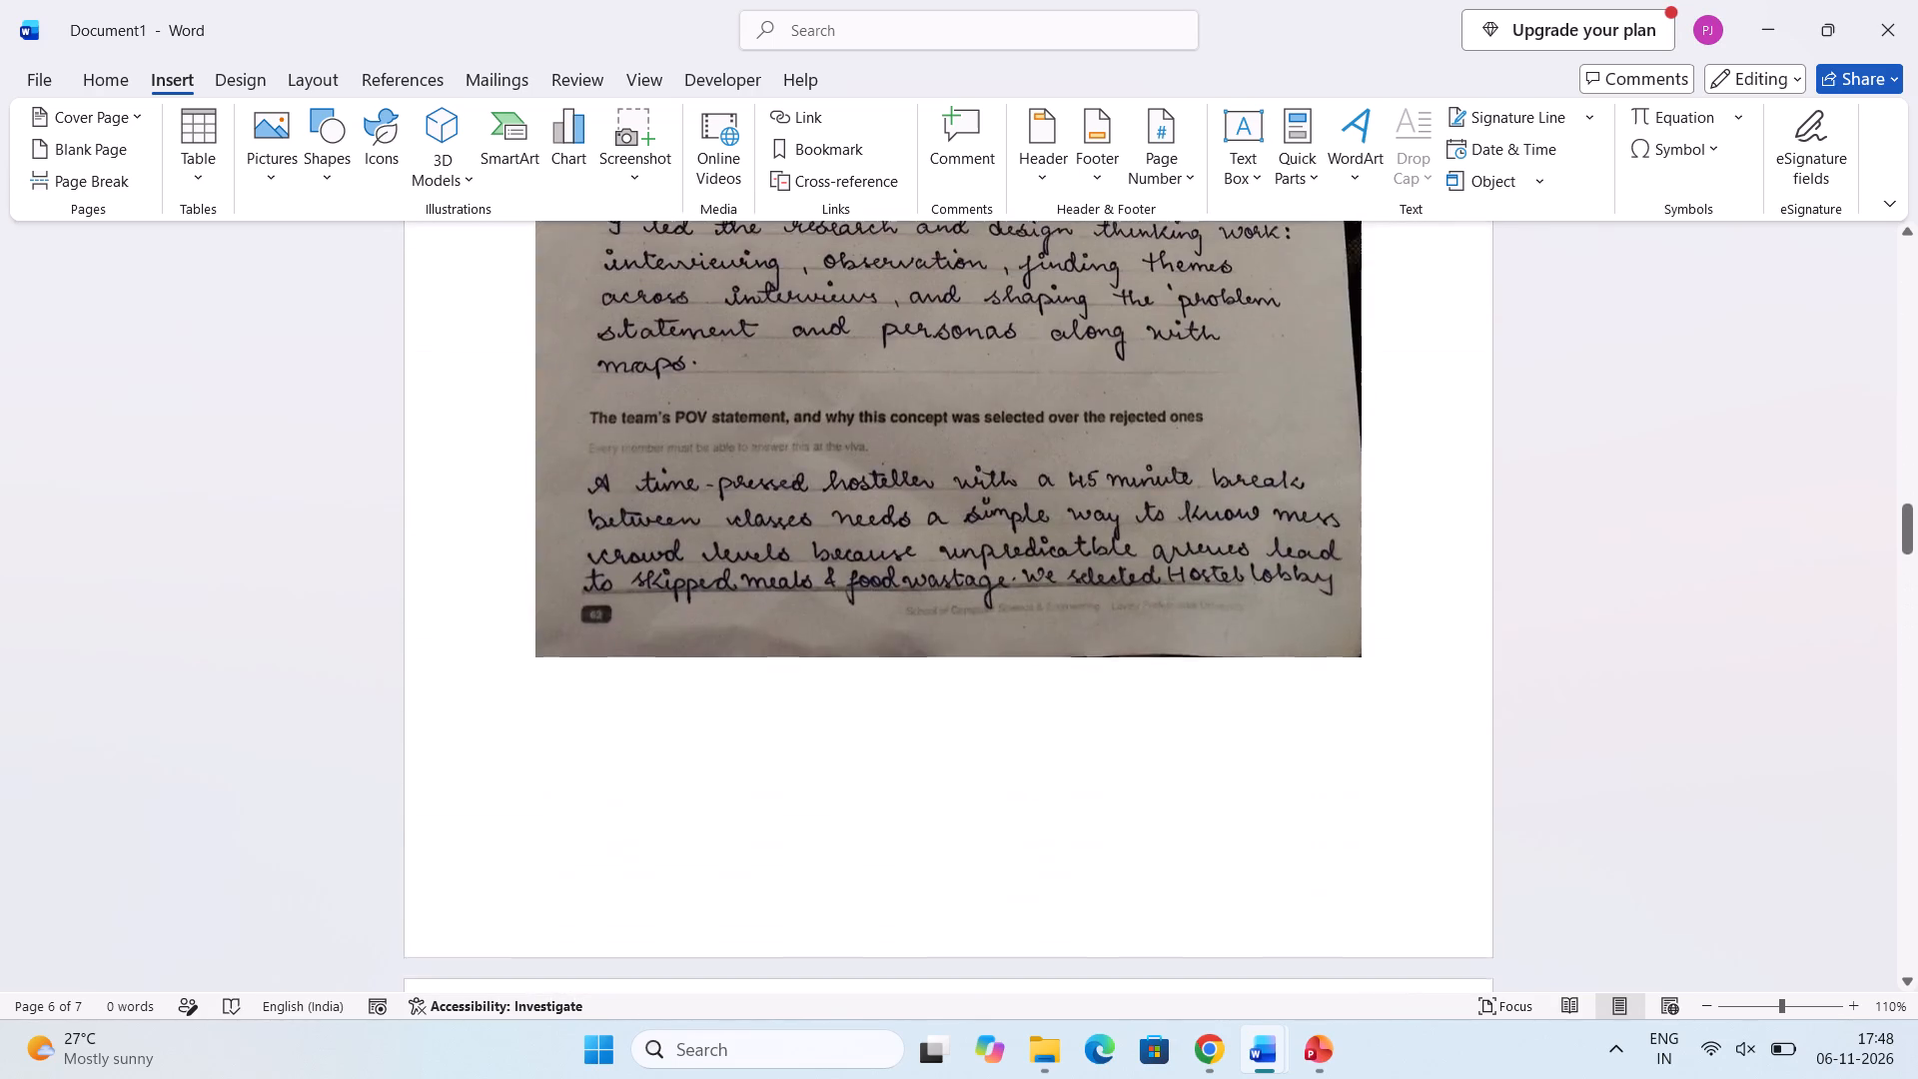
scroll(481, 450, down, 3)
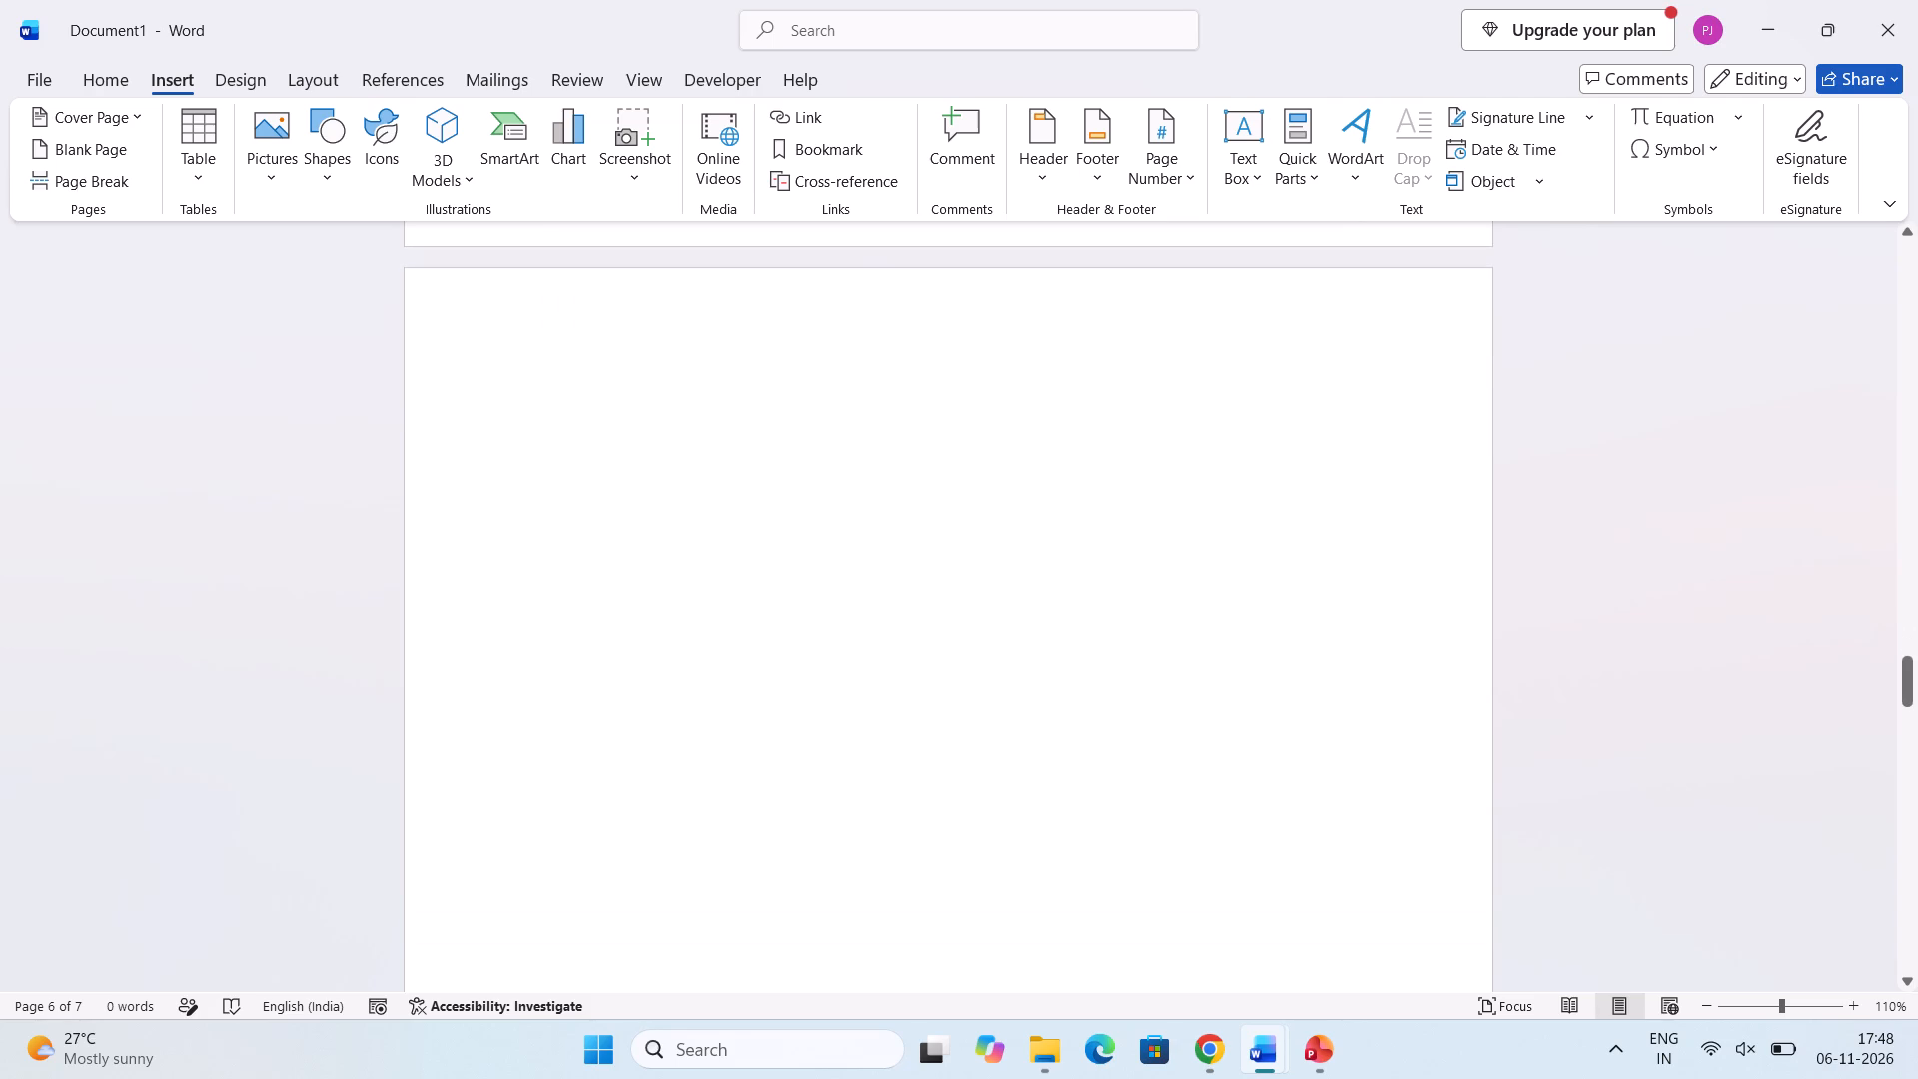
Insert the signed declaration photo that begins with choosing the hostel lobby traffic light, placing the cursor on the blank fifth page.
click(601, 379)
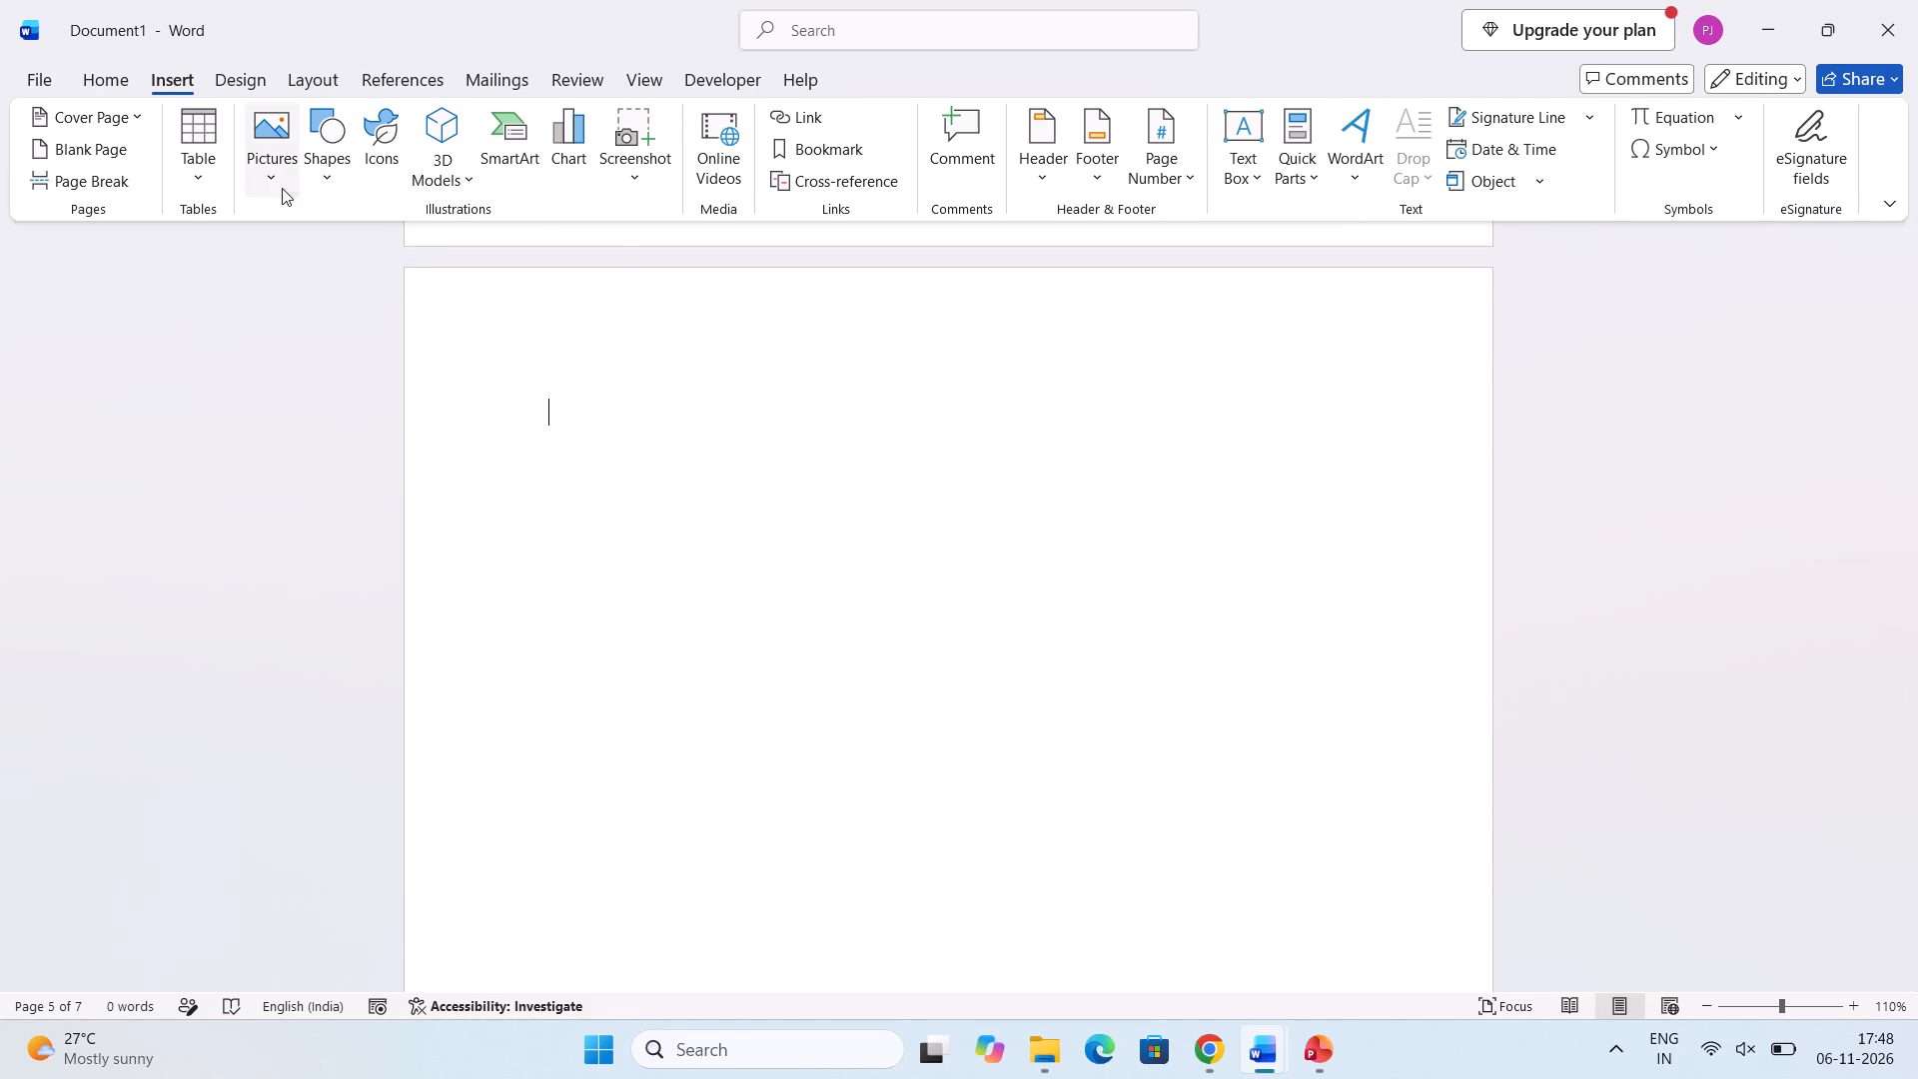
click(282, 188)
click(343, 256)
double_click(461, 242)
double_click(500, 228)
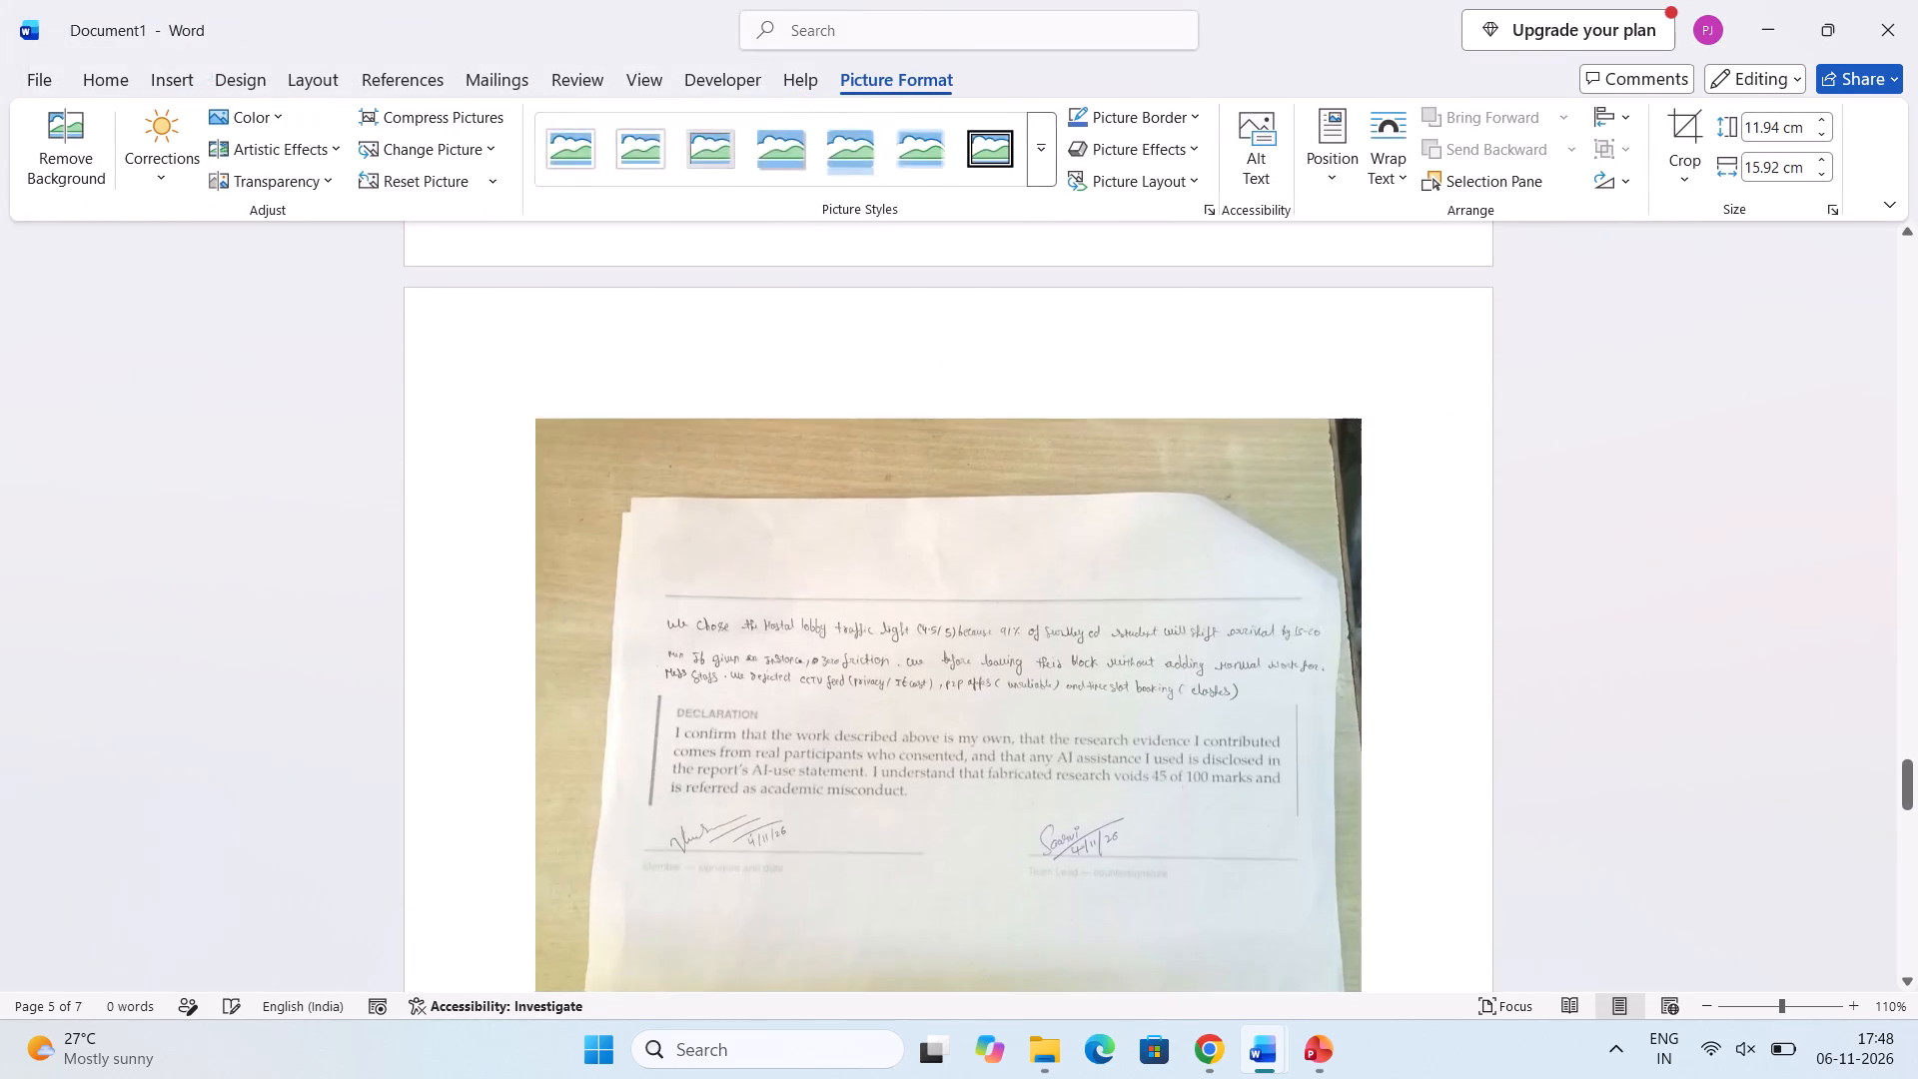
drag(500, 228, 551, 367)
double_click(551, 367)
key(Escape)
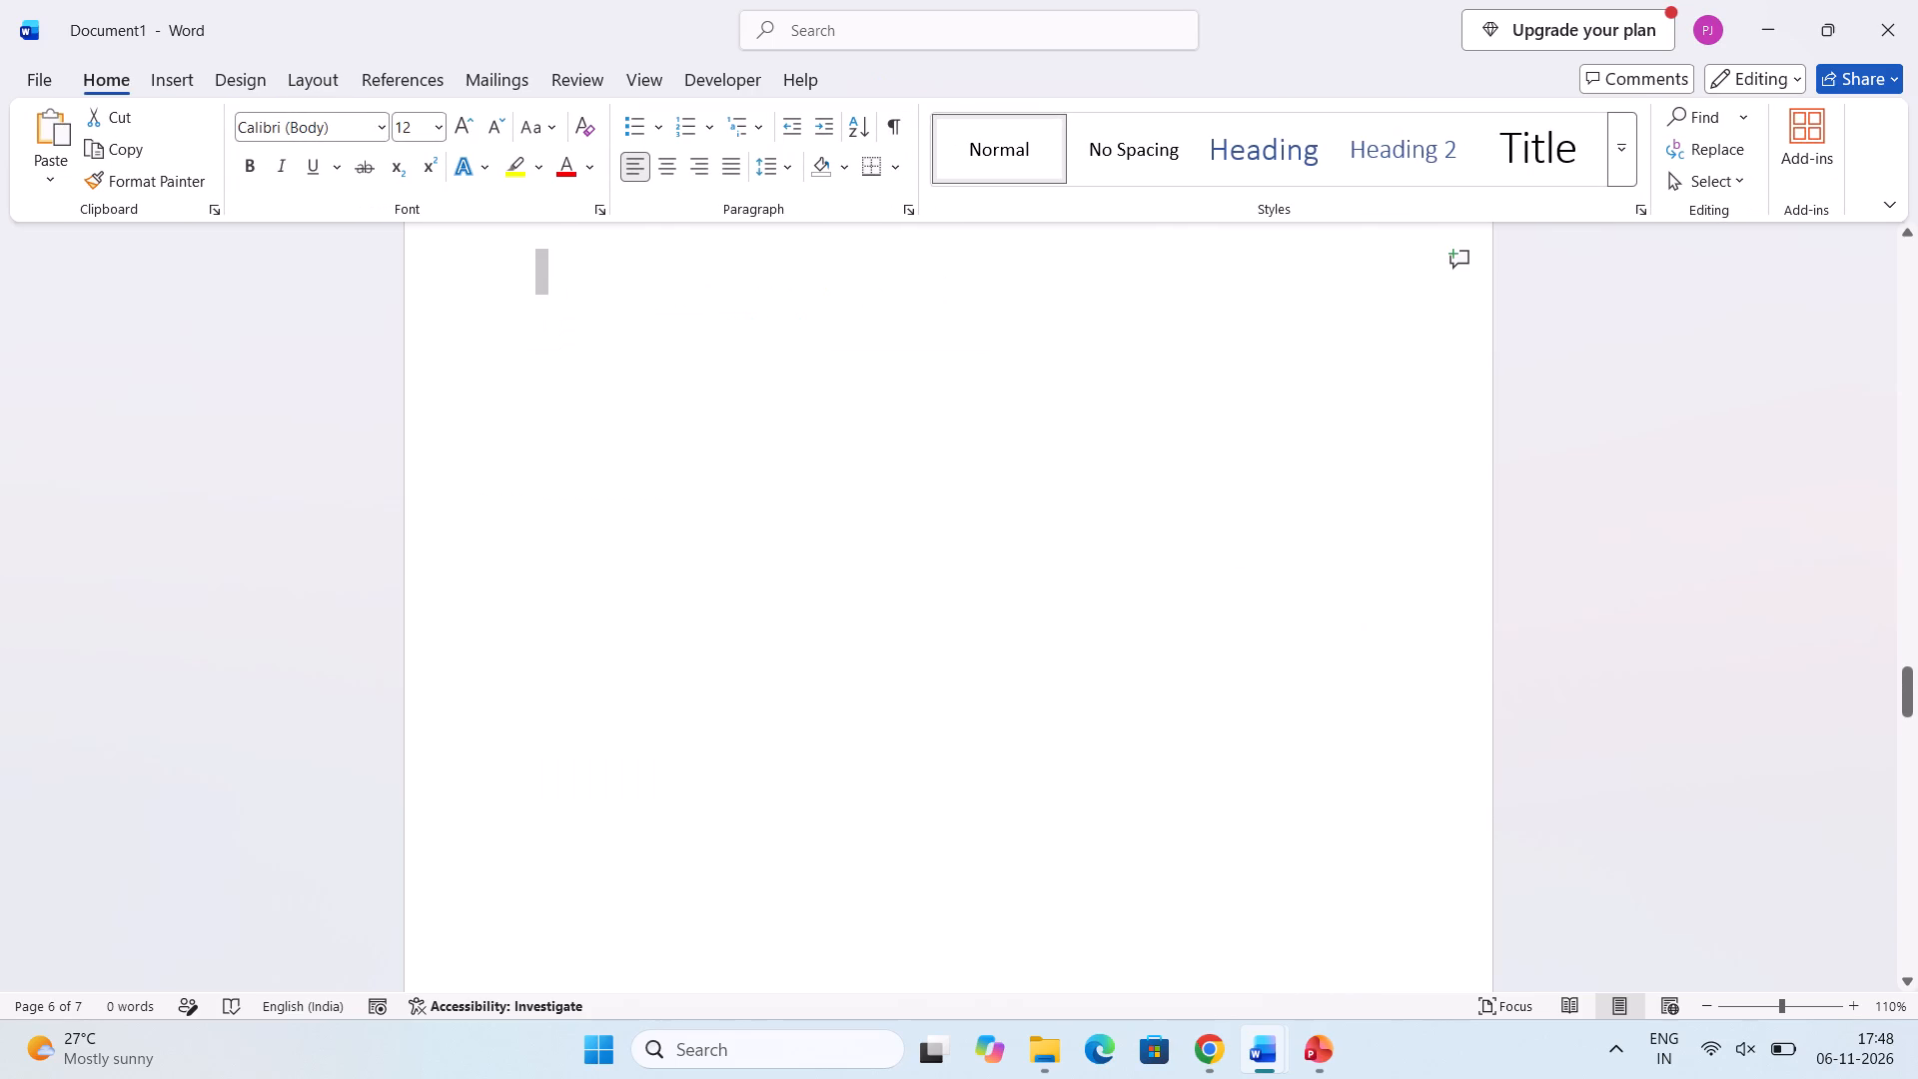
key(Escape)
Insert WhatsApp Image 2026-11-06 at 3.54.43 PM (2) from Downloads on the blank page before the hostel lobby traffic light declaration photo.
scroll(685, 457, up, 6)
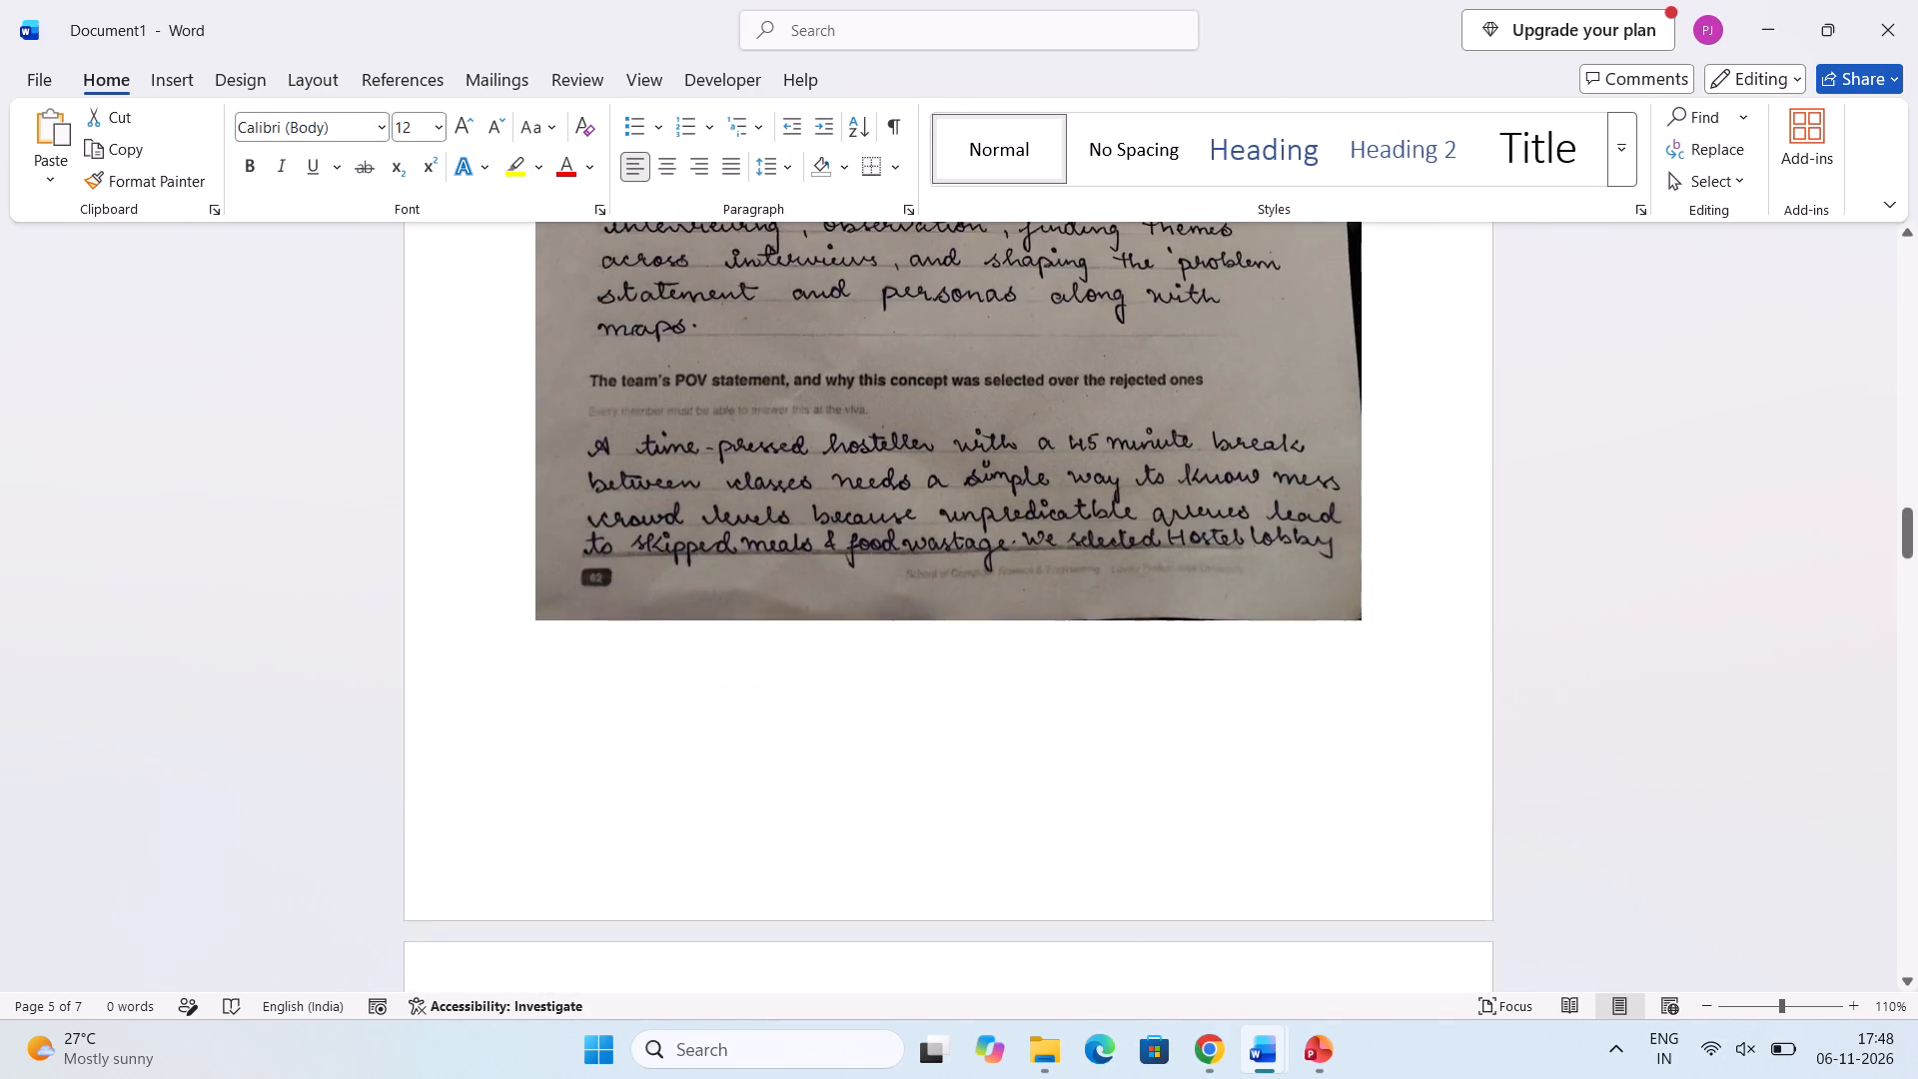
scroll(685, 457, down, 6)
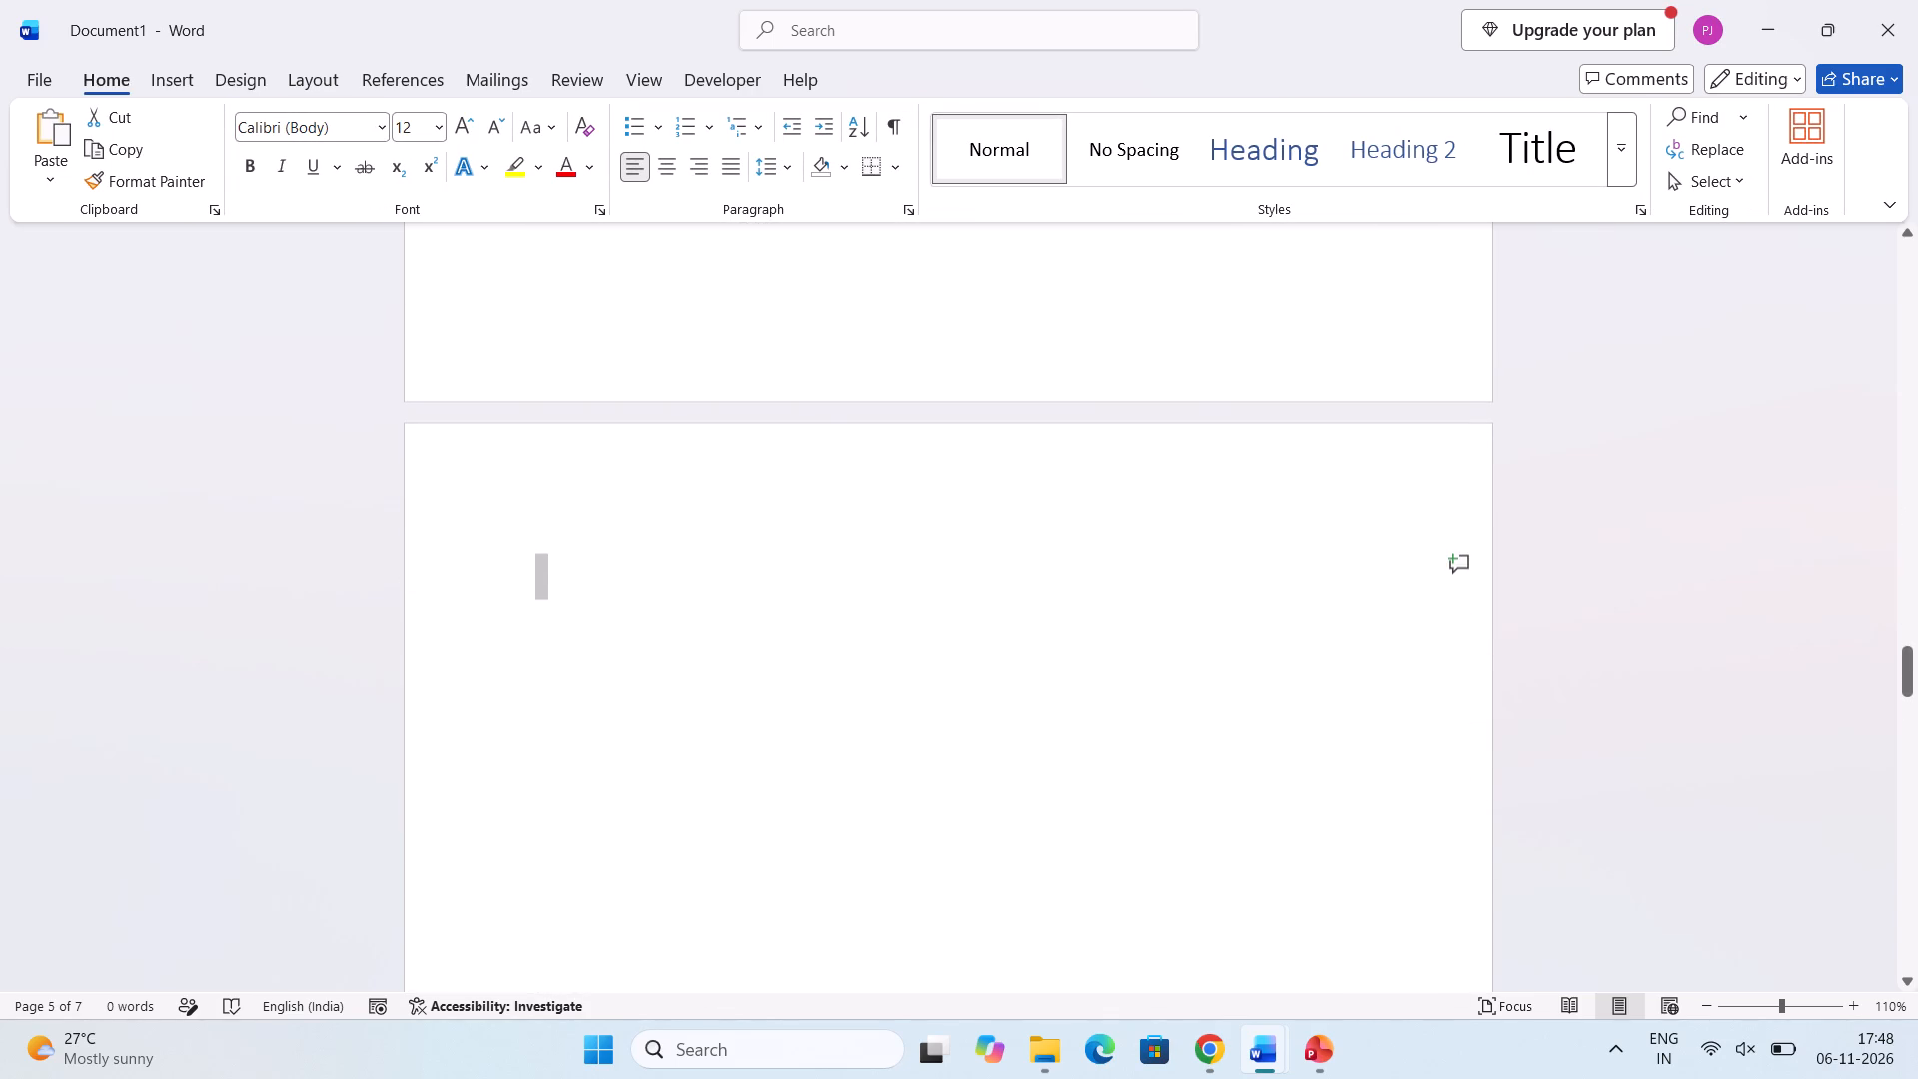
click(677, 661)
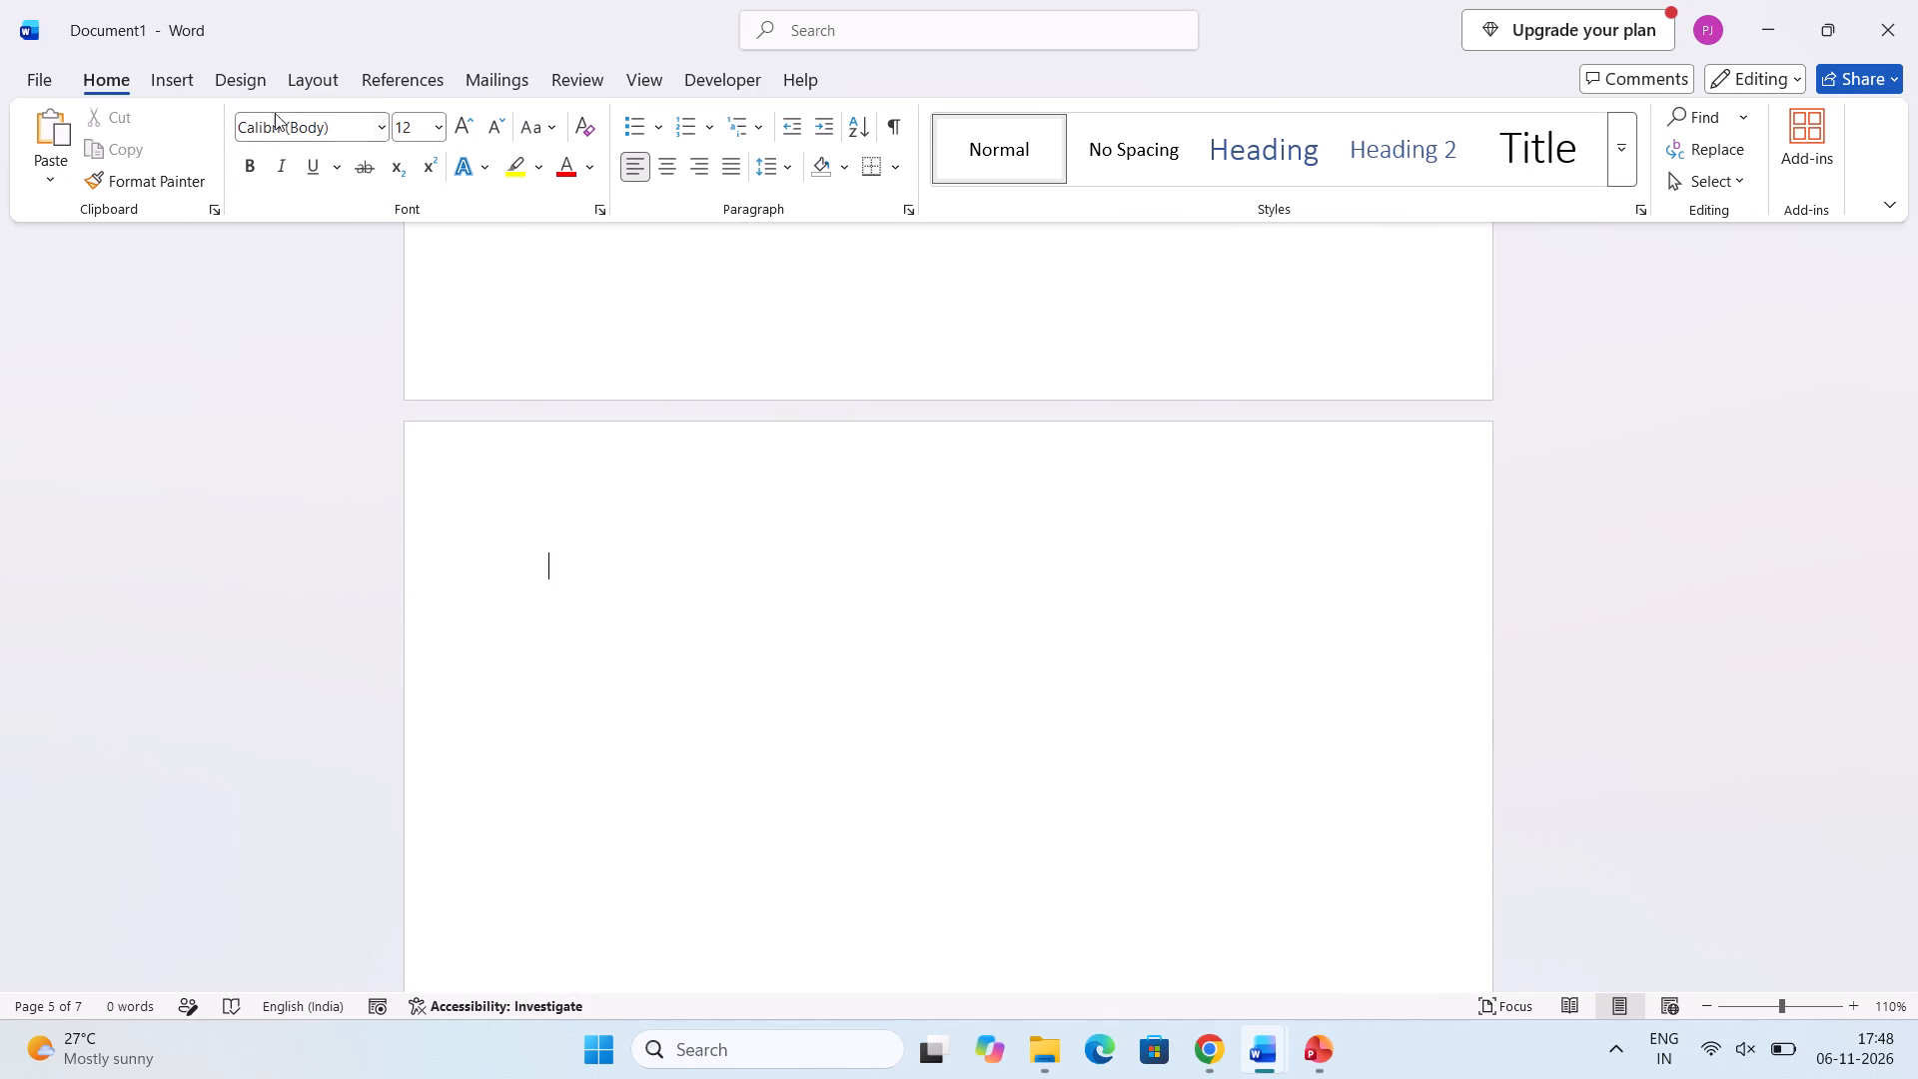
click(191, 89)
click(256, 184)
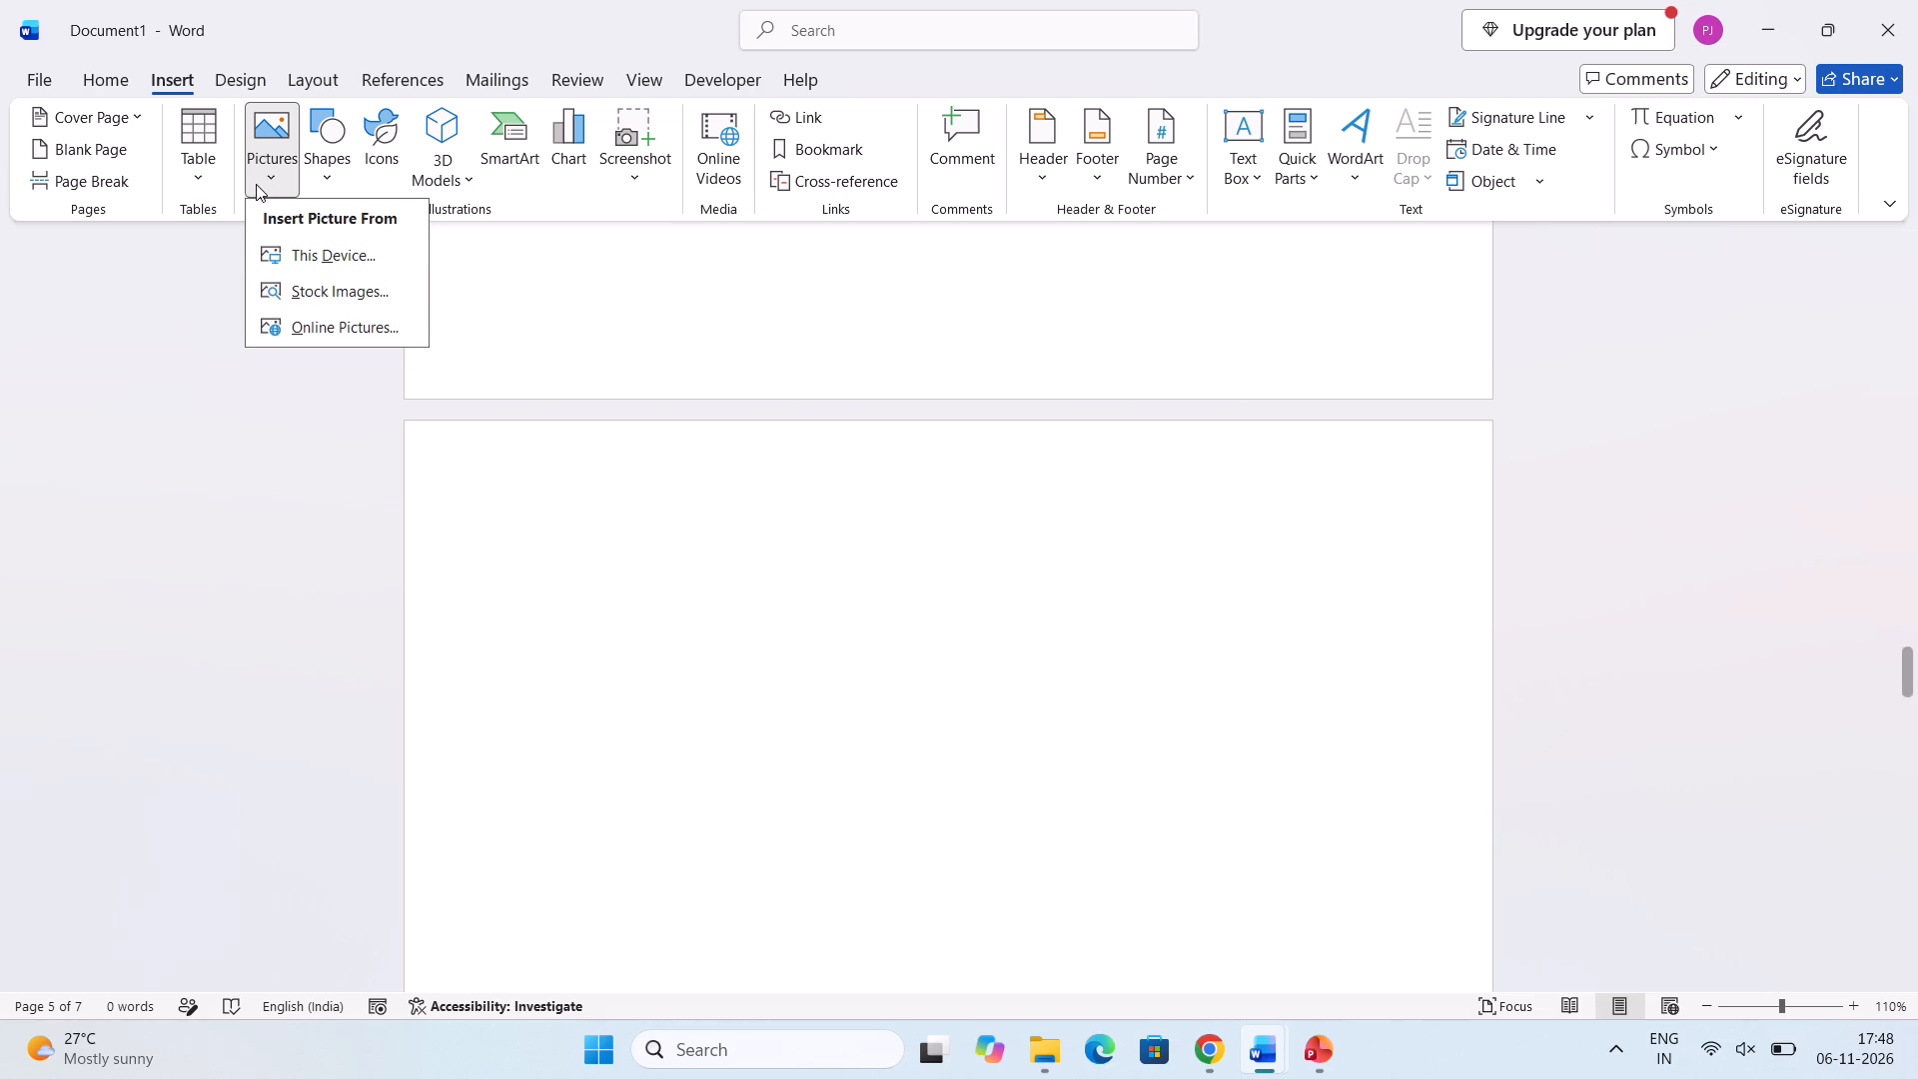
drag(256, 184, 279, 153)
click(279, 153)
double_click(370, 255)
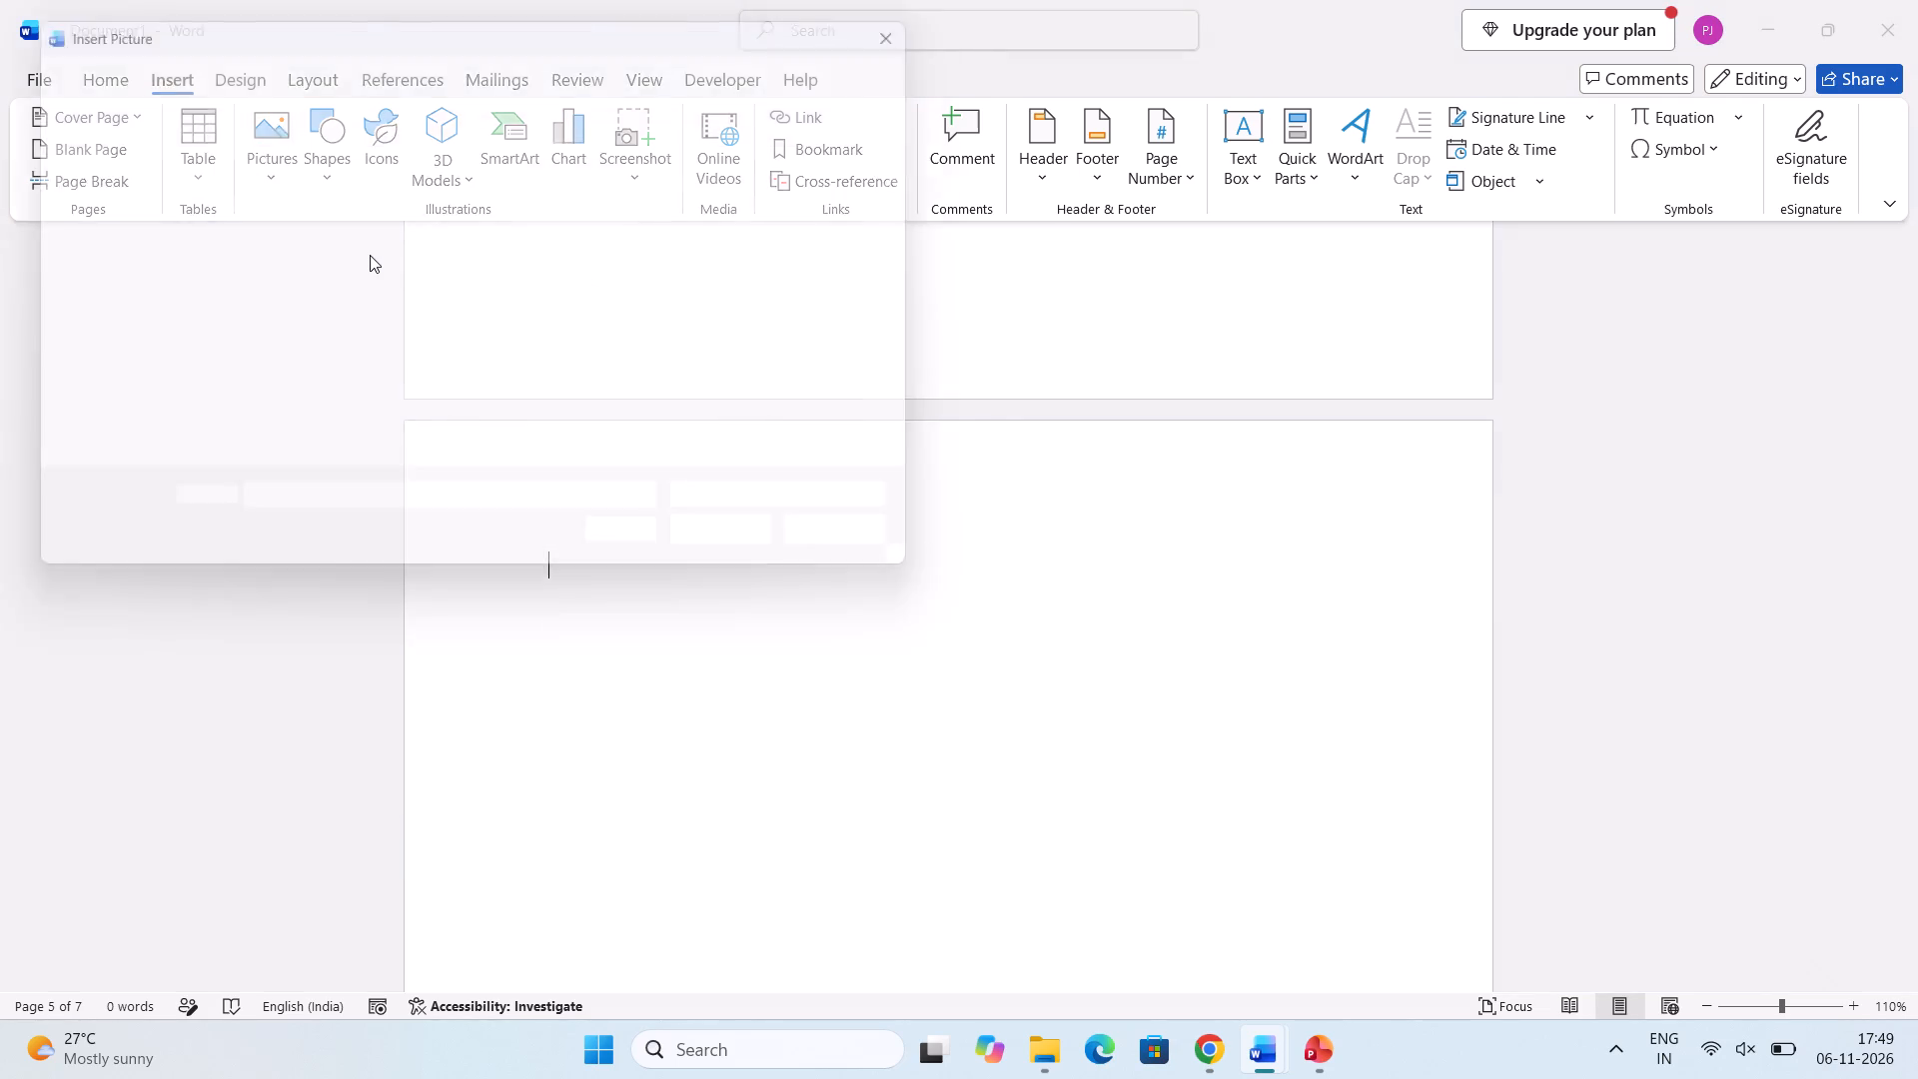
click(463, 214)
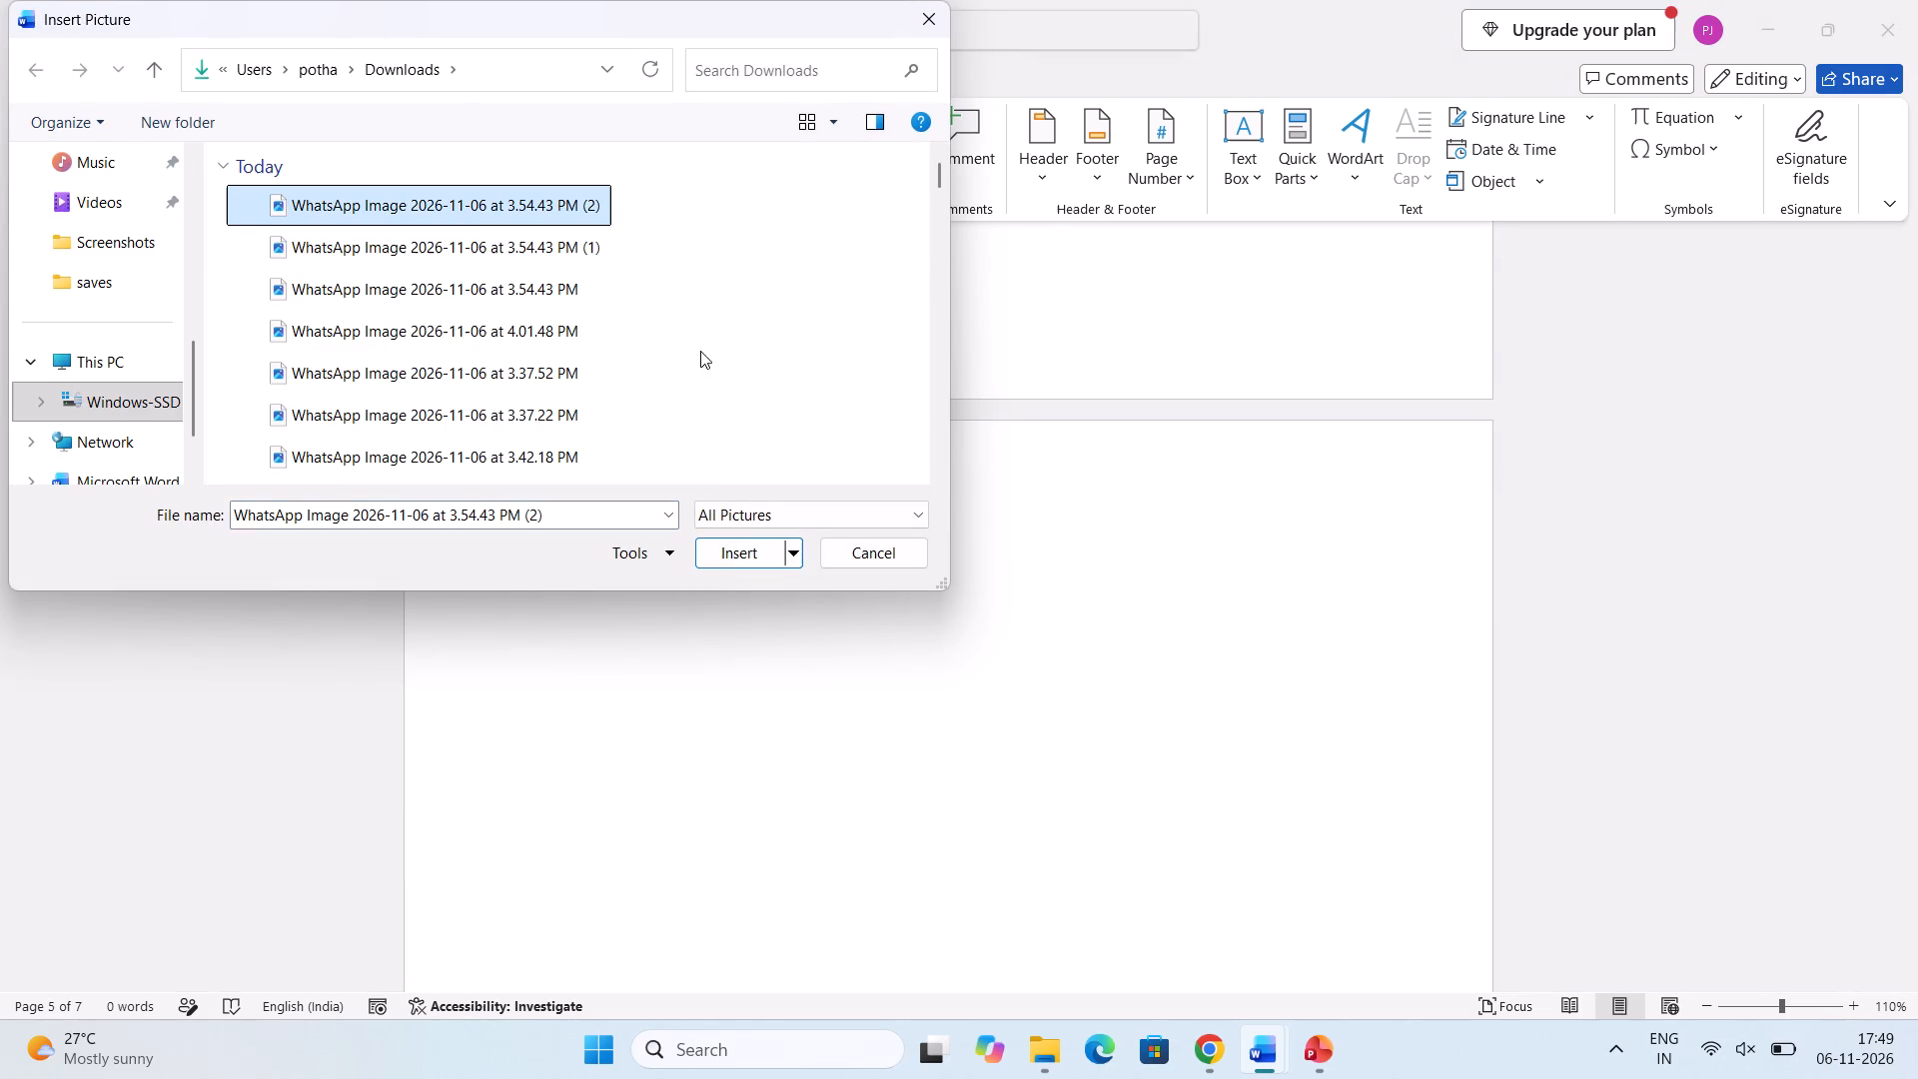
click(743, 560)
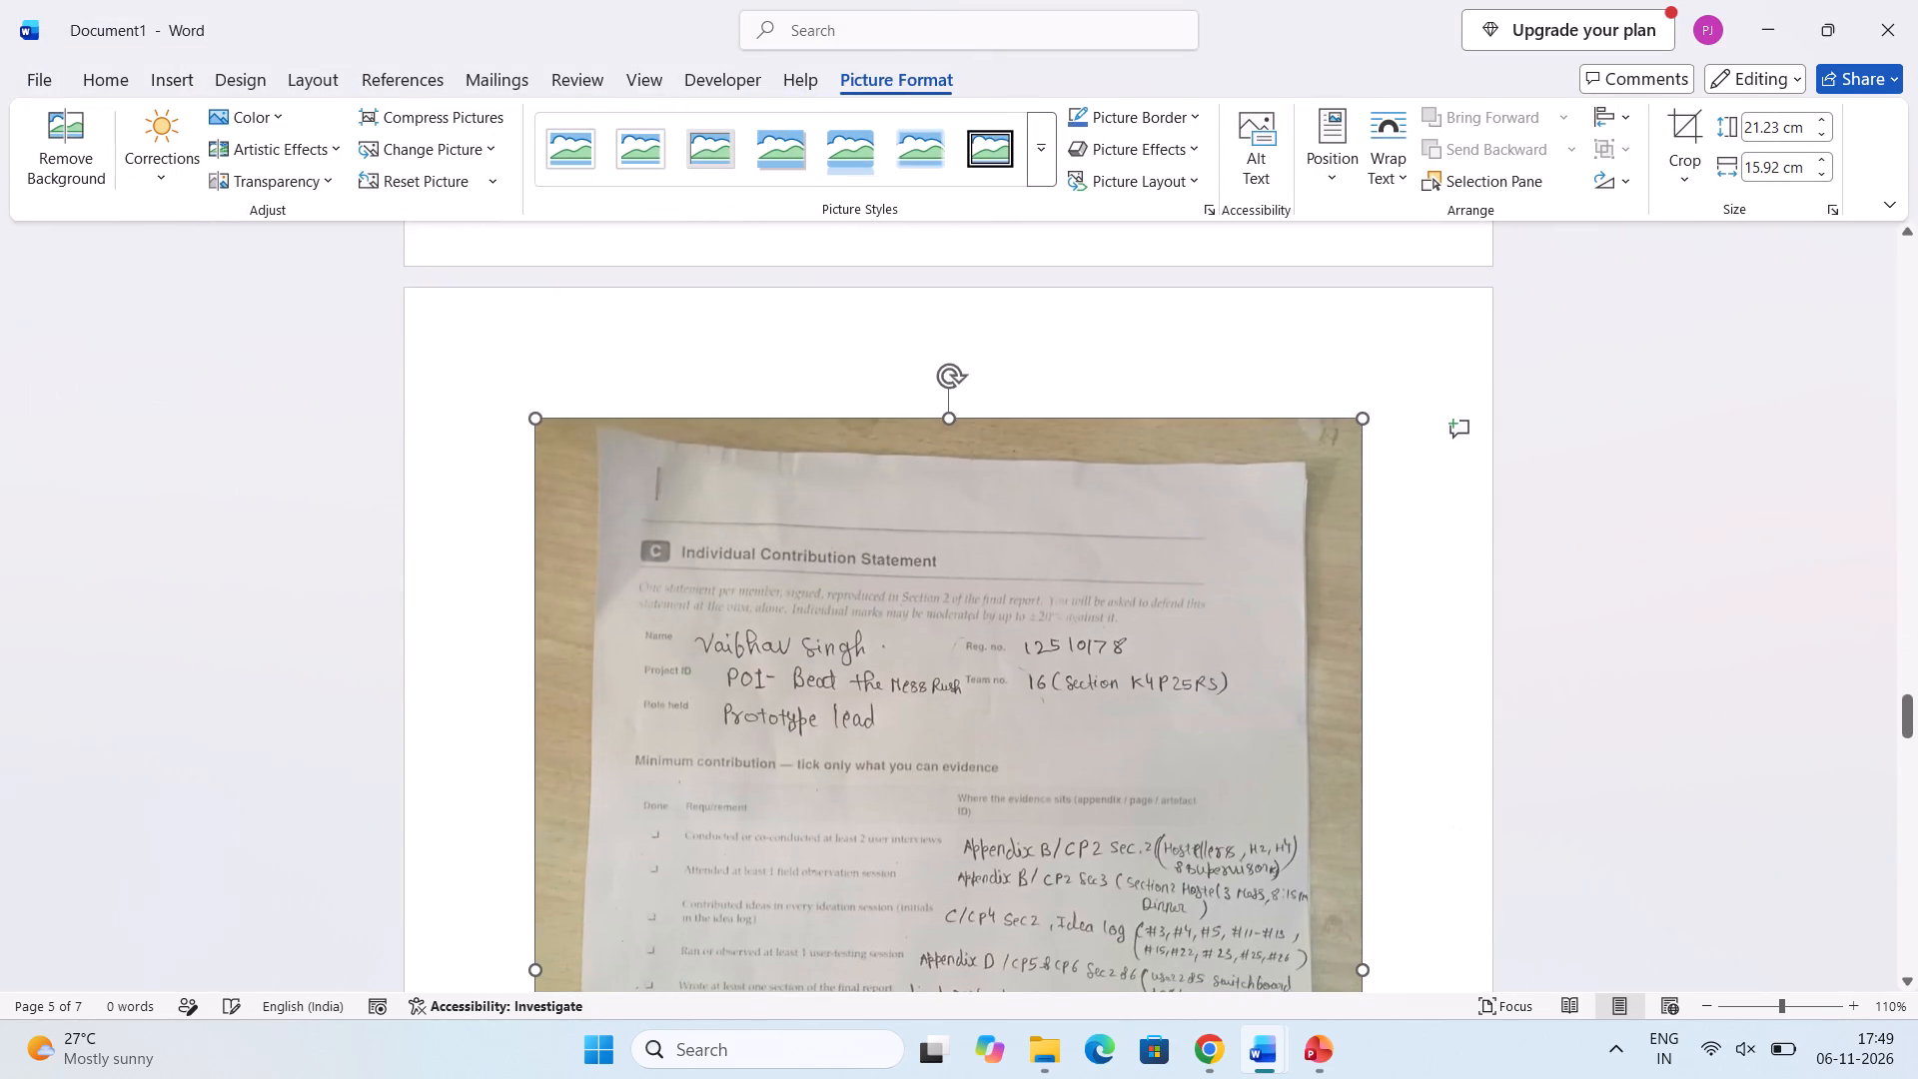
Cut the duplicate of the Prototype lead's Individual Contribution Statement photo from the last page.
scroll(743, 560, up, 9)
scroll(743, 560, down, 1)
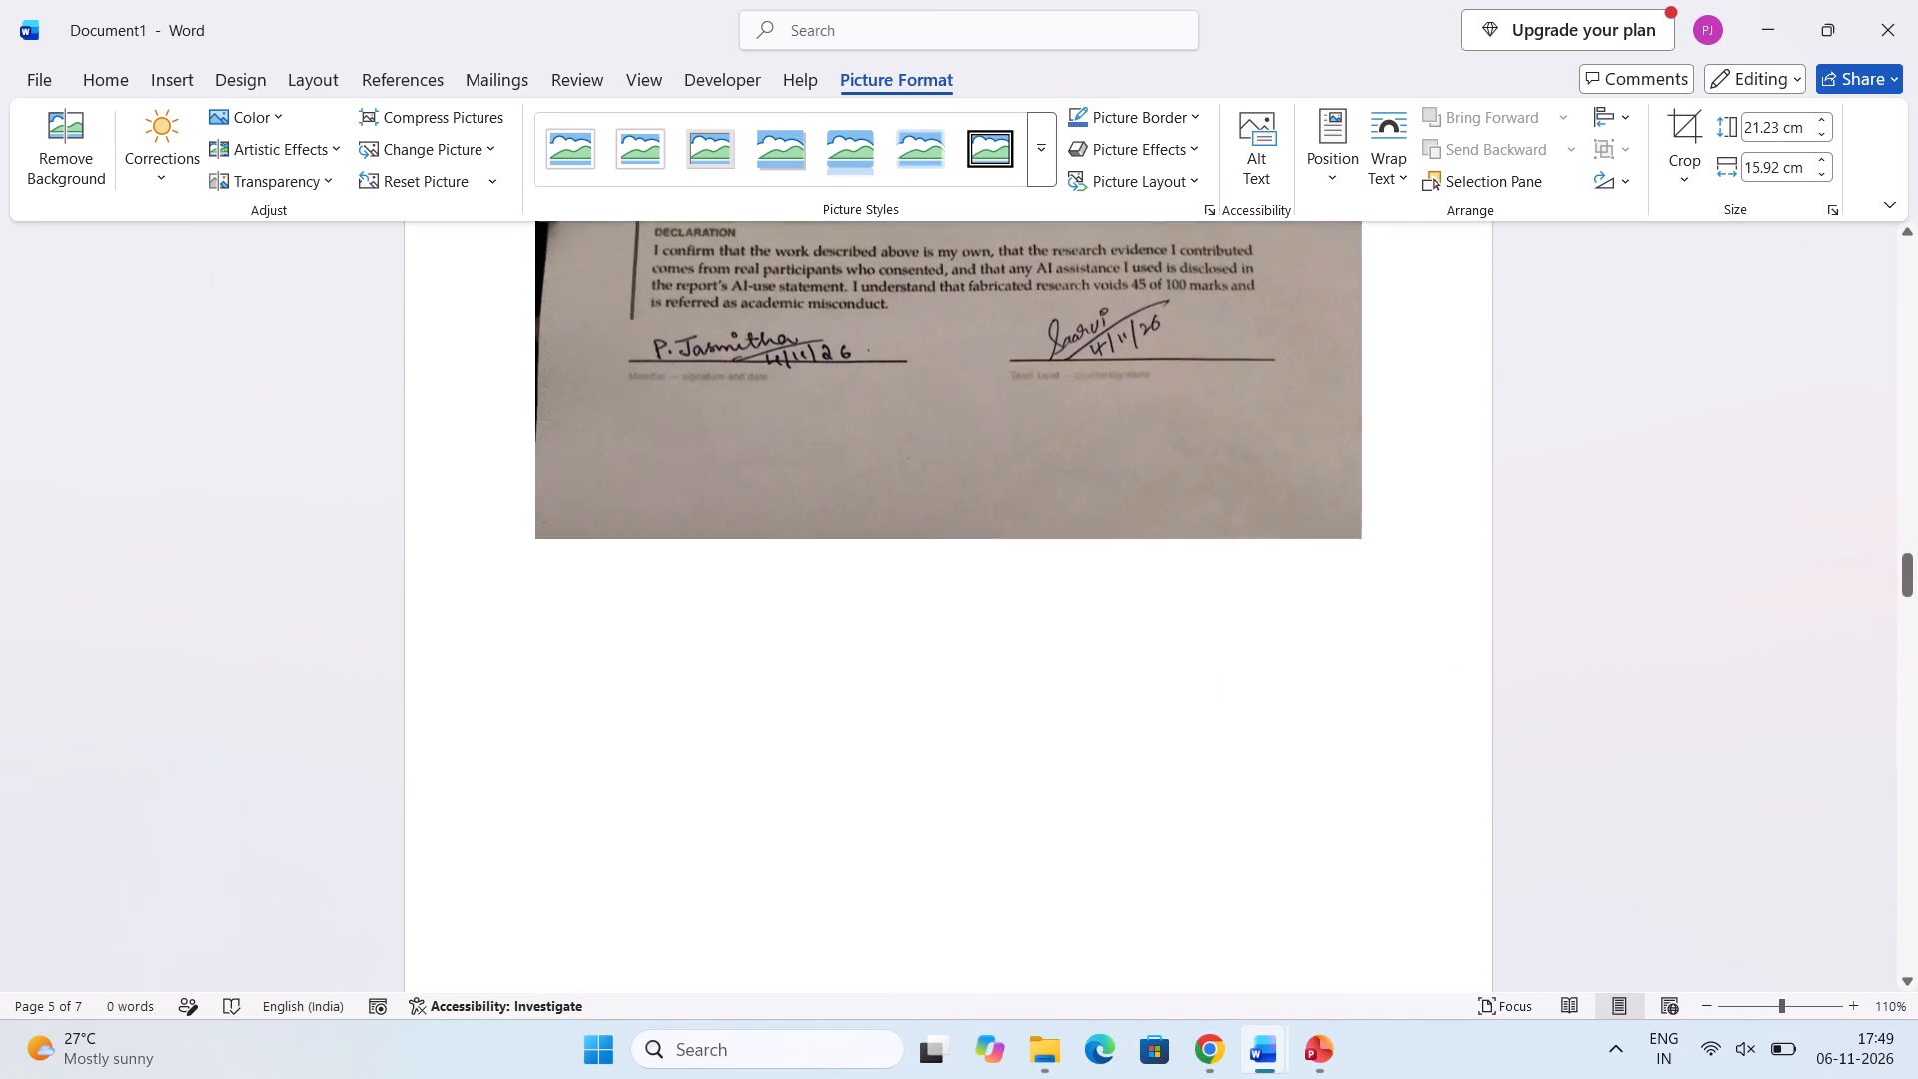
scroll(743, 560, down, 4)
scroll(743, 560, up, 2)
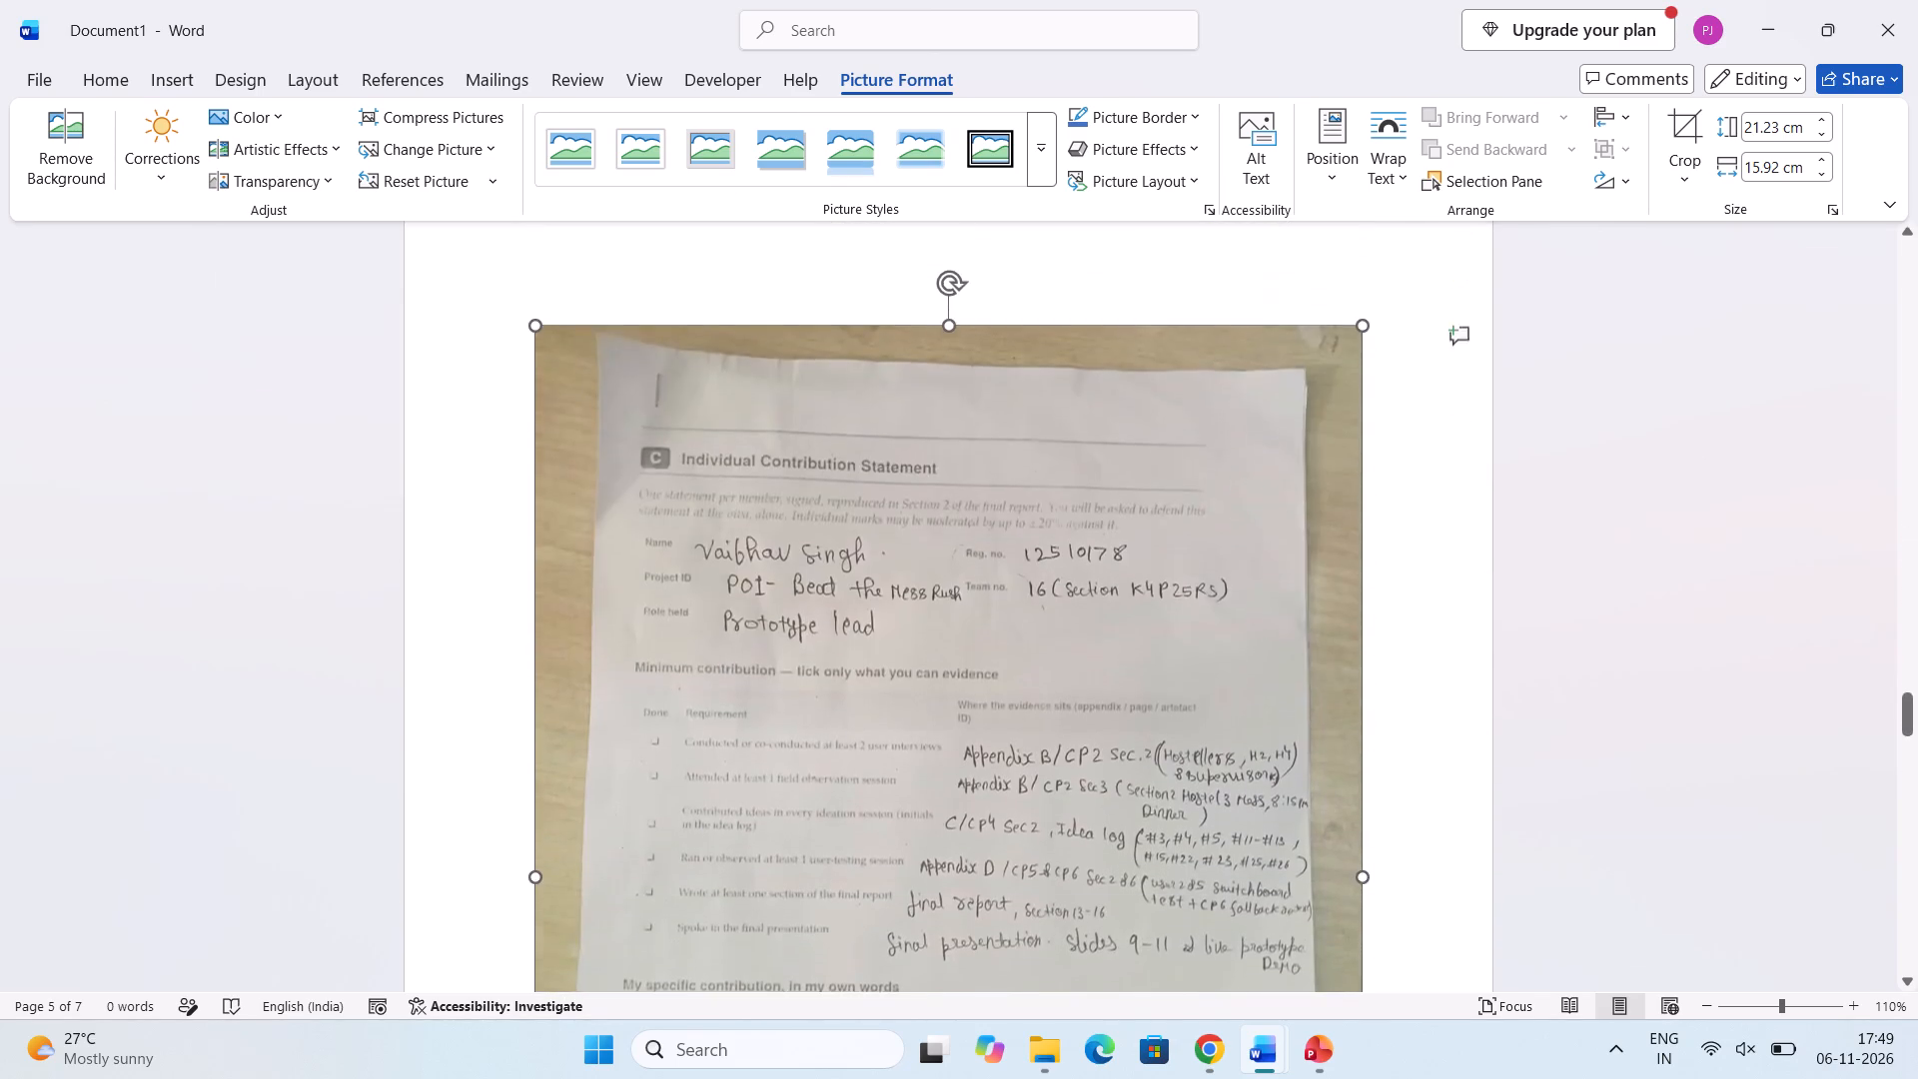
scroll(743, 560, up, 2)
scroll(743, 560, down, 5)
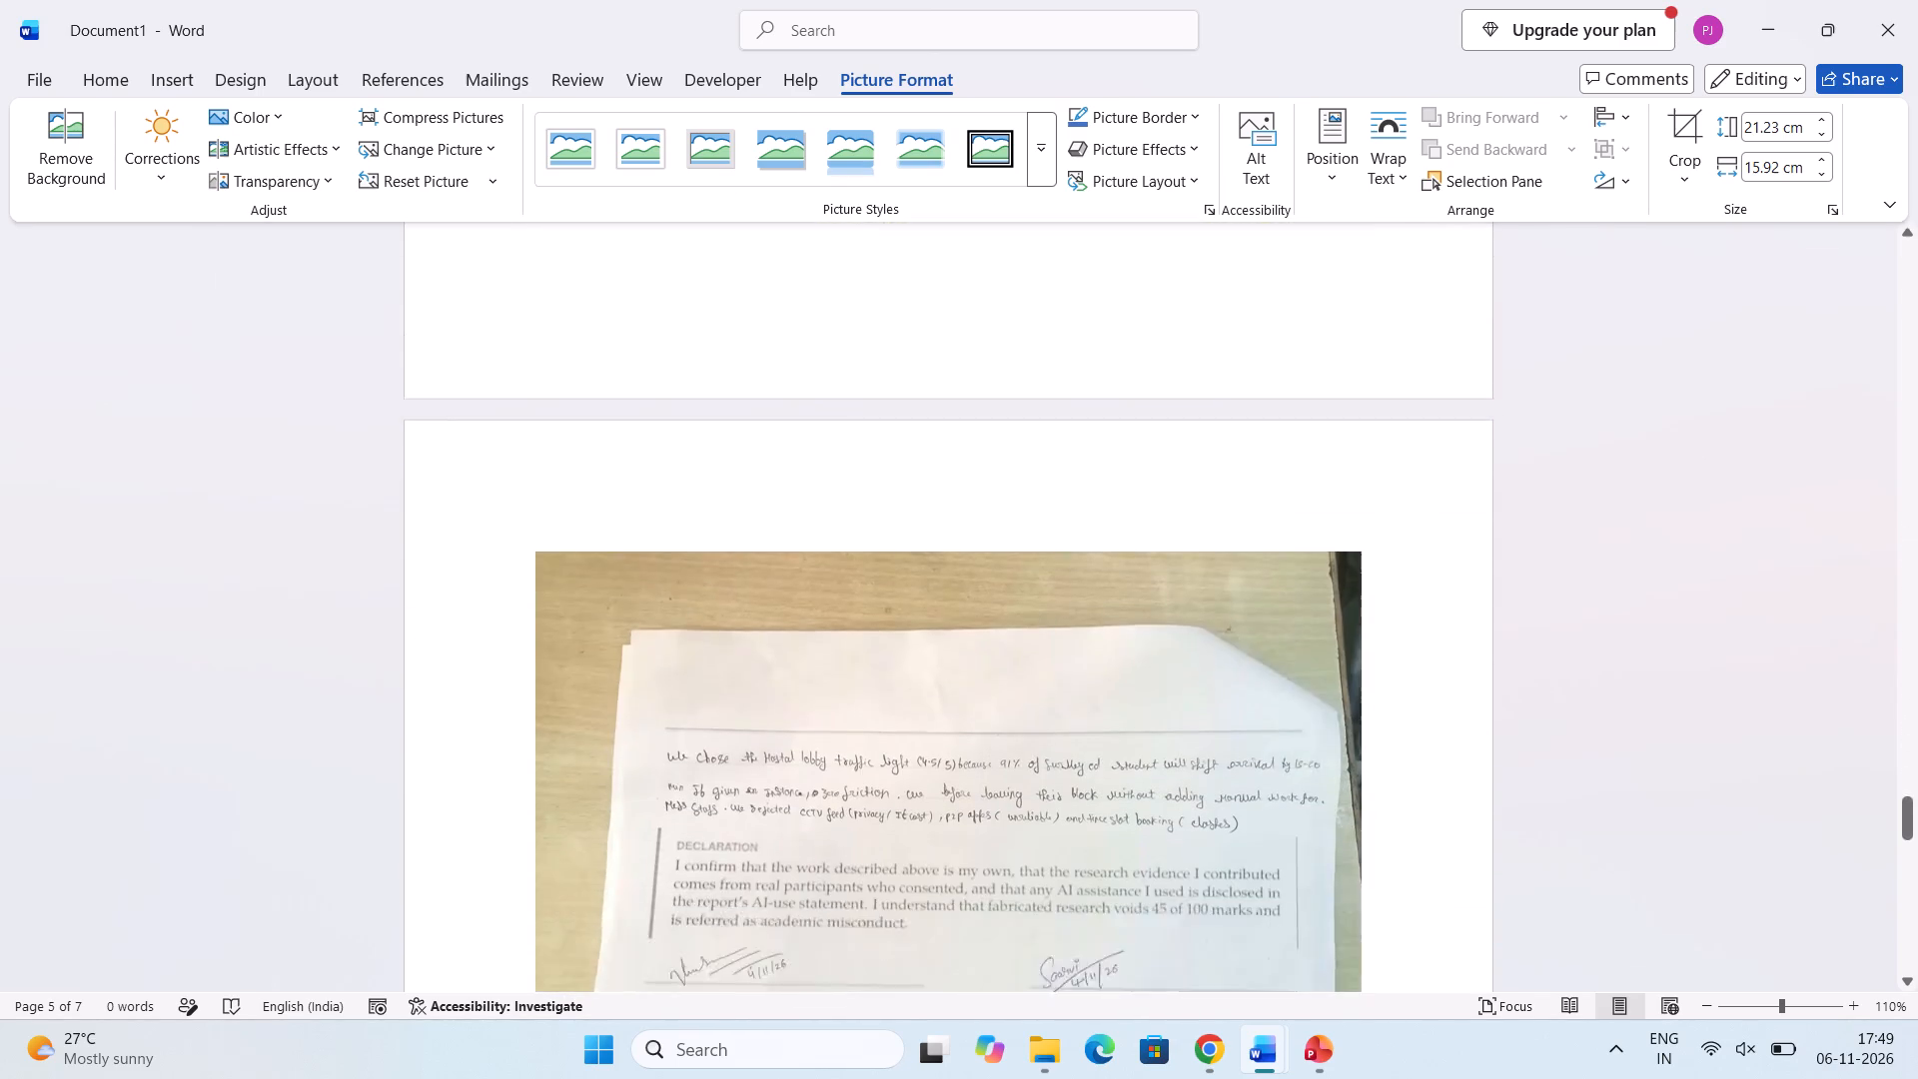
scroll(743, 560, down, 2)
scroll(743, 560, up, 1)
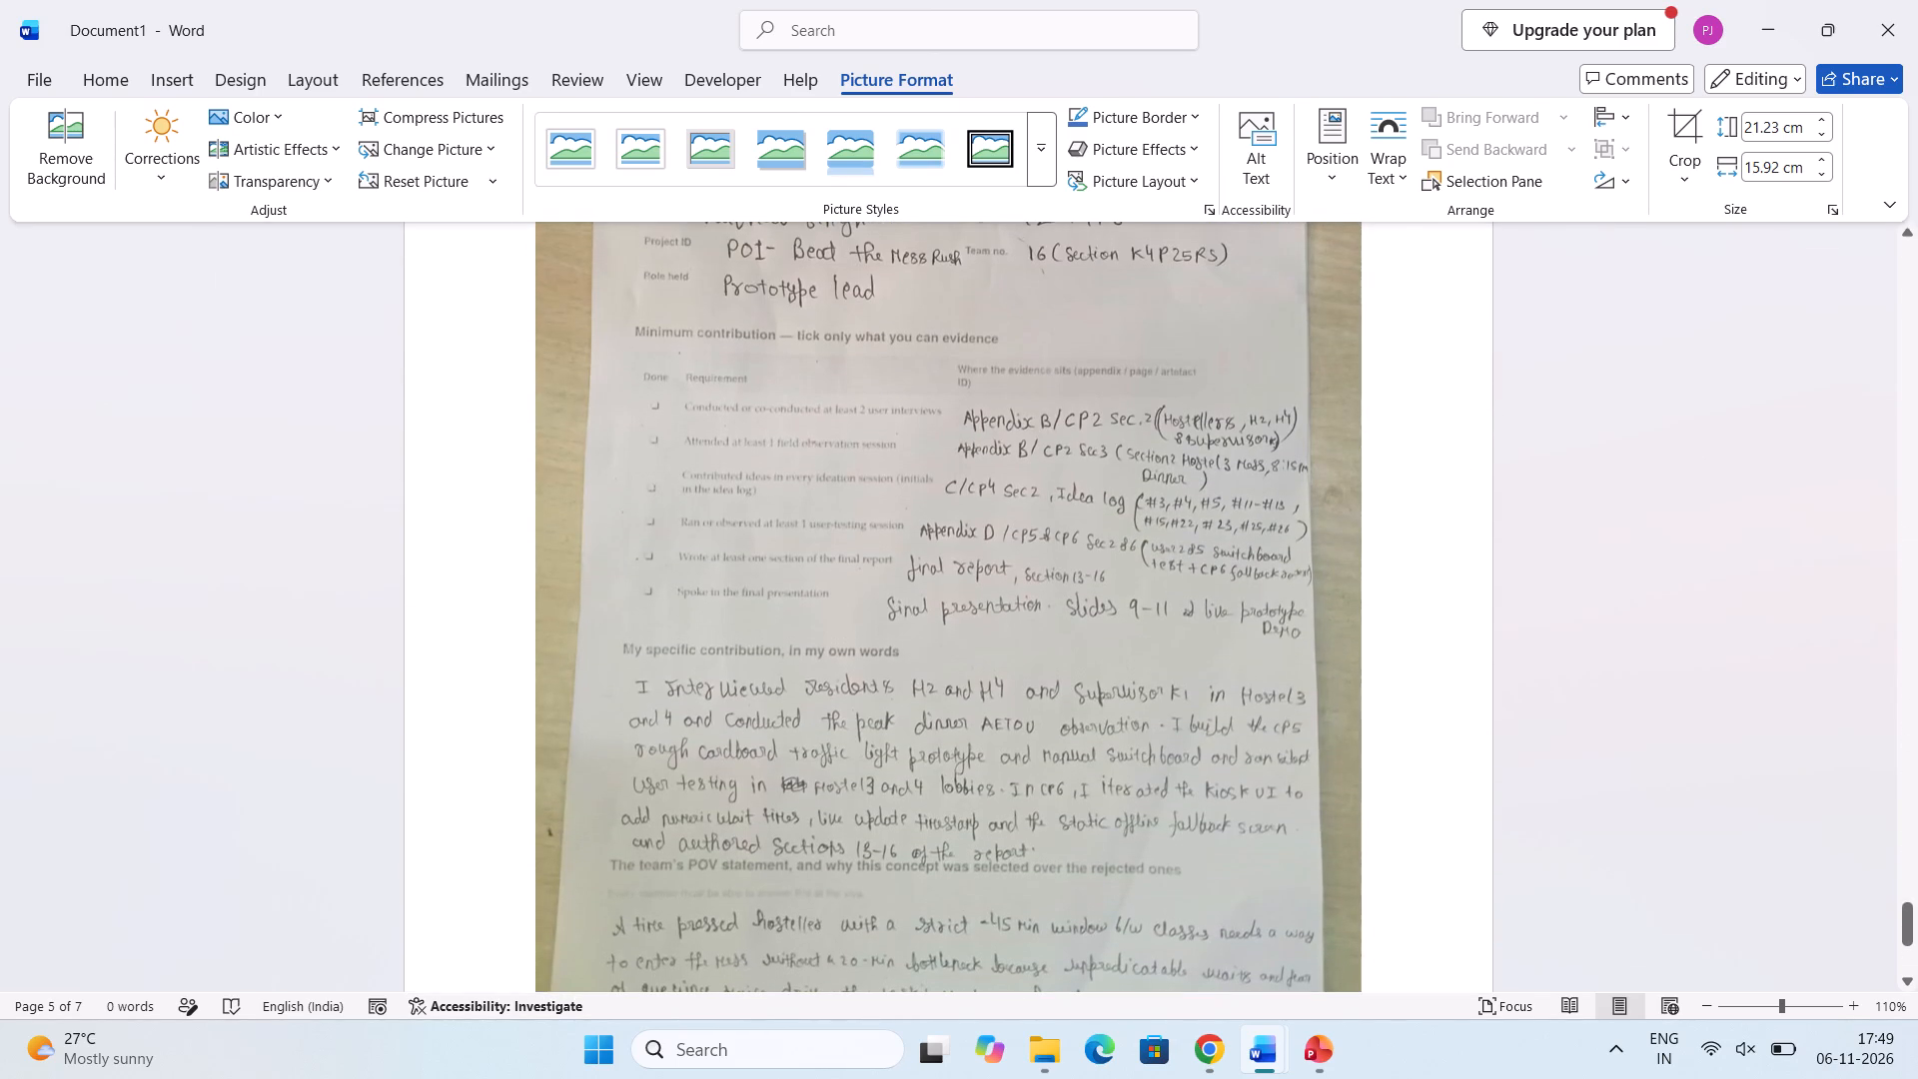
click(767, 565)
right_click(854, 494)
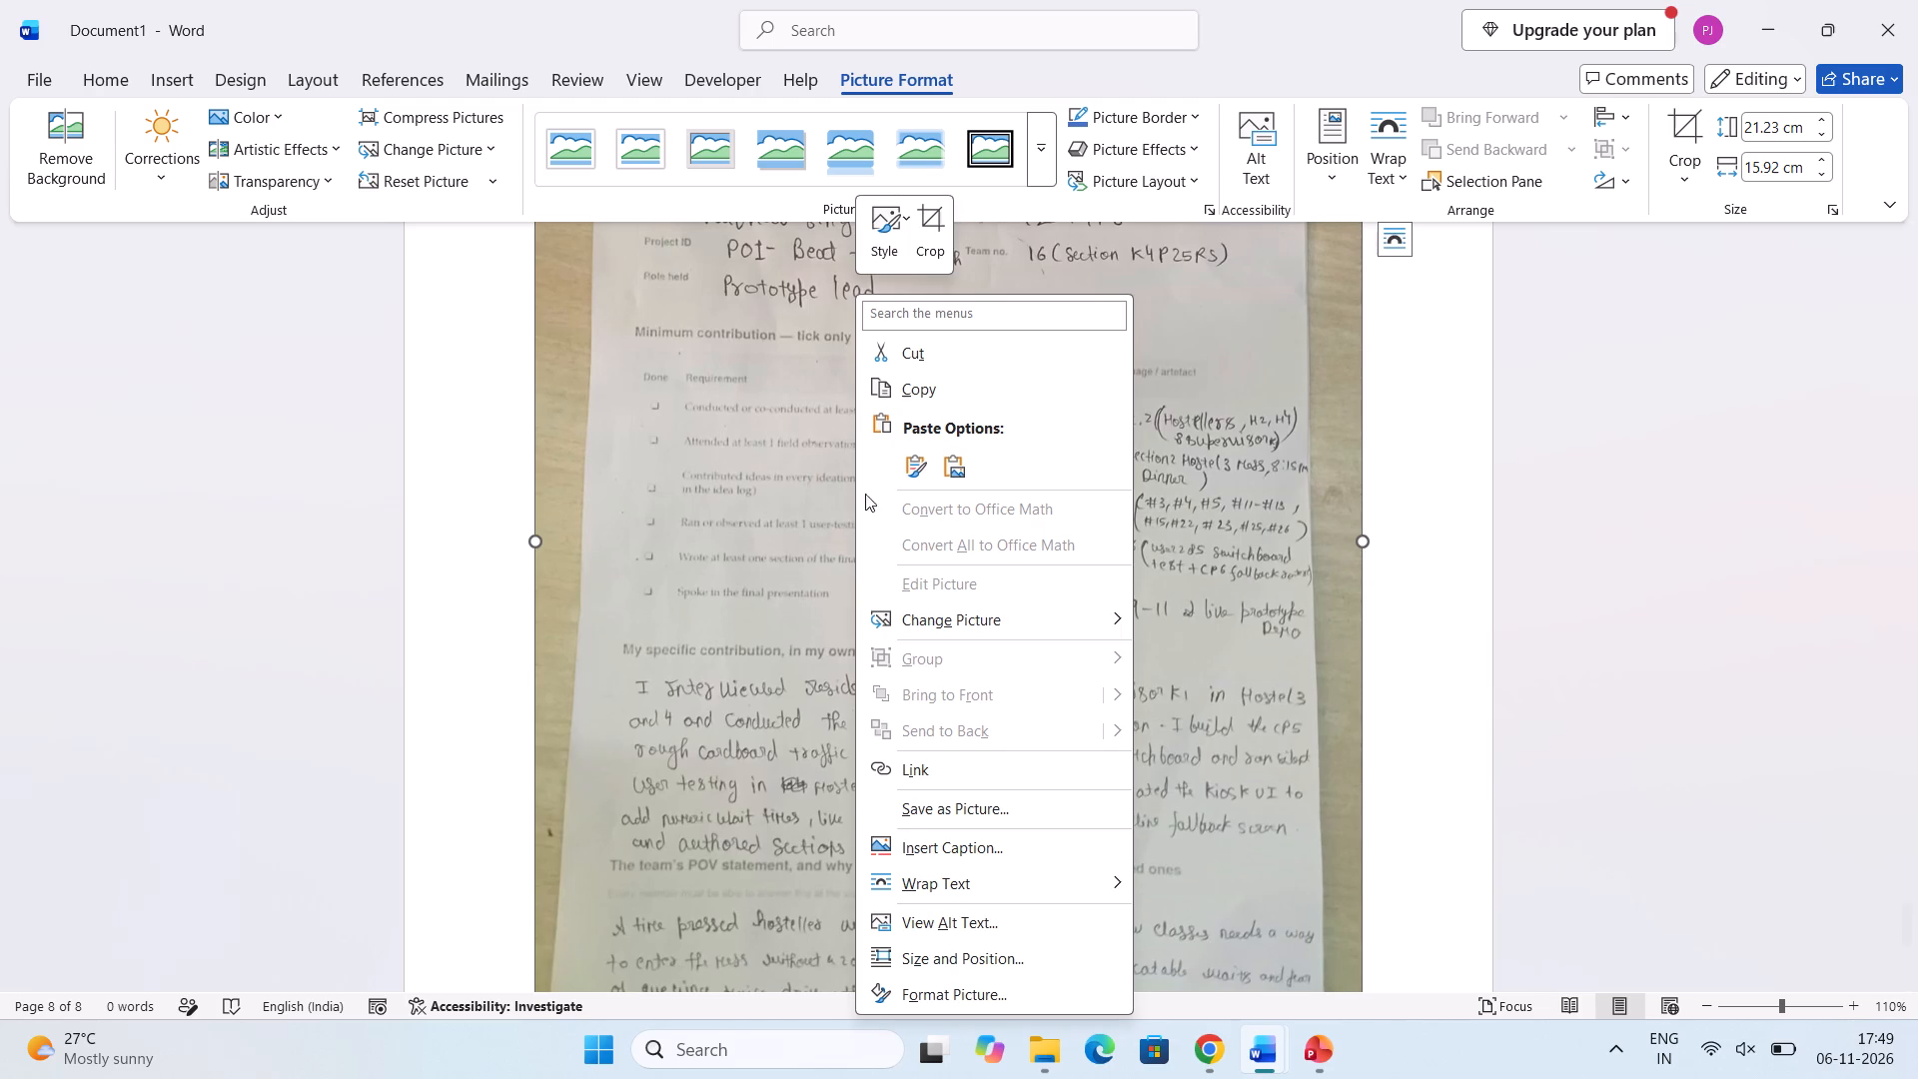
drag(900, 422, 909, 350)
click(909, 350)
Delete the emptied page at the end of the document.
scroll(909, 350, up, 5)
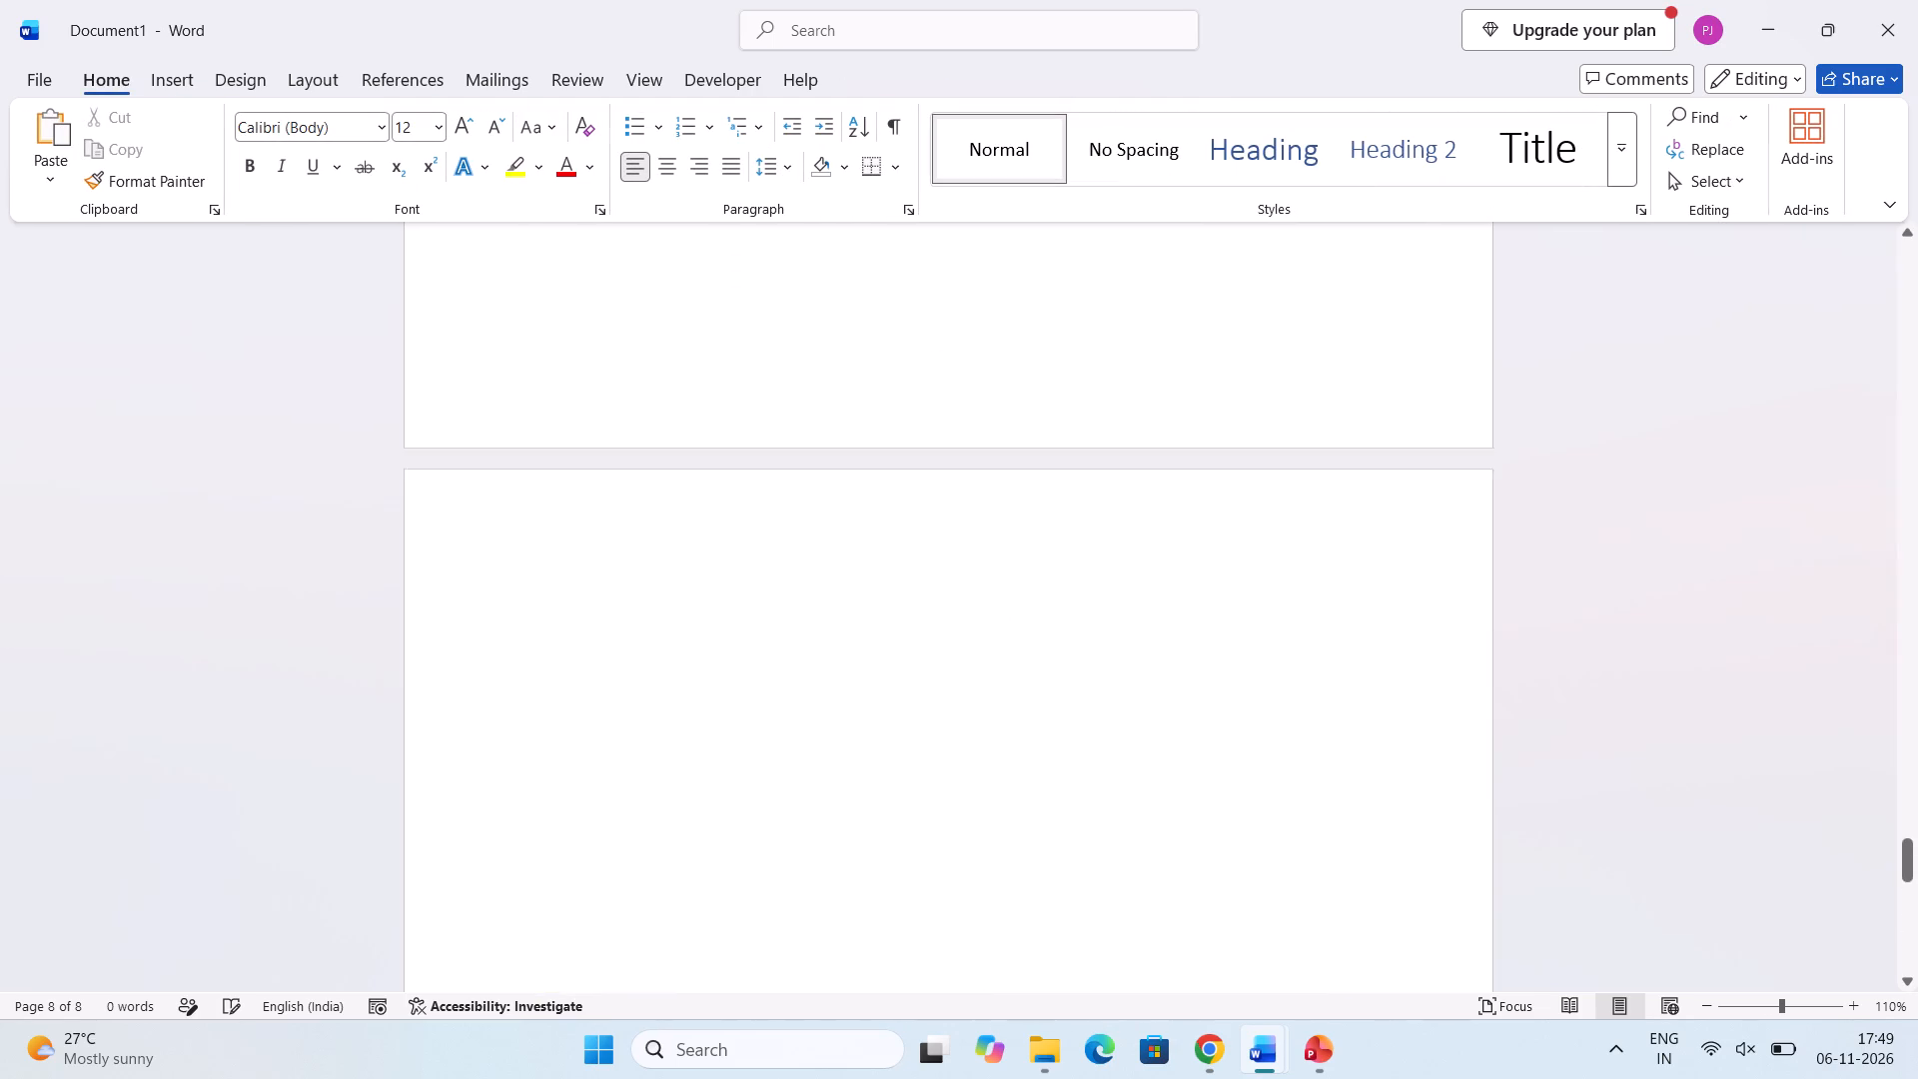
scroll(909, 350, down, 4)
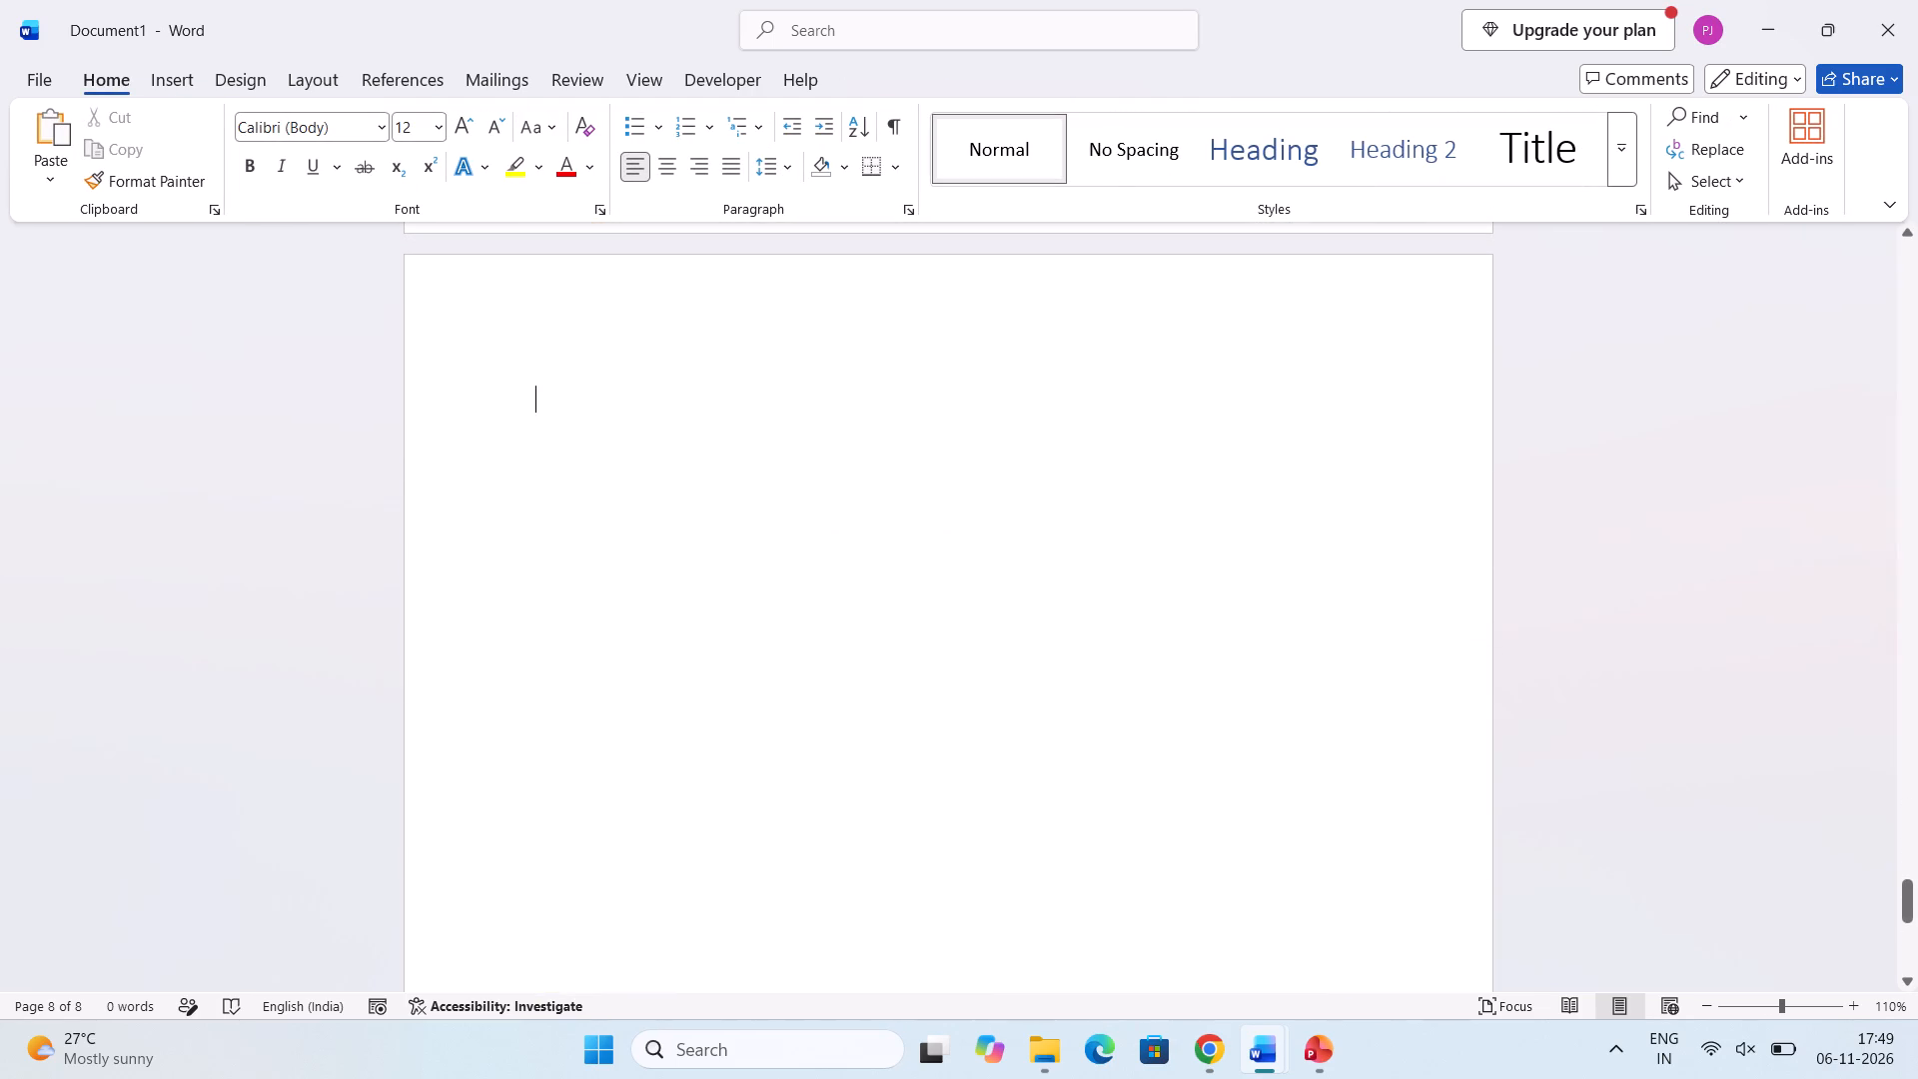
key(Delete)
scroll(909, 350, down, 4)
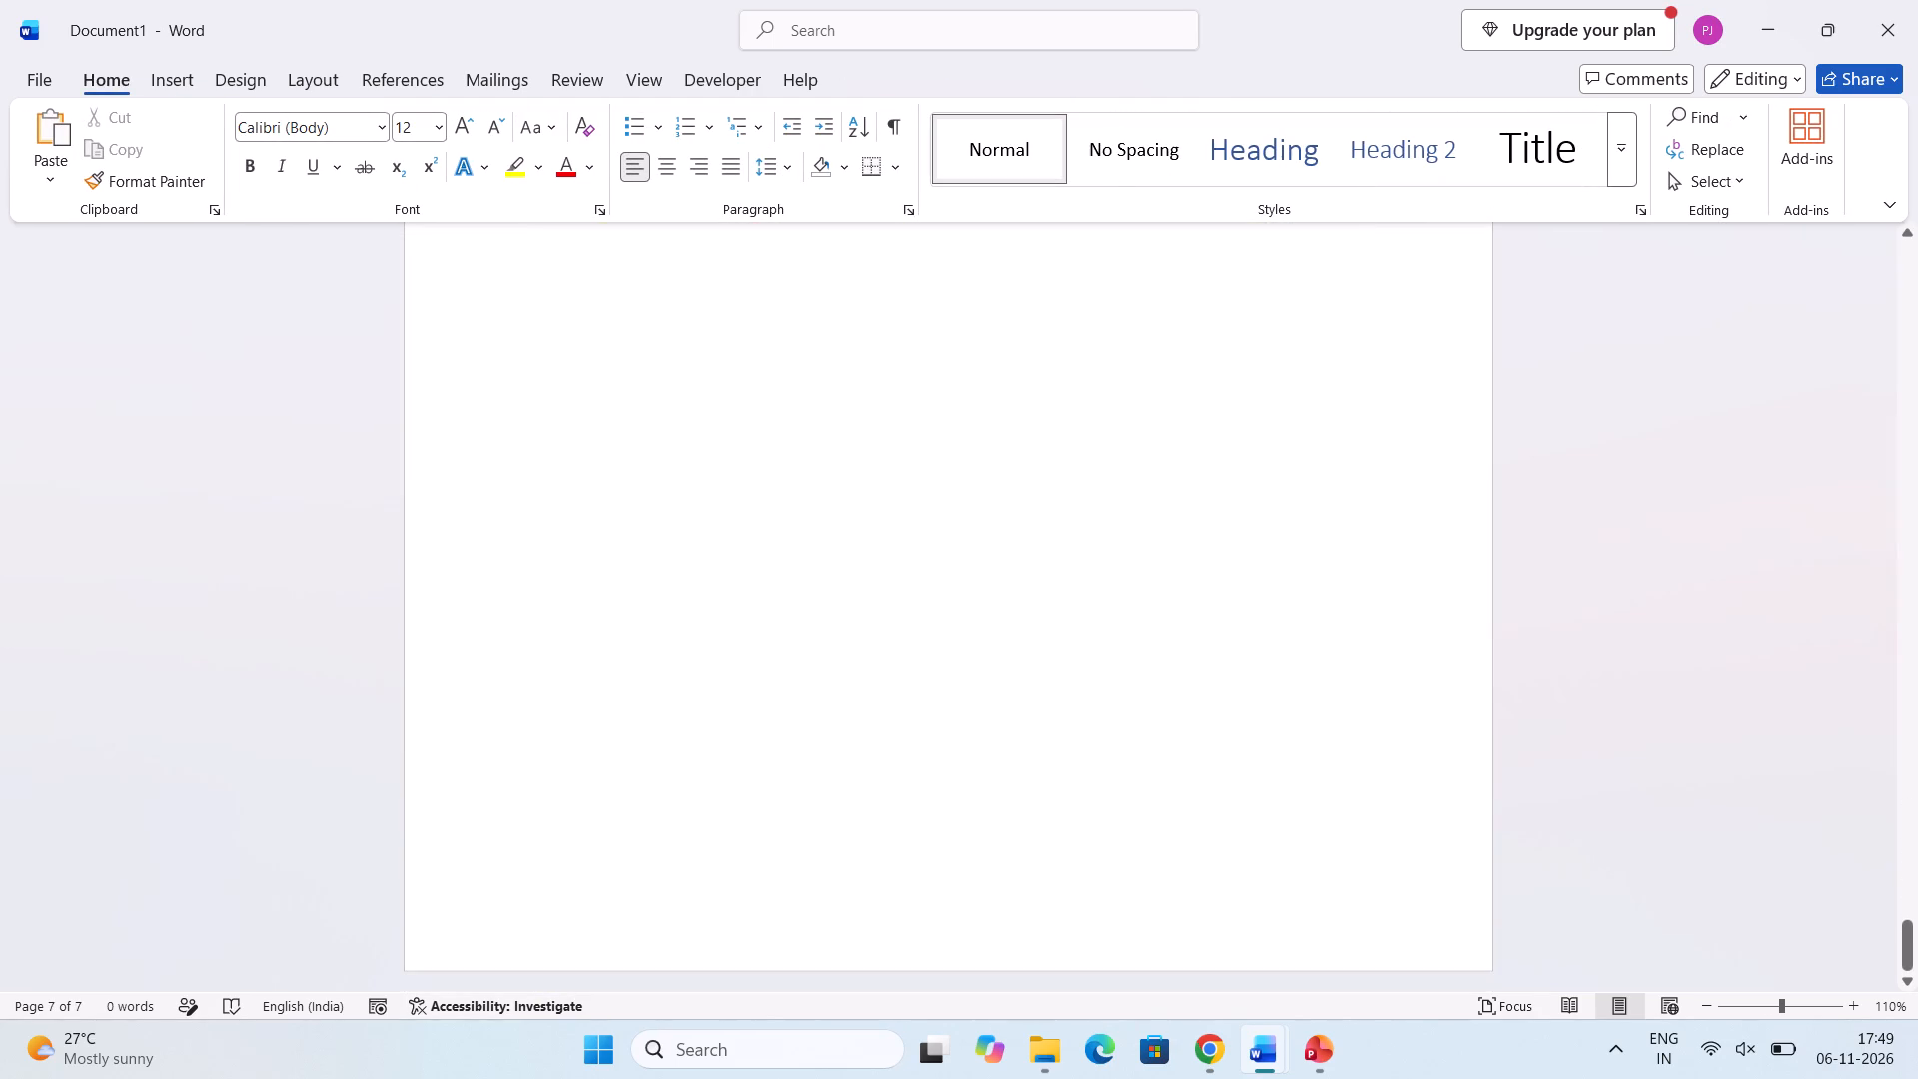
scroll(909, 350, down, 9)
Remove the blank page between the declaration photo about instant crowd updates and the Prototype lead's contribution statement photo.
scroll(909, 350, up, 6)
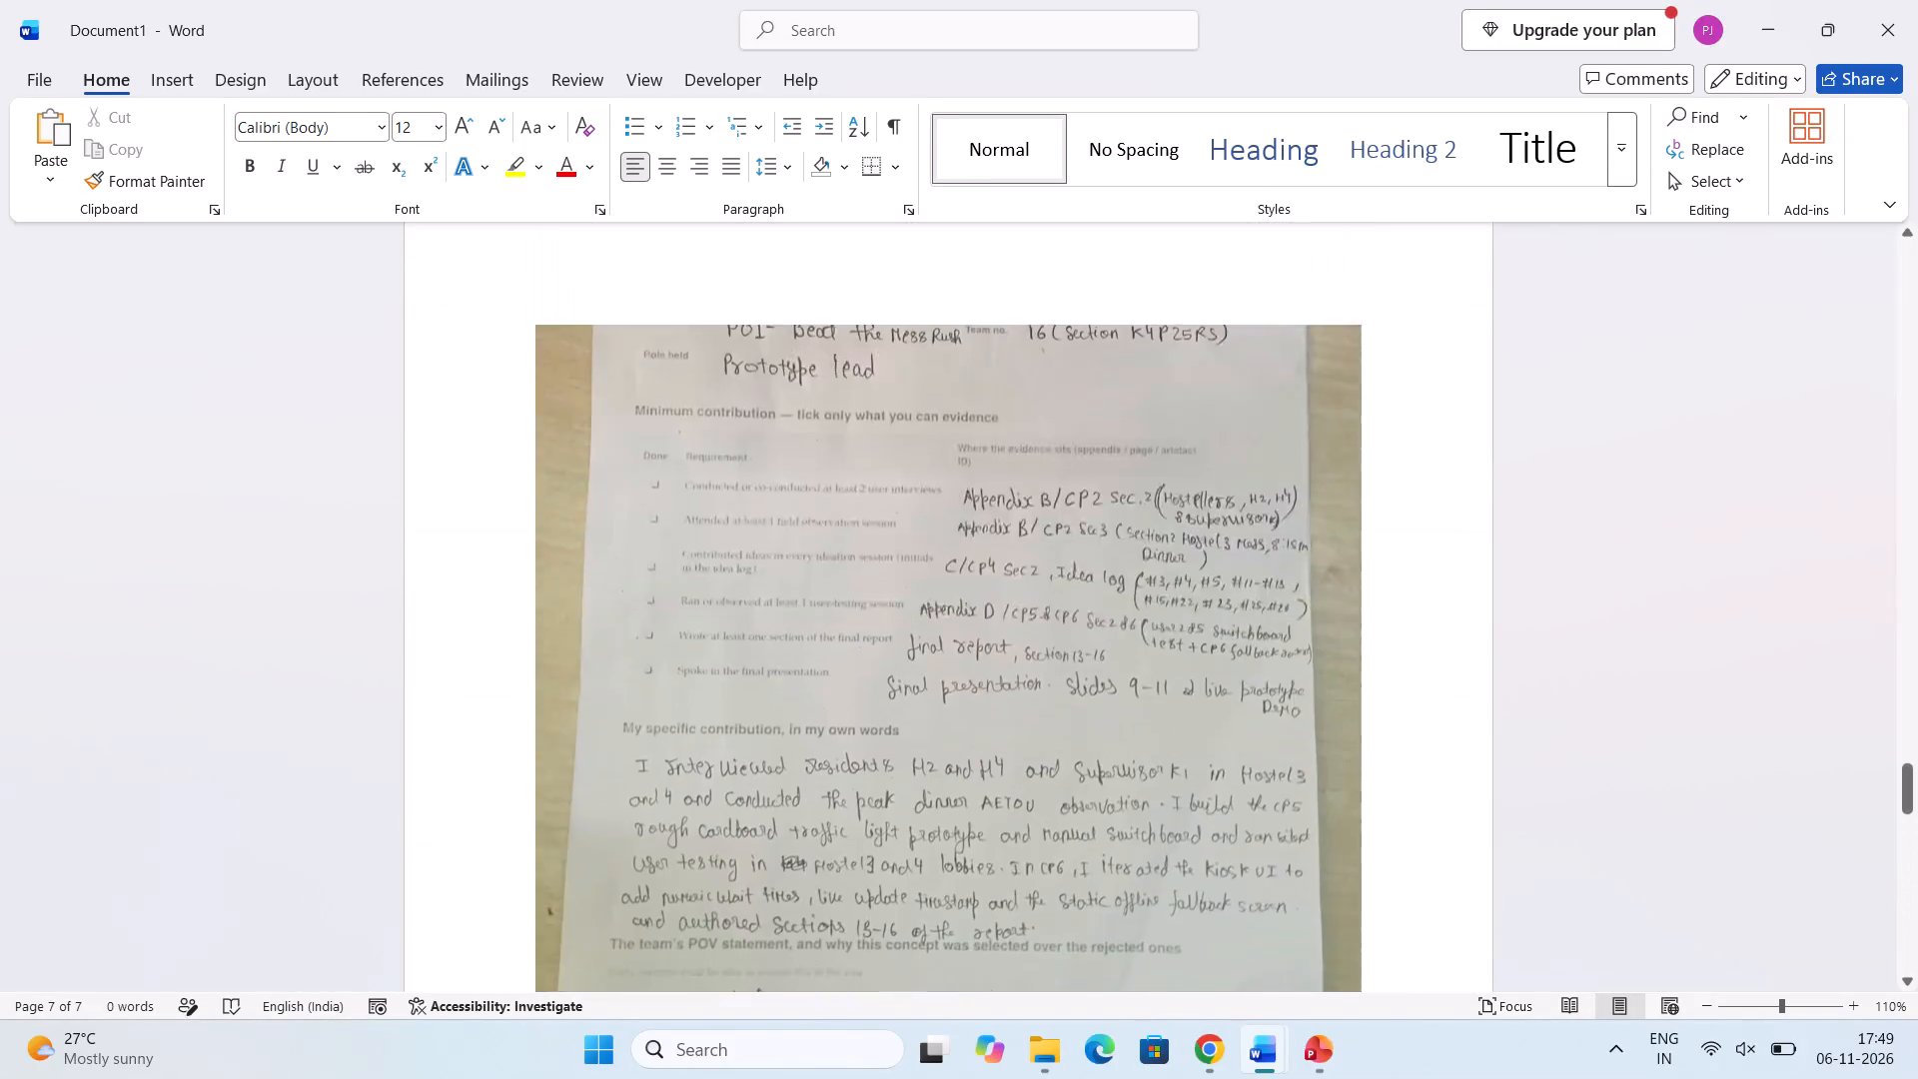
scroll(909, 350, up, 2)
scroll(909, 350, down, 2)
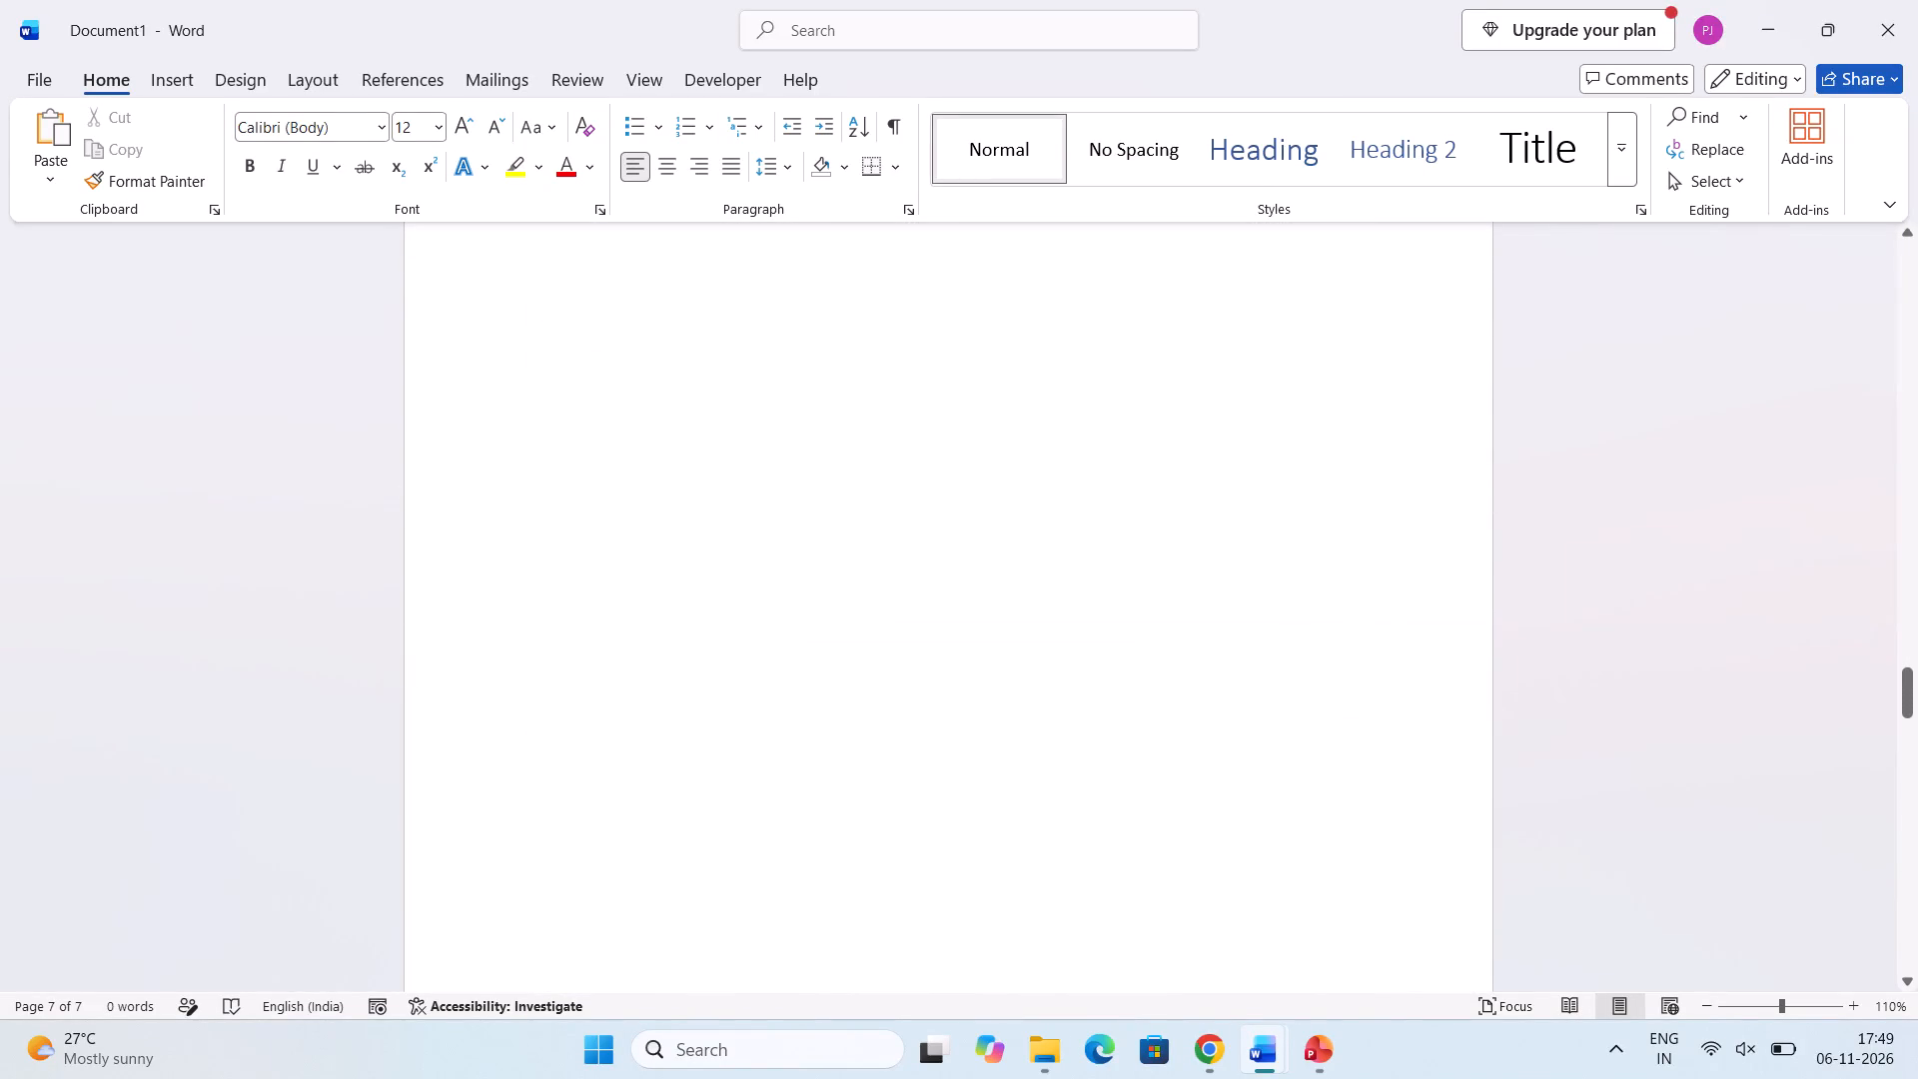
click(701, 553)
key(Delete)
scroll(701, 553, up, 5)
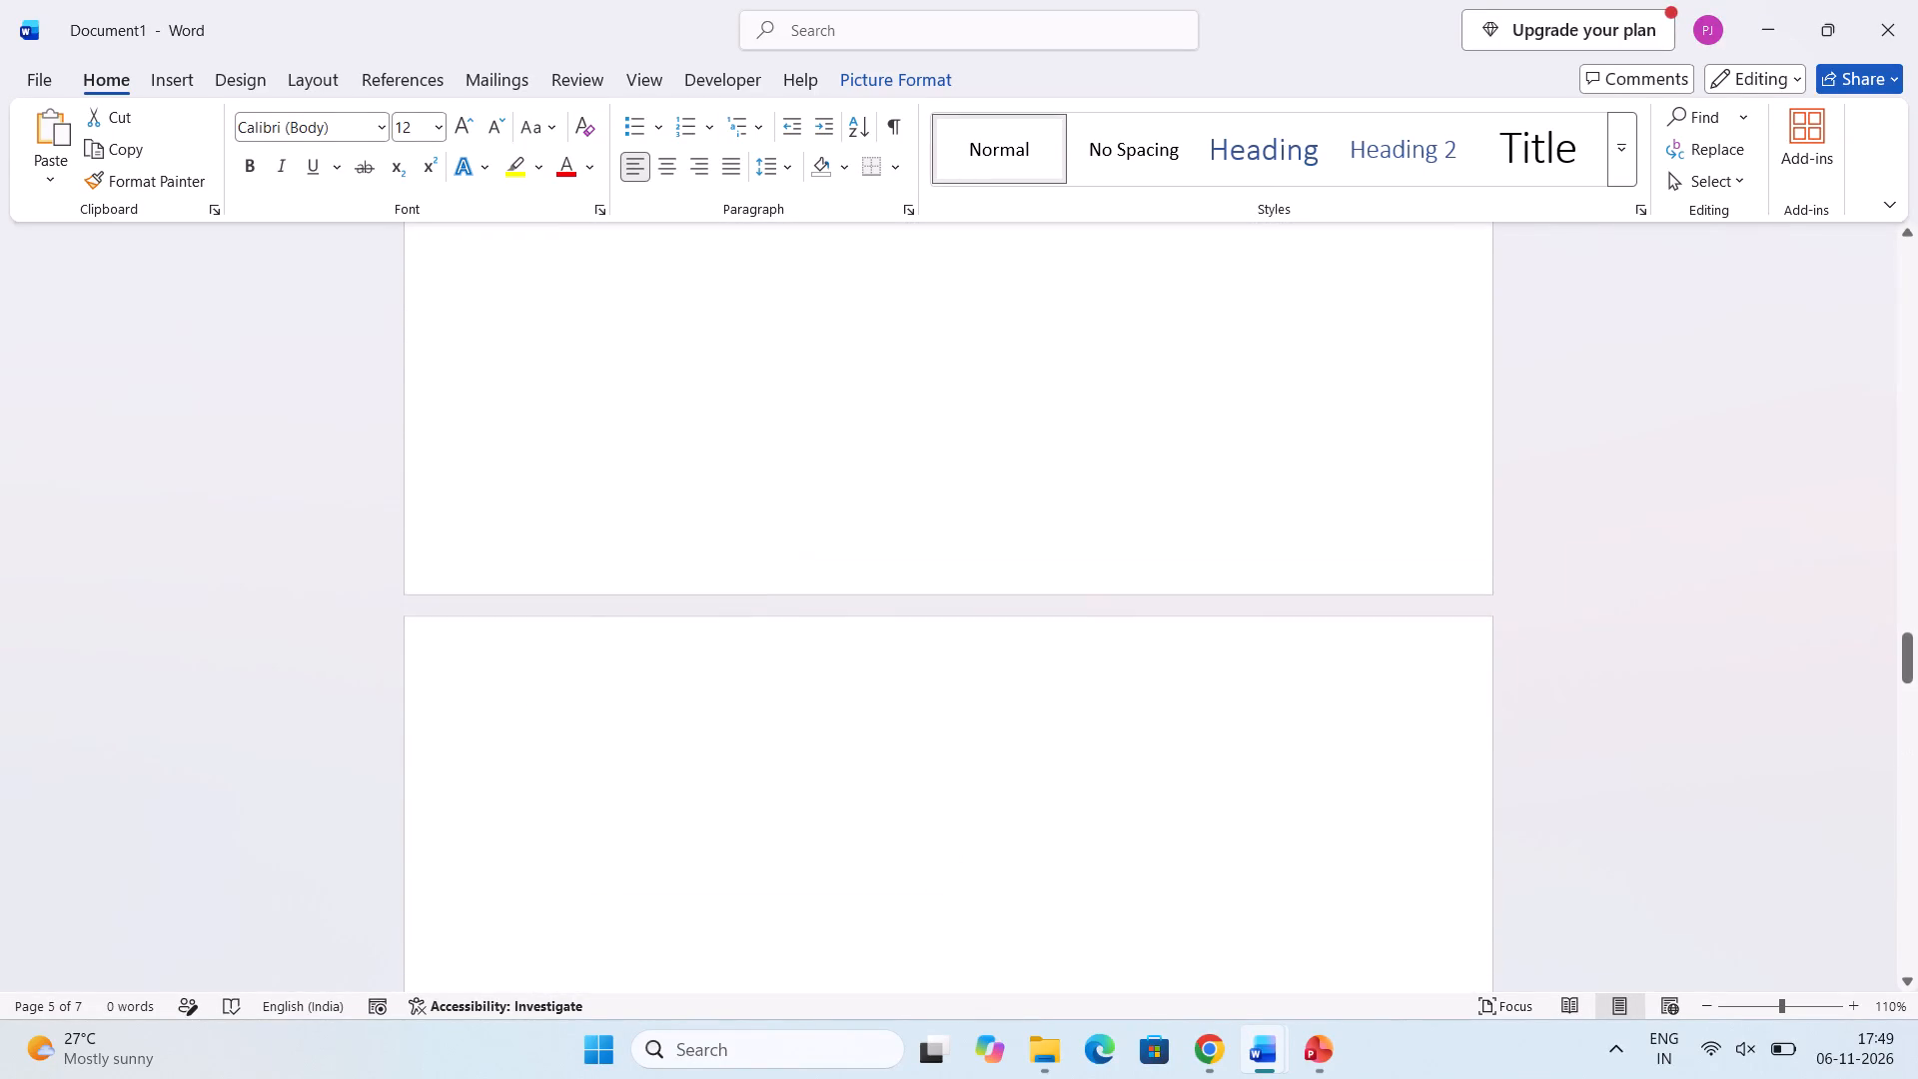
scroll(701, 553, up, 2)
scroll(701, 553, down, 3)
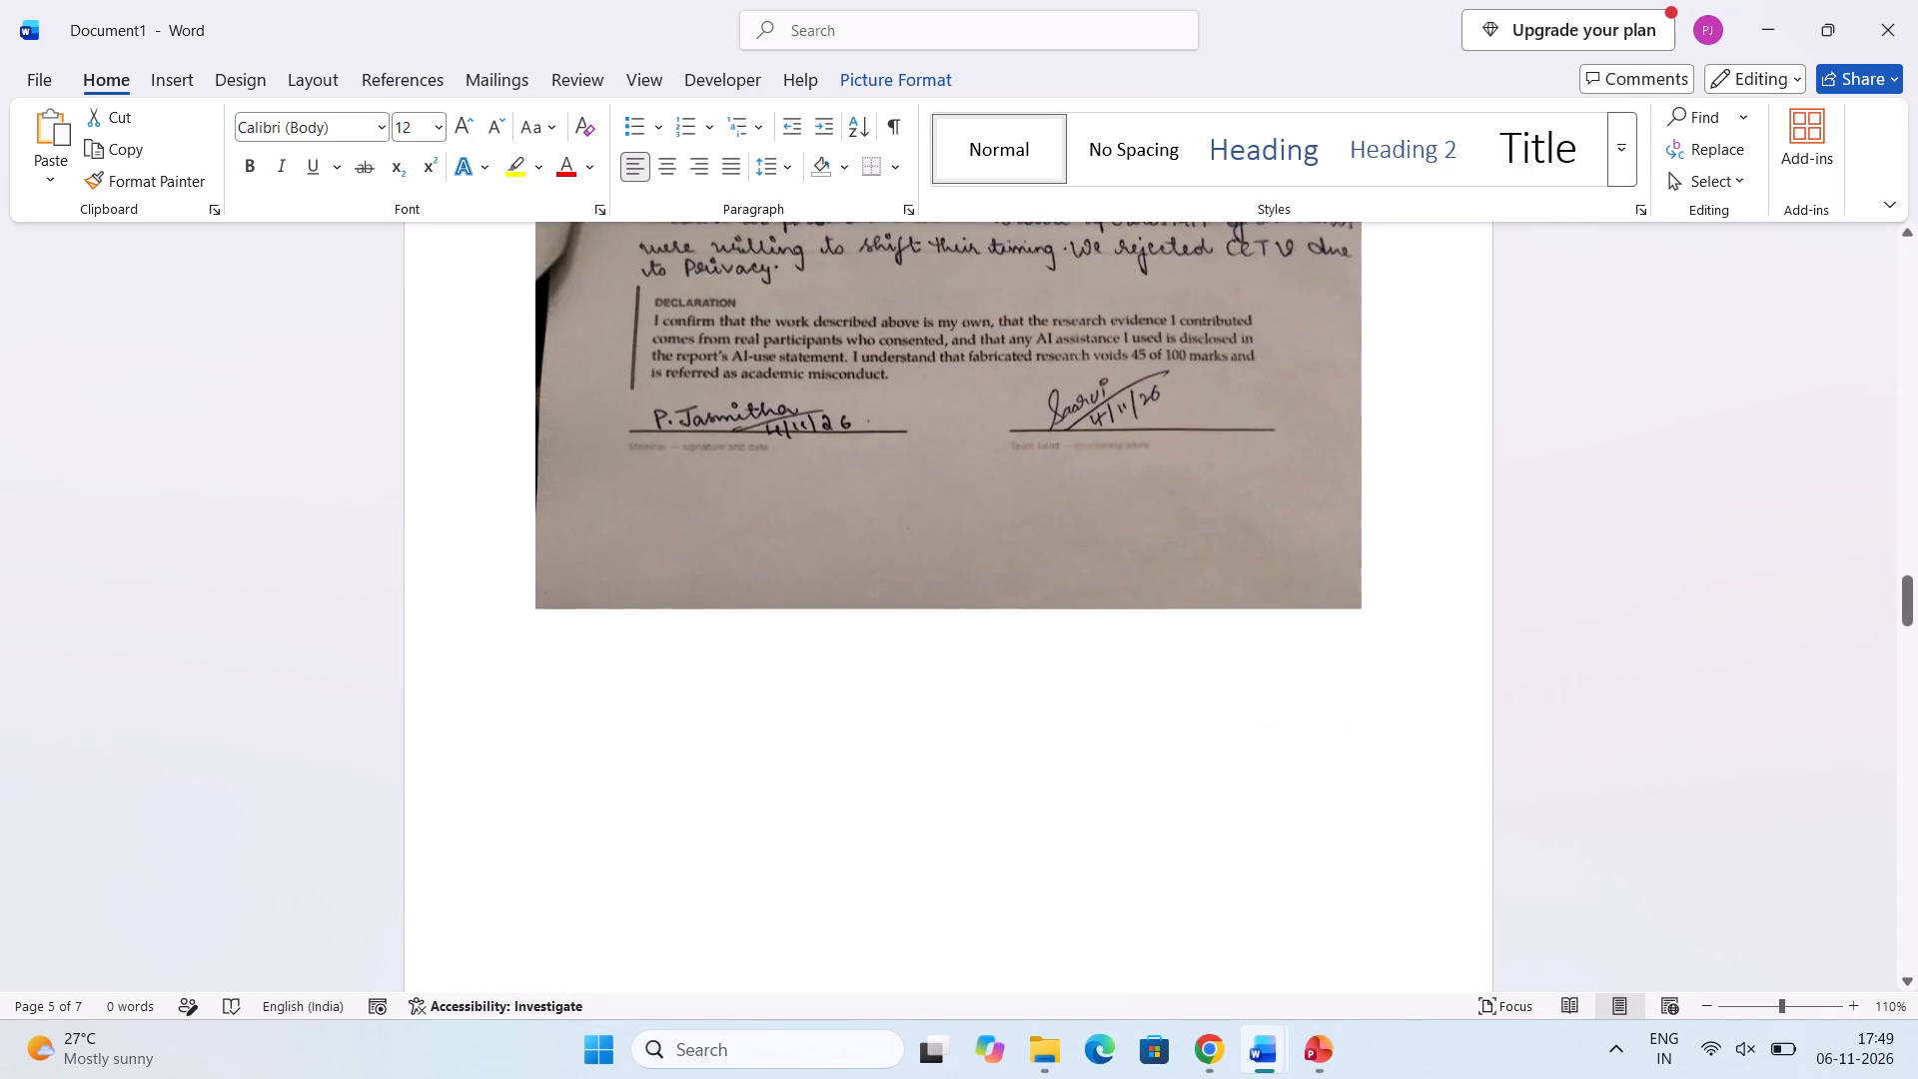
scroll(701, 553, down, 2)
click(658, 596)
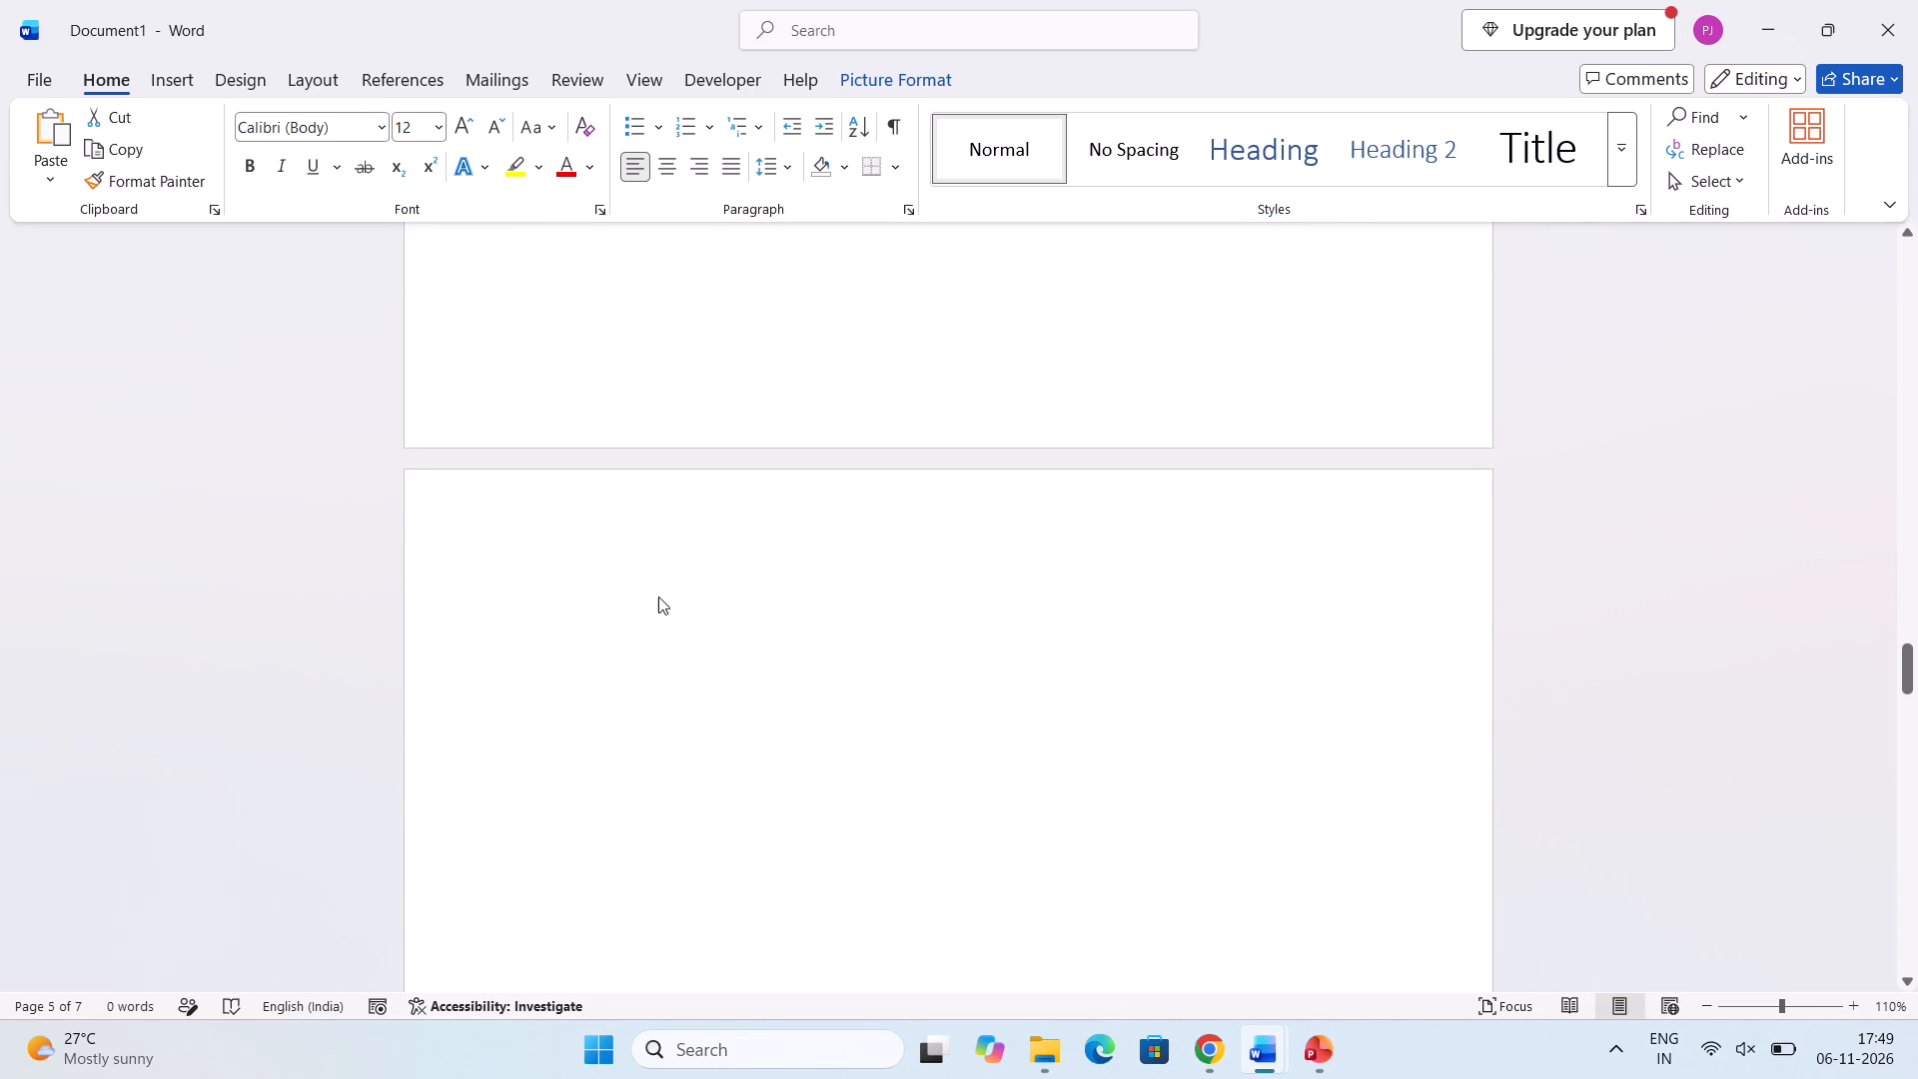
key(Delete)
scroll(658, 596, up, 3)
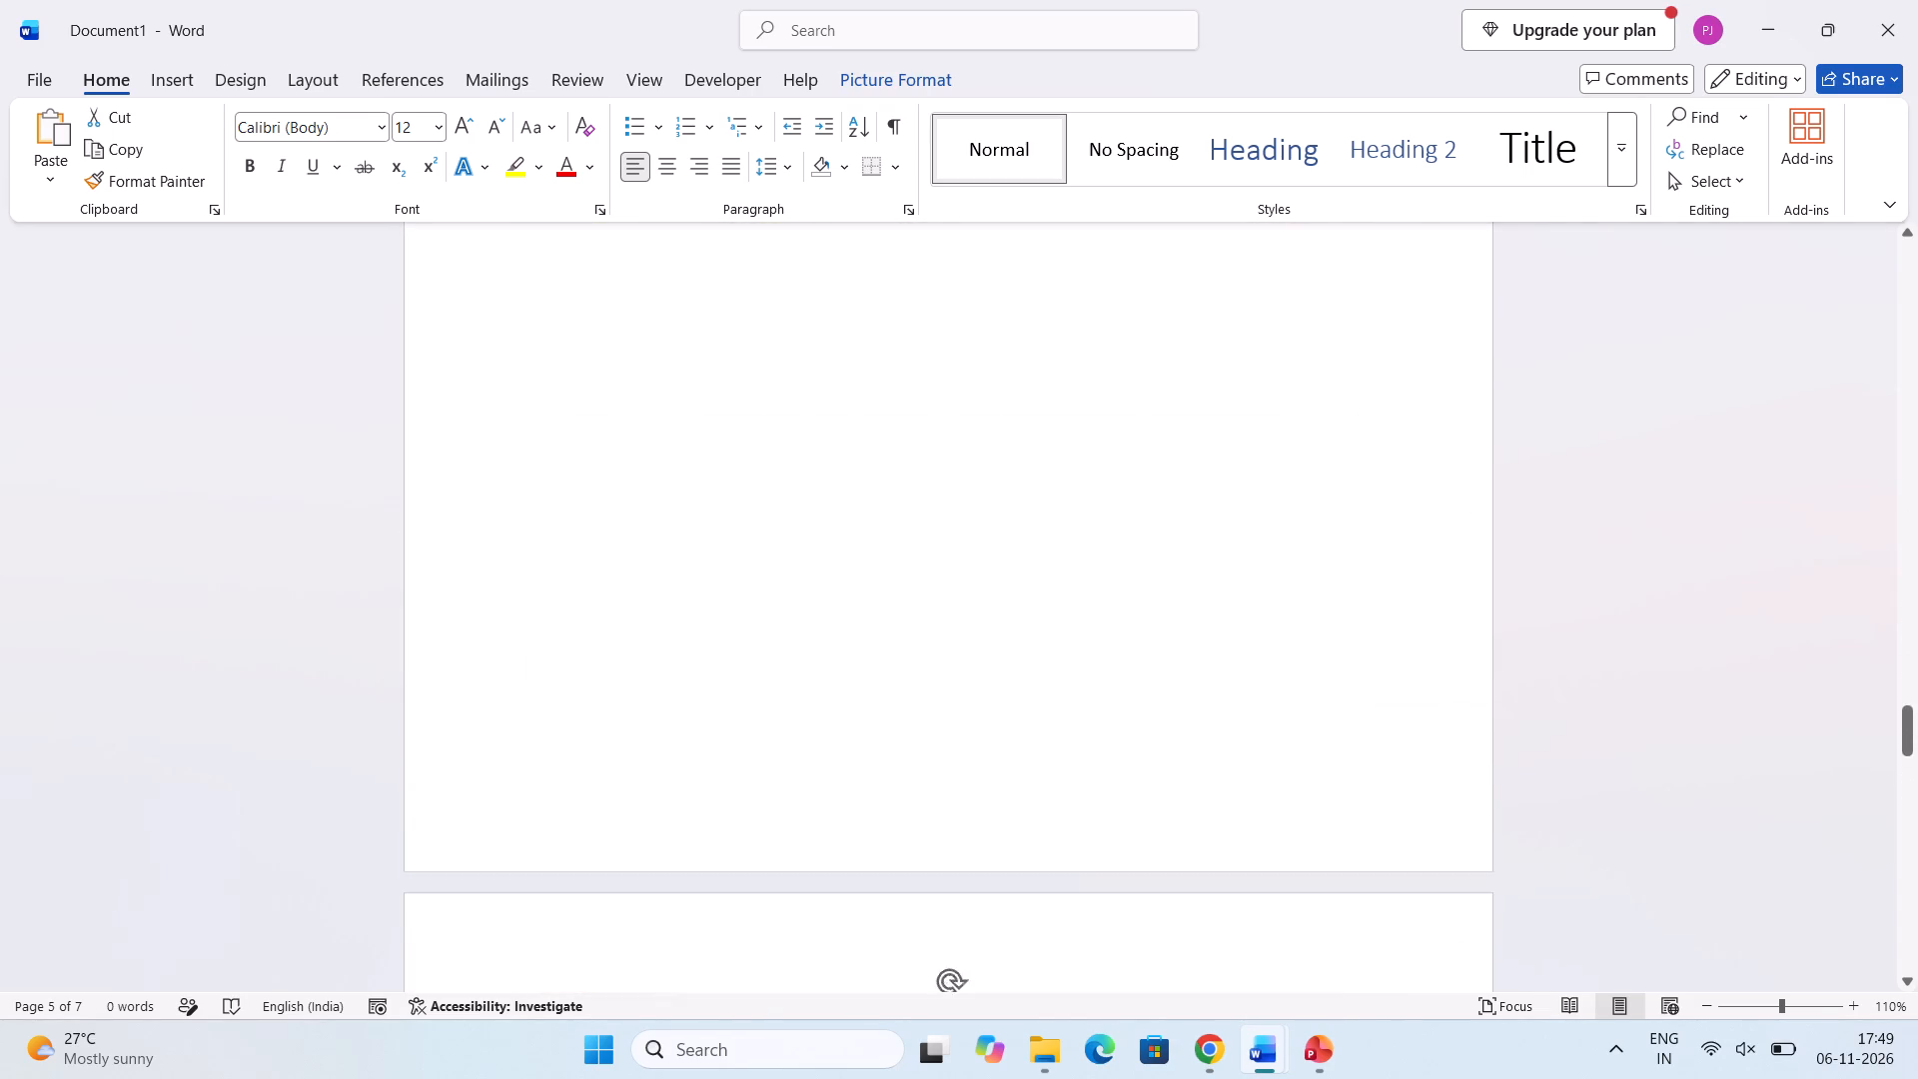
scroll(658, 596, up, 3)
scroll(658, 596, down, 2)
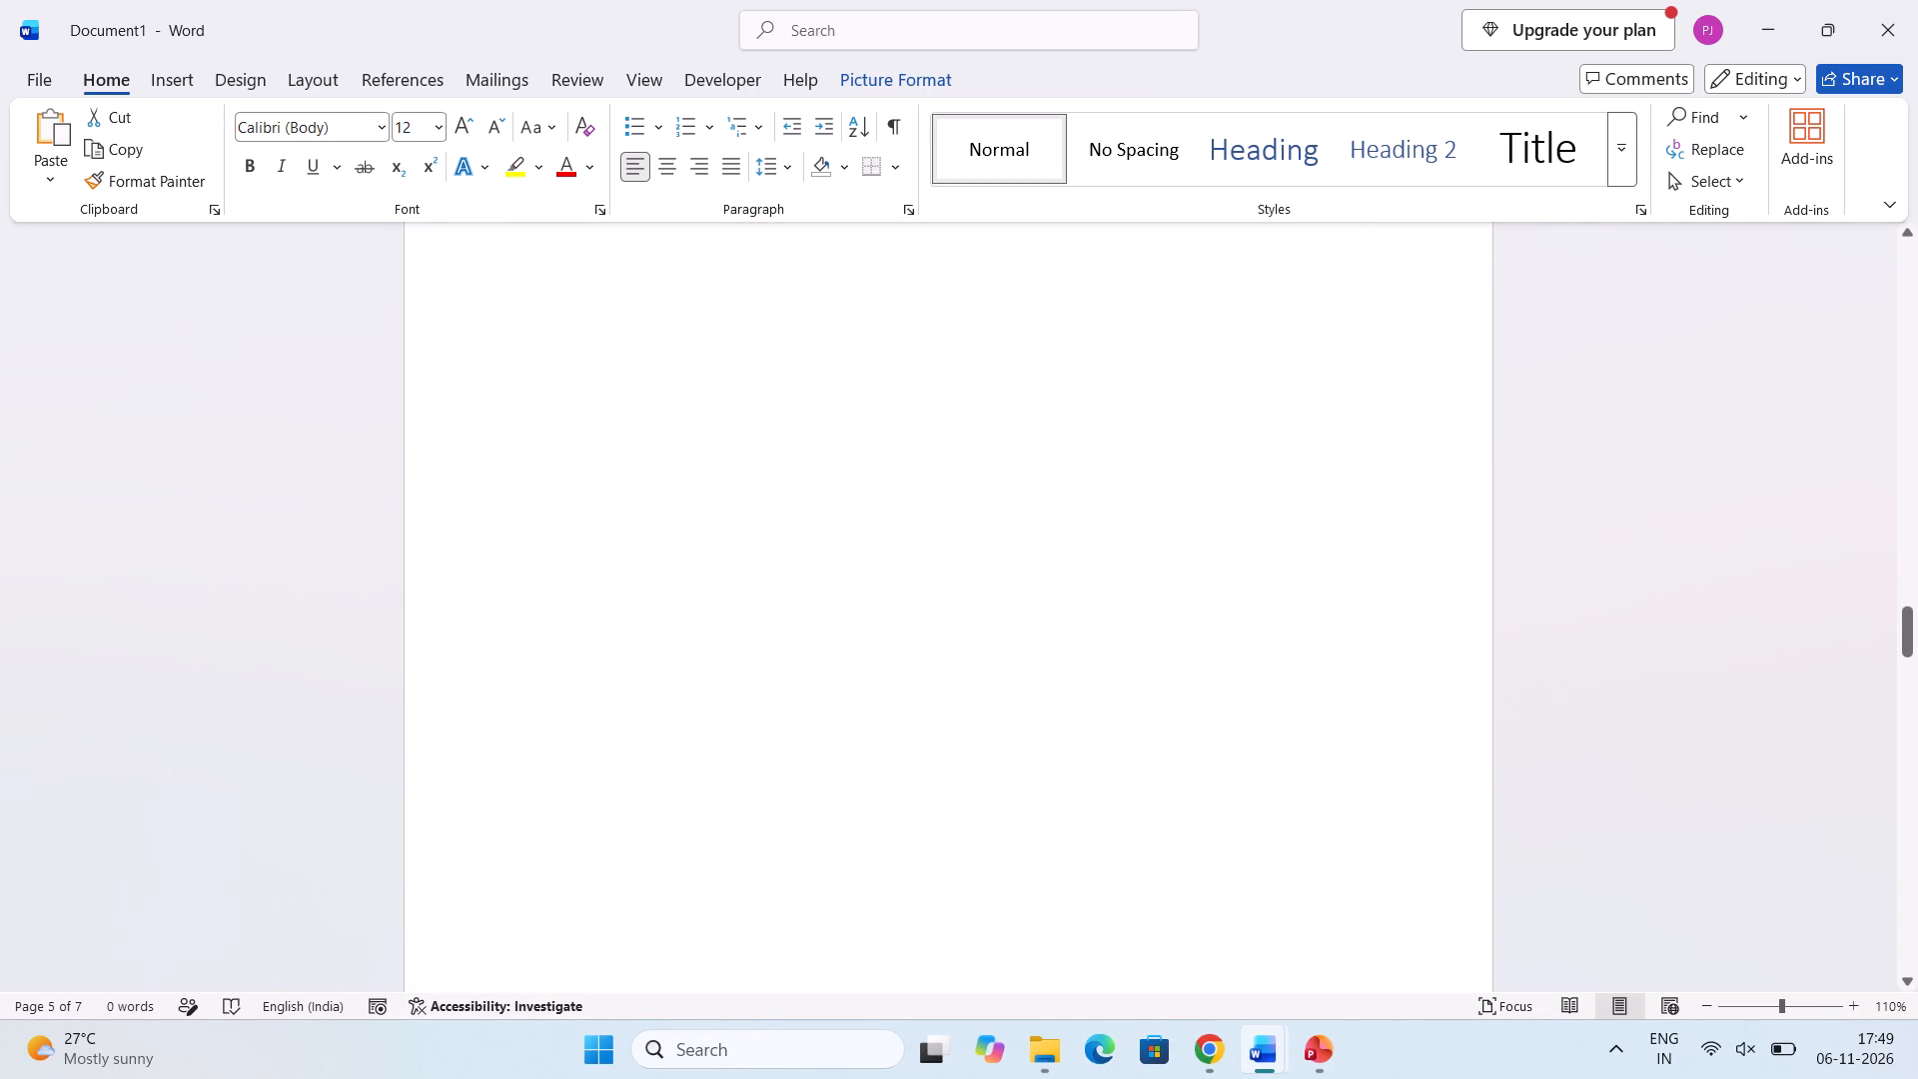
click(630, 529)
scroll(609, 595, down, 3)
click(607, 558)
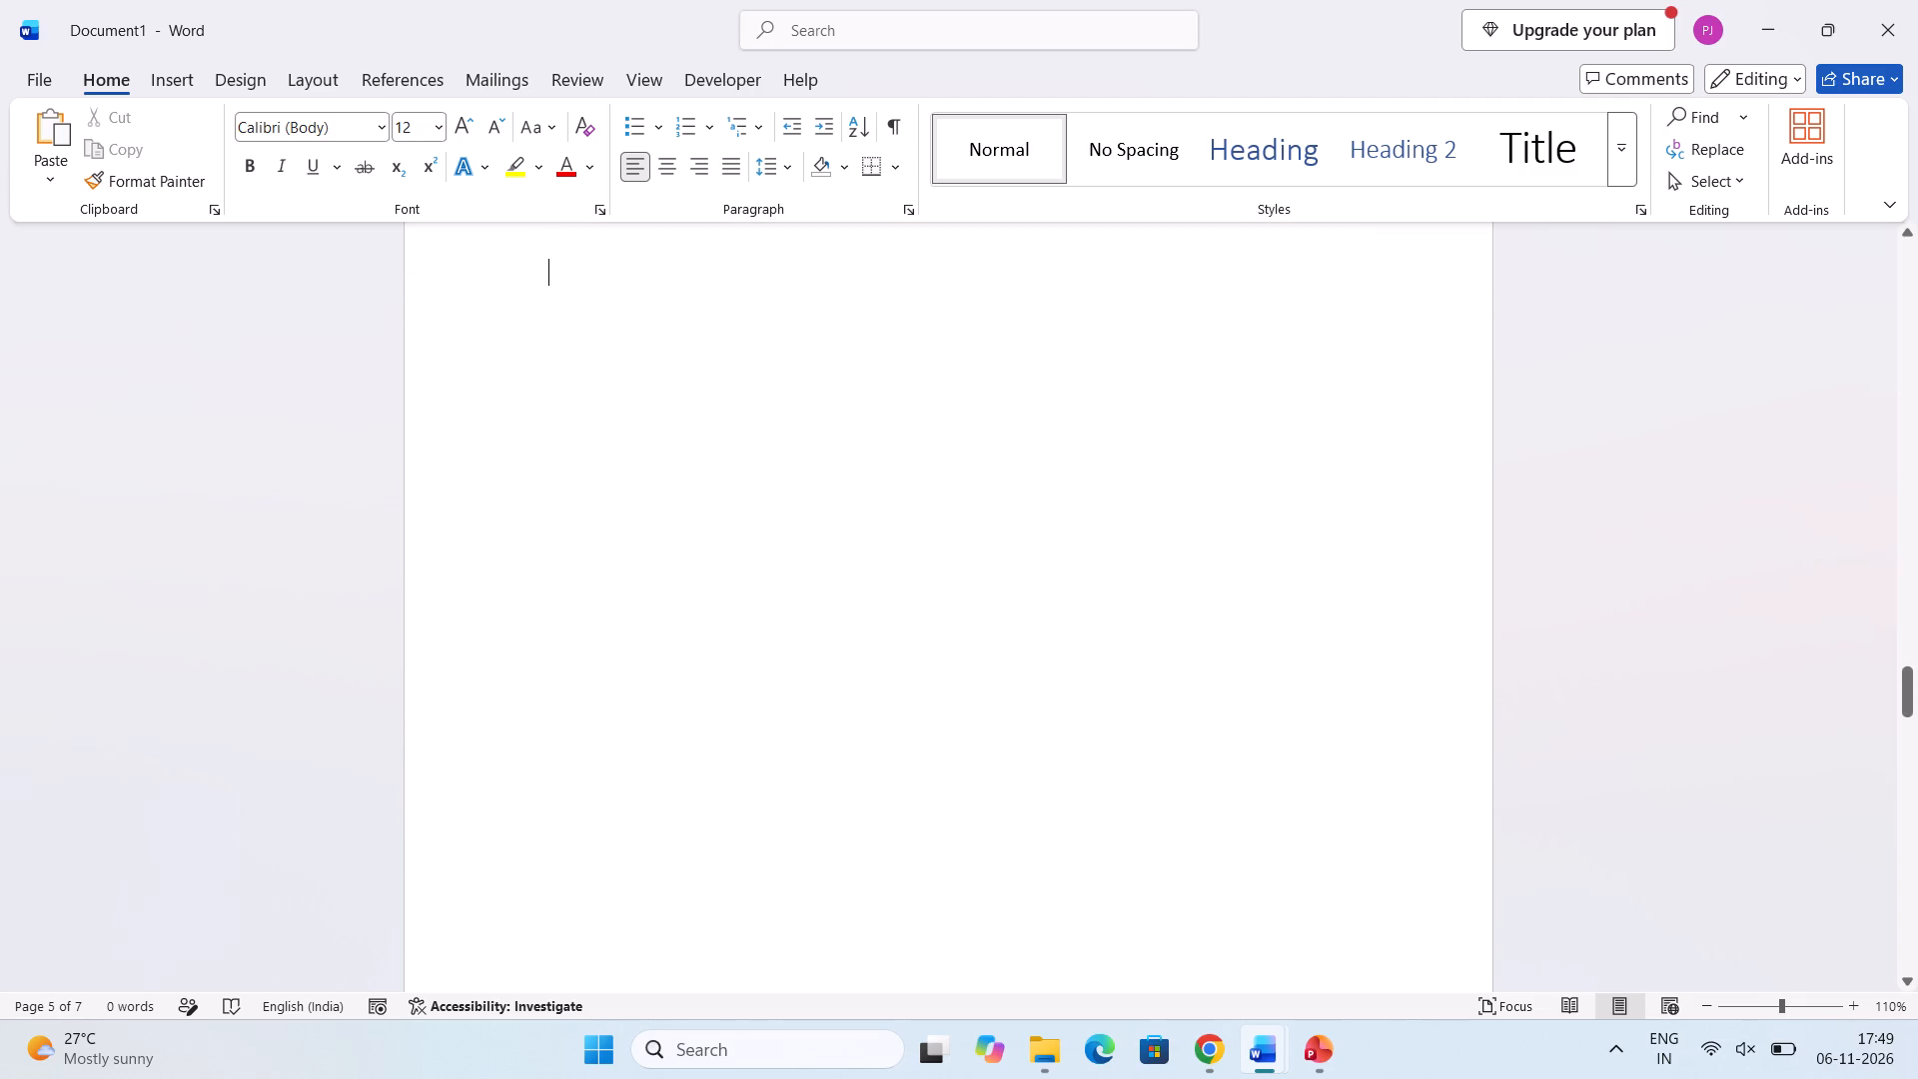
key(BackSpace)
key(BackSpace)
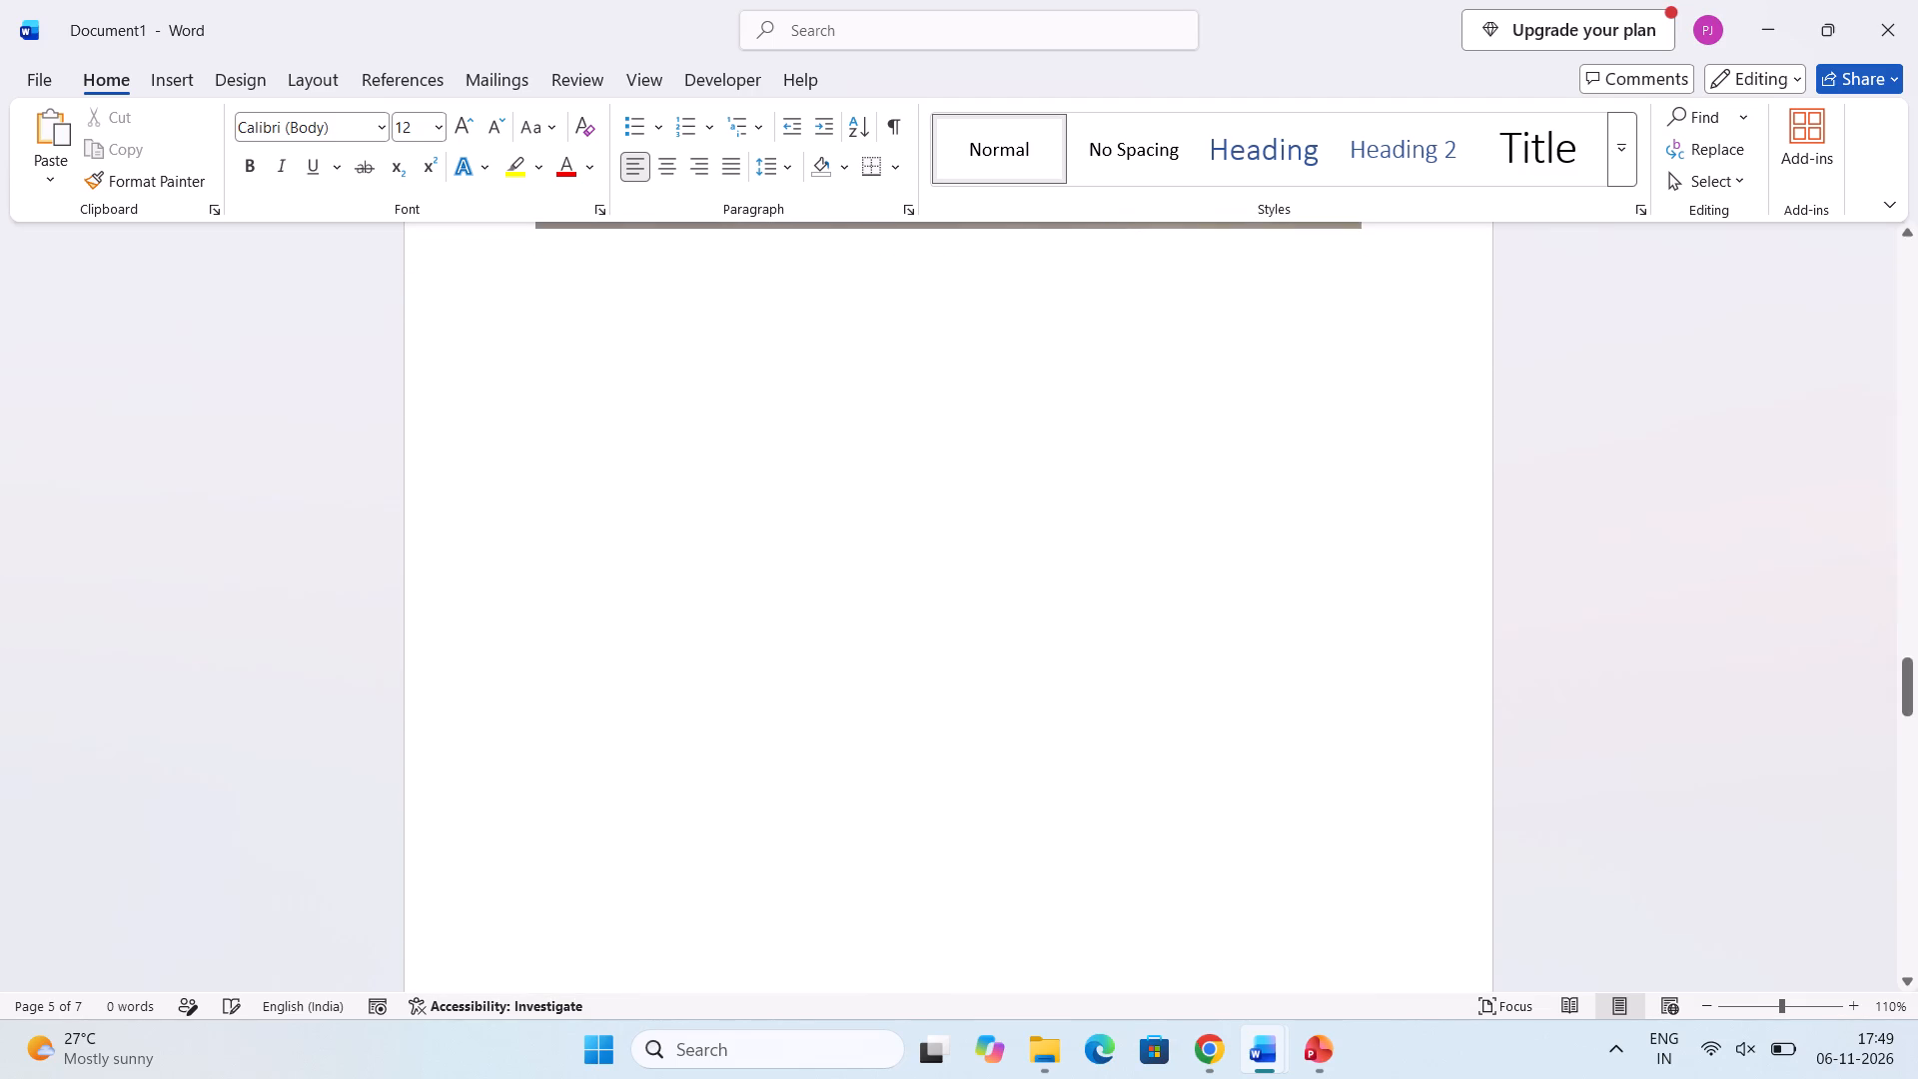
Look through the document to the last page to check the photo order and any remaining blank pages.
scroll(607, 558, down, 1)
scroll(607, 558, up, 11)
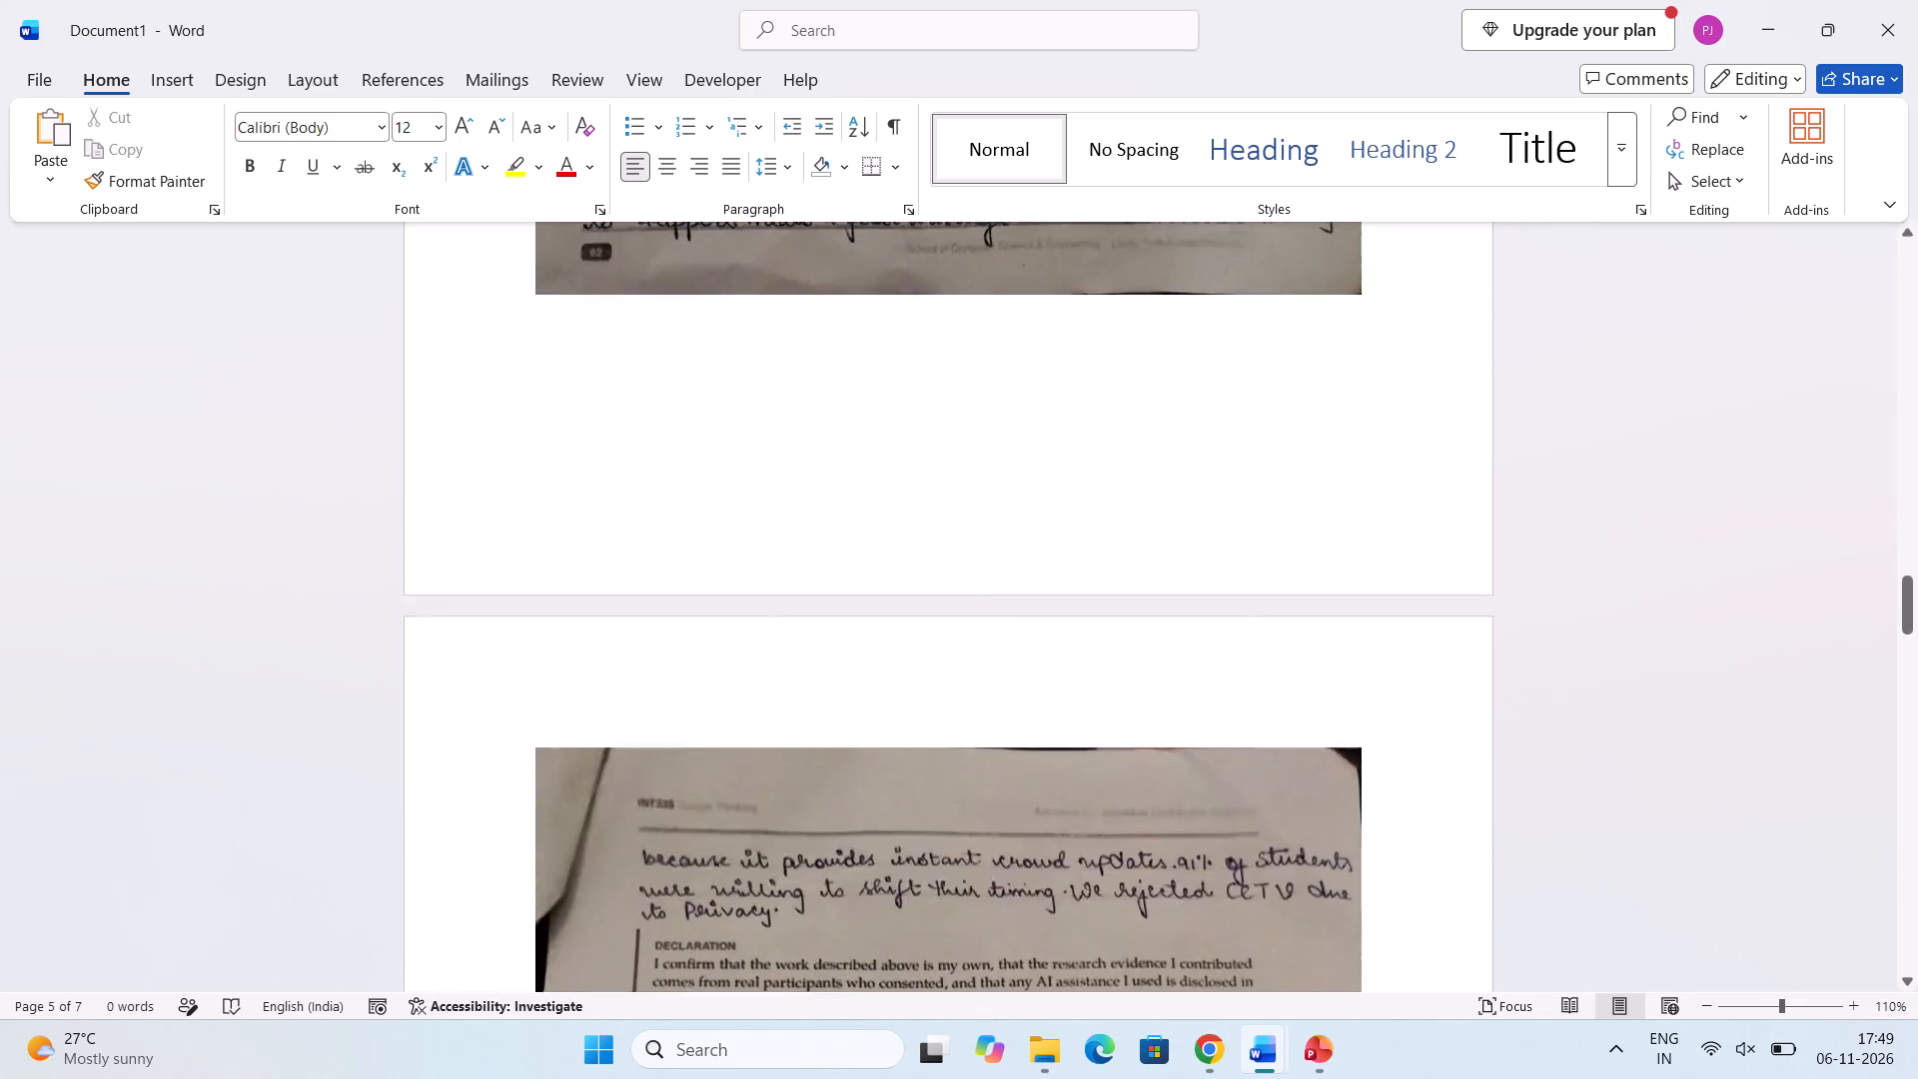
scroll(607, 558, up, 18)
scroll(607, 558, down, 5)
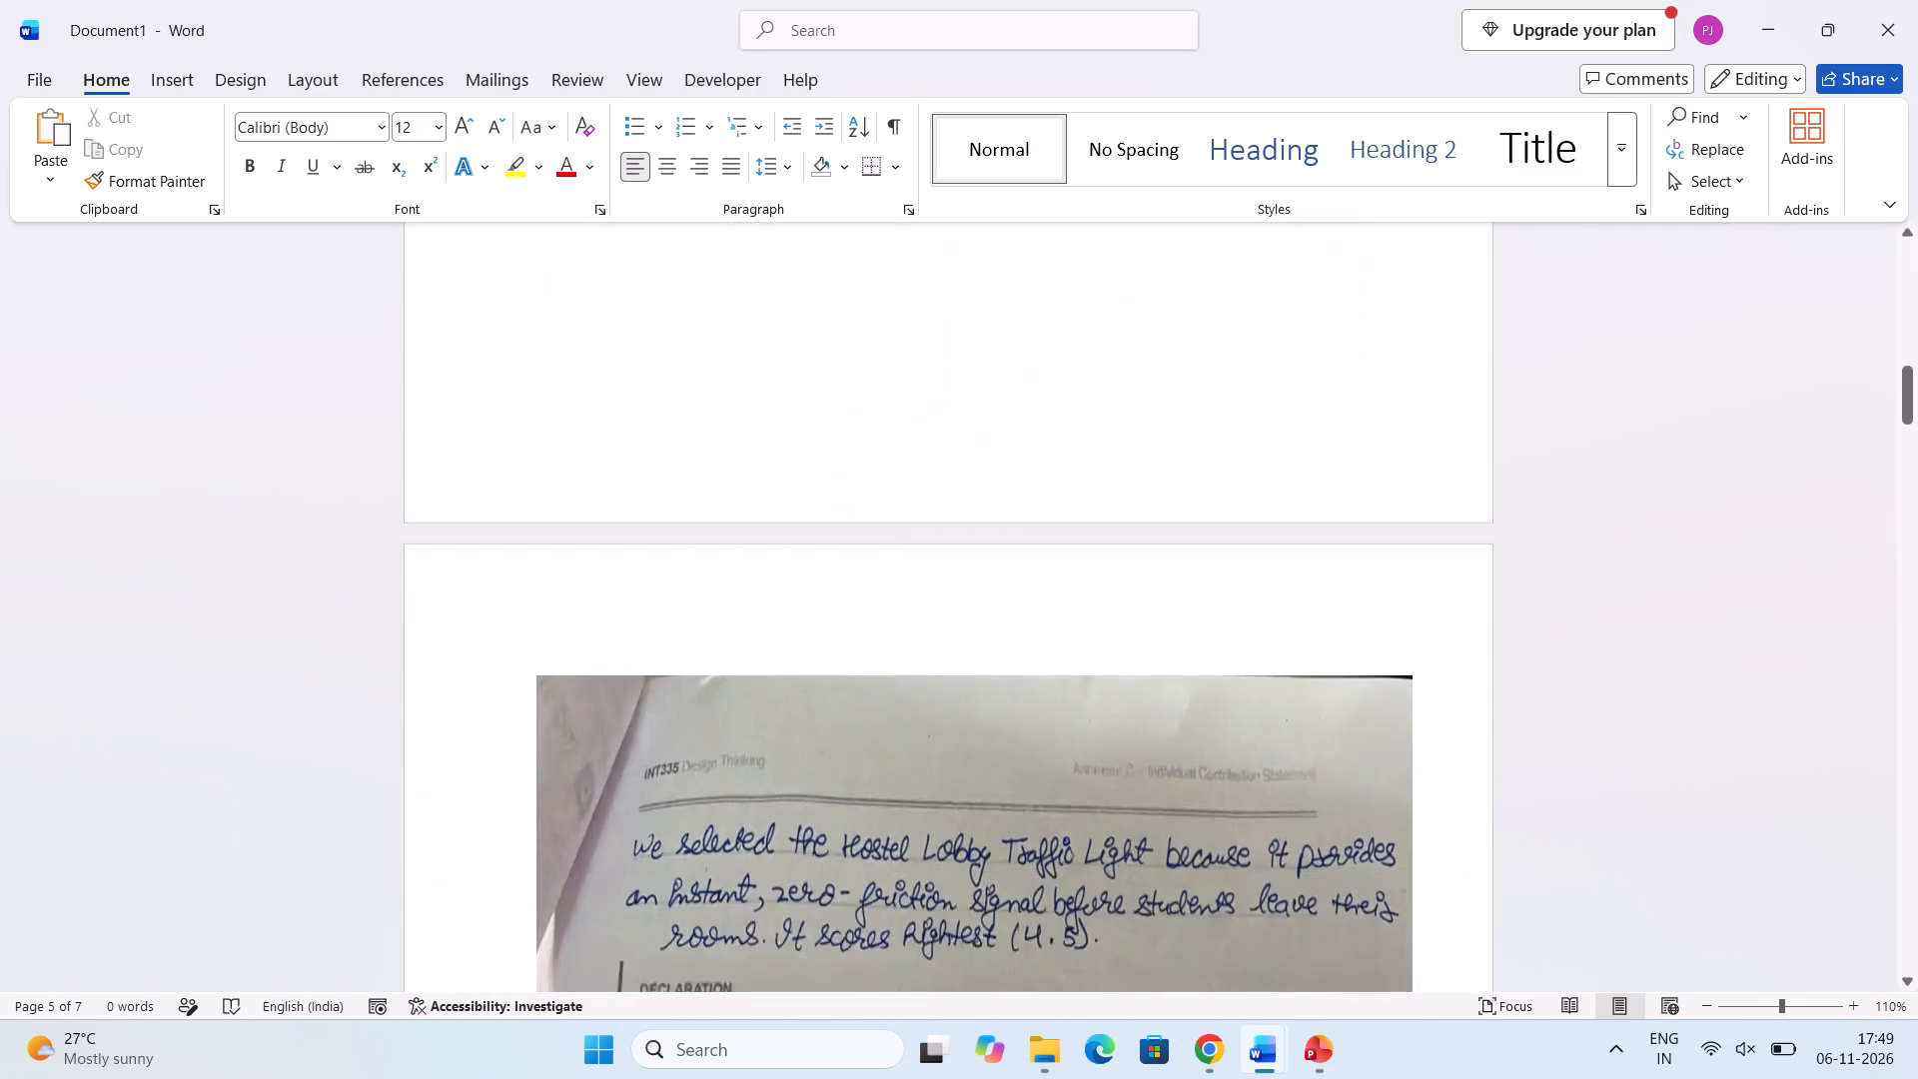
scroll(607, 558, down, 6)
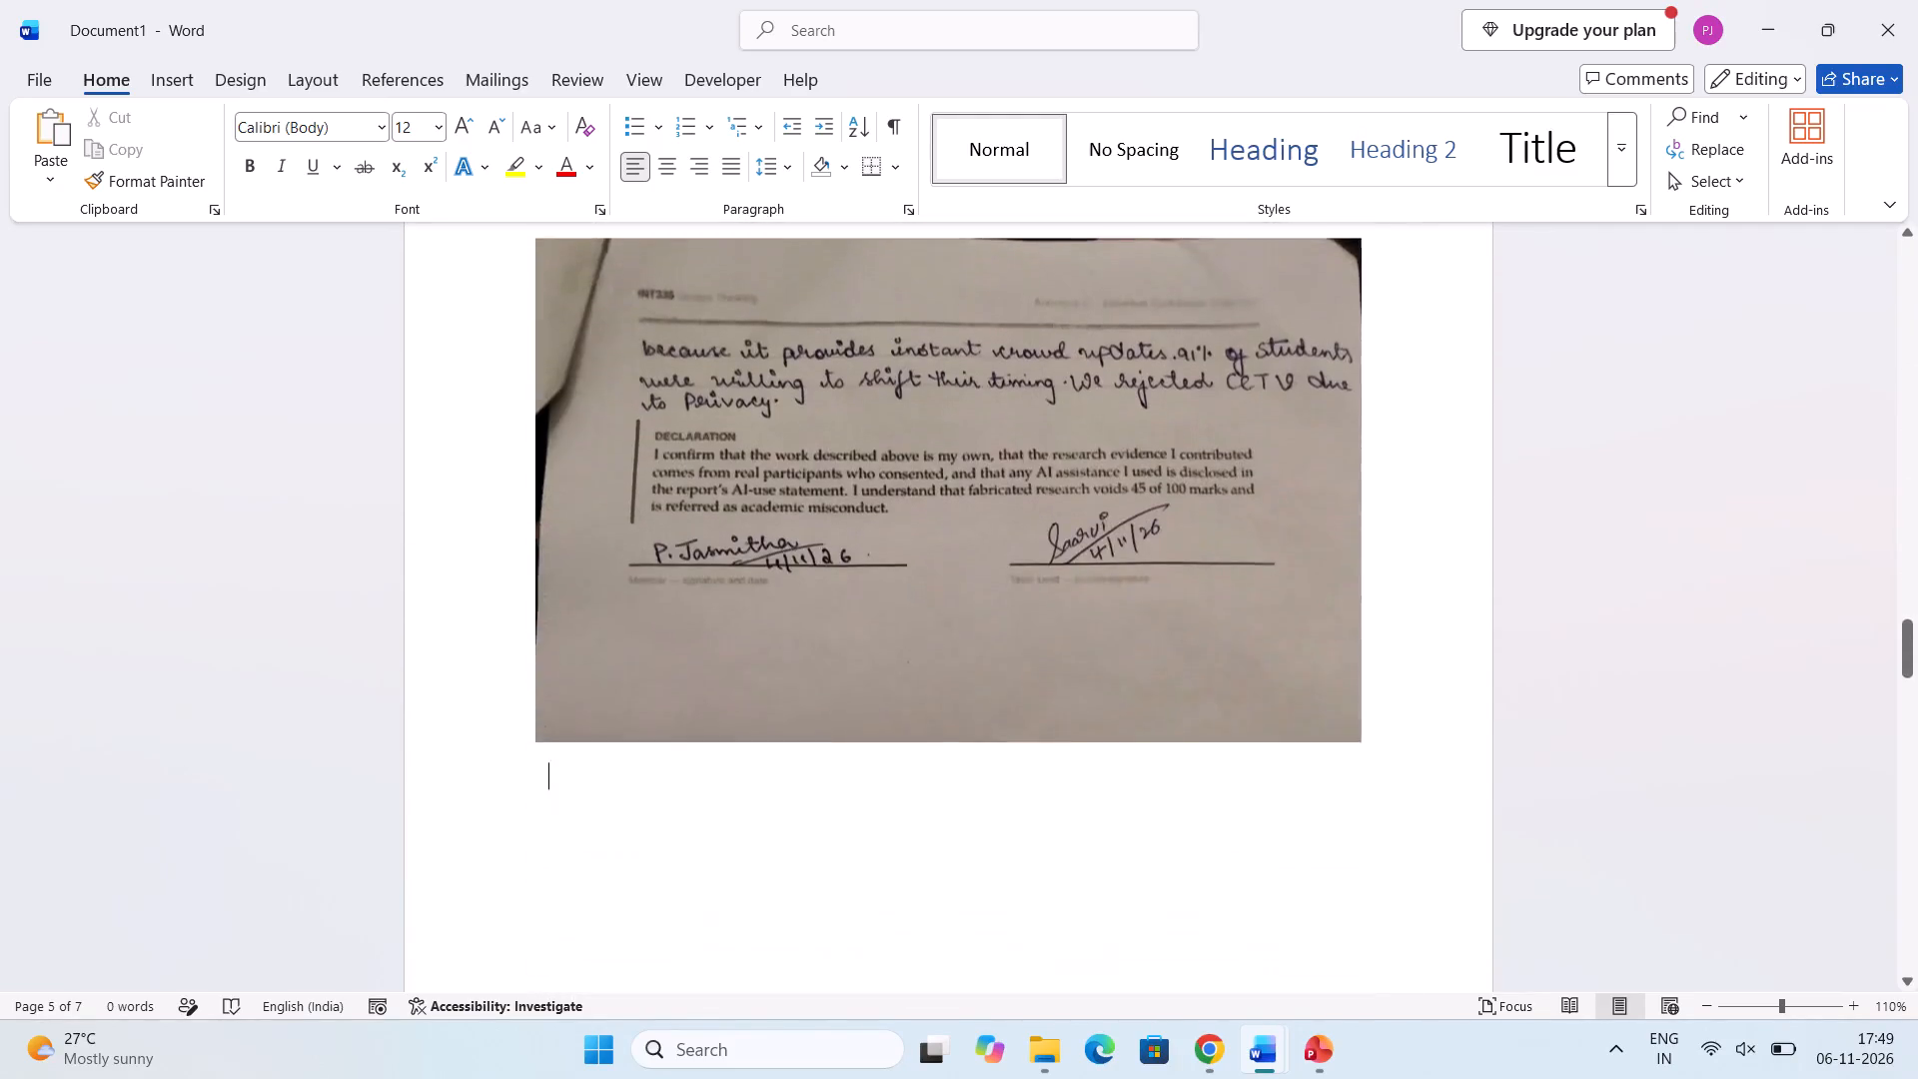
scroll(607, 558, down, 6)
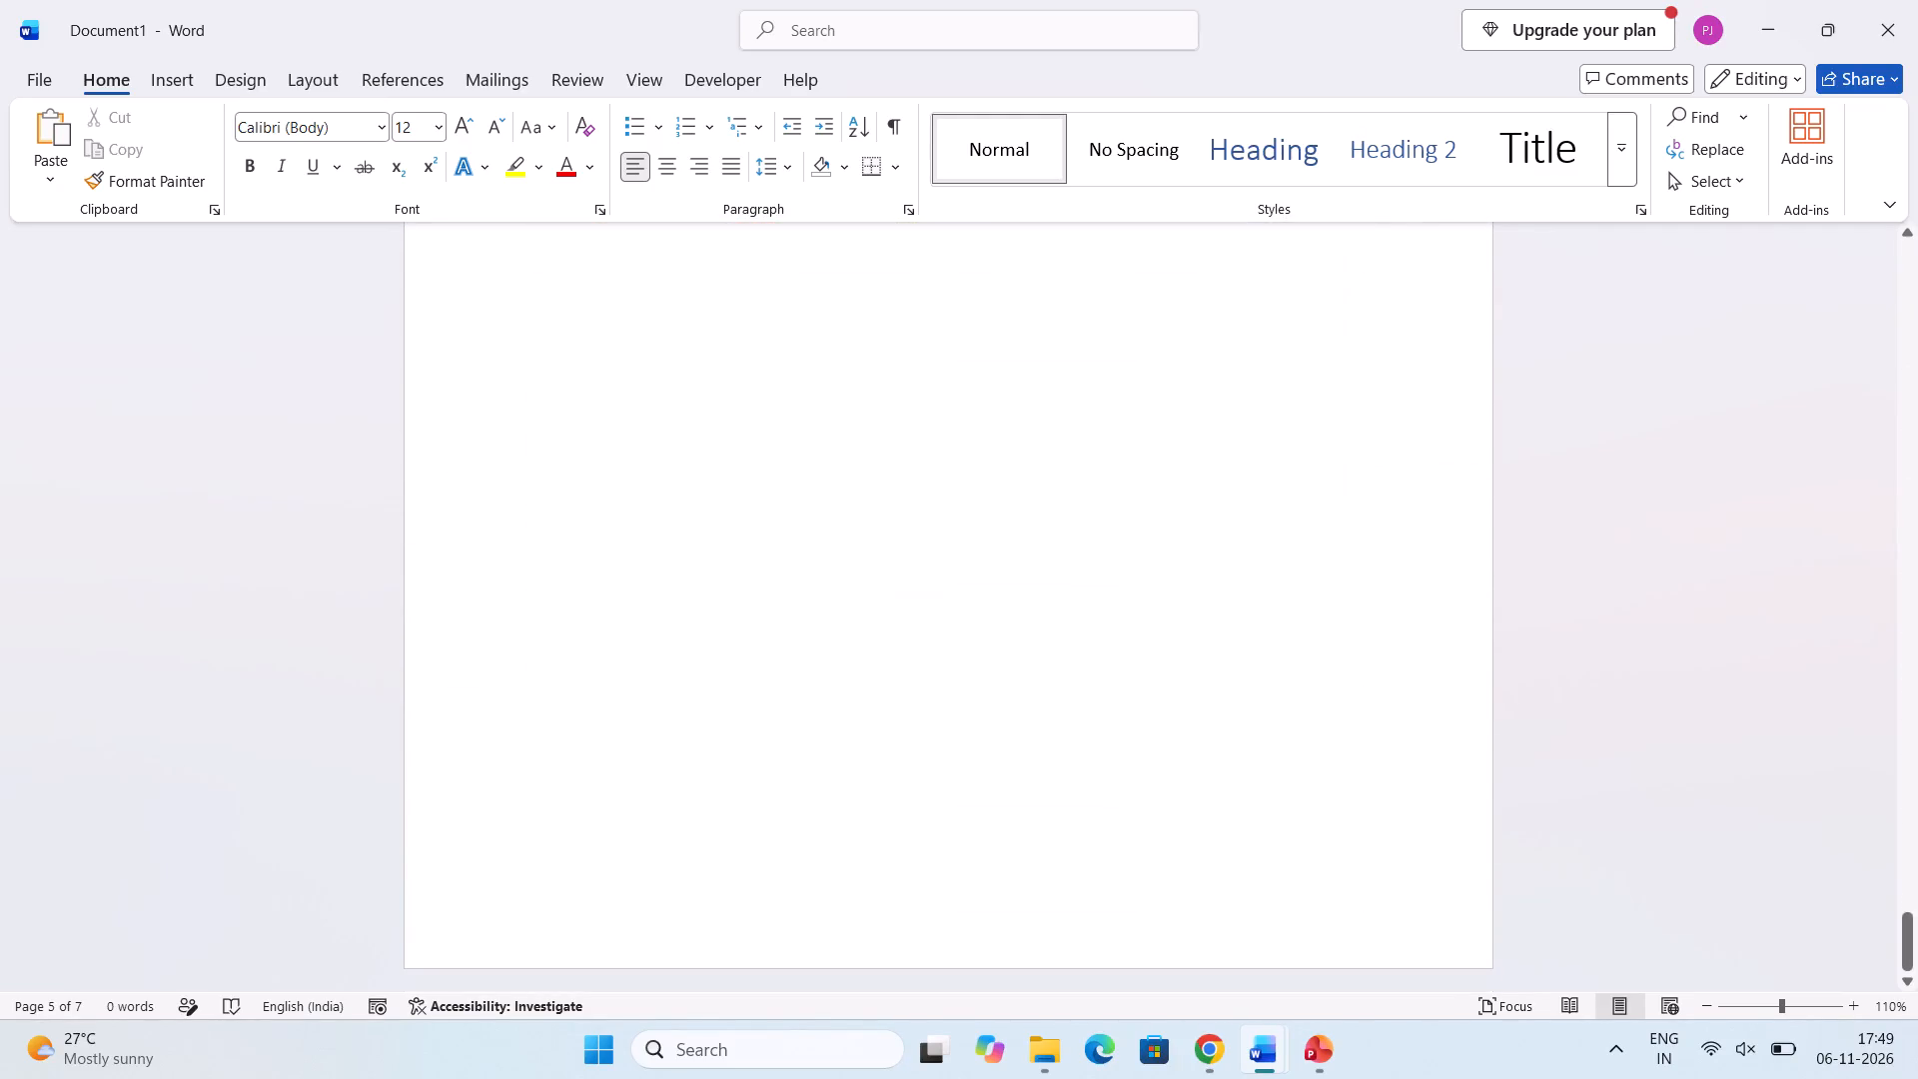
scroll(577, 560, down, 4)
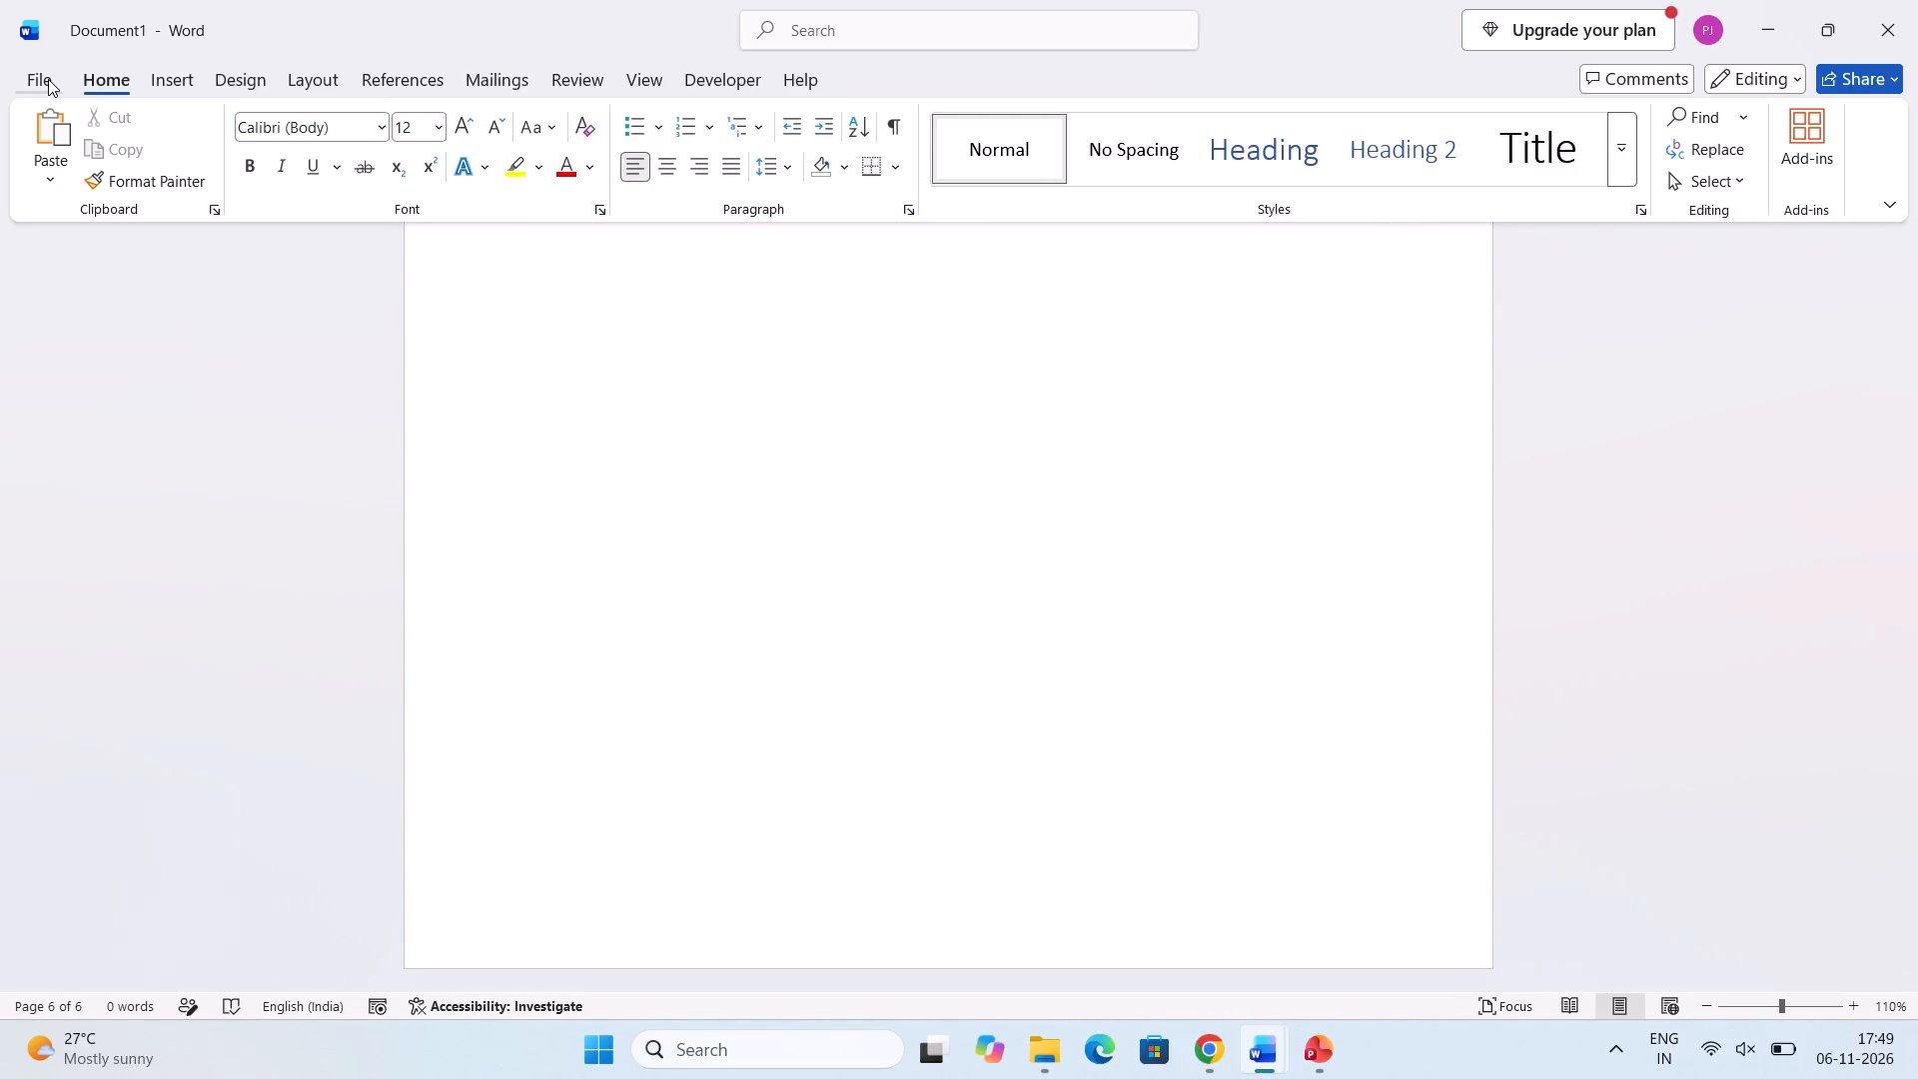
Save the document as a PDF named Individual Contribution Submission in the Downloads folder.
click(48, 79)
click(63, 444)
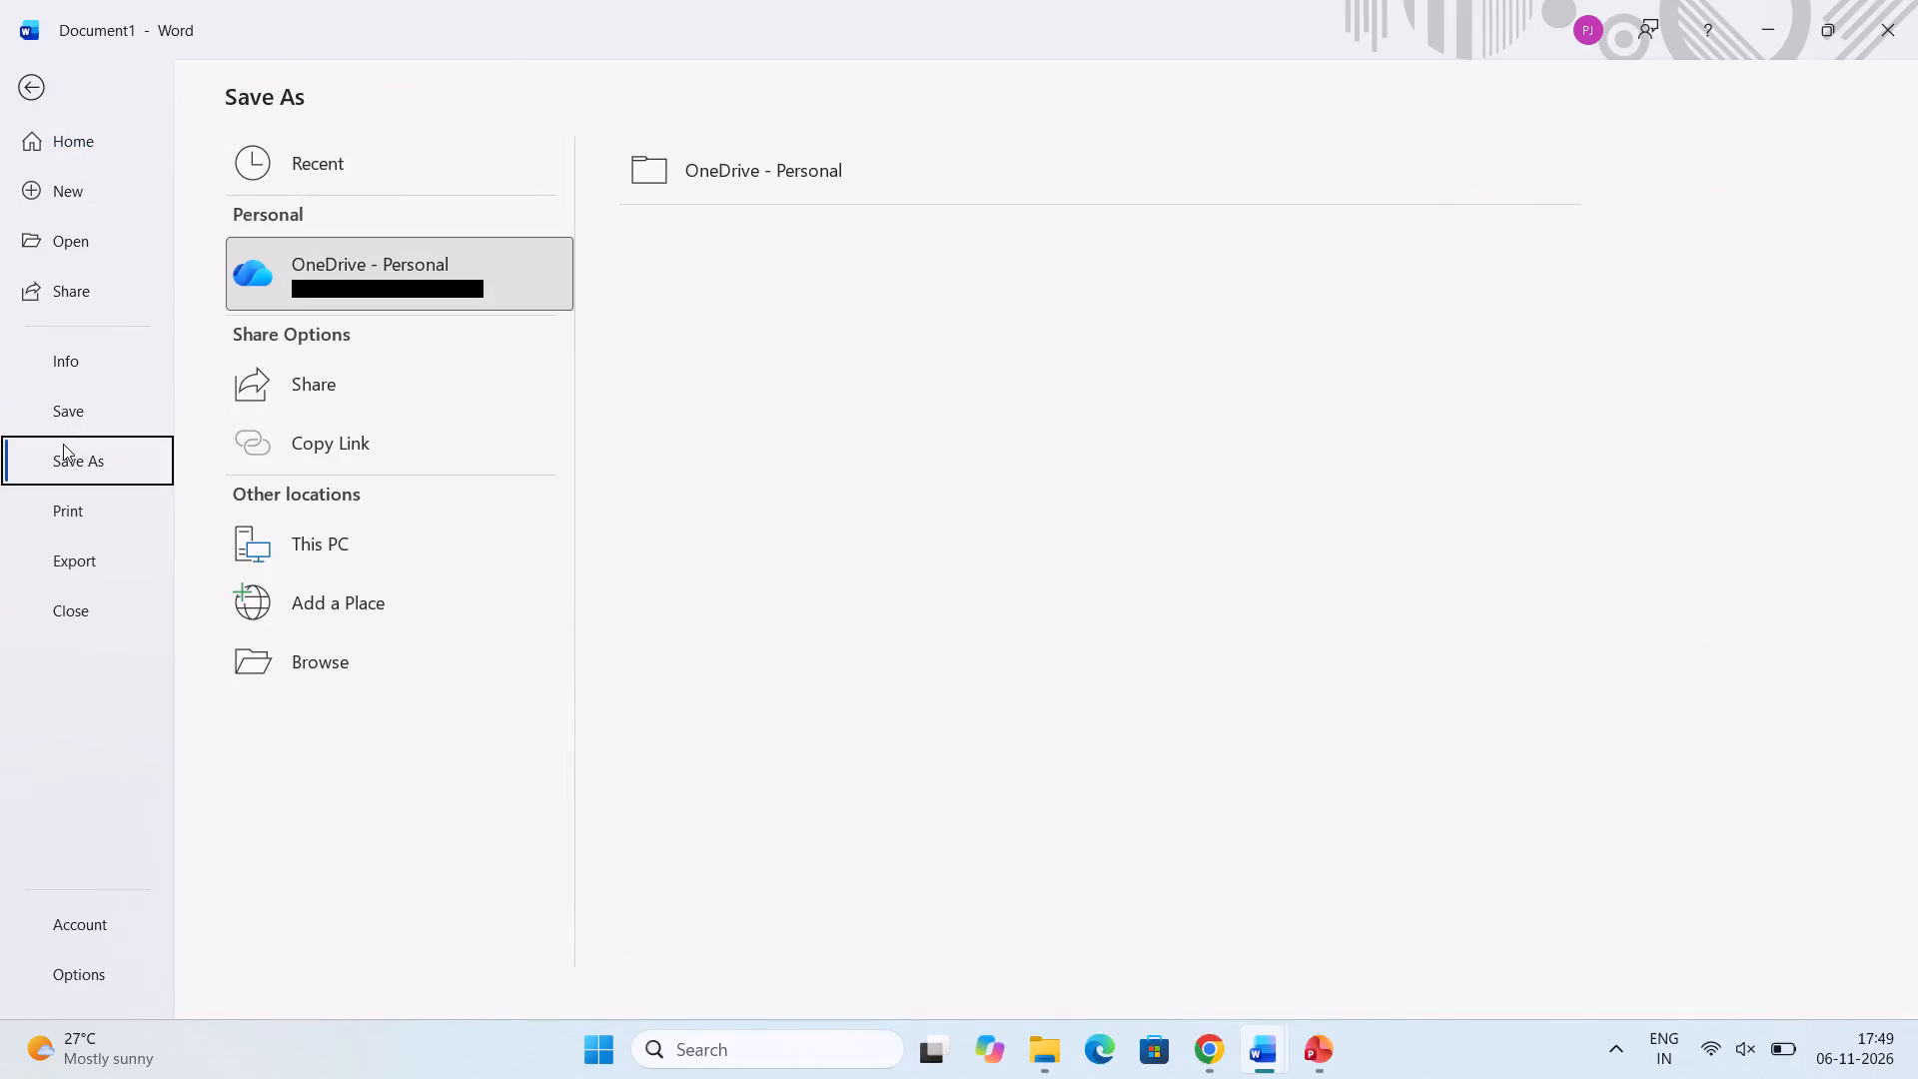
click(348, 529)
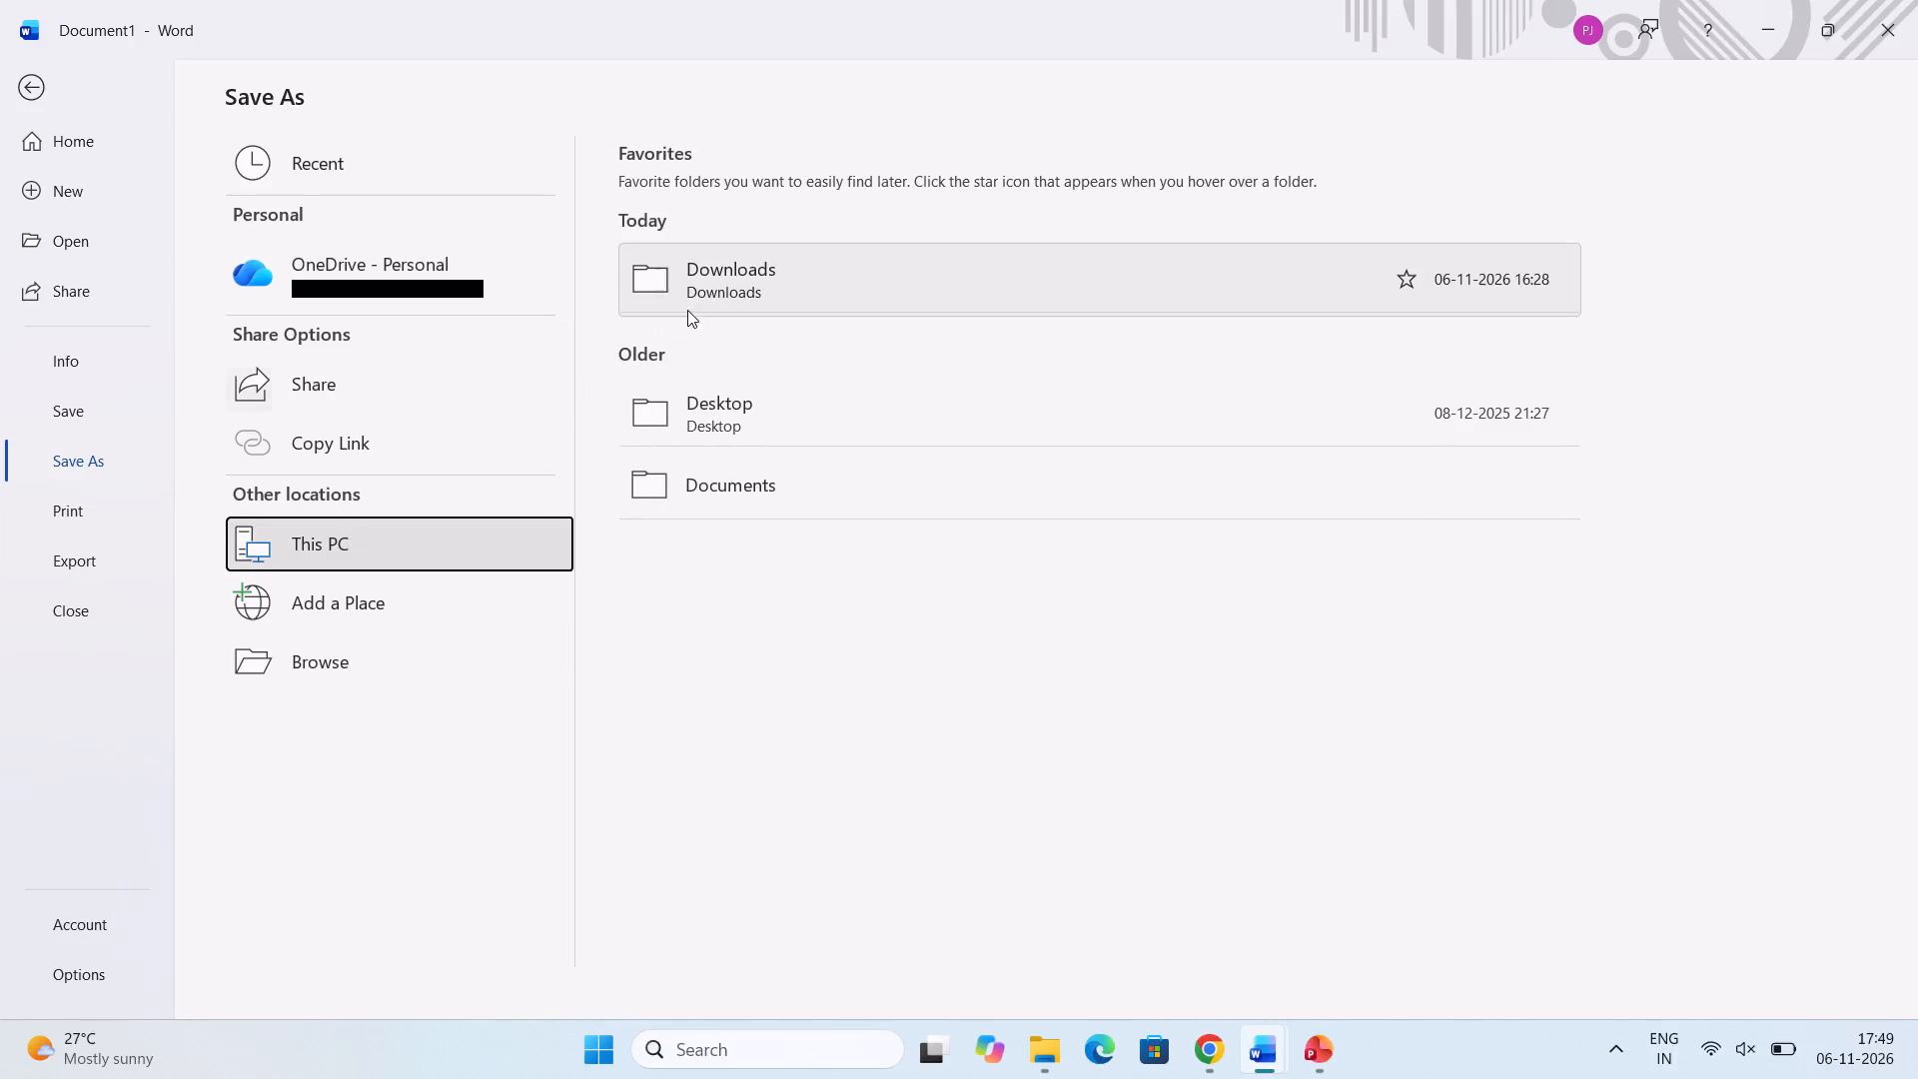
click(709, 301)
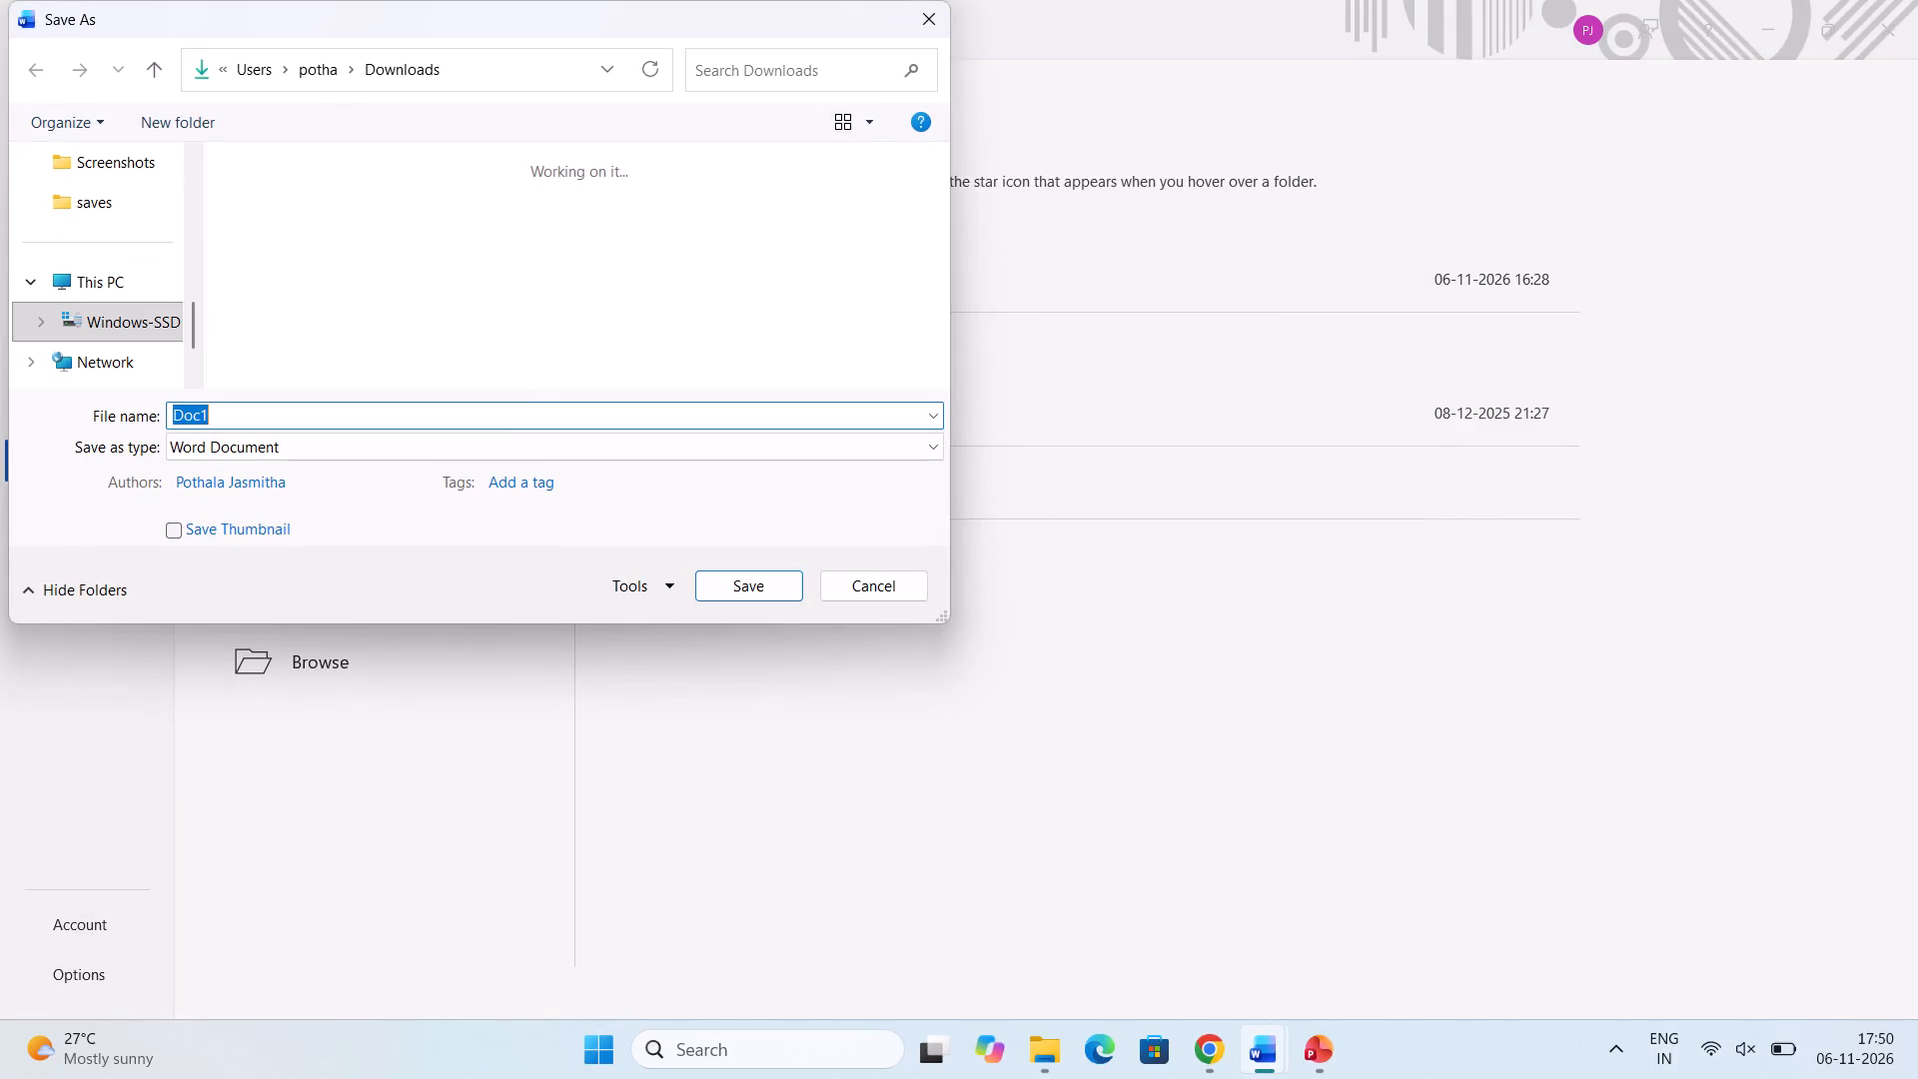
click(513, 454)
click(417, 591)
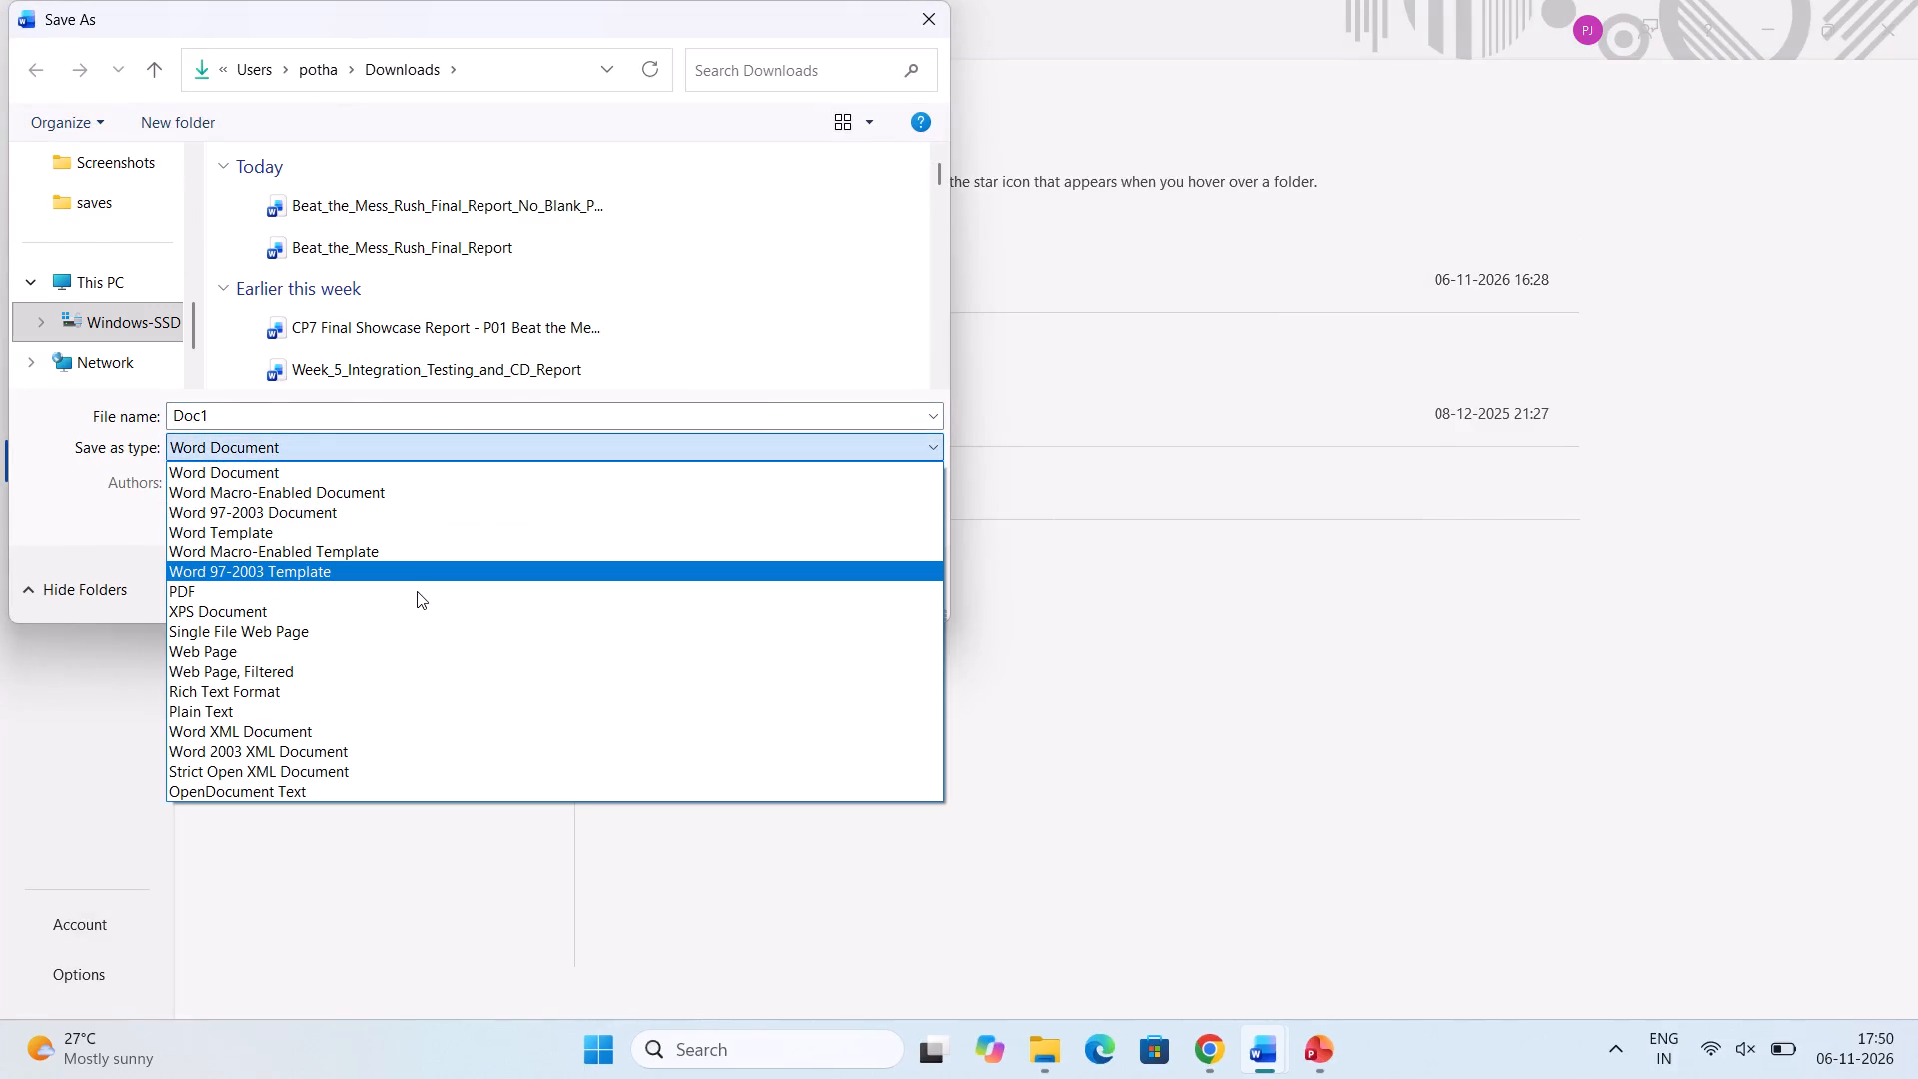
click(728, 640)
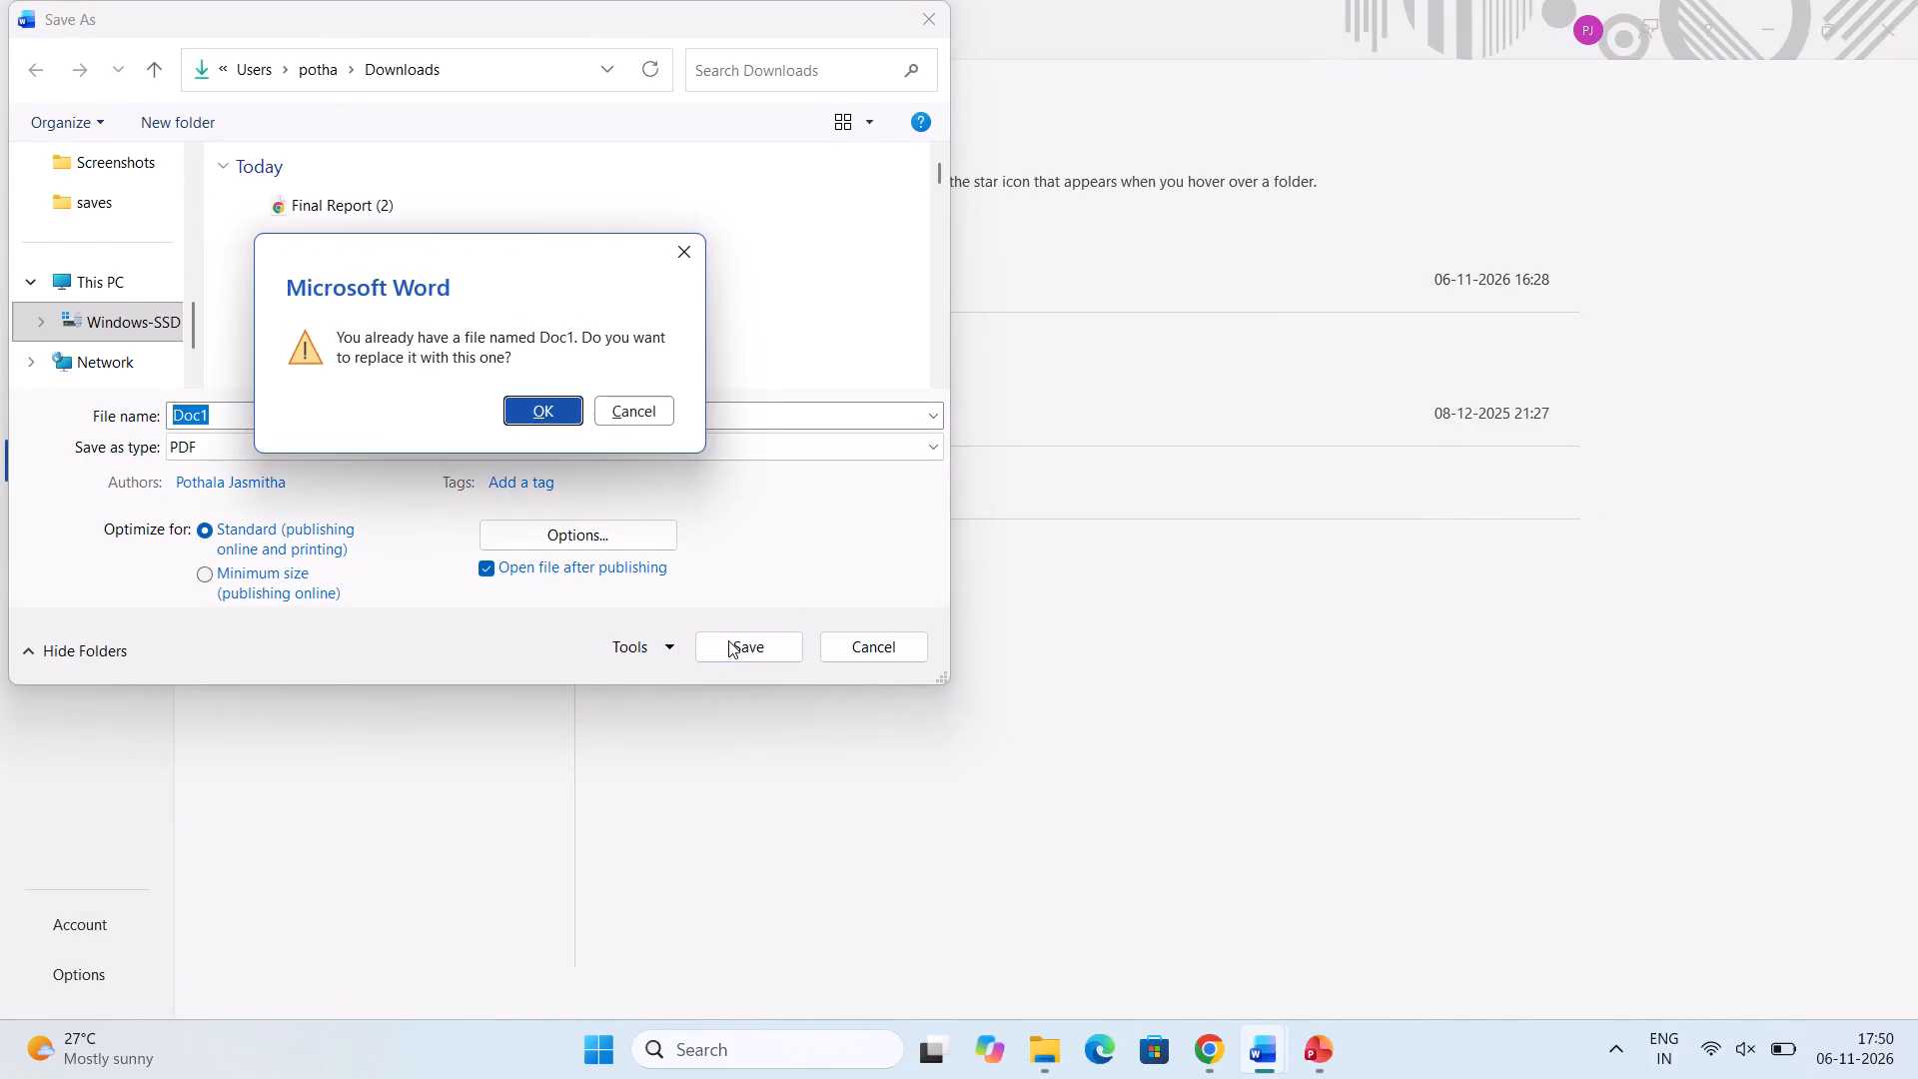
click(656, 401)
click(567, 413)
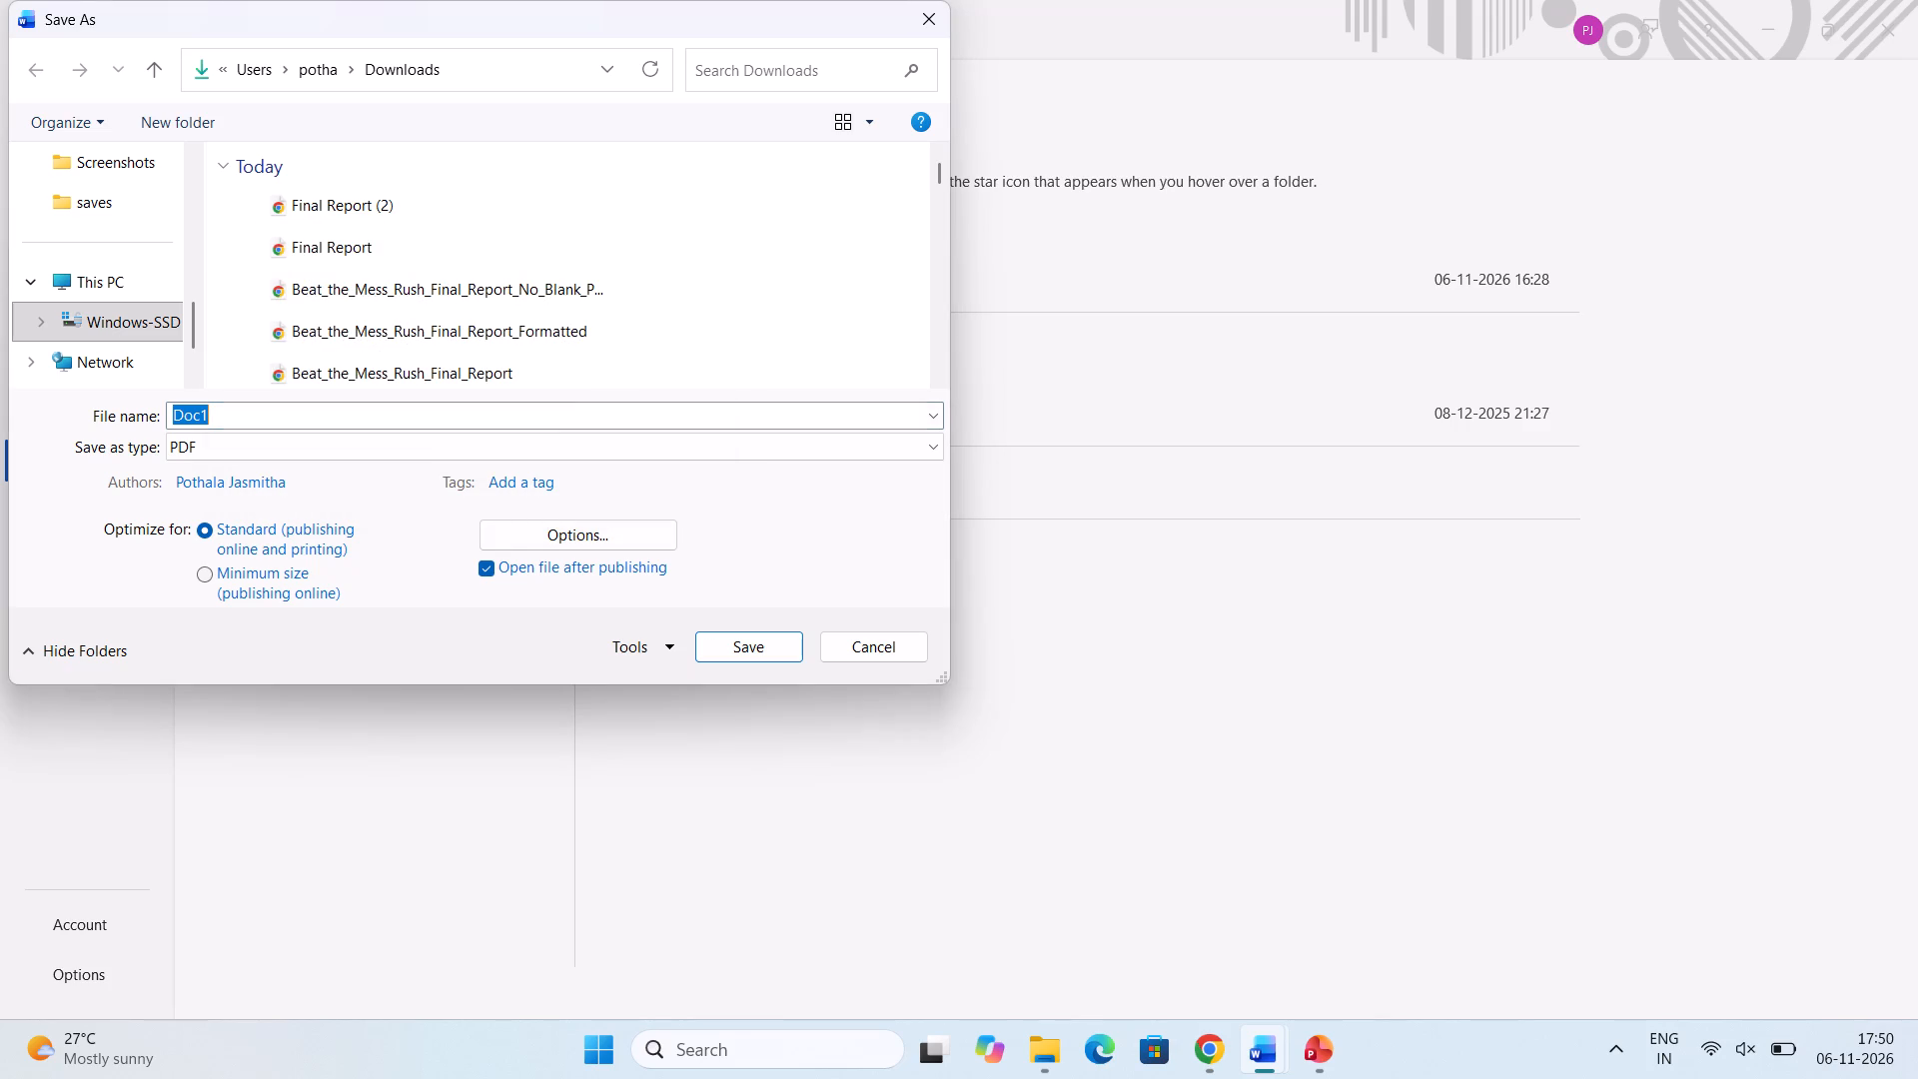
key(BackSpace)
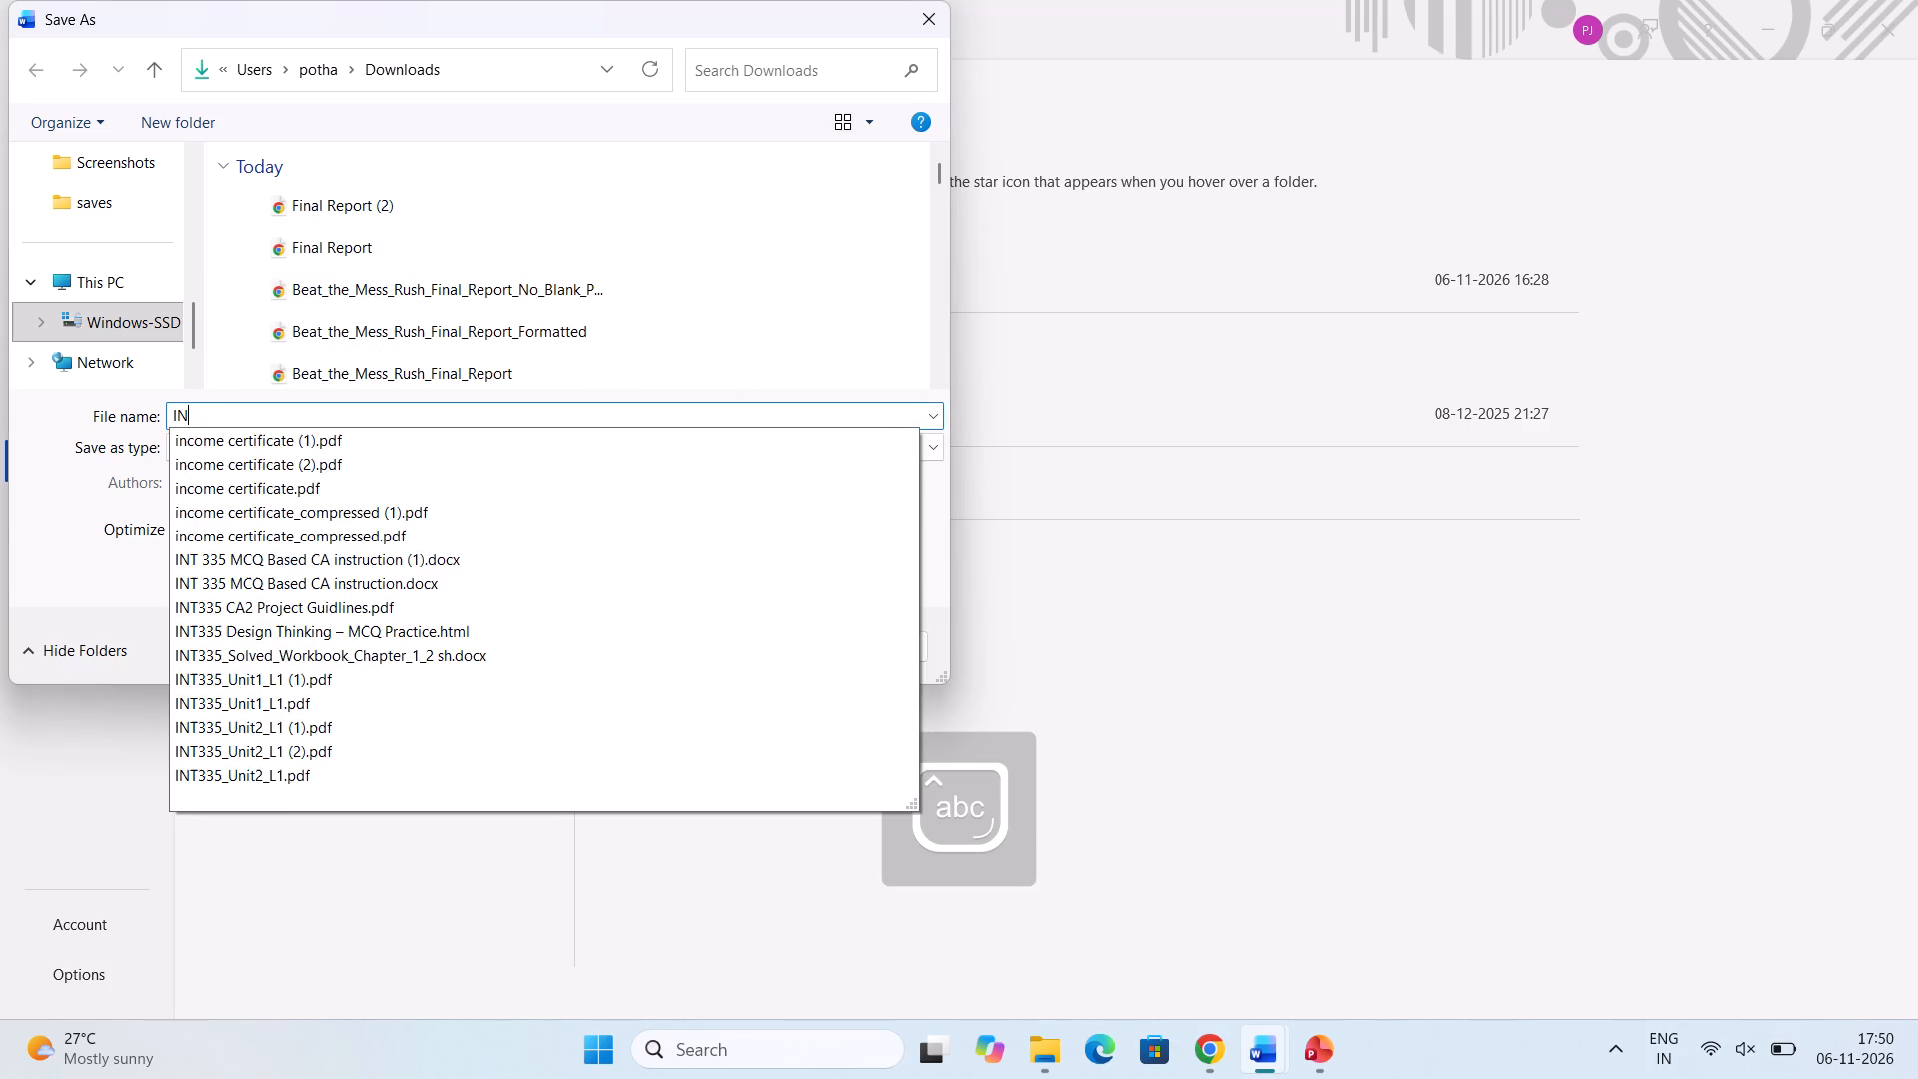
key(d)
key(BackSpace)
key(BackSpace)
text(ndividual)
key(space)
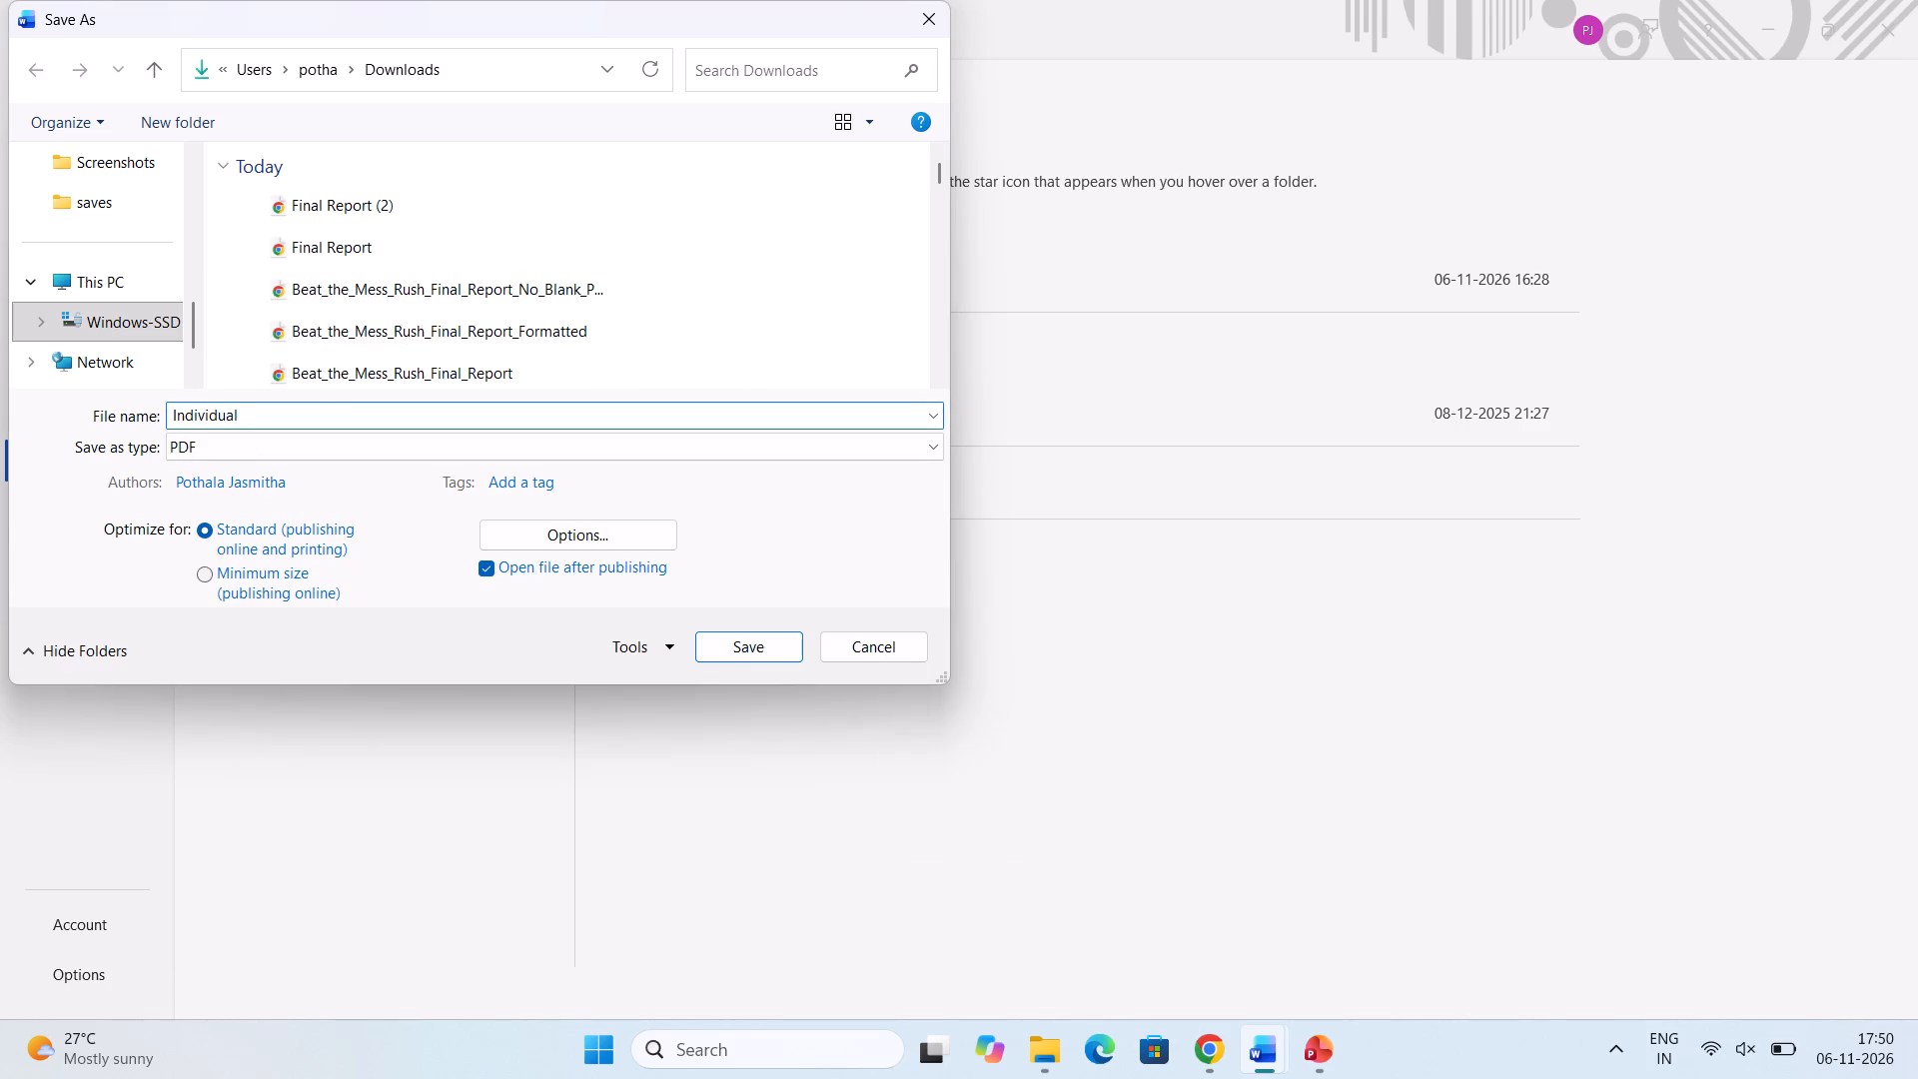
key(c)
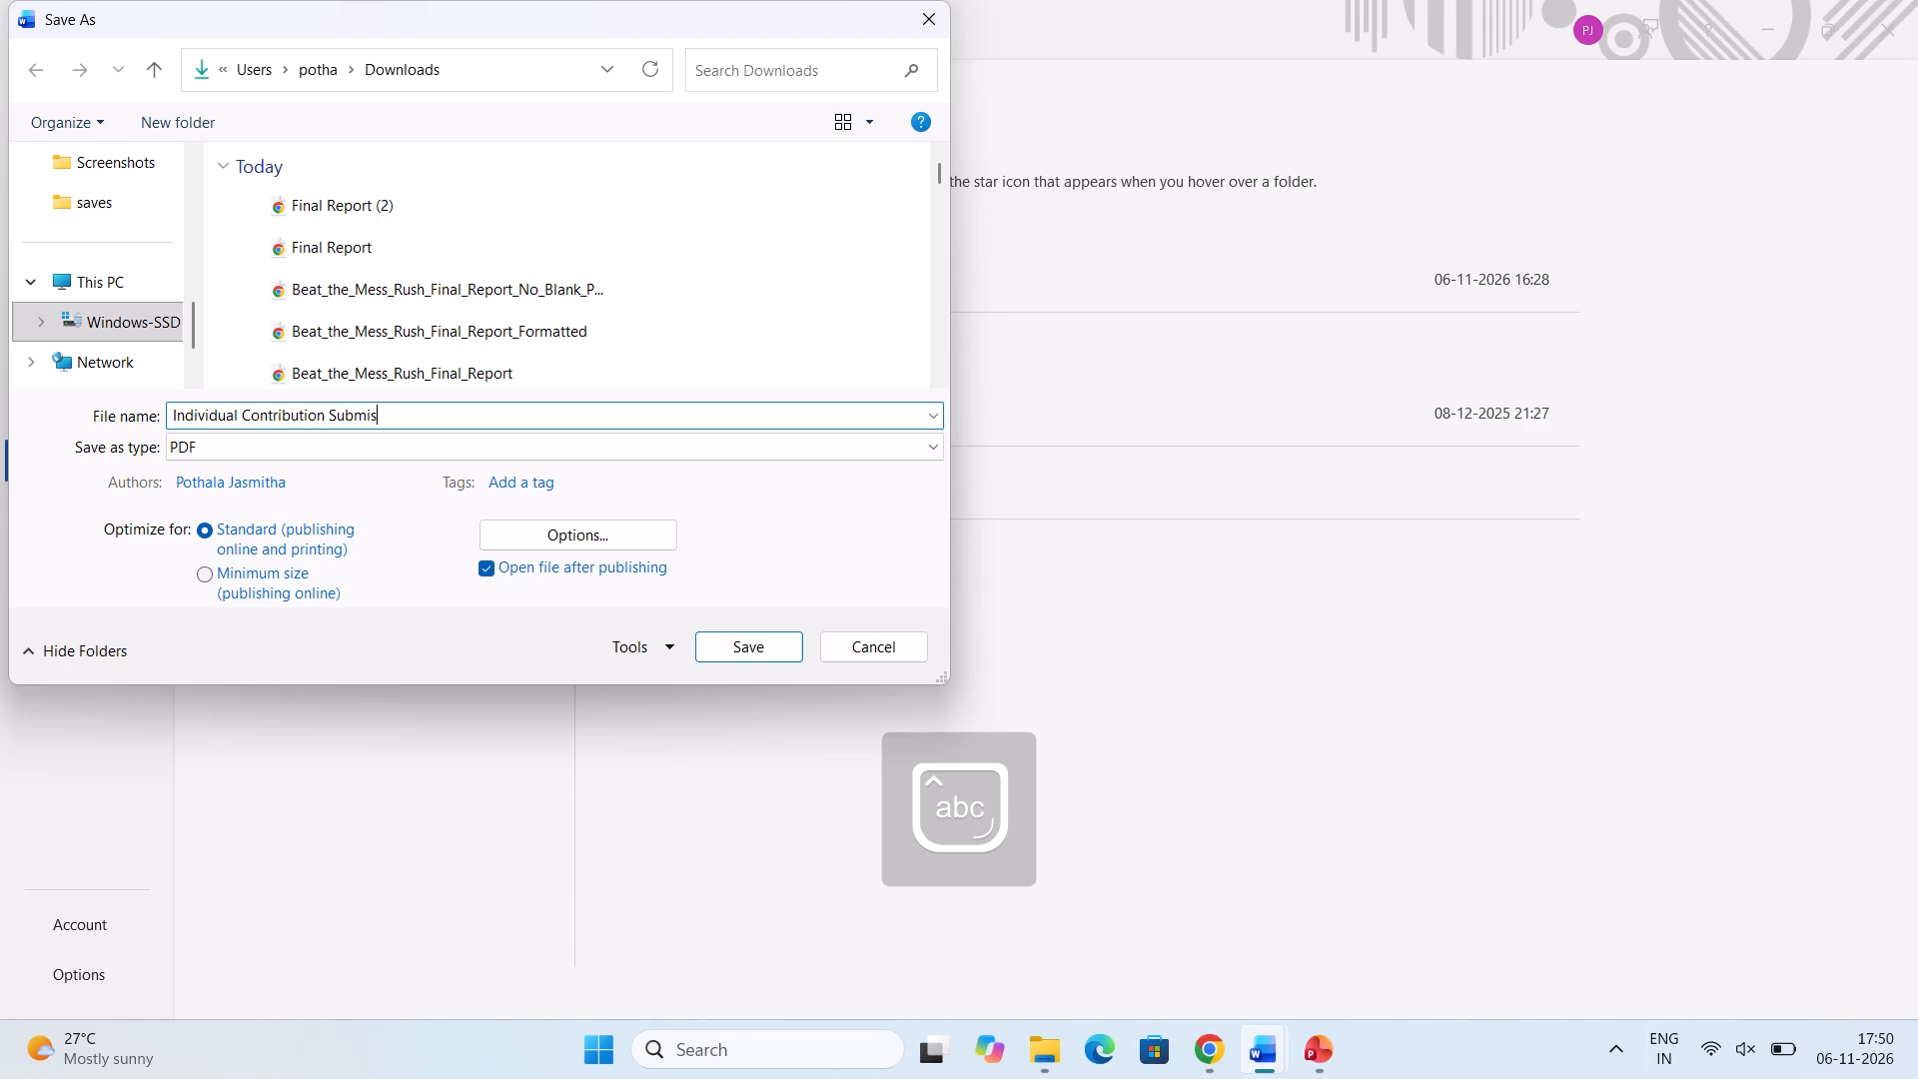
key(BackSpace)
key(BackSpace)
text(sion)
click(750, 634)
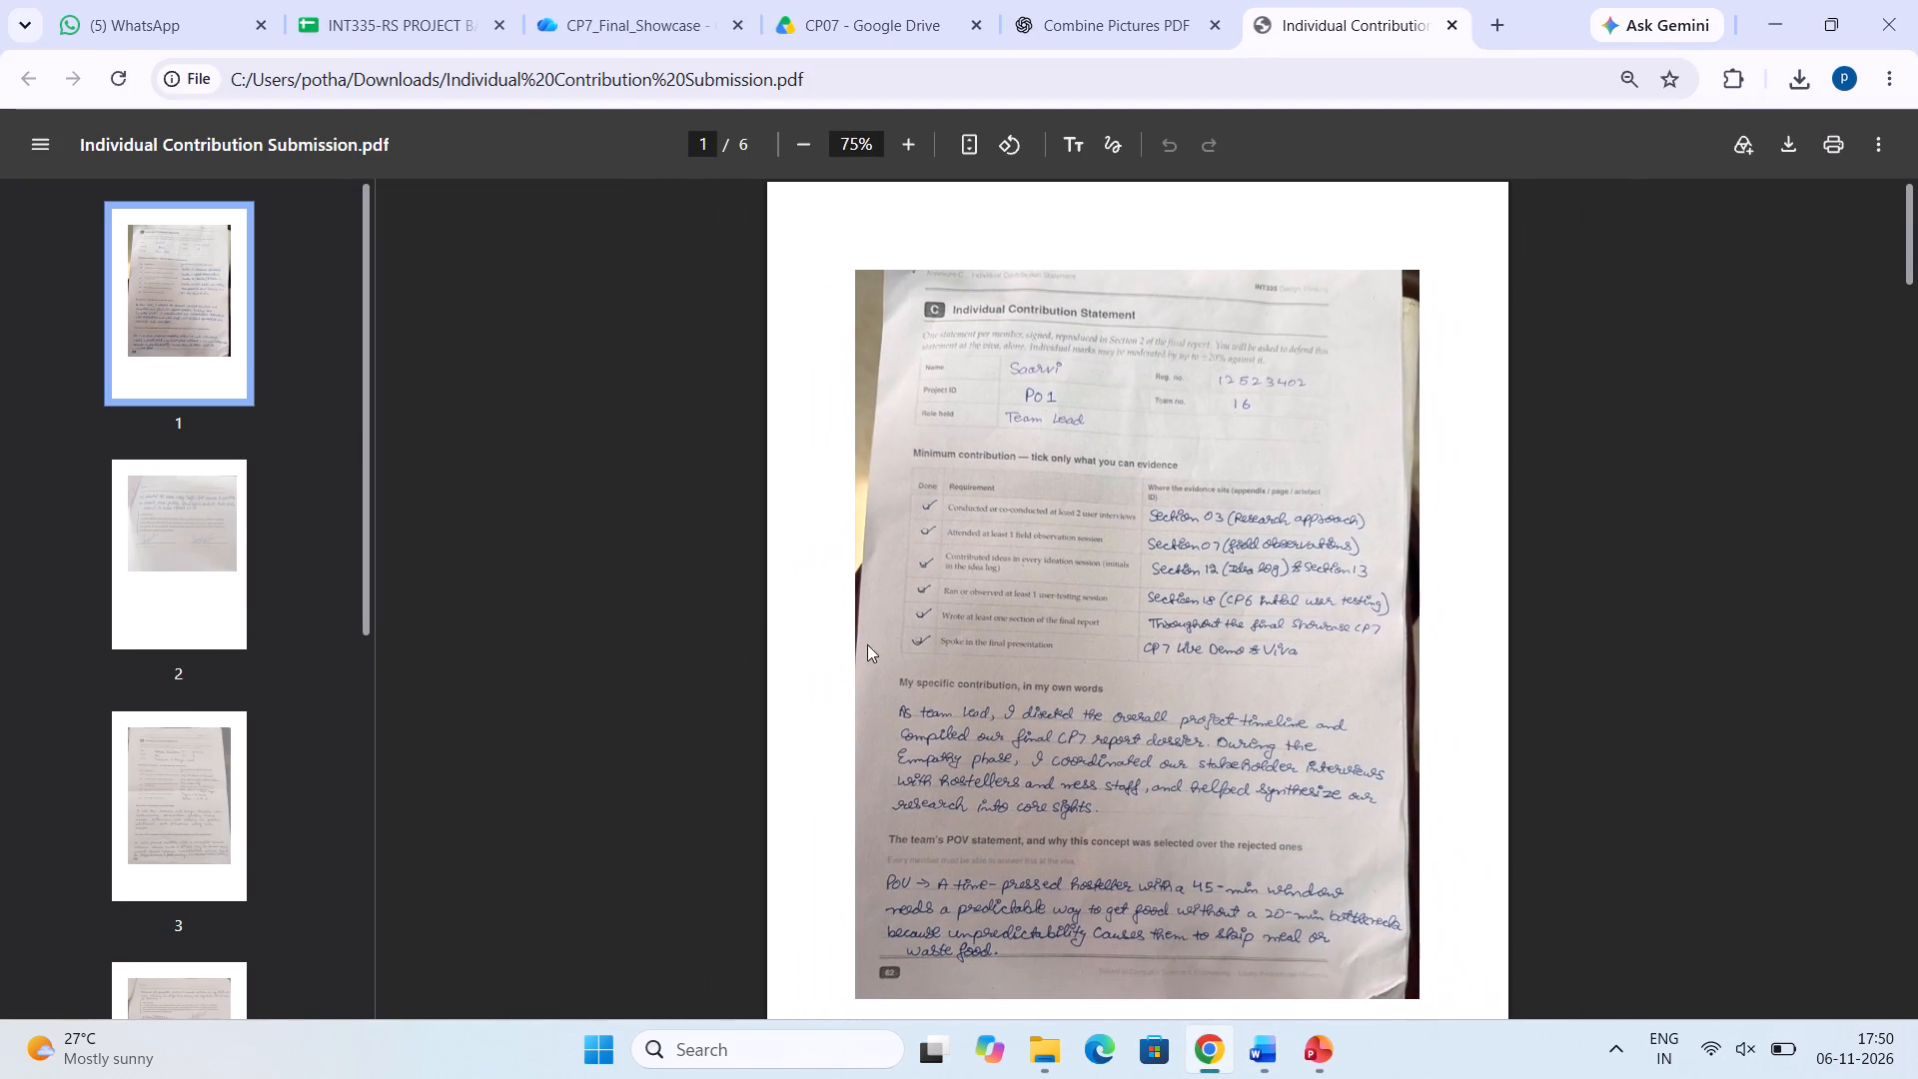
Look through all pages of the exported PDF to check the photo order and that no blank or duplicate pages remain.
scroll(905, 656, down, 11)
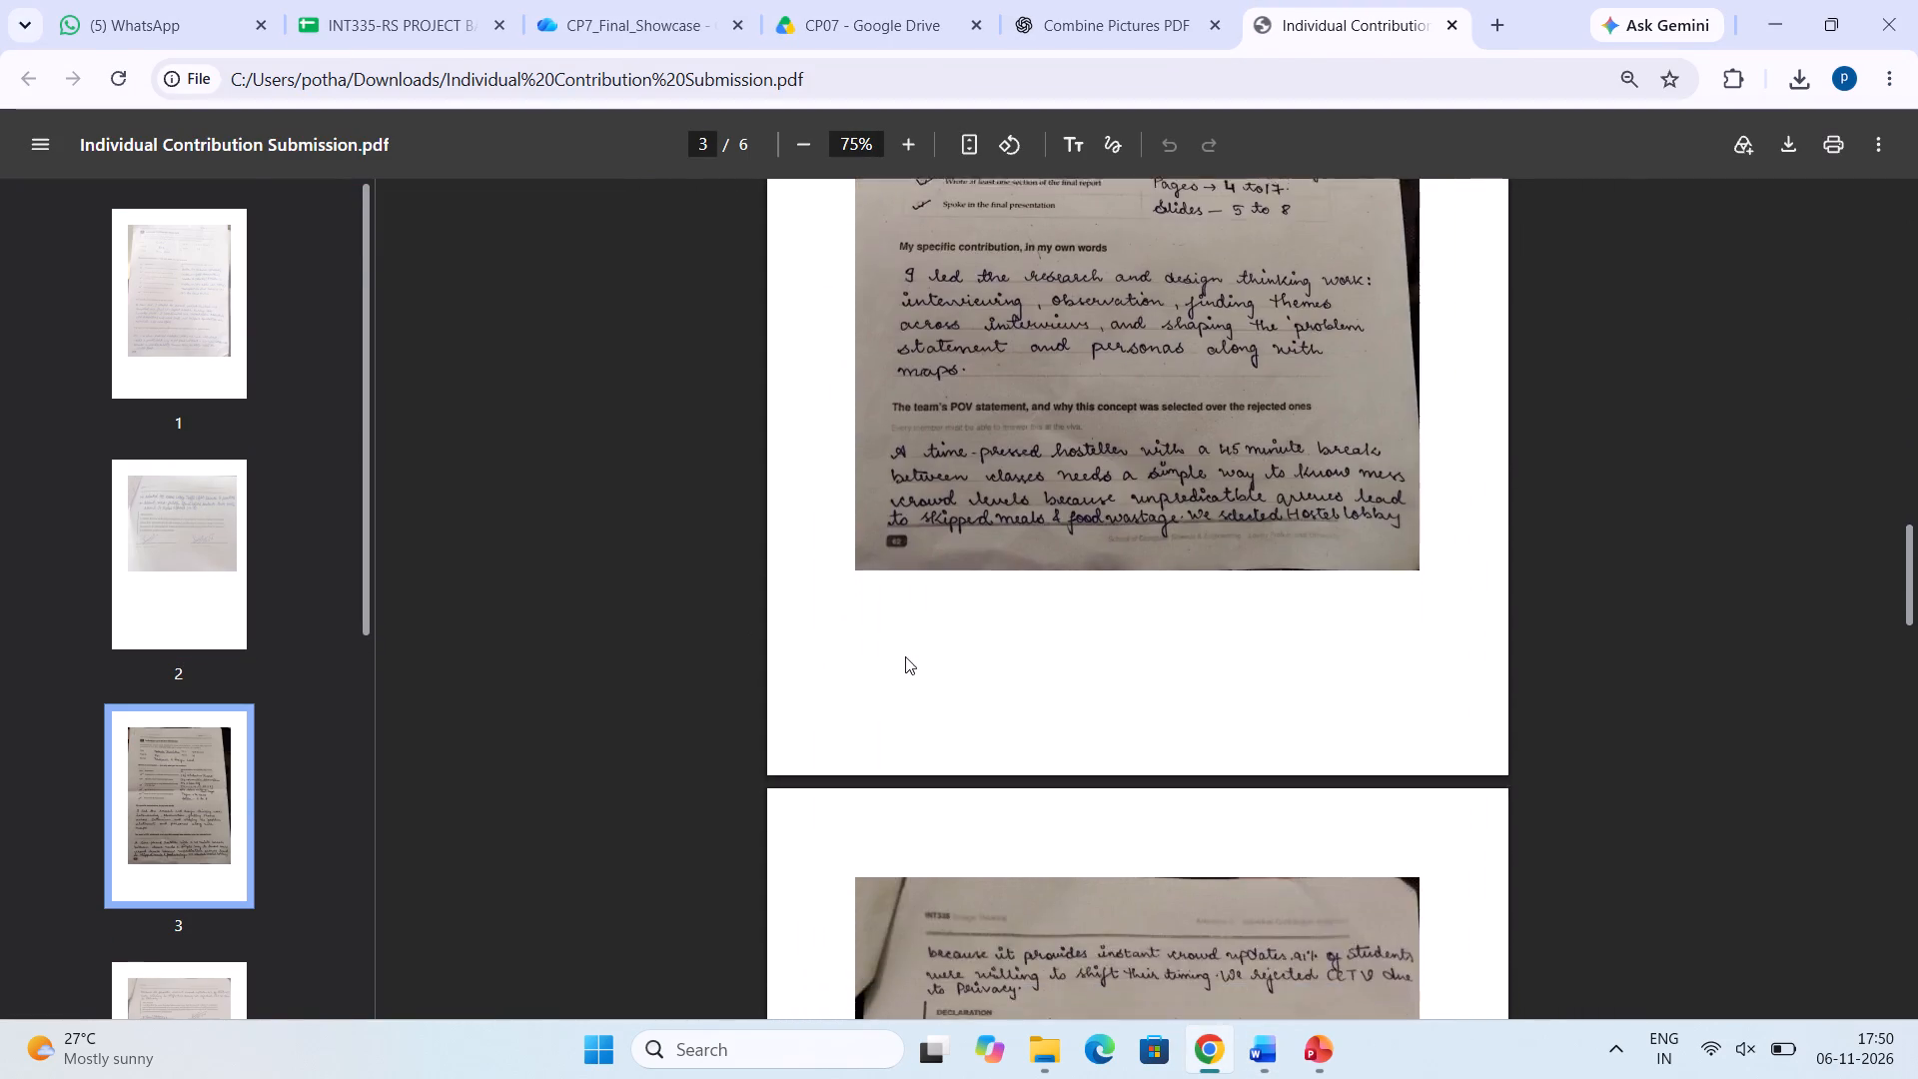
scroll(905, 656, down, 5)
scroll(905, 656, up, 3)
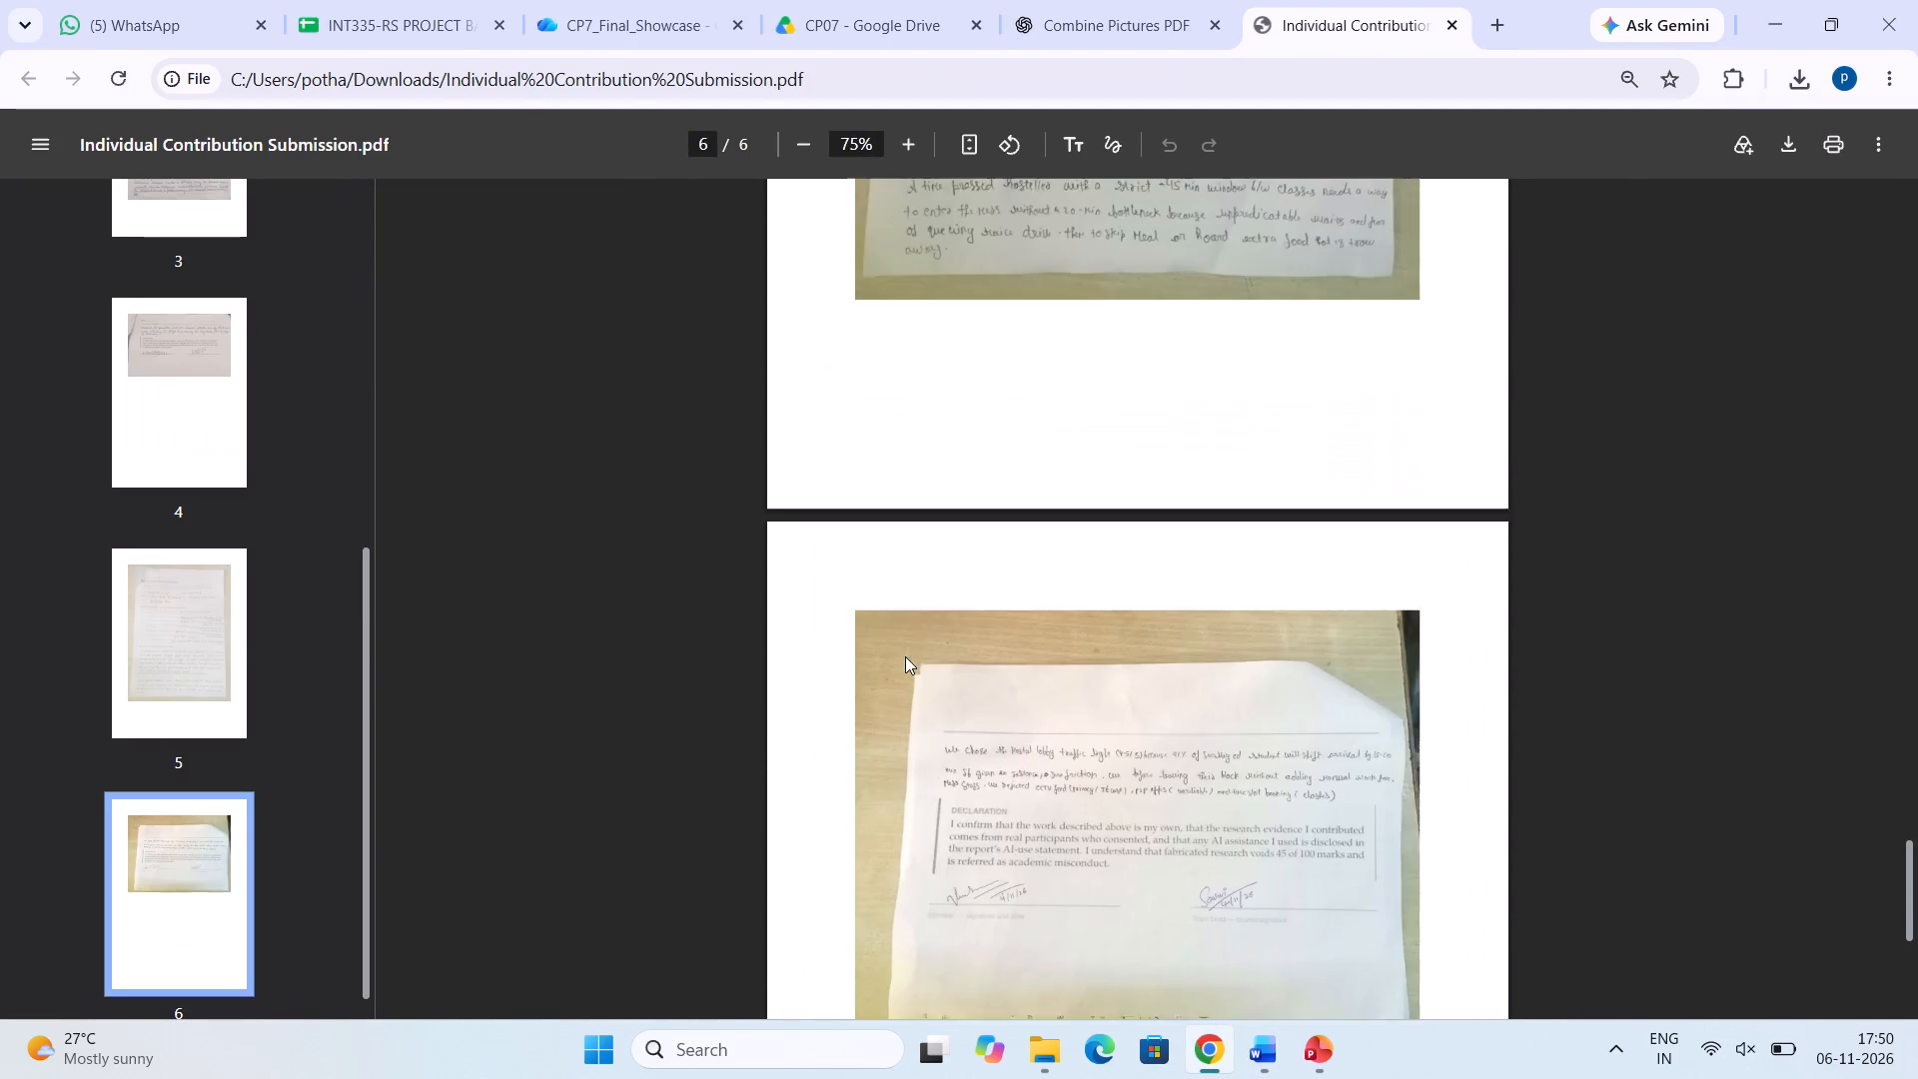
scroll(905, 656, down, 1)
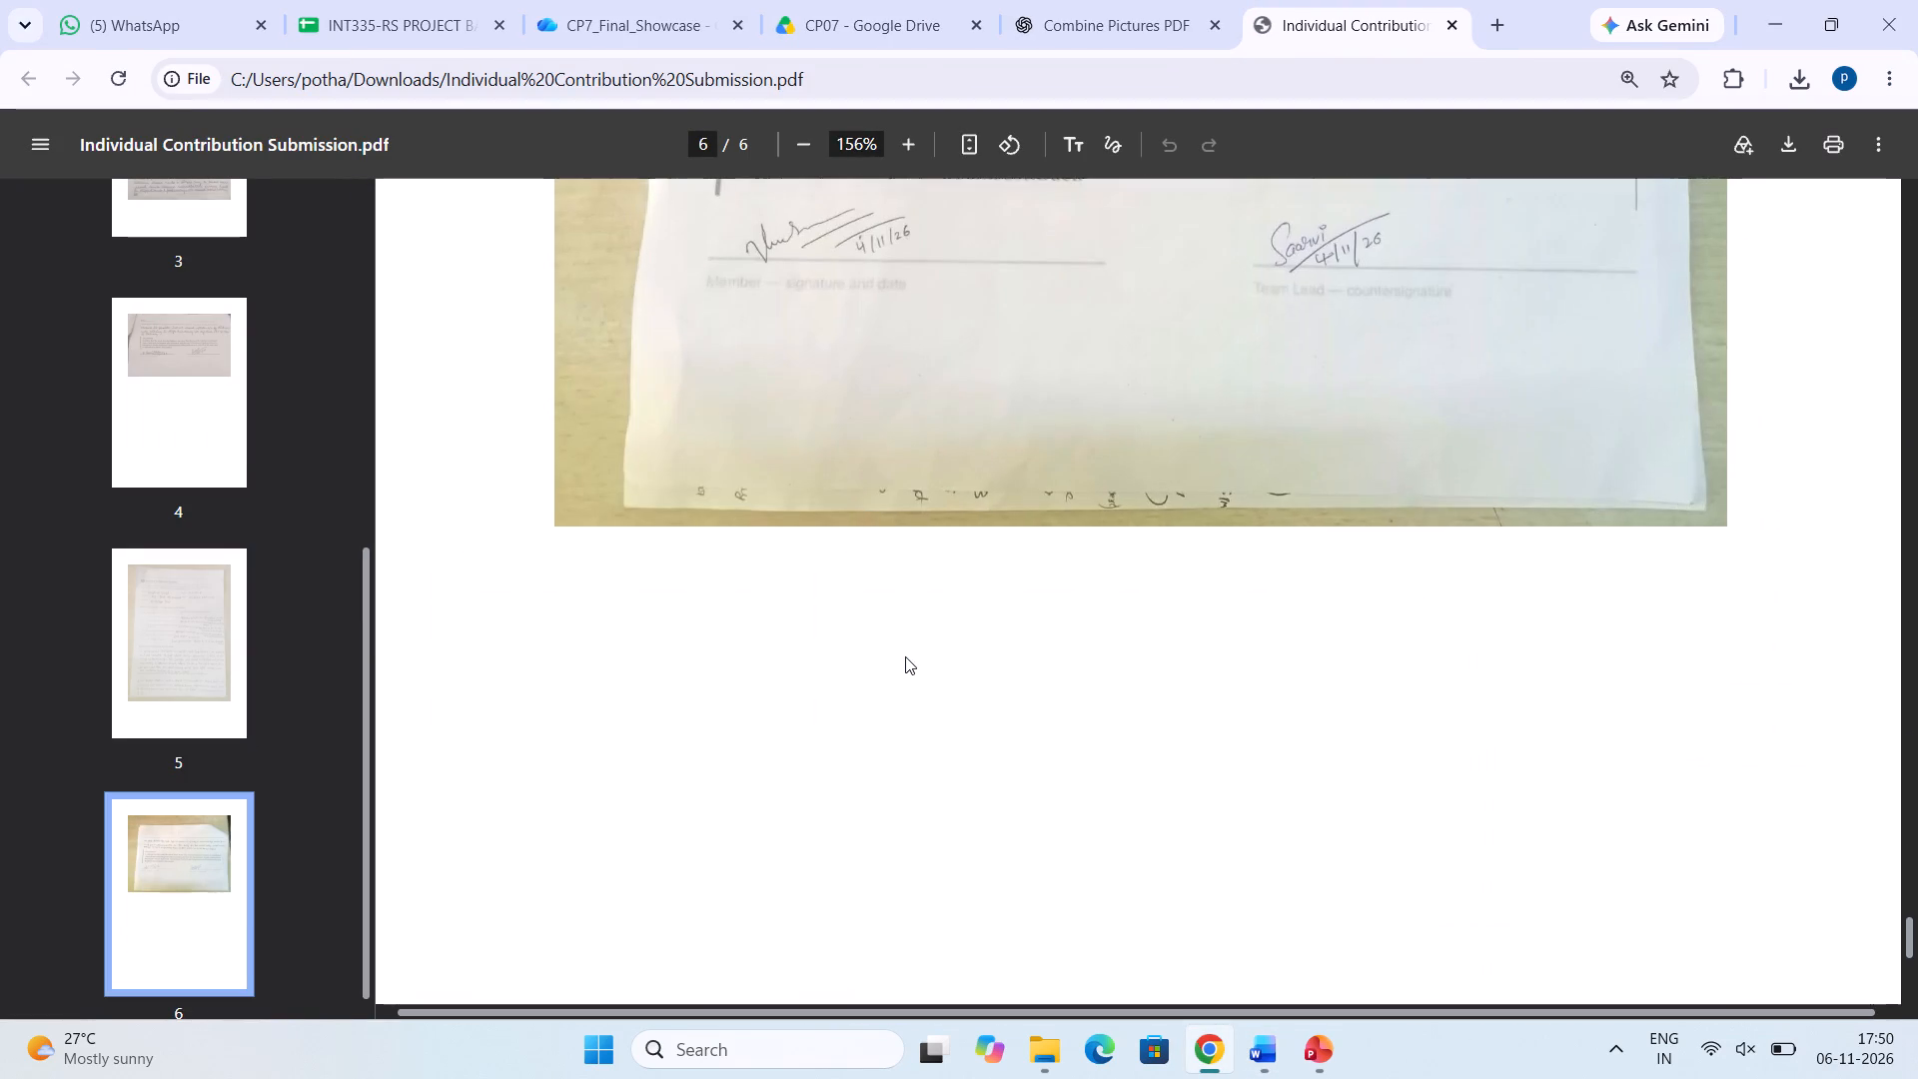
scroll(903, 637, up, 10)
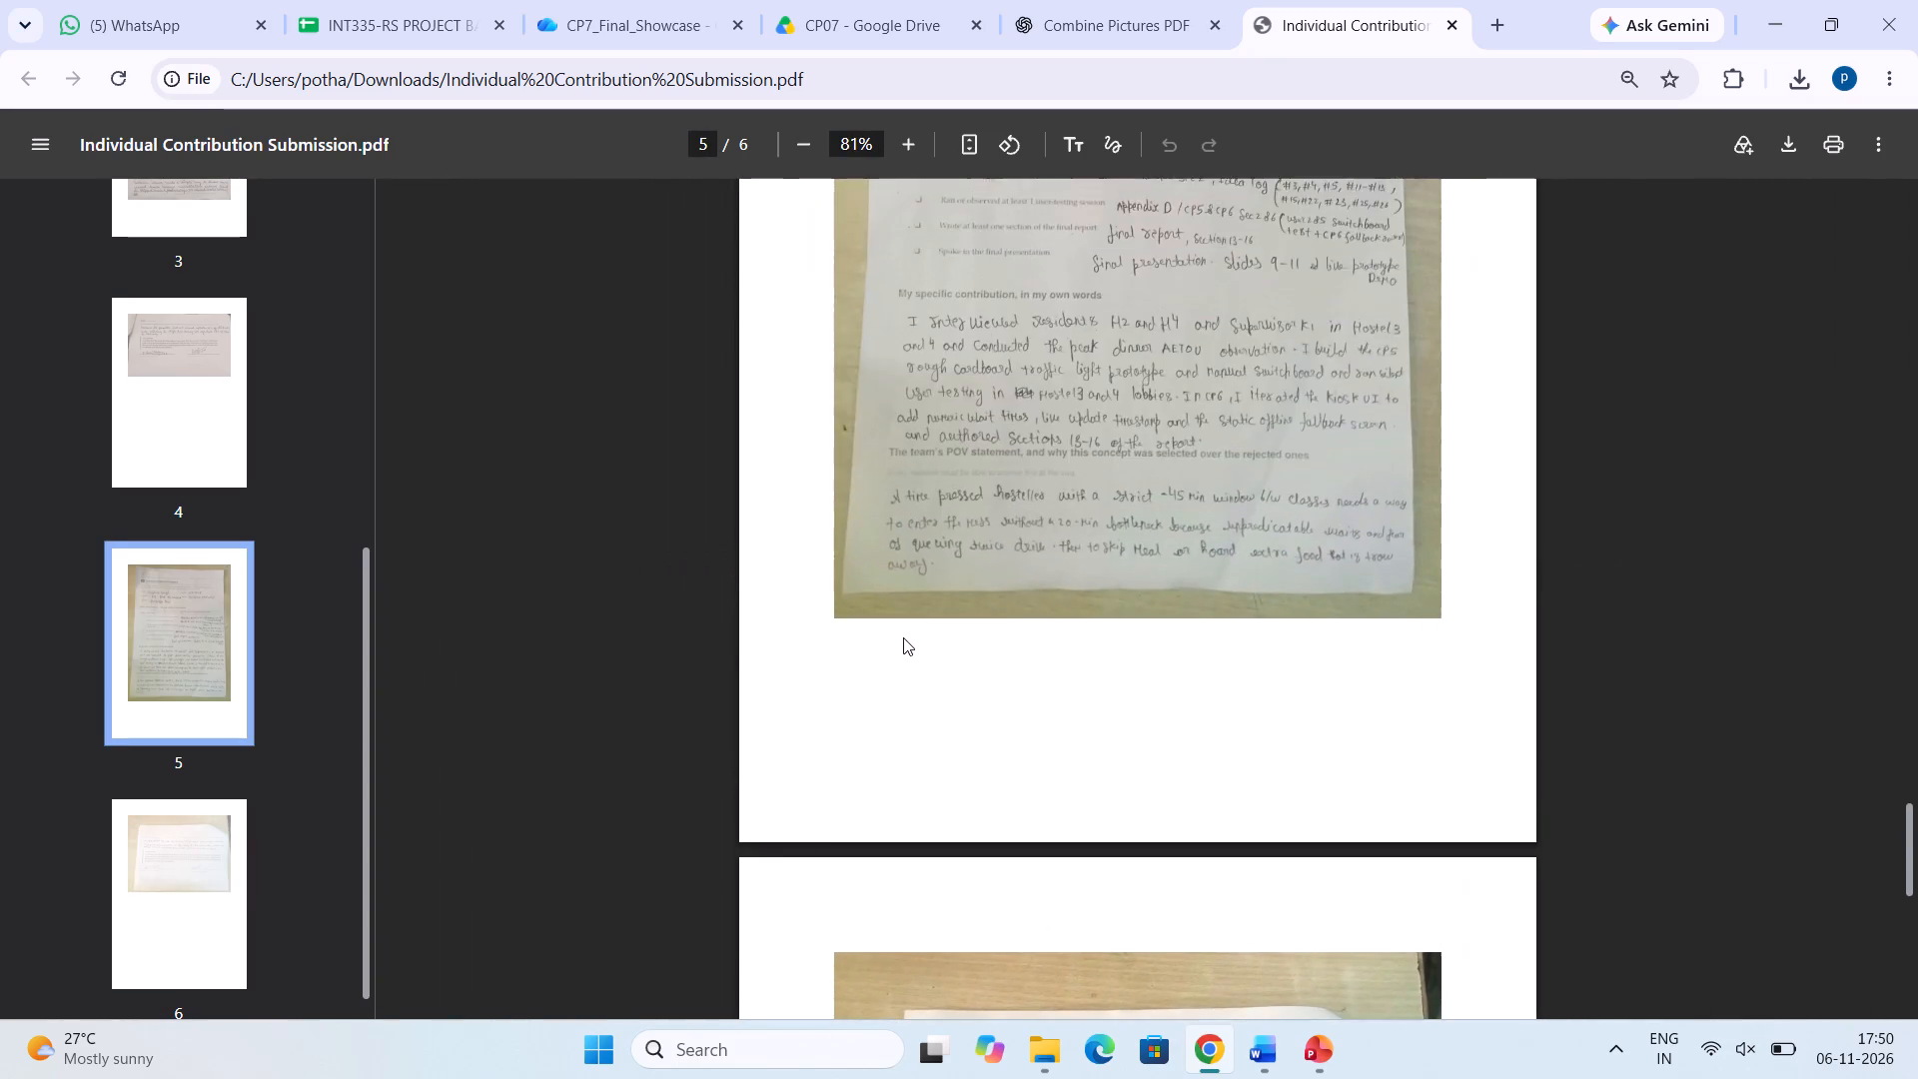
scroll(903, 637, up, 4)
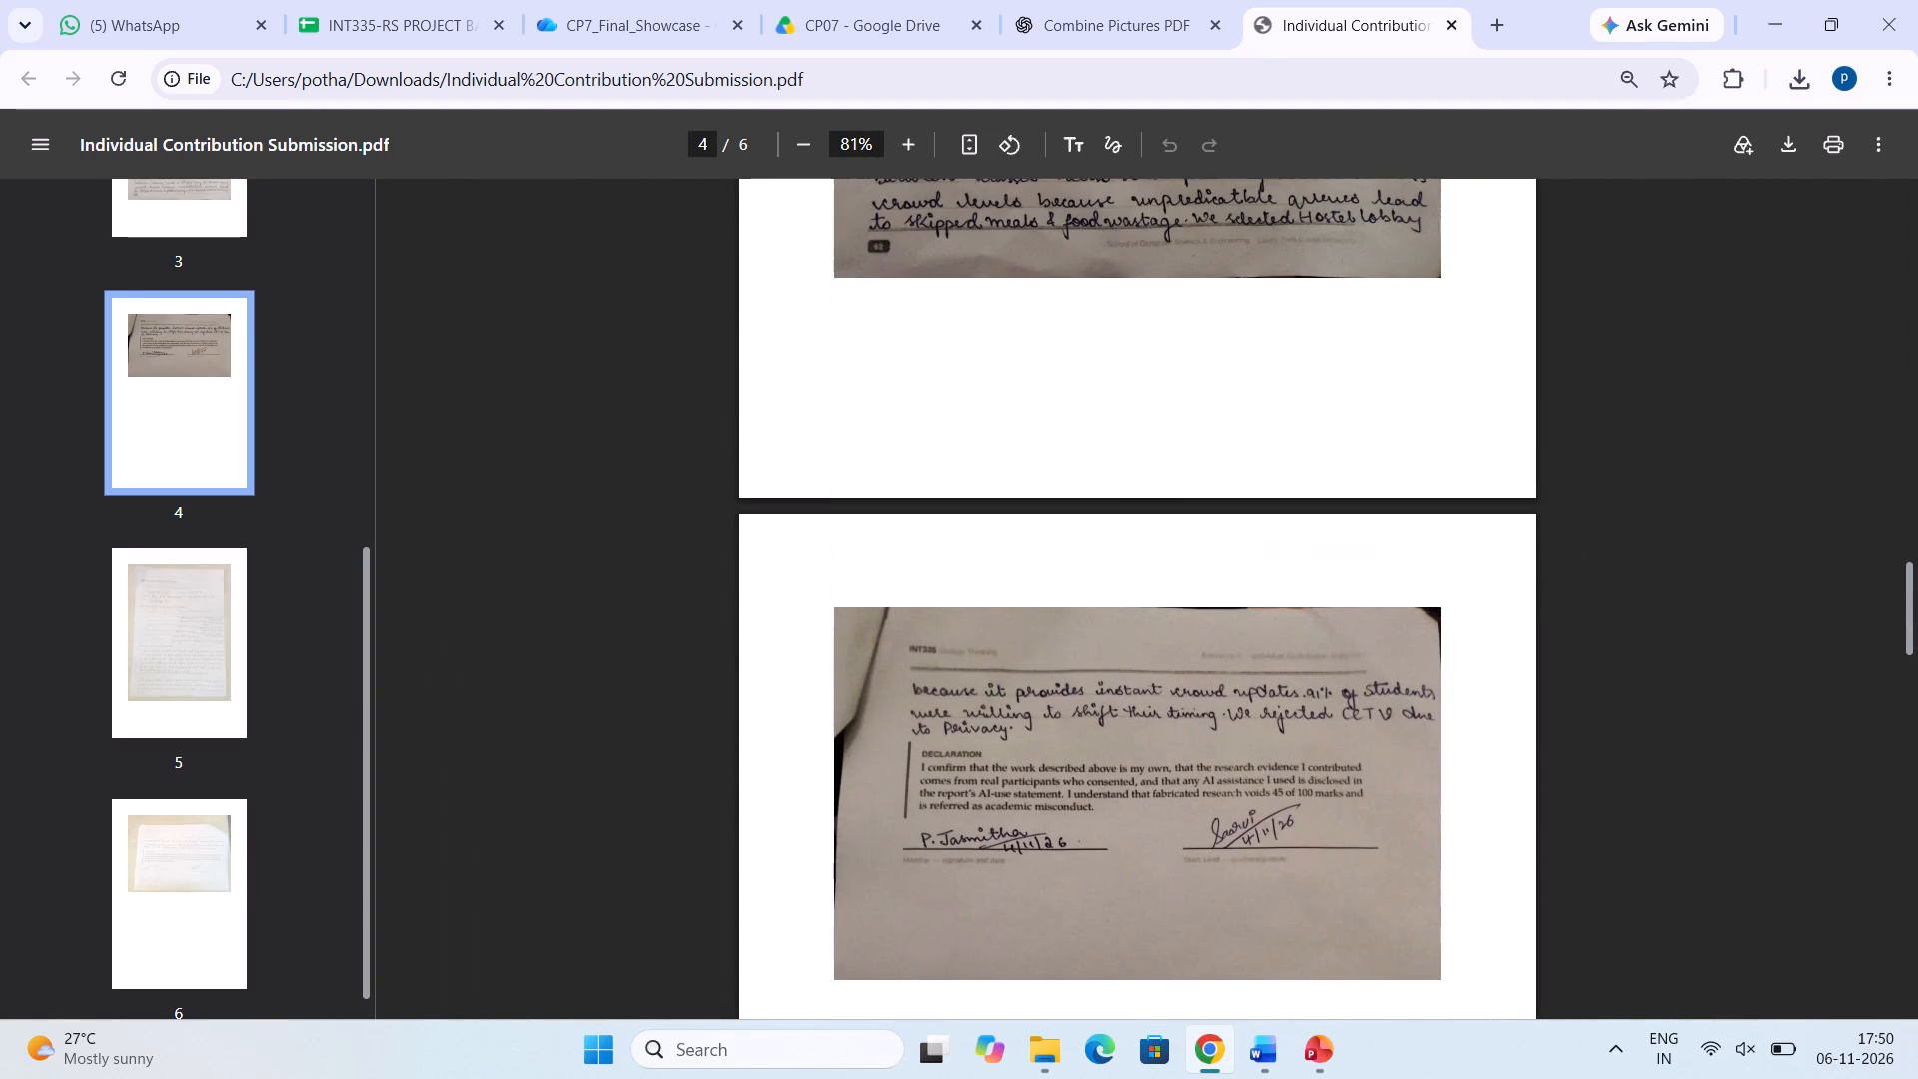
scroll(930, 587, up, 5)
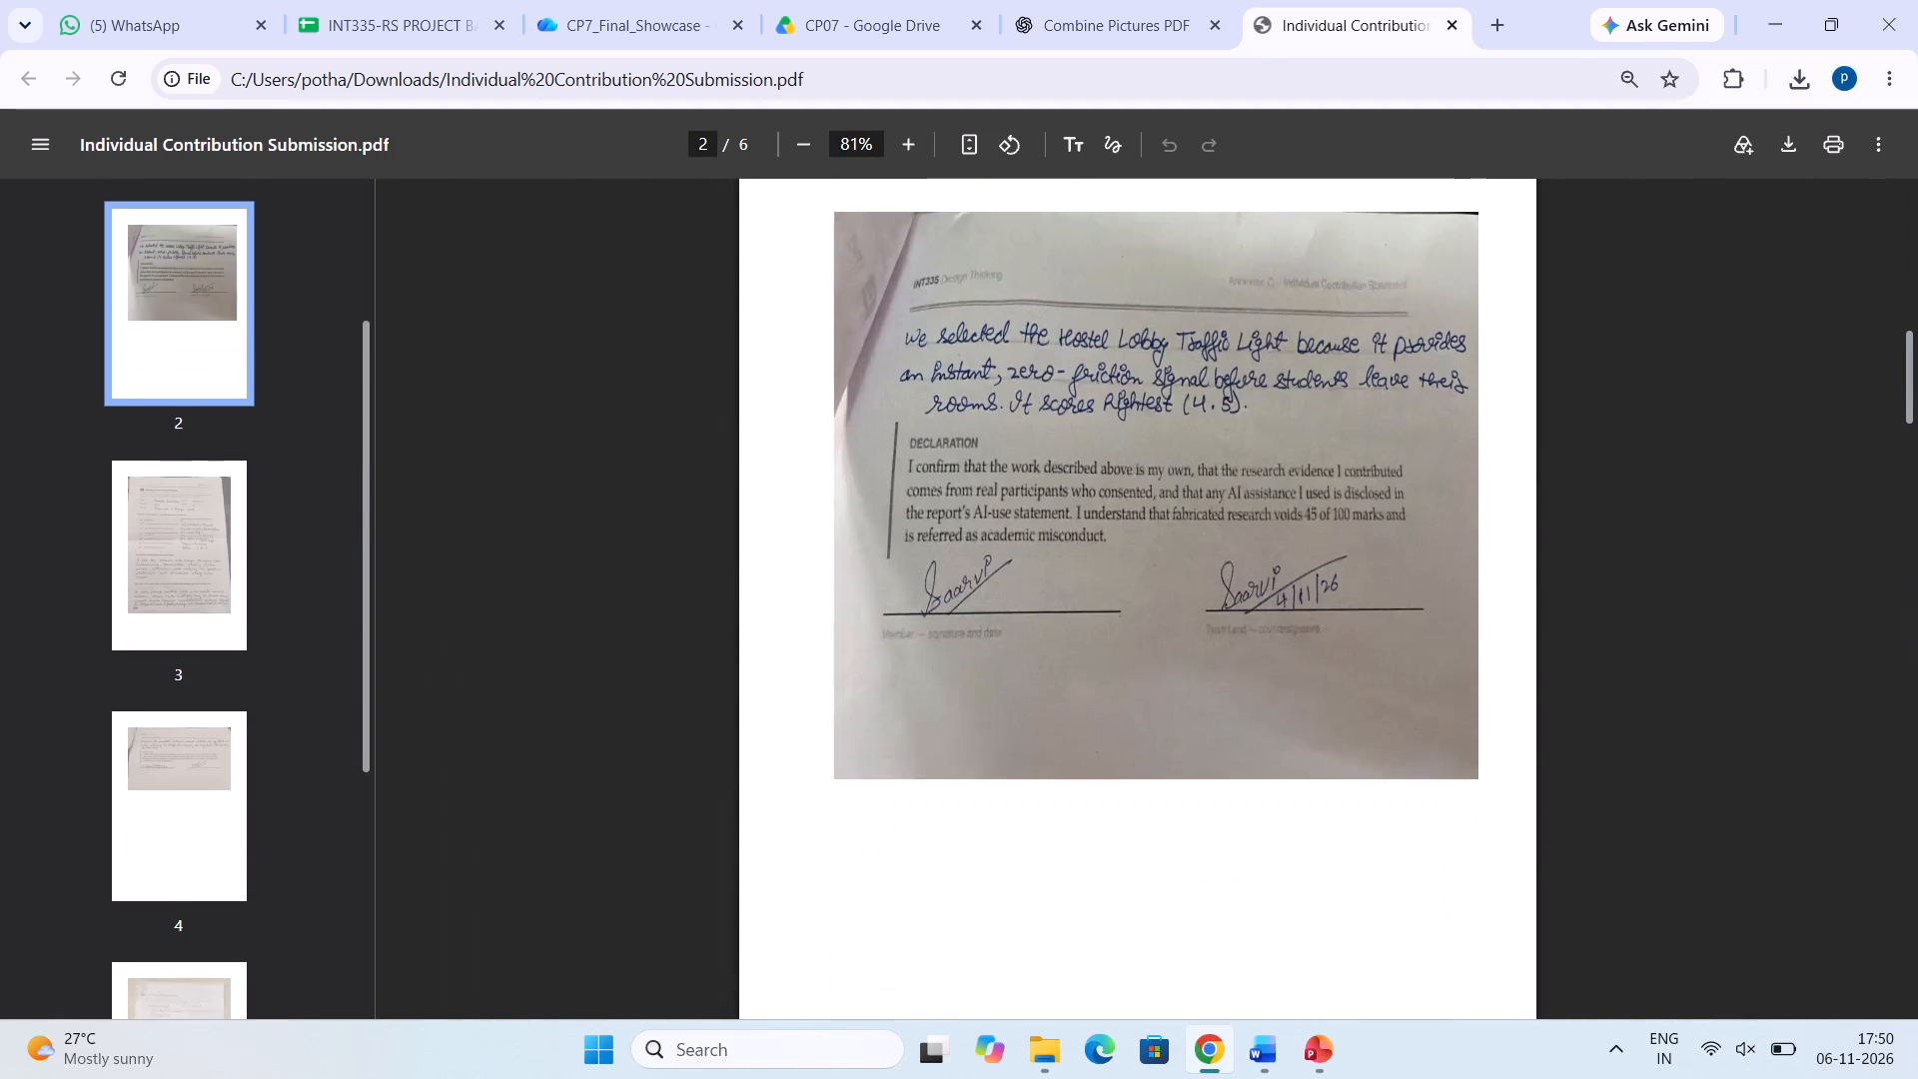
scroll(930, 587, up, 4)
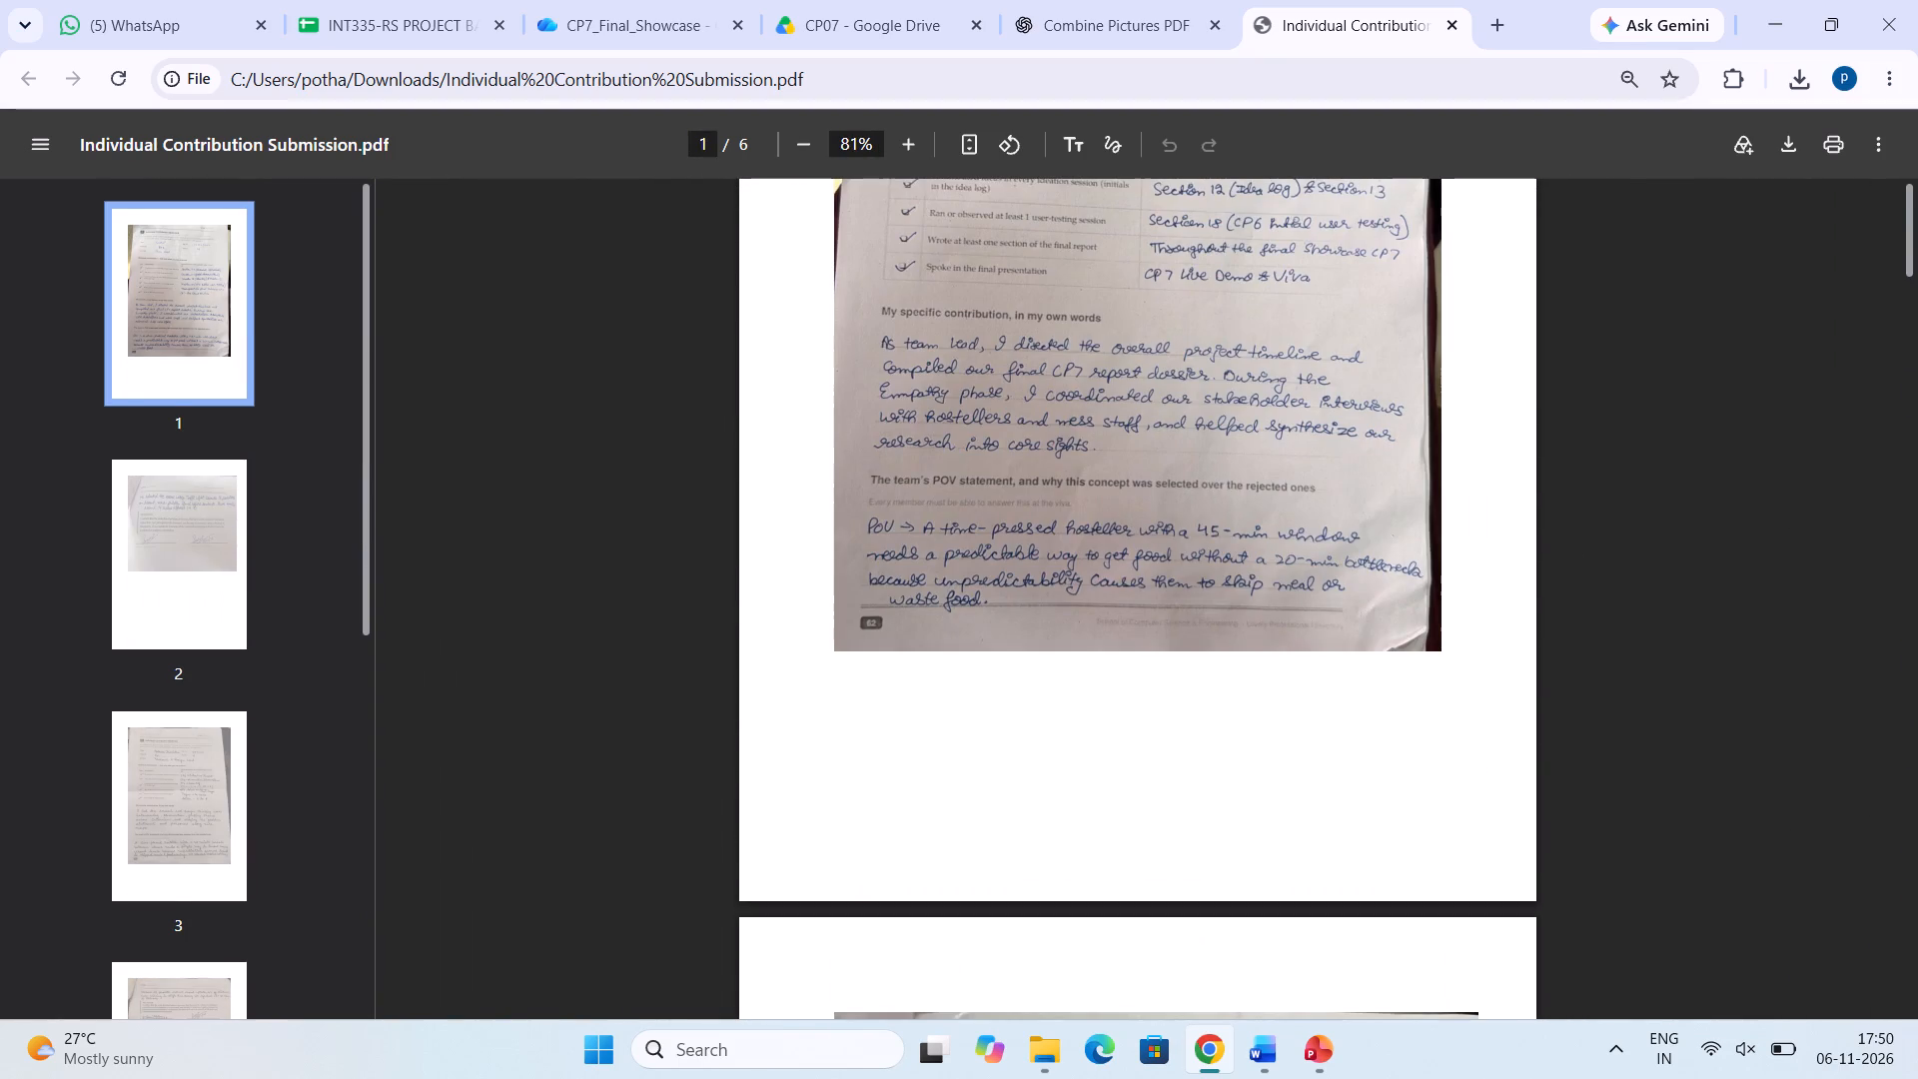
scroll(930, 587, down, 1)
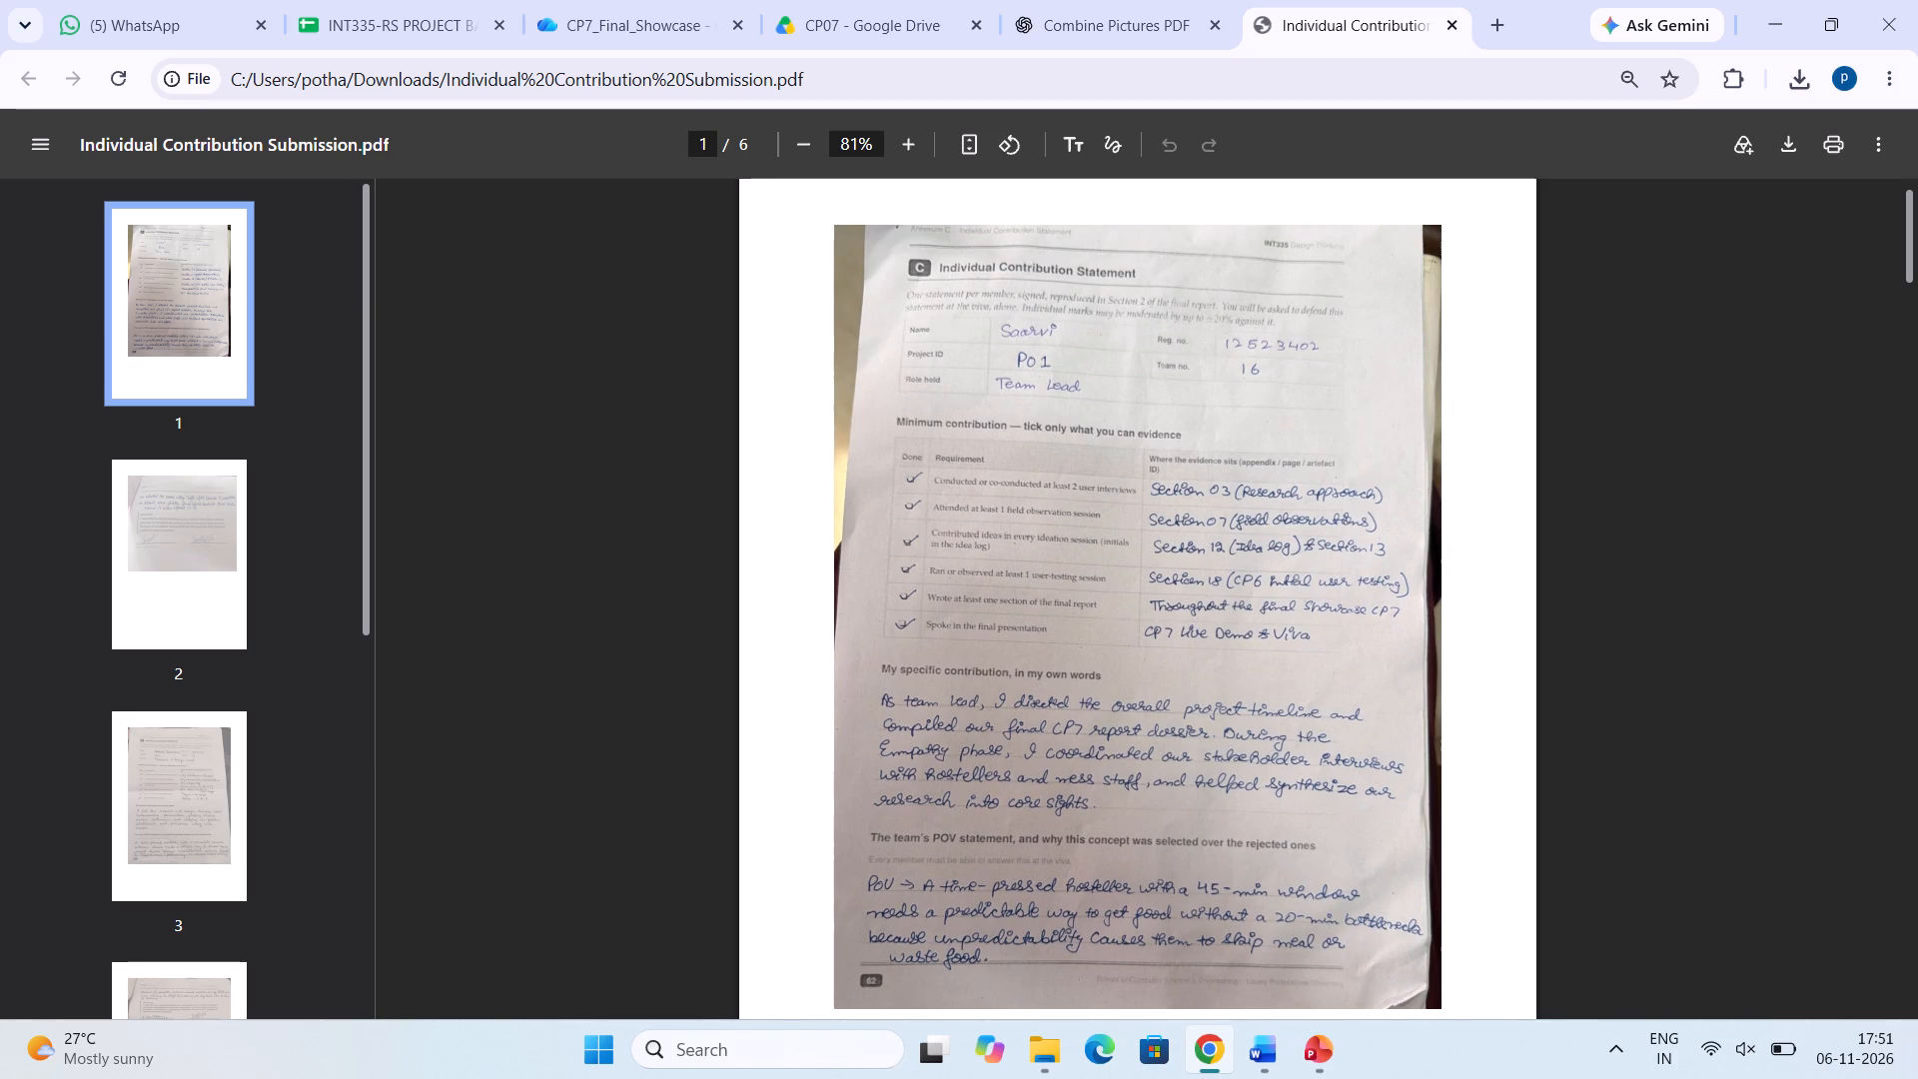
Upload Individual Contribution Submission from Downloads to the CP07 folder of Int 355 Project in Google Drive.
click(866, 0)
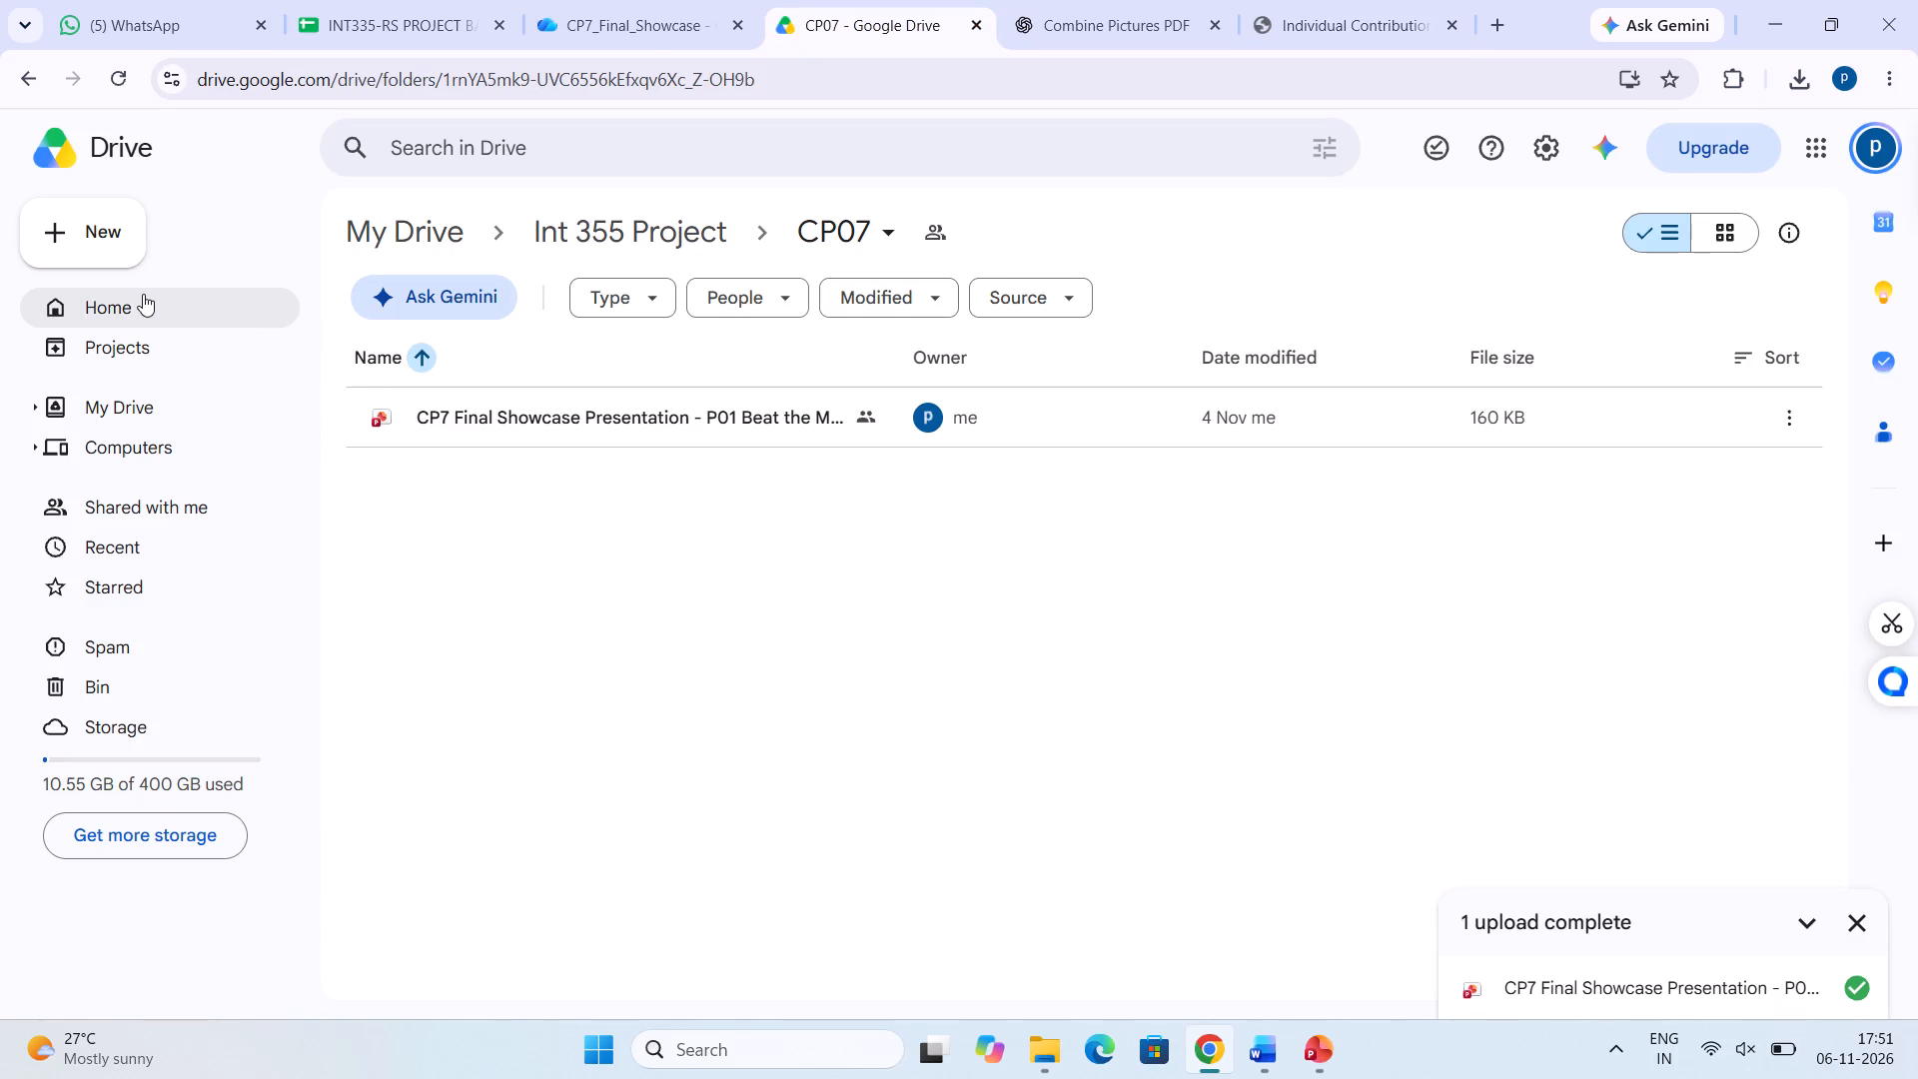
click(130, 240)
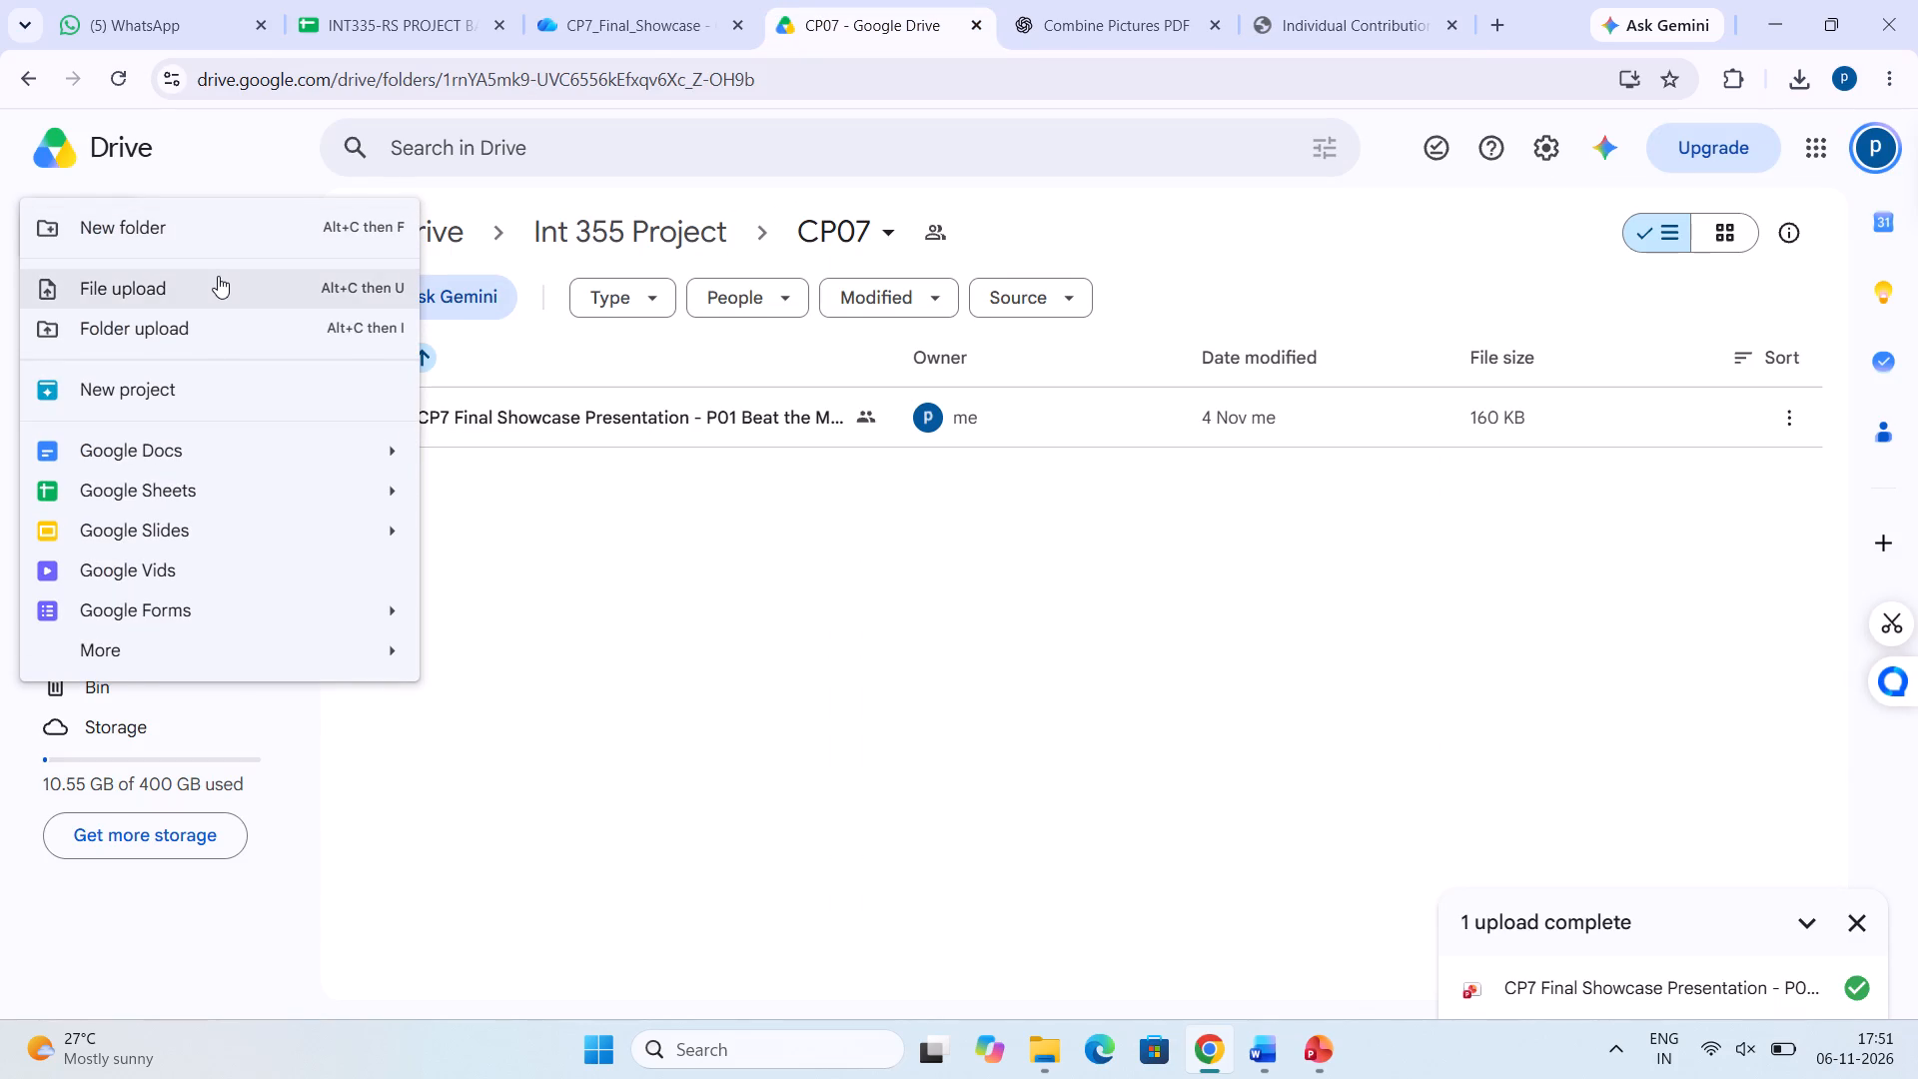
click(218, 277)
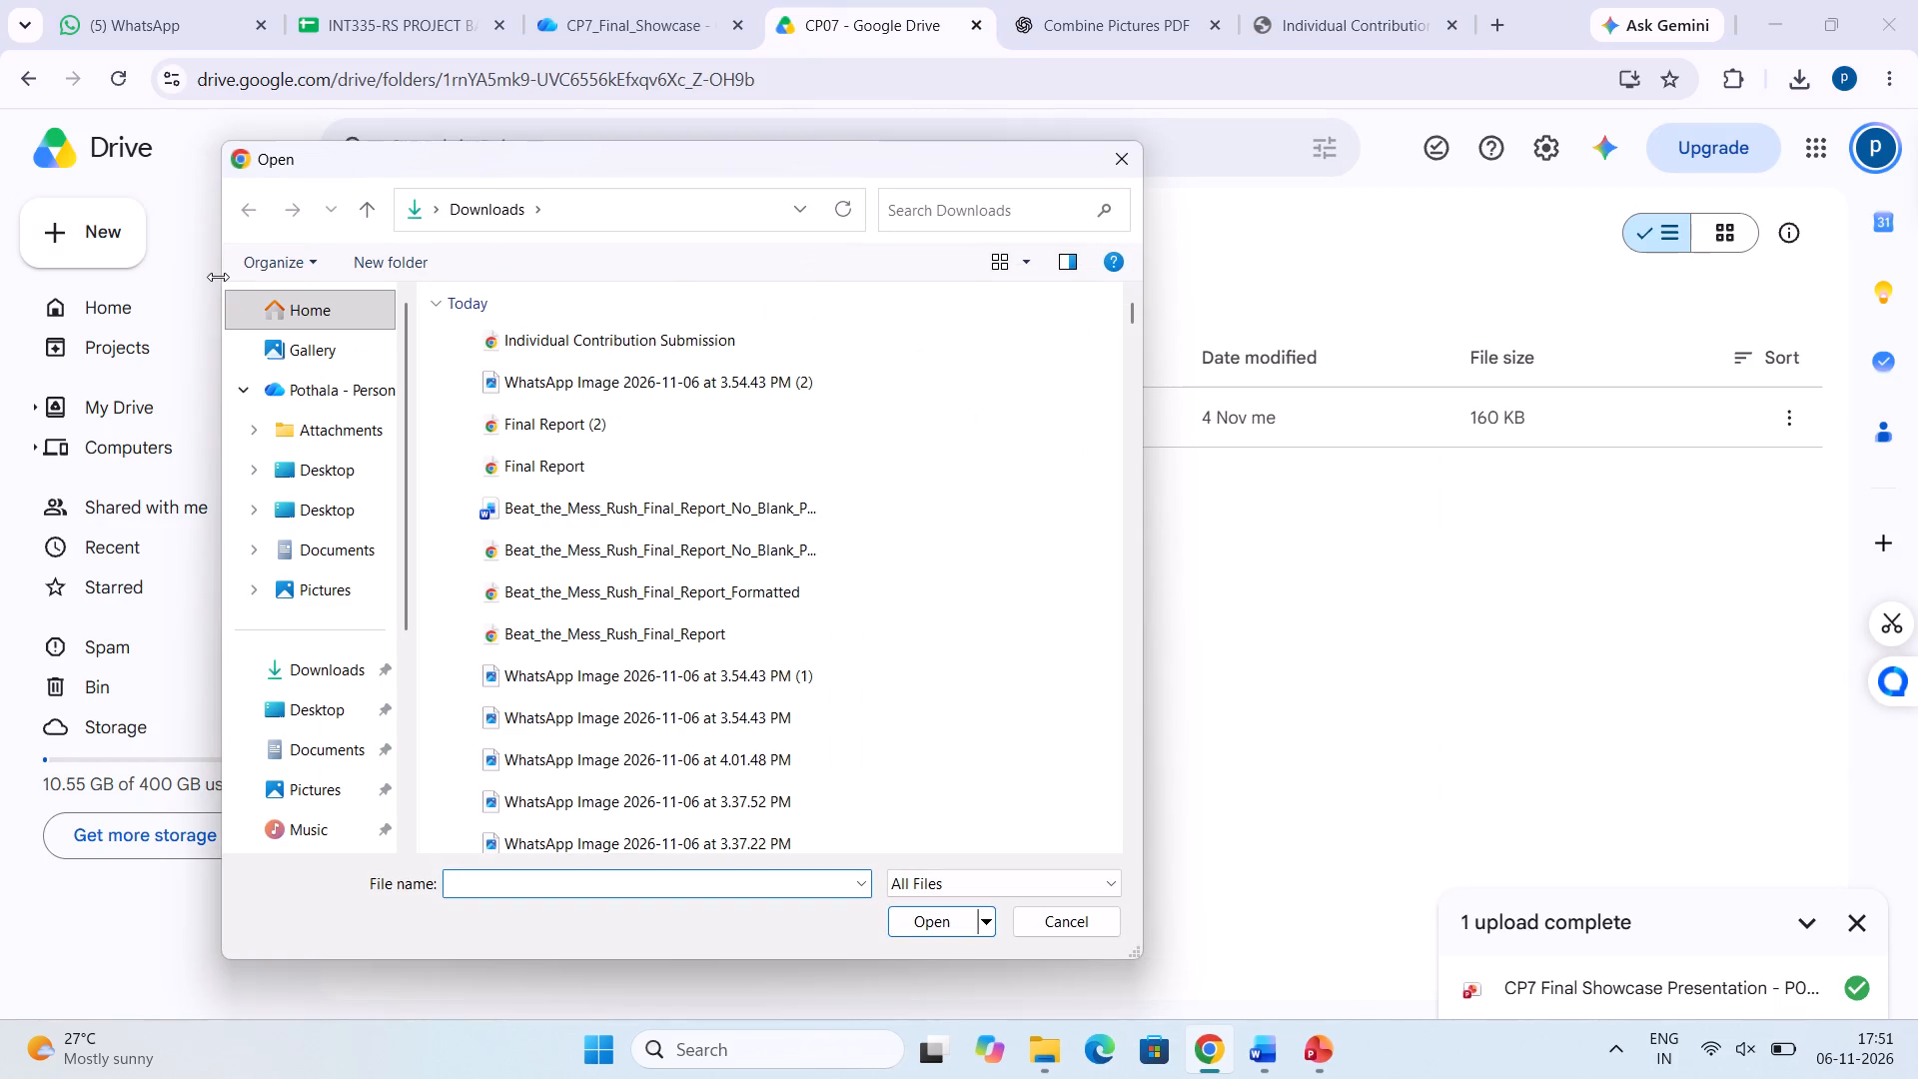
click(671, 339)
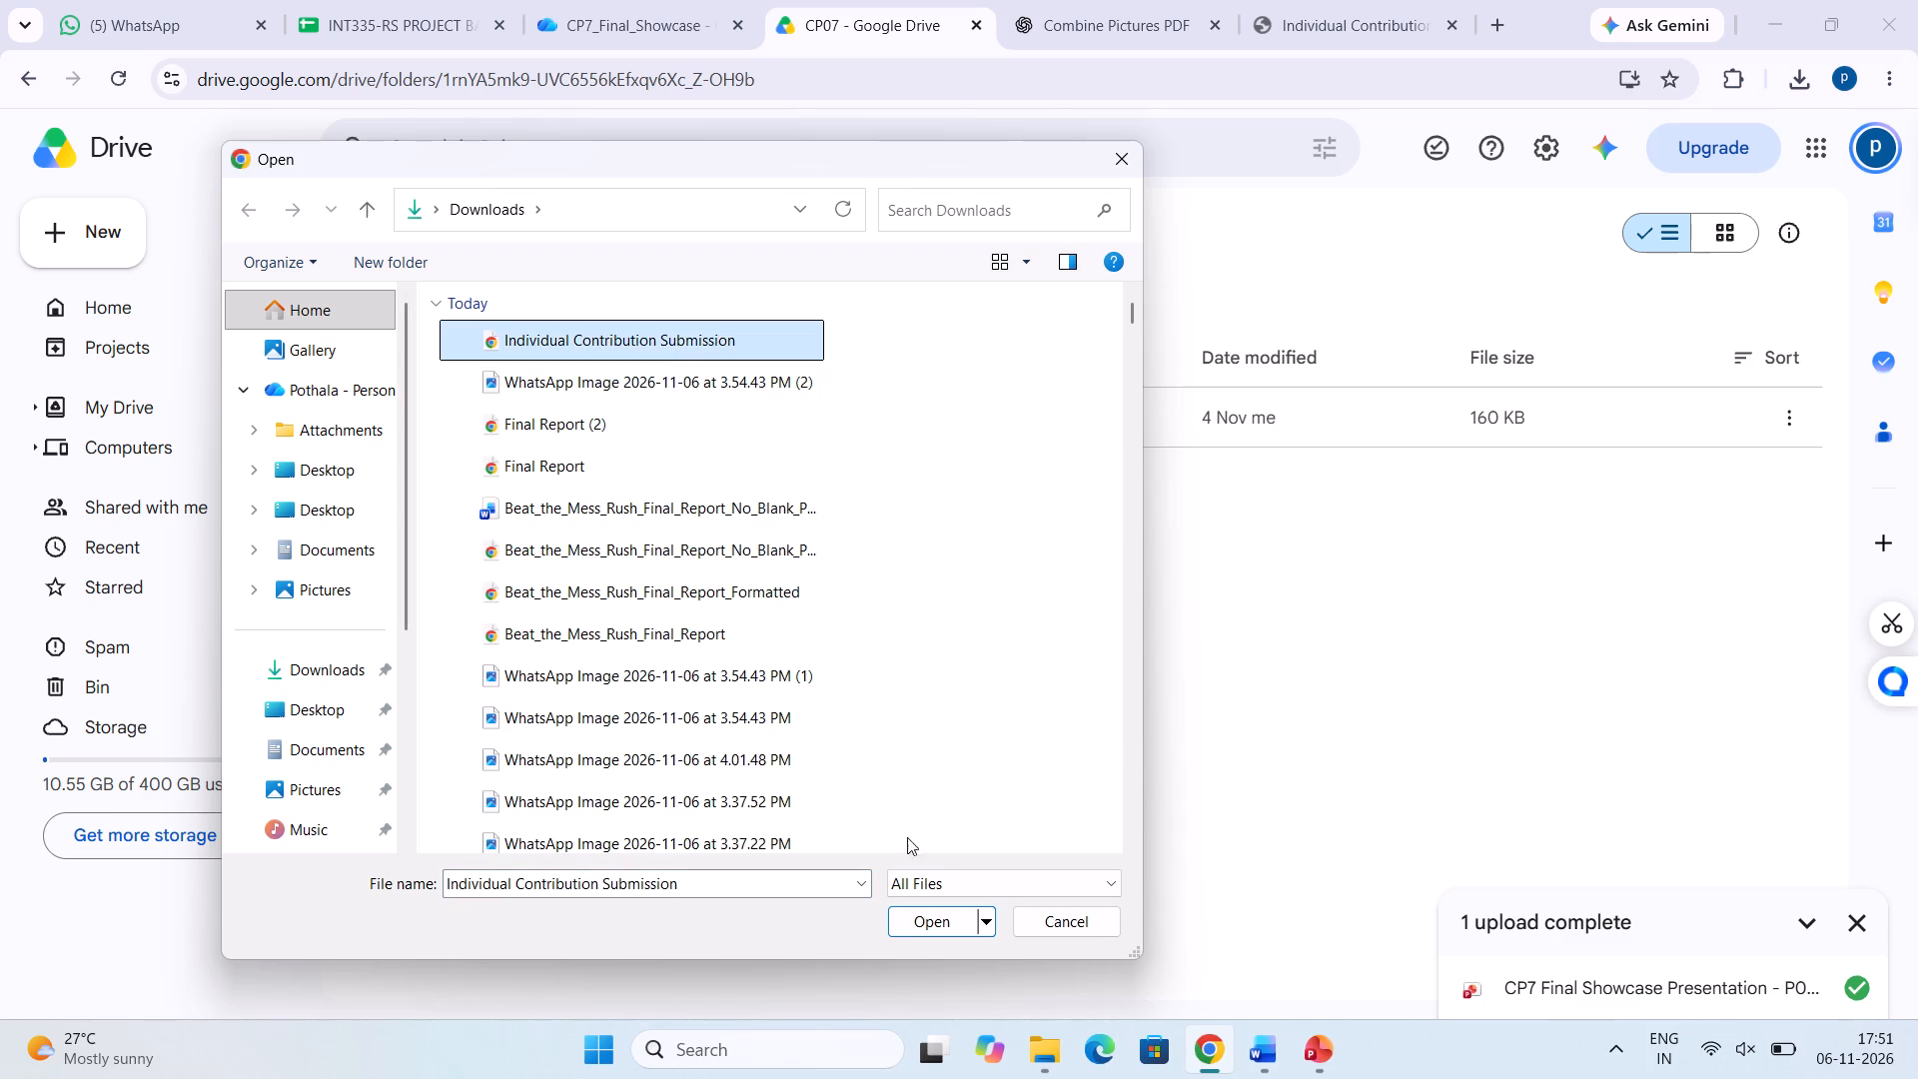
click(943, 927)
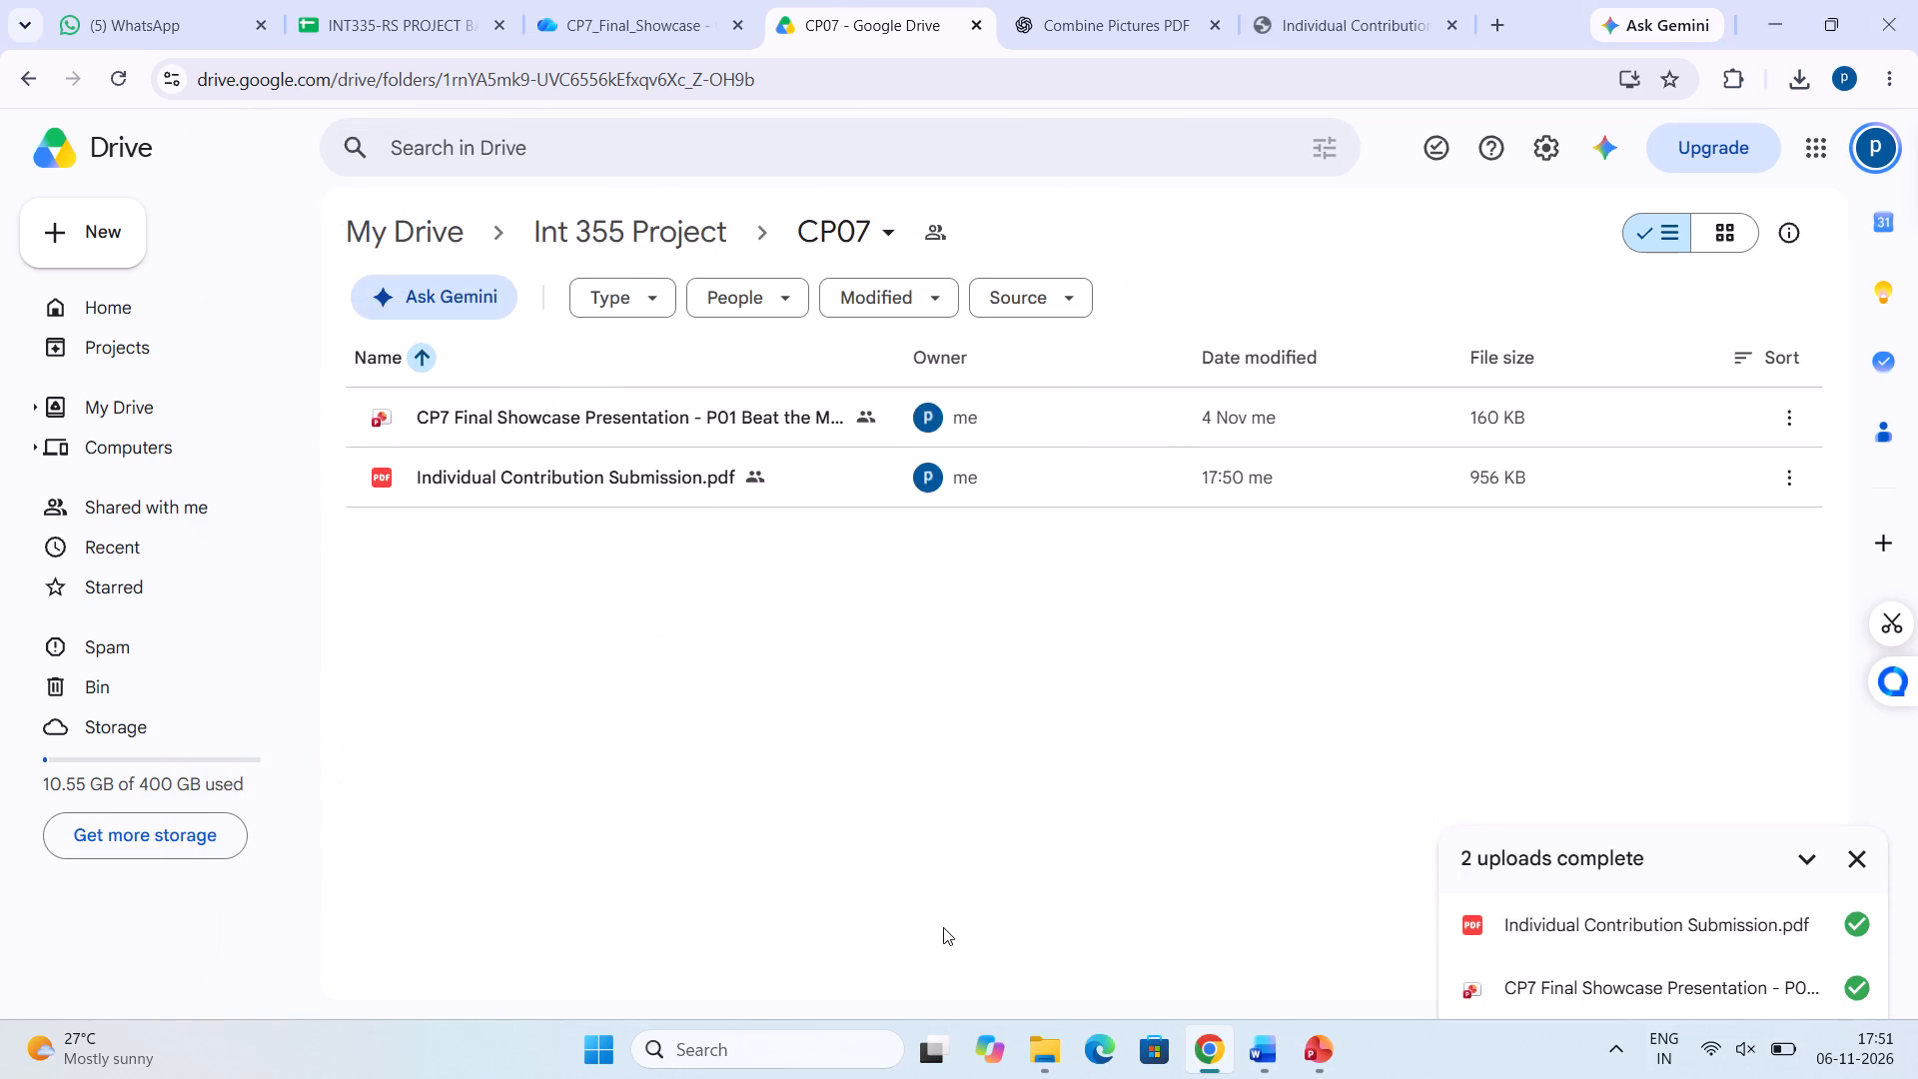
click(738, 732)
Consult the file names in the OneDrive CP7_Final_Showcase folder and rename the uploaded PDF in Drive as Individual Contribution Signed Sheets.pdf.
click(628, 0)
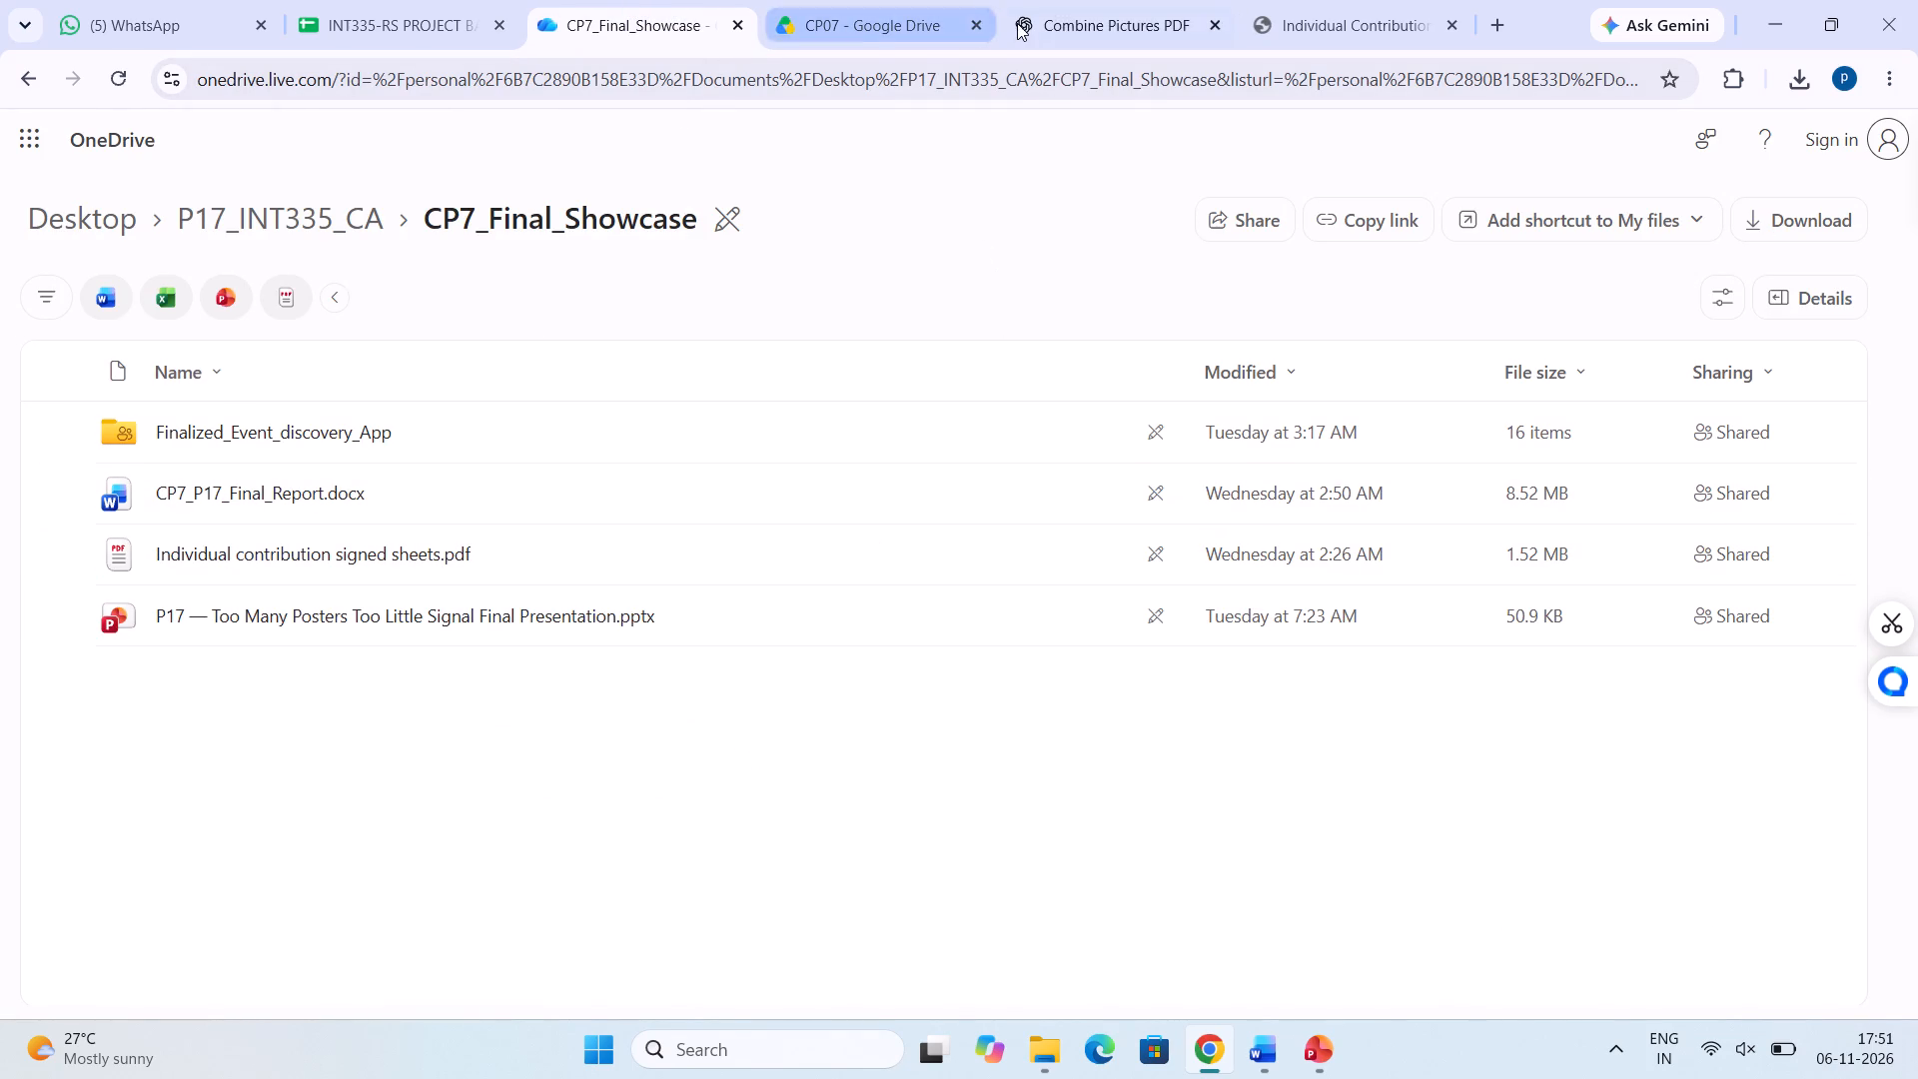
click(849, 32)
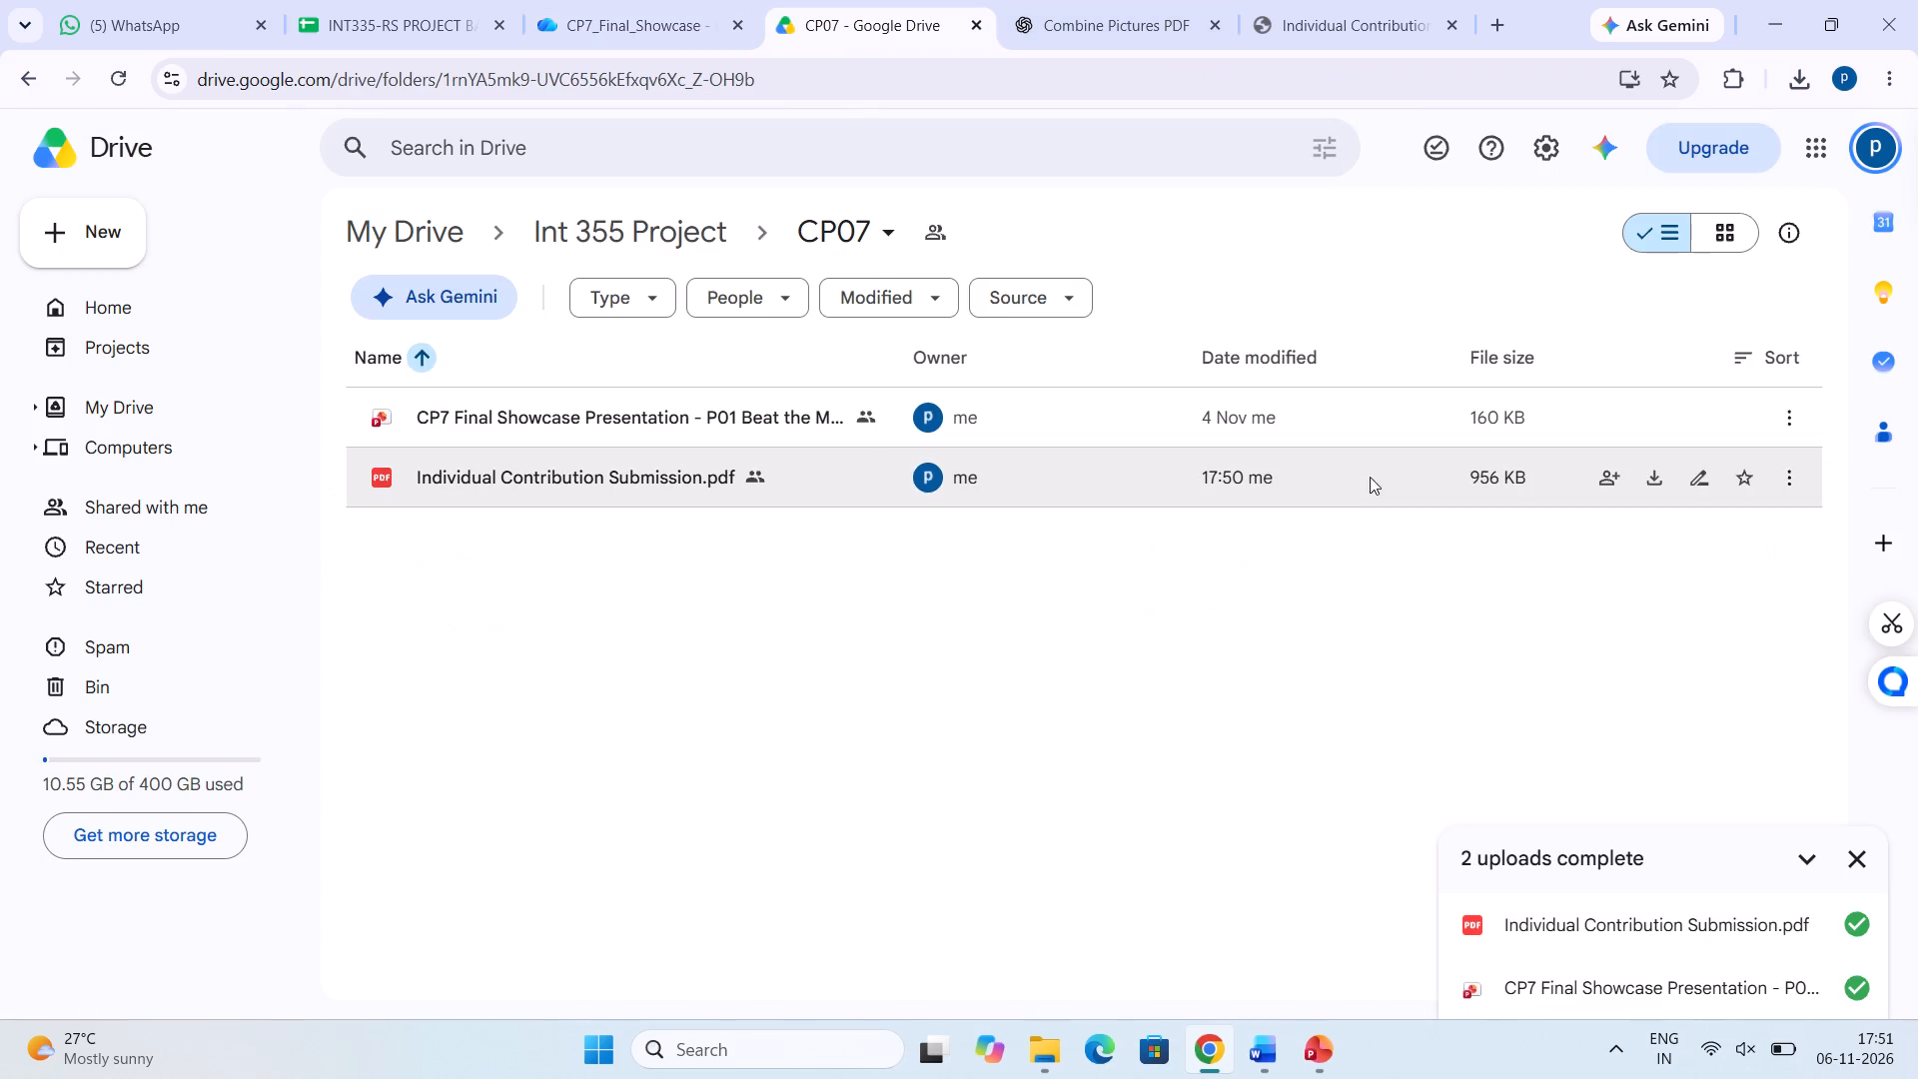
click(1707, 483)
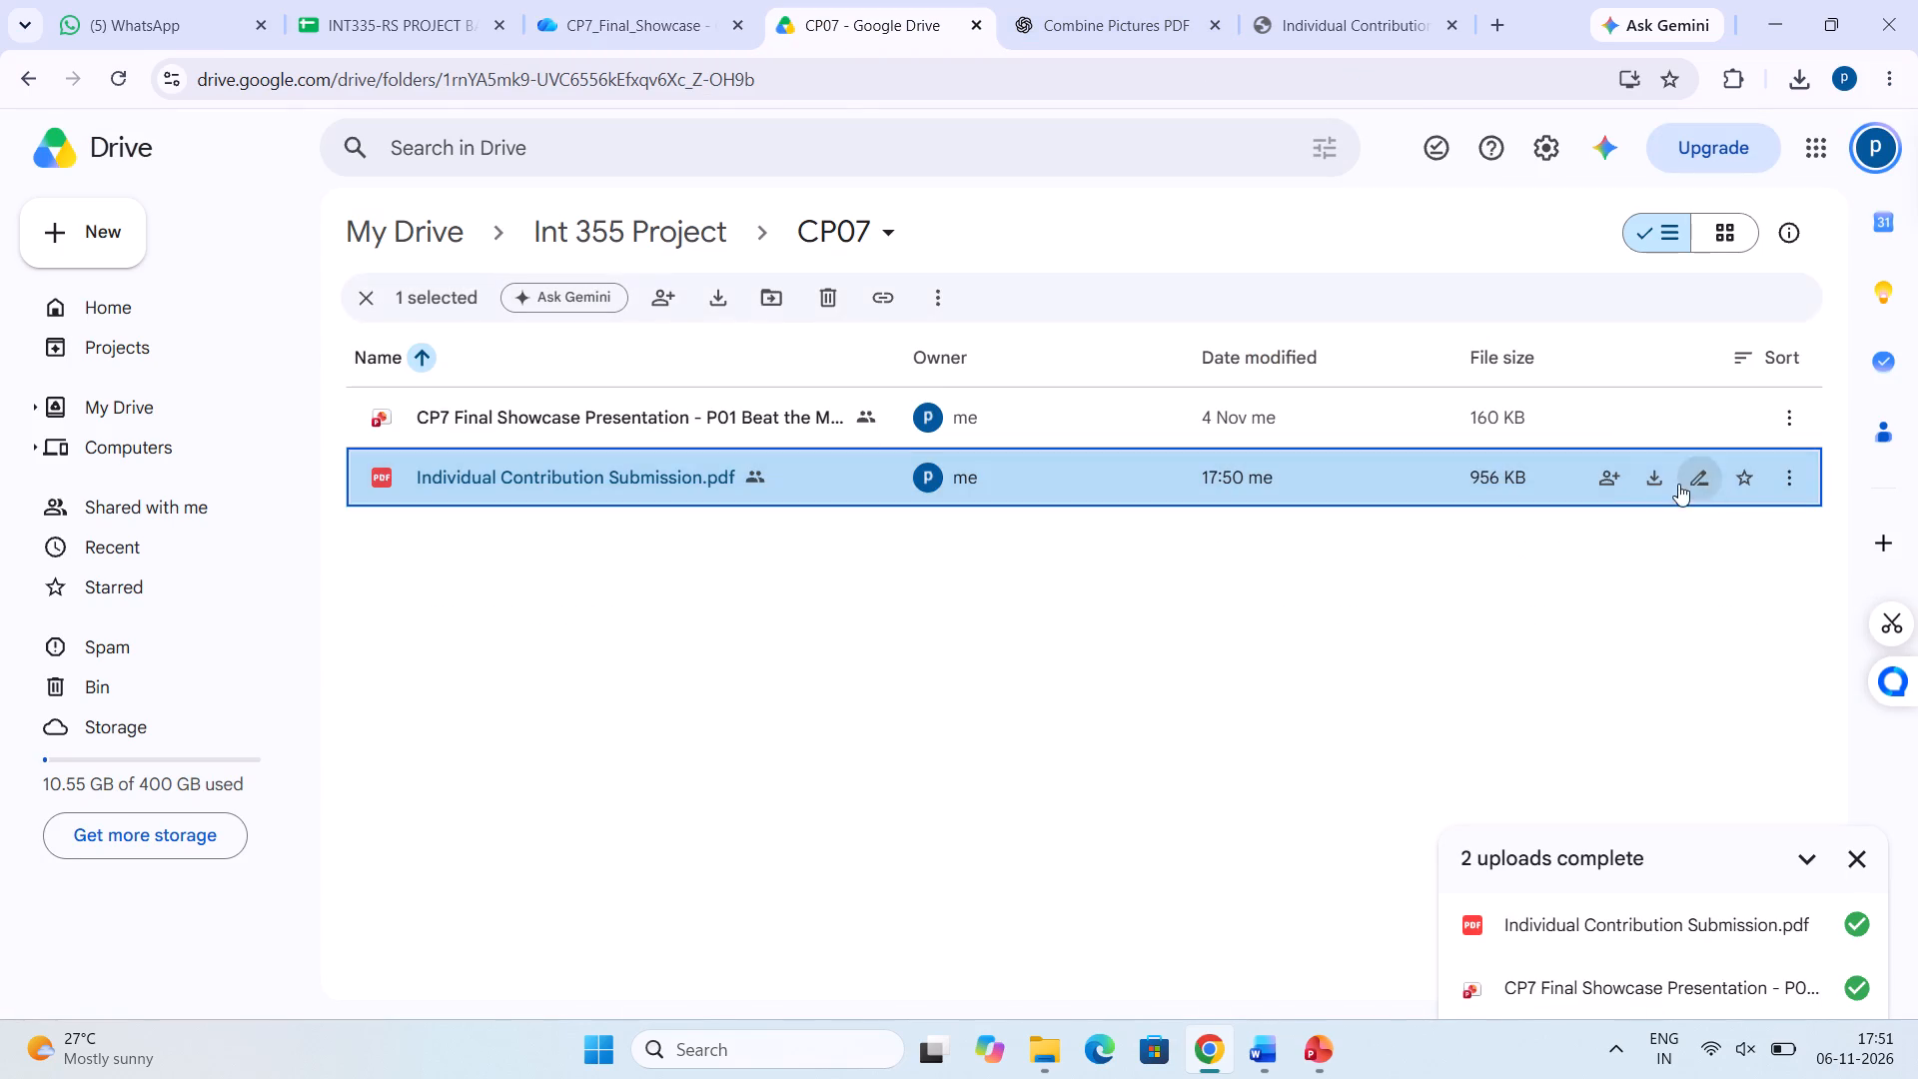
click(1101, 534)
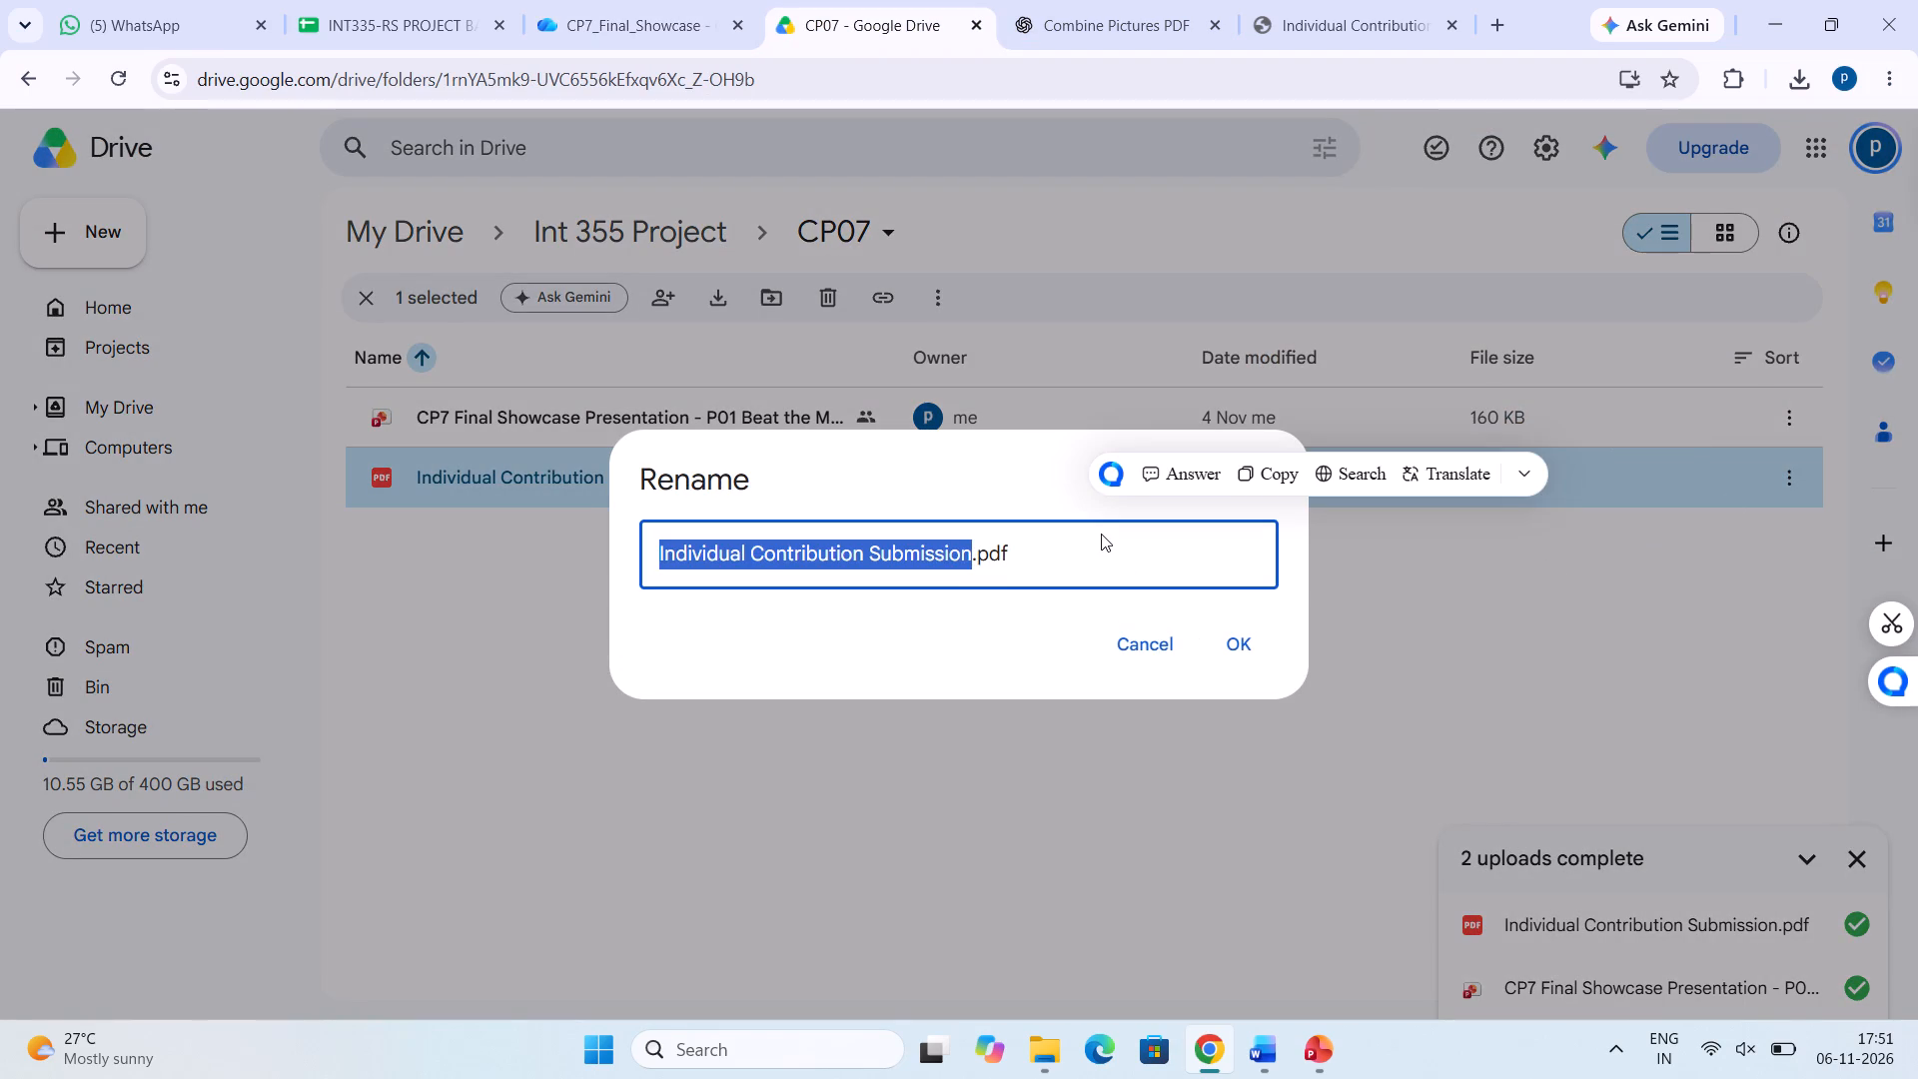
click(972, 545)
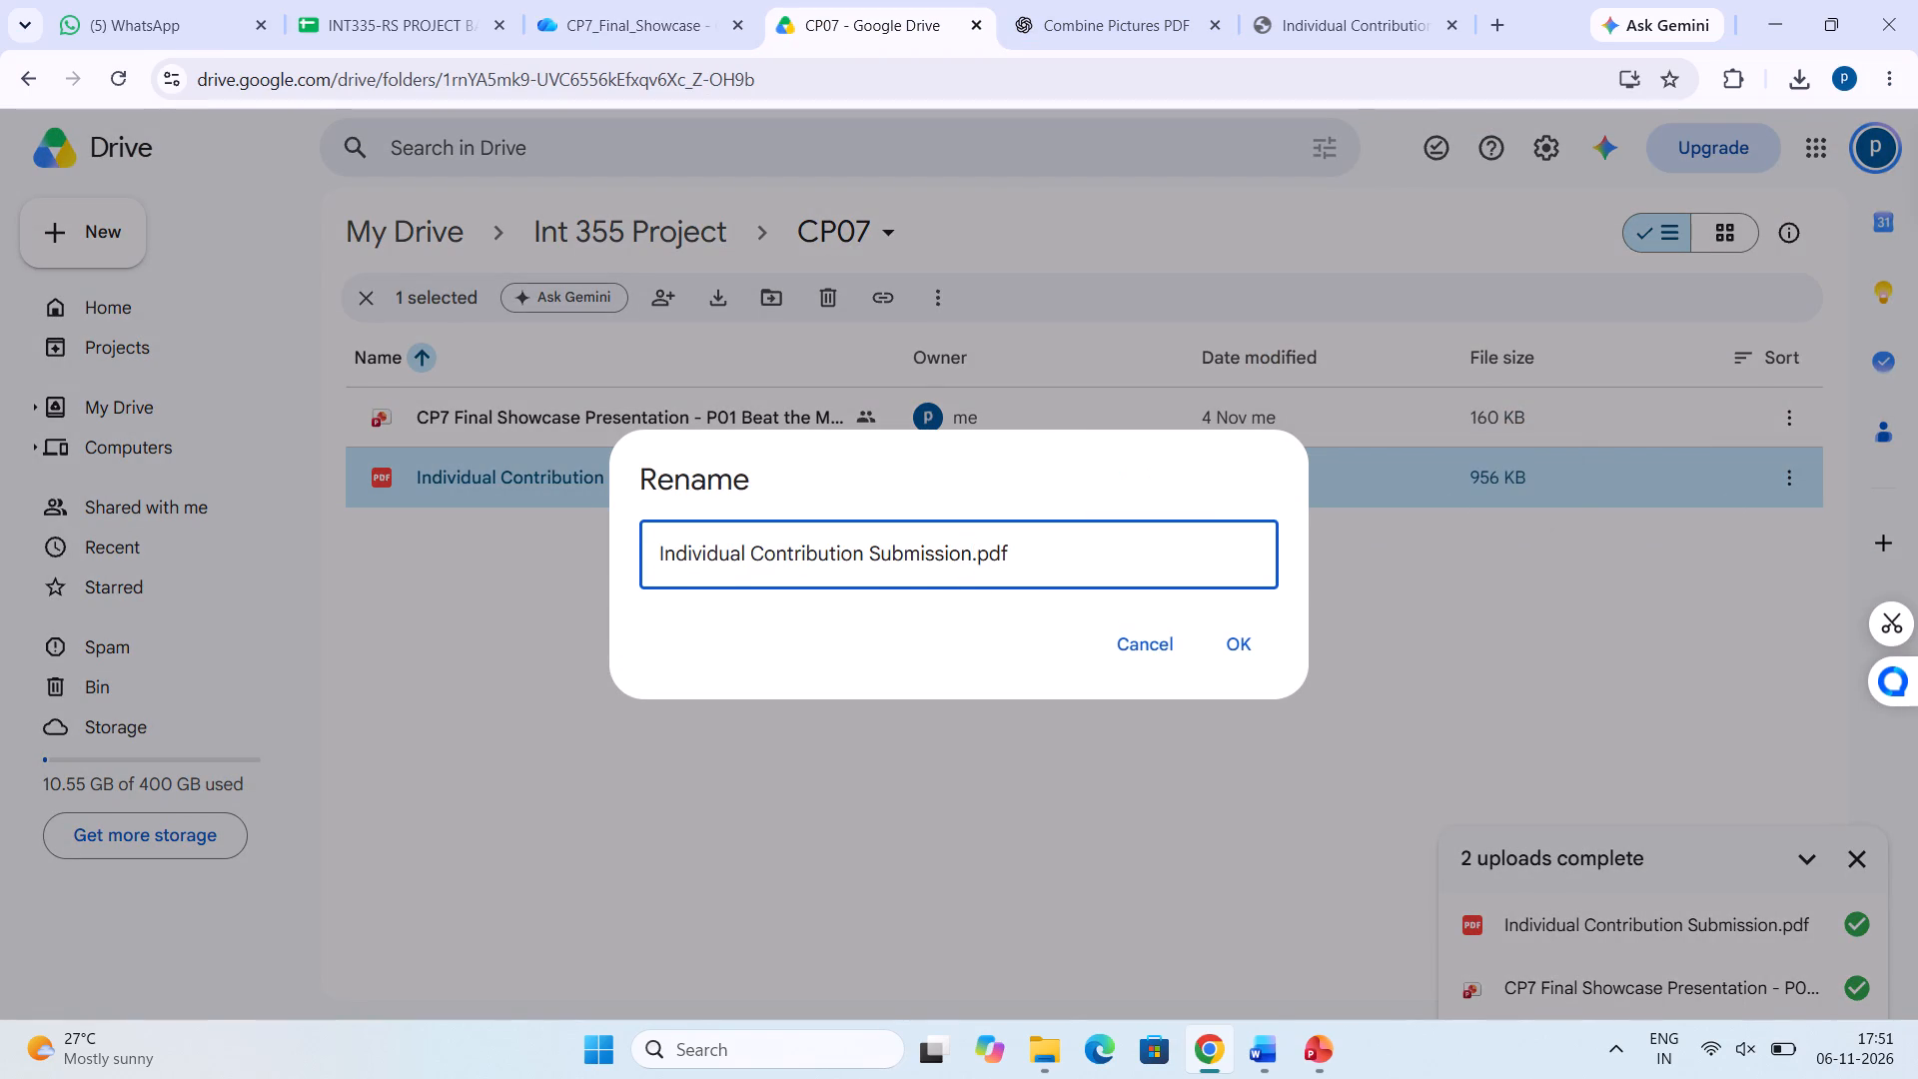
key(BackSpace)
key(BackSpace)
key(BackSpace)
key(BackSpace)
key(BackSpace)
key(BackSpace)
key(BackSpace)
key(BackSpace)
key(BackSpace)
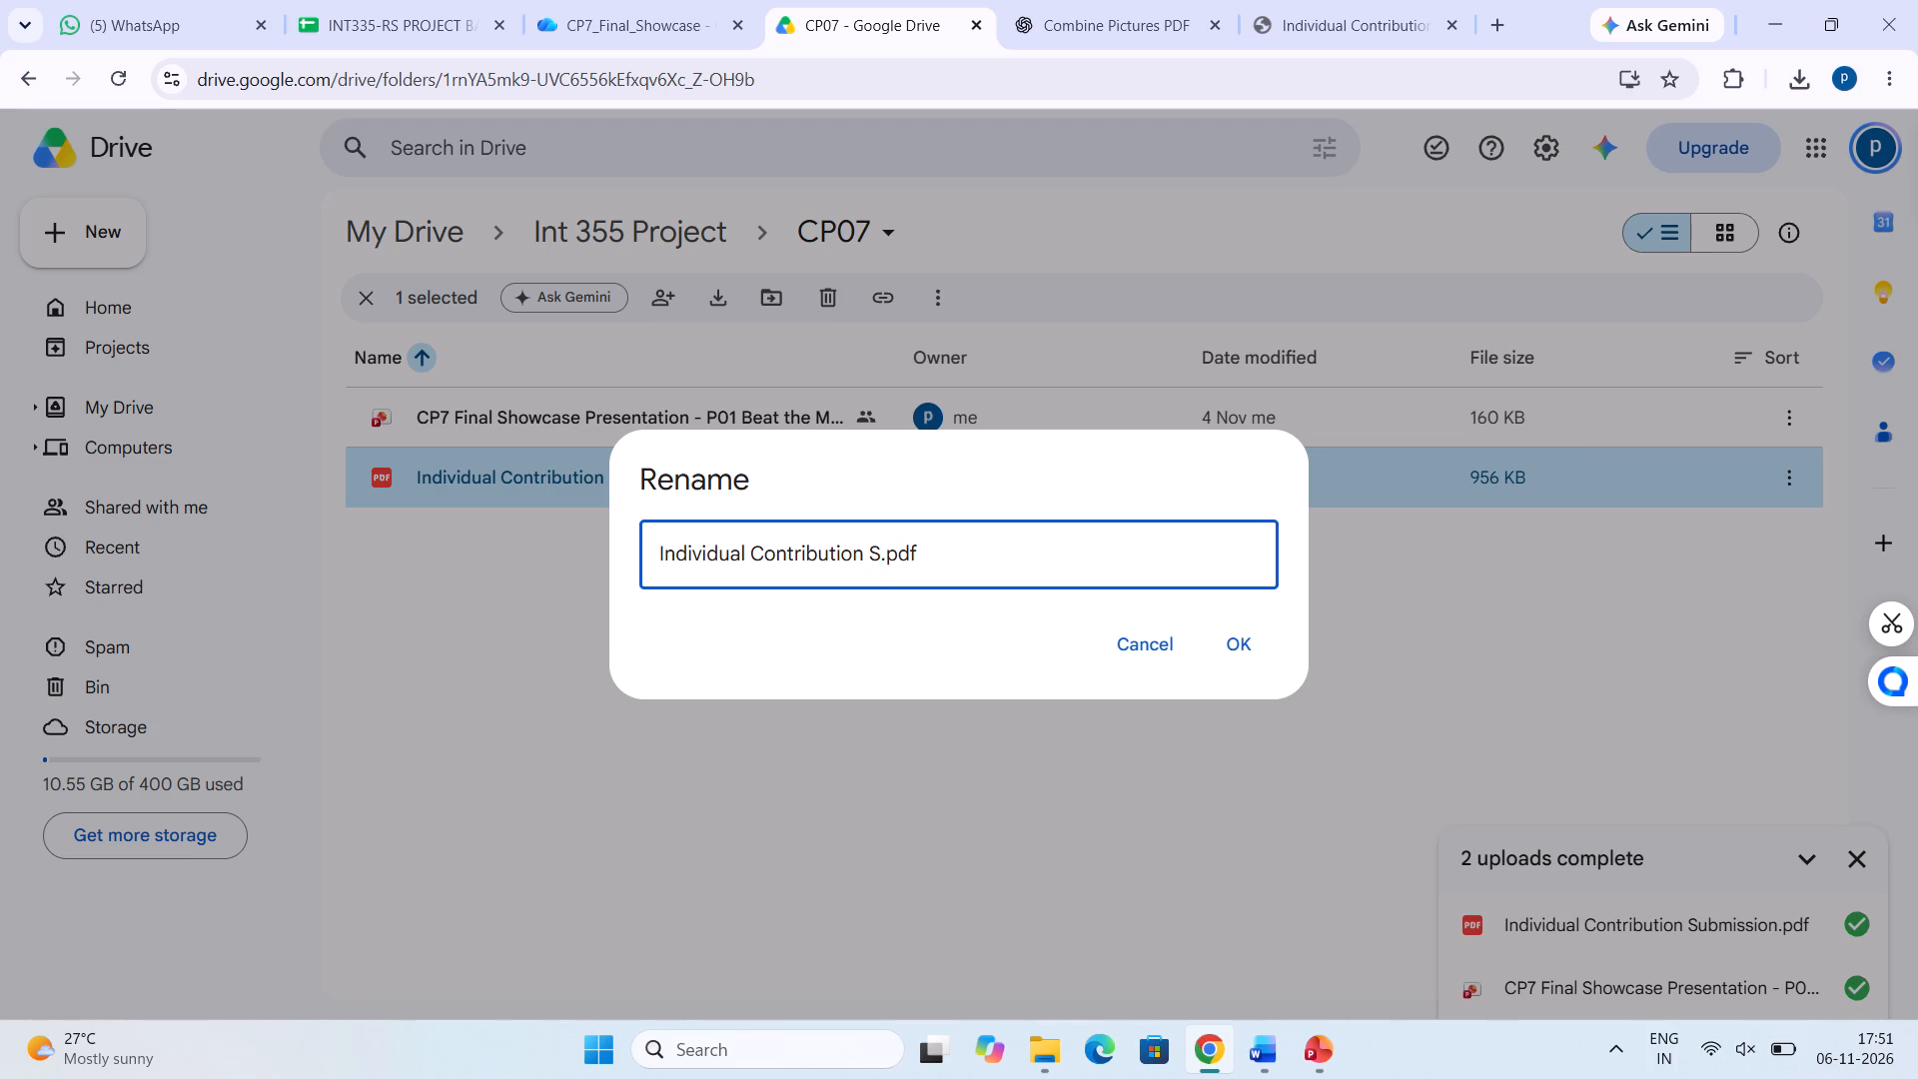
text(igned)
key(space)
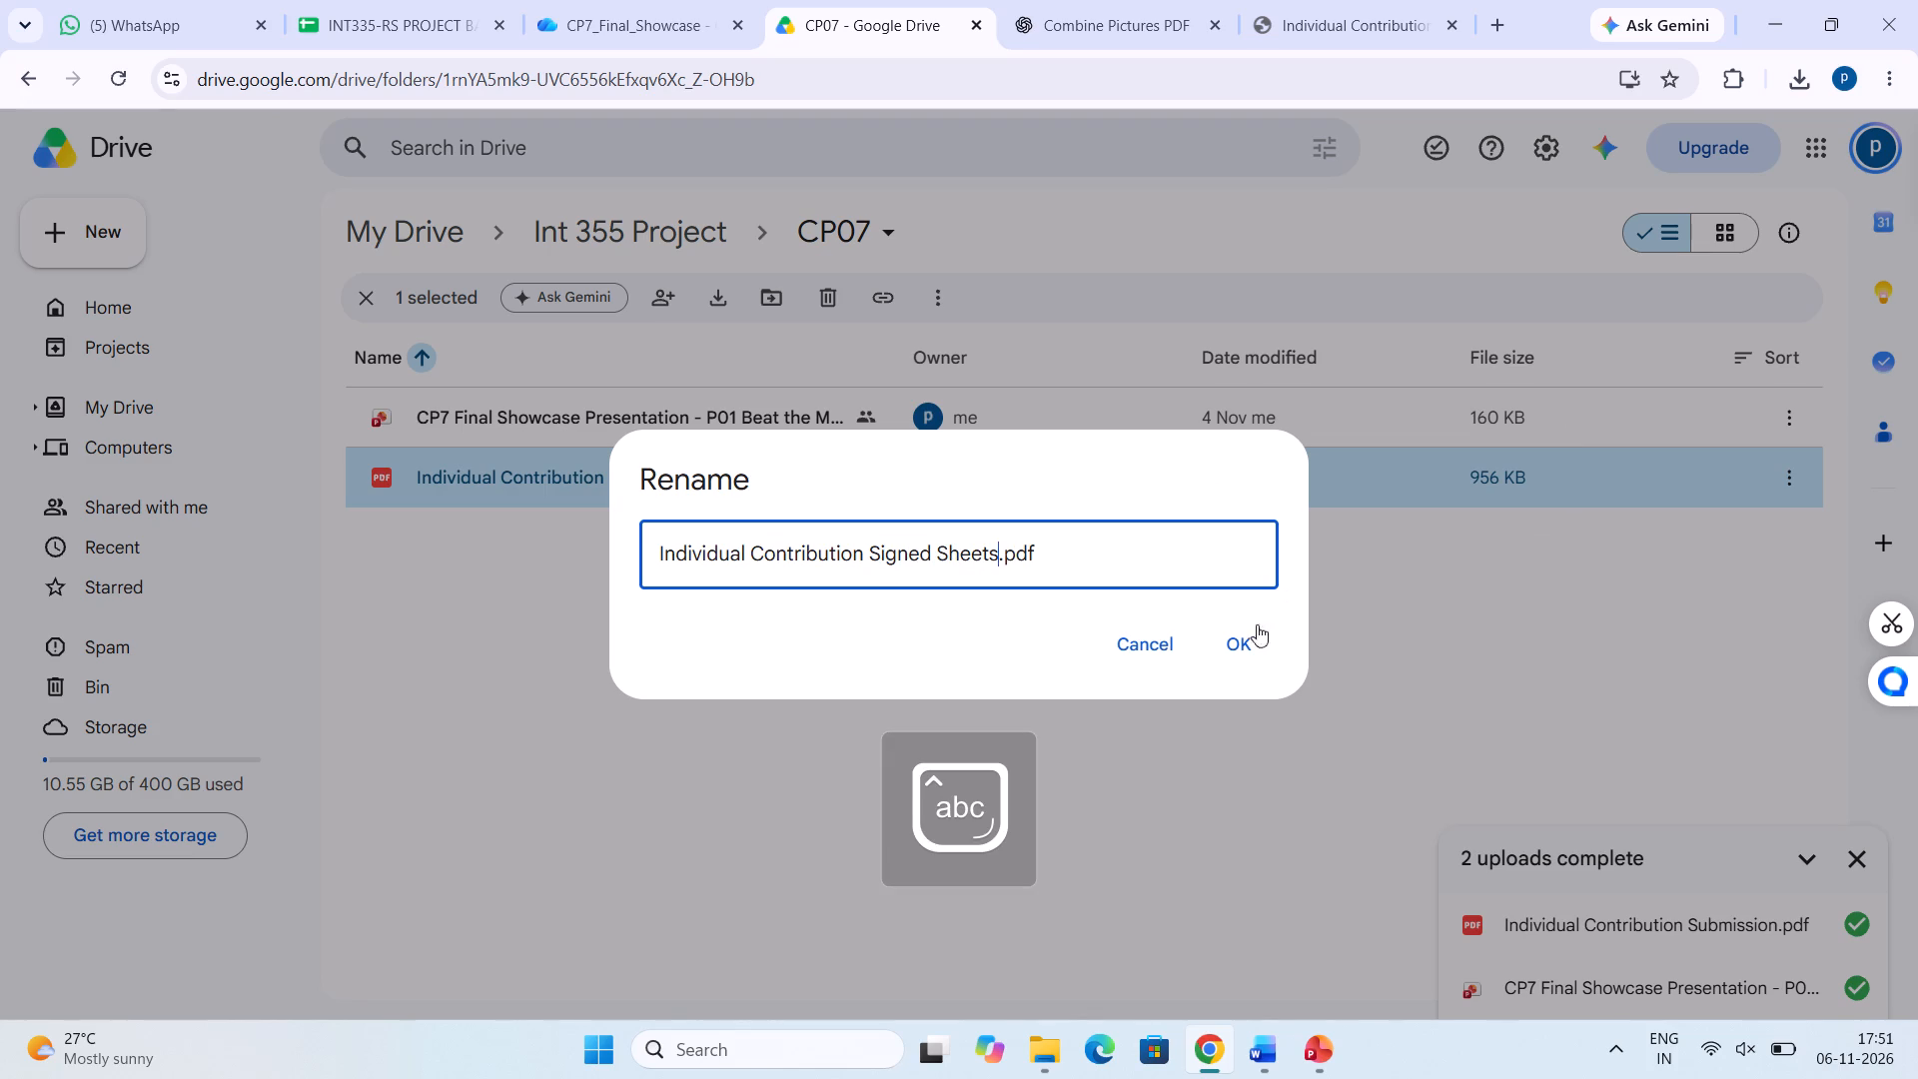
click(1236, 641)
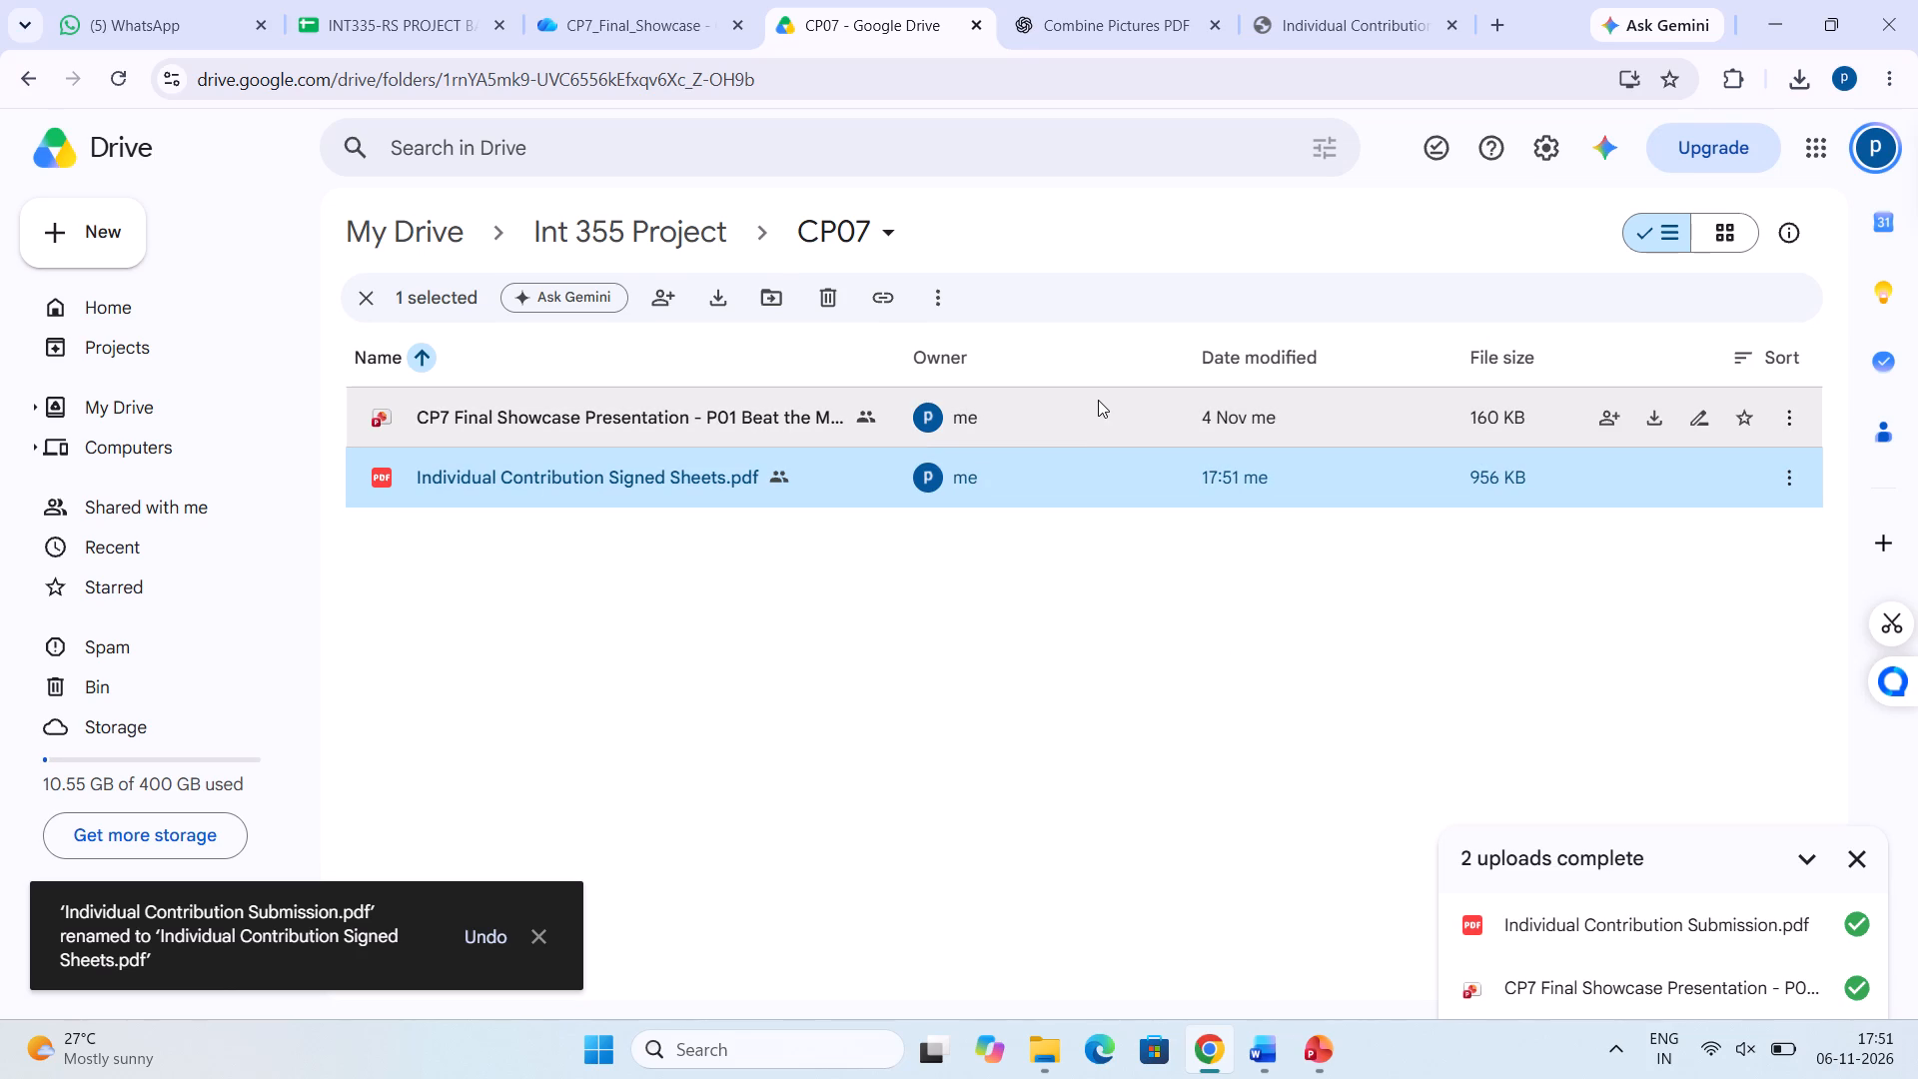
click(1355, 719)
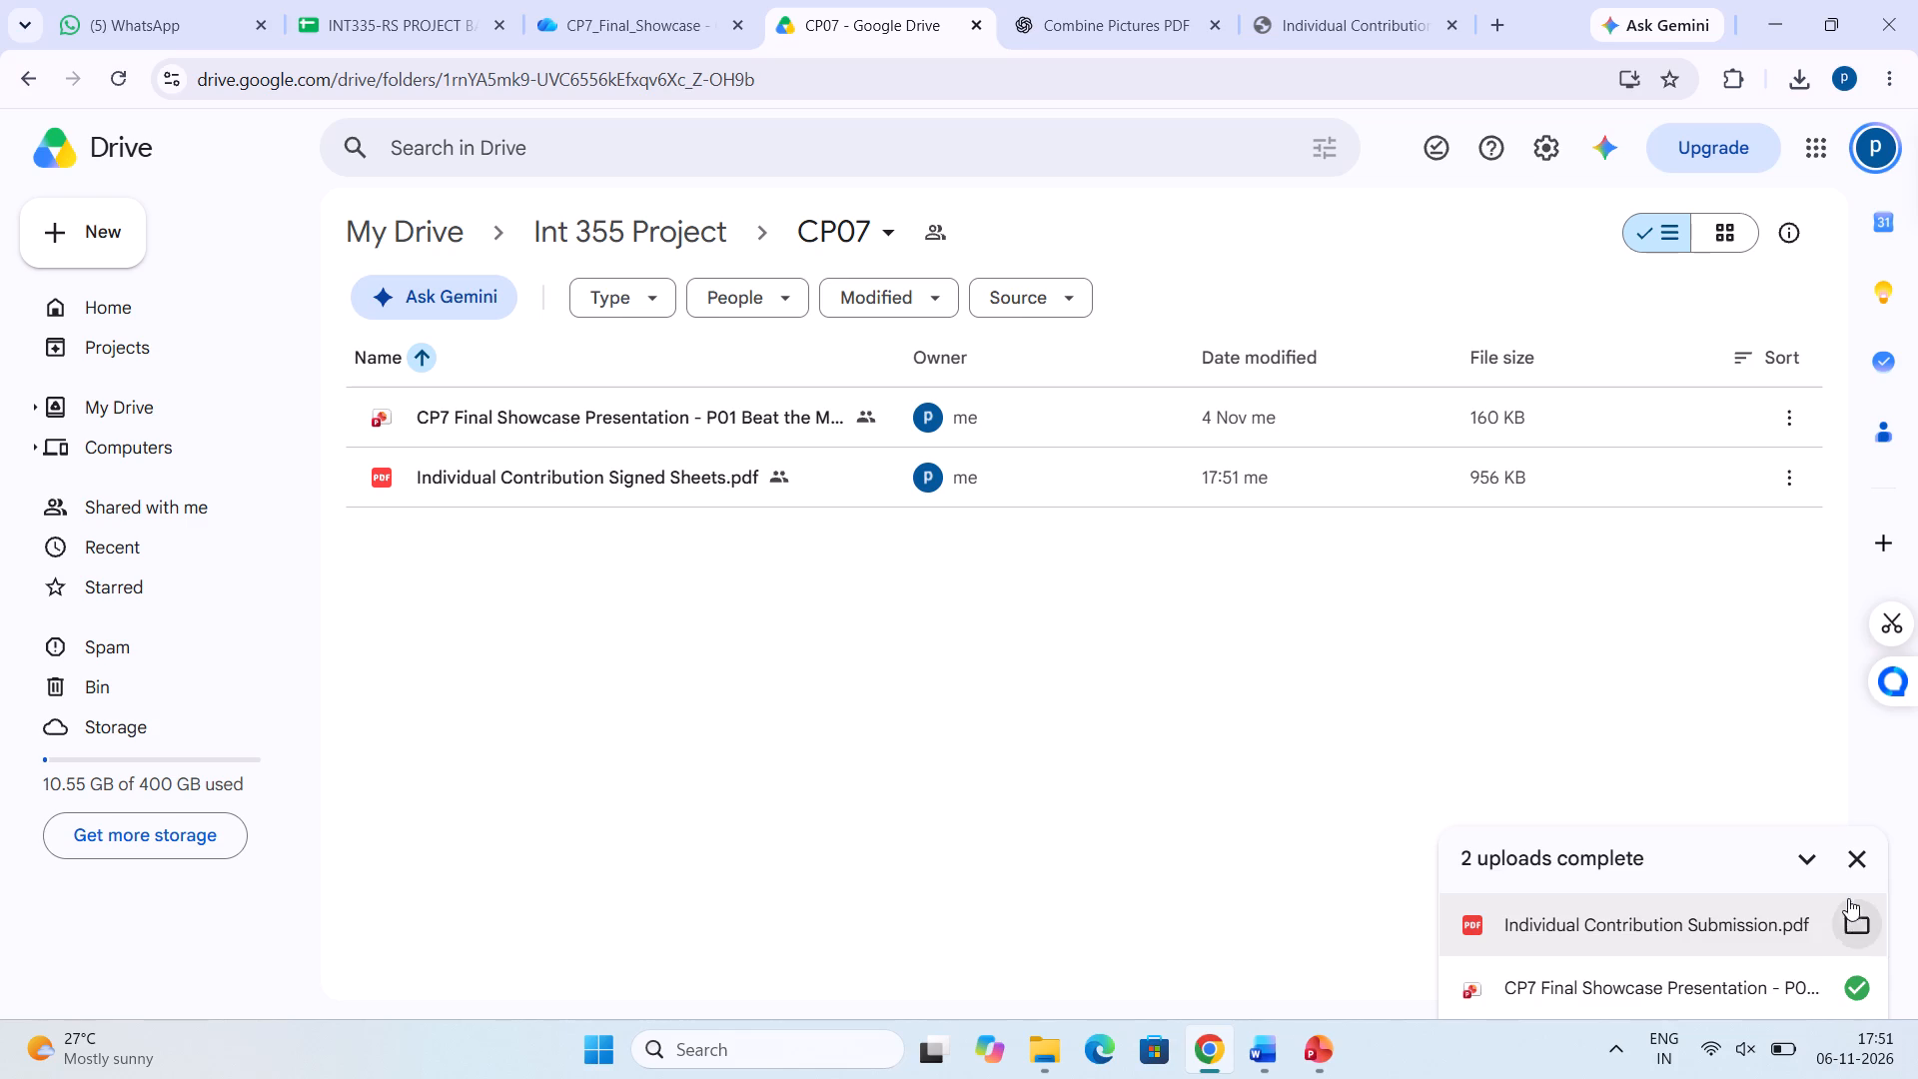
Dismiss the upload notice in Drive and close the Combine Pictures PDF page and the local Individual Contribution Submission PDF.
click(1863, 857)
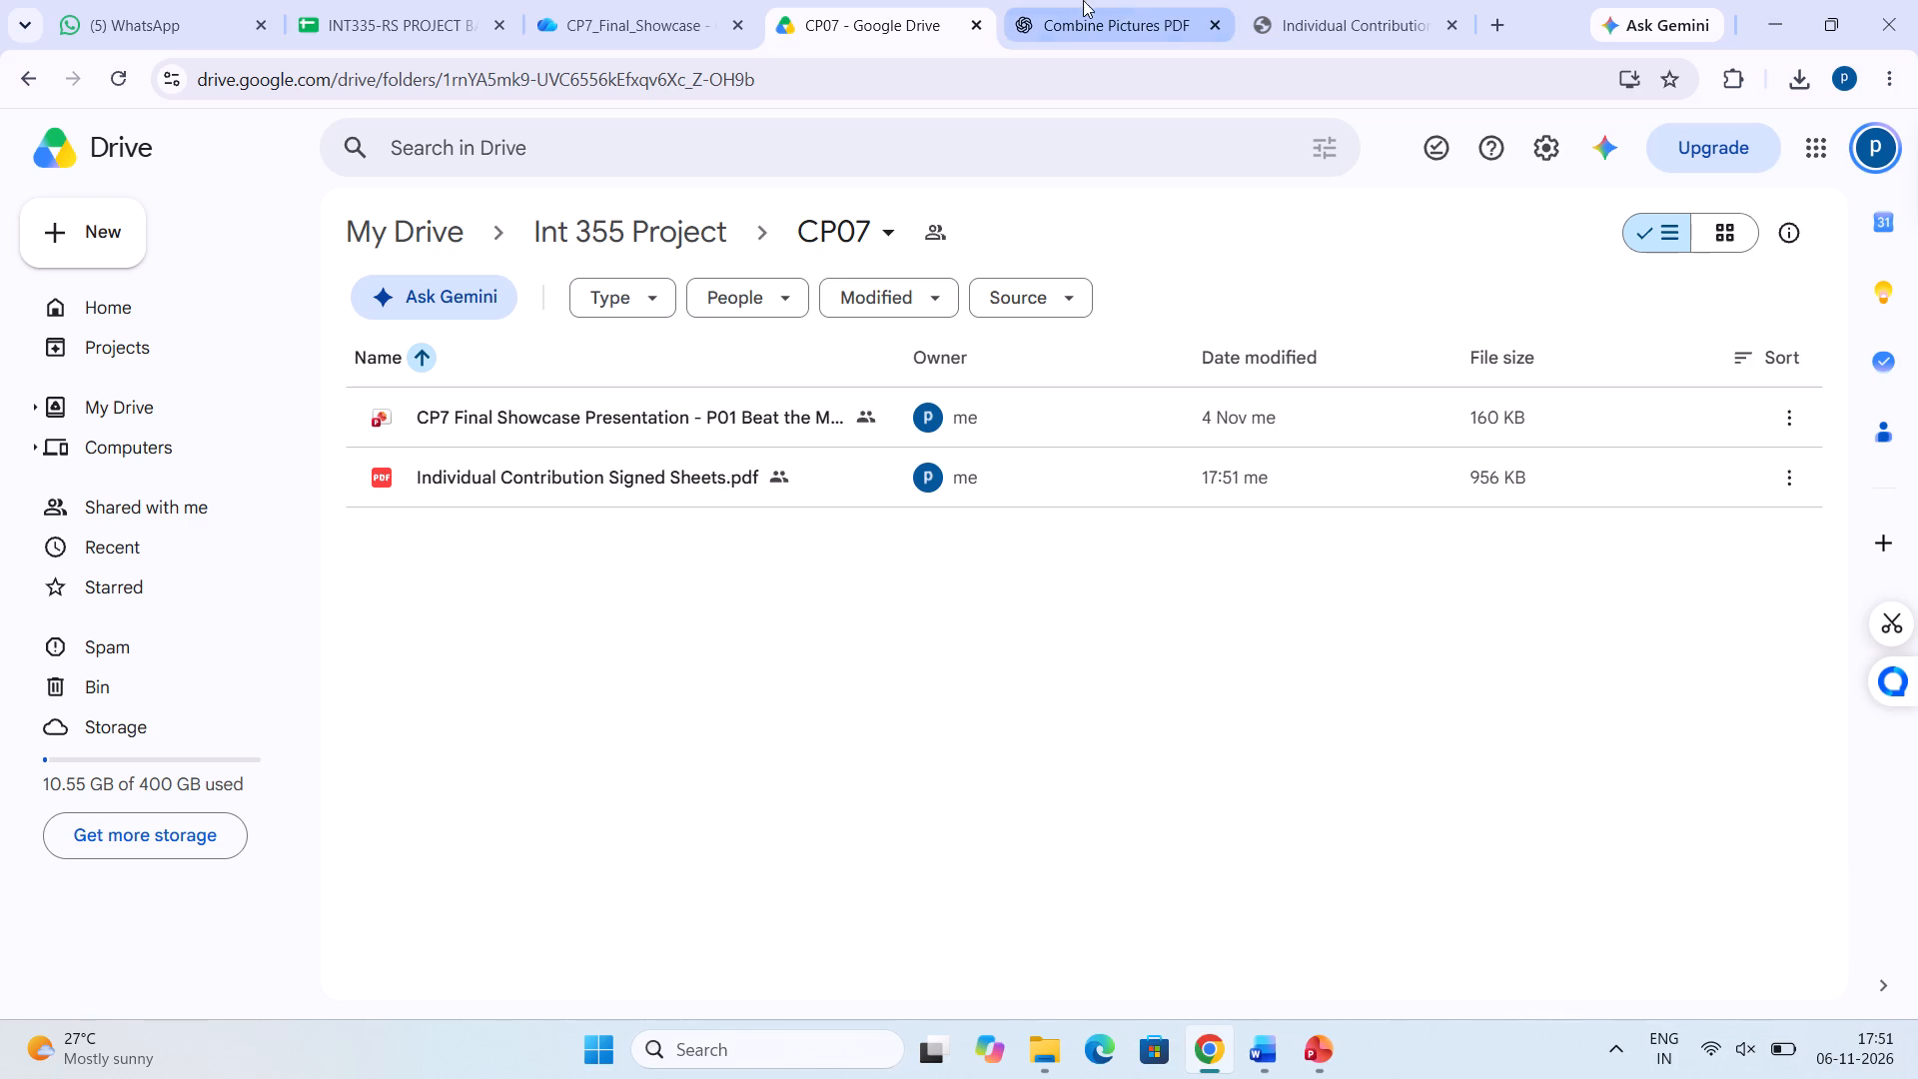
click(1222, 31)
click(1222, 31)
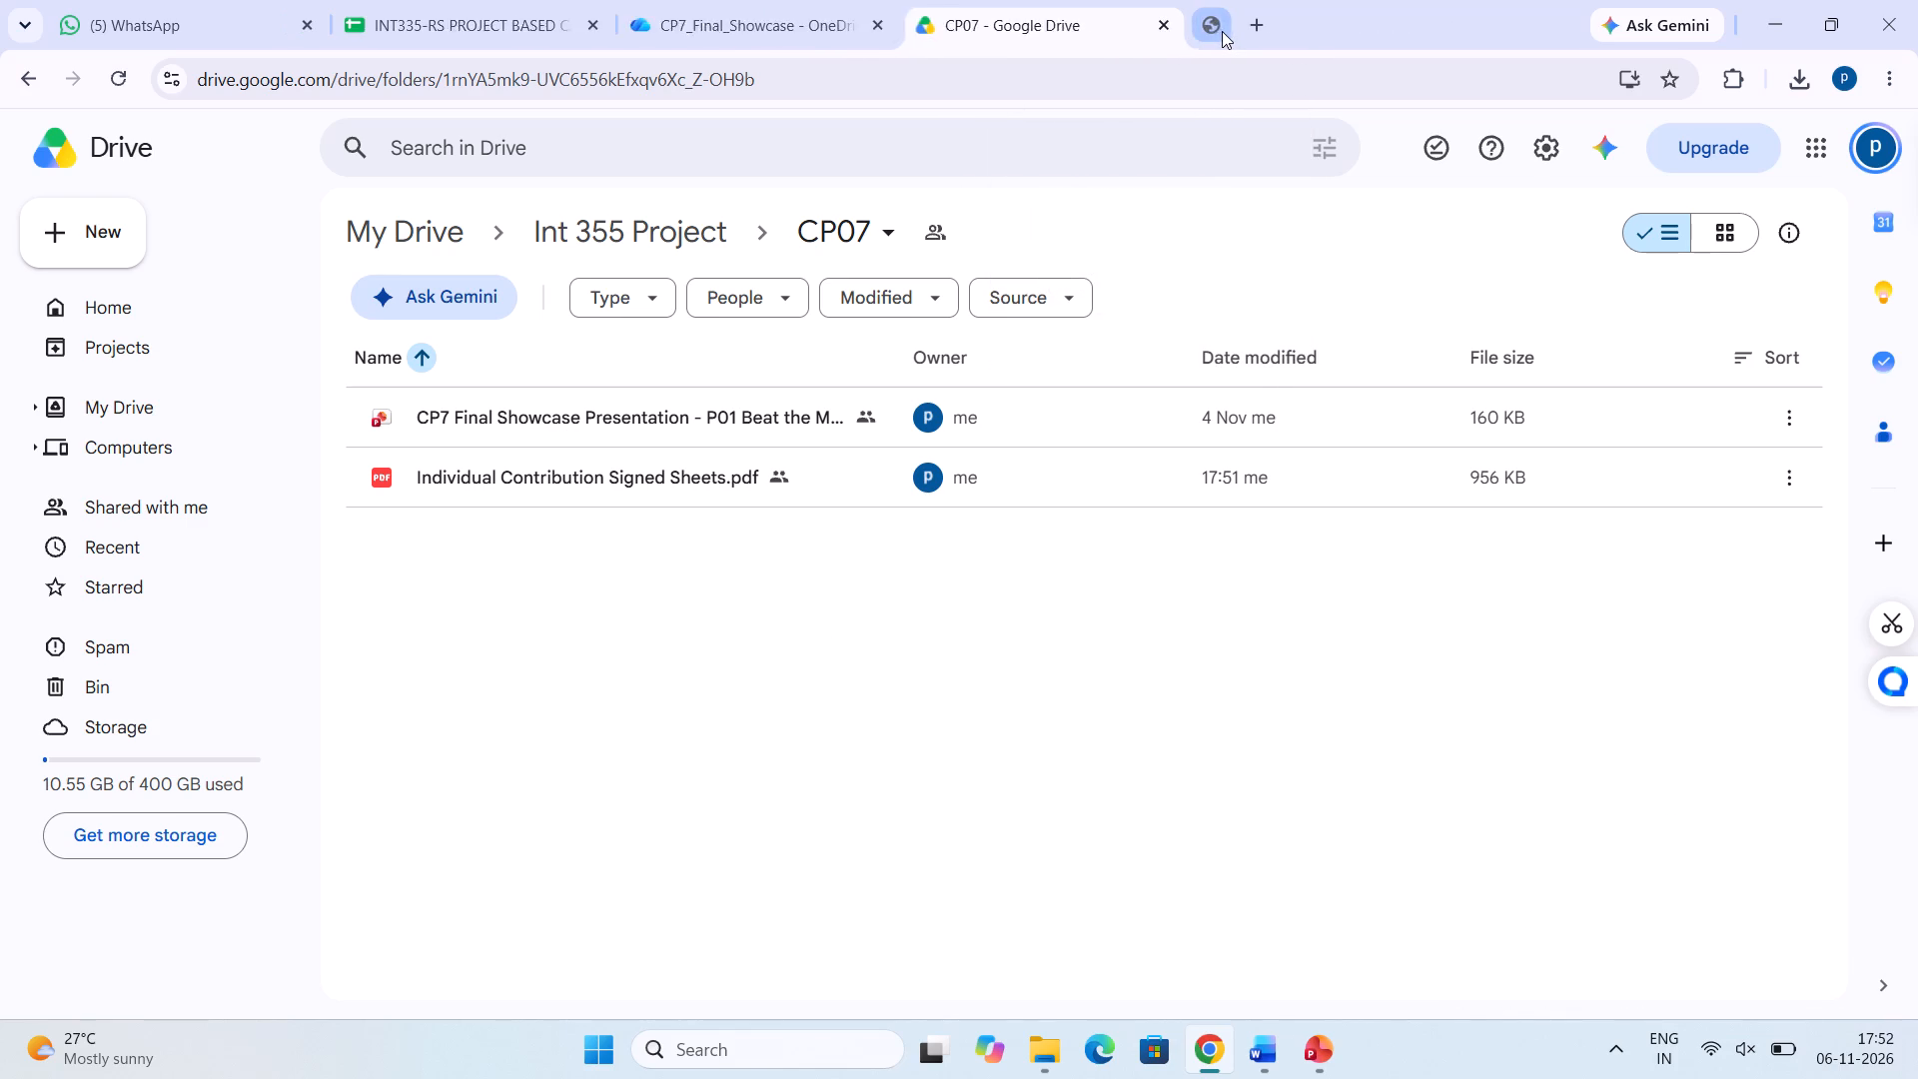
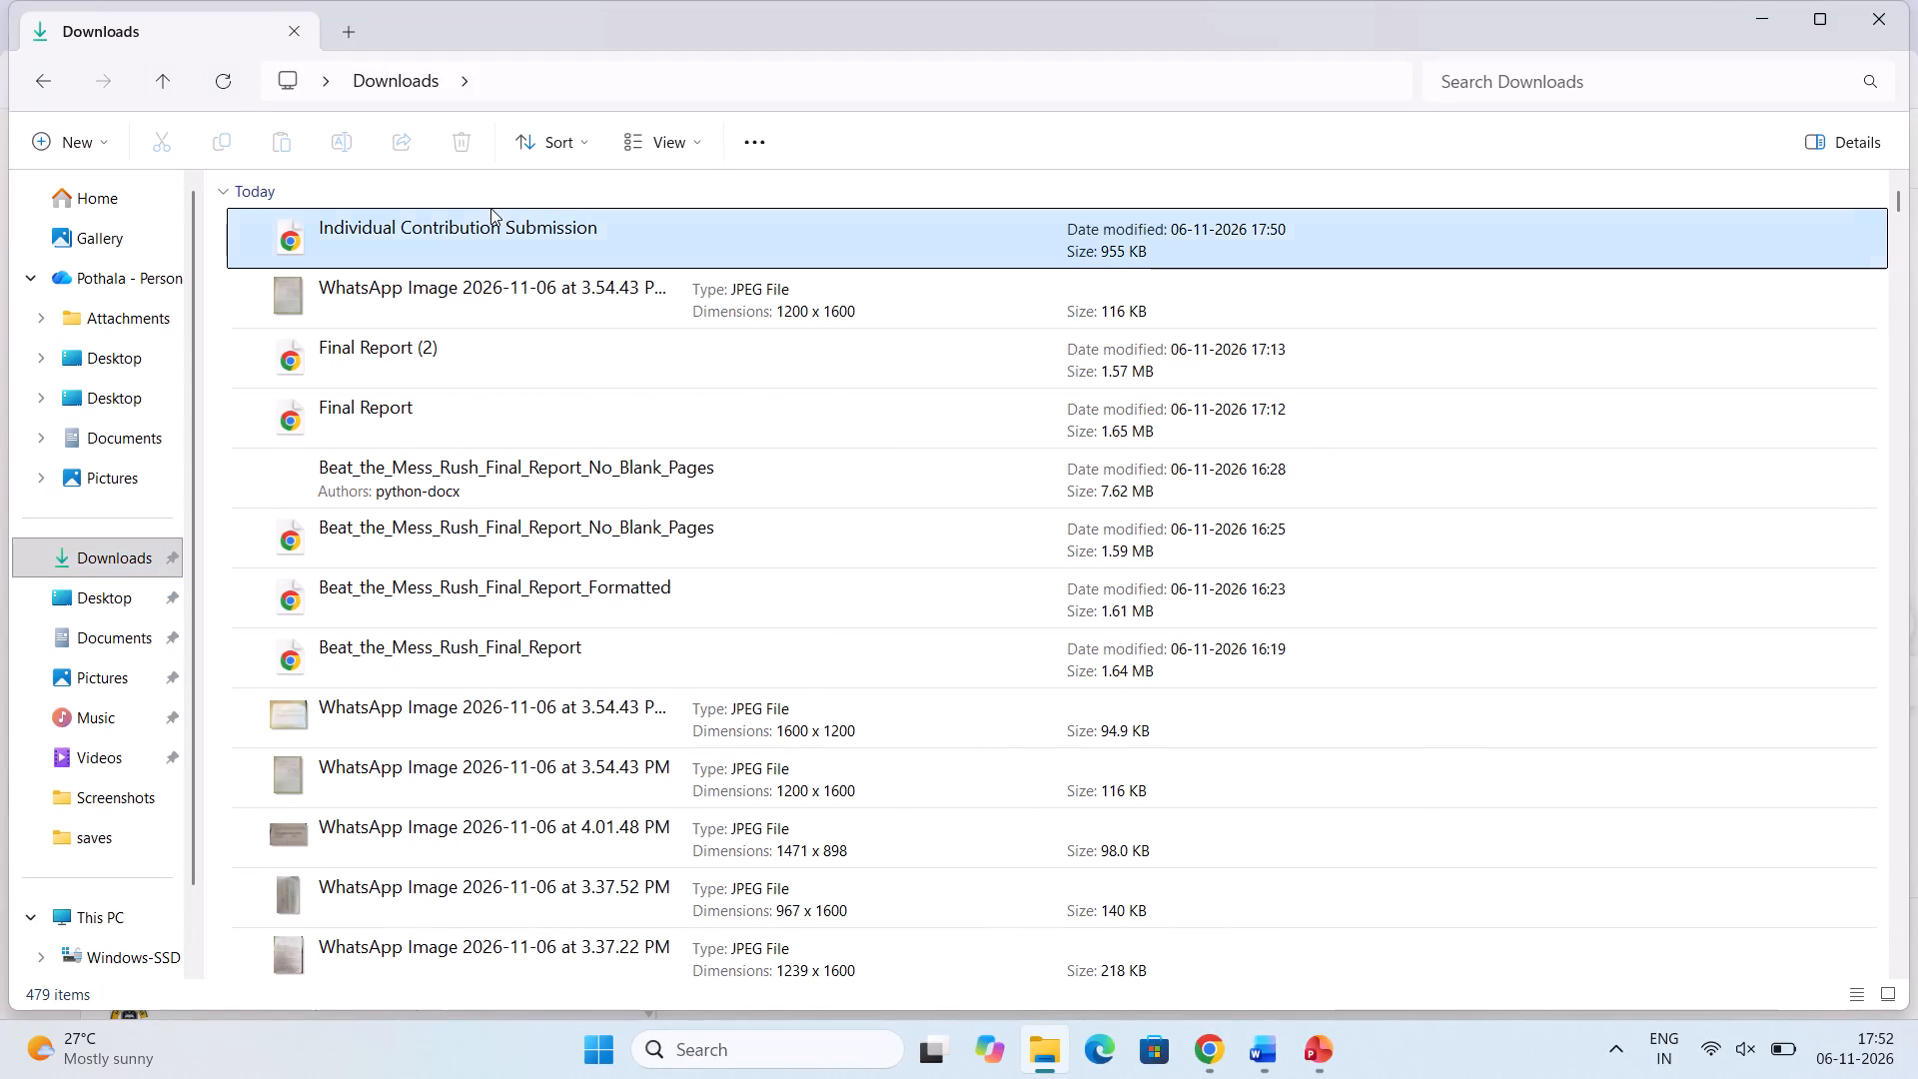
Rename the Individual Contribution Submission PDF in Downloads as Individual Contribution Signed sheet.
right_click(490, 208)
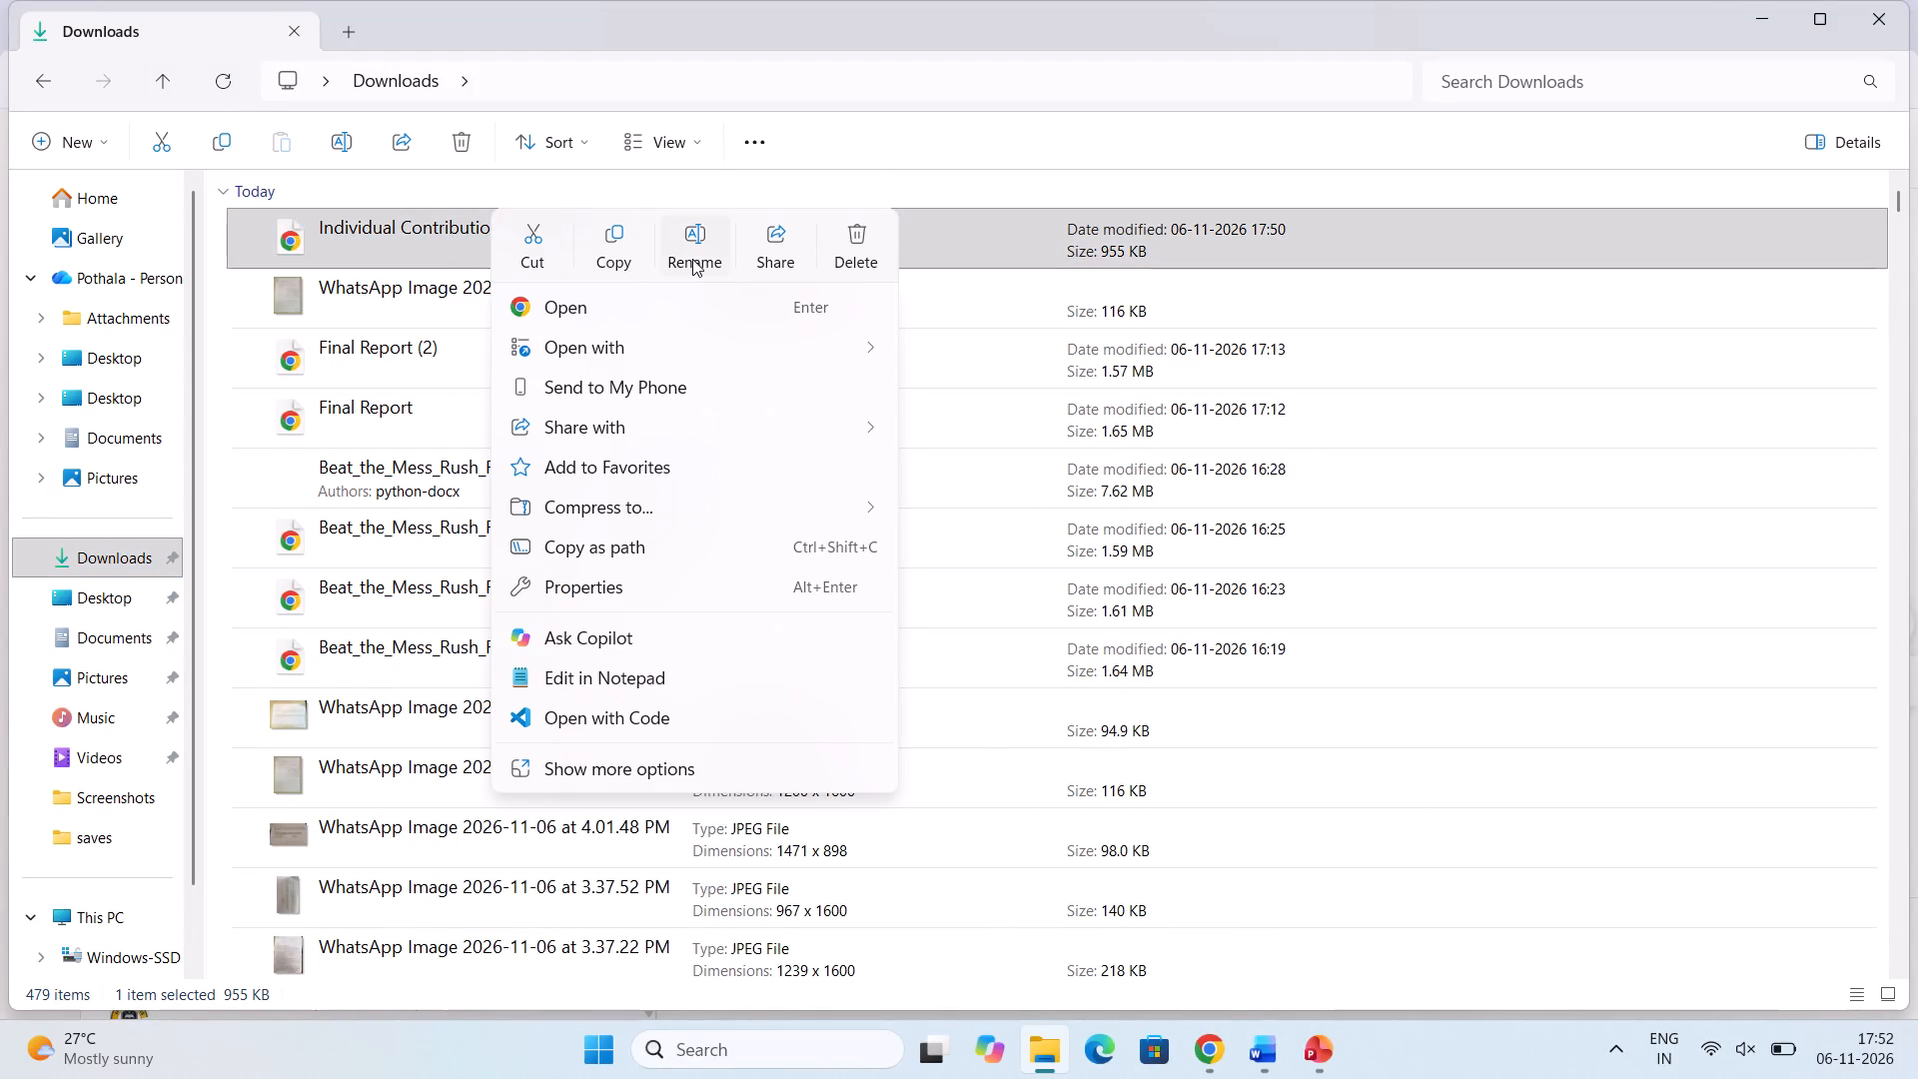
click(692, 259)
key(Right)
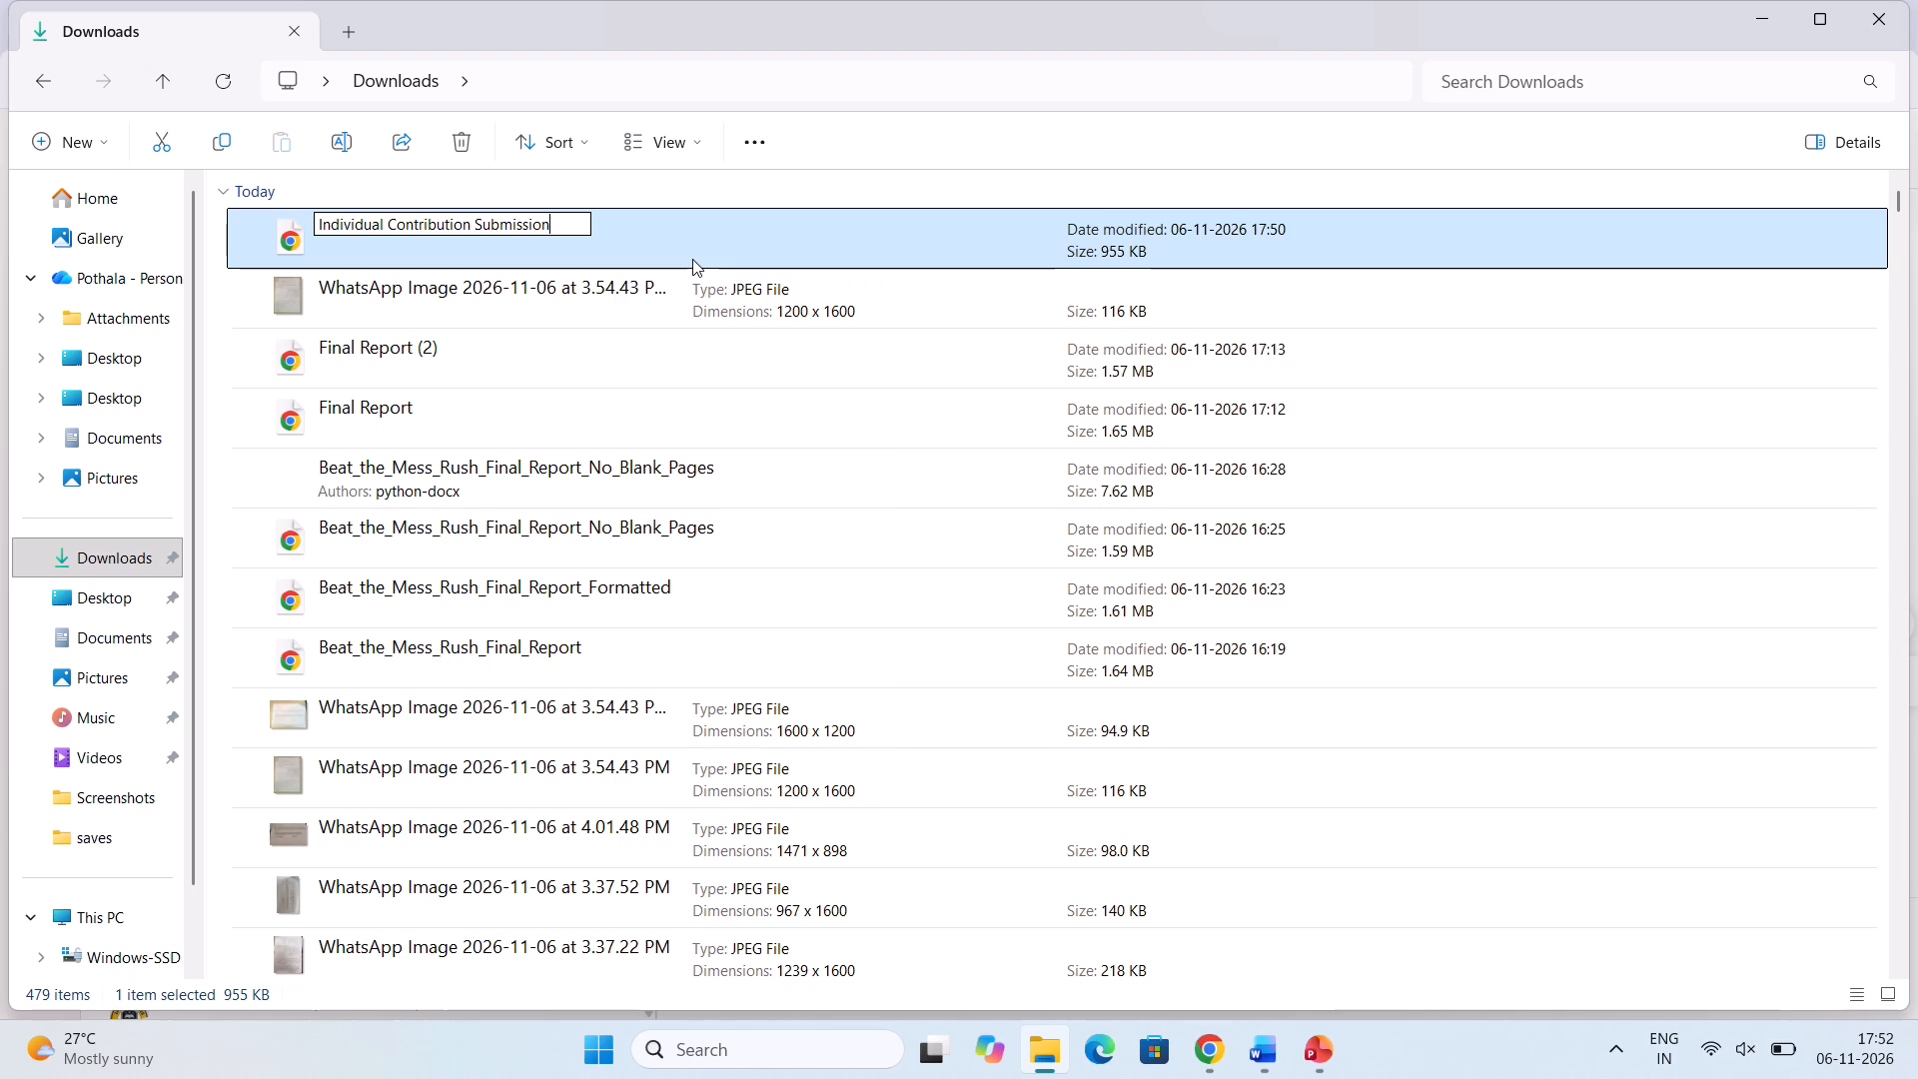
key(BackSpace)
key(BackSpace)
key(BackSpace)
key(BackSpace)
key(BackSpace)
key(BackSpace)
key(BackSpace)
key(BackSpace)
key(BackSpace)
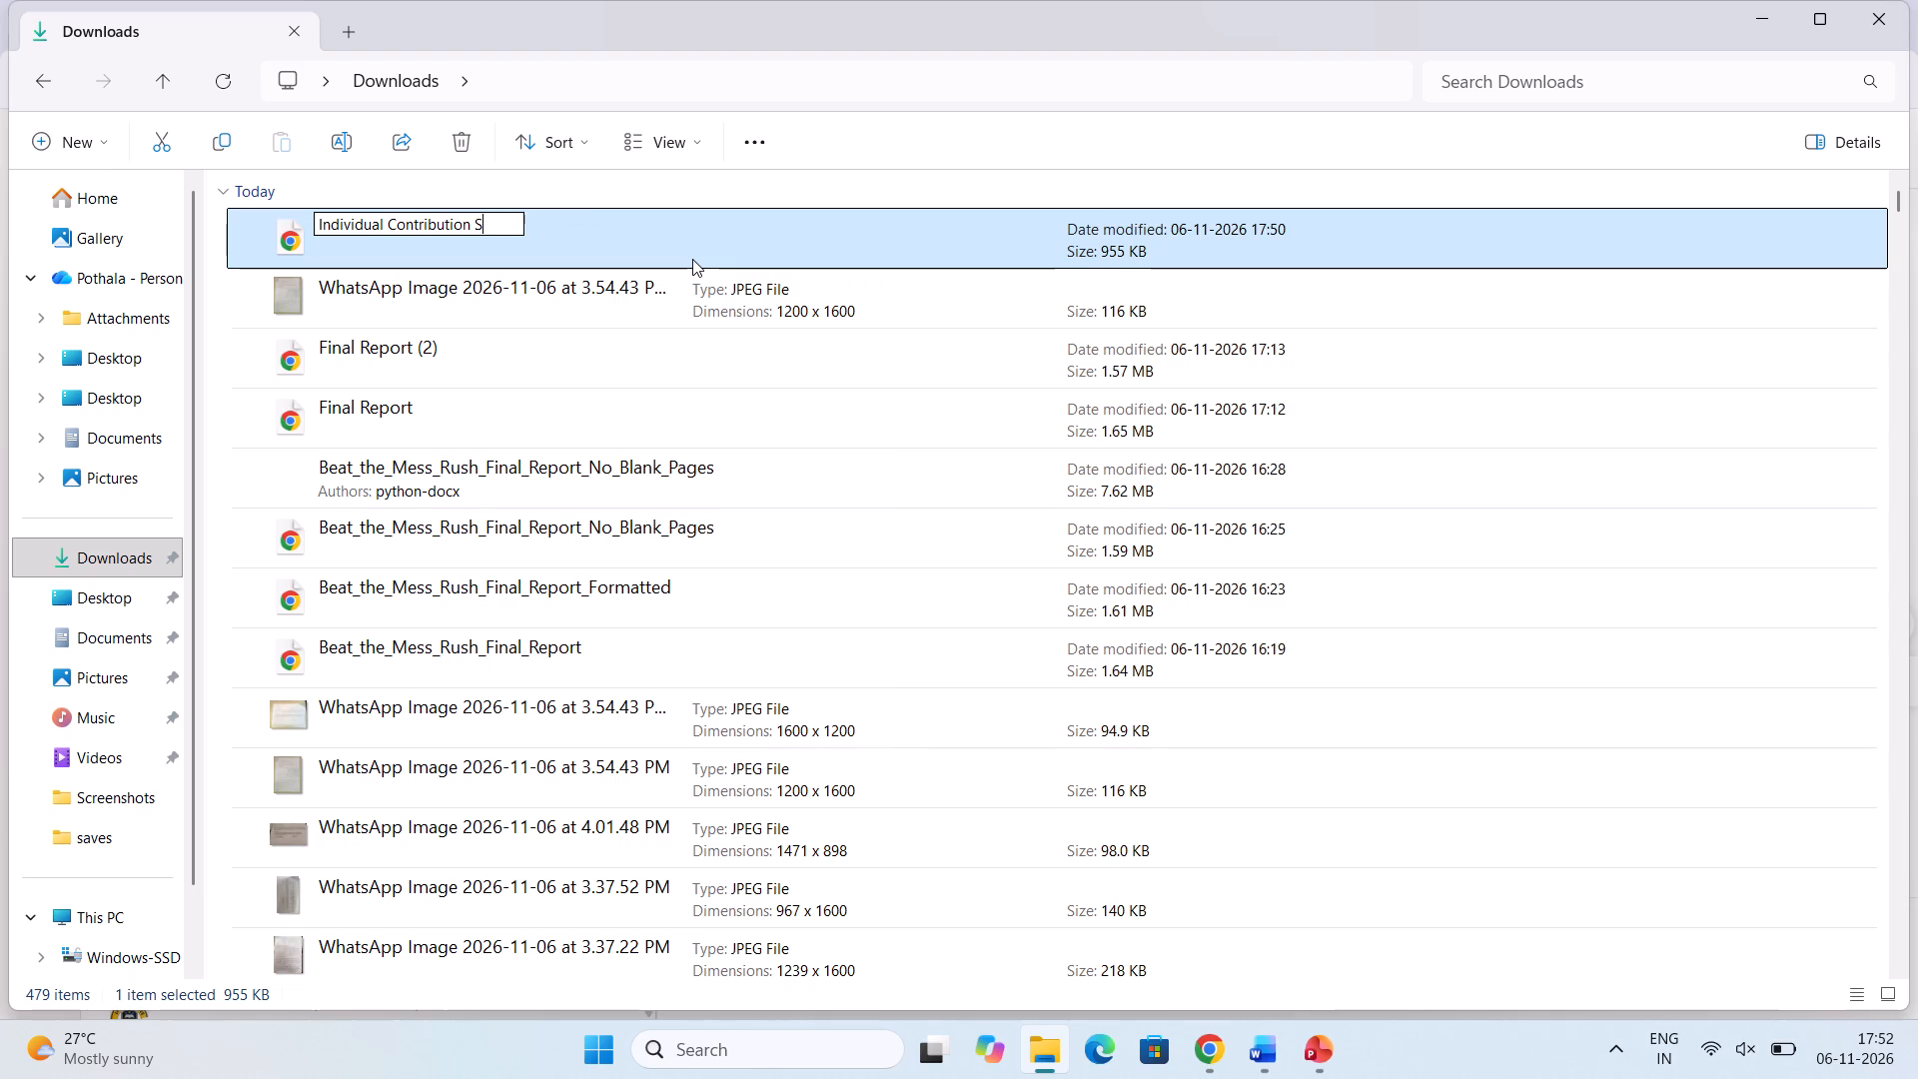
text(gi)
key(BackSpace)
key(BackSpace)
text(igned sheet)
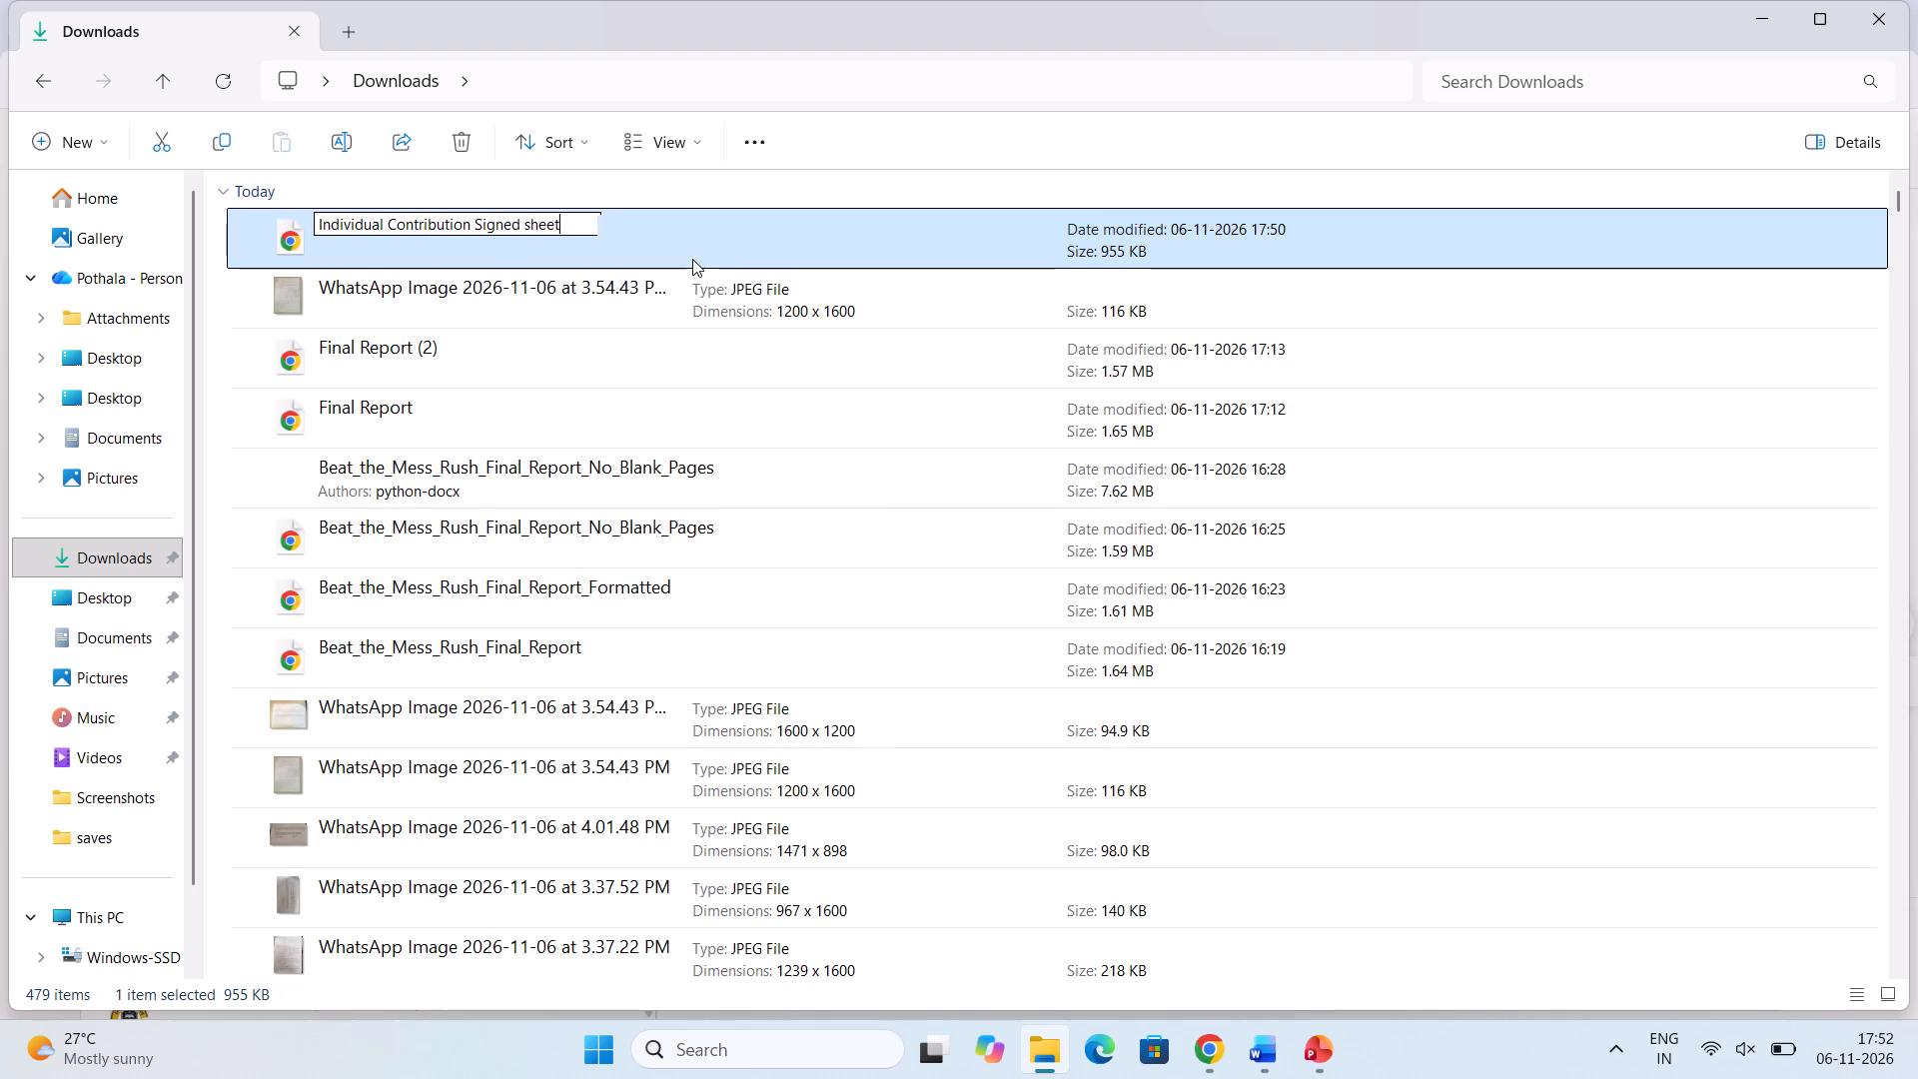
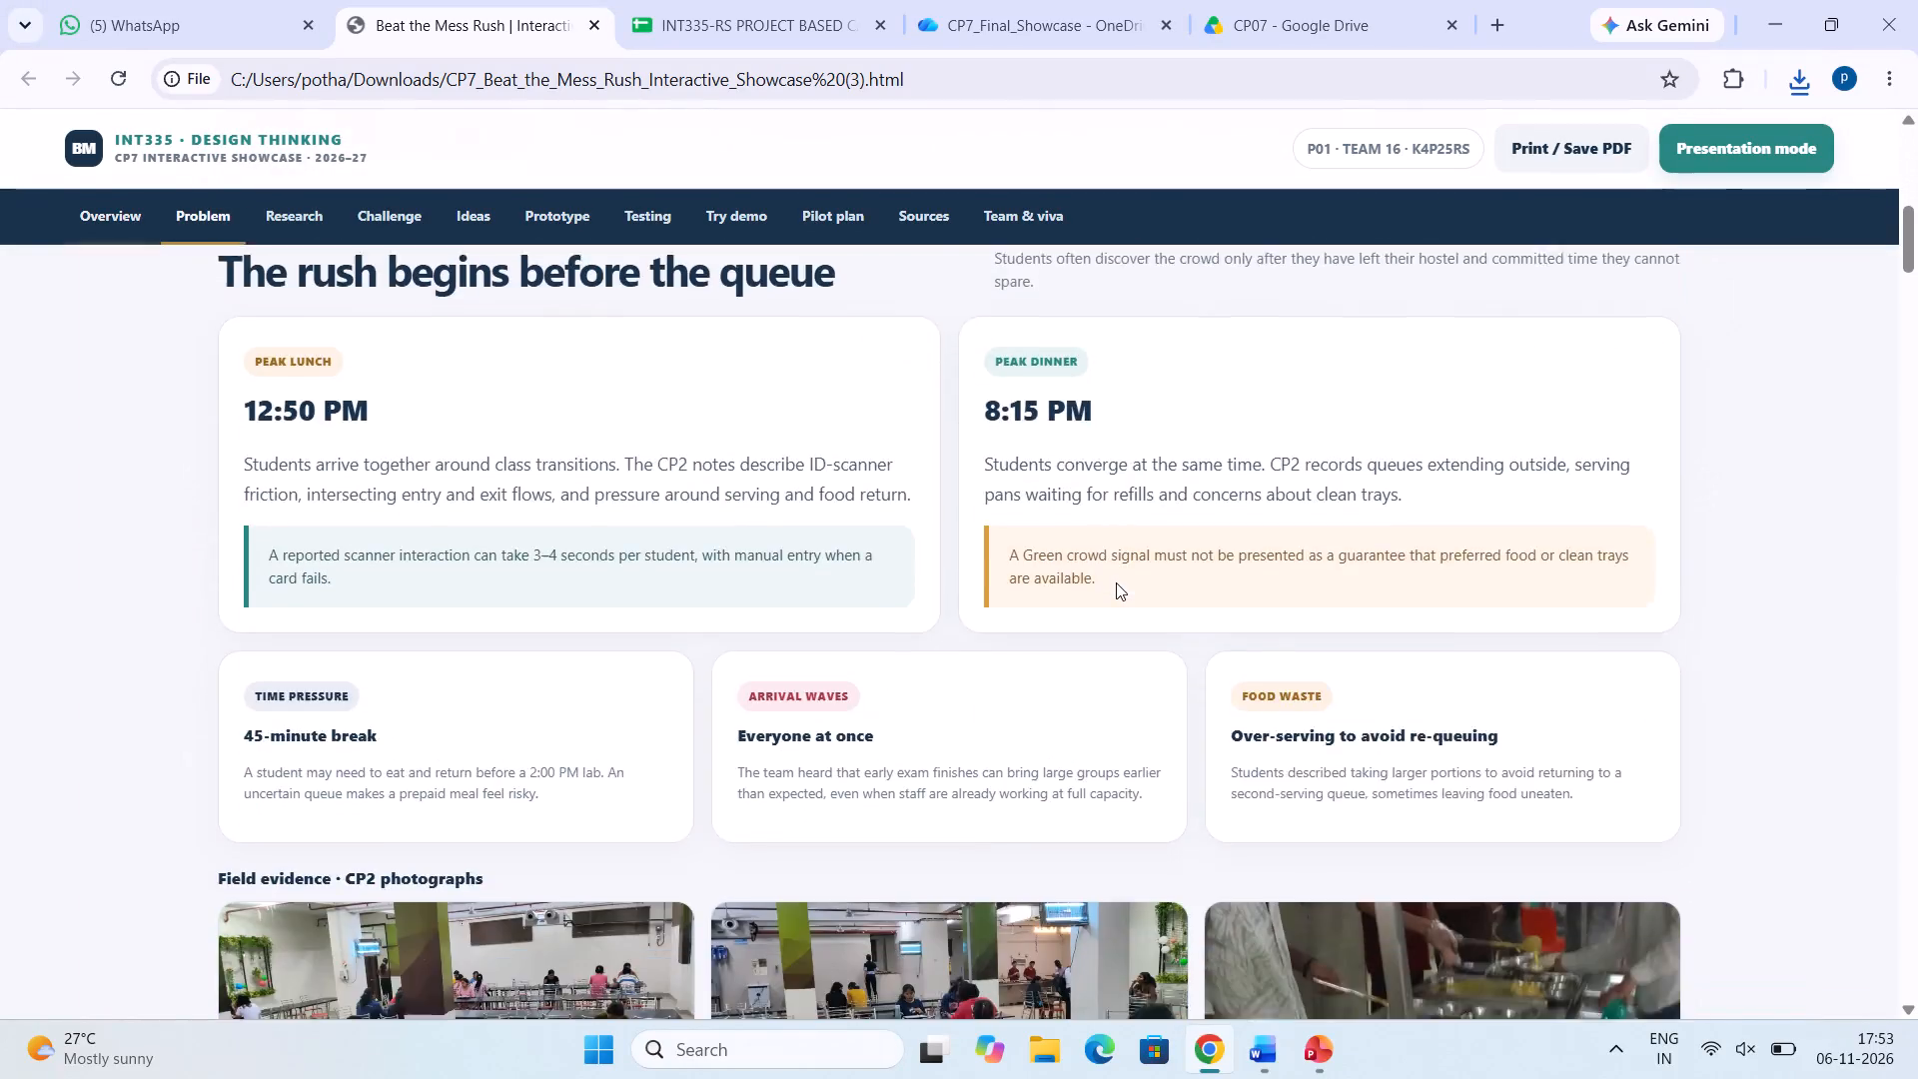
Look through the Beat the Mess Rush interactive showcase page, including an enlarged CP2 dining activity photograph and the prototype simulator.
scroll(1116, 582, down, 4)
scroll(1116, 582, up, 5)
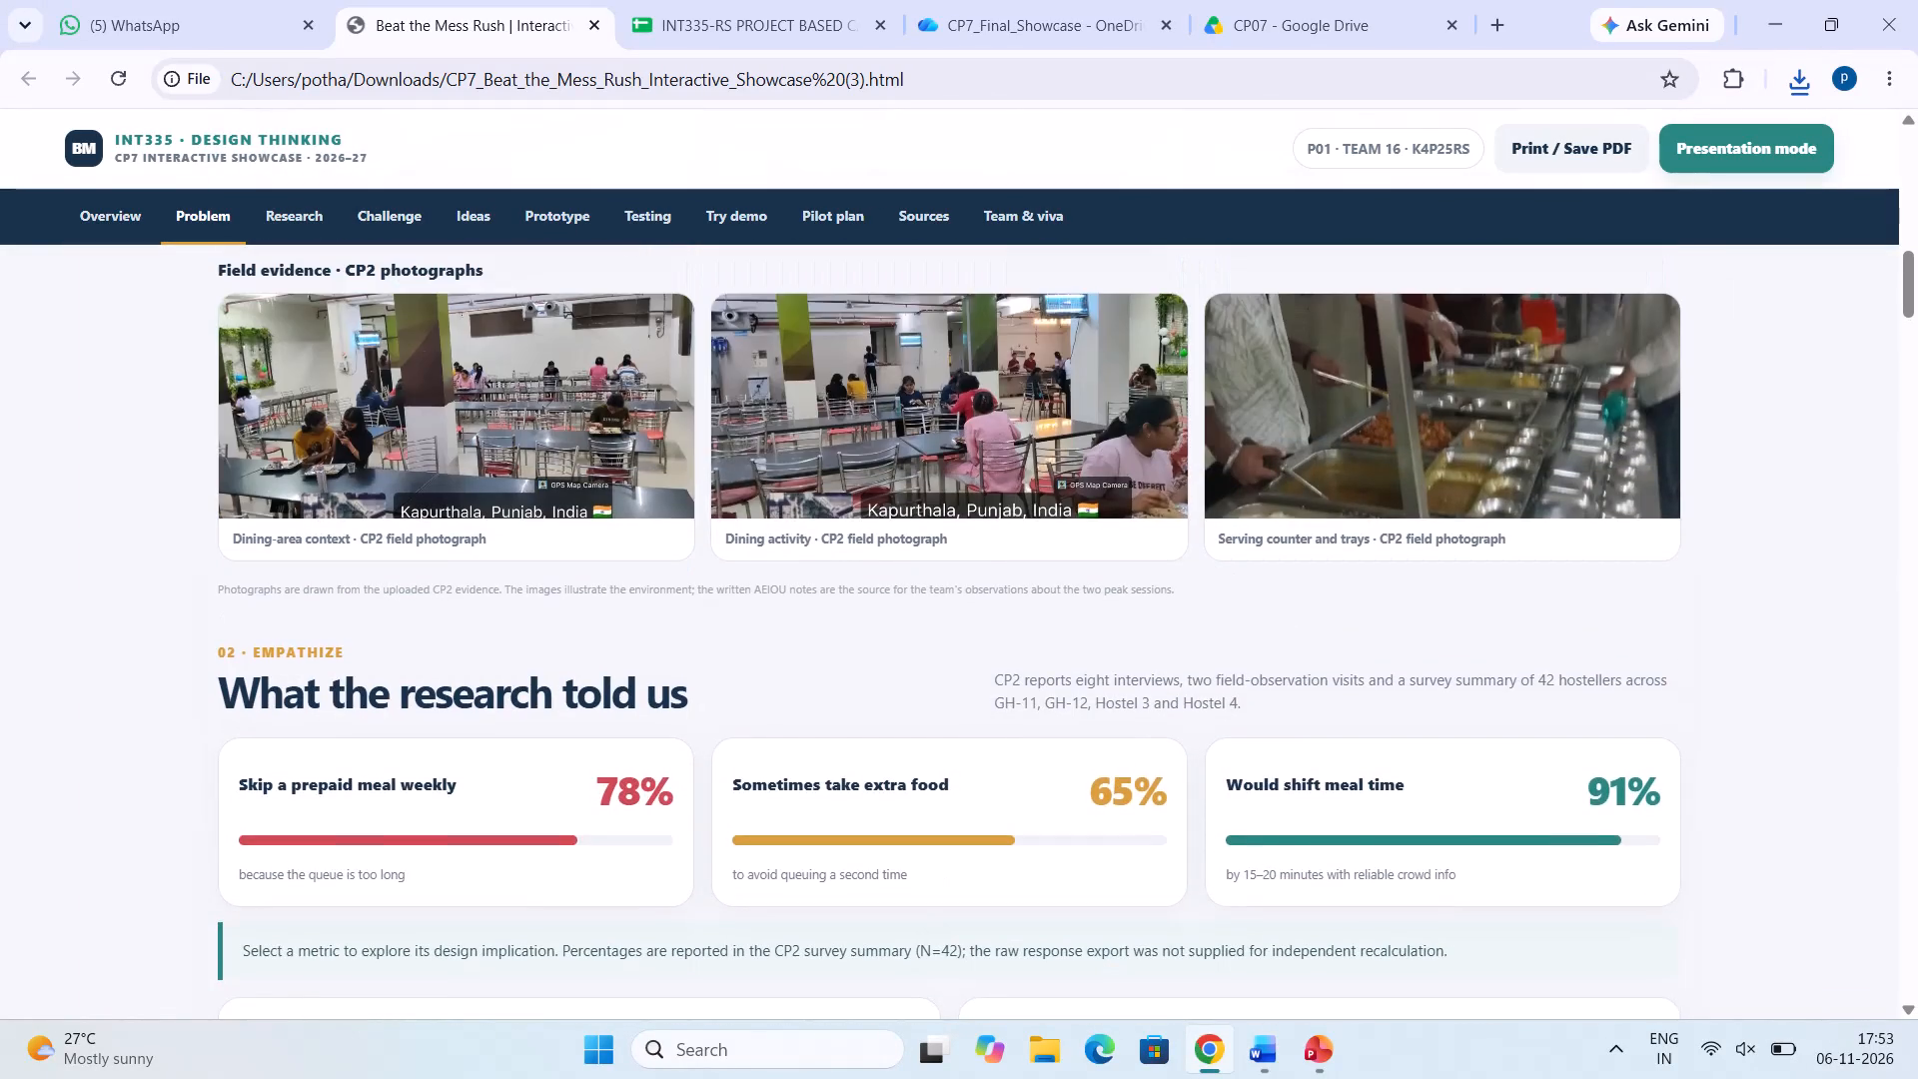
click(947, 461)
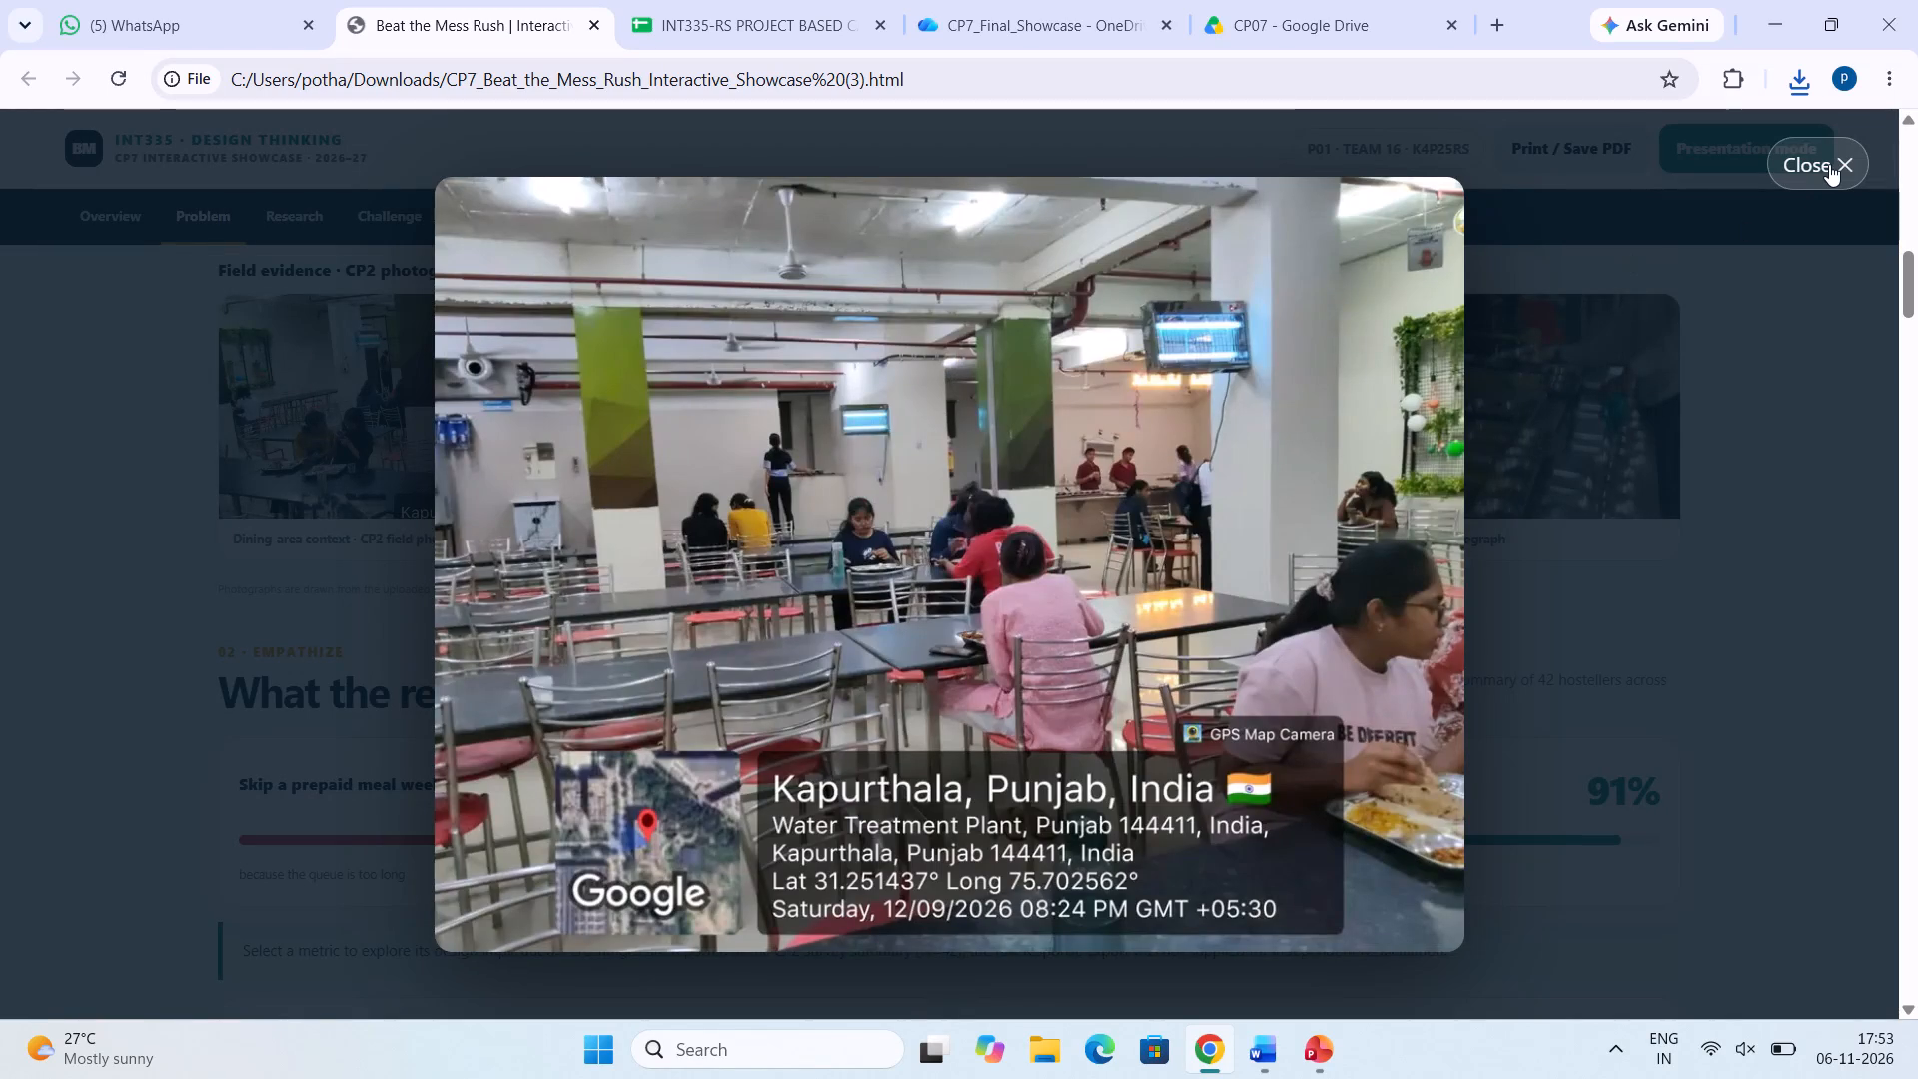
click(1829, 164)
scroll(1172, 738, down, 9)
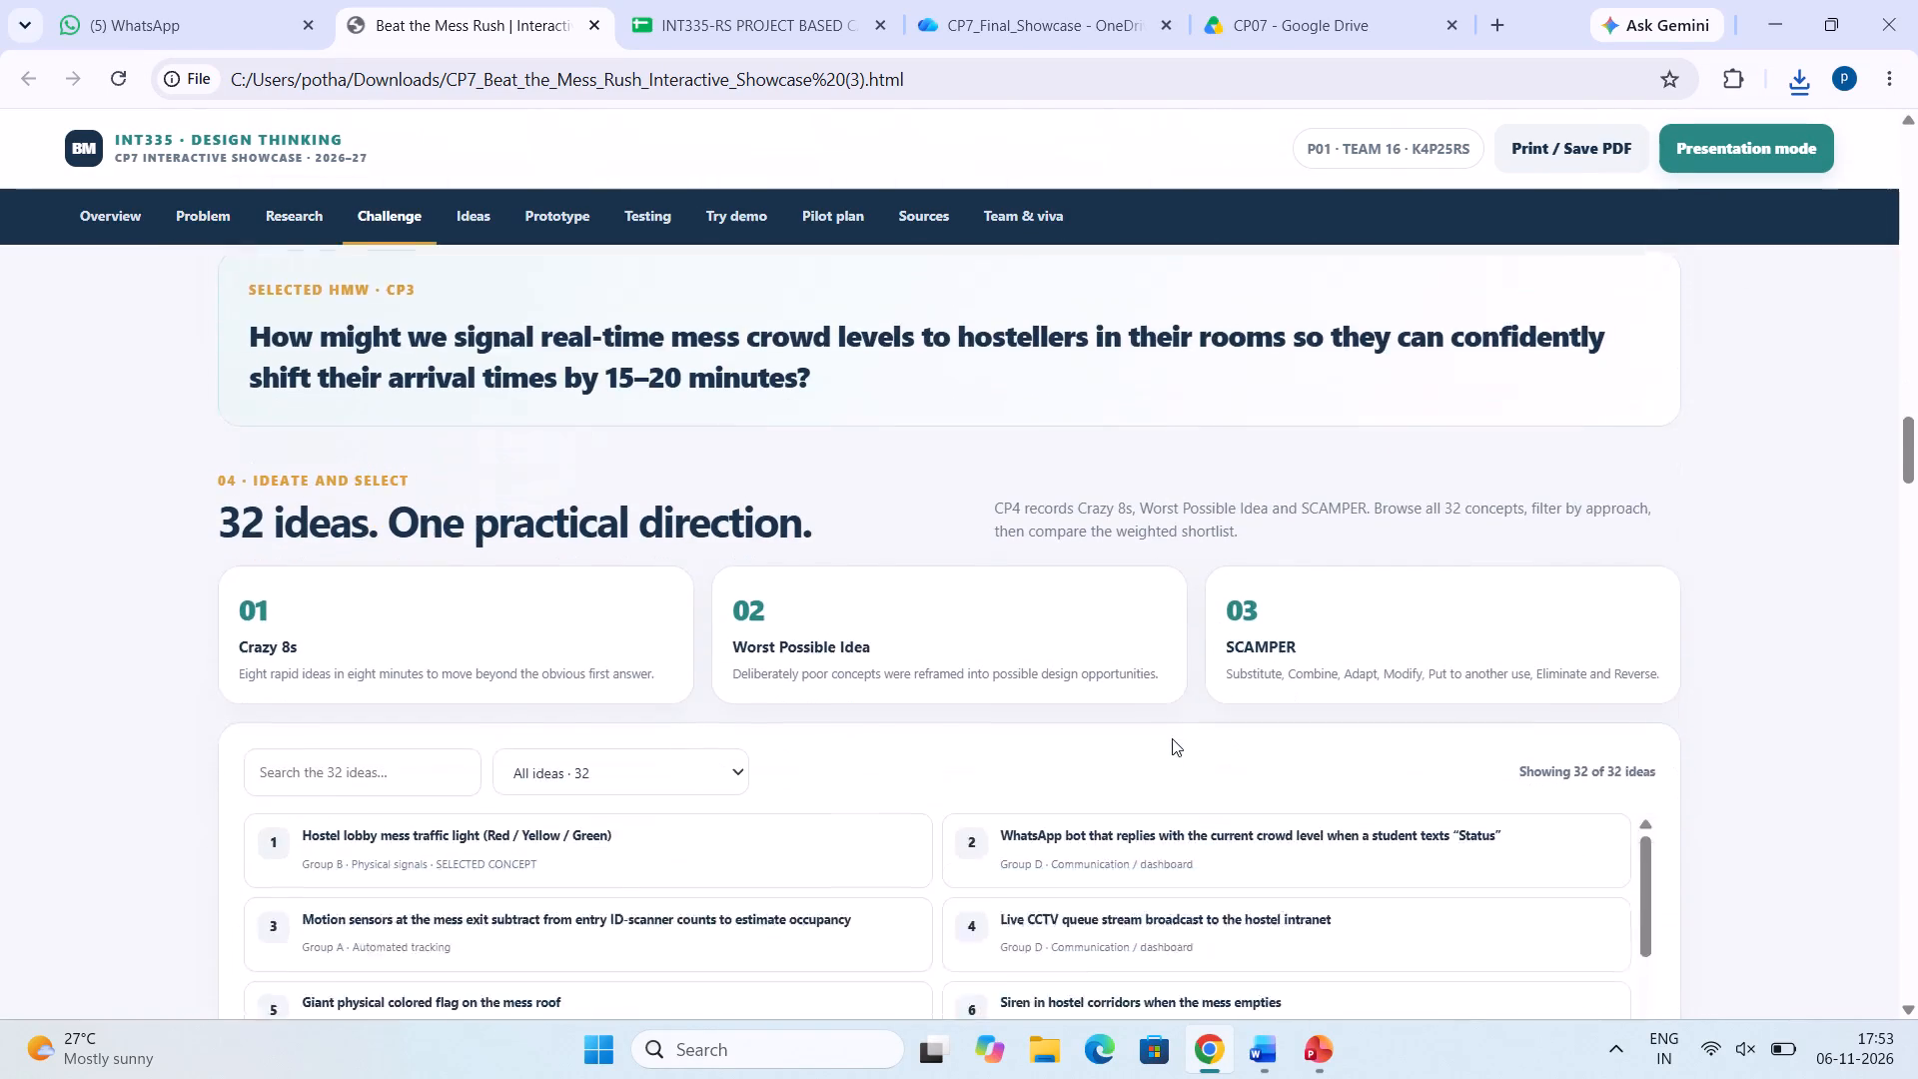
scroll(1172, 738, down, 8)
scroll(1172, 738, up, 1)
scroll(1172, 738, down, 2)
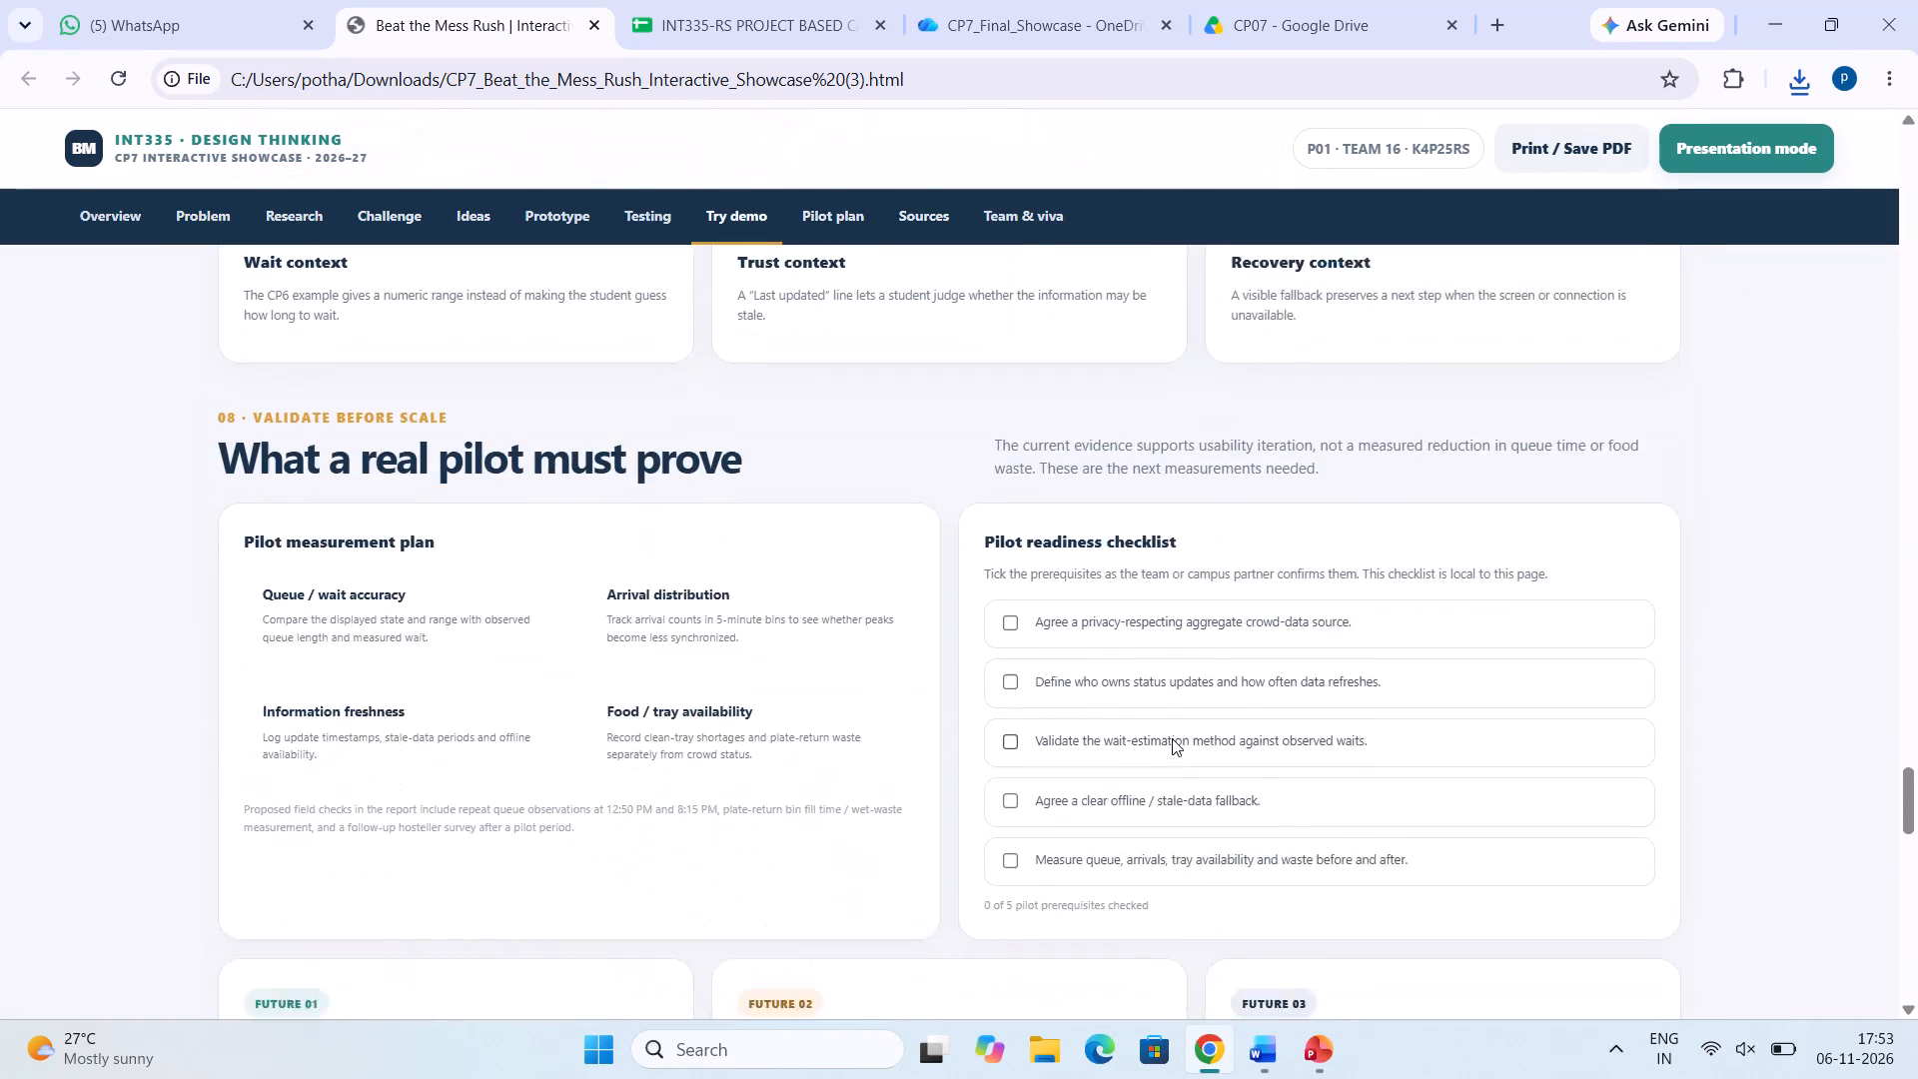
scroll(1172, 738, down, 4)
scroll(1172, 738, up, 6)
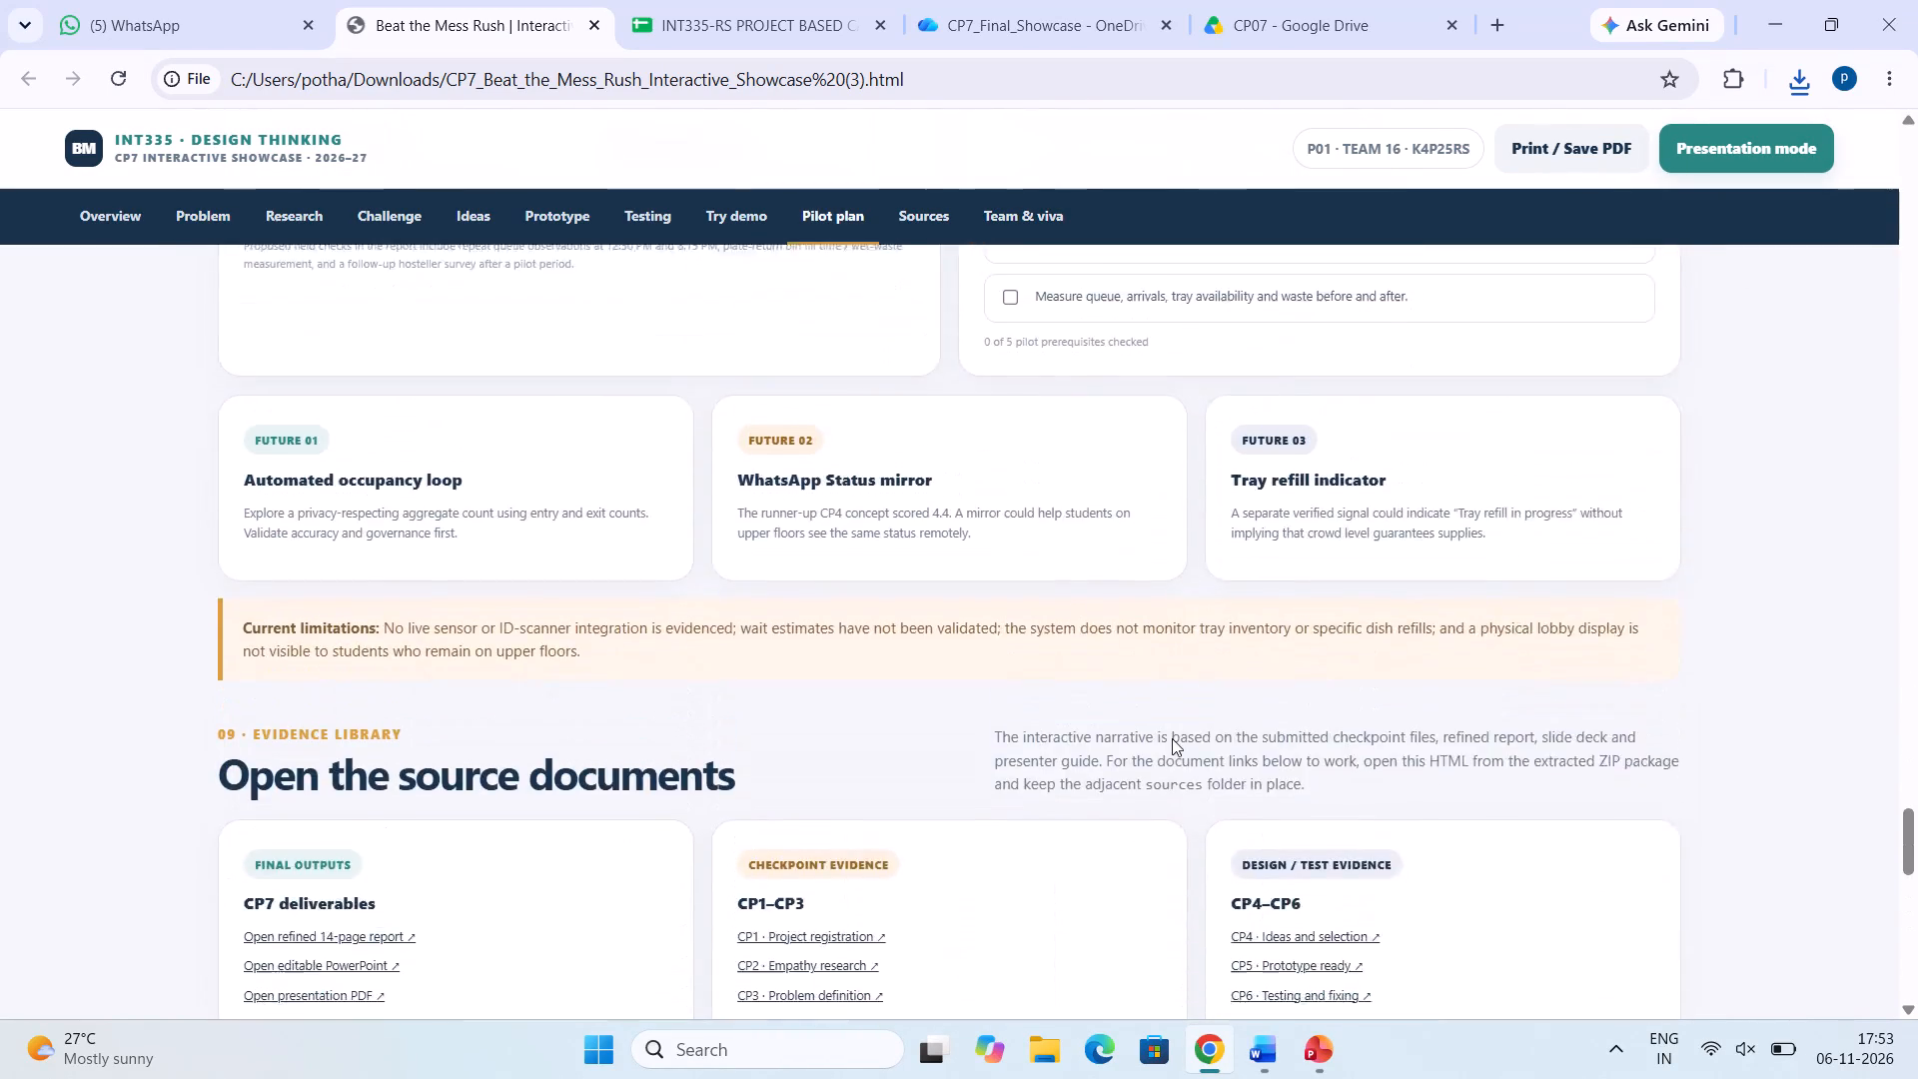
scroll(1172, 738, up, 2)
scroll(1172, 738, right, 1)
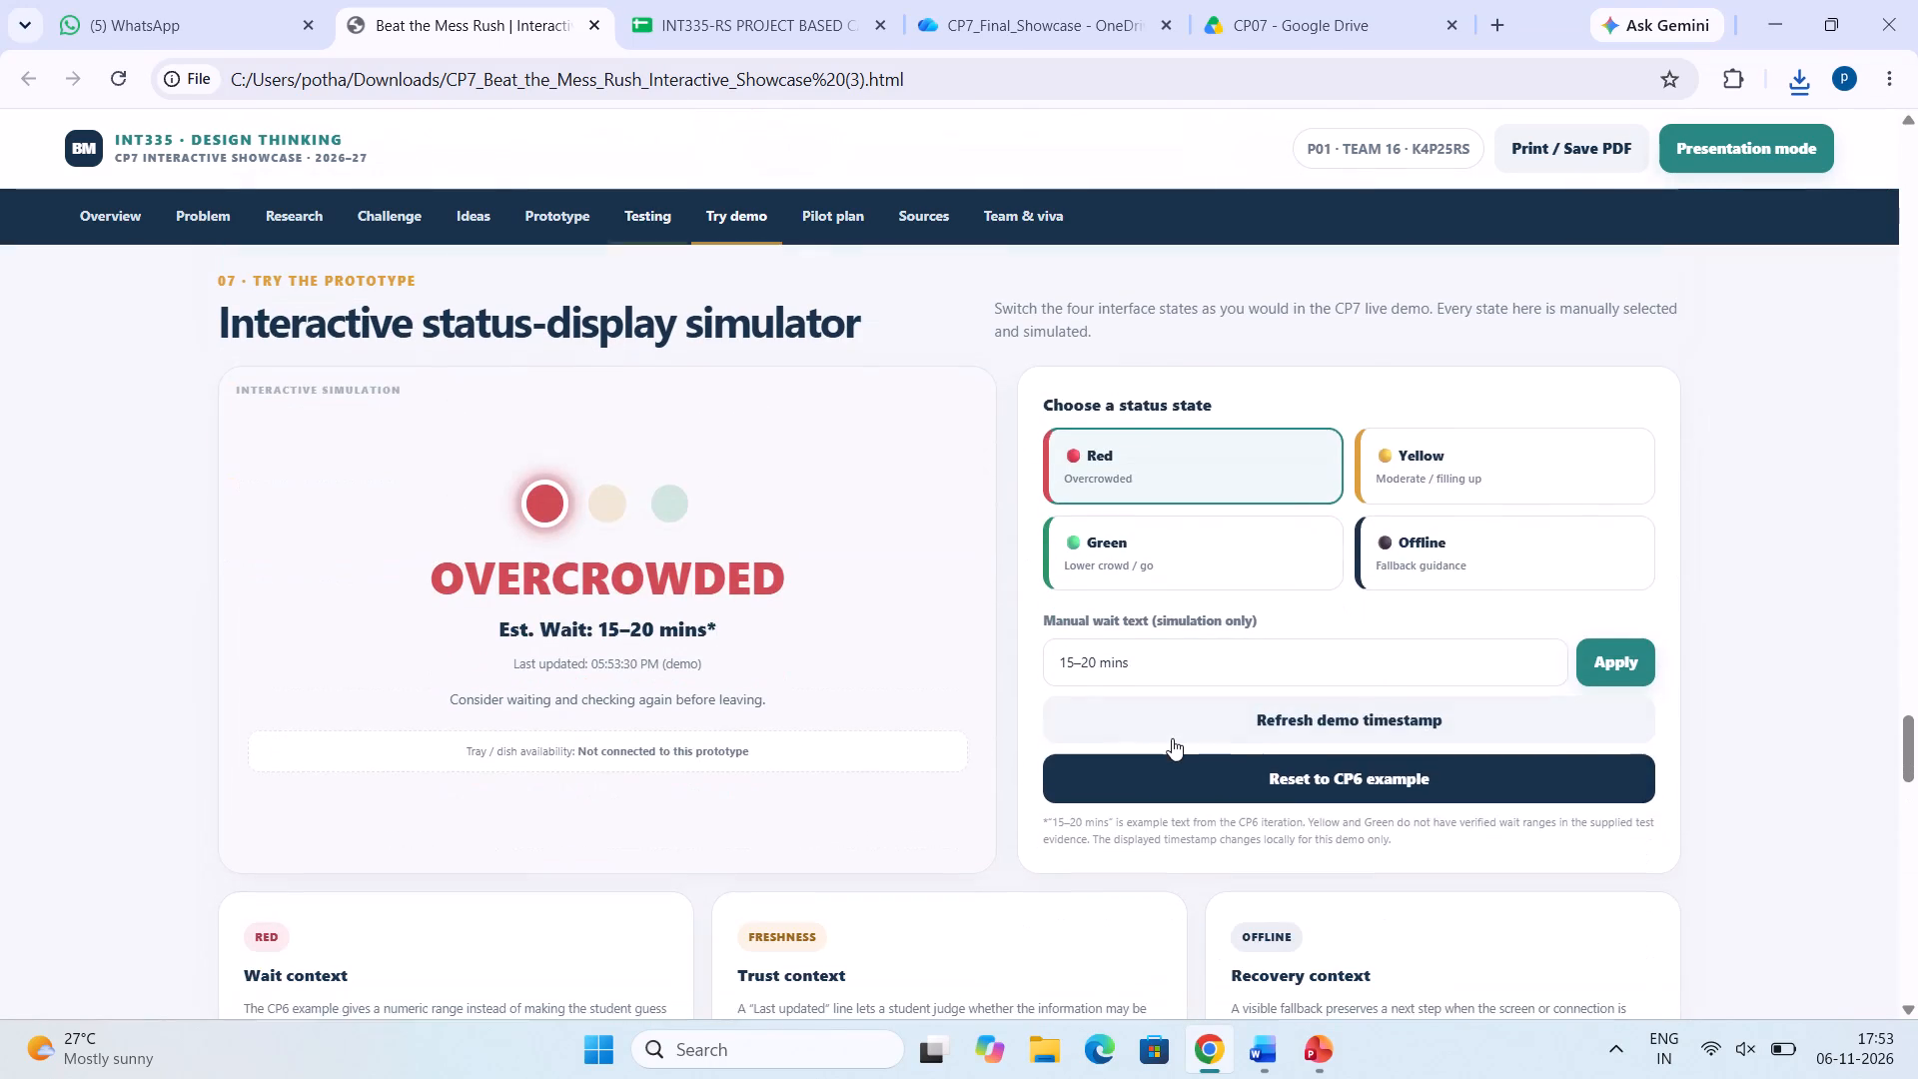
scroll(1172, 738, right, 1)
scroll(1172, 738, up, 19)
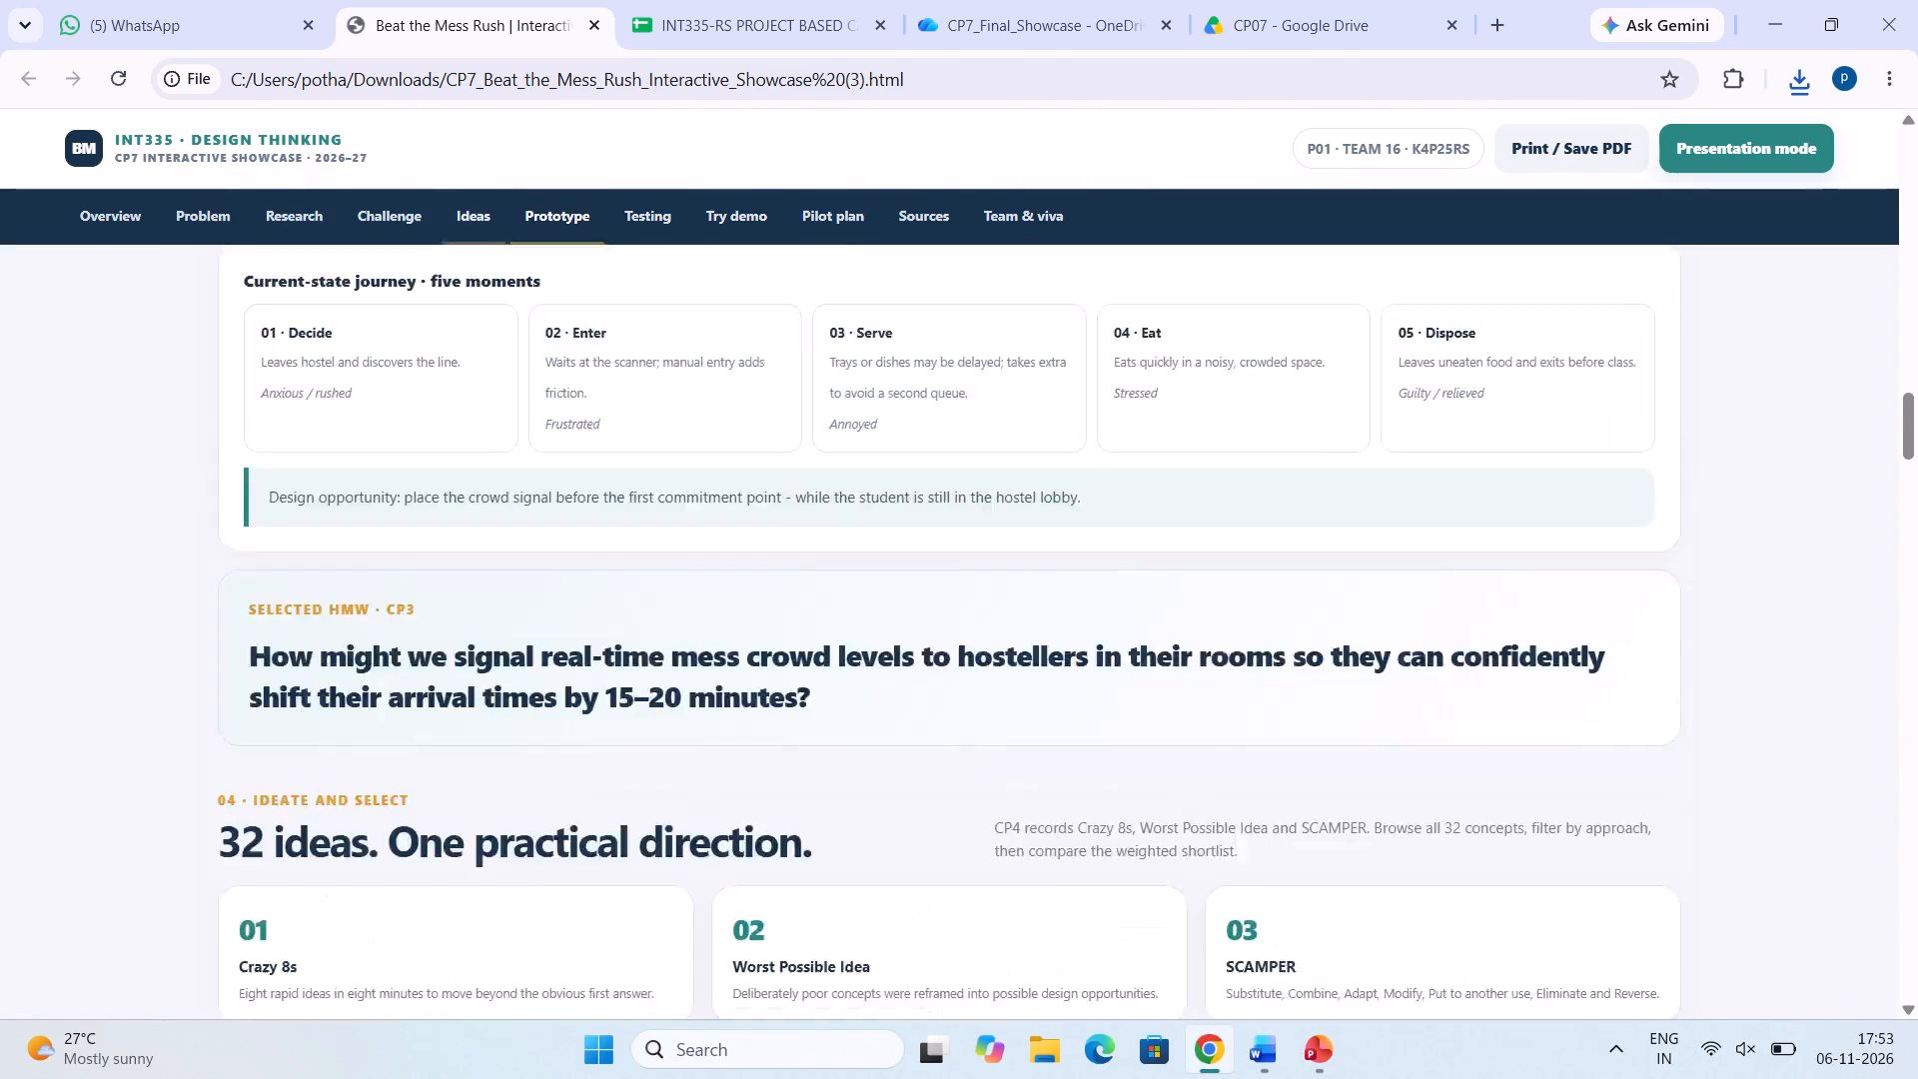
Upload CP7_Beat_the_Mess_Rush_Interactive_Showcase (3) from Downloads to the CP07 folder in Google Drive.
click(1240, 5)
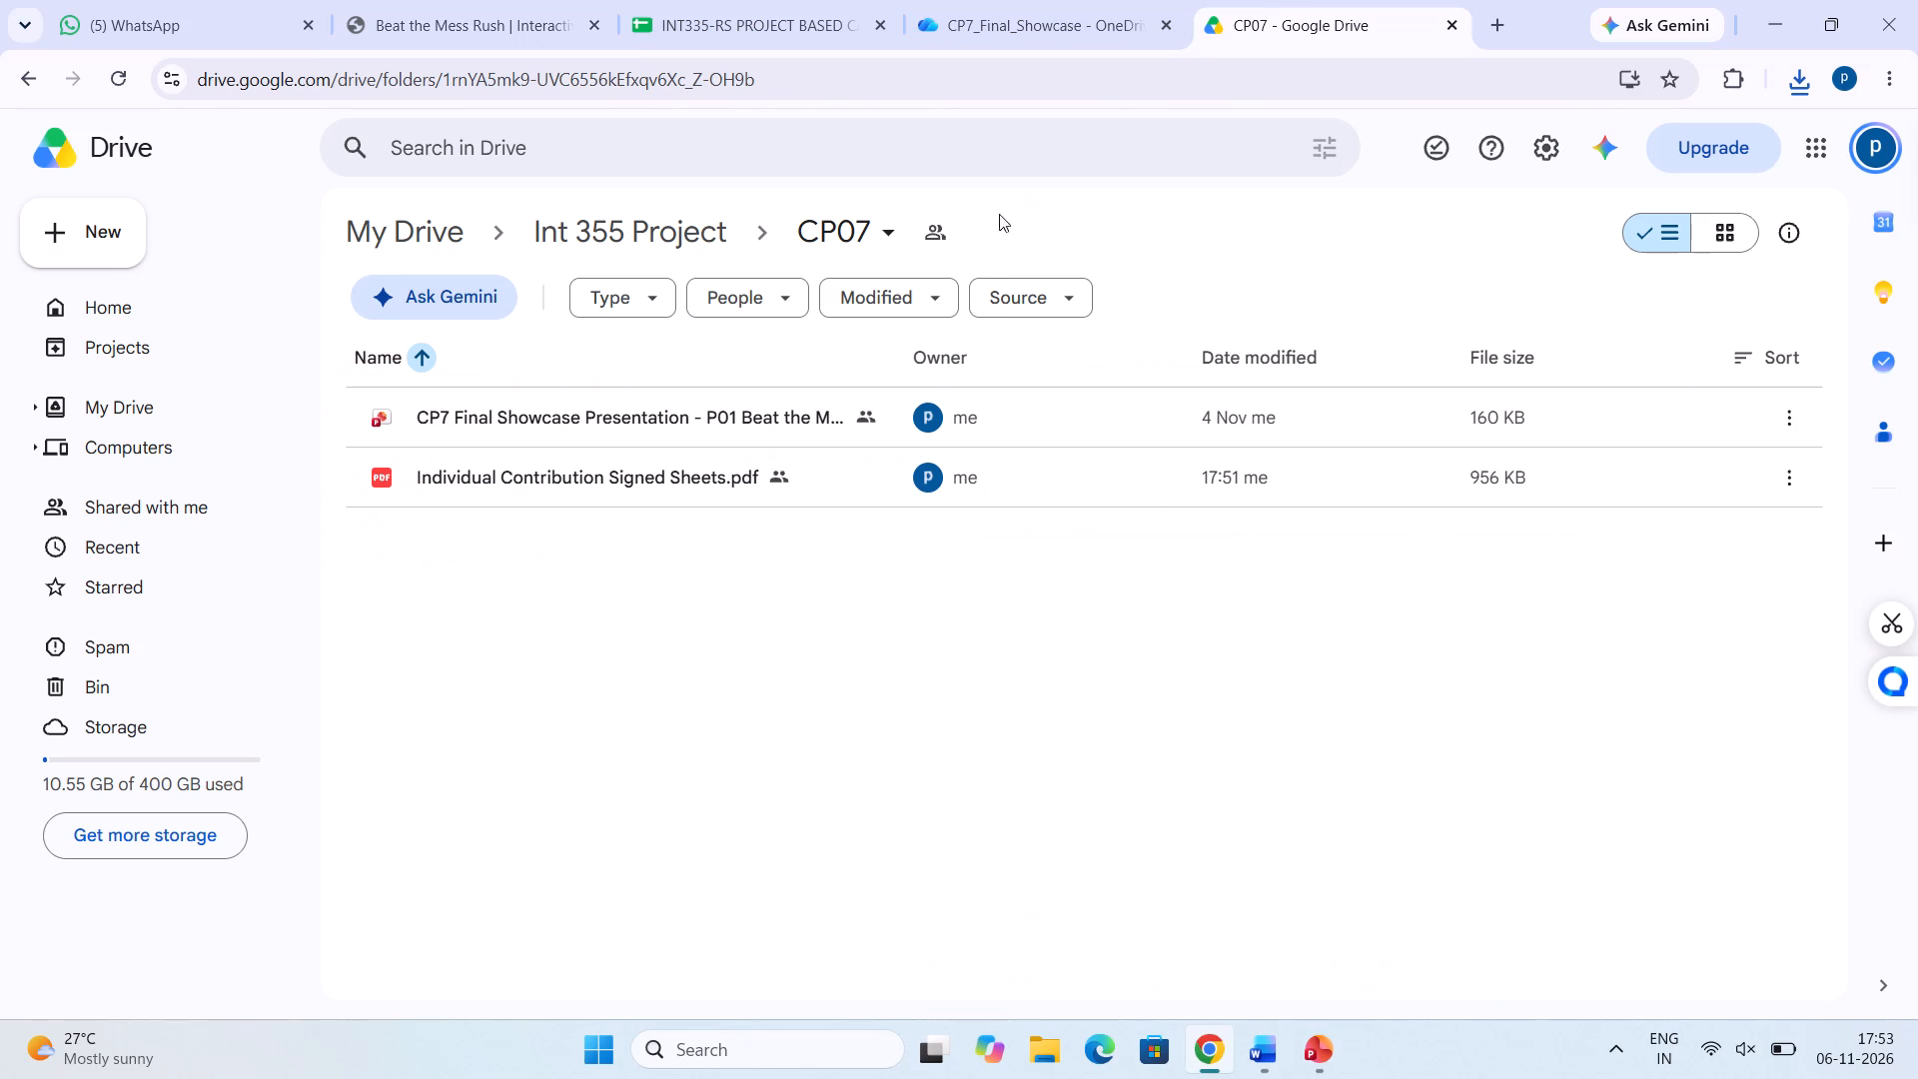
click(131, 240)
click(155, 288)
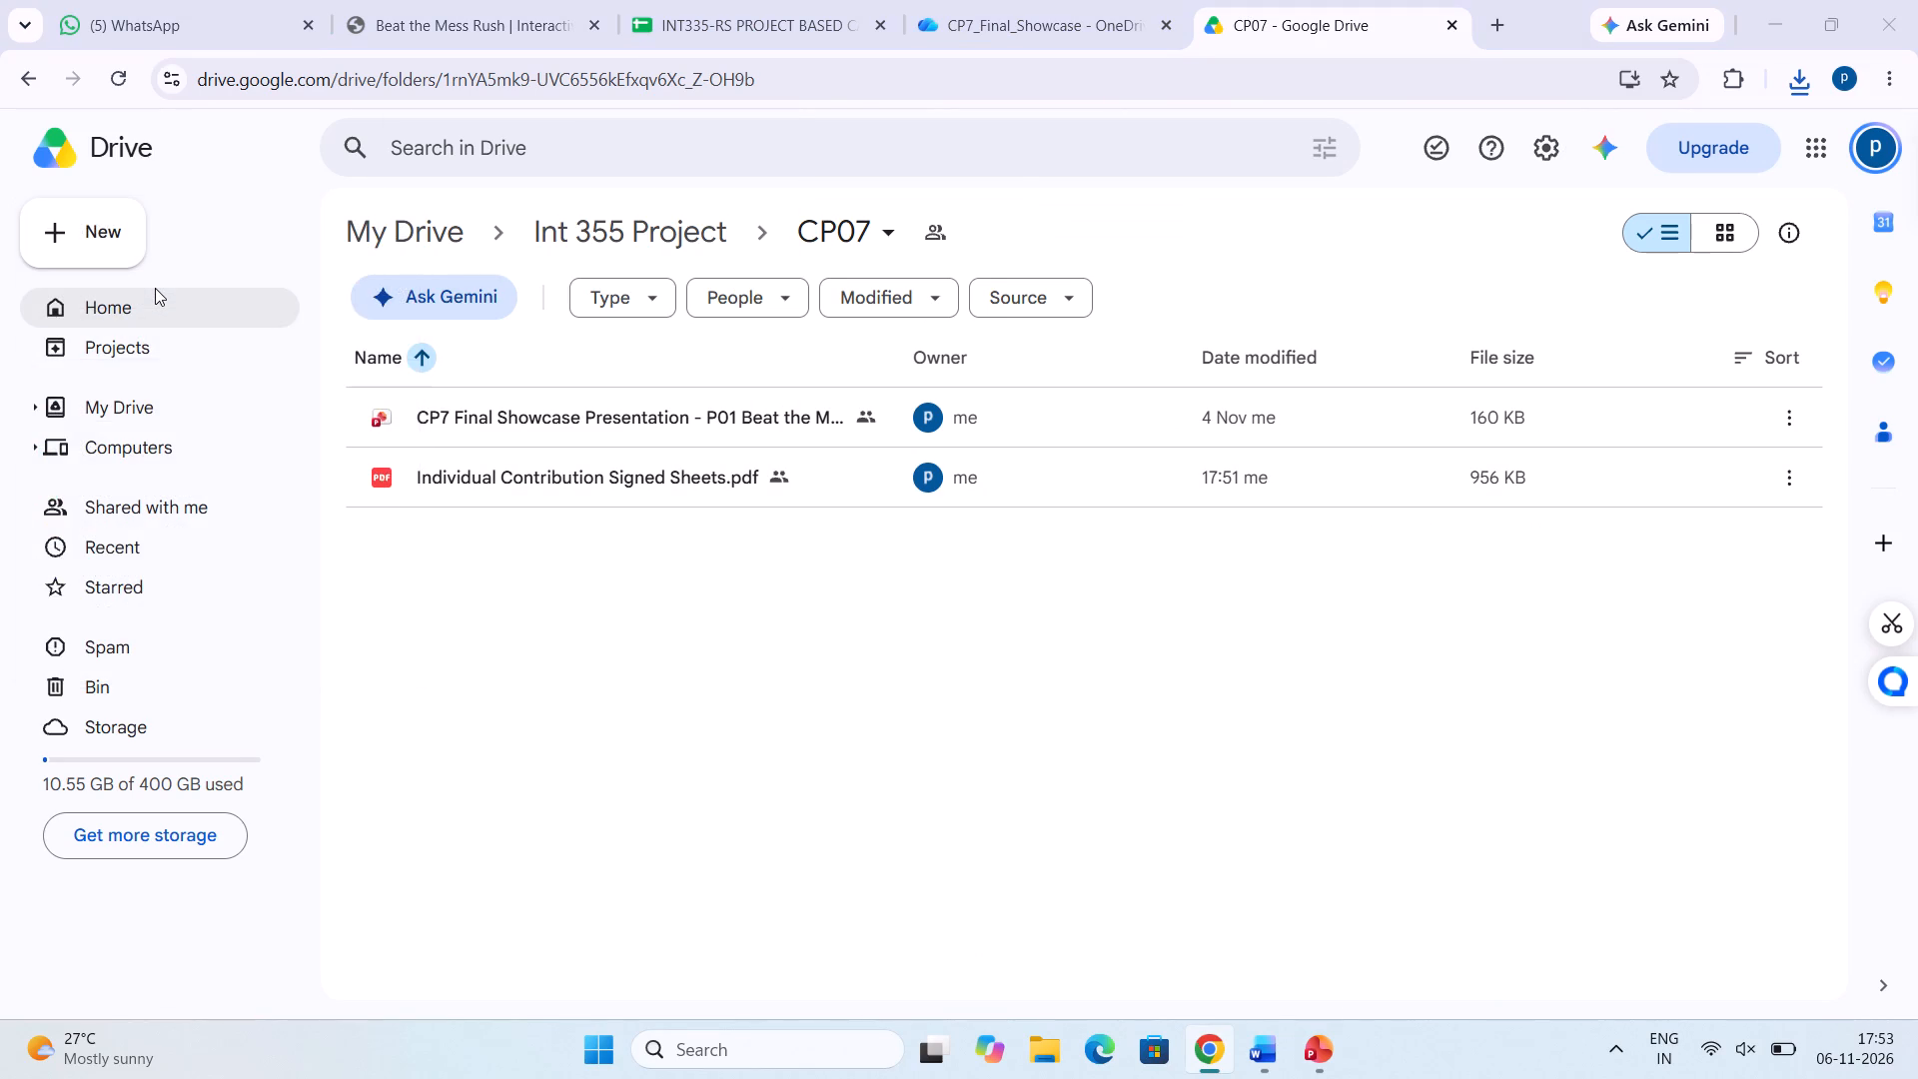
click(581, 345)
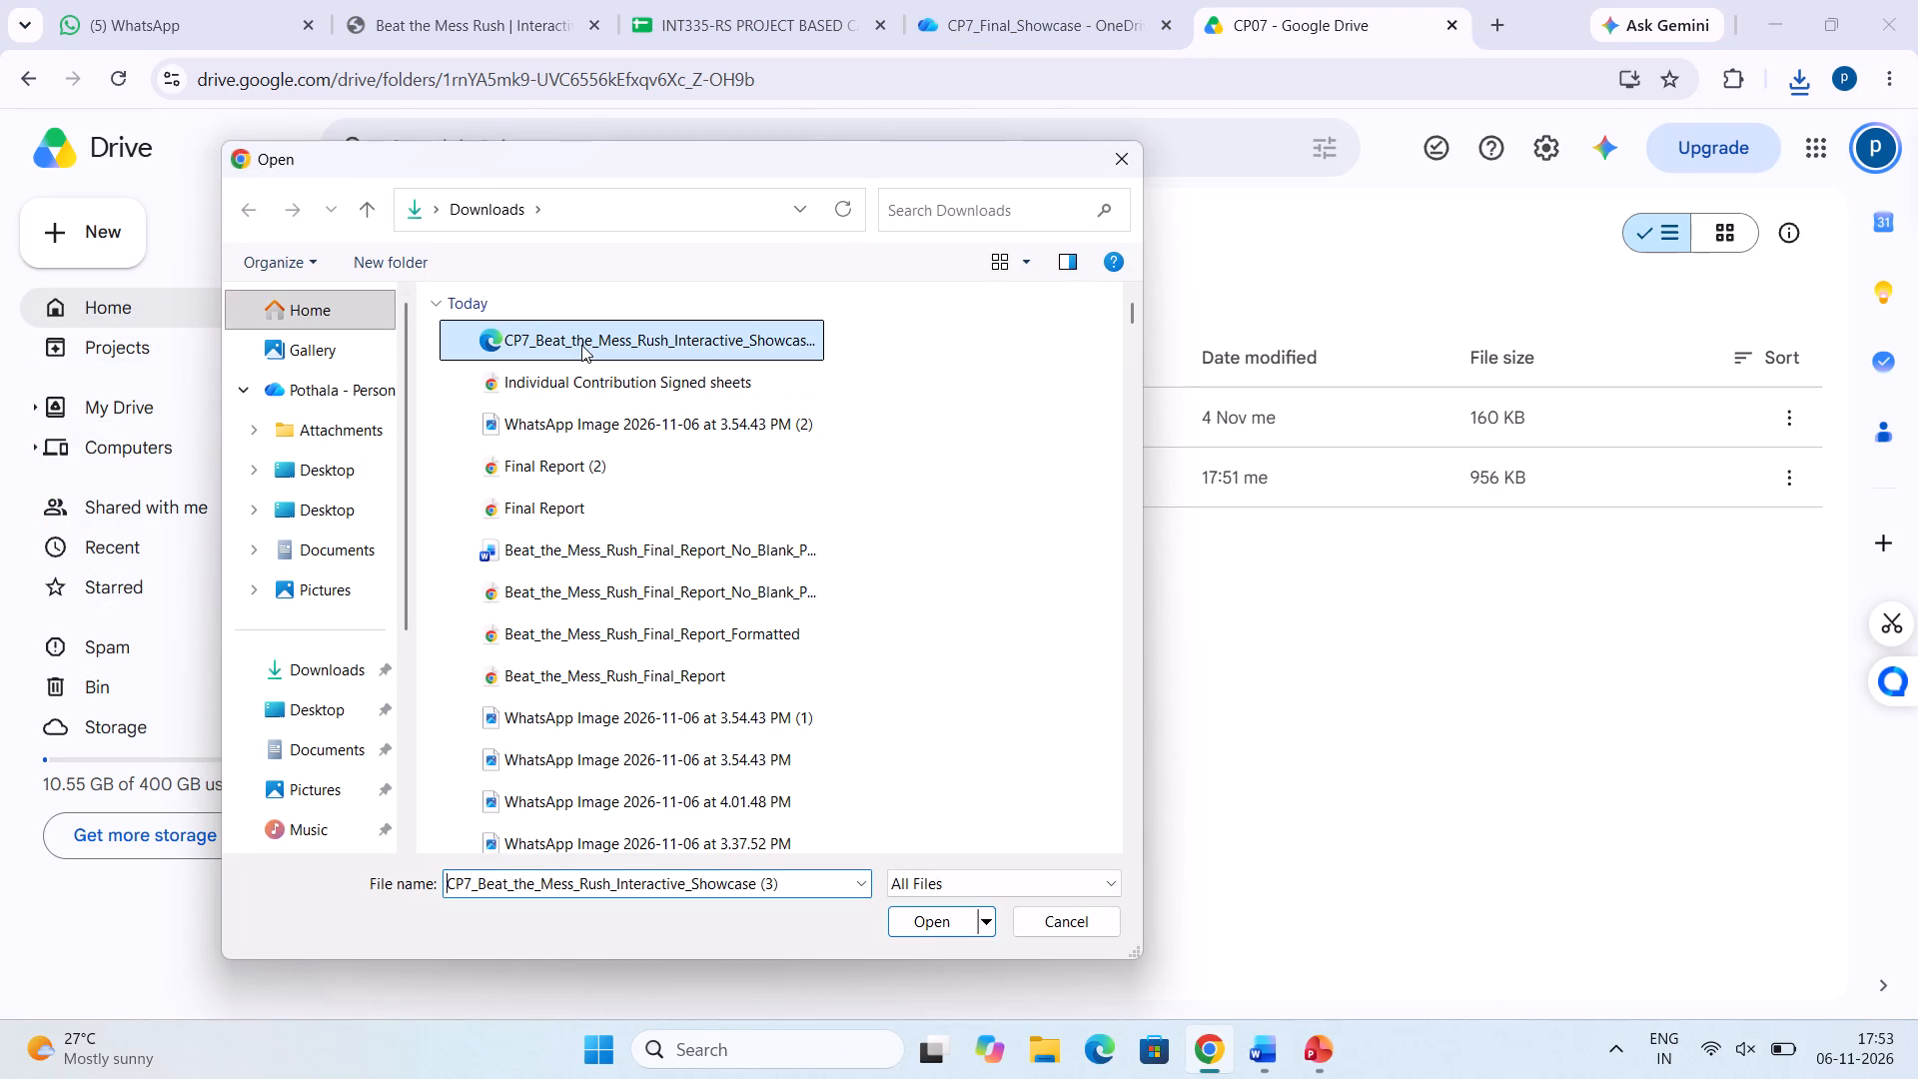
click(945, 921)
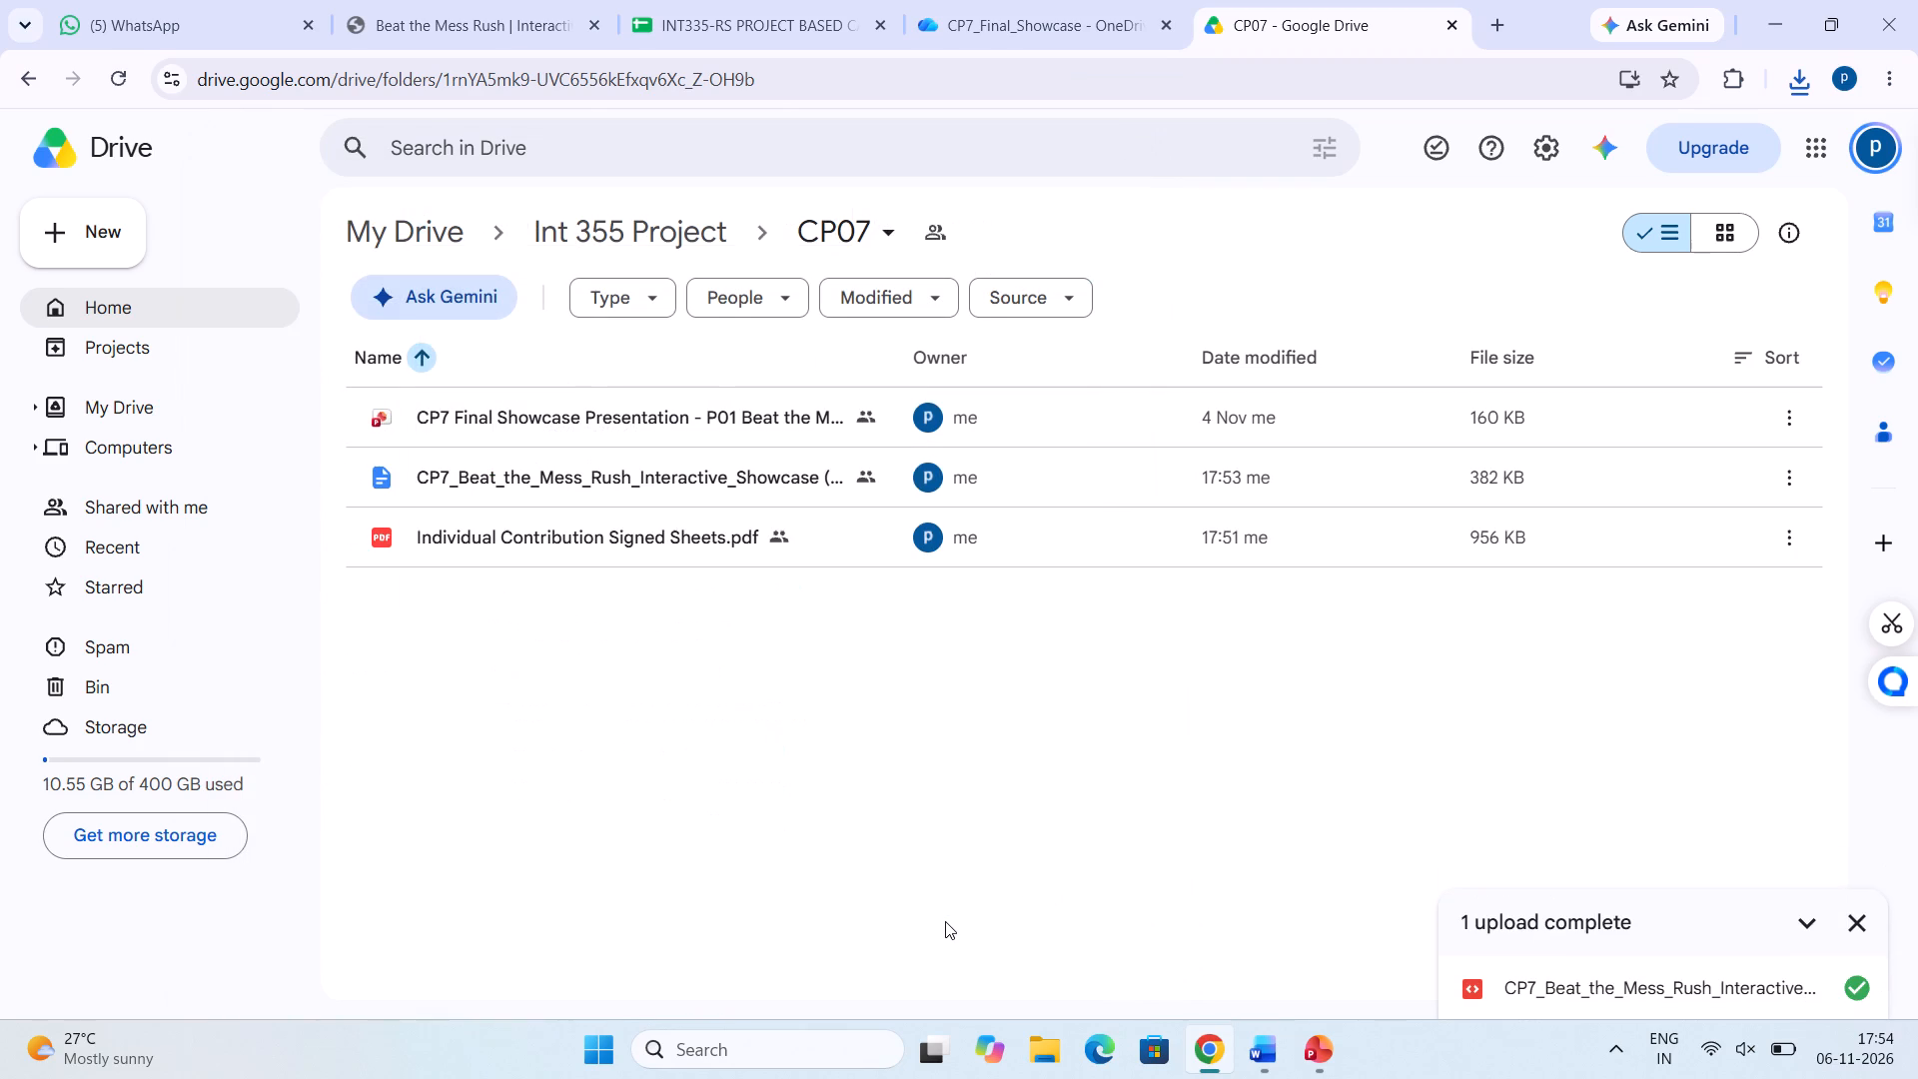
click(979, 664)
Preview the uploaded interactive showcase HTML file in Drive to check how it displays.
click(688, 482)
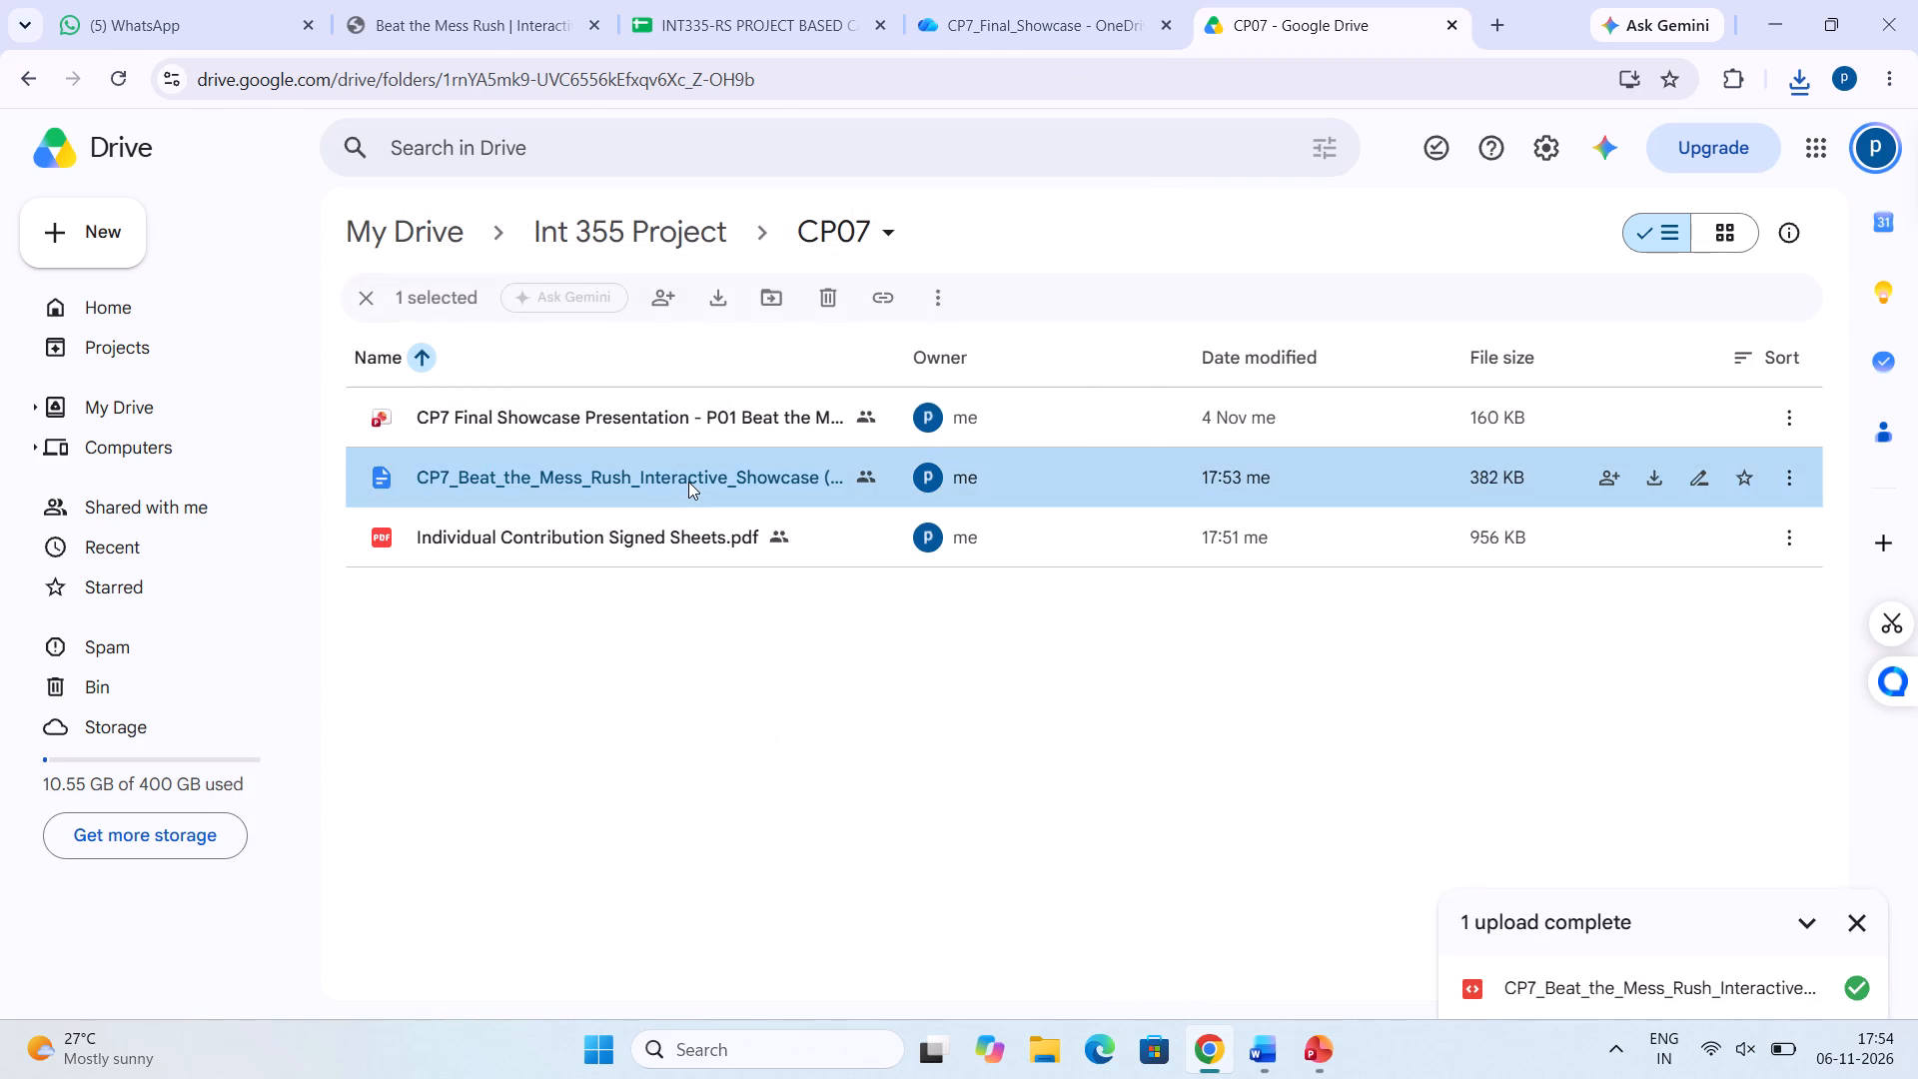
double_click(688, 482)
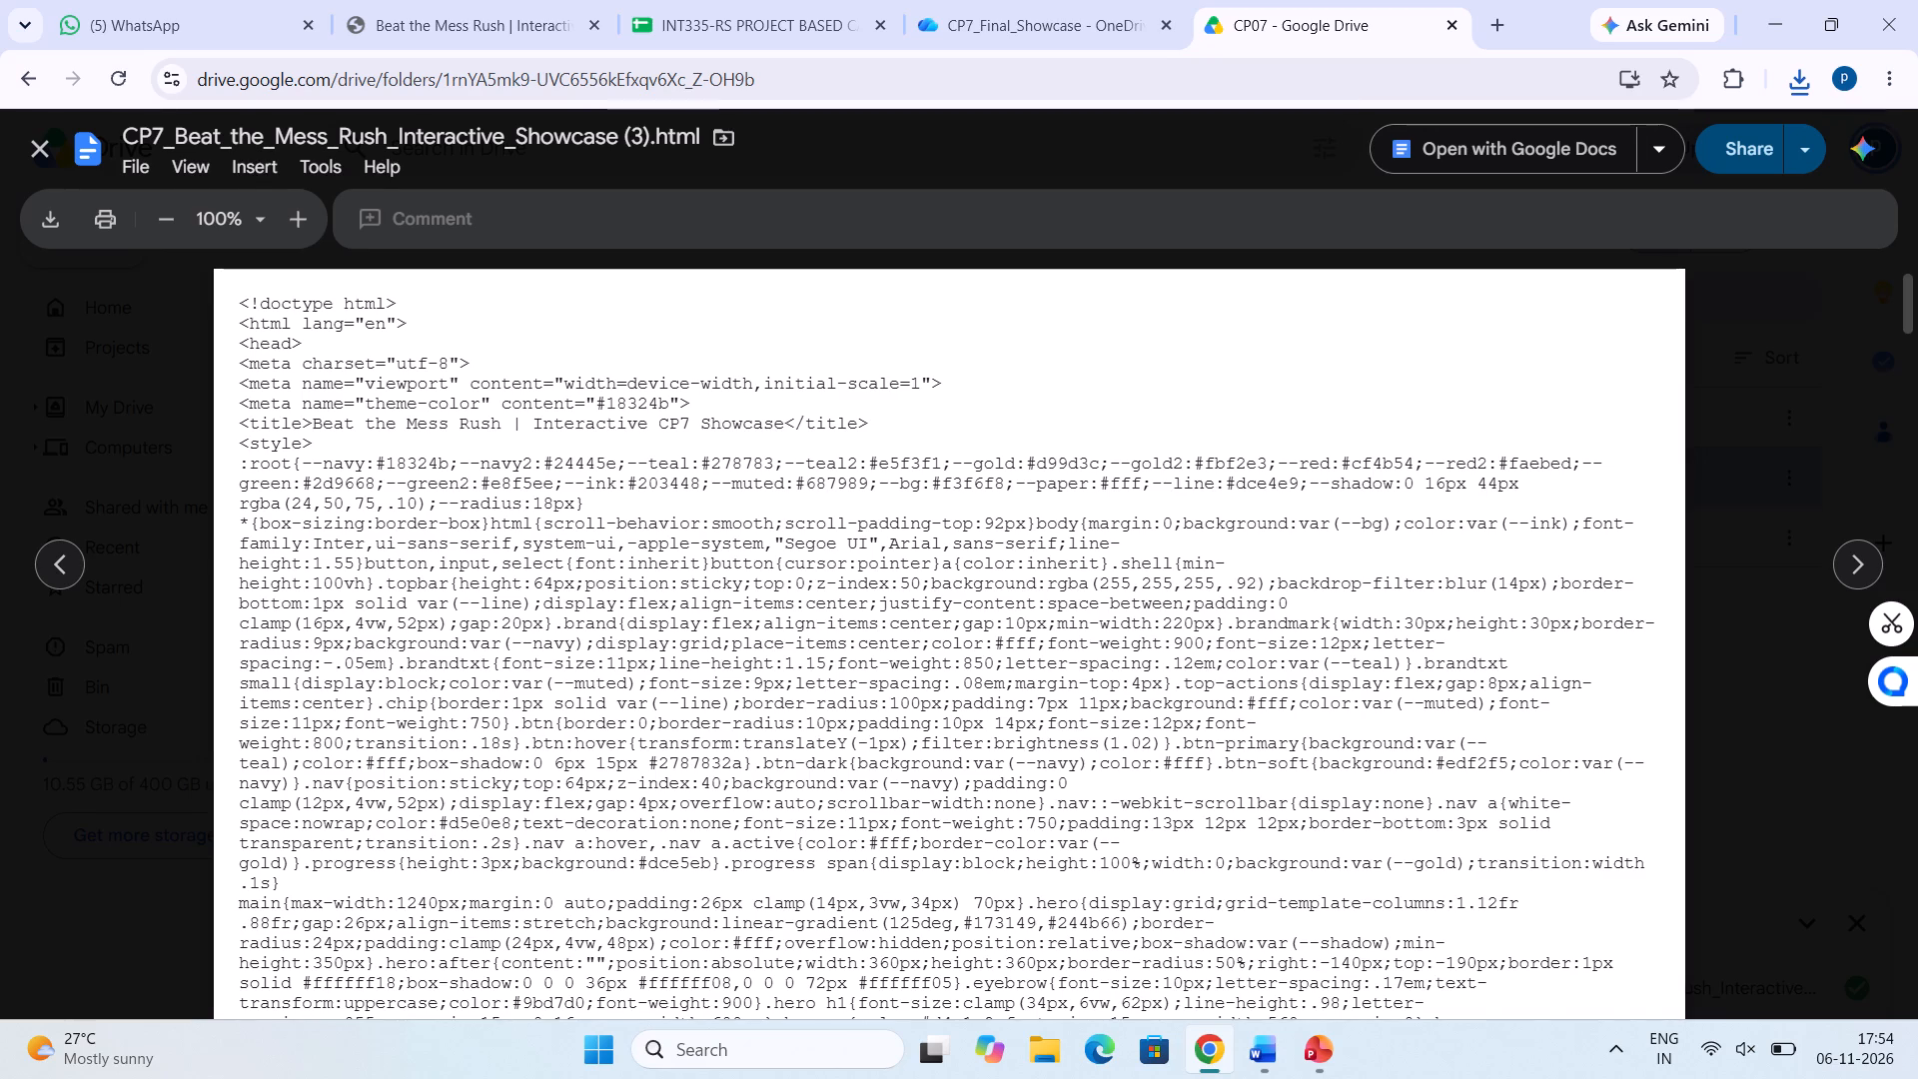
scroll(1048, 519, down, 20)
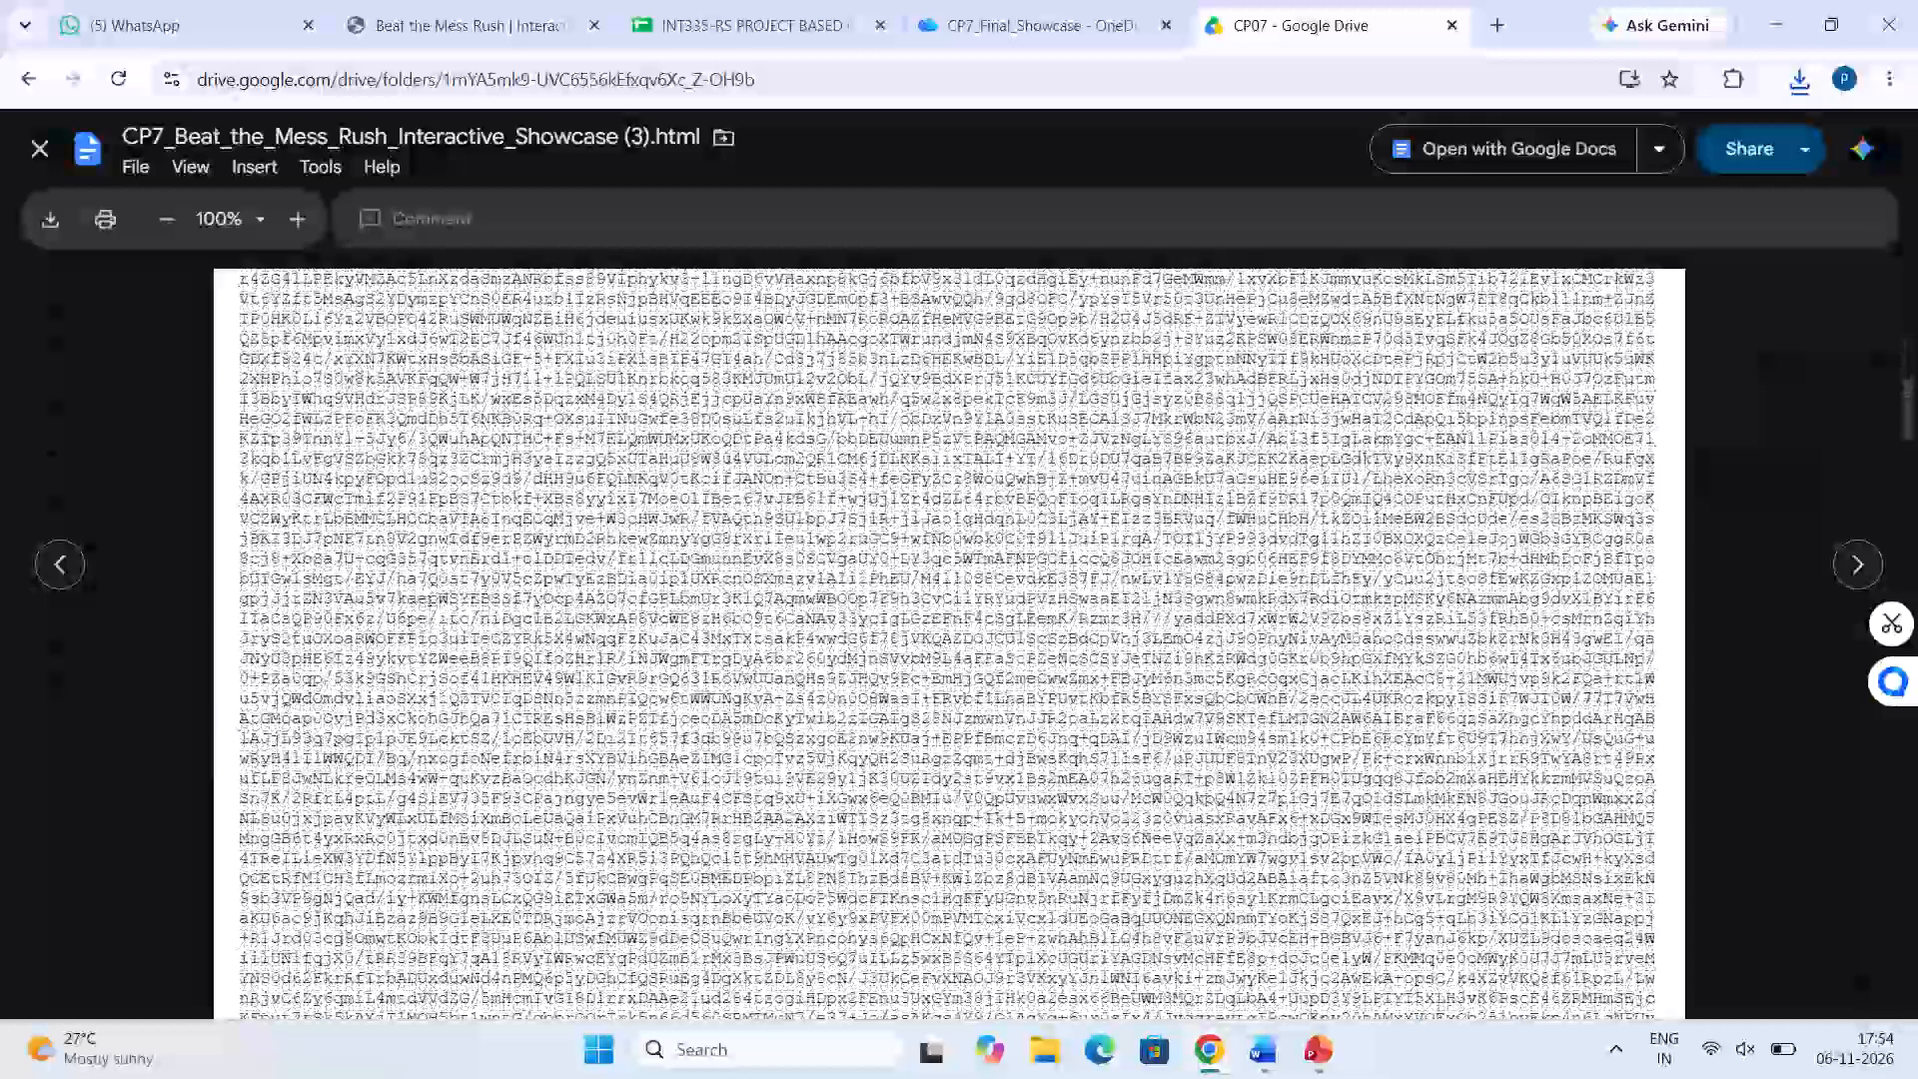
click(40, 139)
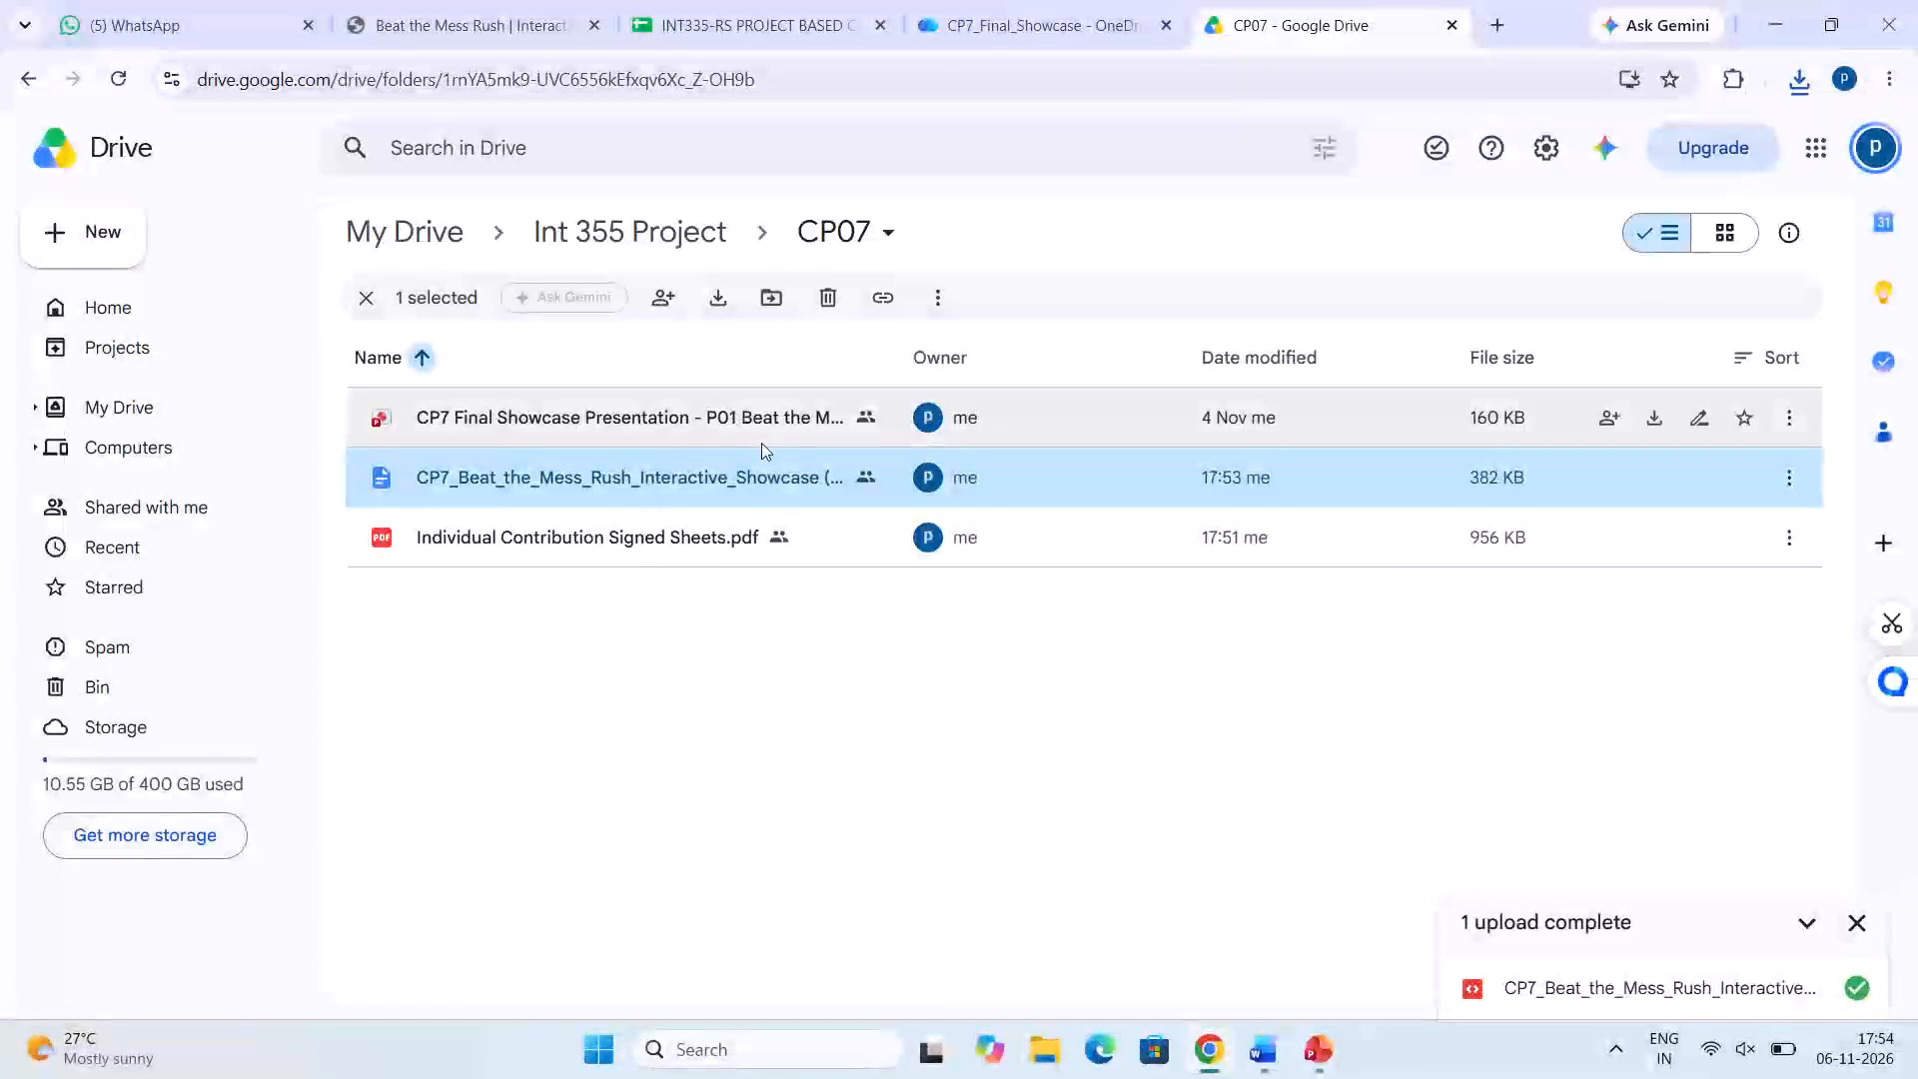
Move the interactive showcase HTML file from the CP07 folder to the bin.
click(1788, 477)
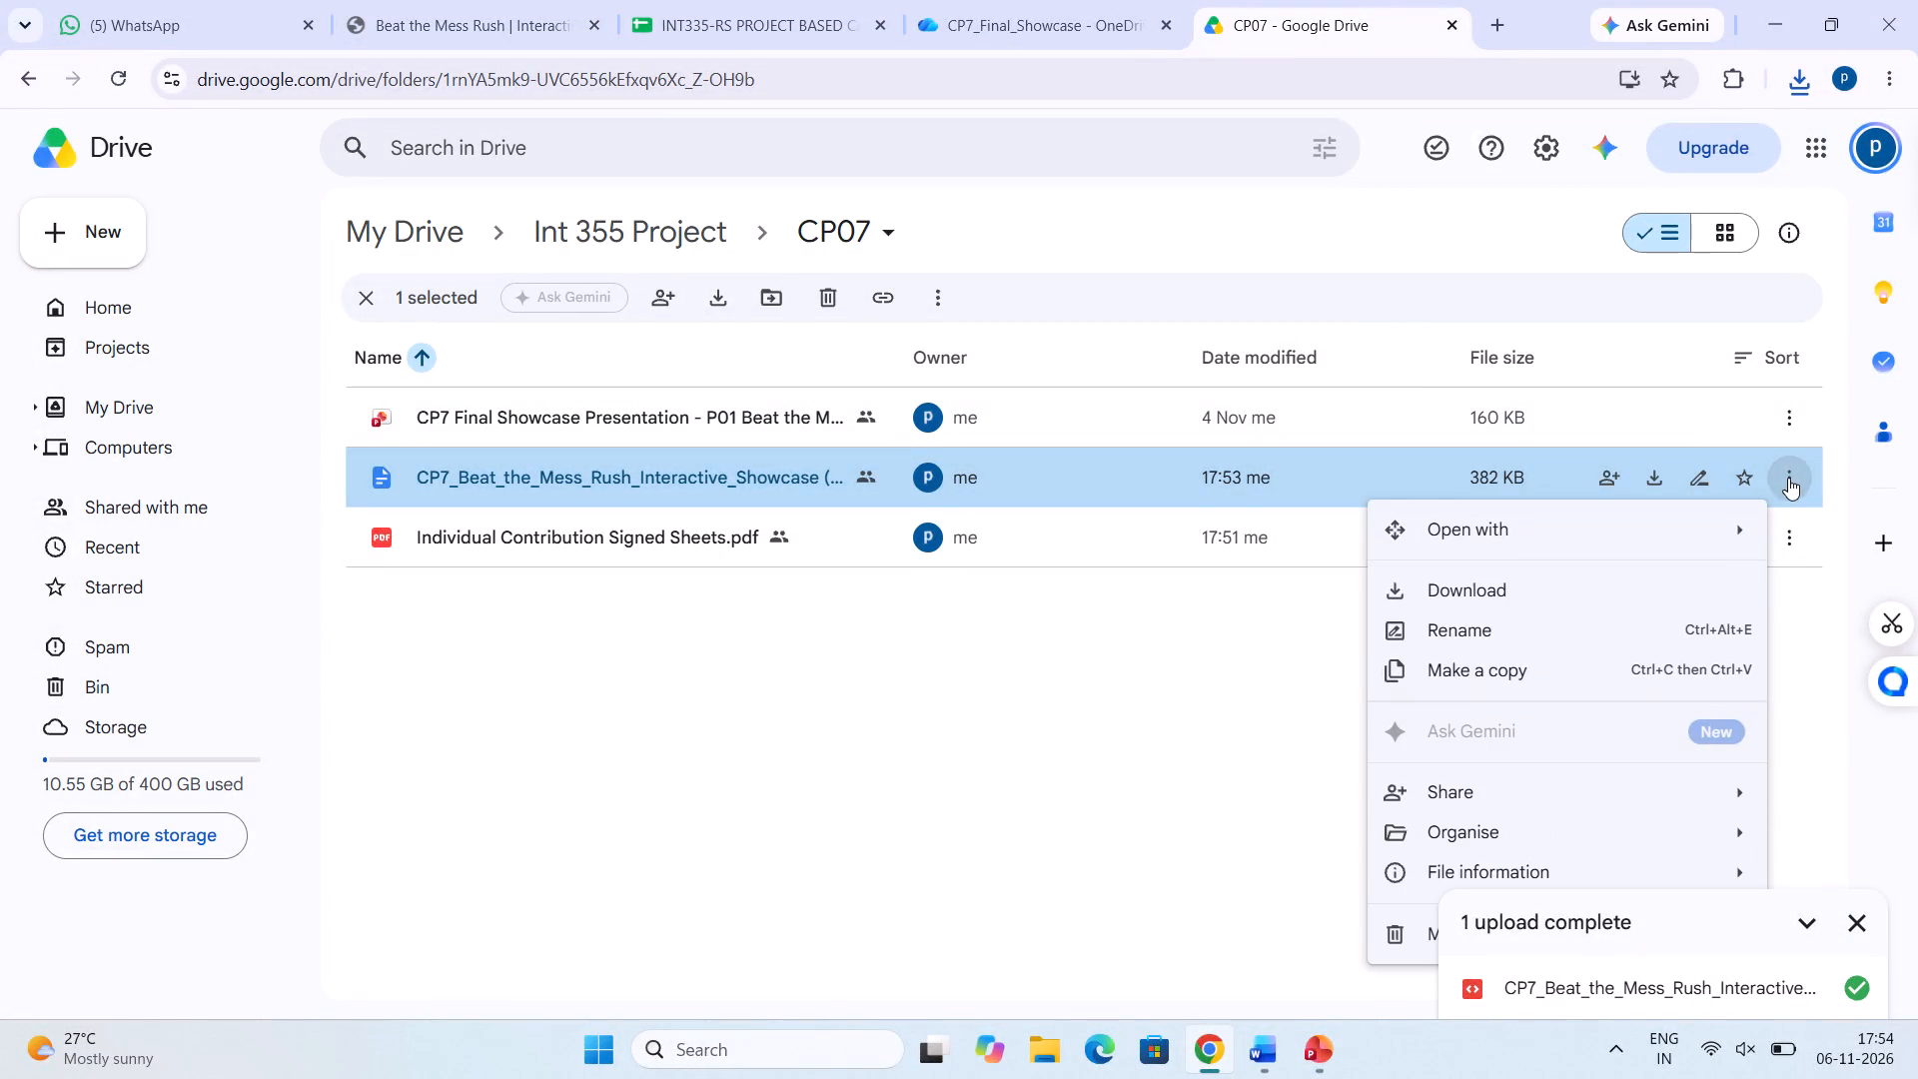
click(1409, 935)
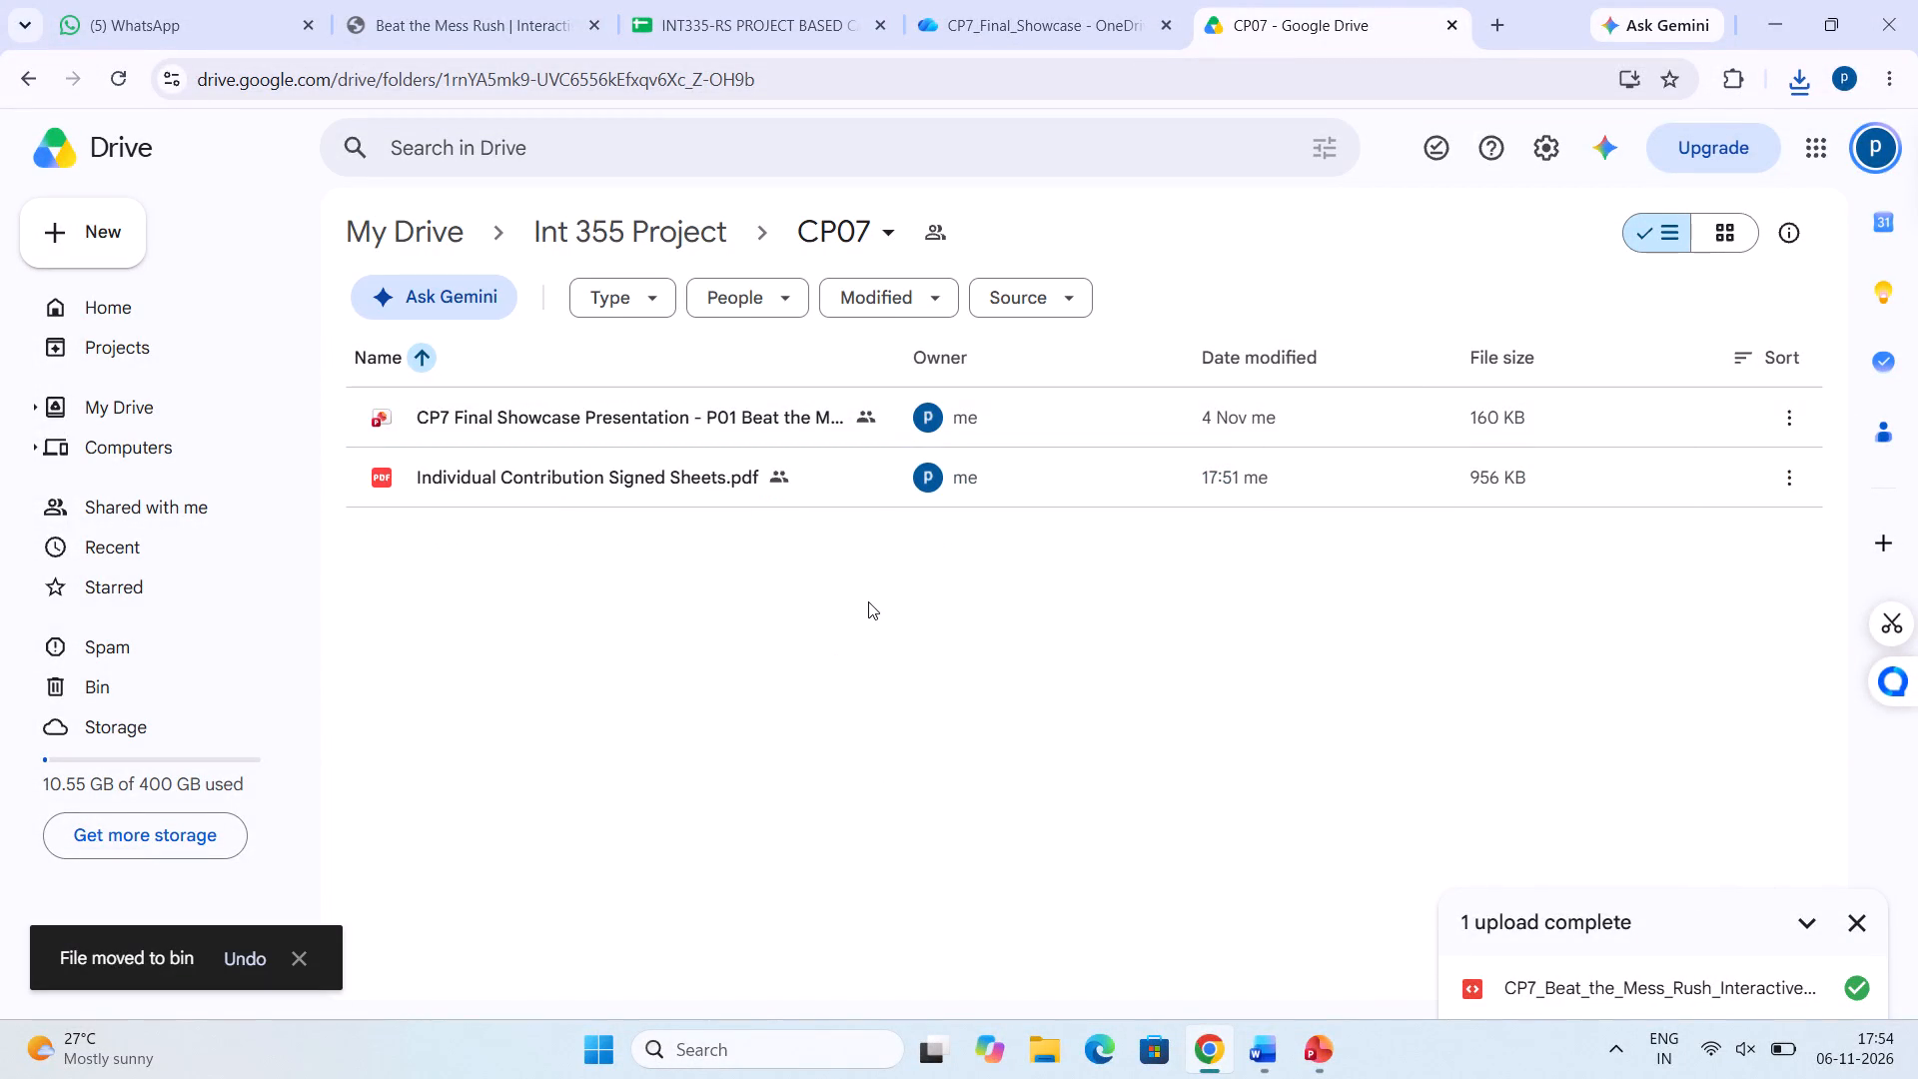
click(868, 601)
Open the P17 team's CP7_Final_Showcase folder through the OneDrive link in the INT335-RS PROJECT BASED CA sheet, closing the old OneDrive tab.
click(780, 0)
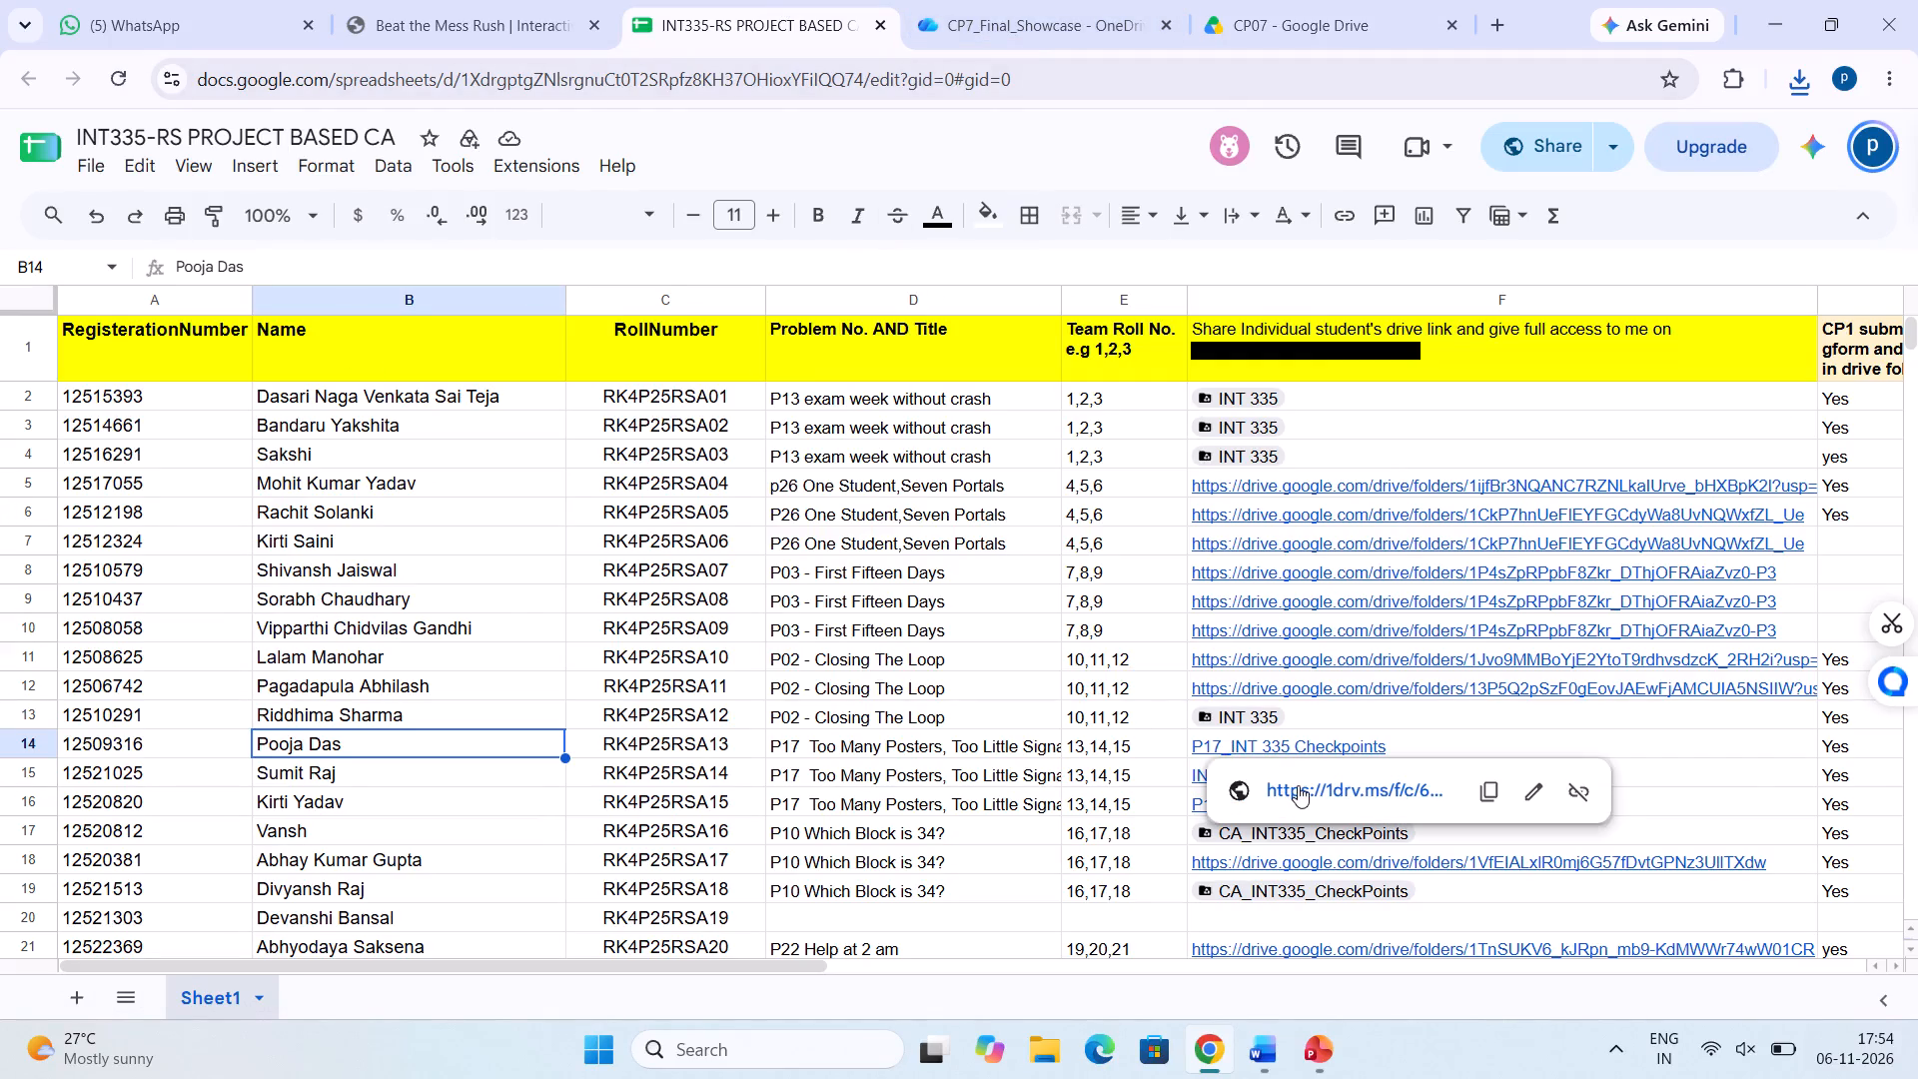
click(1298, 785)
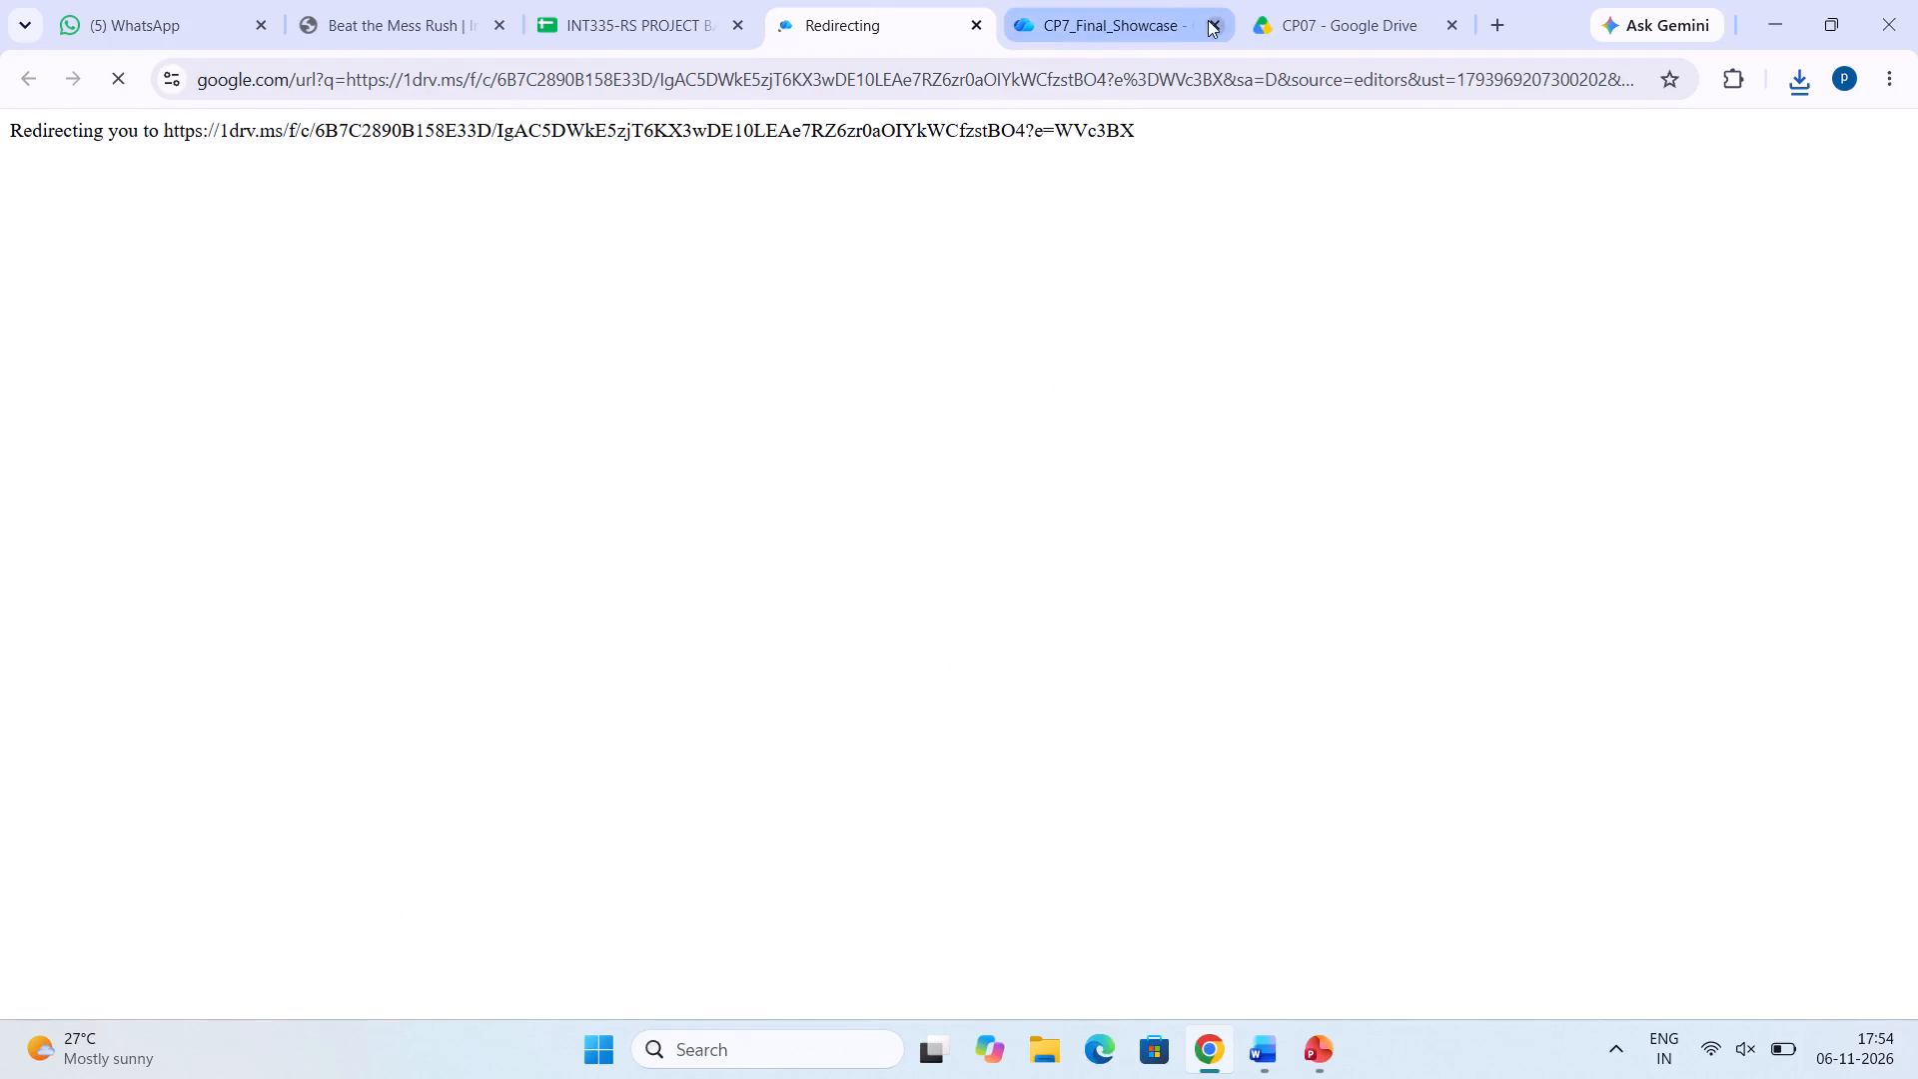
click(1214, 21)
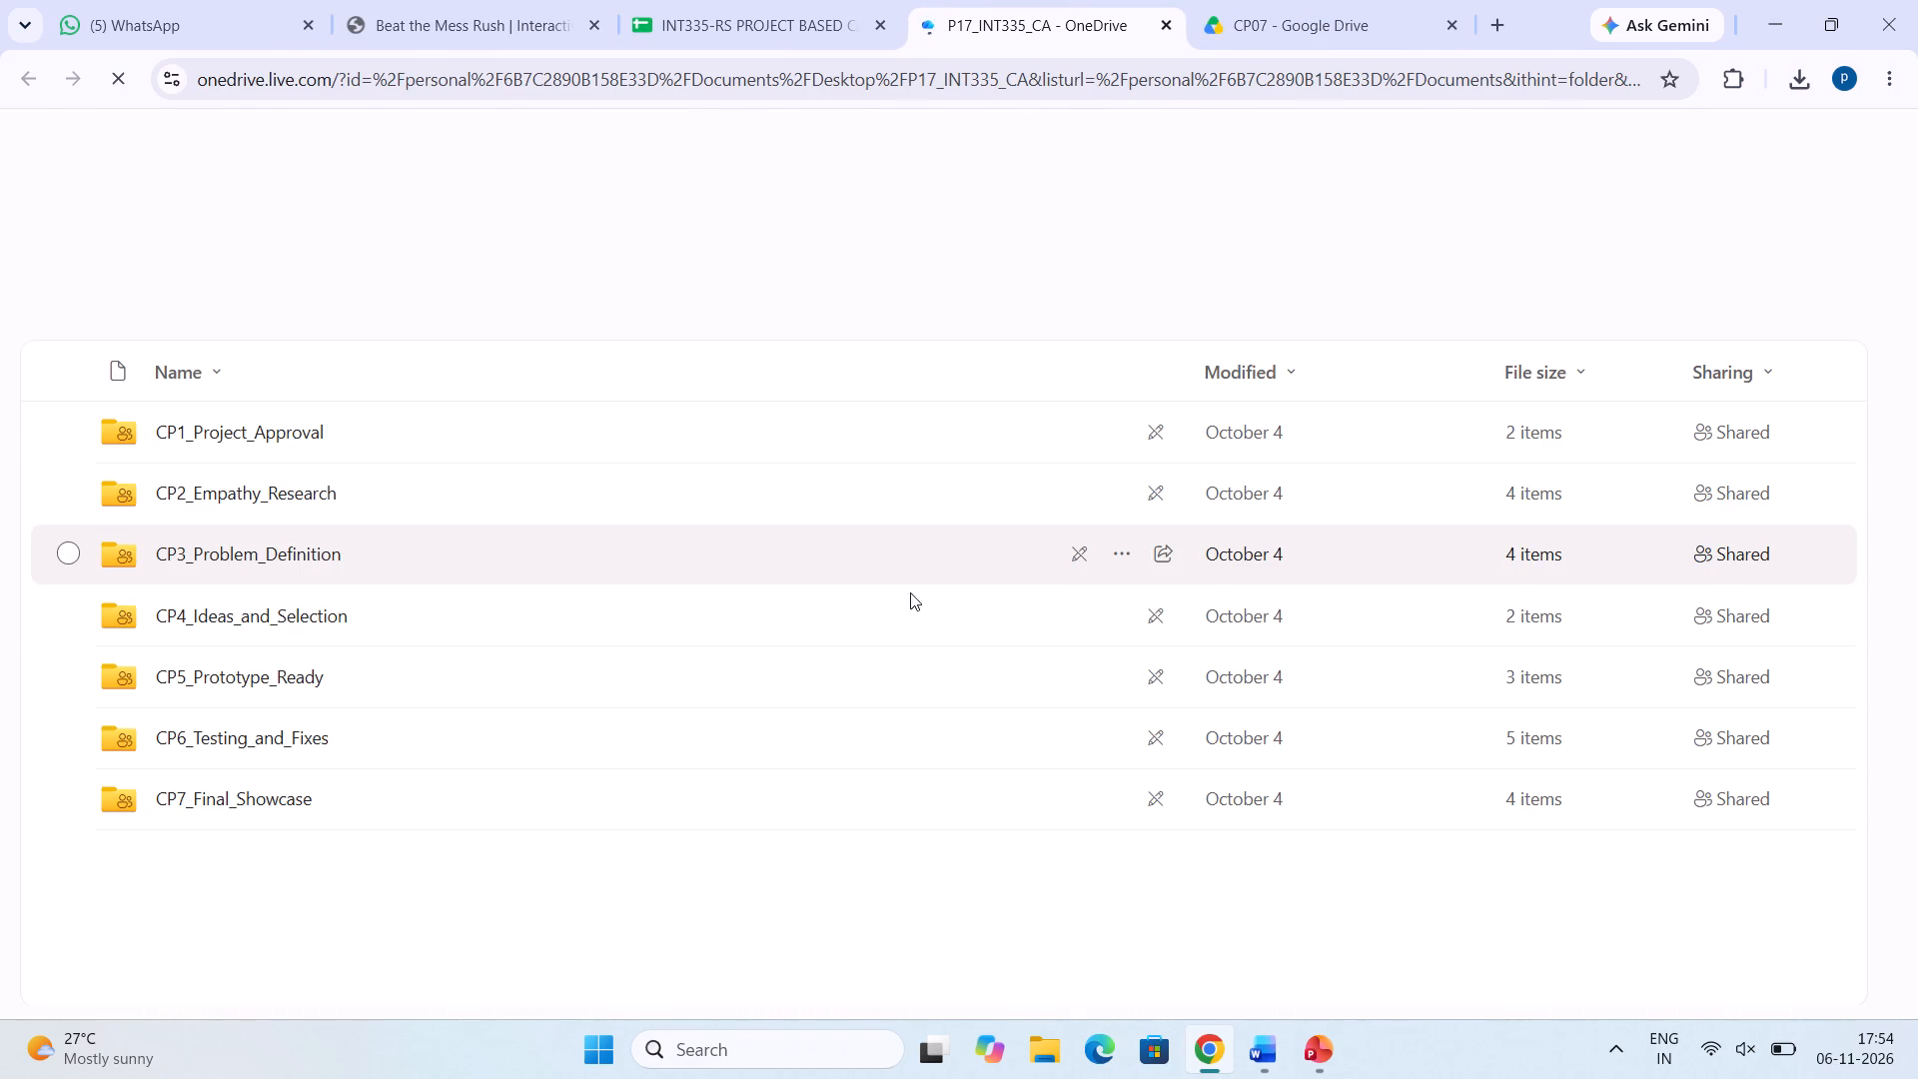
double_click(377, 829)
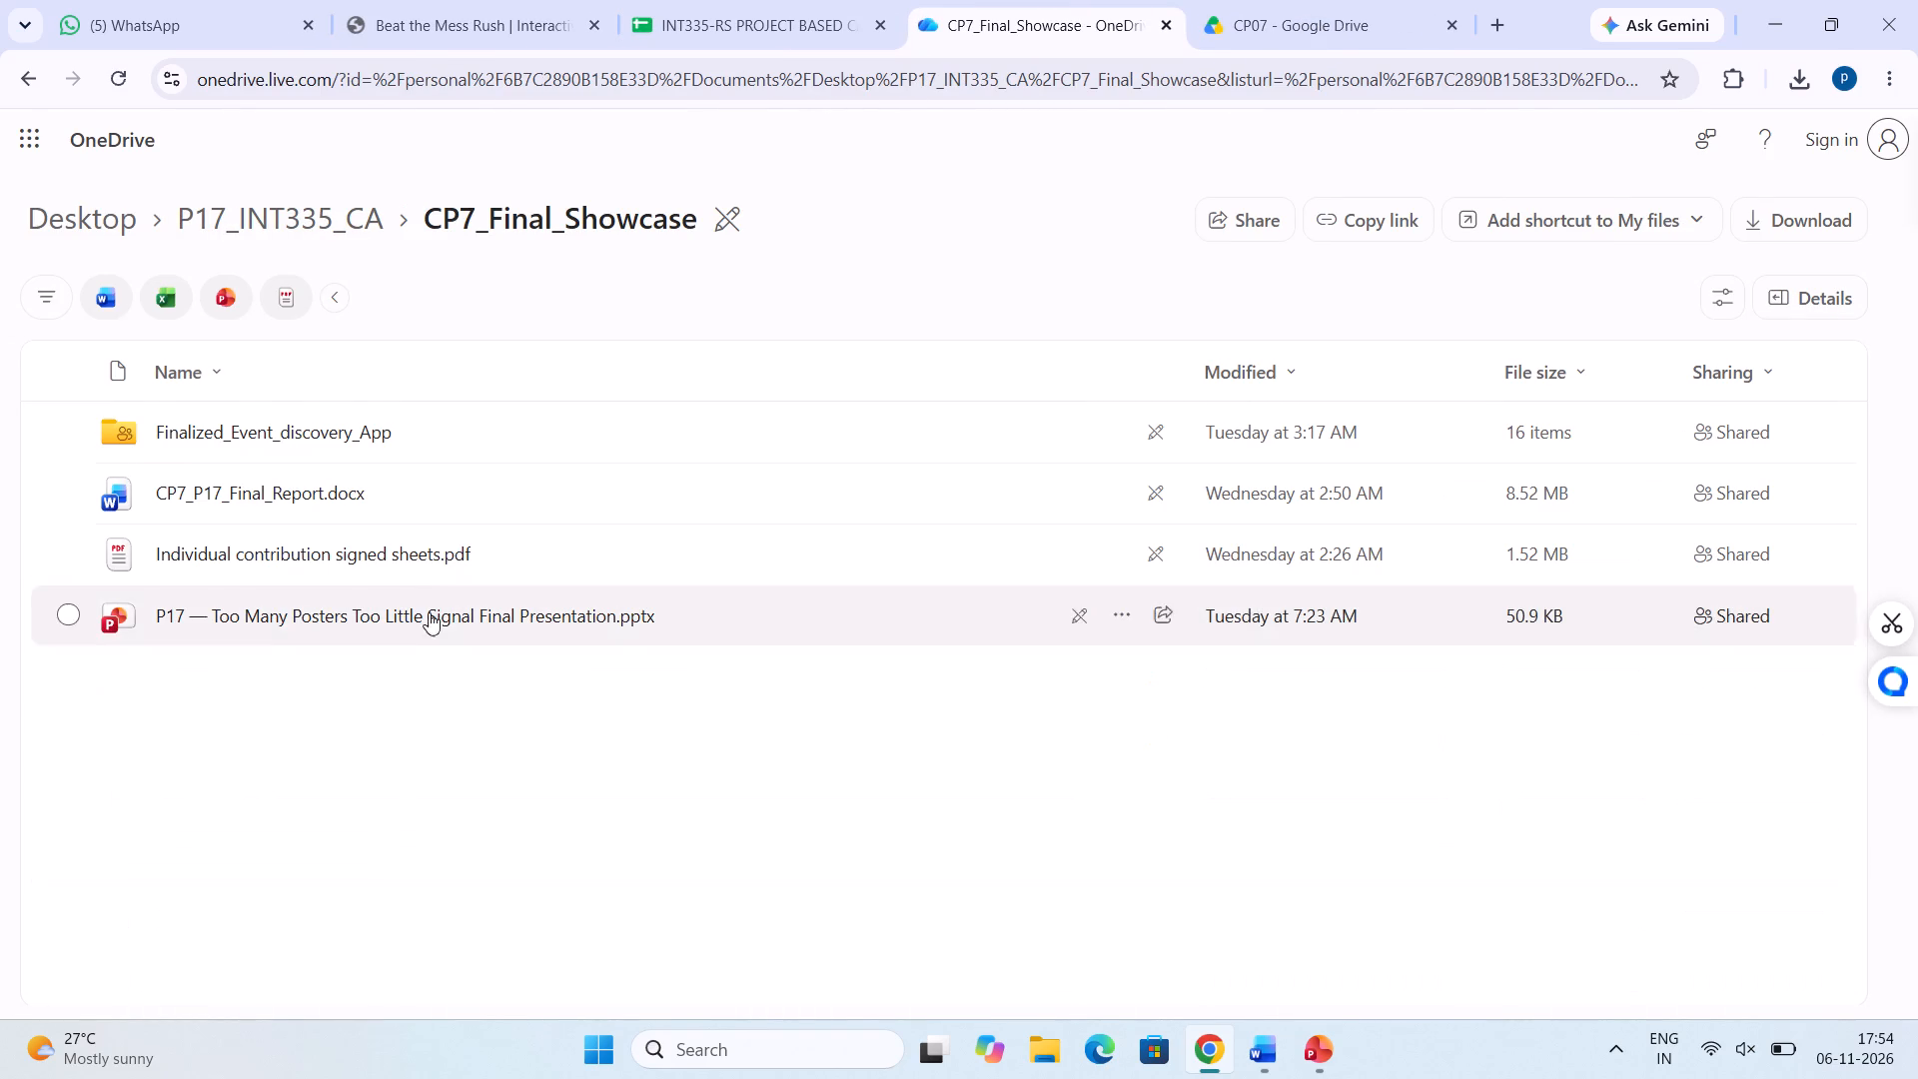
Examine the P17 team's Finalized_Event_discovery_App folder, including vercel.json and the src folder, and return to the CP07 Drive folder.
double_click(406, 433)
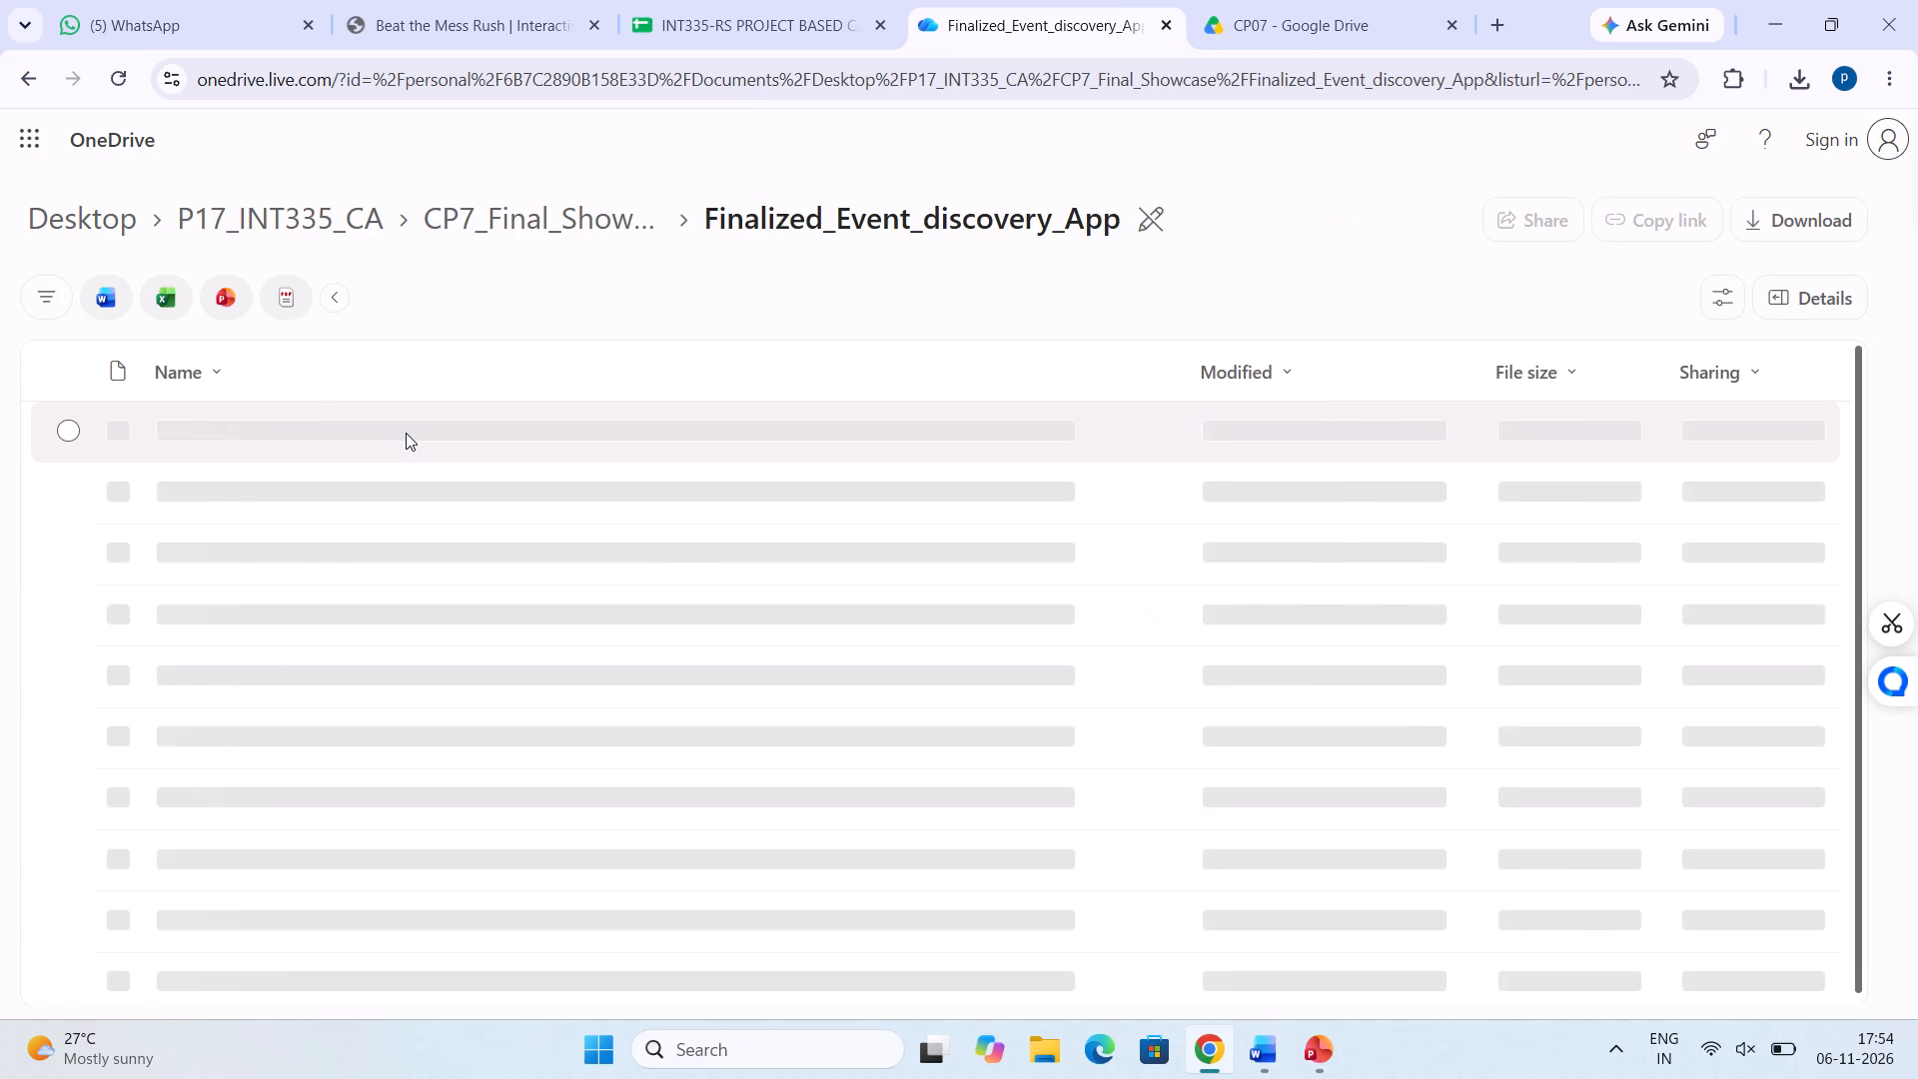
scroll(406, 433, down, 8)
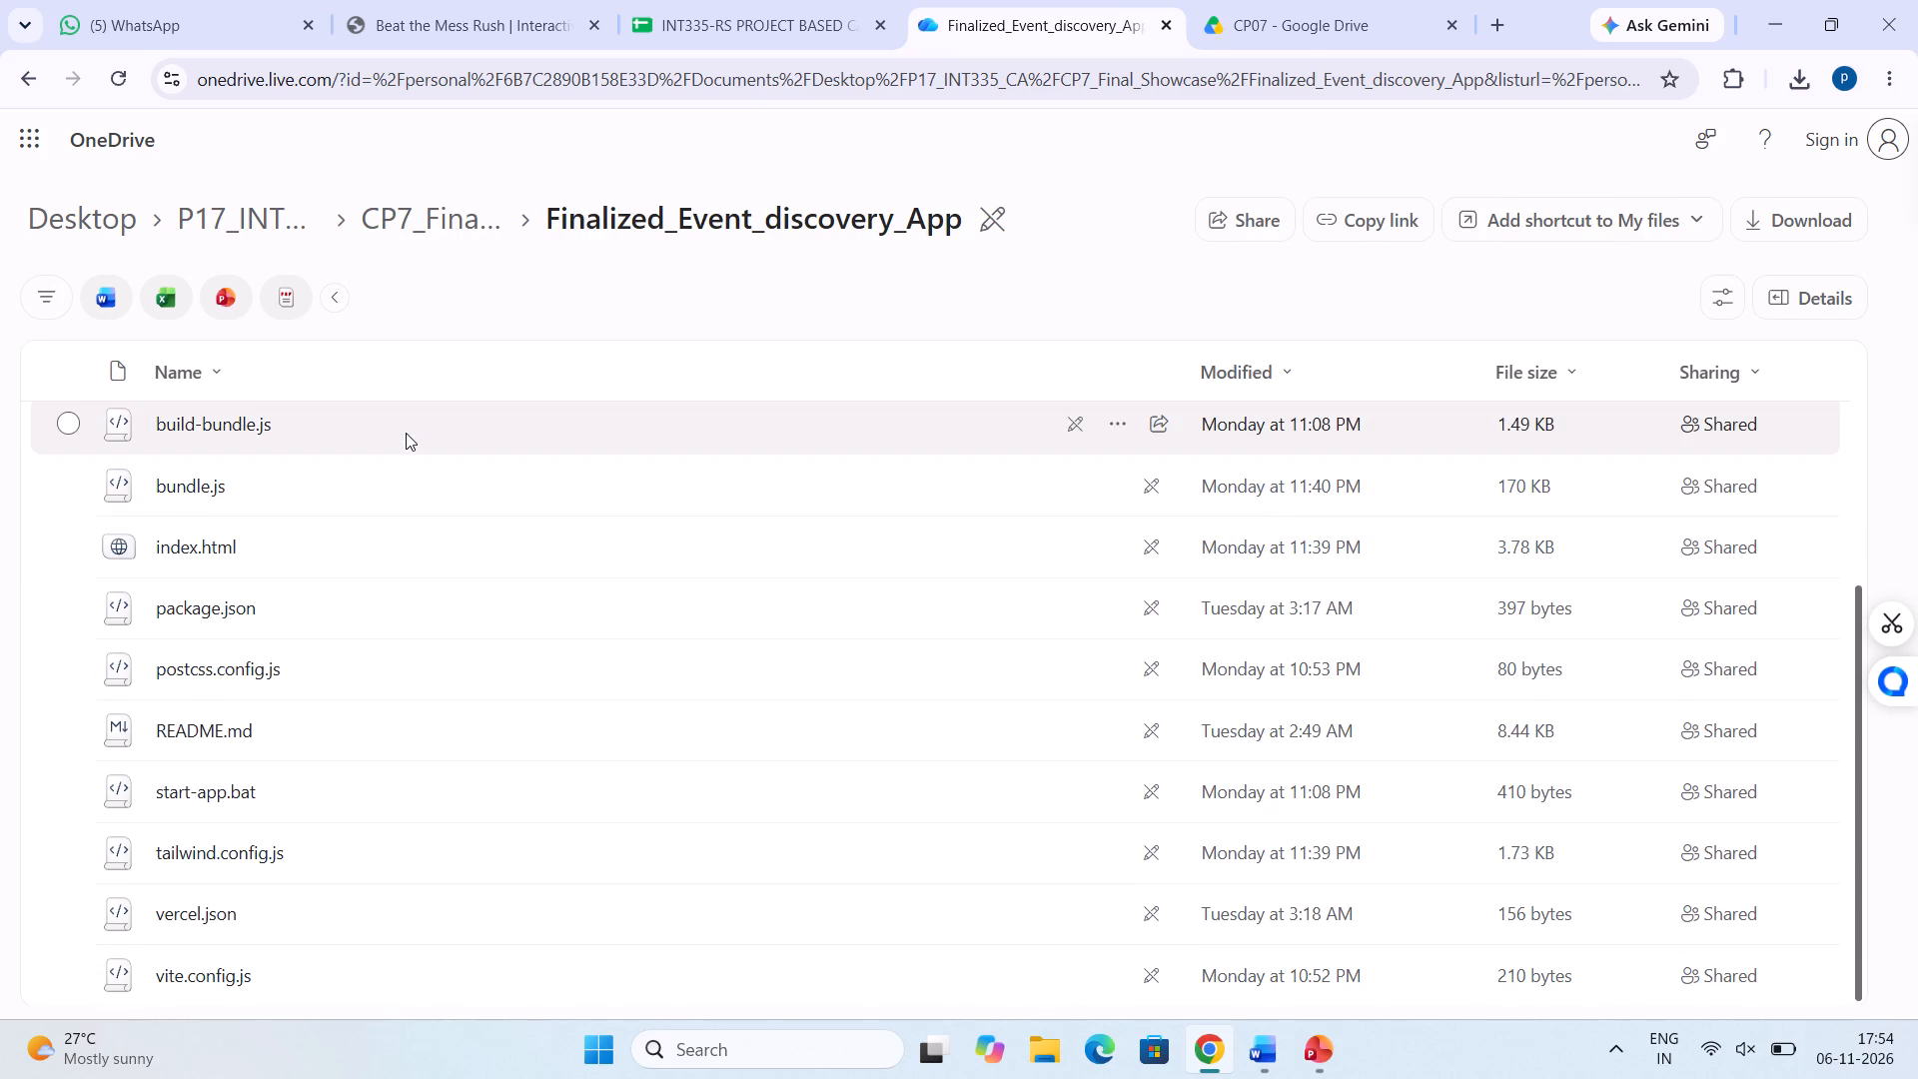
double_click(259, 895)
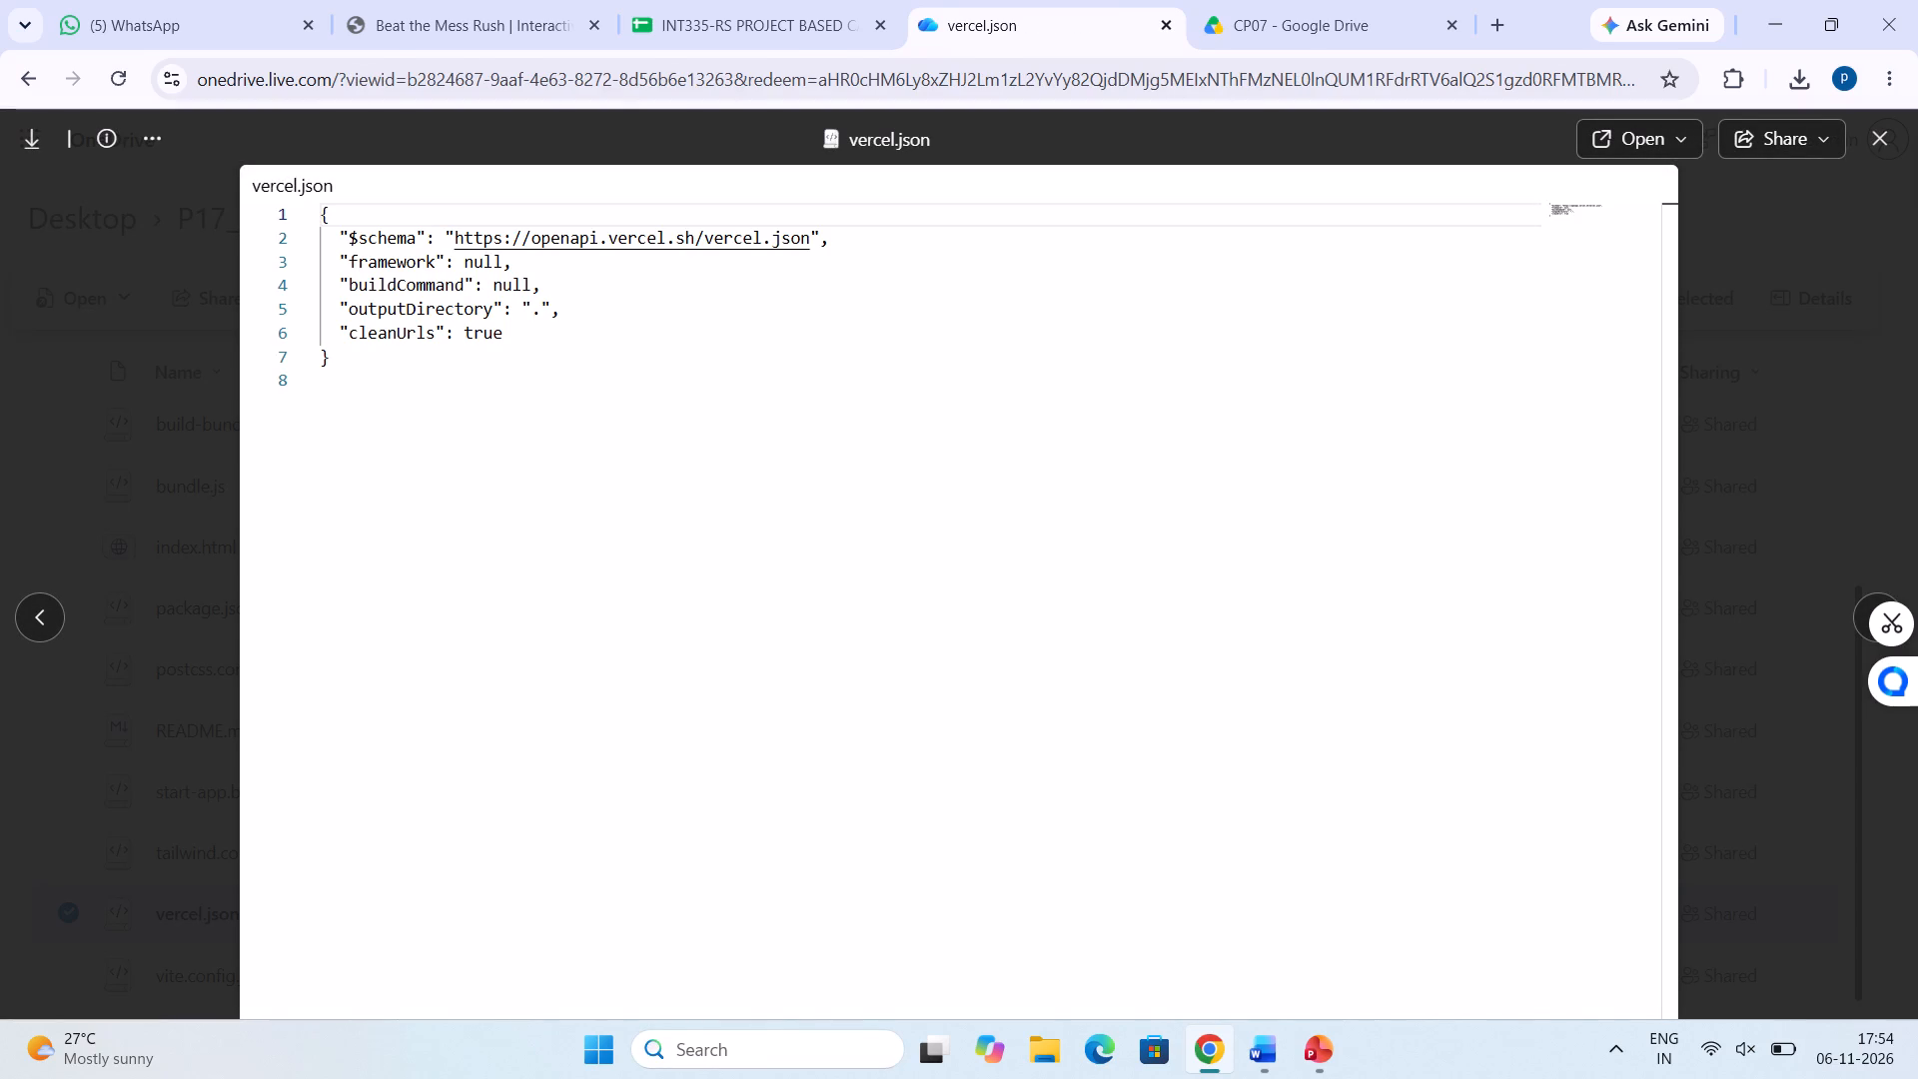
scroll(747, 1048, down, 1)
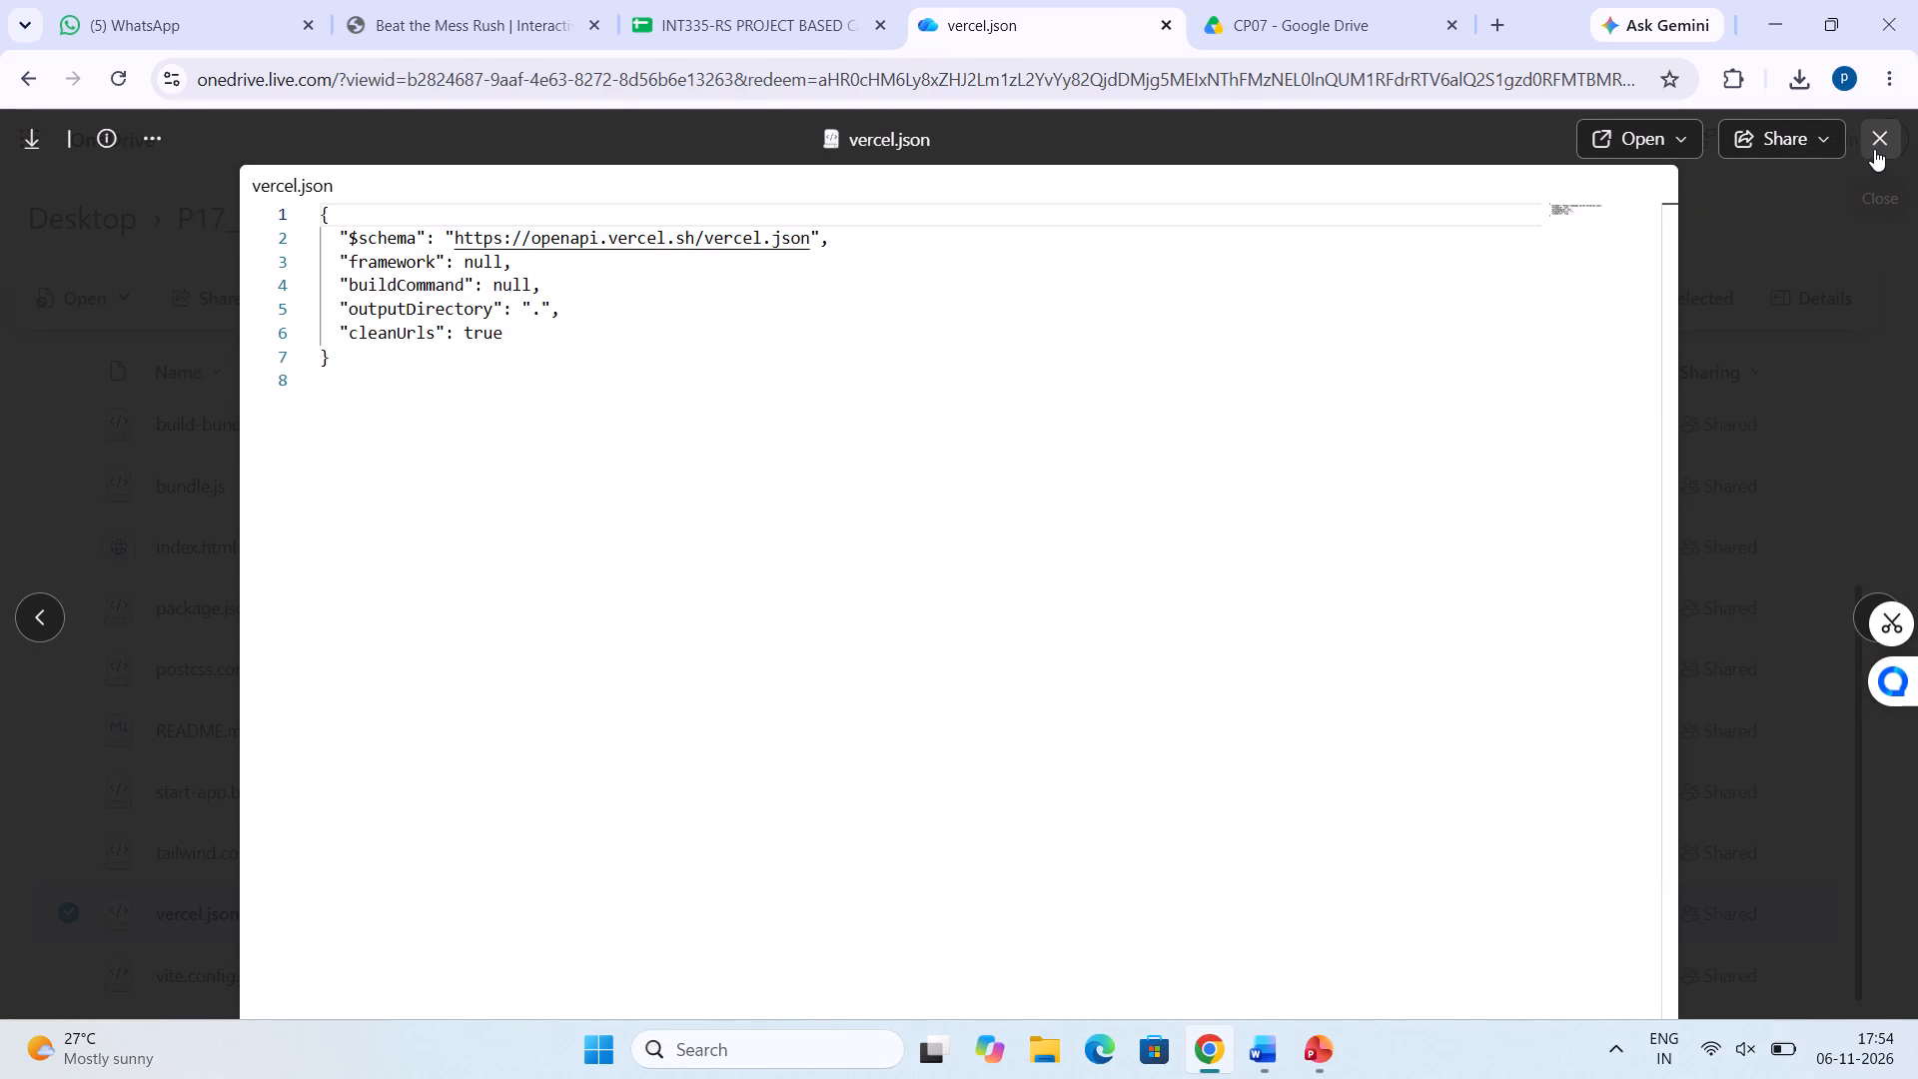
click(1874, 149)
scroll(951, 584, up, 7)
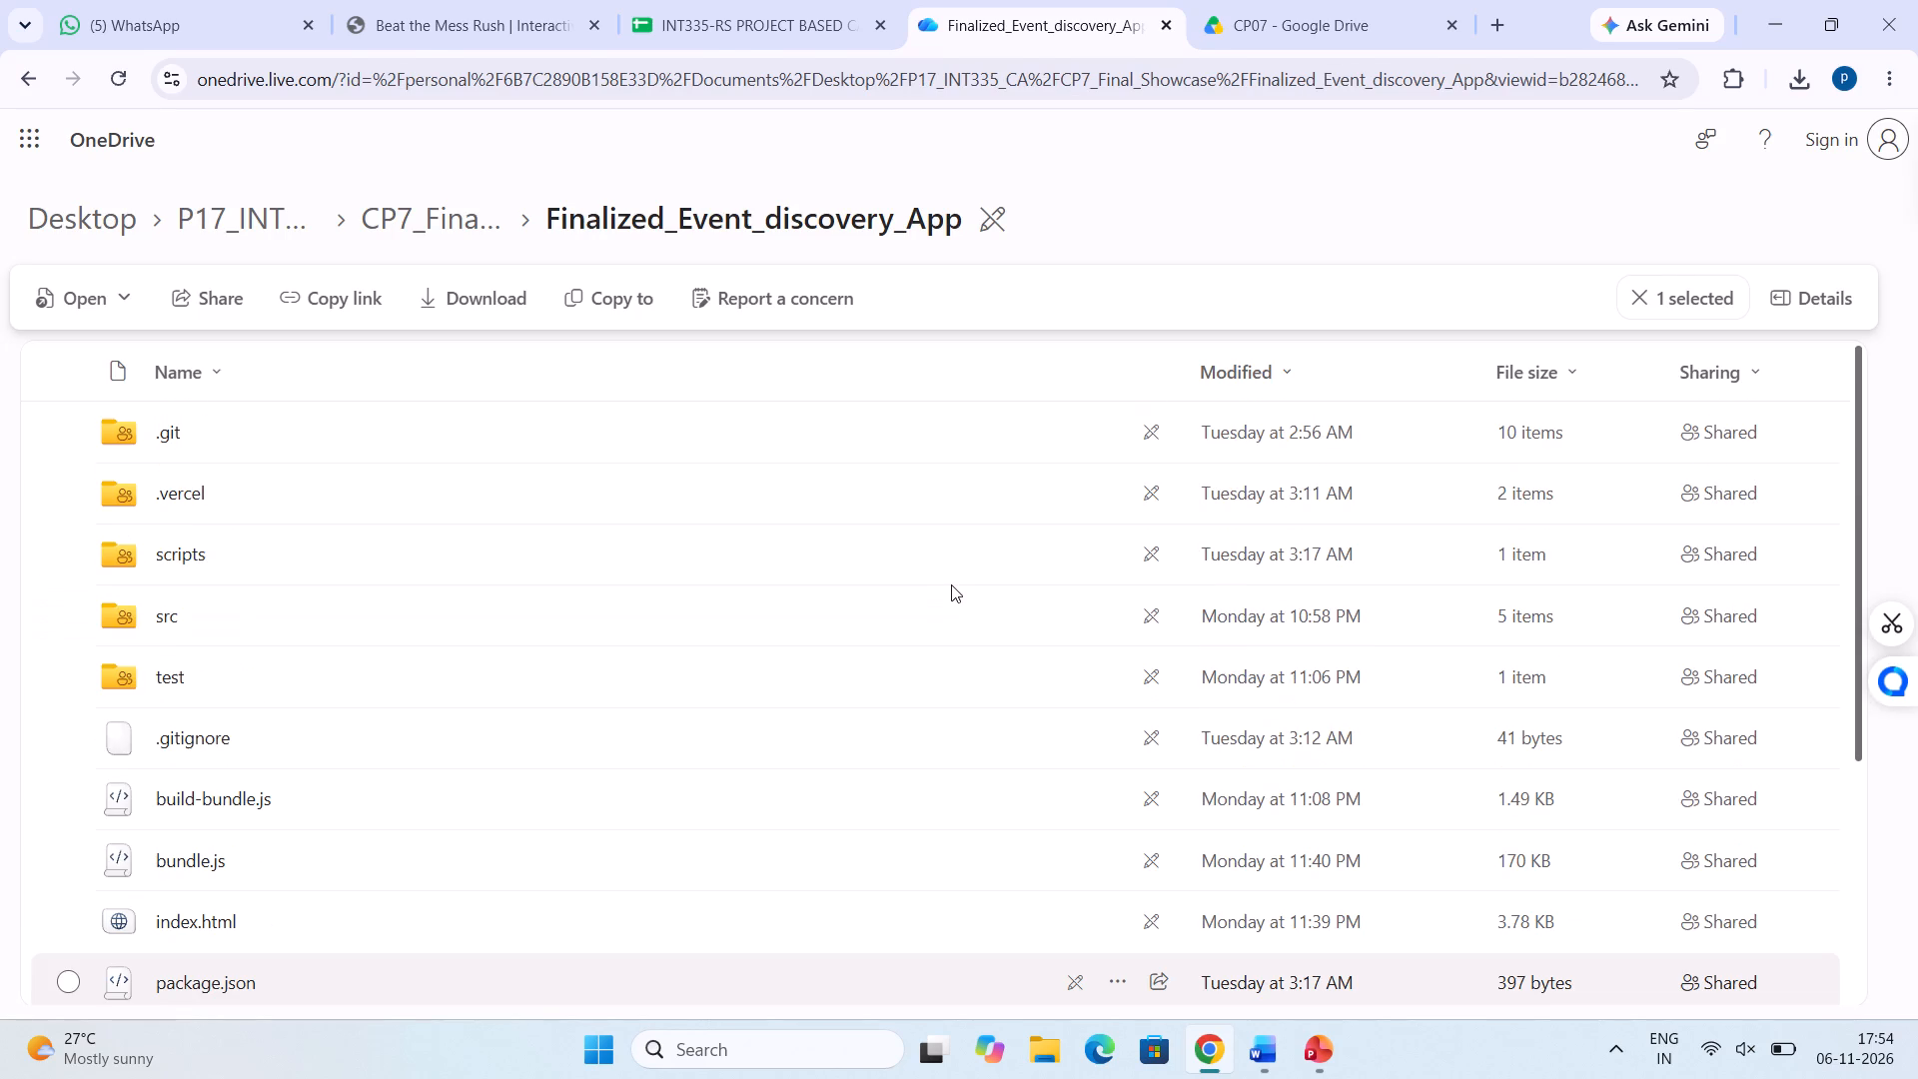
double_click(400, 605)
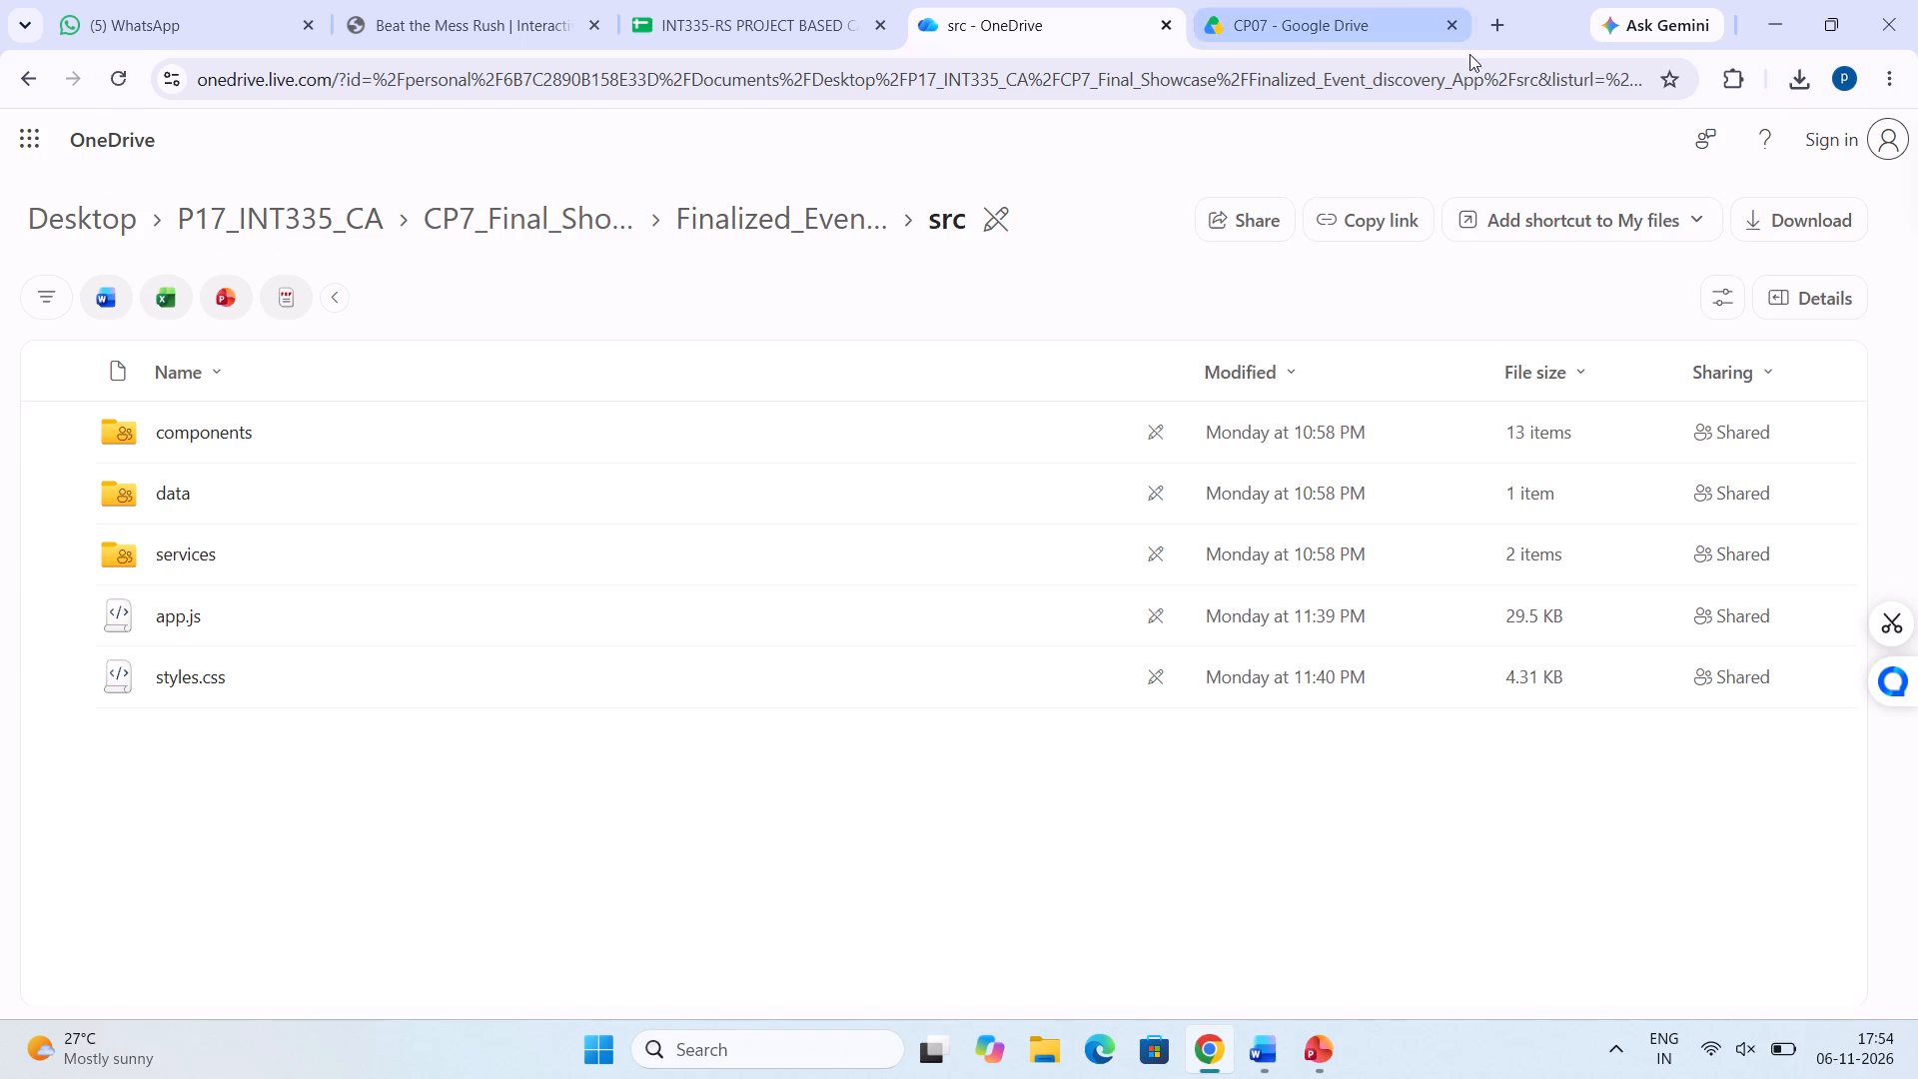
click(1164, 24)
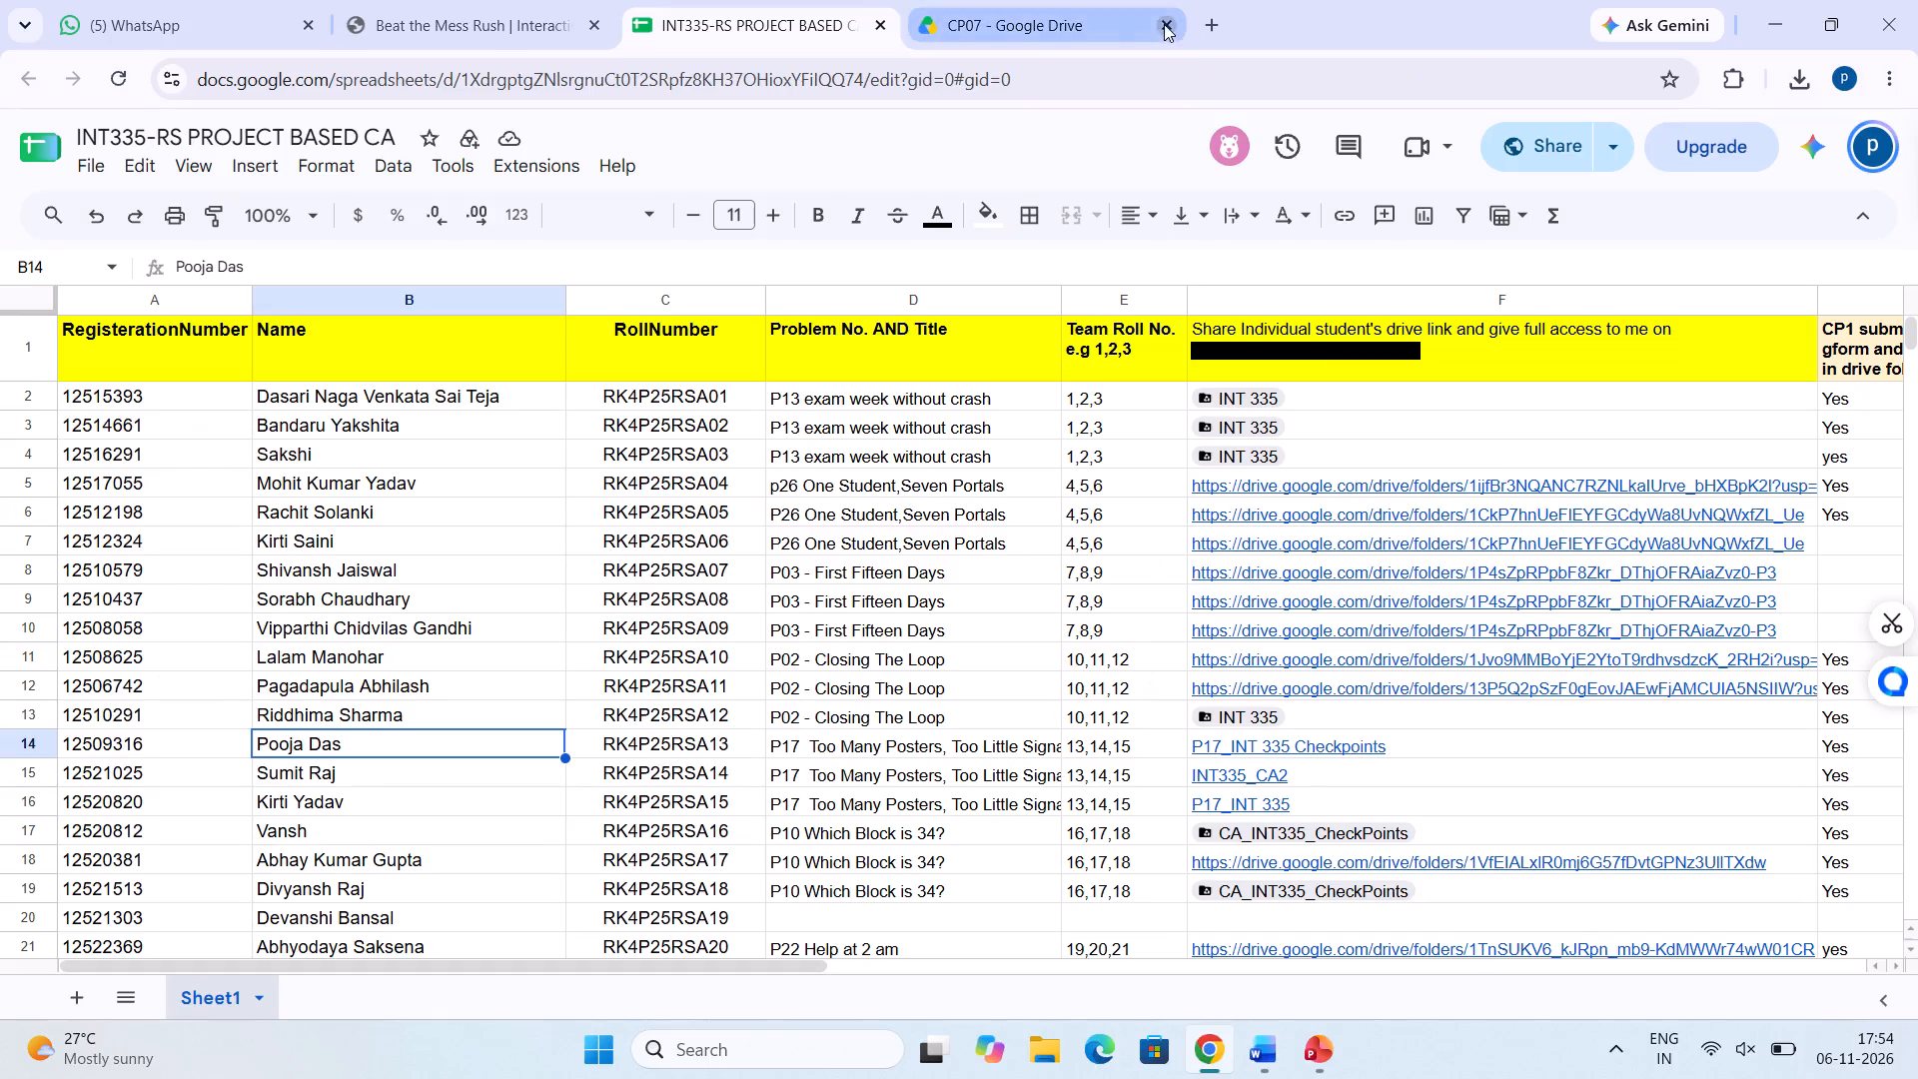
click(1006, 24)
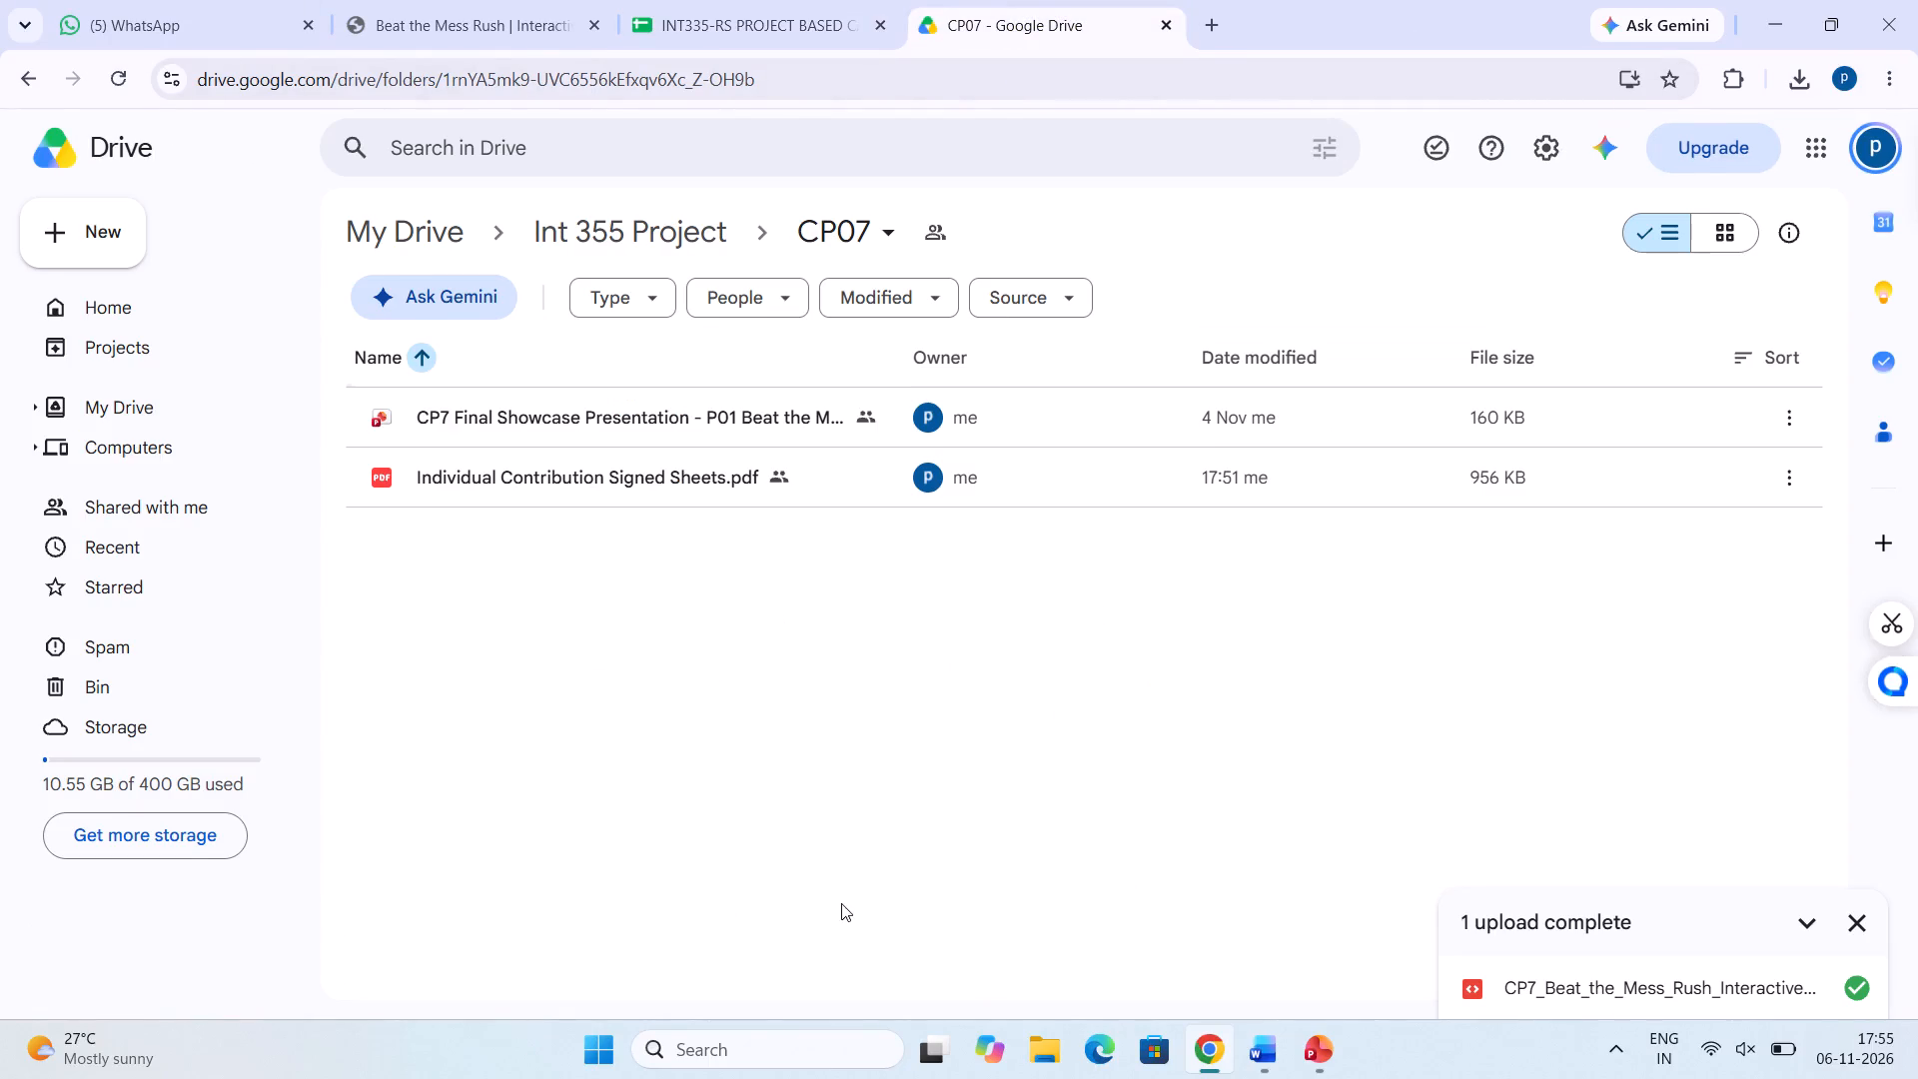
Open Final Report (2) from the Downloads folder and examine it from the table of contents to the appendix field photographs.
click(1035, 1038)
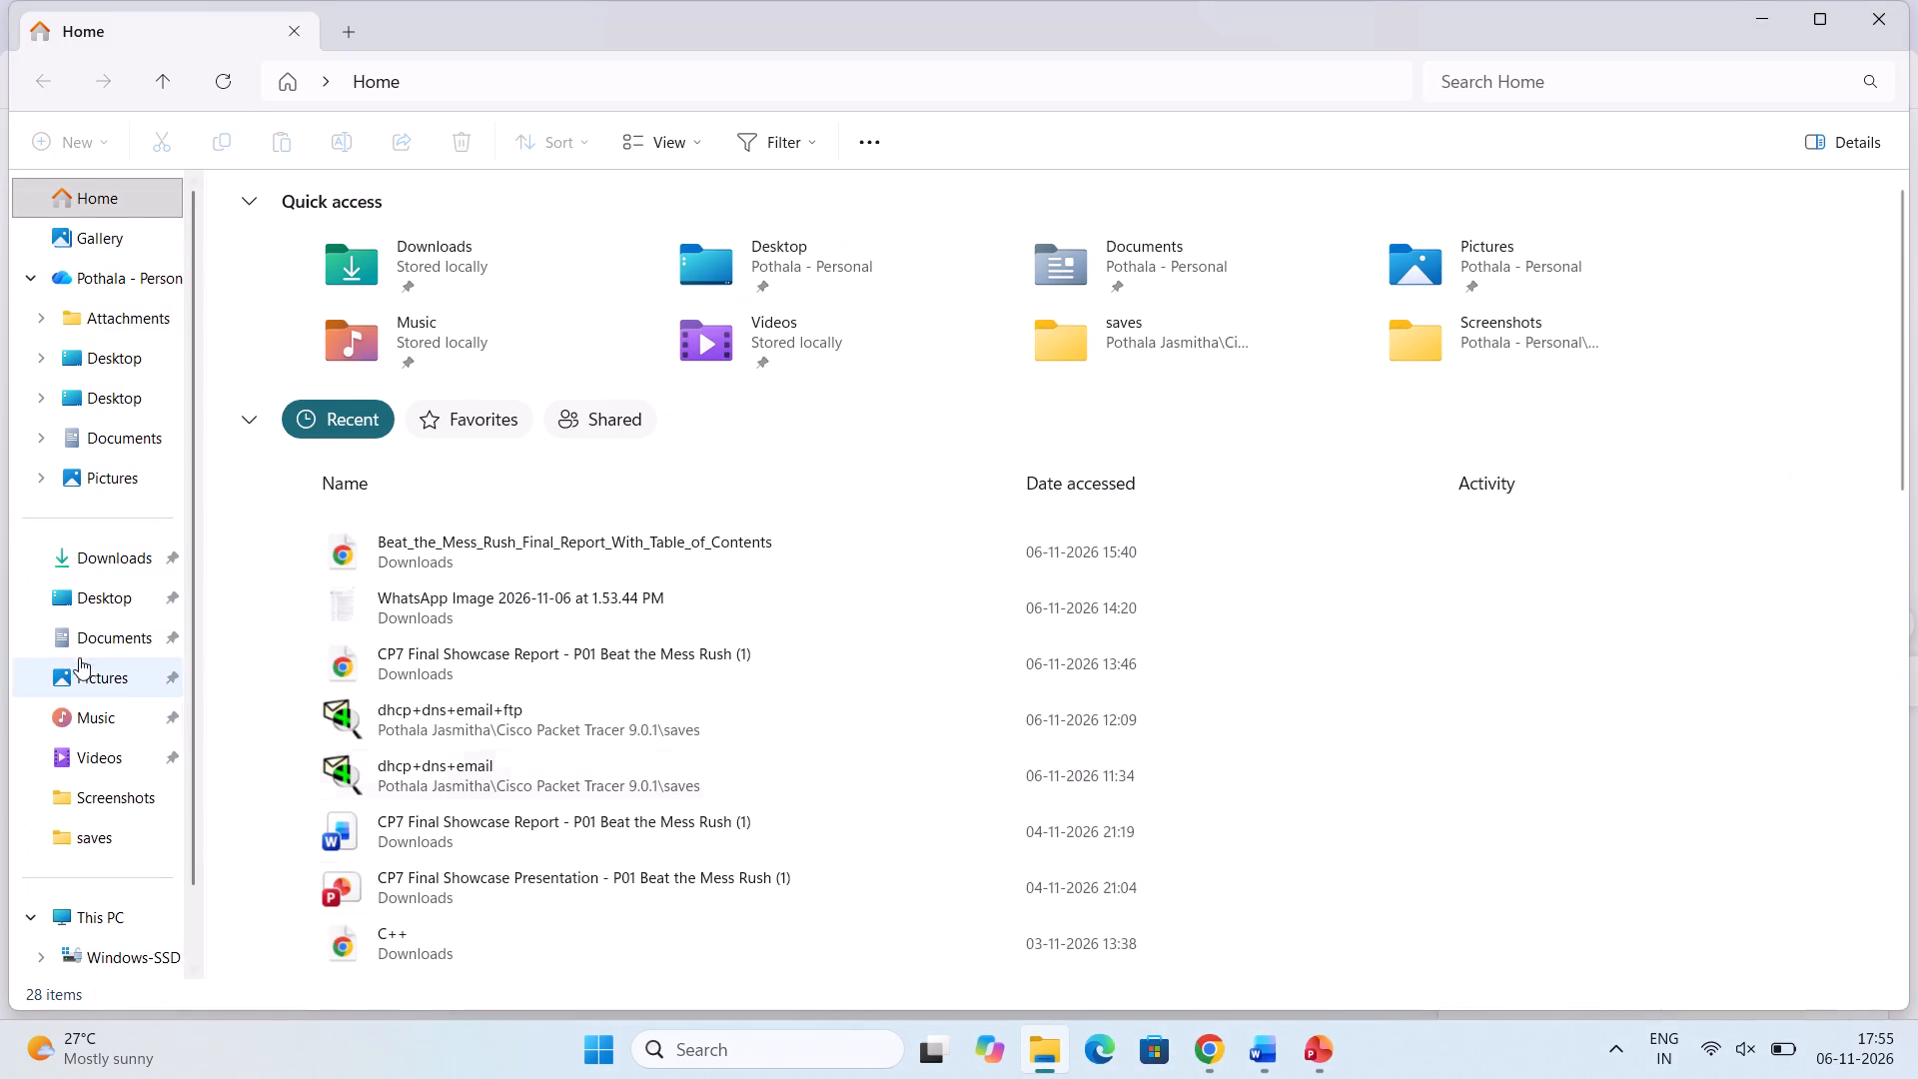
click(108, 572)
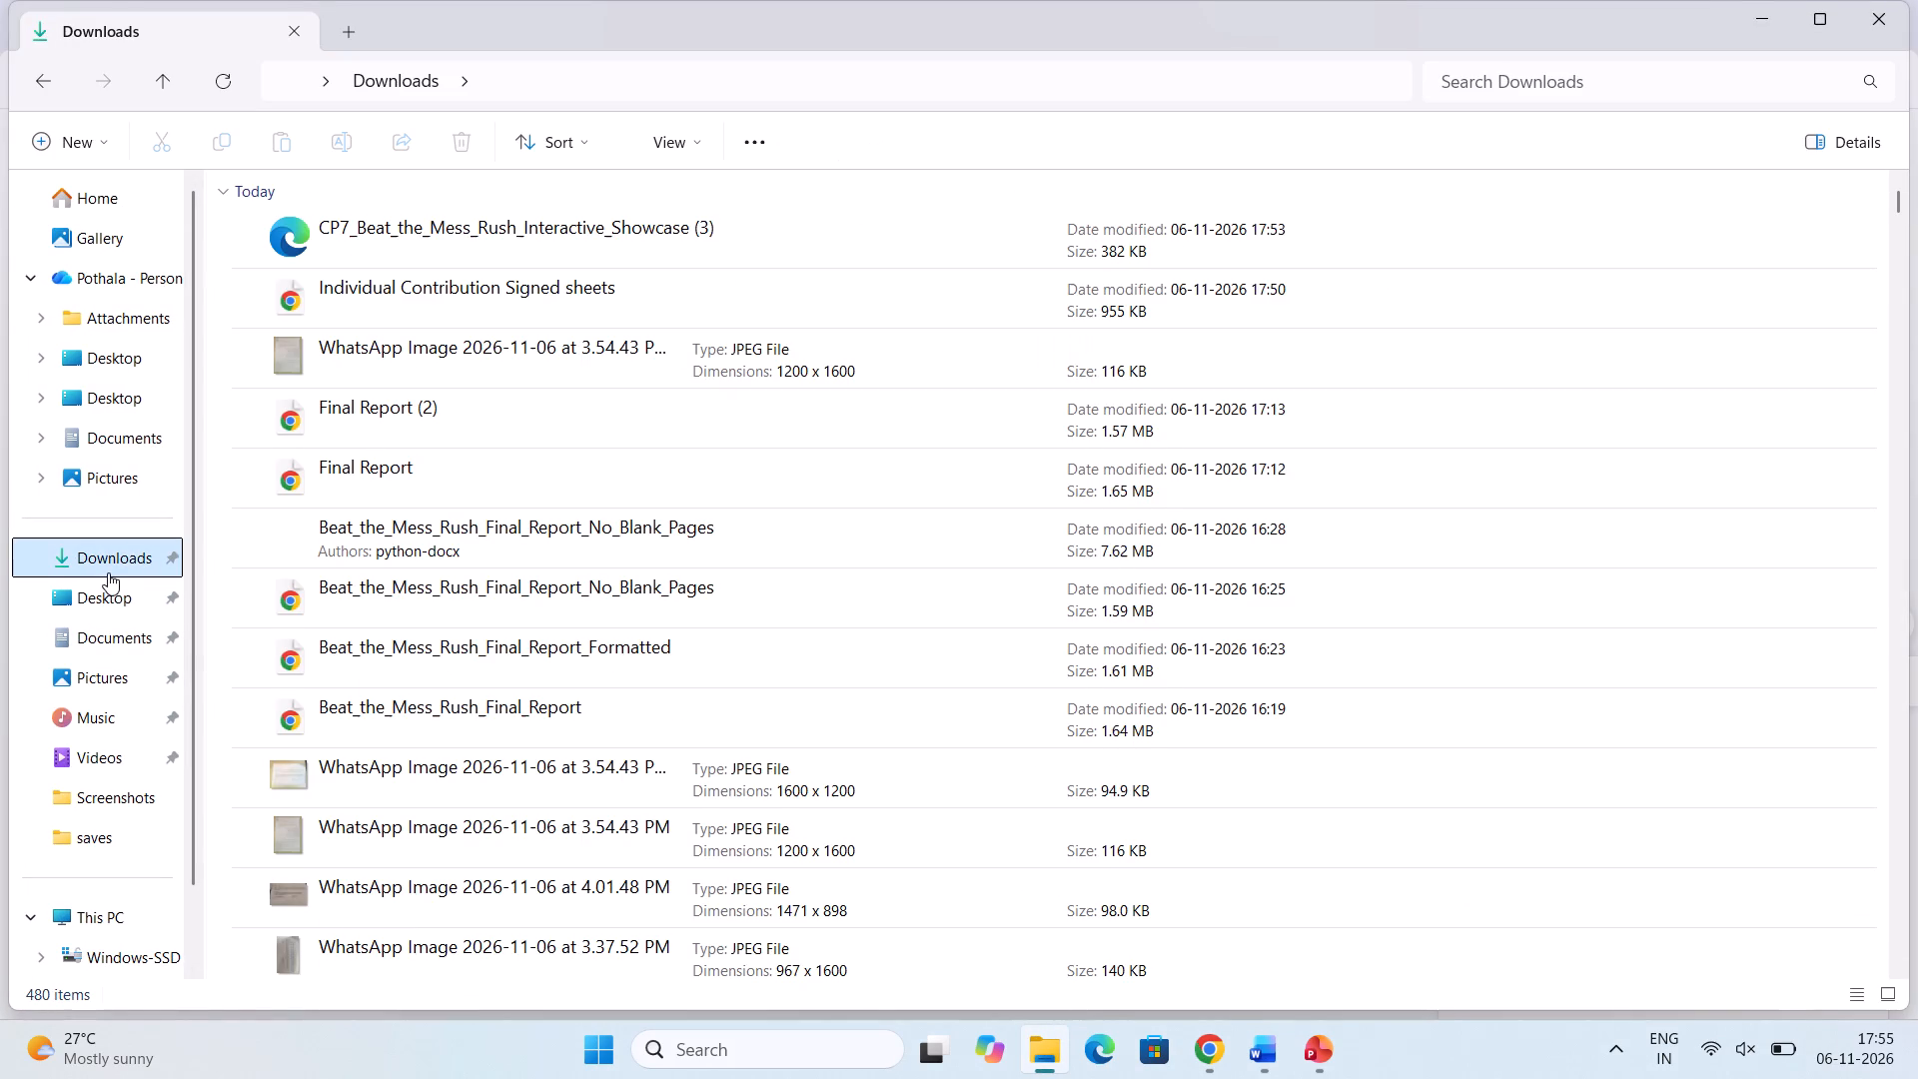
double_click(496, 406)
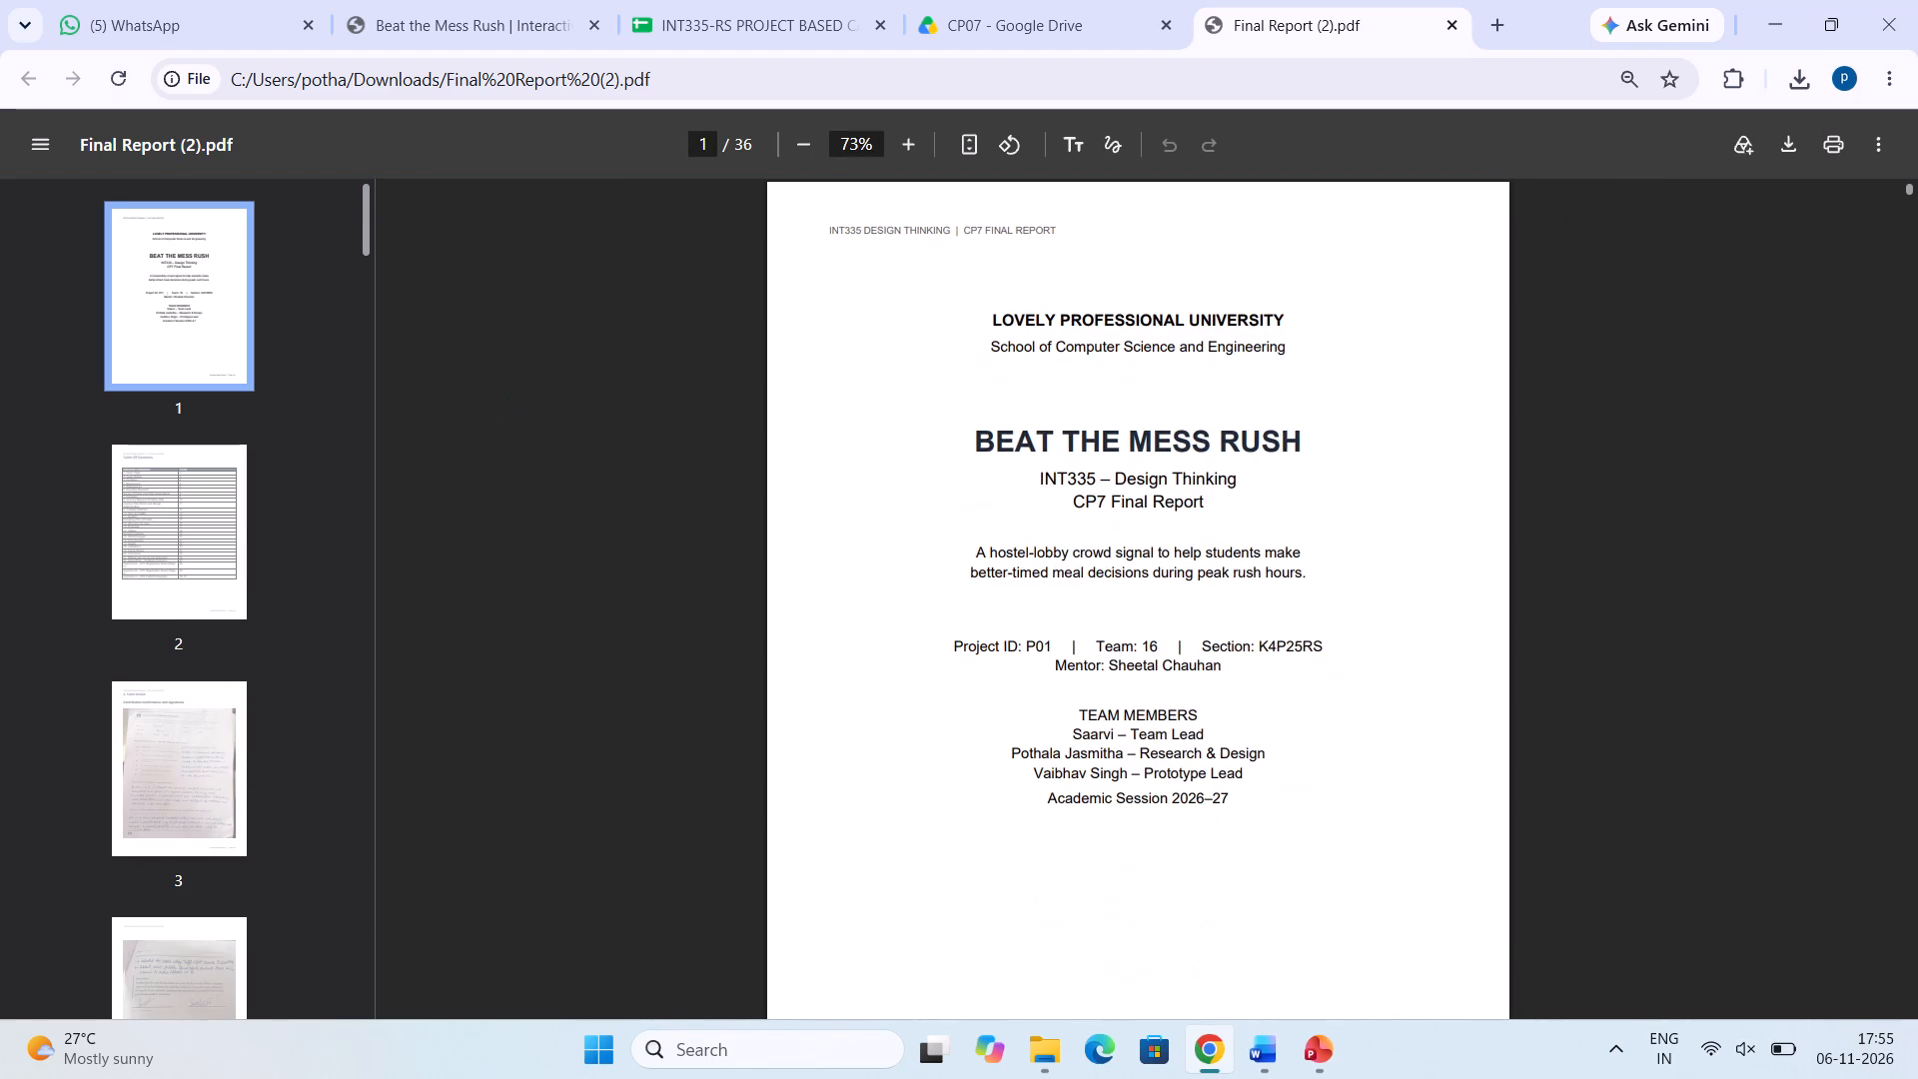
scroll(1047, 690, down, 6)
scroll(1047, 690, up, 1)
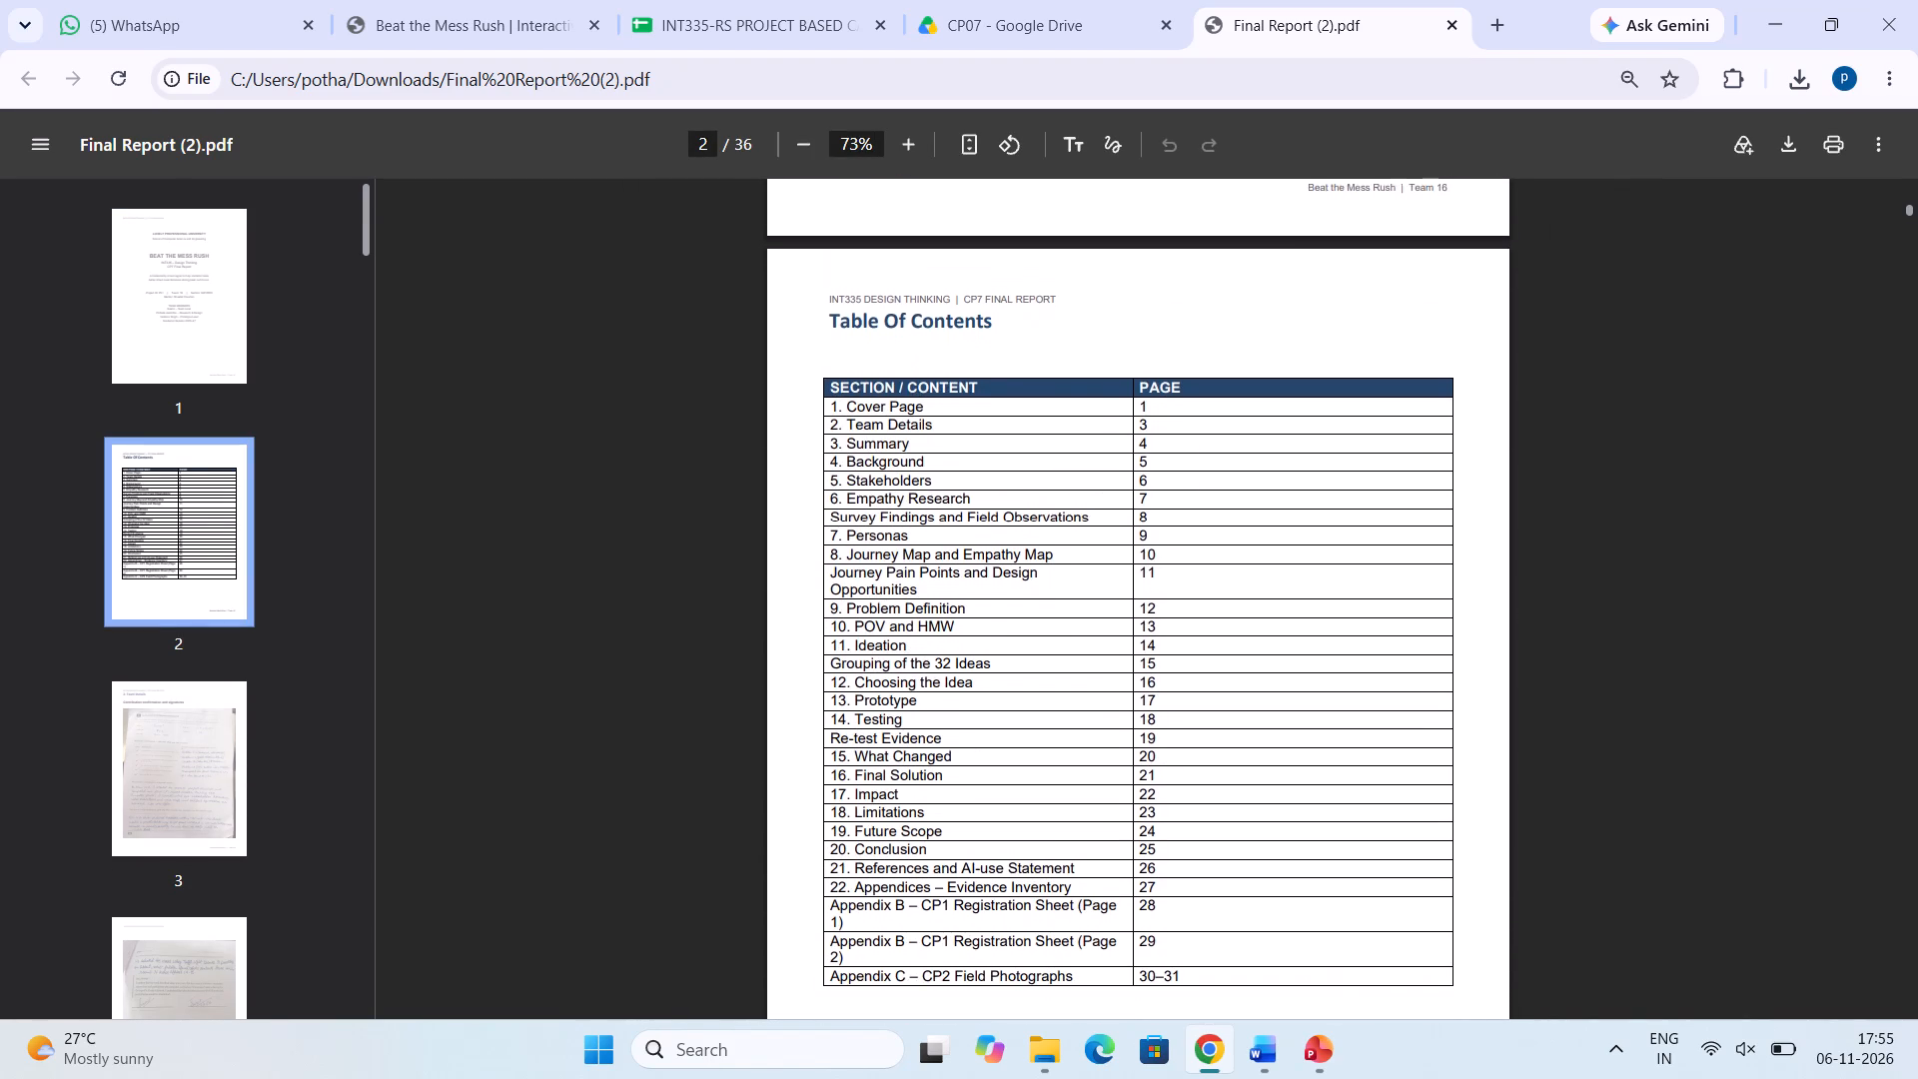
scroll(1047, 690, down, 12)
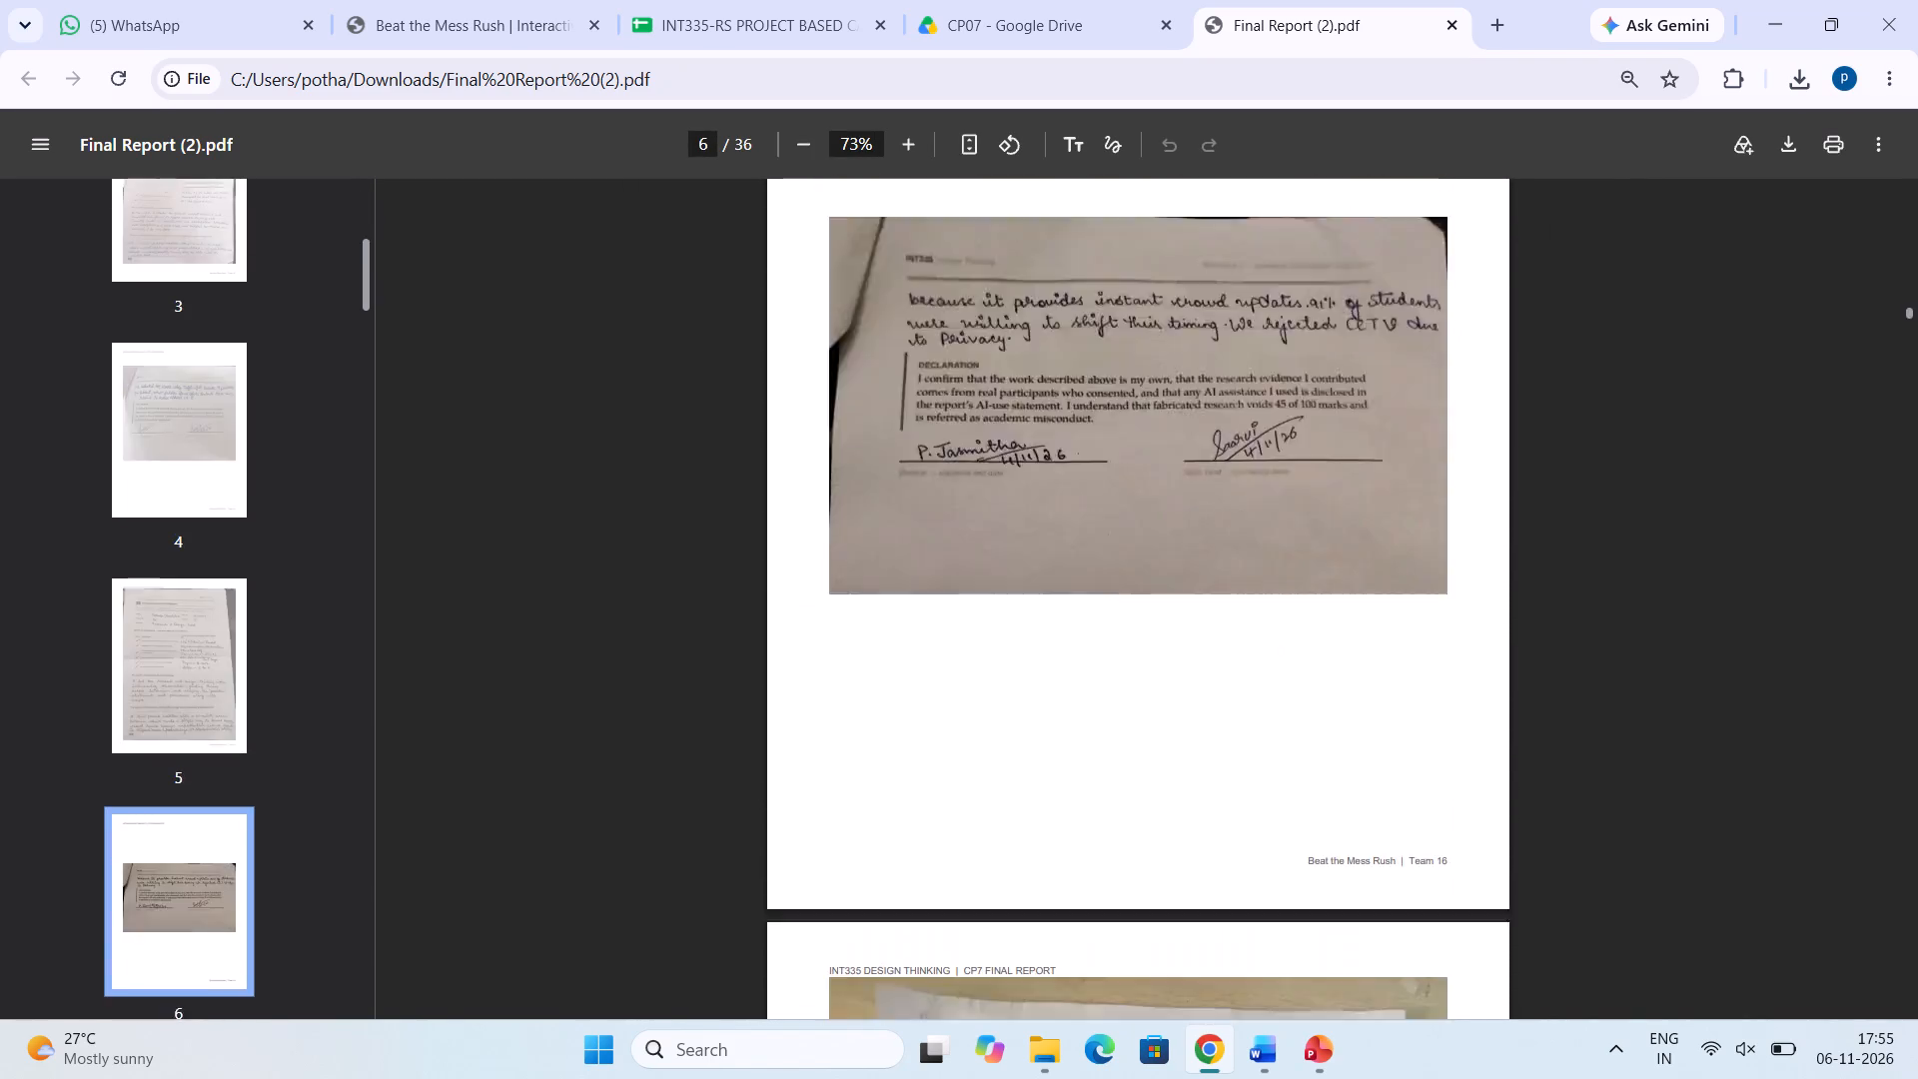
scroll(1047, 690, down, 7)
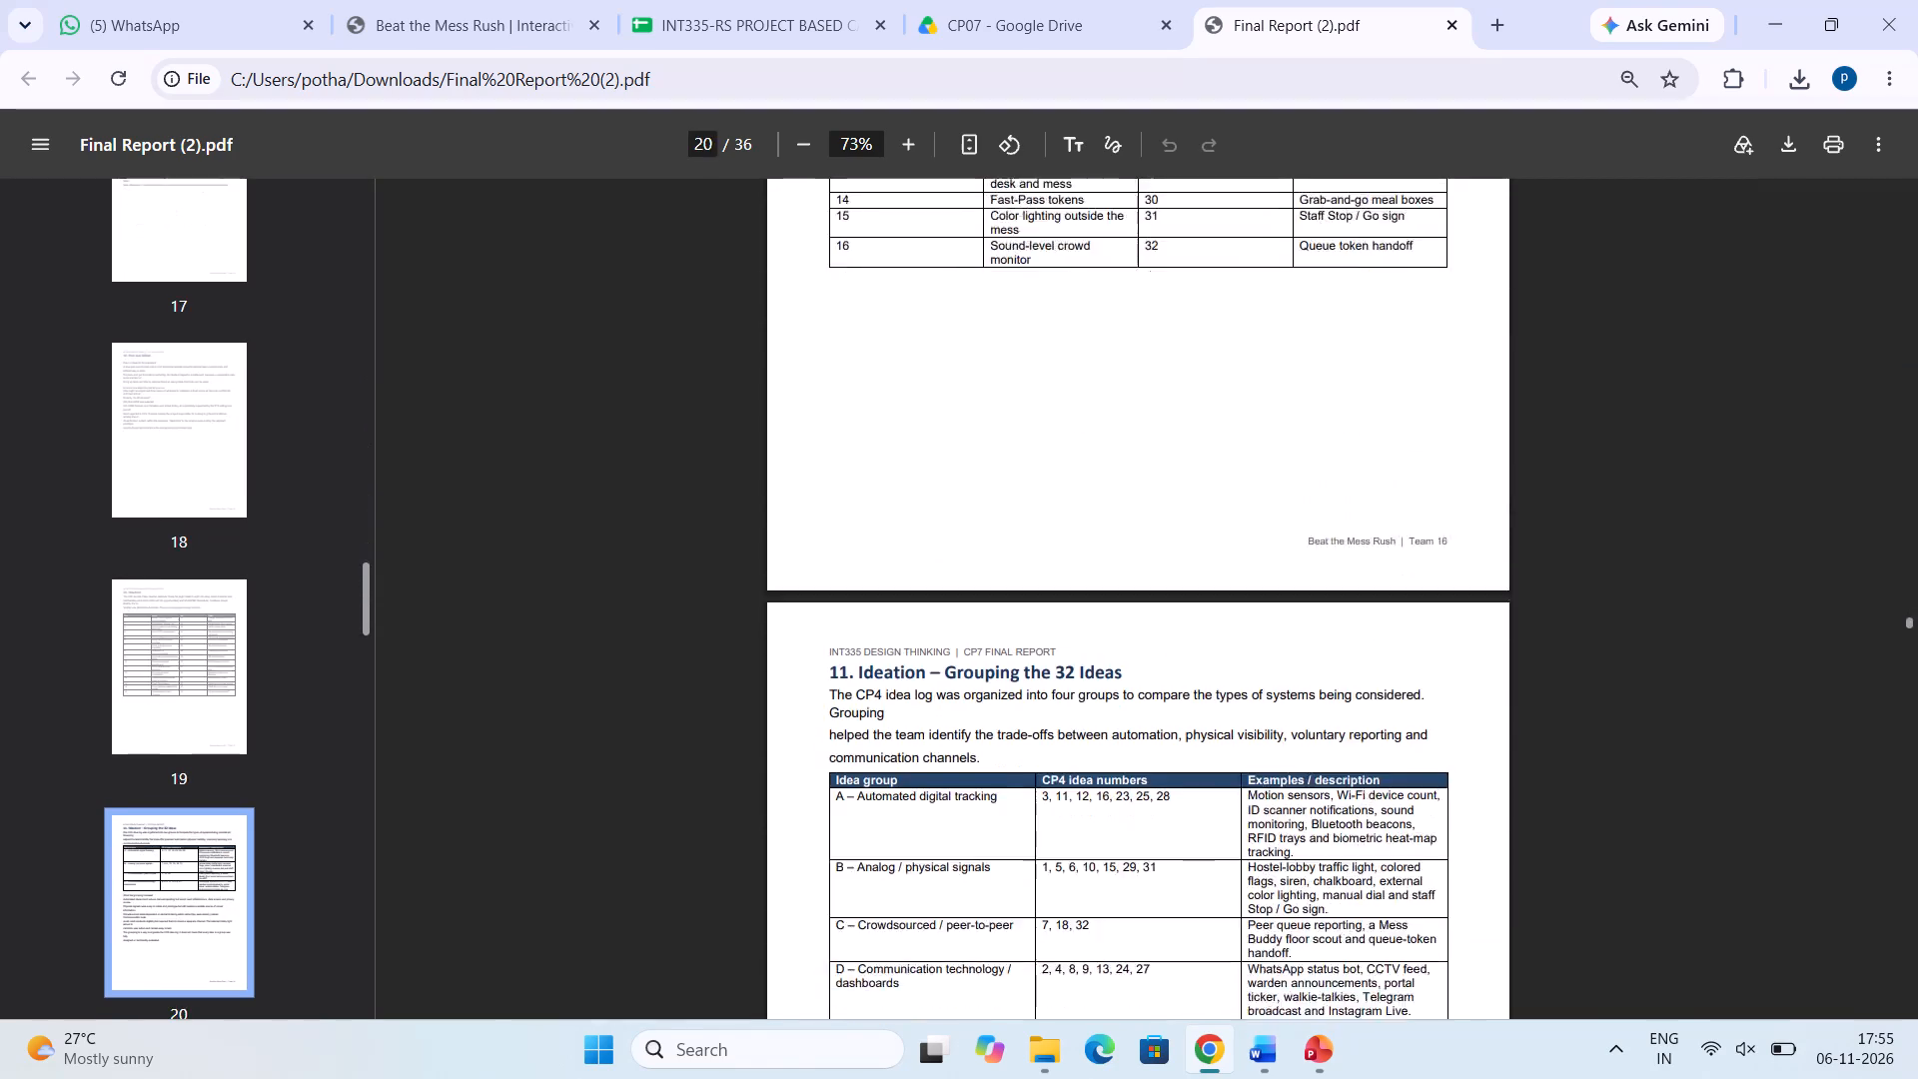
scroll(1047, 690, down, 7)
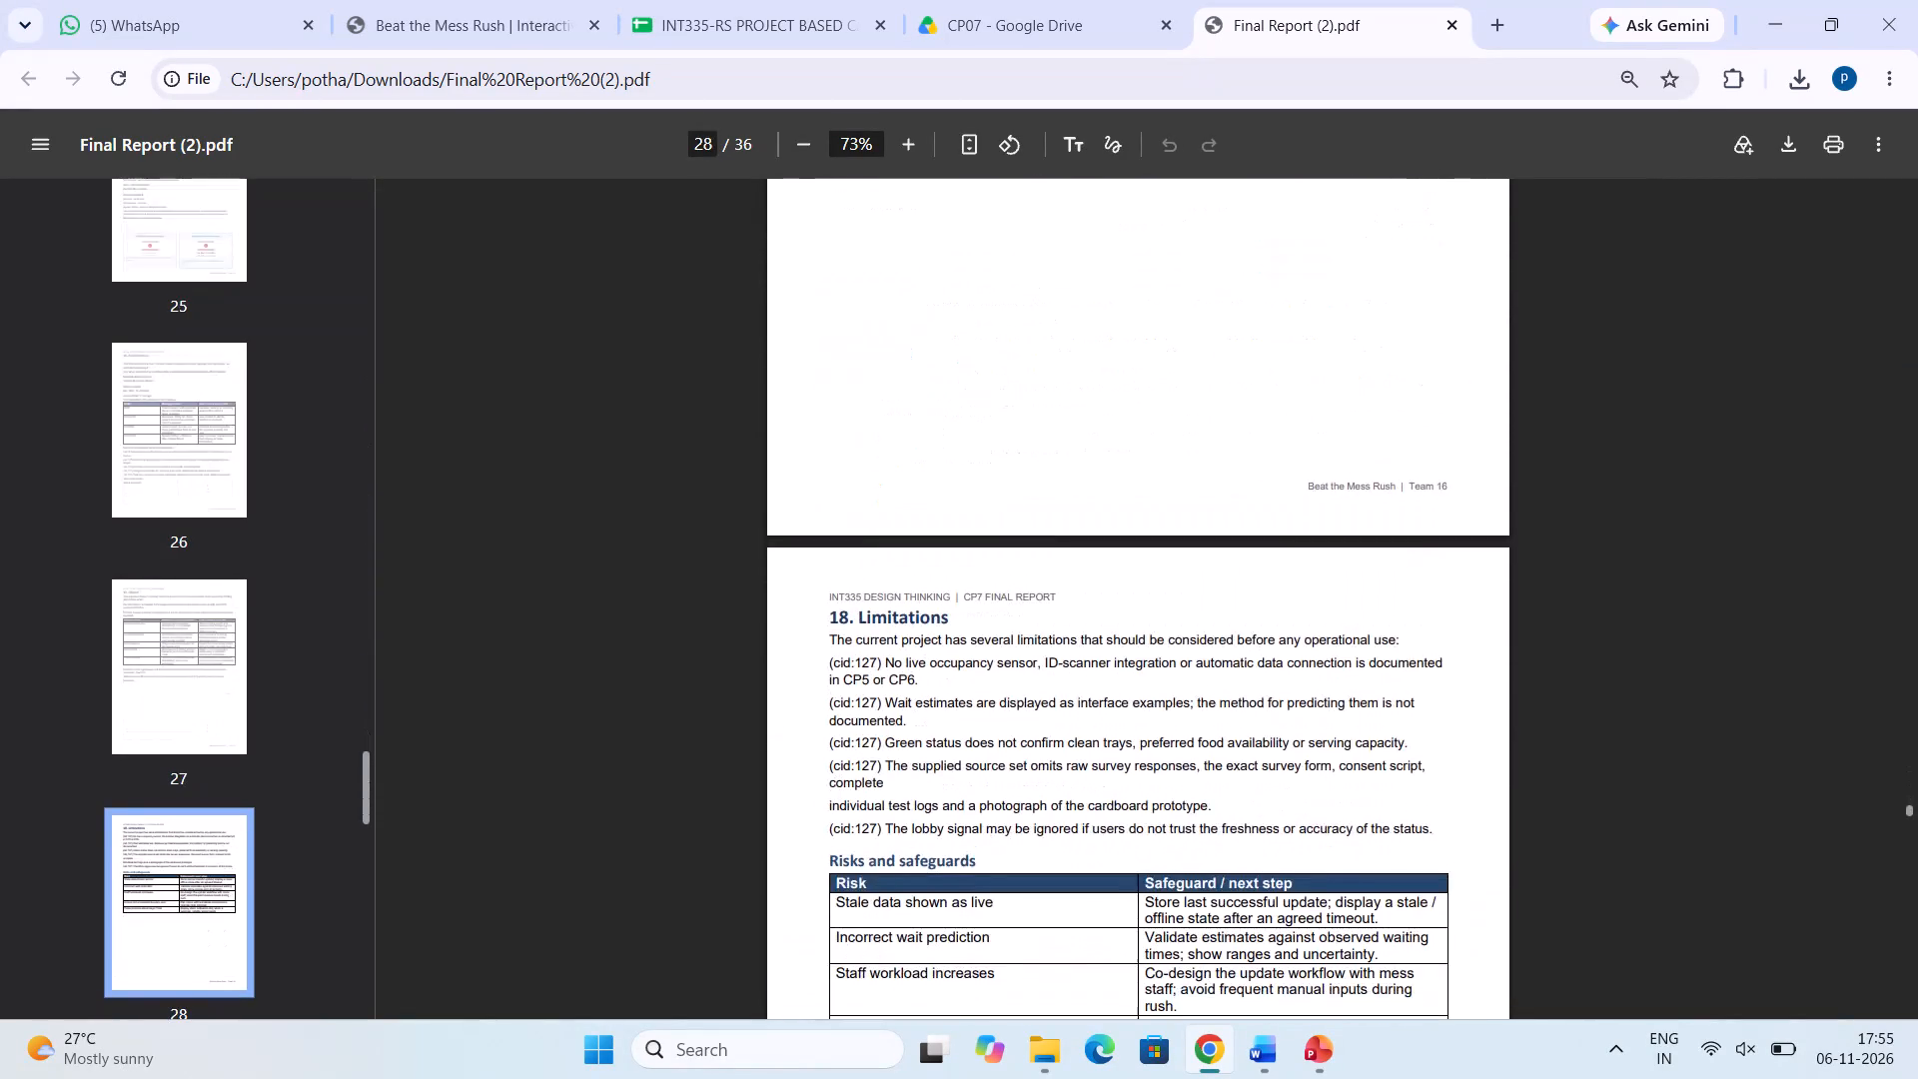
scroll(1047, 690, up, 6)
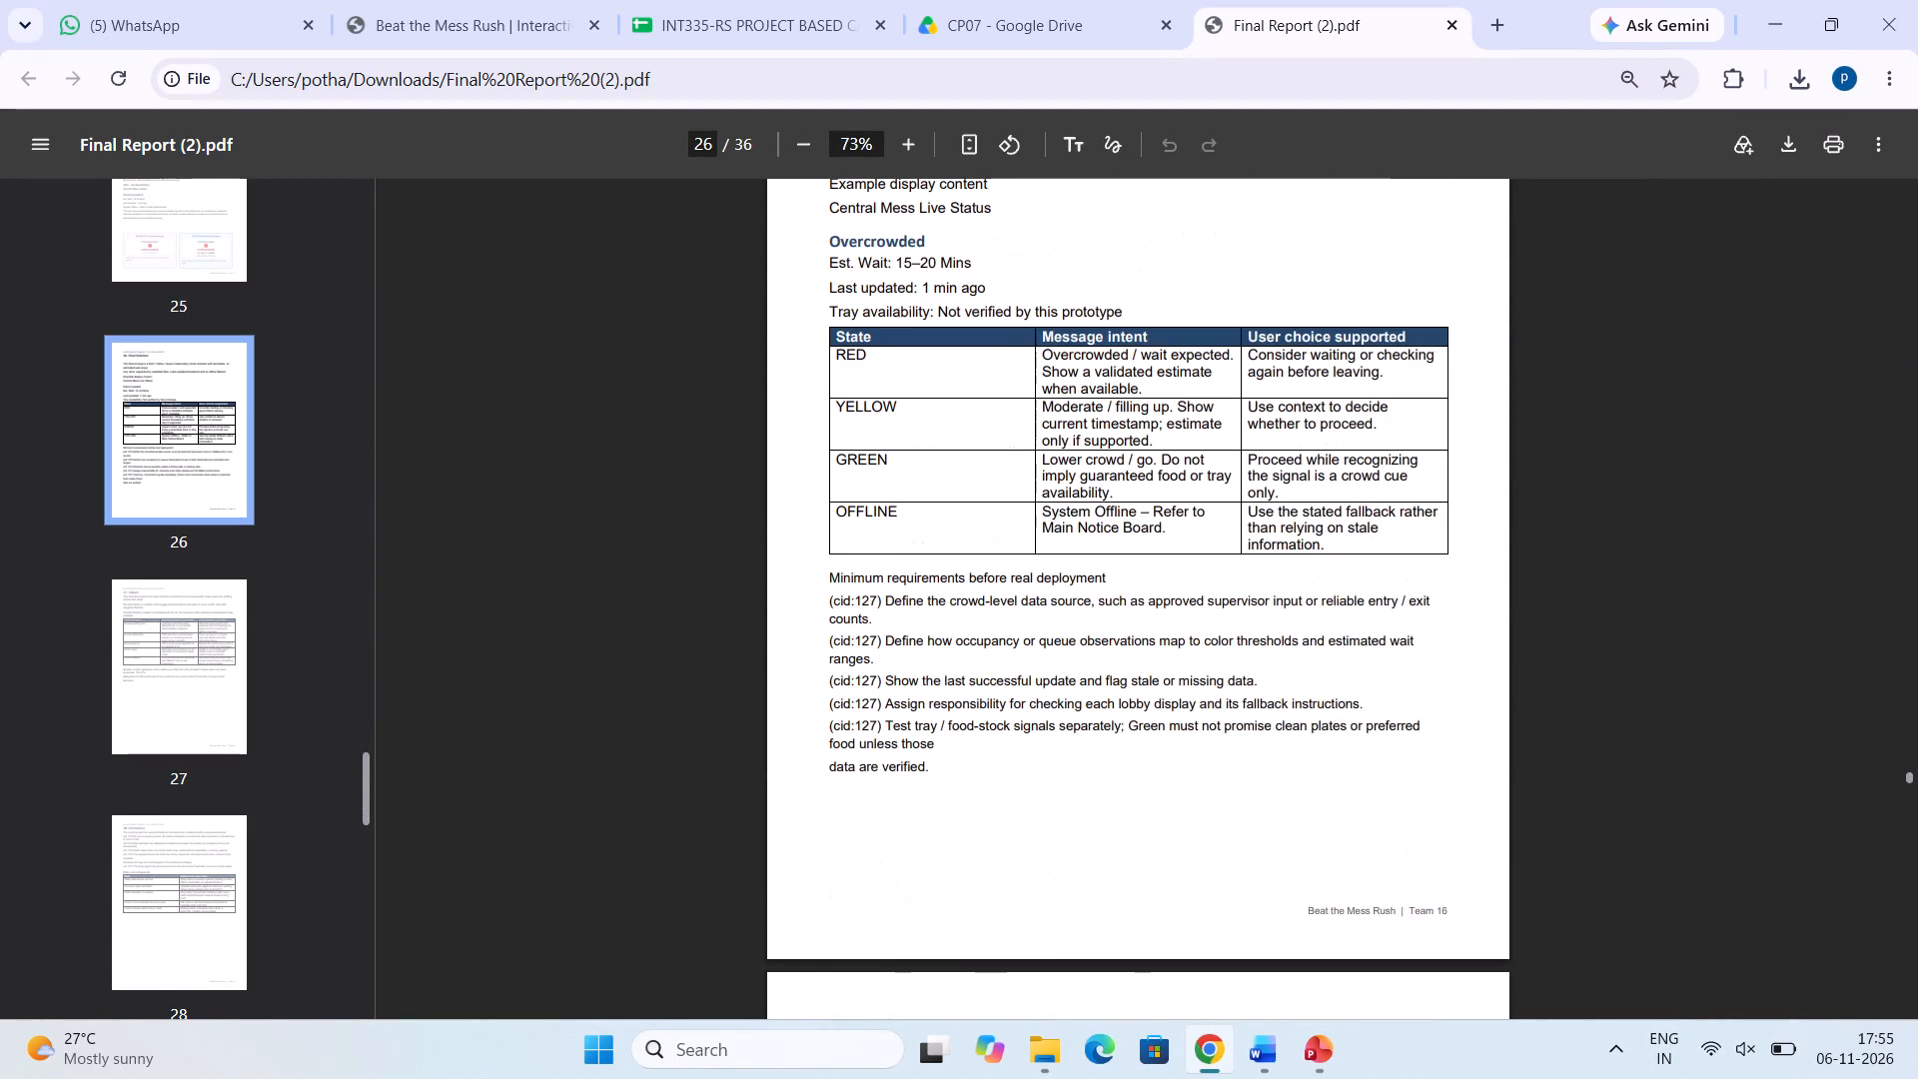
scroll(1047, 690, up, 2)
scroll(1047, 690, down, 5)
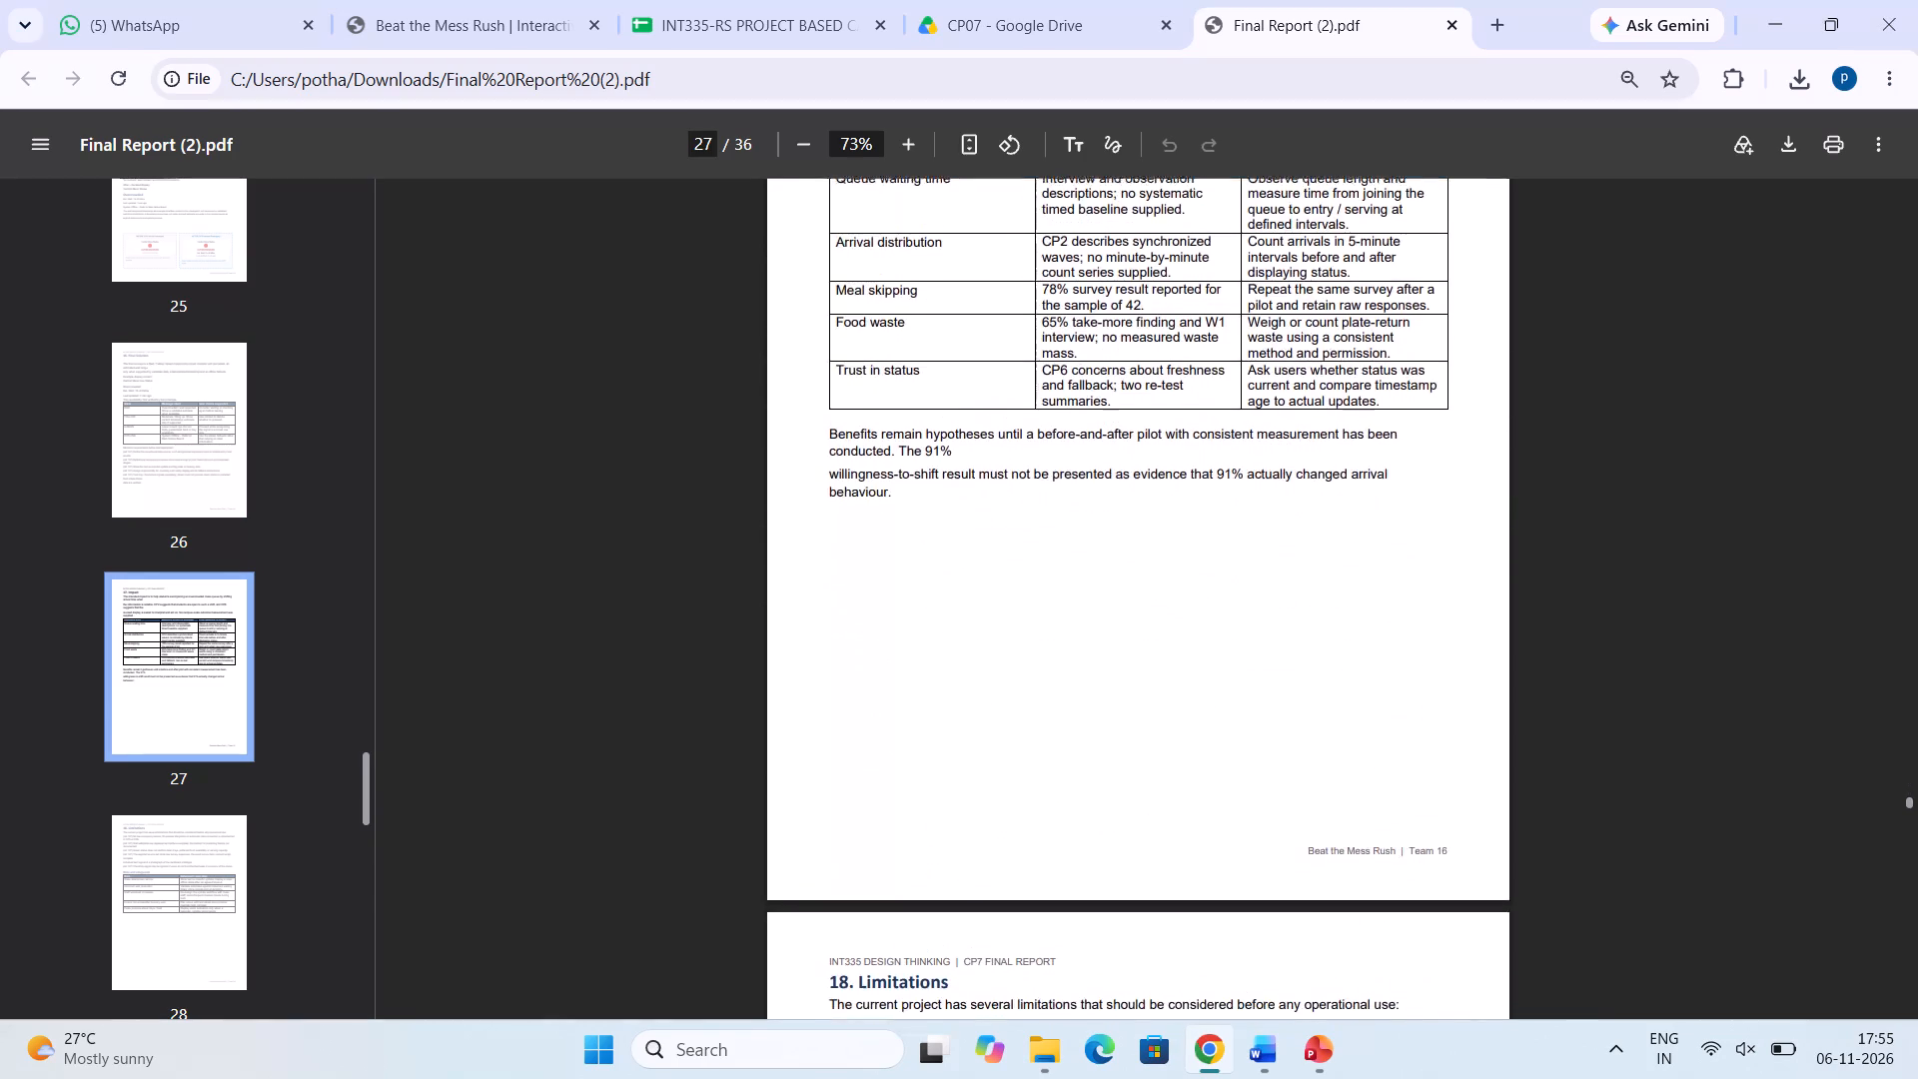
scroll(1047, 690, down, 10)
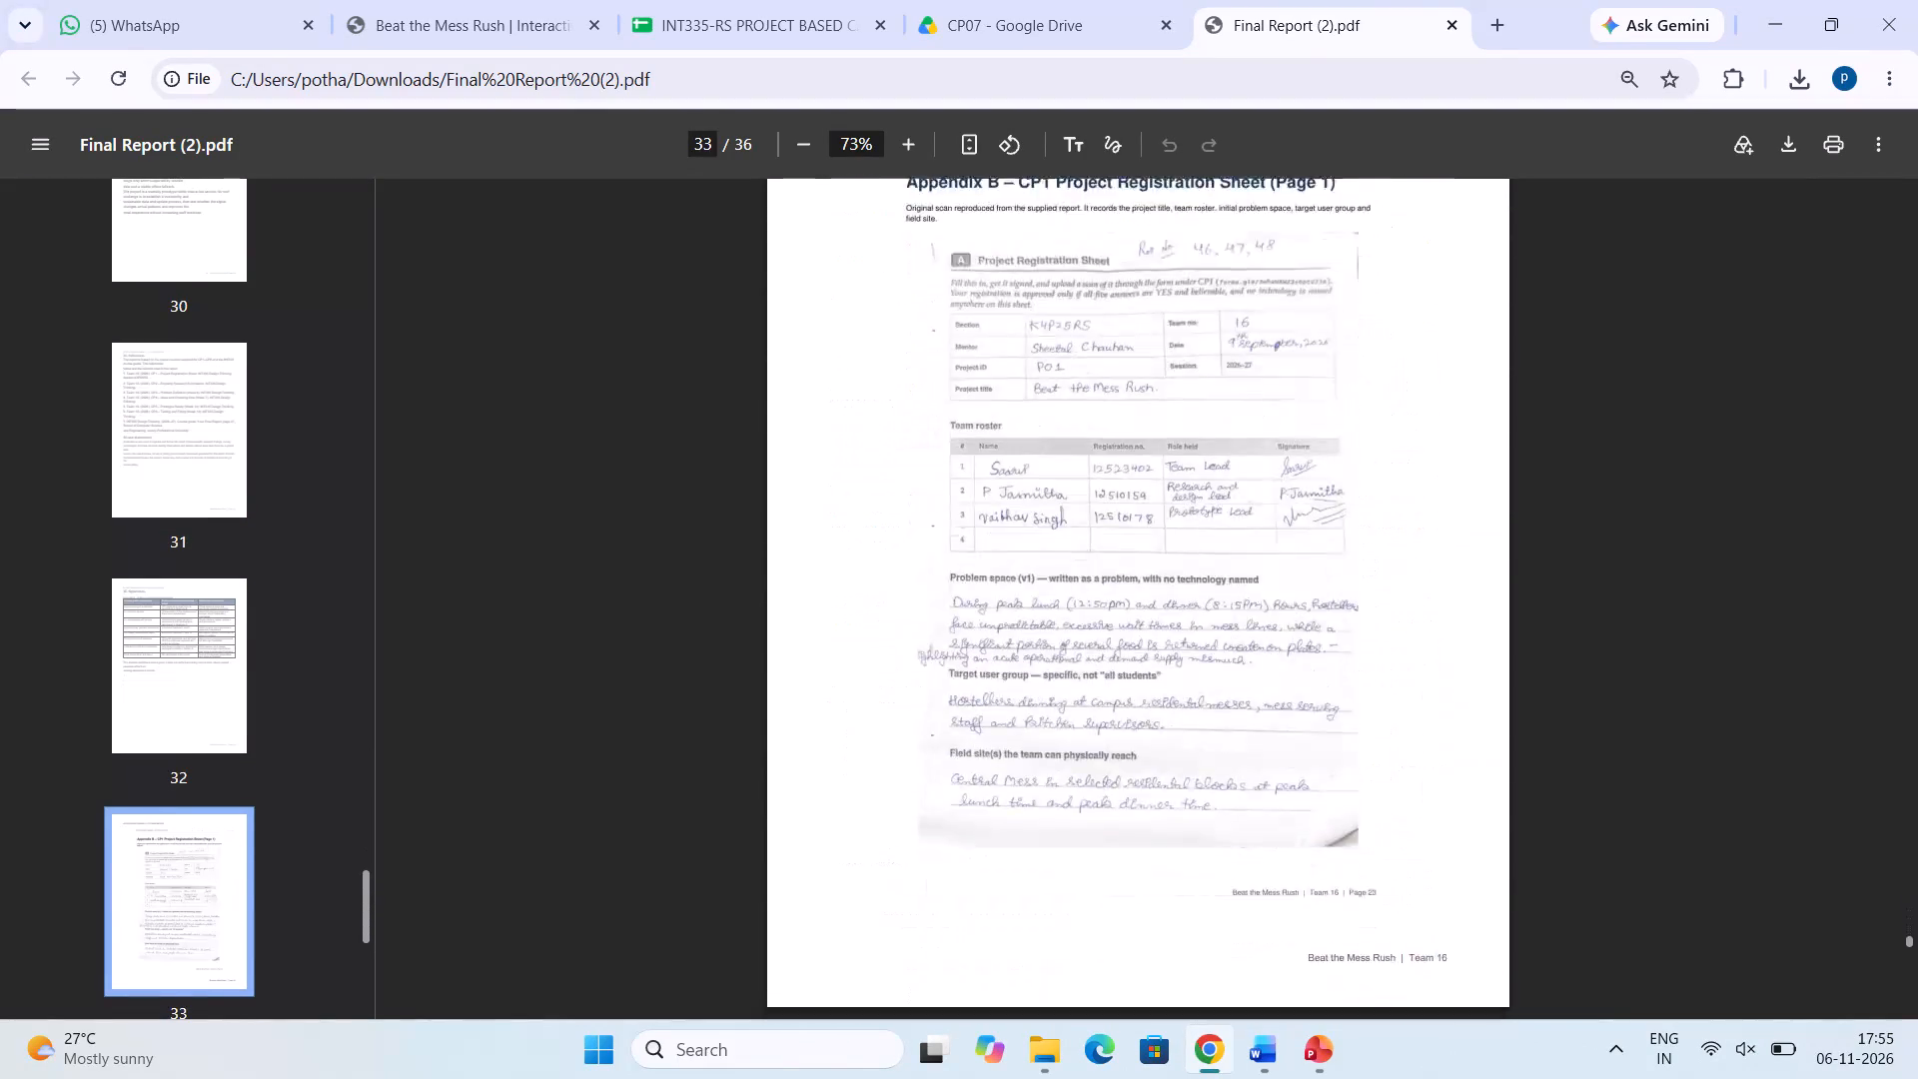
scroll(1047, 690, down, 9)
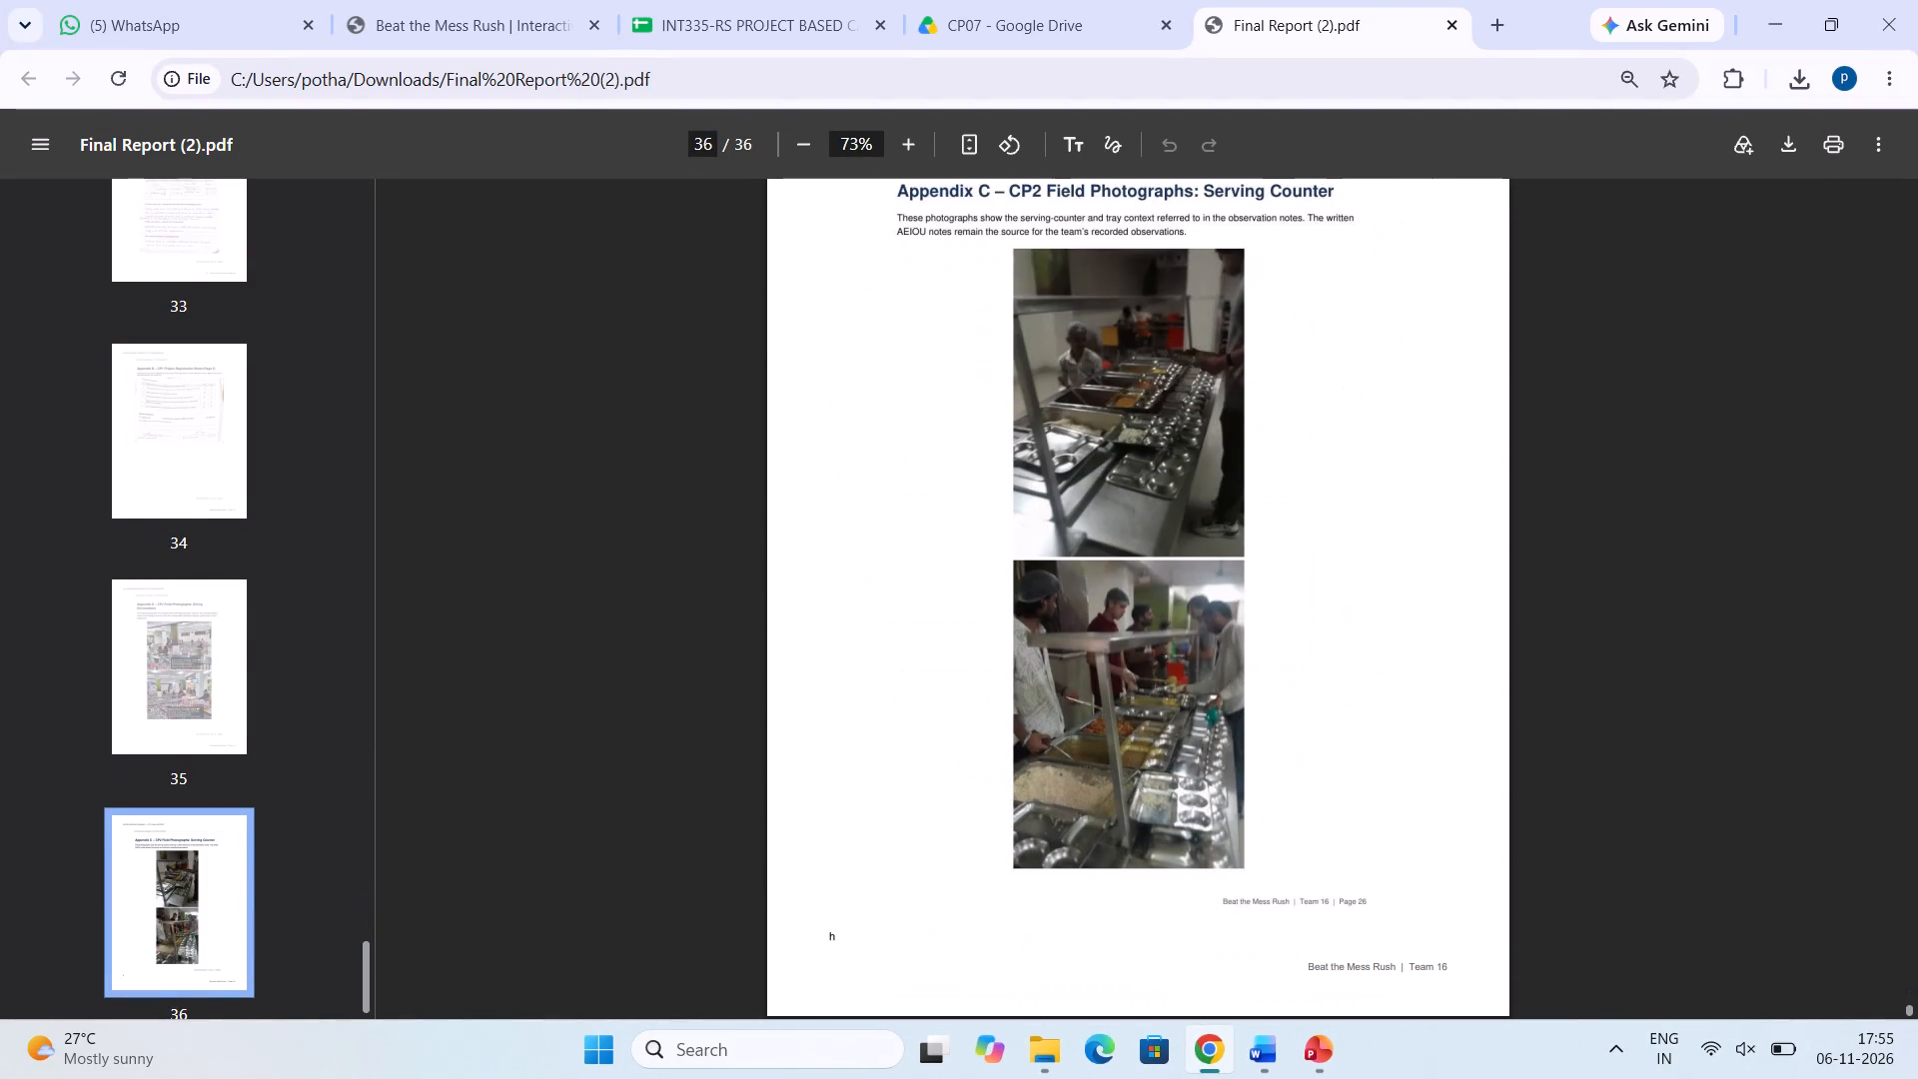
scroll(1047, 690, down, 3)
Re-examine the middle sections of the final report, from Personas through Prototype and Testing to Final Solution.
scroll(1047, 690, up, 20)
scroll(1047, 690, up, 11)
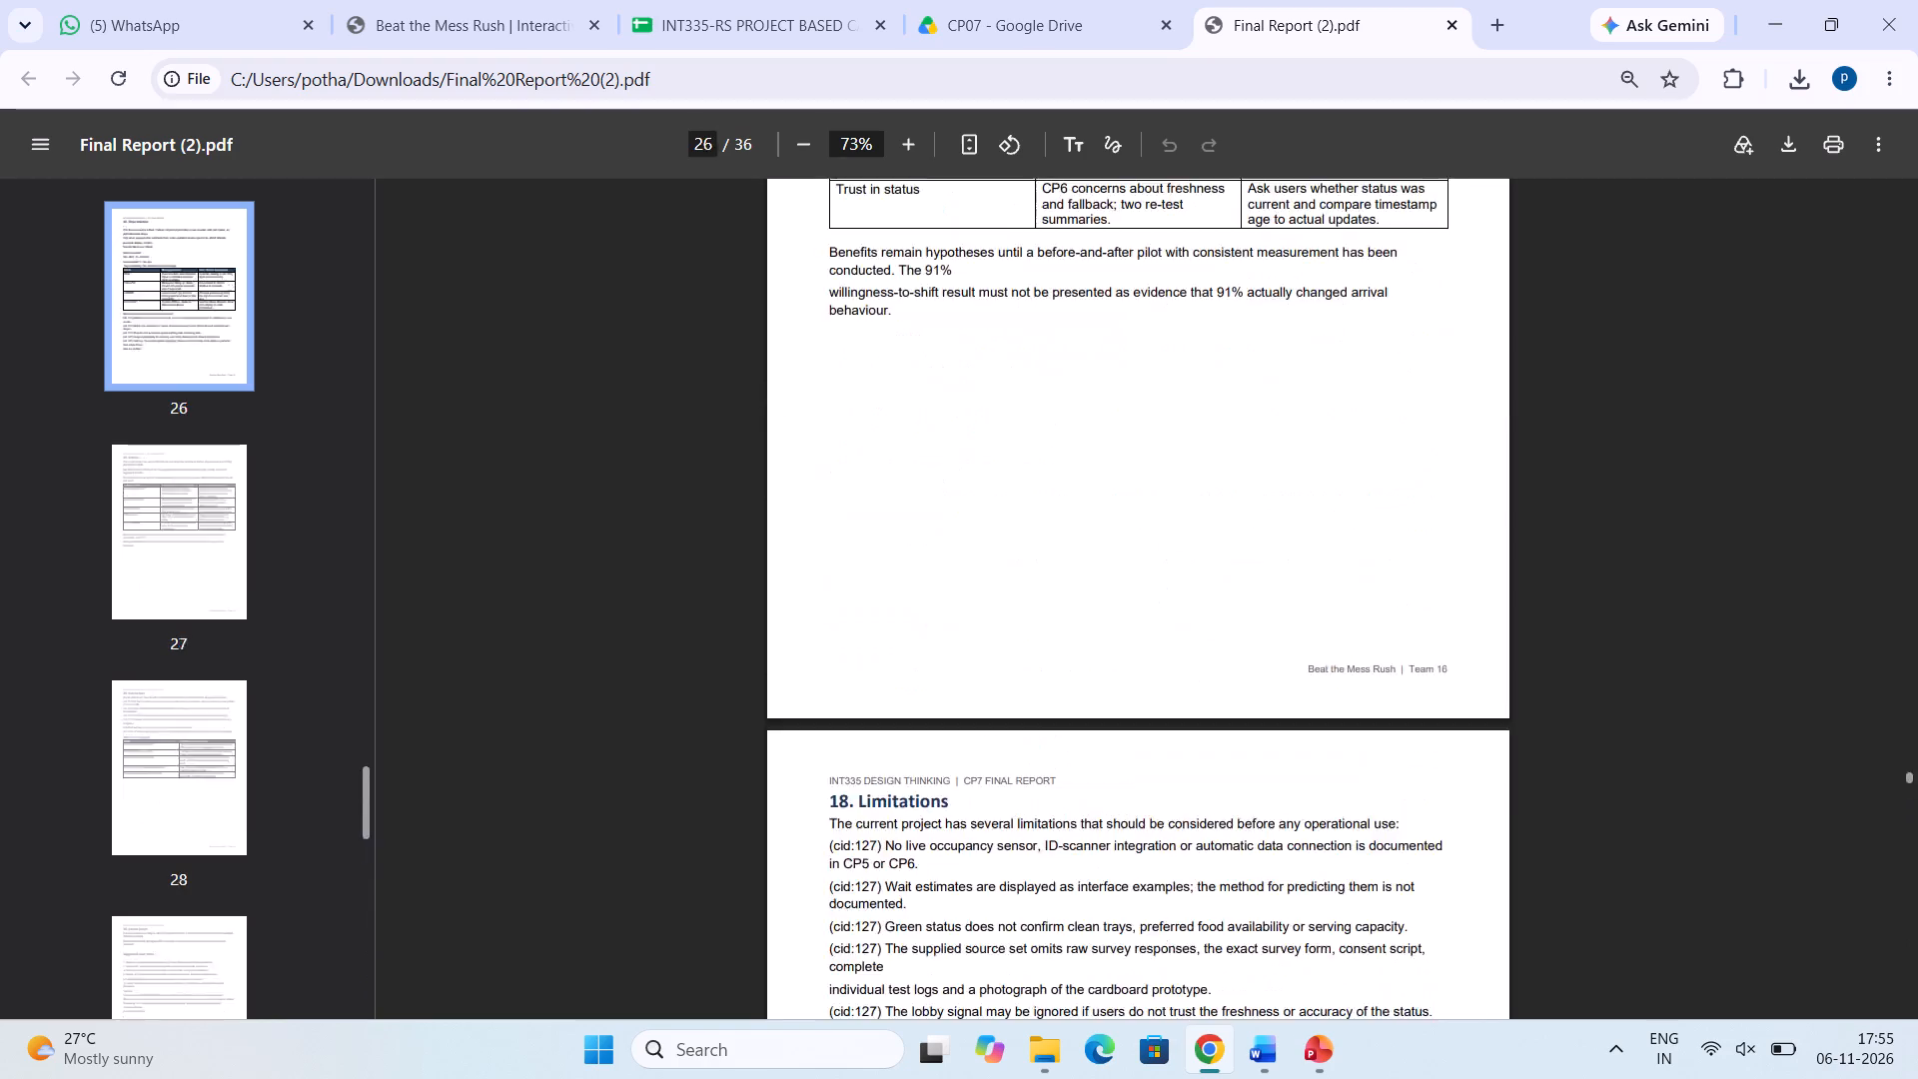
scroll(1047, 690, up, 10)
scroll(1047, 690, down, 7)
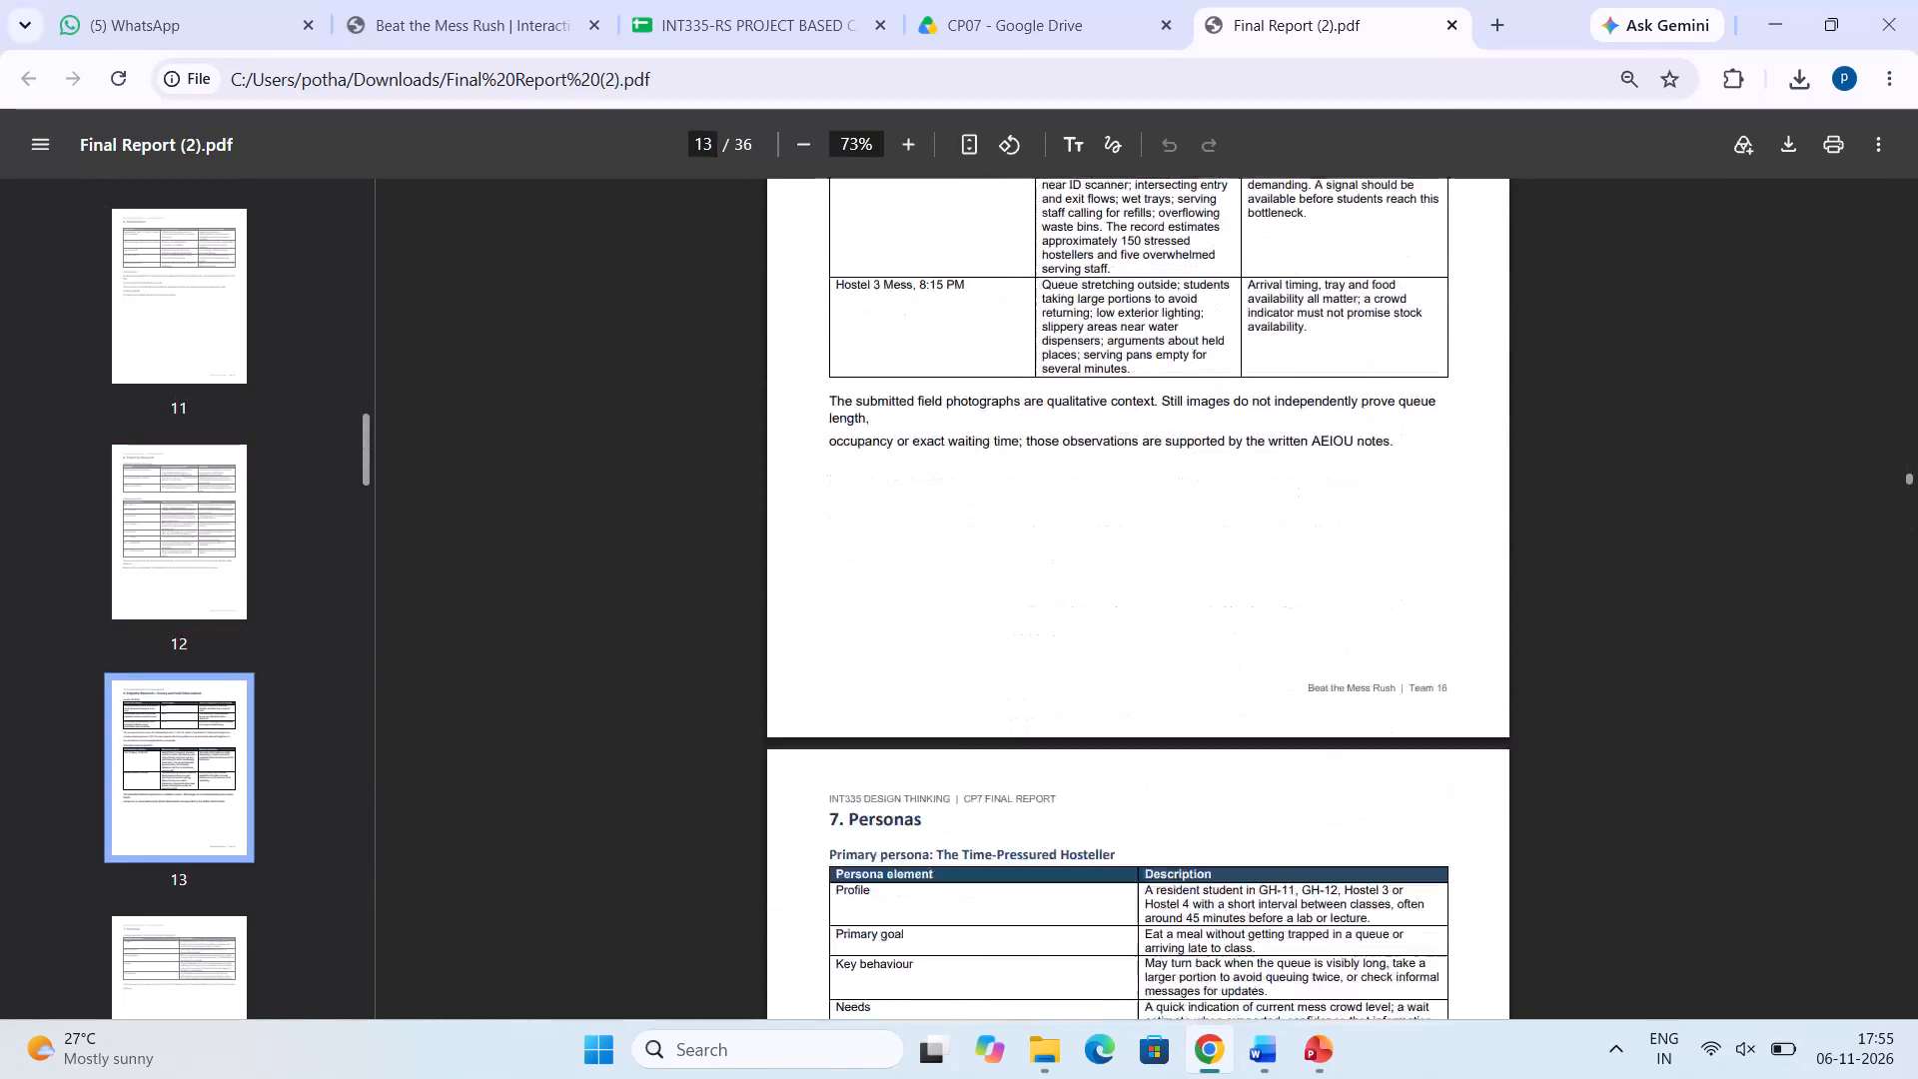
scroll(1047, 690, down, 6)
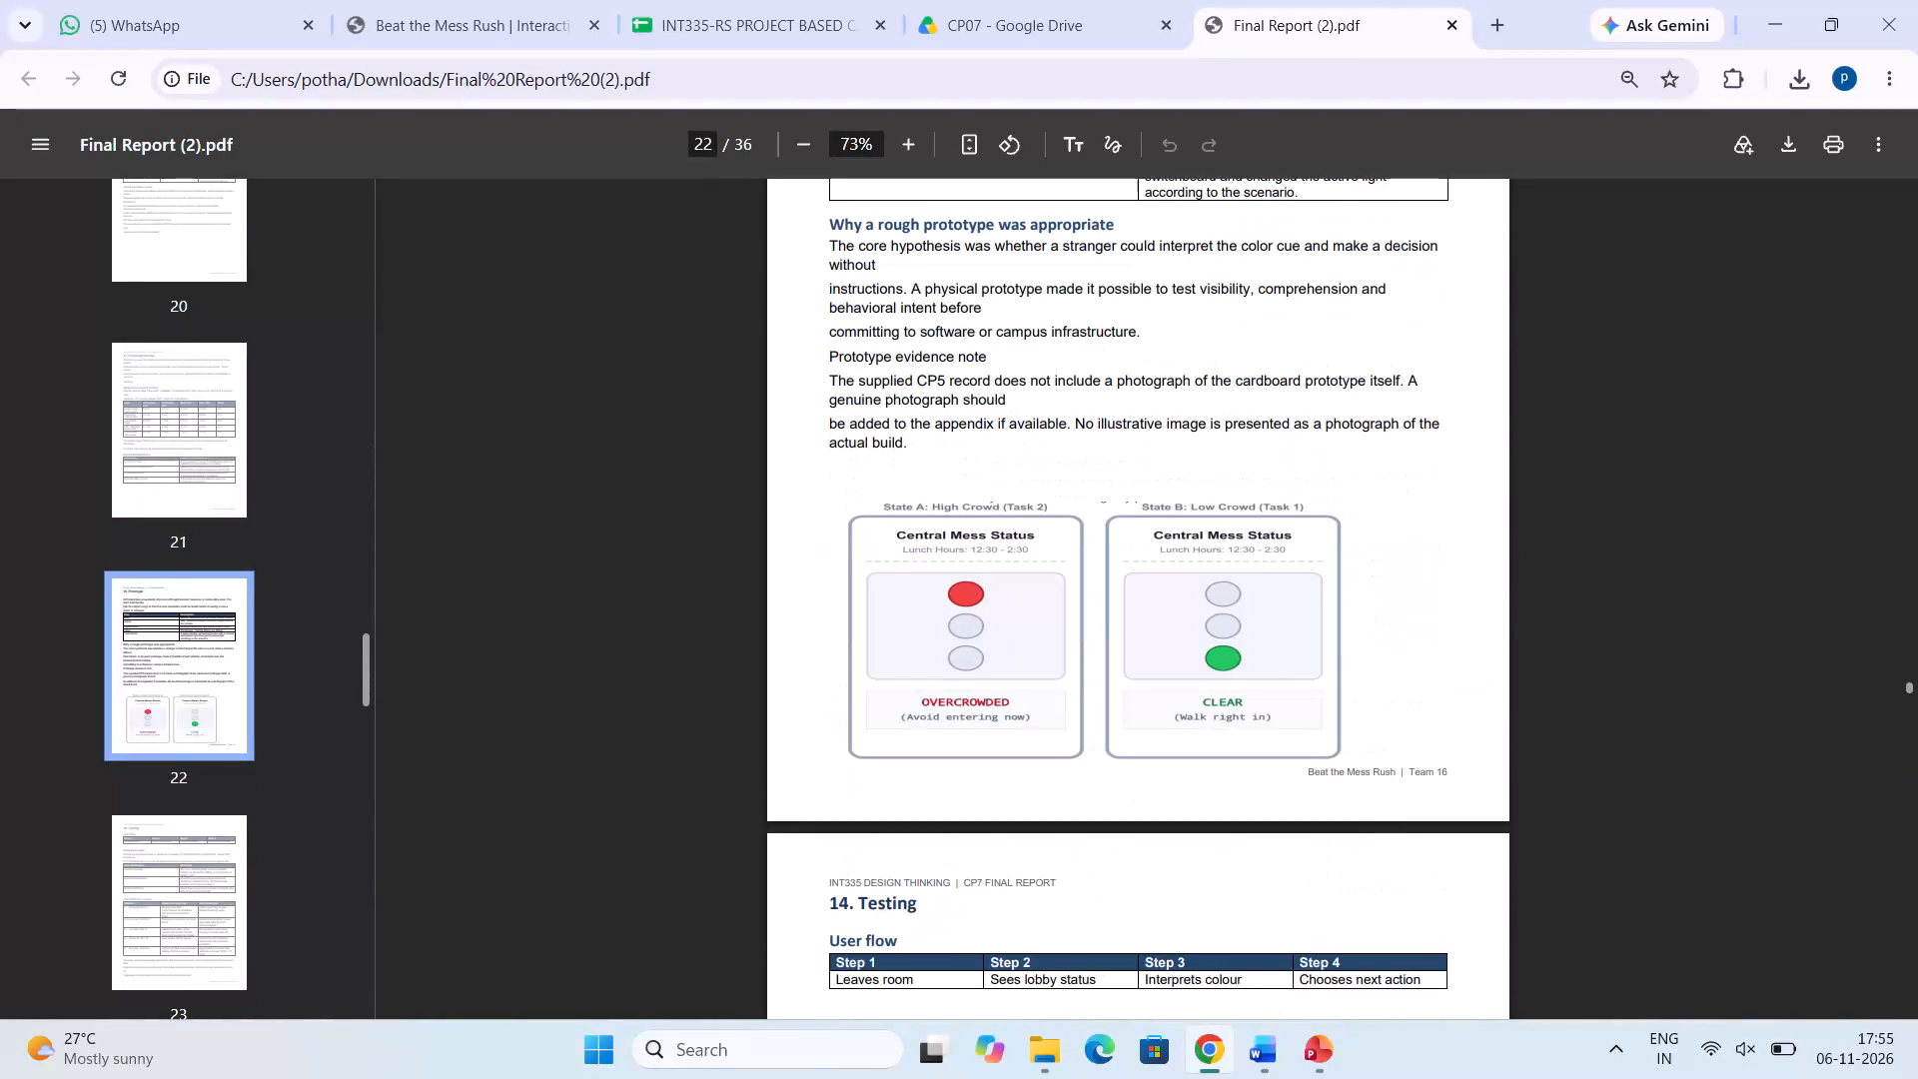
scroll(1047, 690, down, 7)
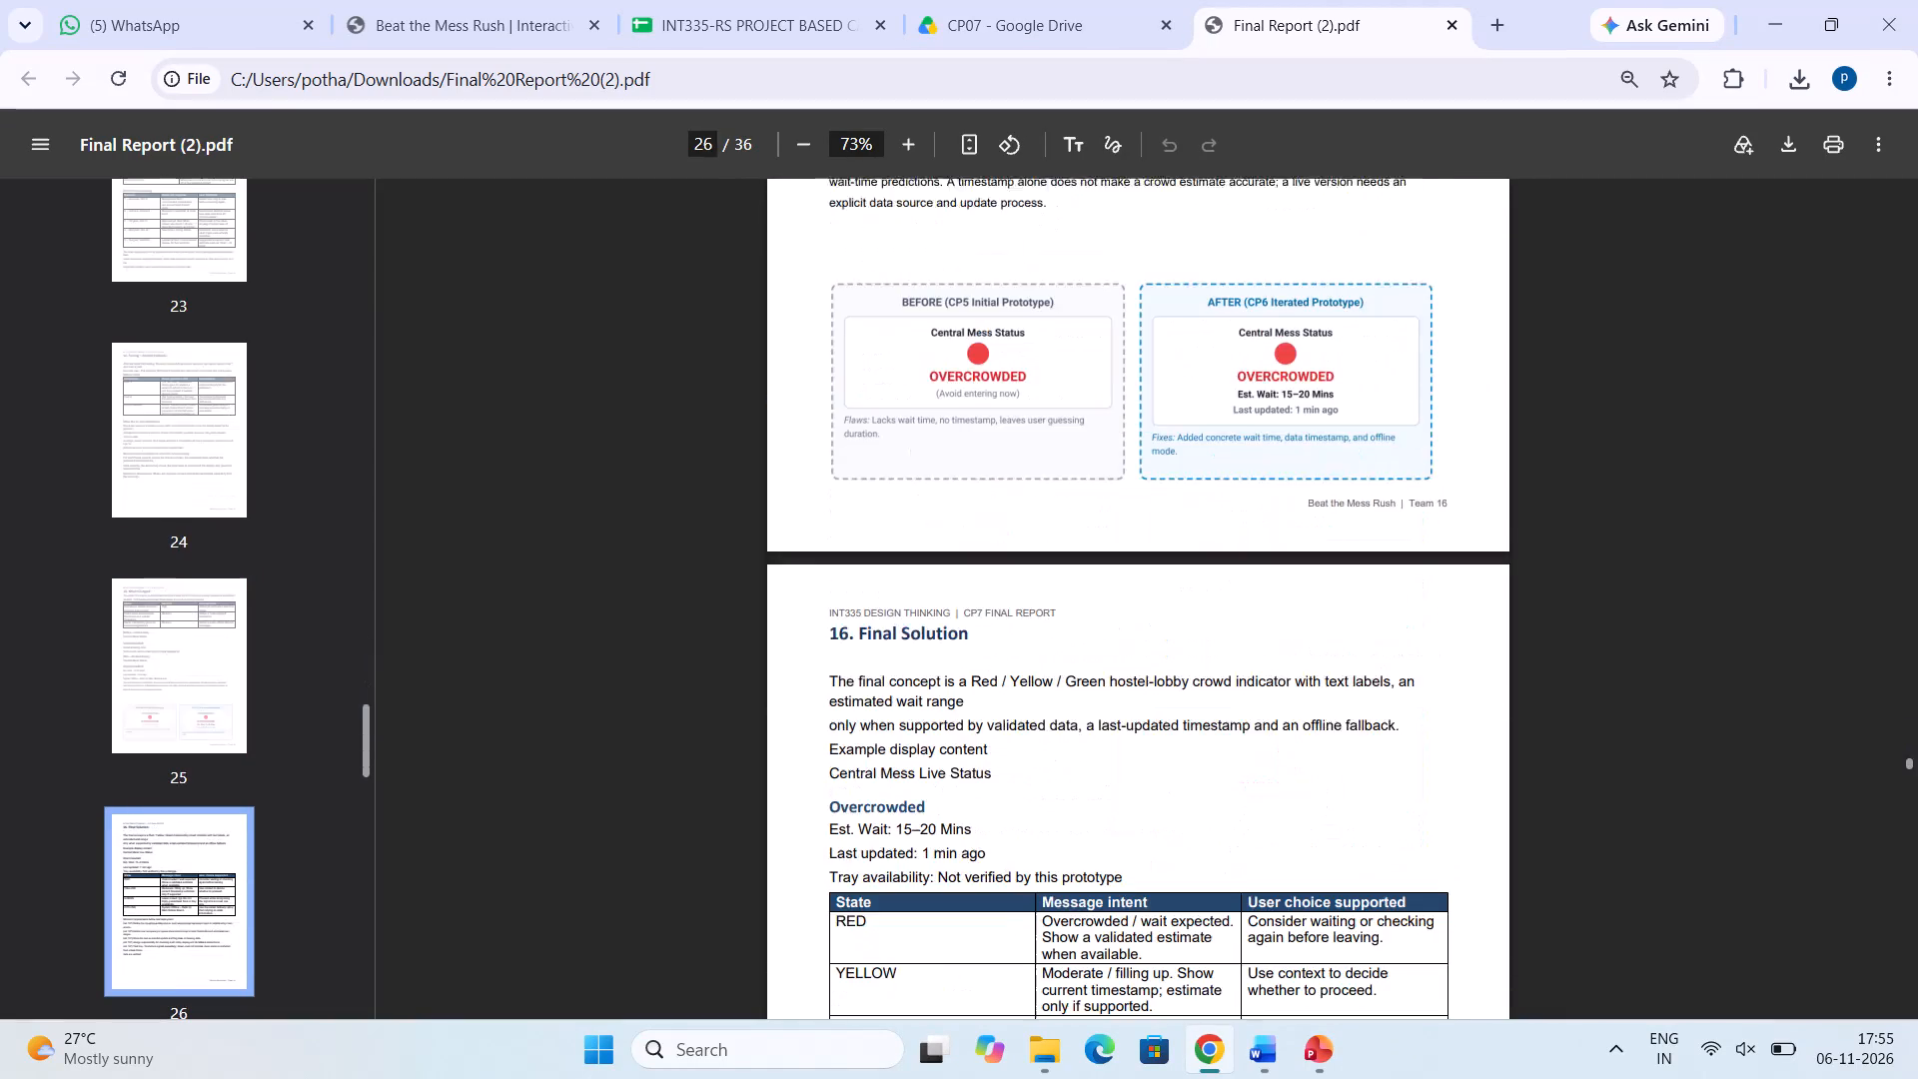
scroll(1047, 690, up, 1)
Upload Final Report (2) from Downloads to the CP07 folder in Drive.
click(944, 0)
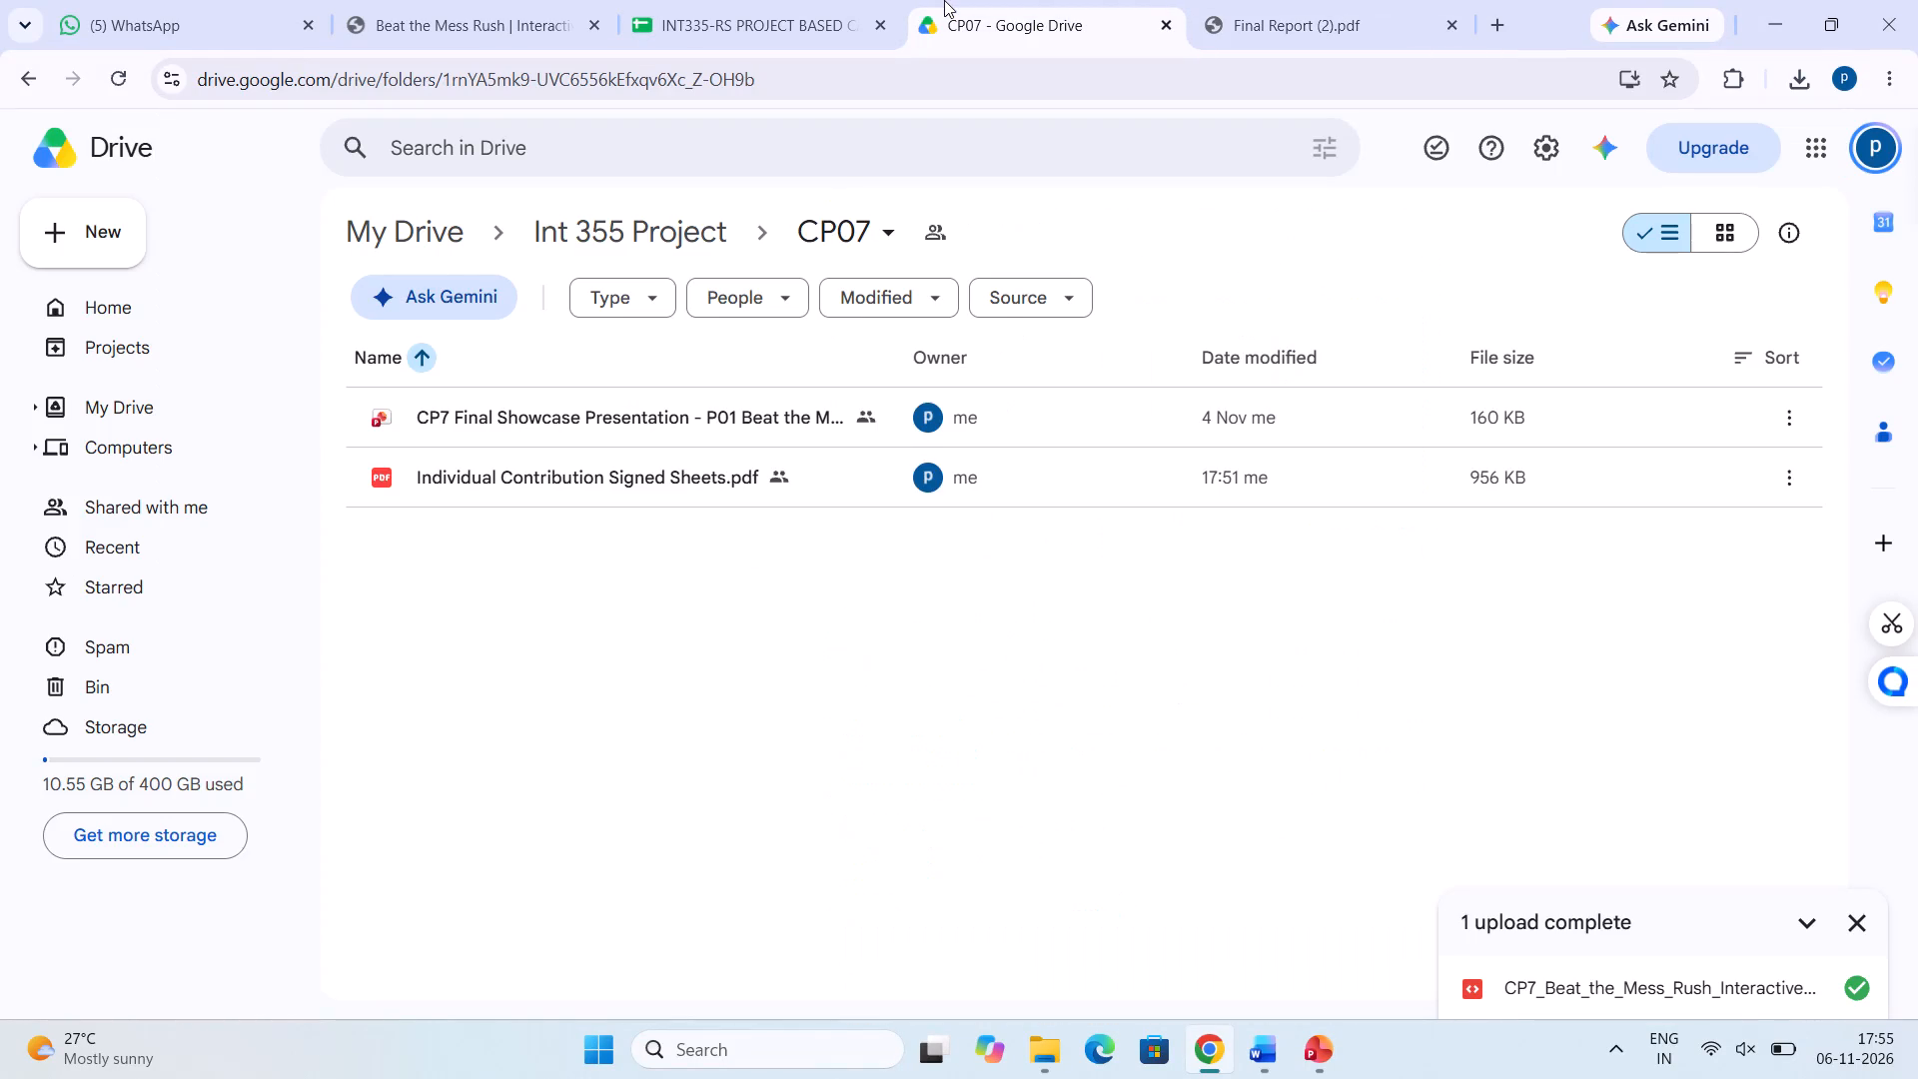
click(116, 234)
click(200, 289)
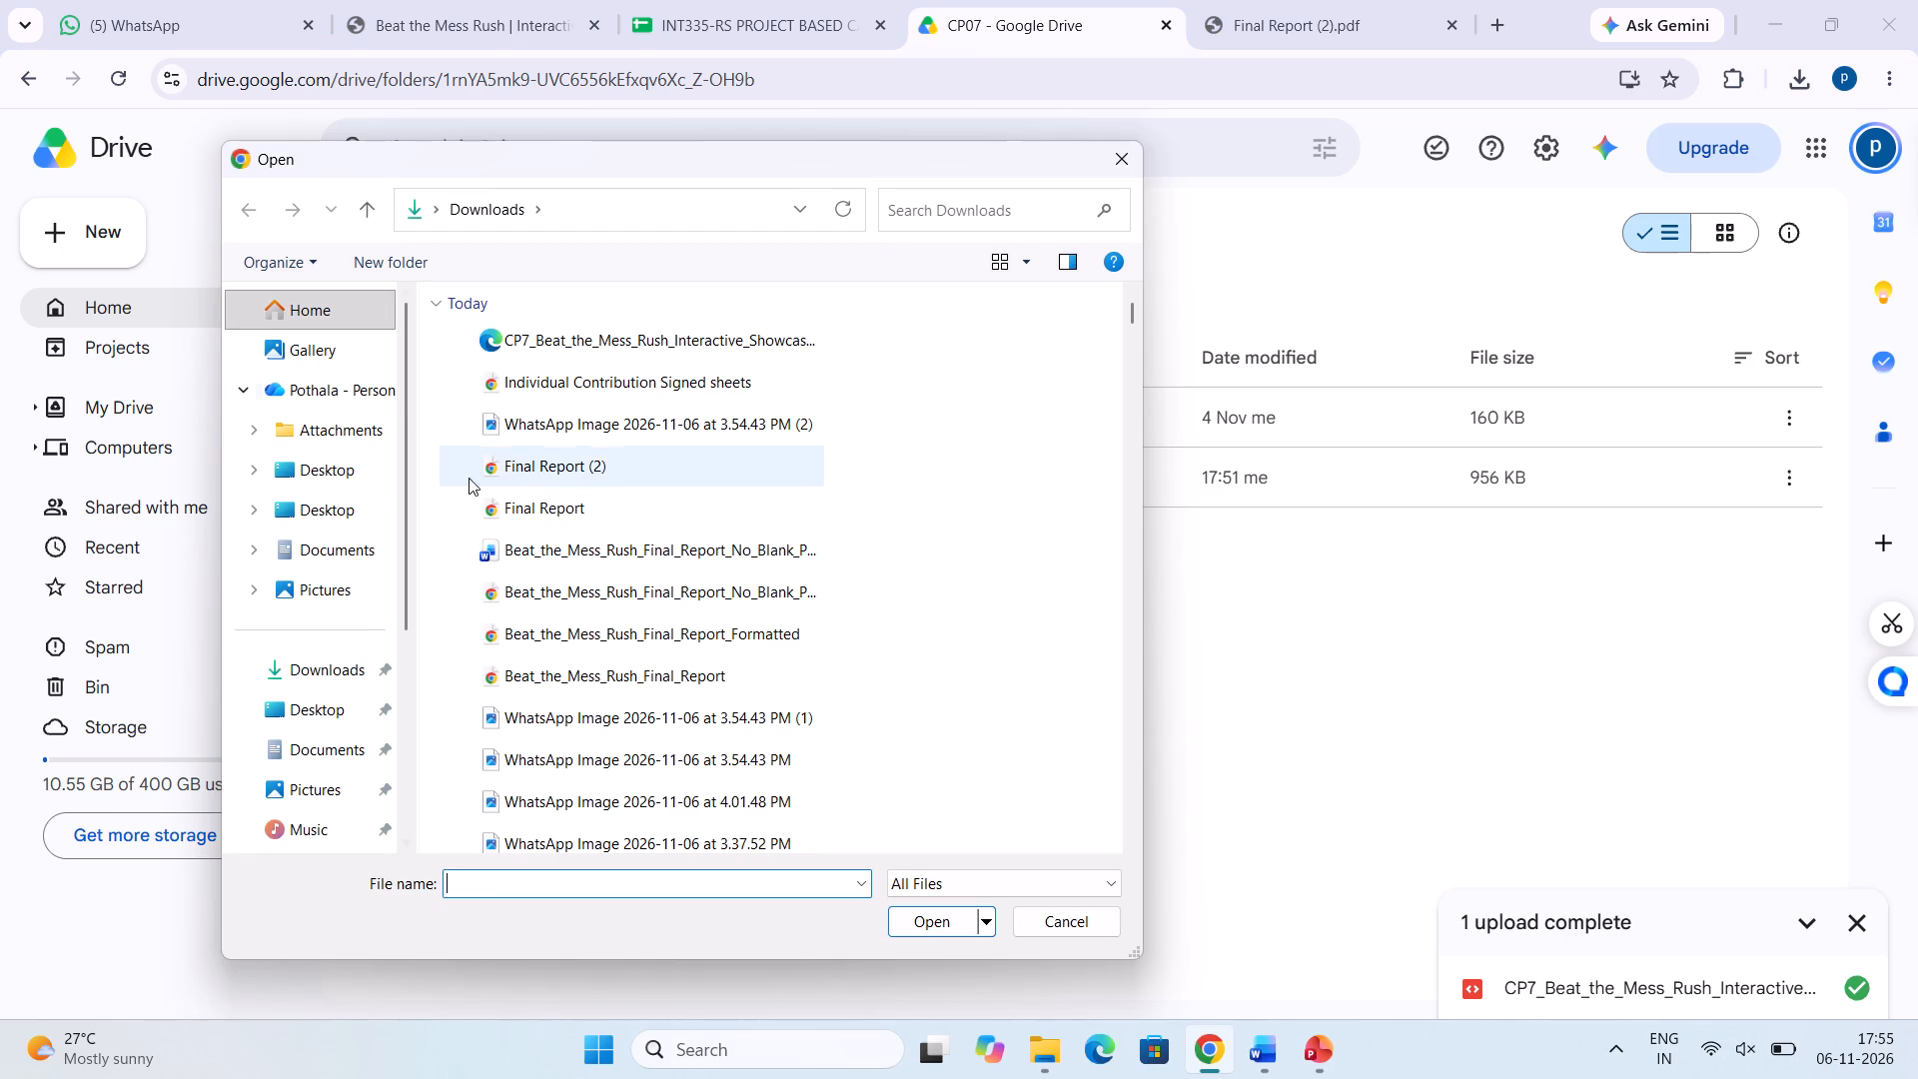
click(593, 461)
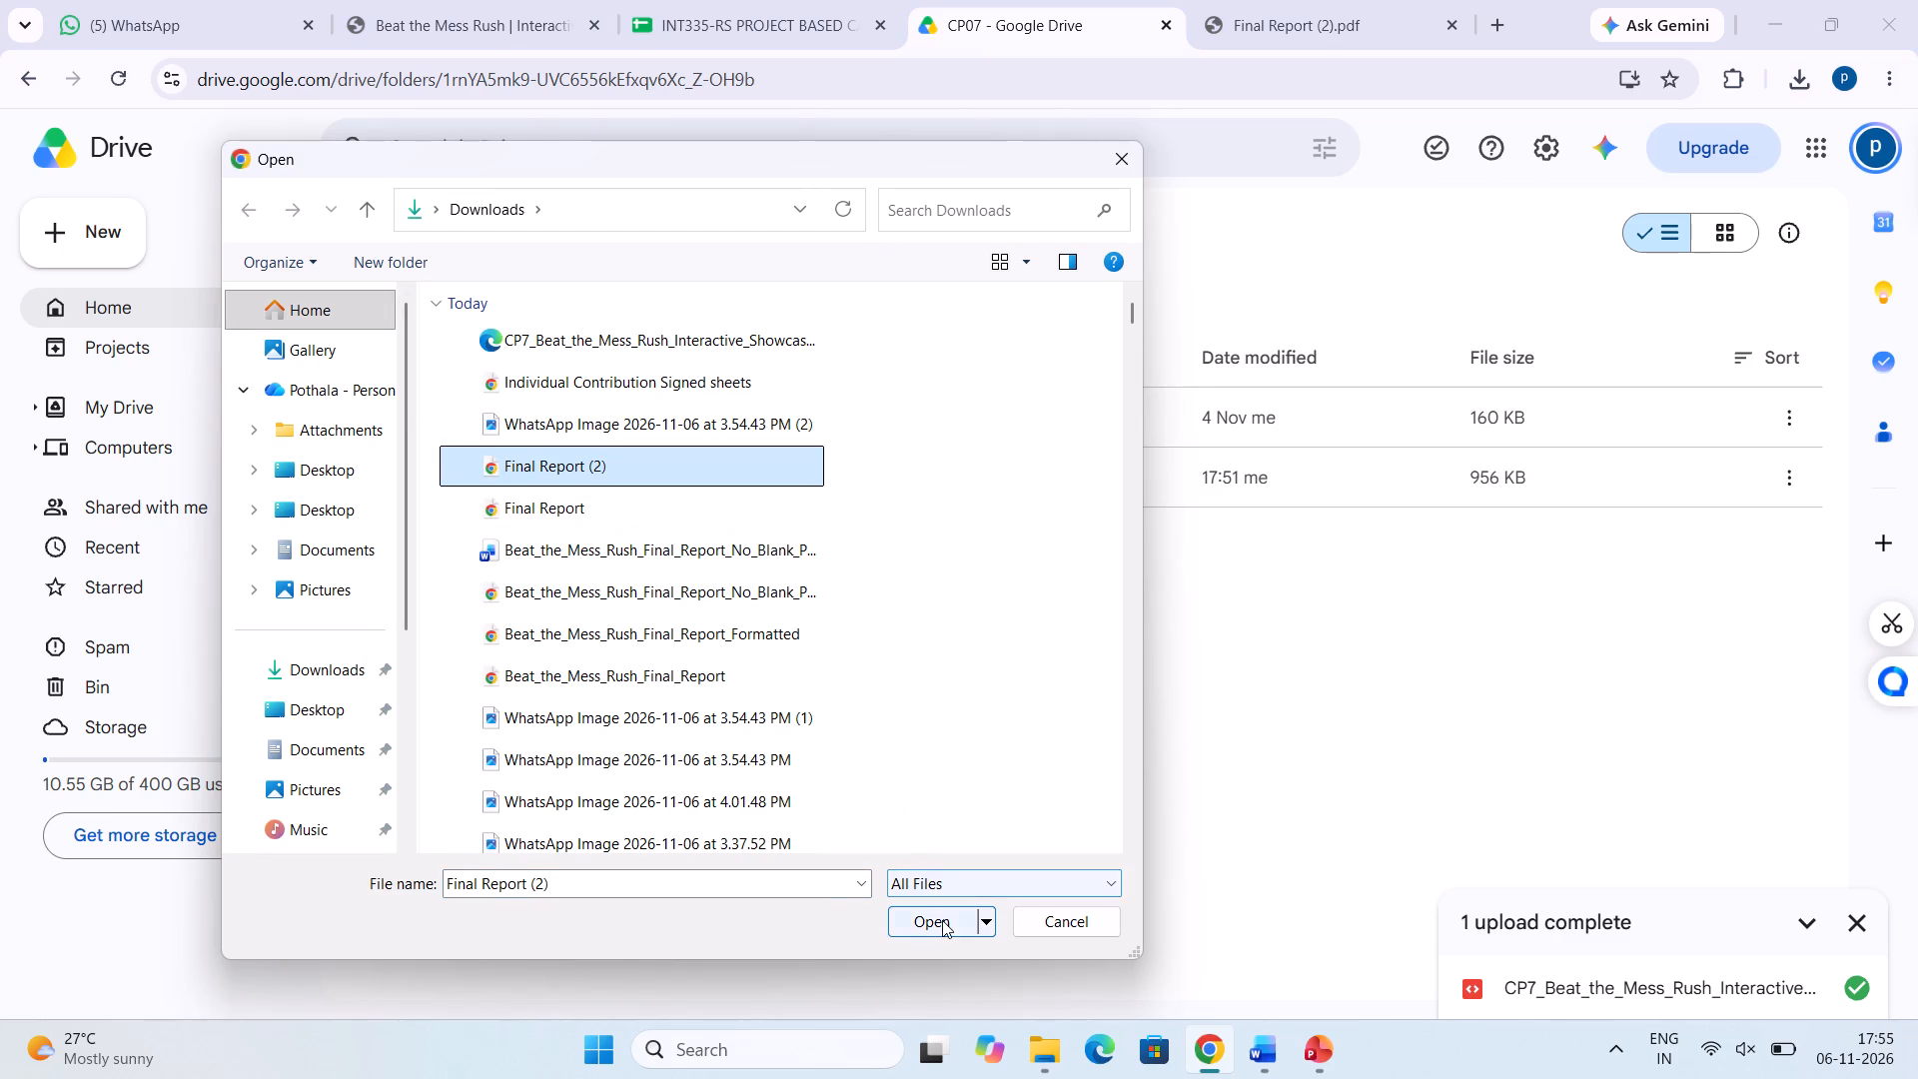
click(942, 920)
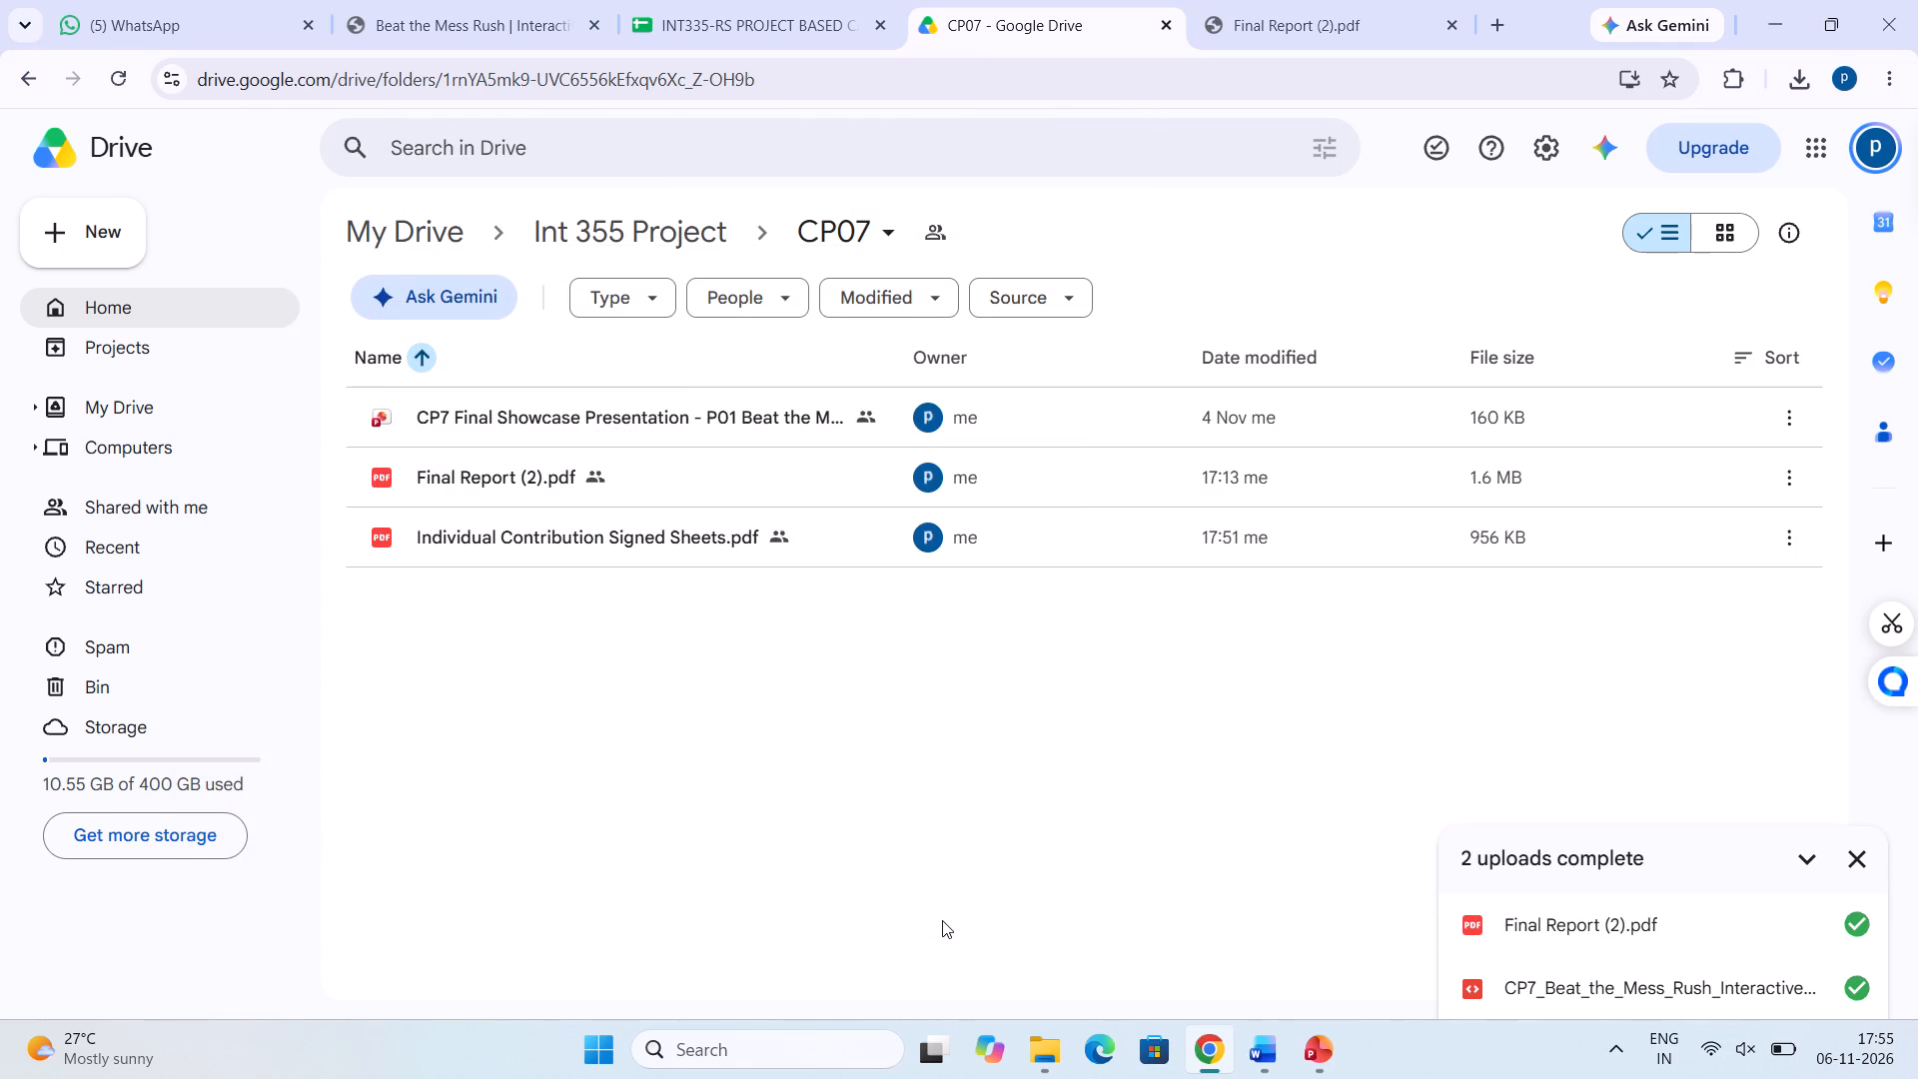
click(511, 735)
Close the INT335-RS sheet, Beat the Mess Rush page and Final Report (2) browser tabs, keeping WhatsApp and the CP07 folder open.
click(889, 29)
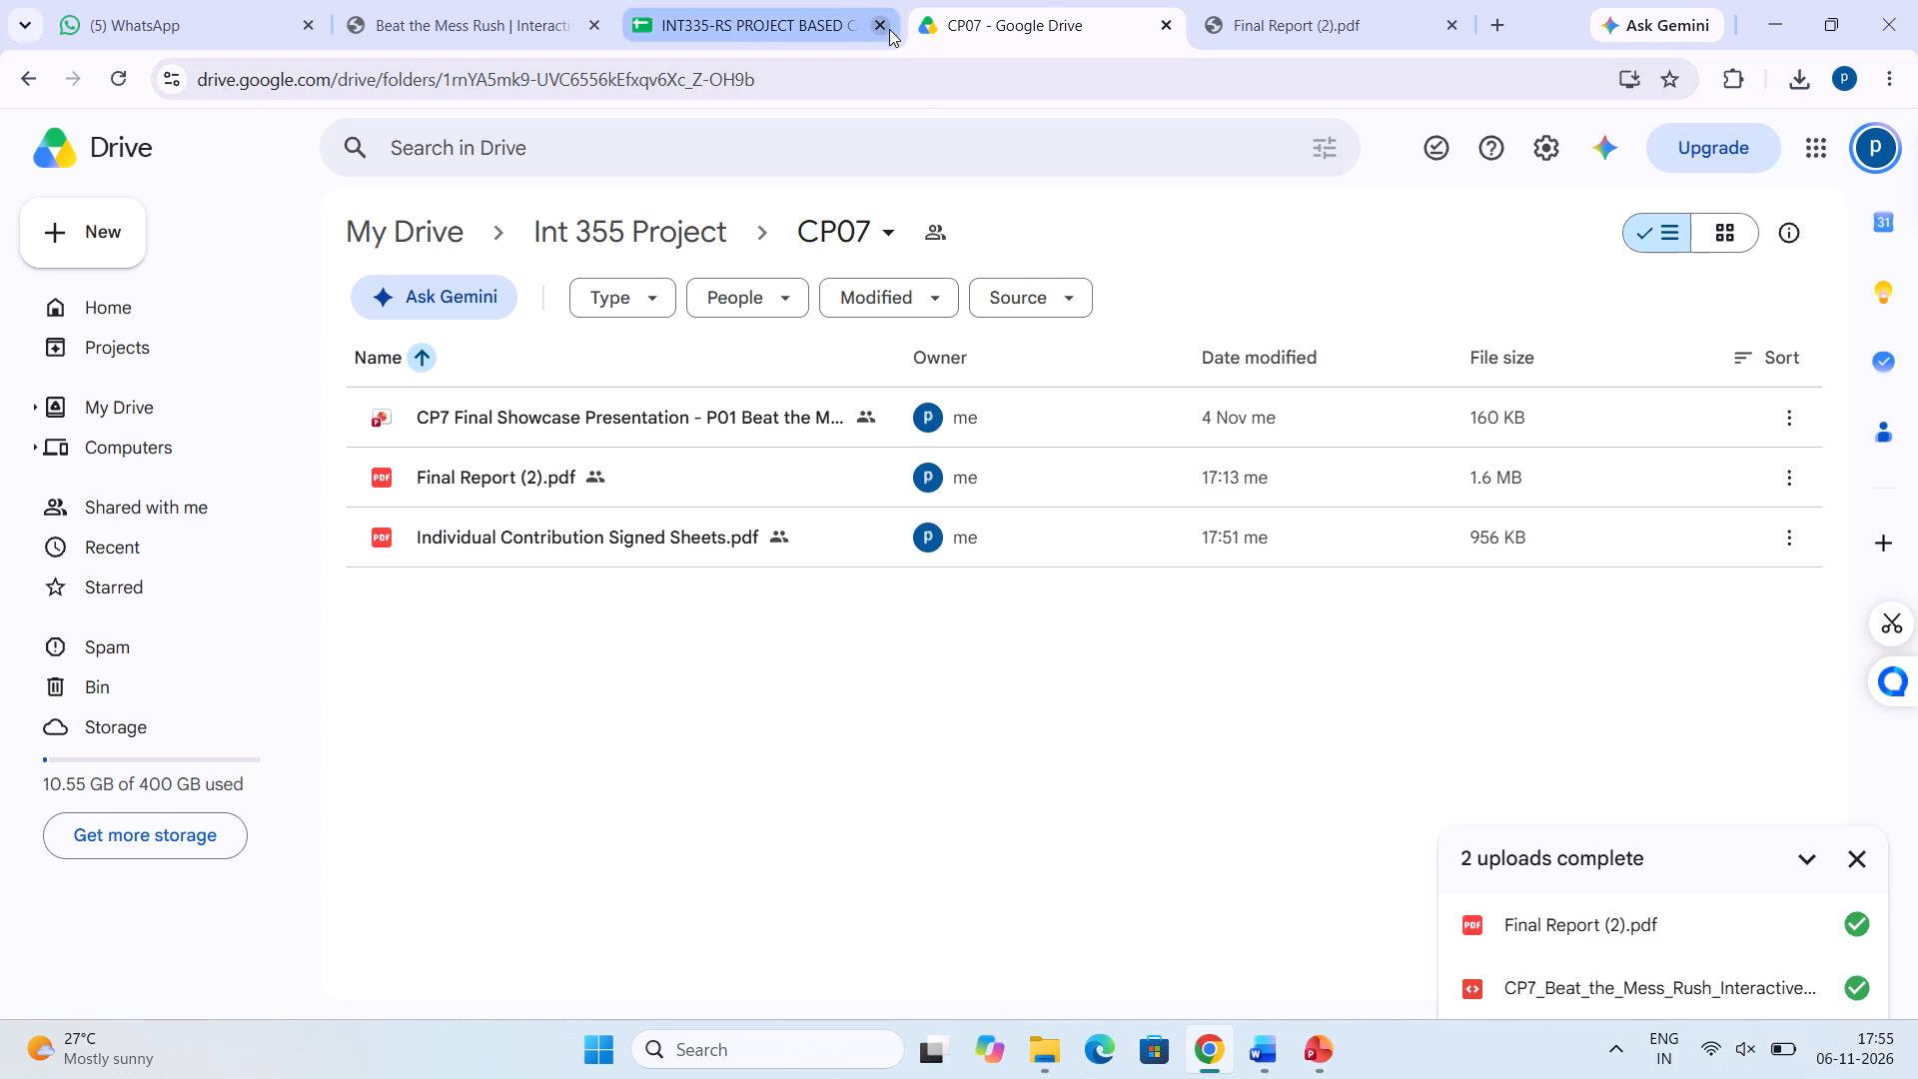
click(594, 24)
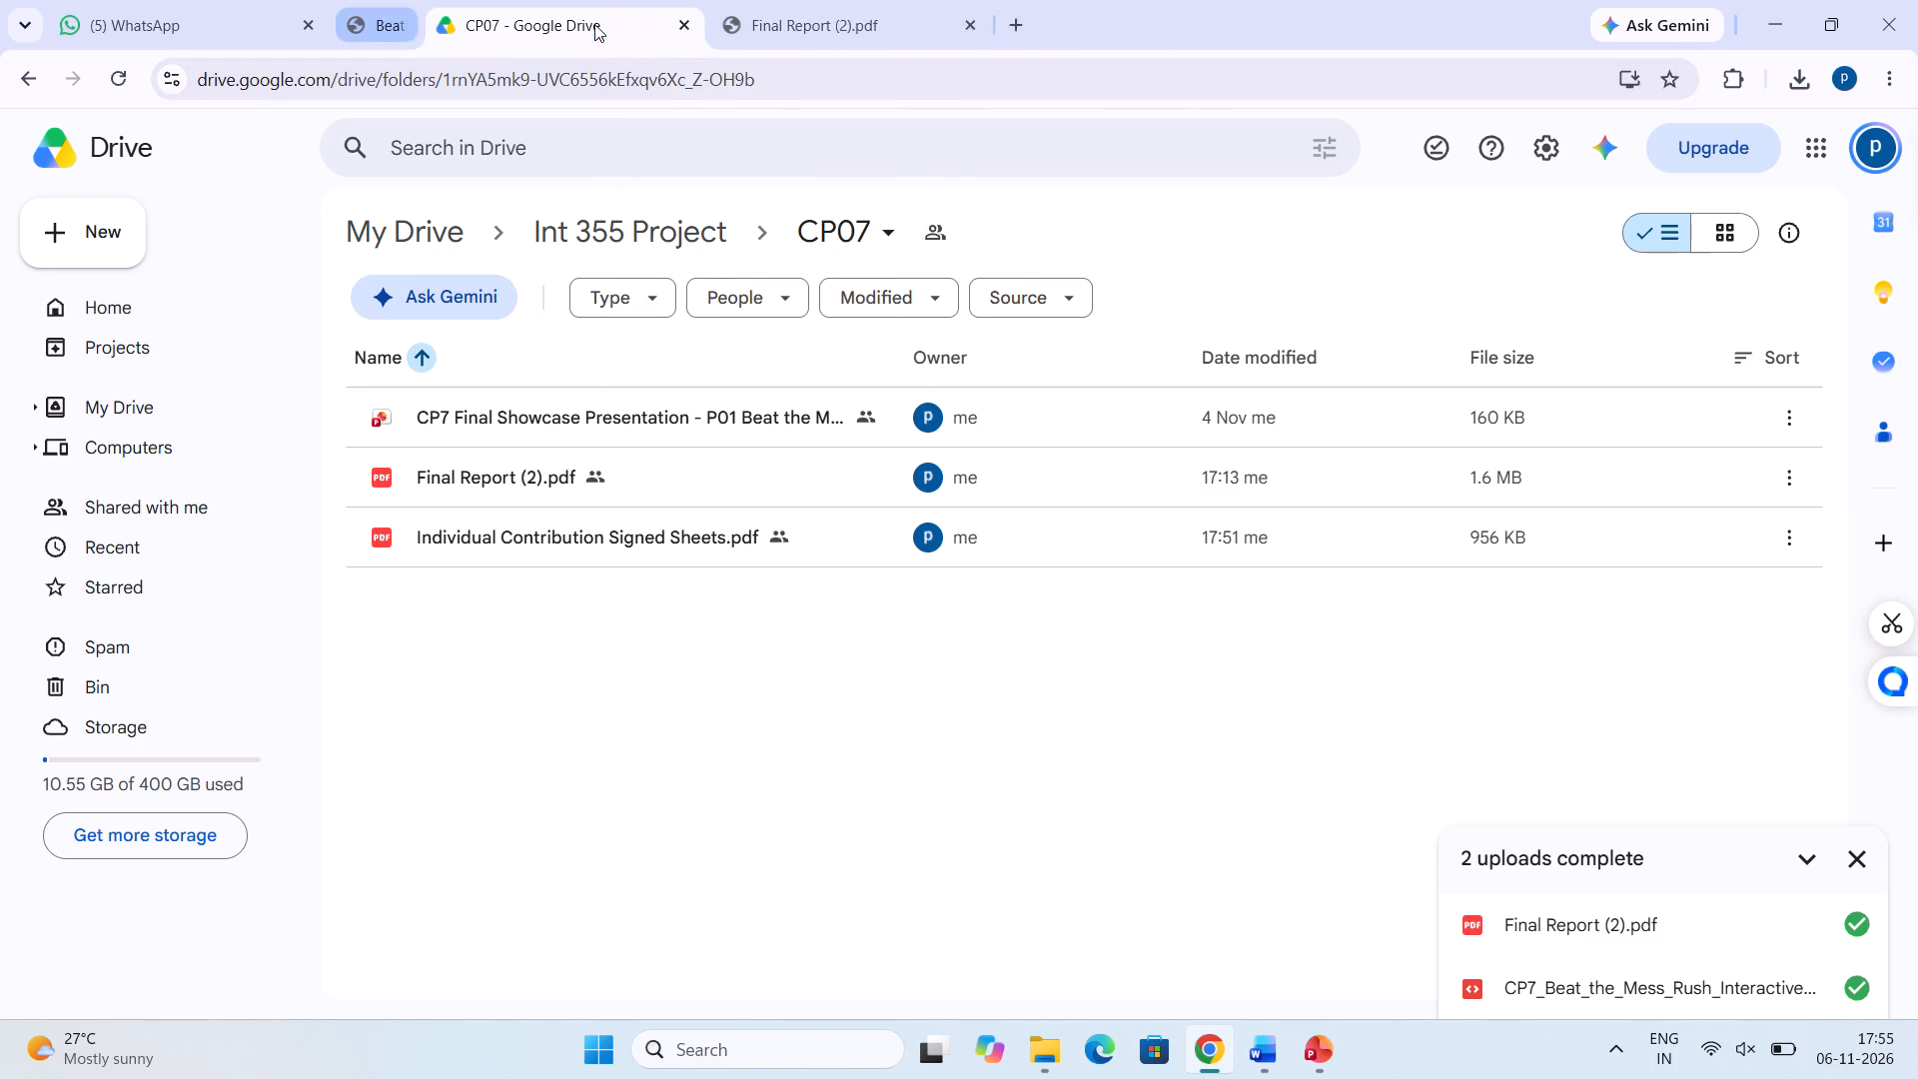
click(882, 30)
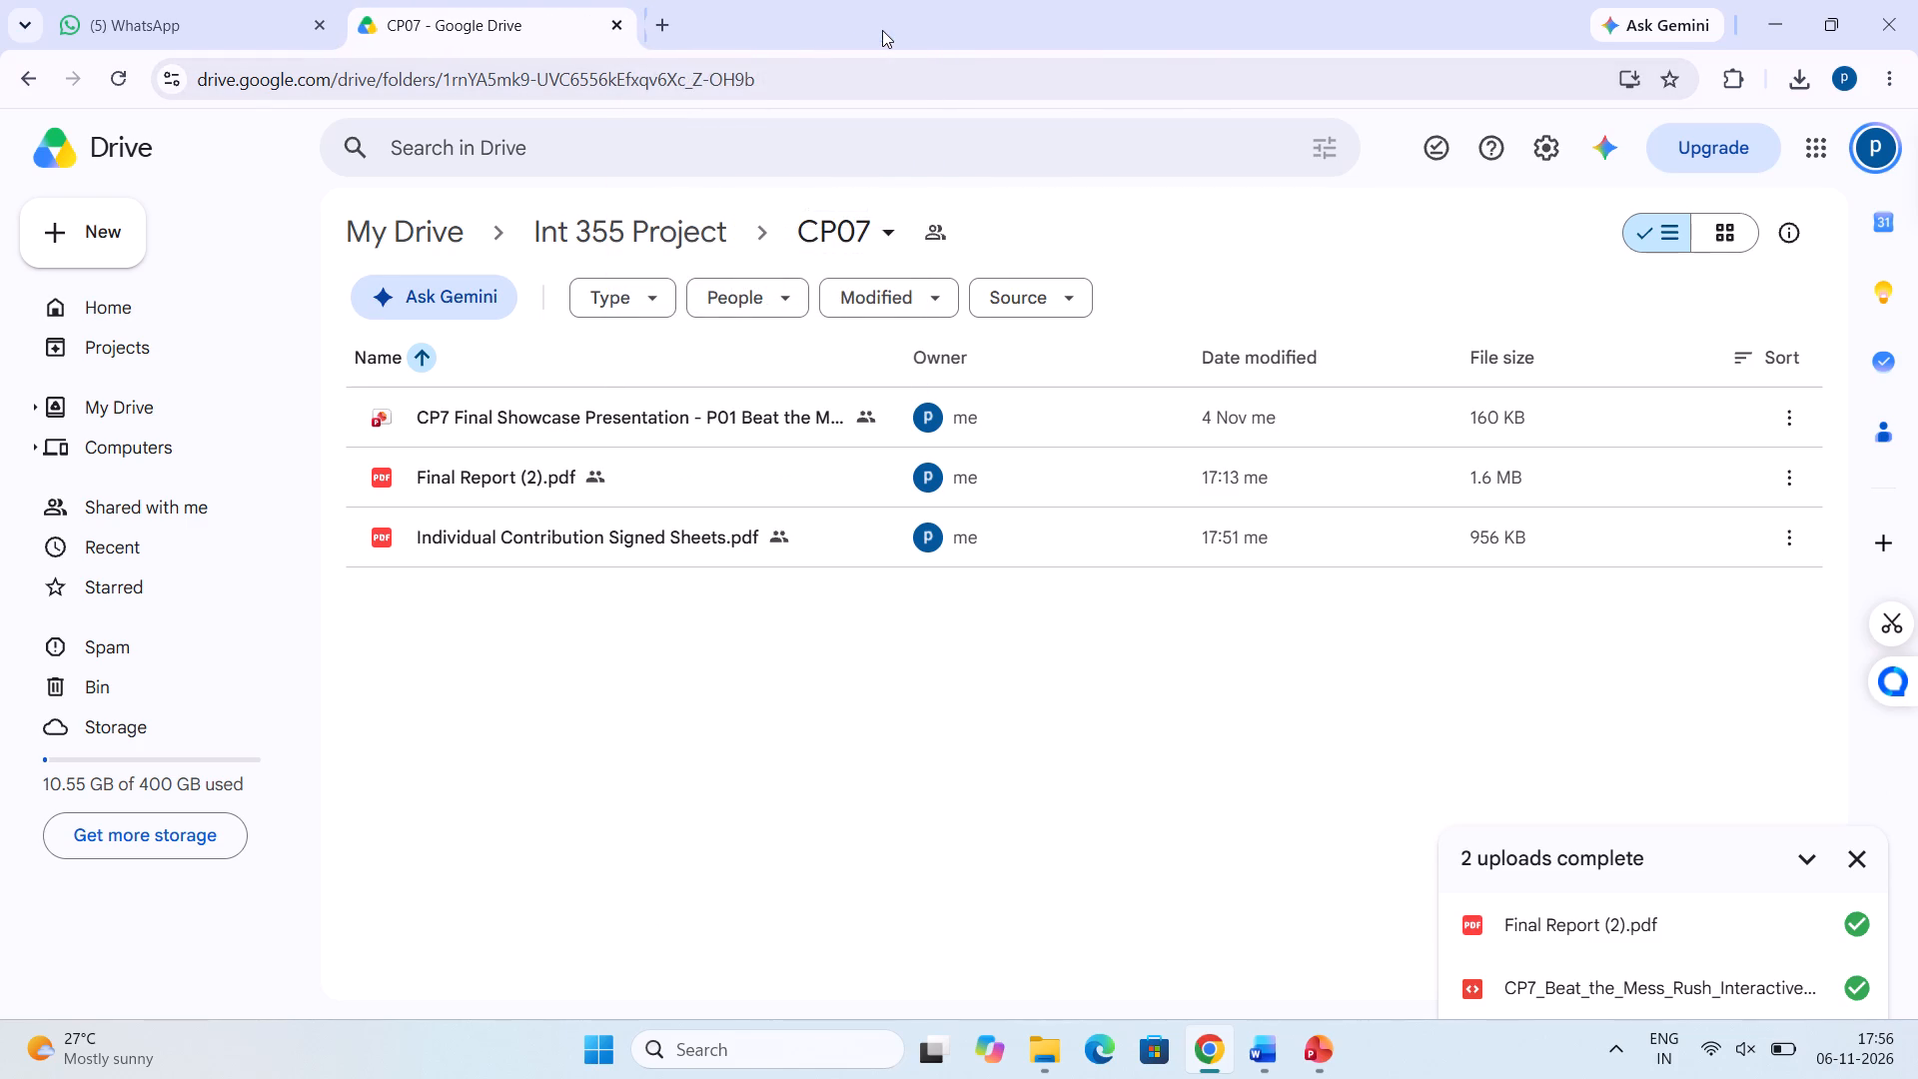
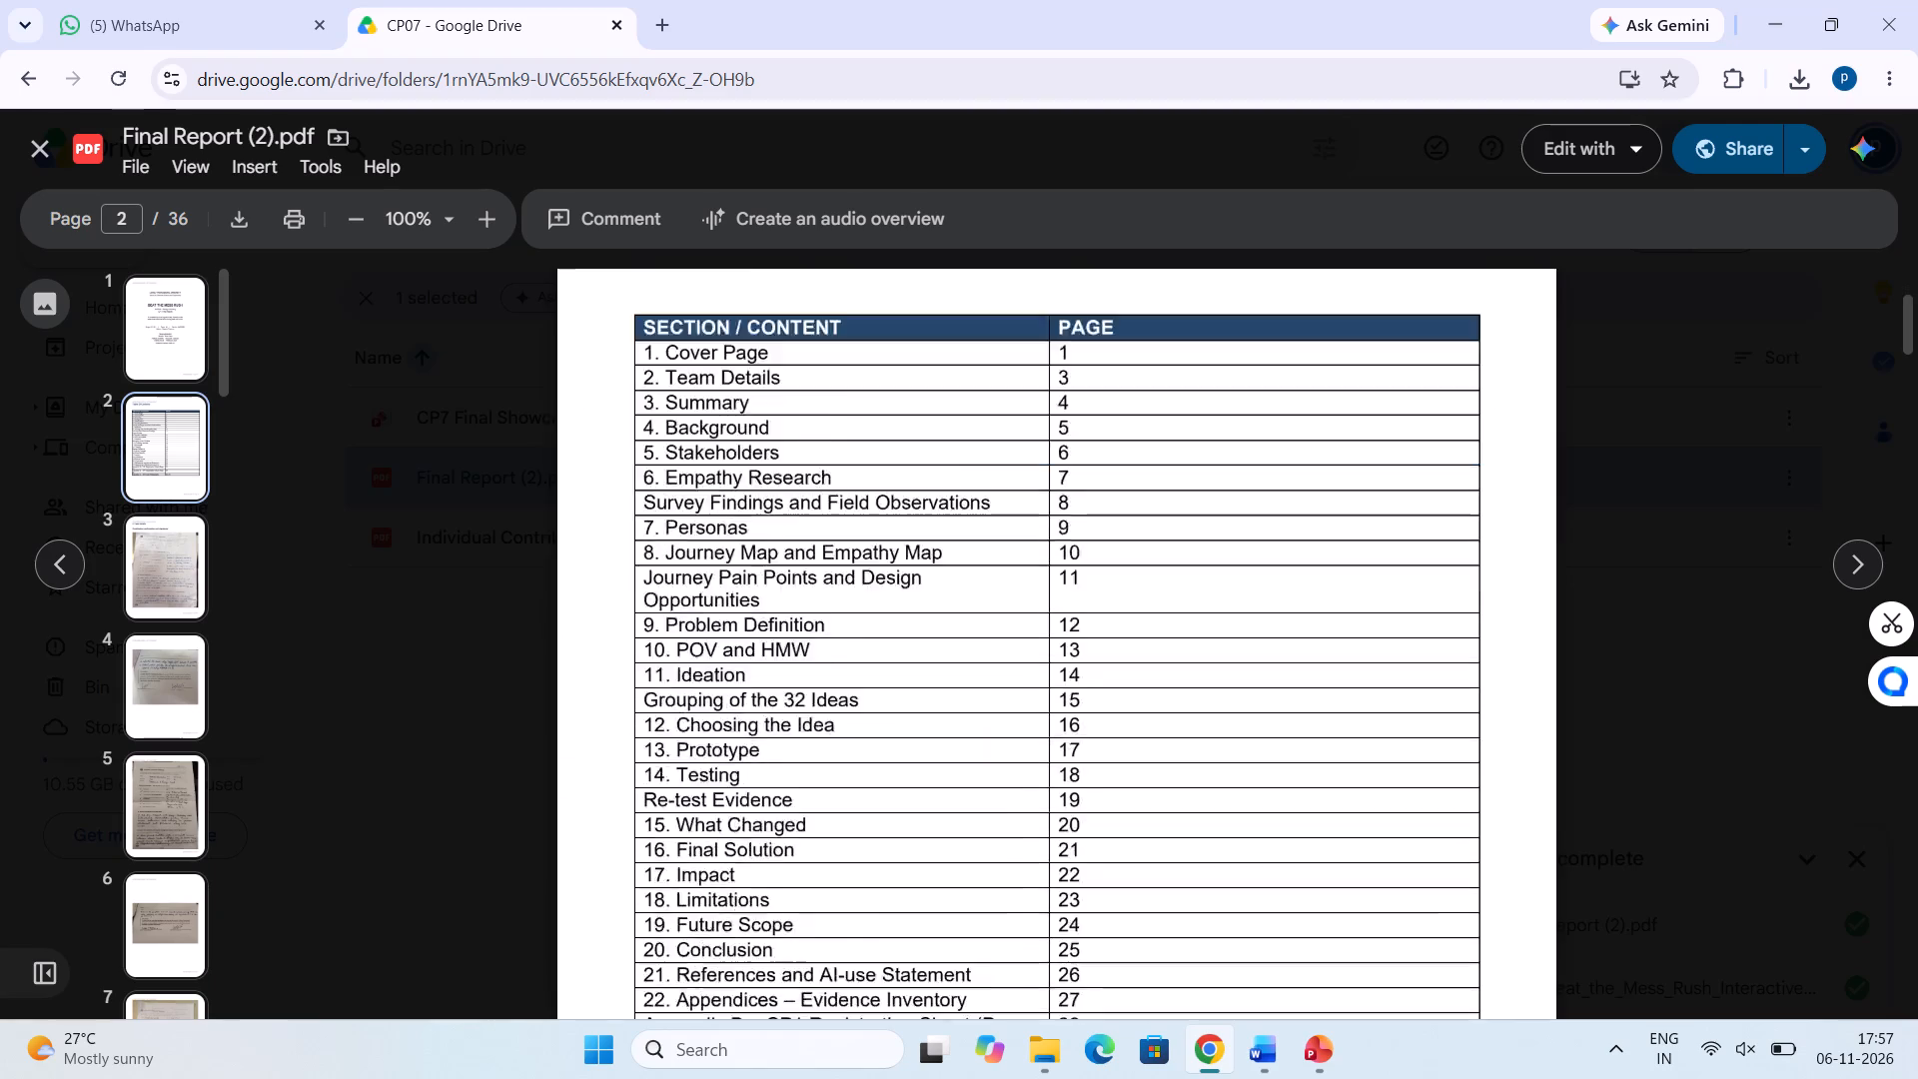
Examine the uploaded Final Report (2).pdf from the table of contents through the following early pages, and return to the CP07 folder.
scroll(750, 599, down, 8)
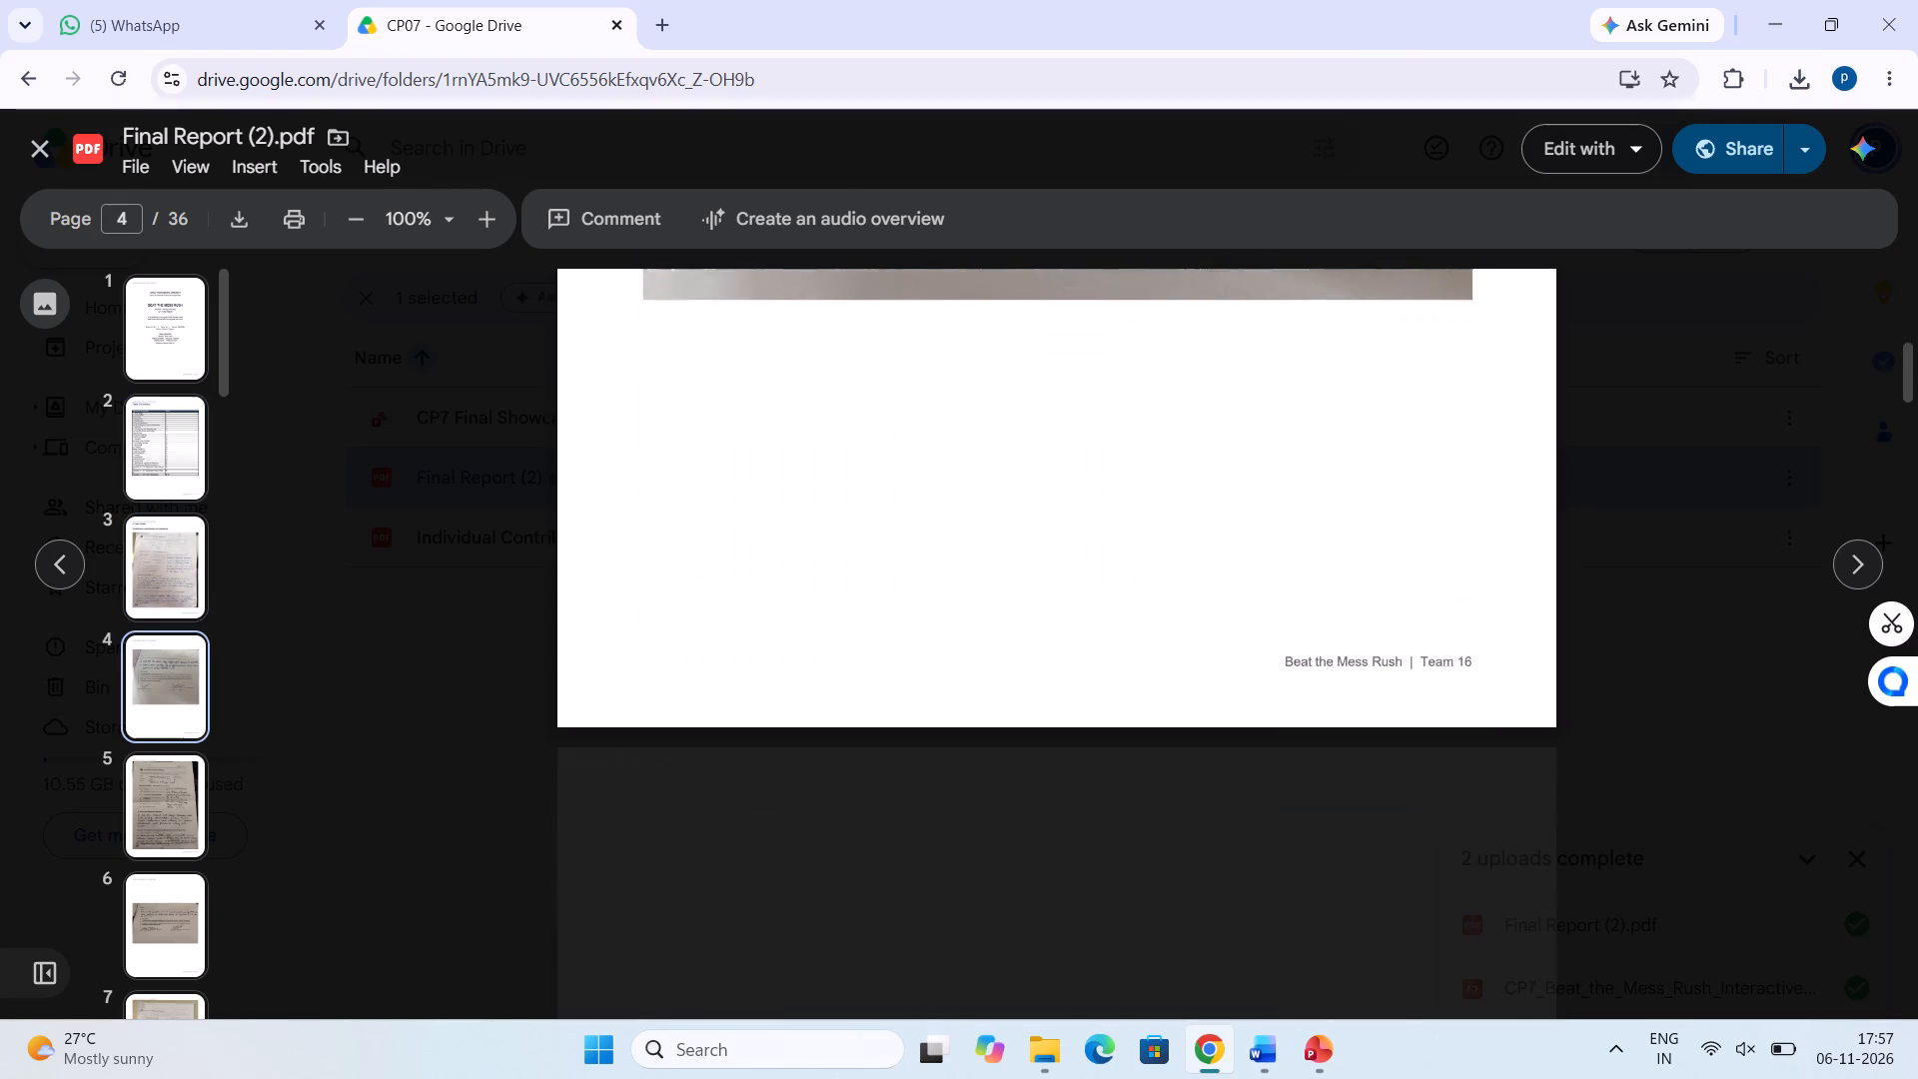
scroll(750, 599, down, 3)
click(40, 155)
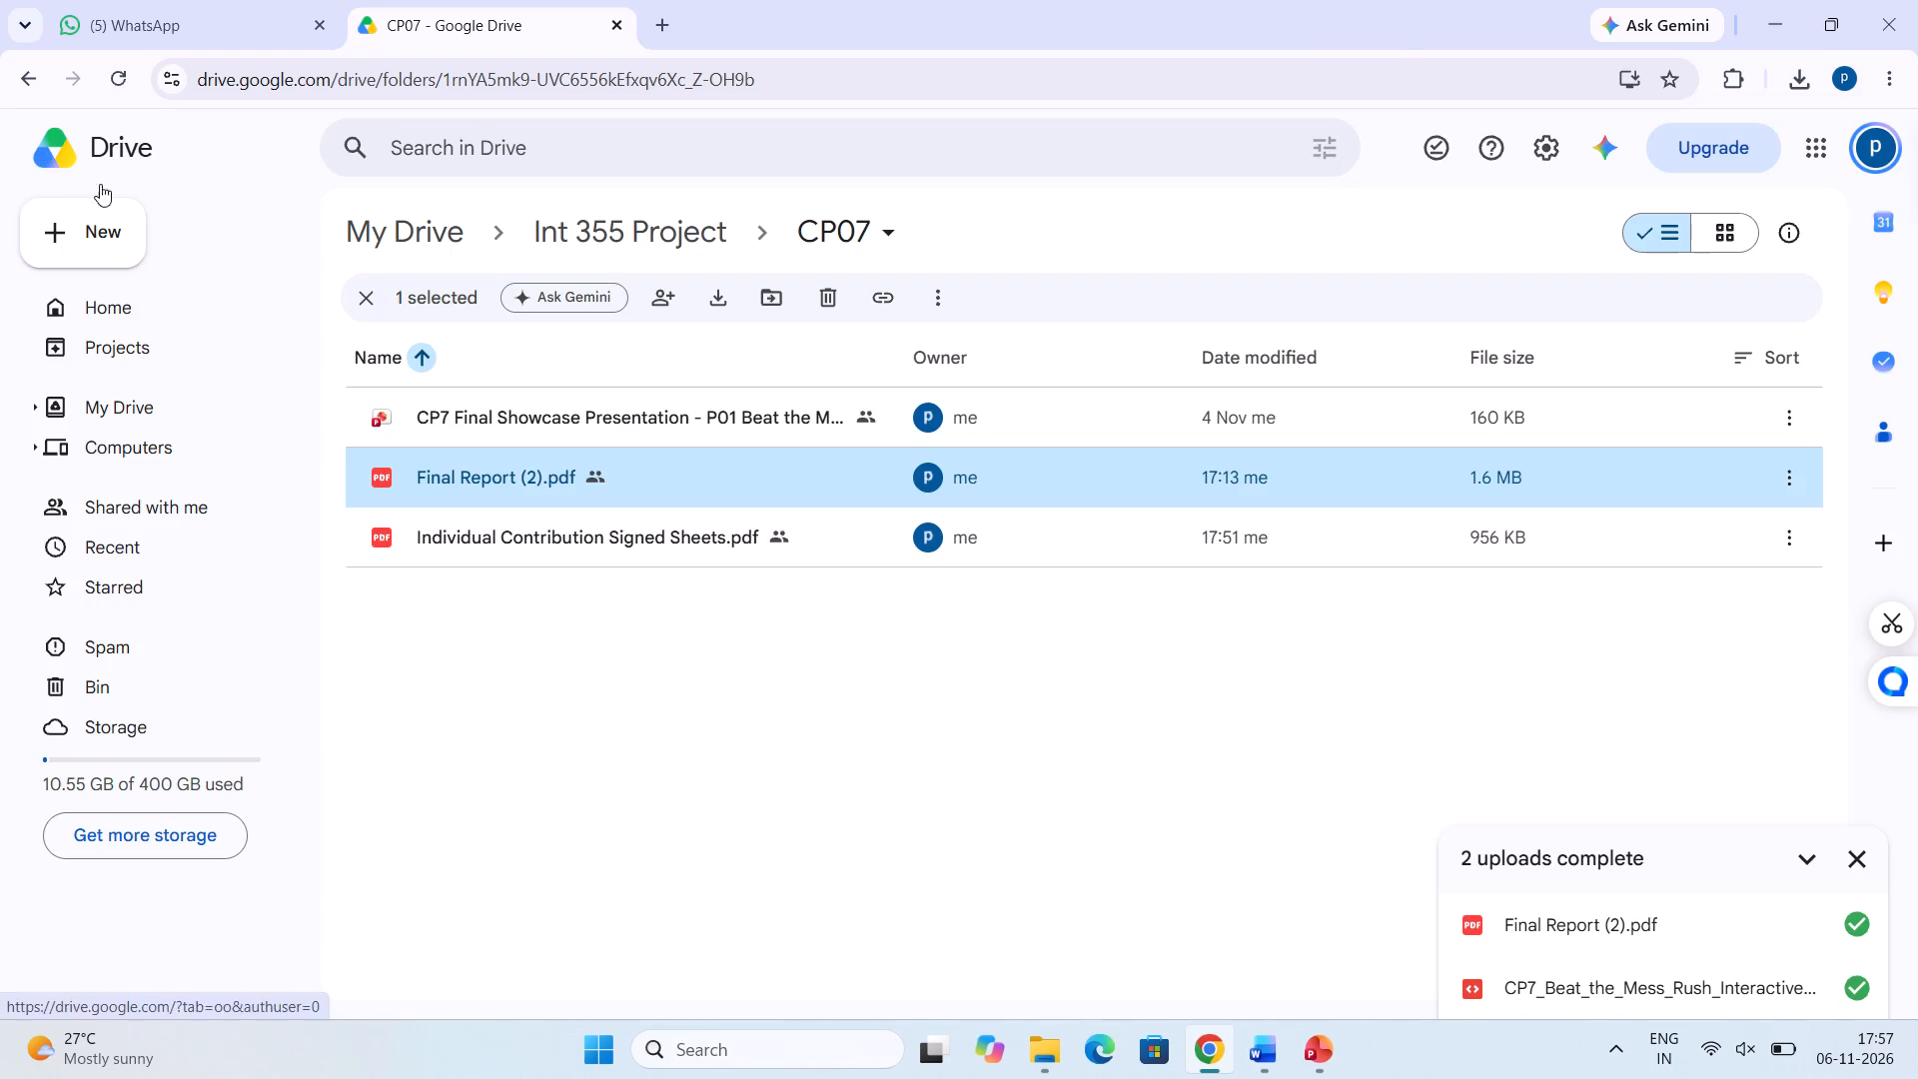
Examine all the pages of Individual Contribution Signed Sheets.pdf in the CP07 folder, and return to its first page.
click(571, 679)
double_click(703, 530)
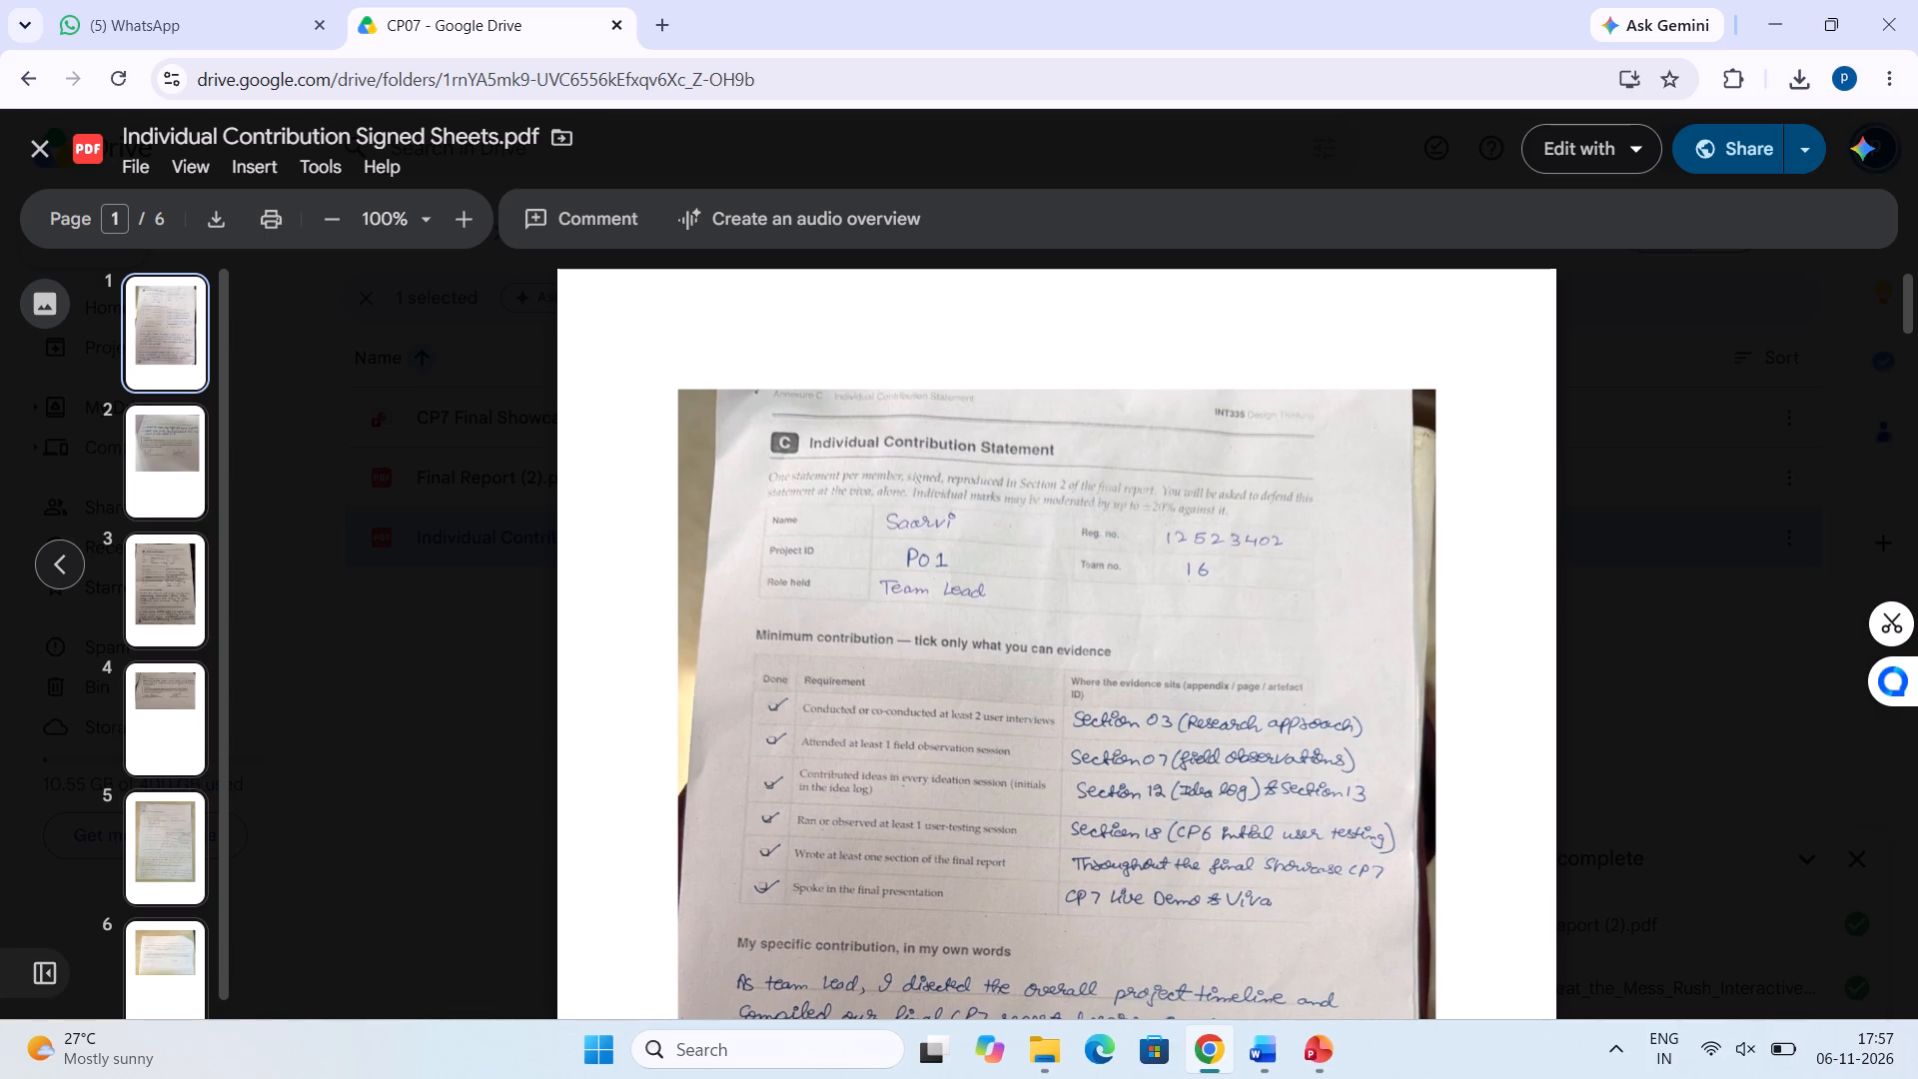
scroll(1180, 862, down, 3)
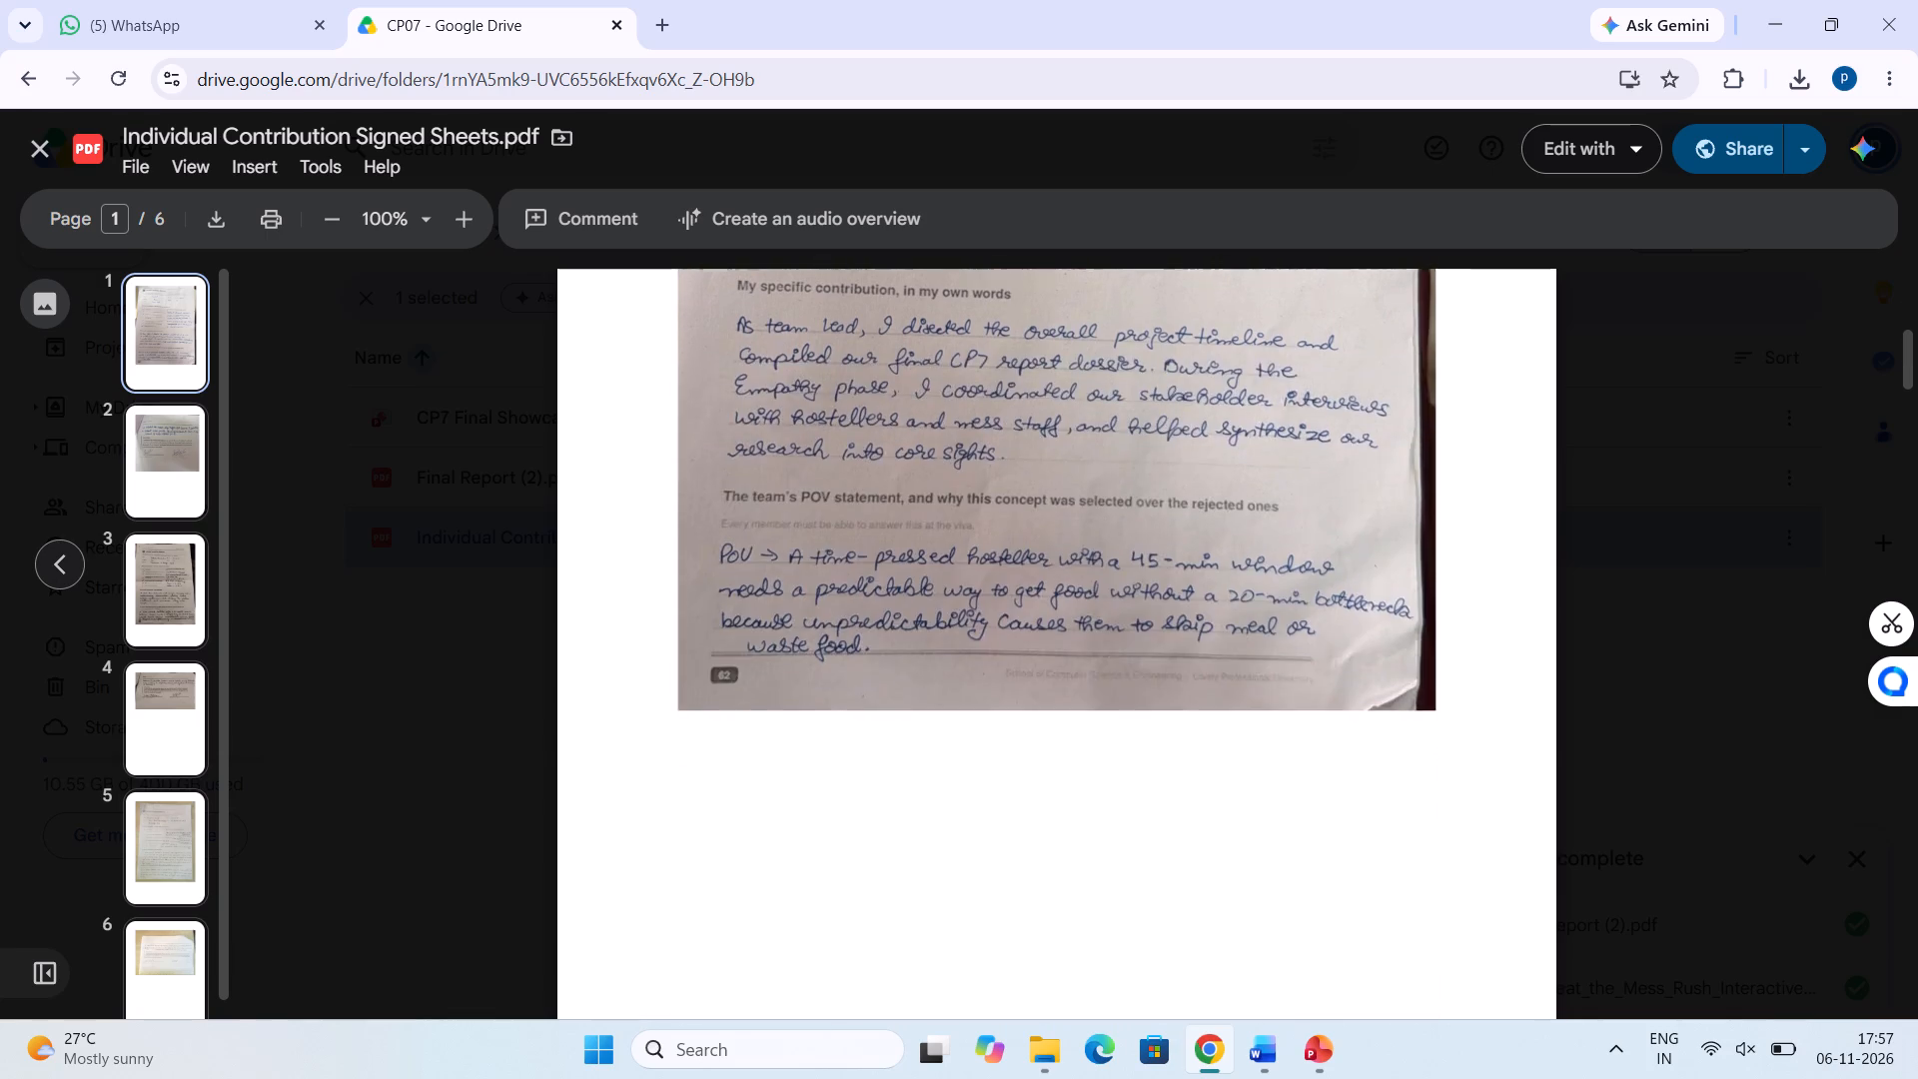
scroll(1180, 862, down, 4)
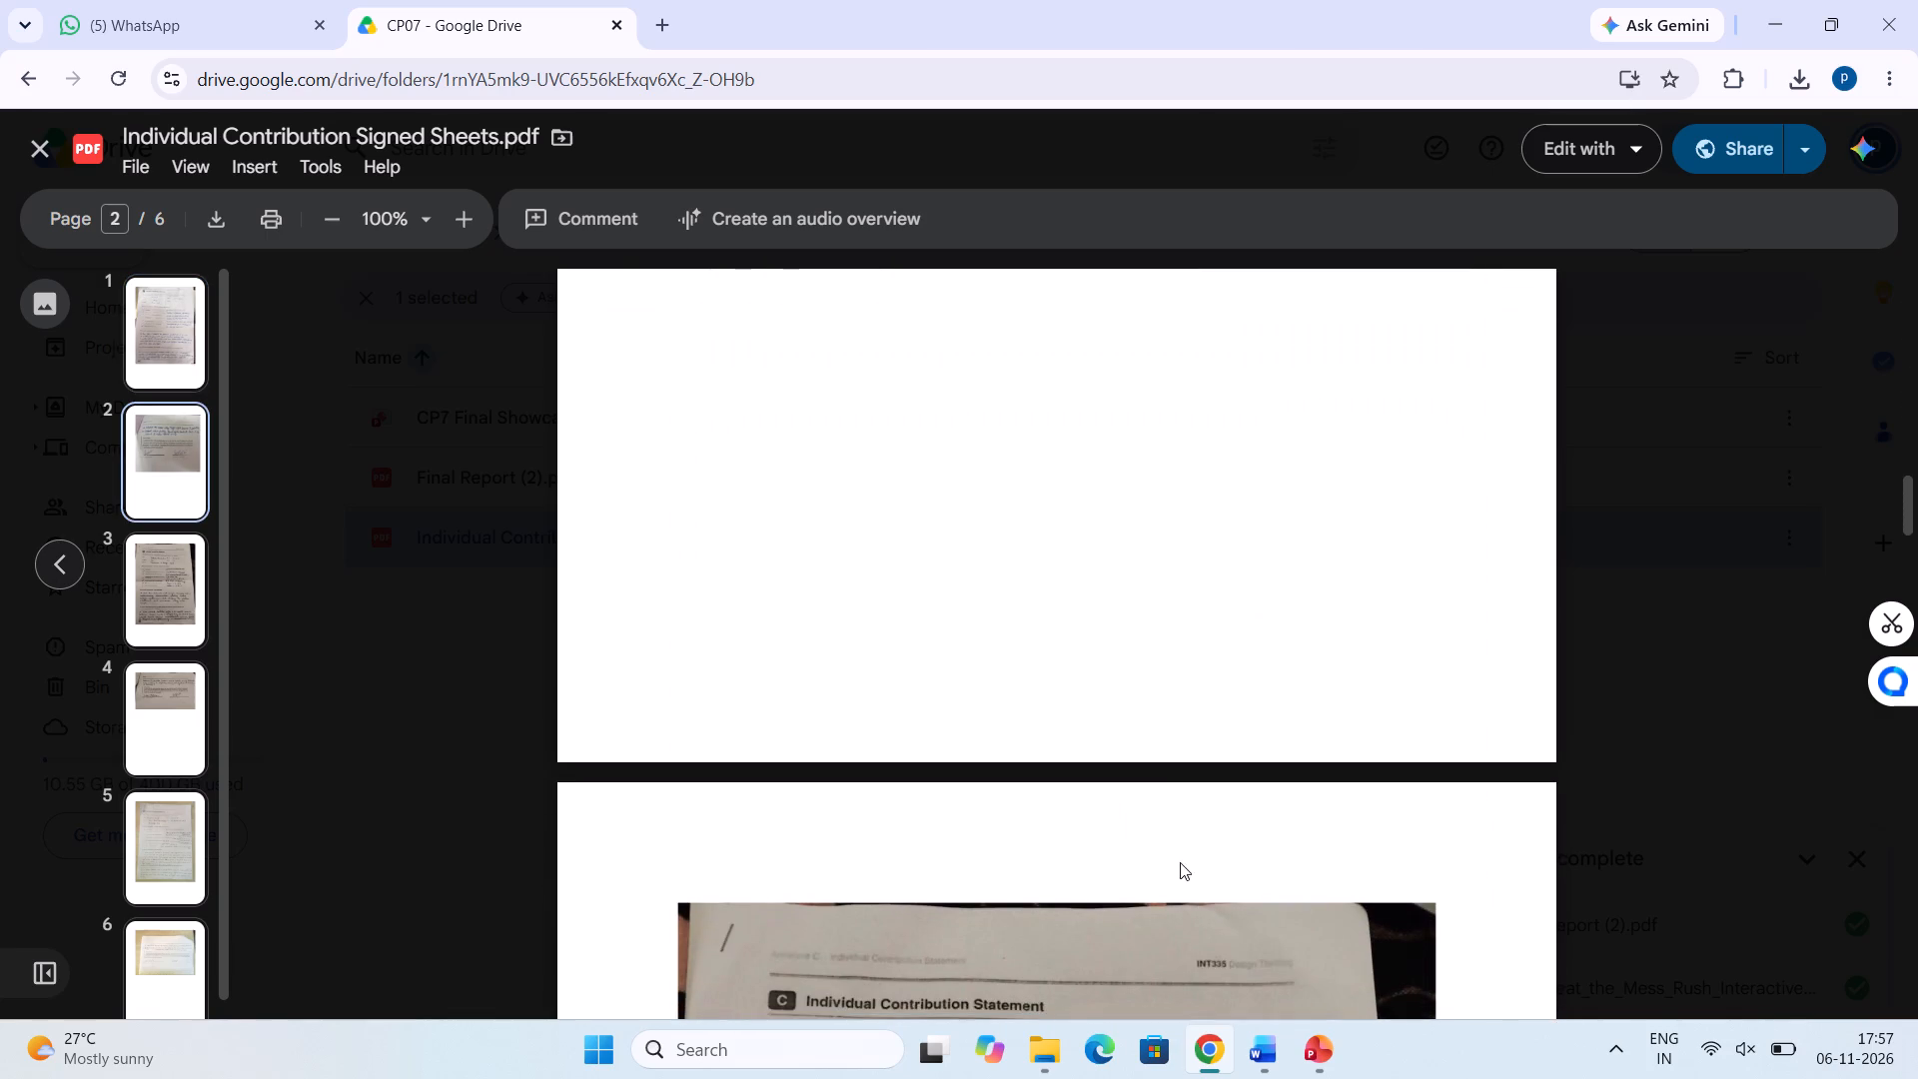
scroll(1180, 862, down, 2)
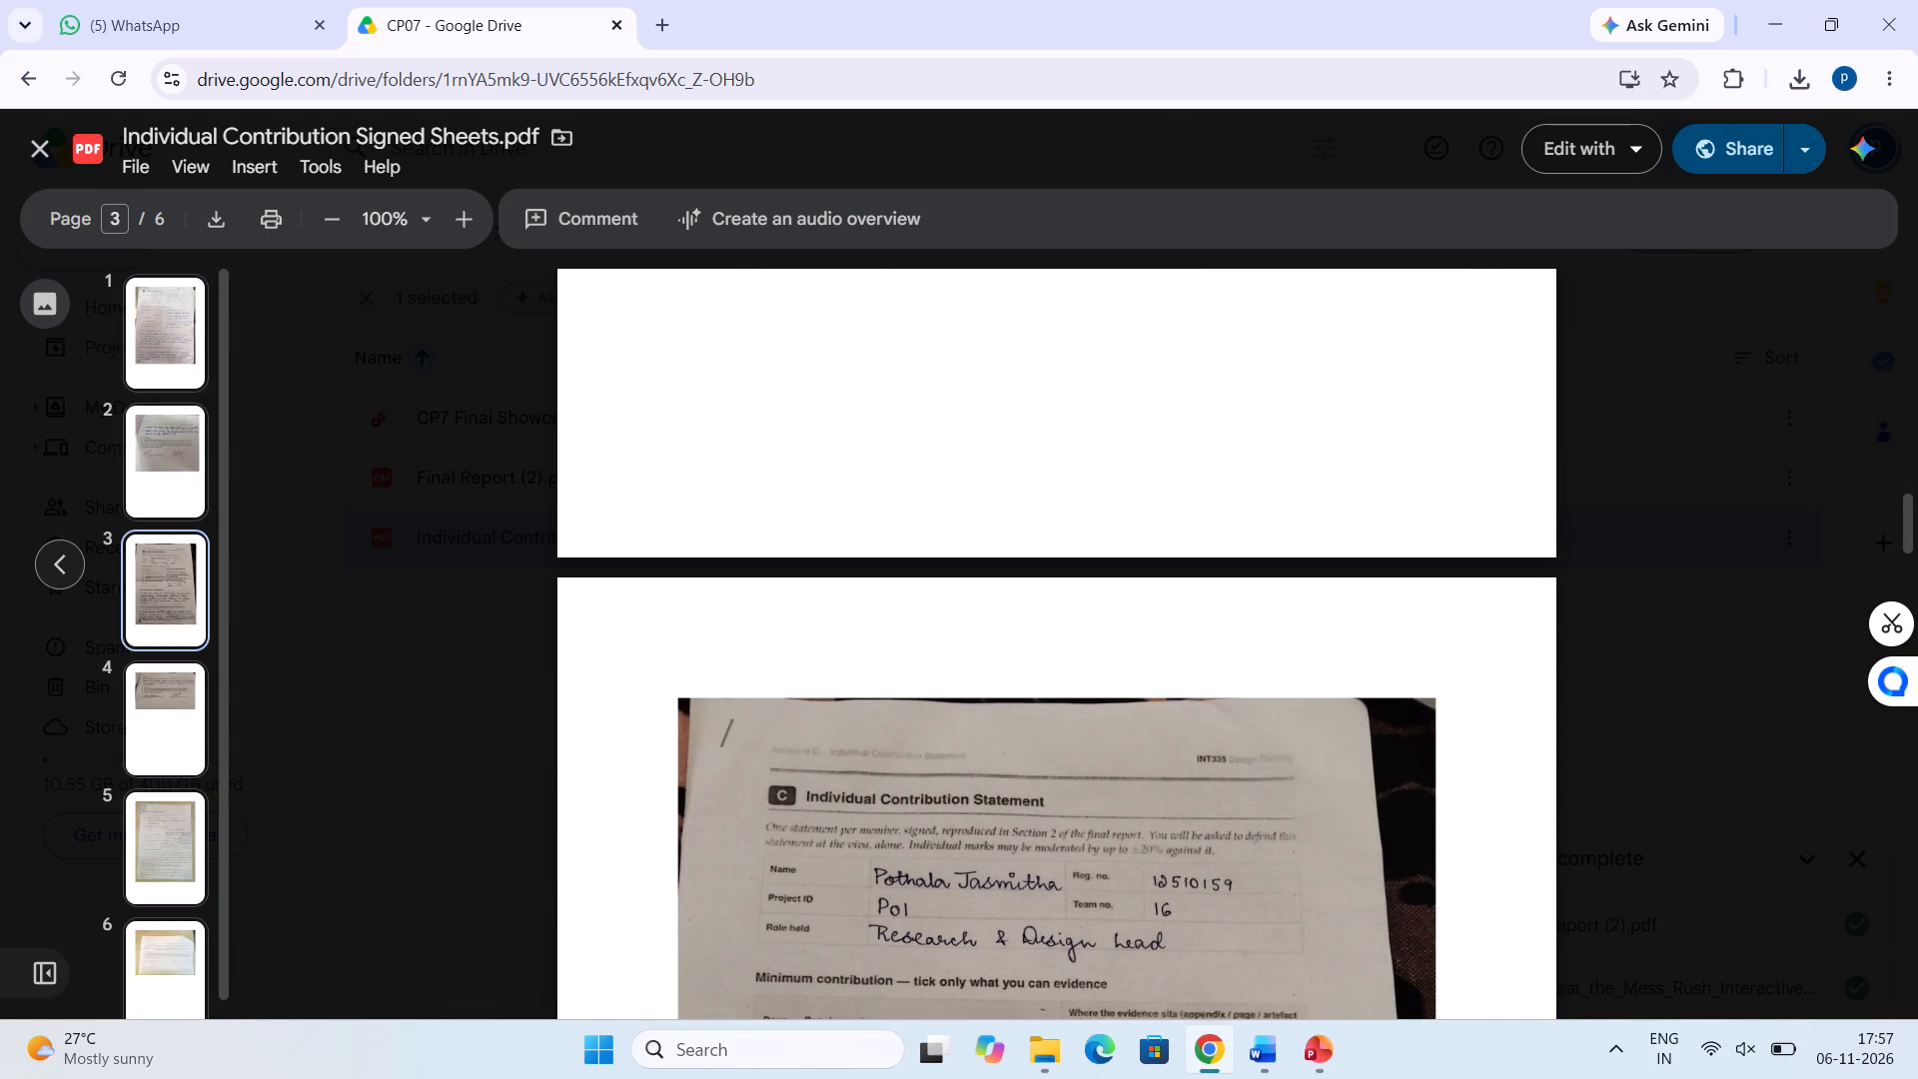
scroll(1180, 862, down, 2)
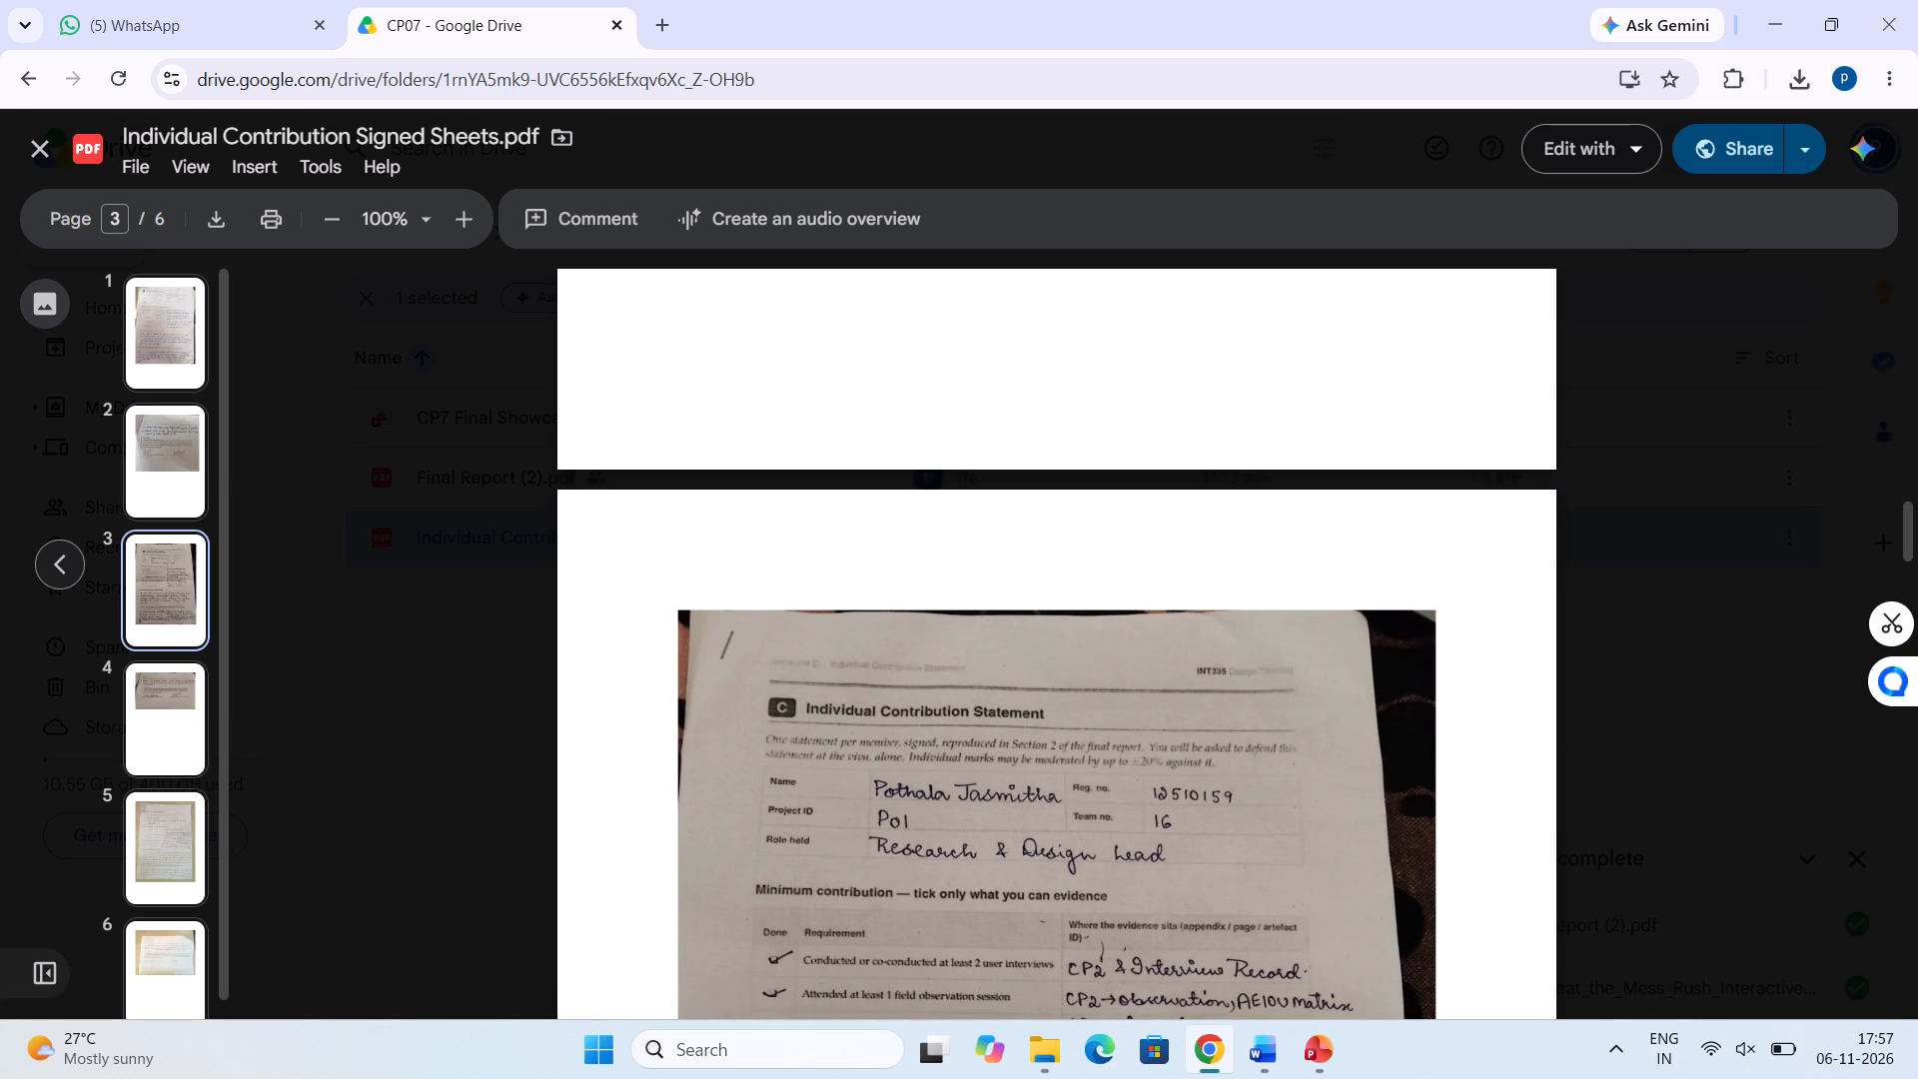
scroll(1180, 862, down, 5)
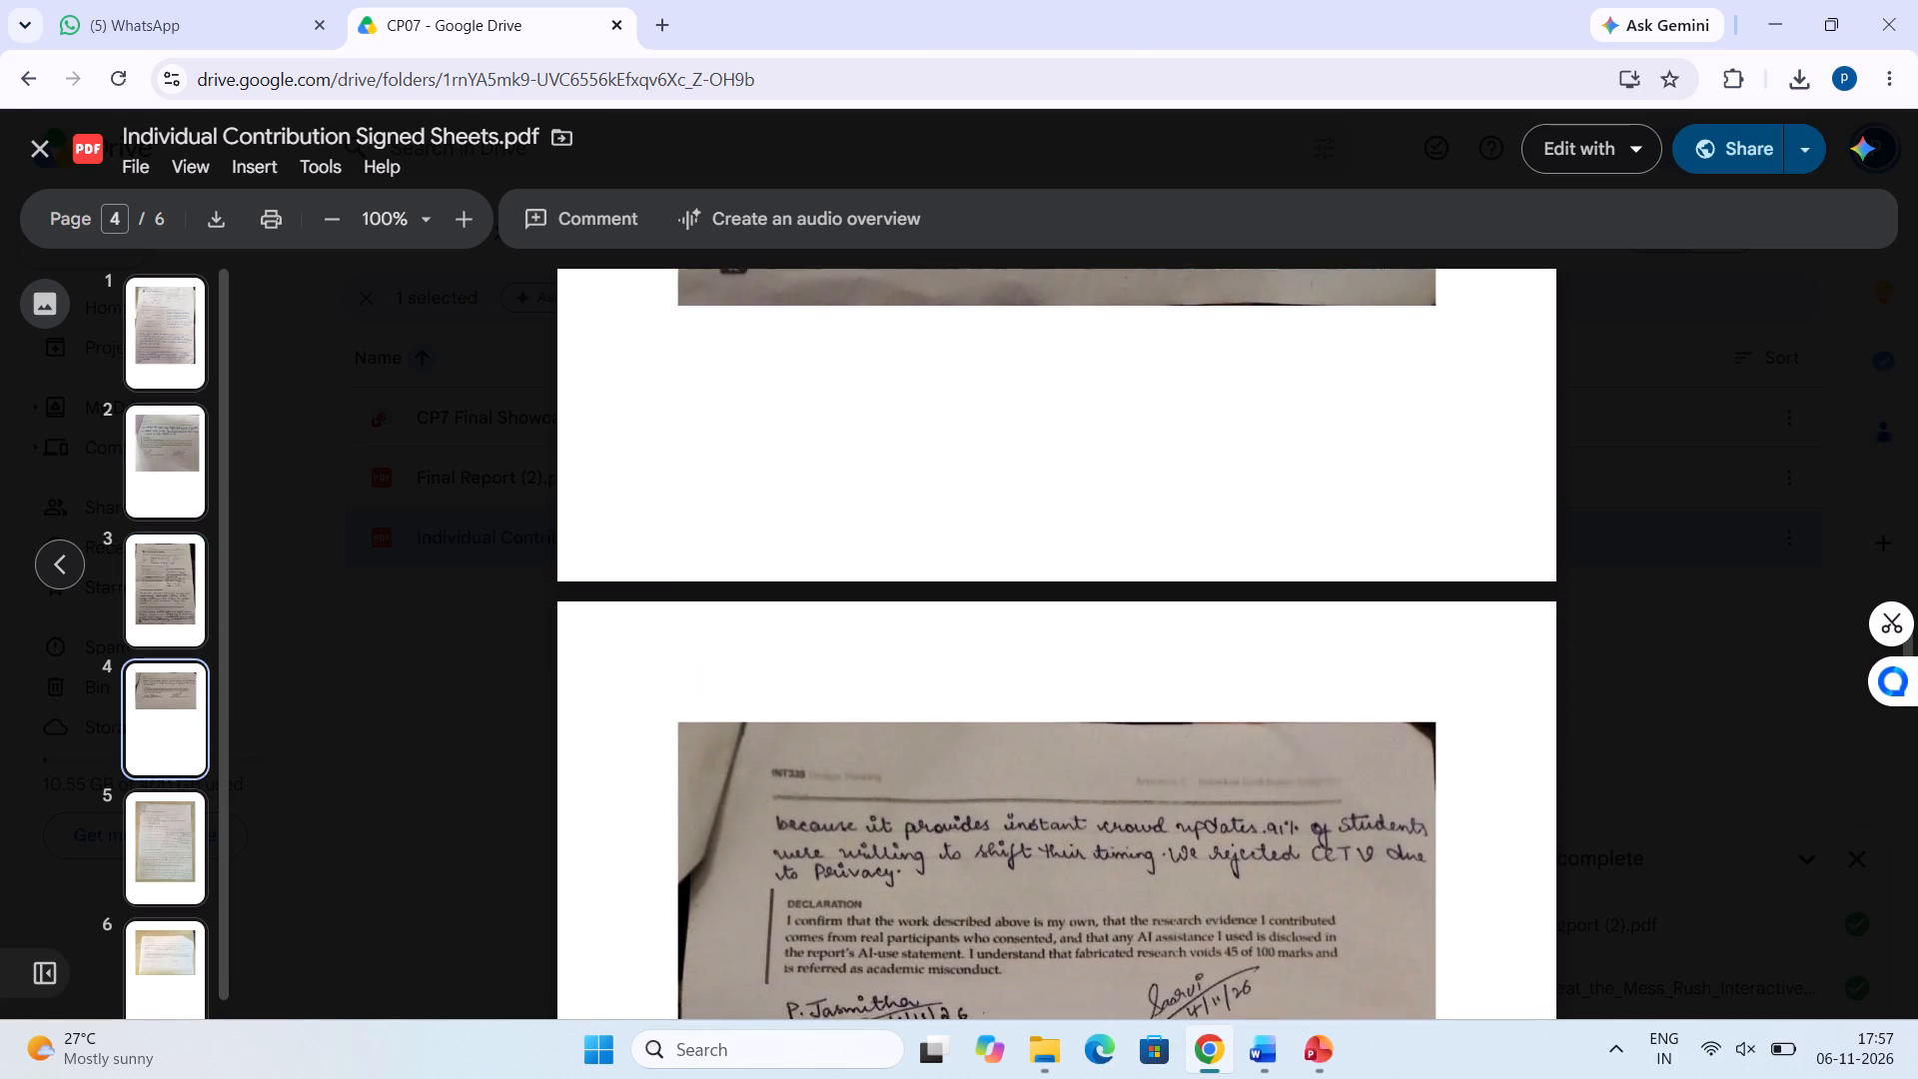
scroll(1180, 862, down, 13)
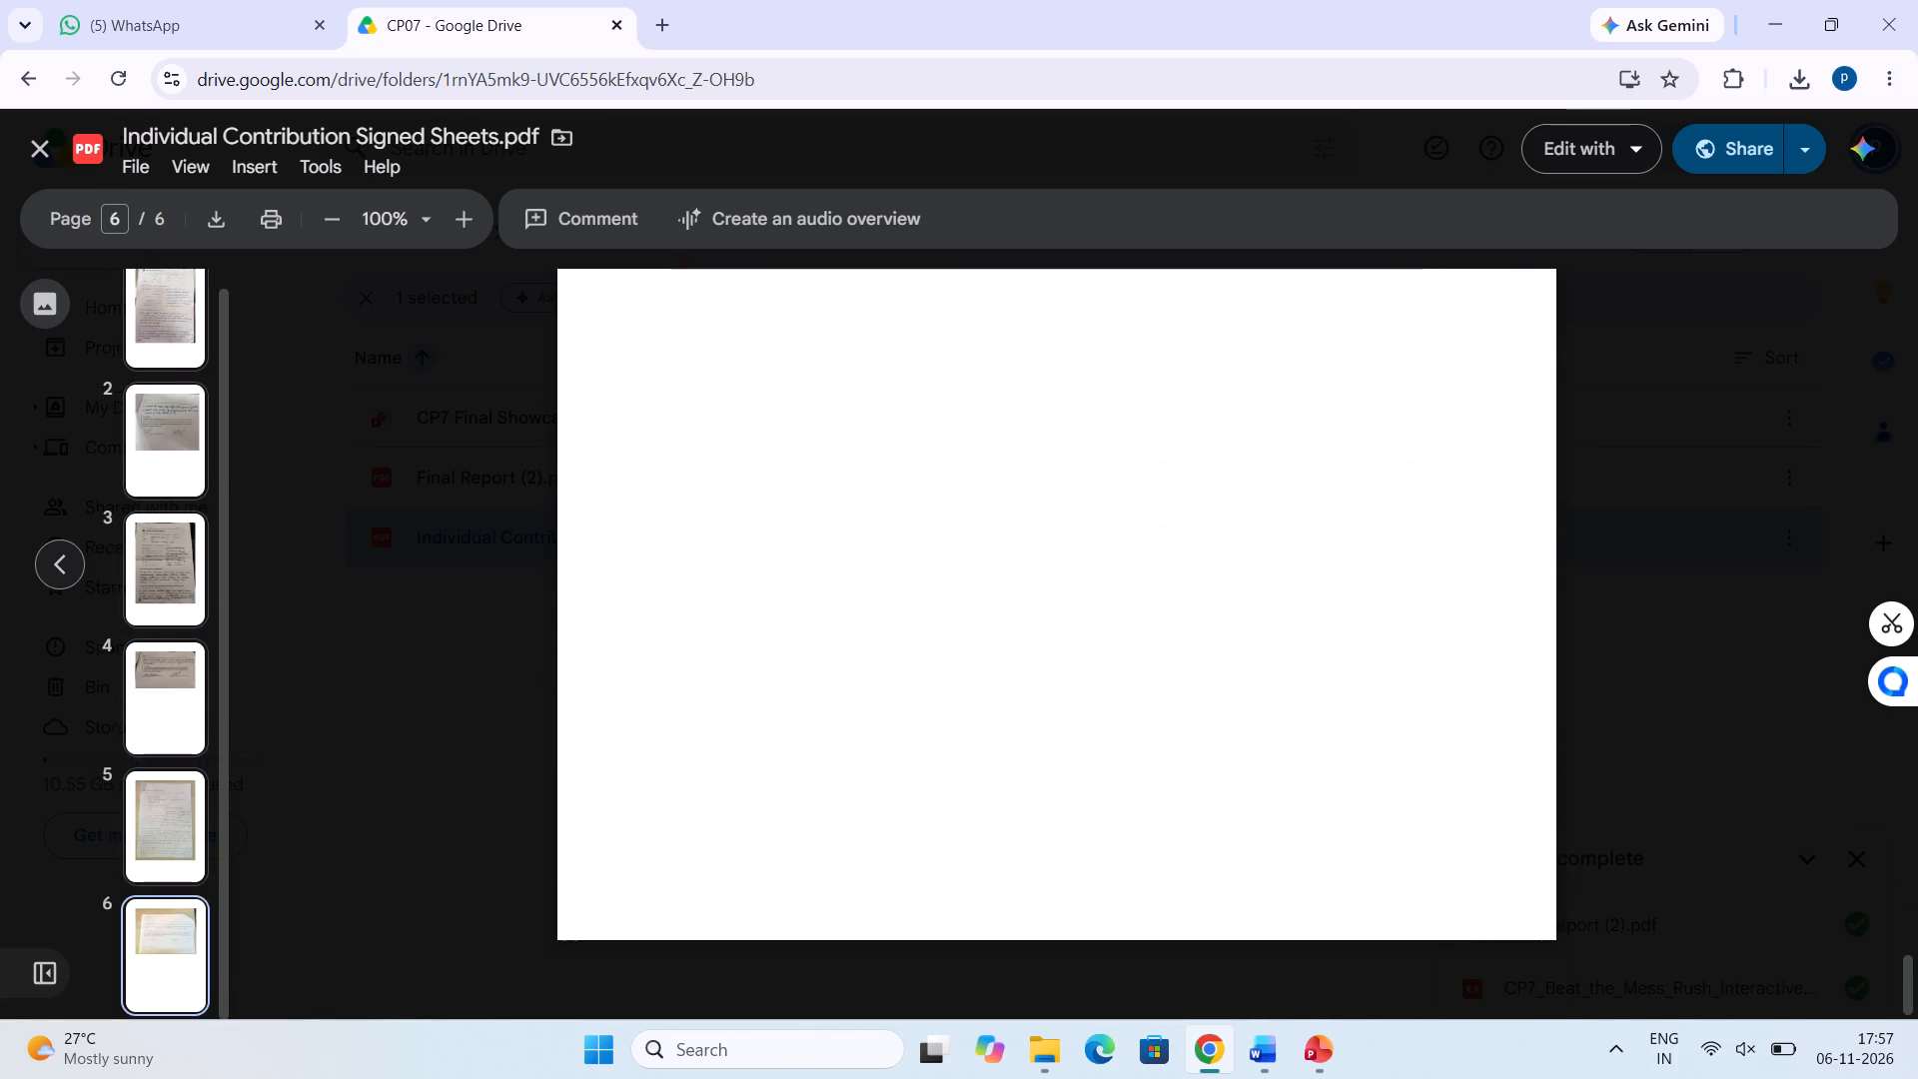
scroll(1180, 862, down, 2)
scroll(1180, 862, up, 9)
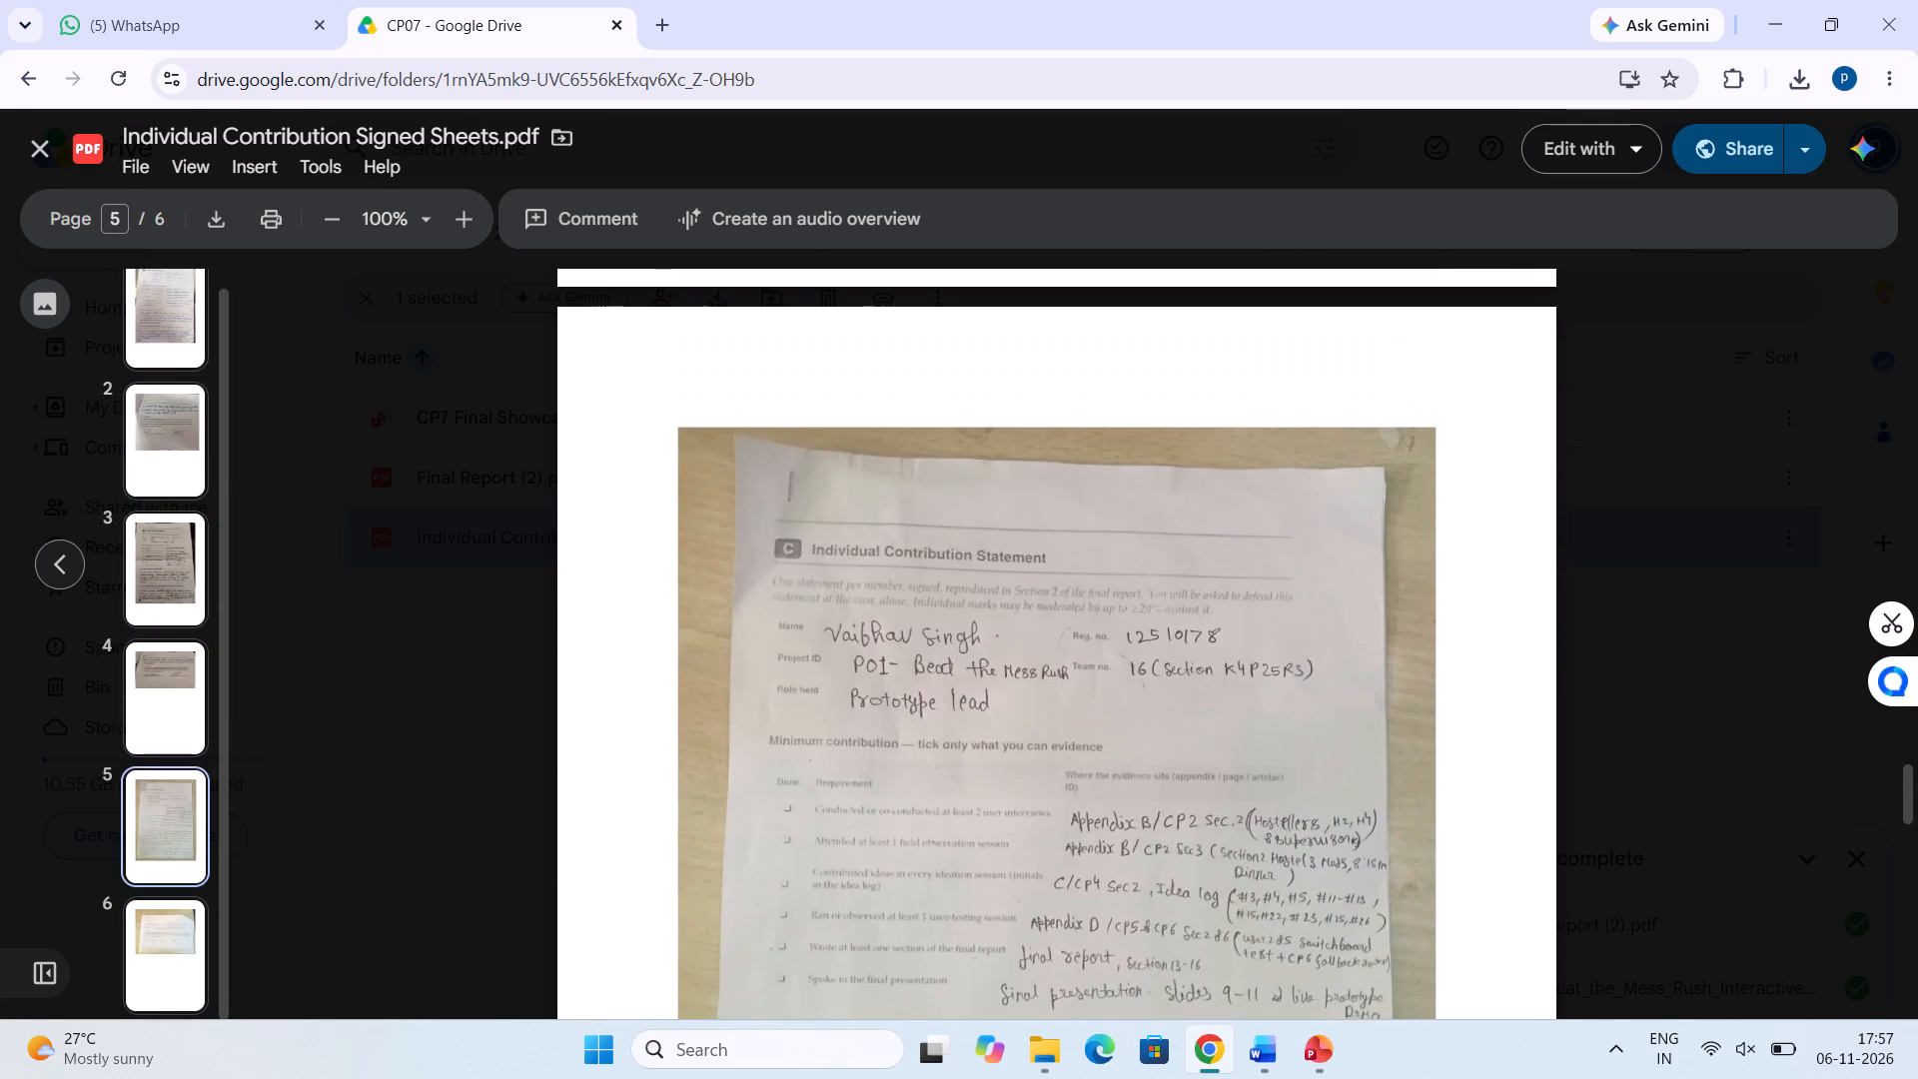
scroll(1180, 862, up, 17)
scroll(1180, 862, up, 7)
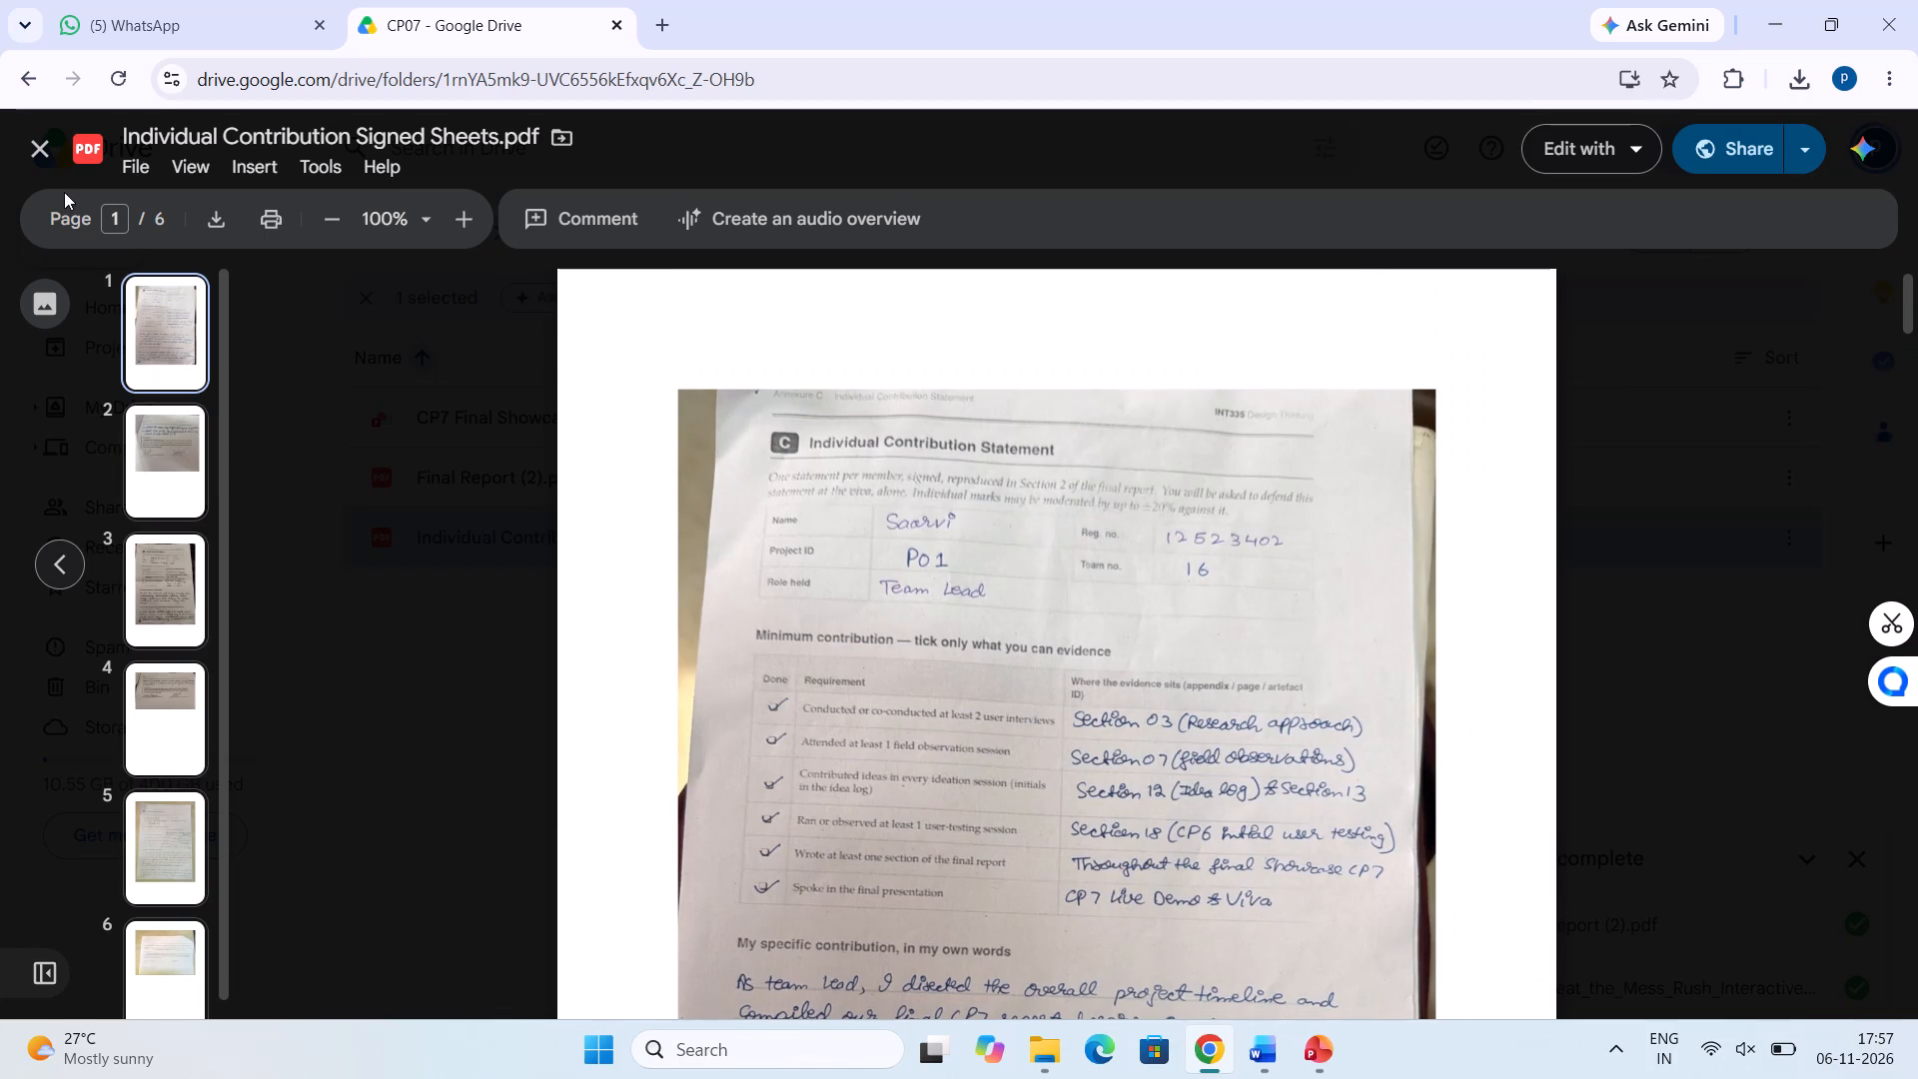
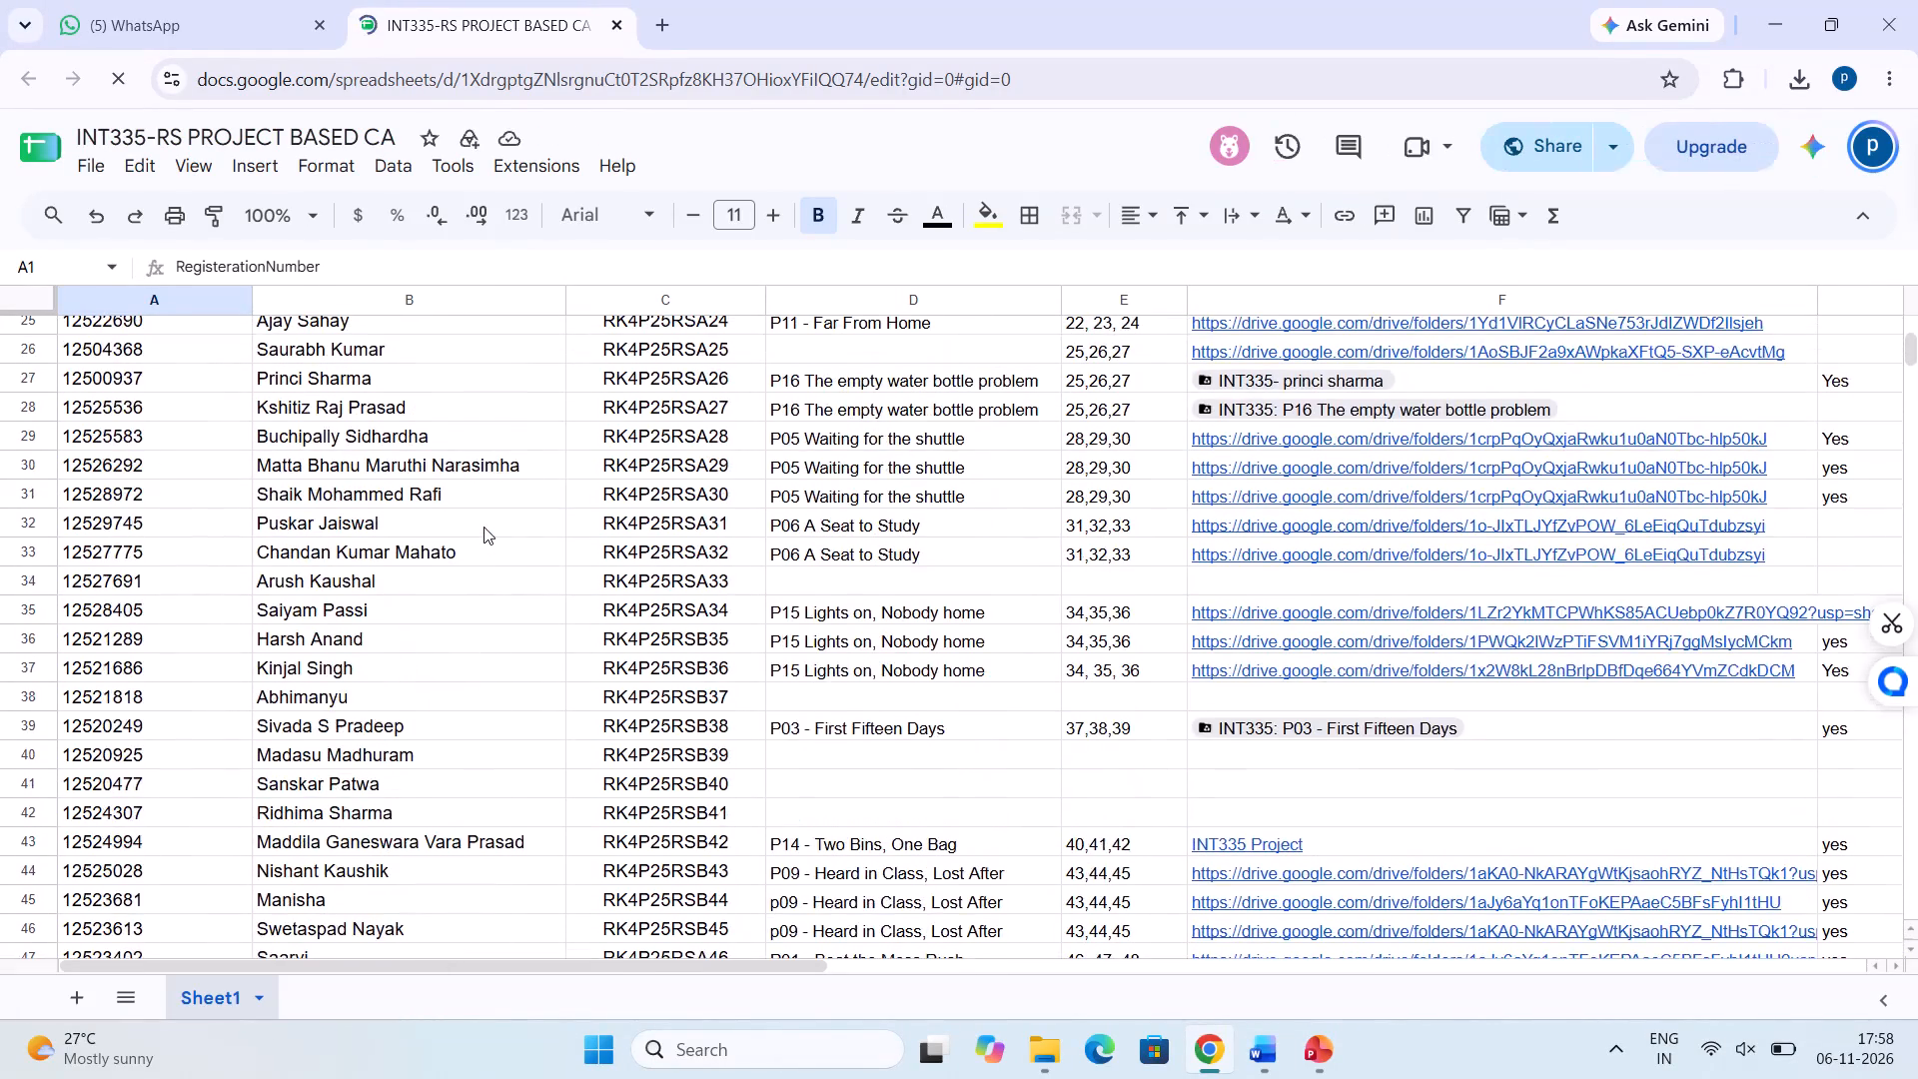
Look through the student rows of the INT335-RS sheet and locate the P01 - Beat the Mess Rush entry in row 49.
scroll(483, 527, up, 4)
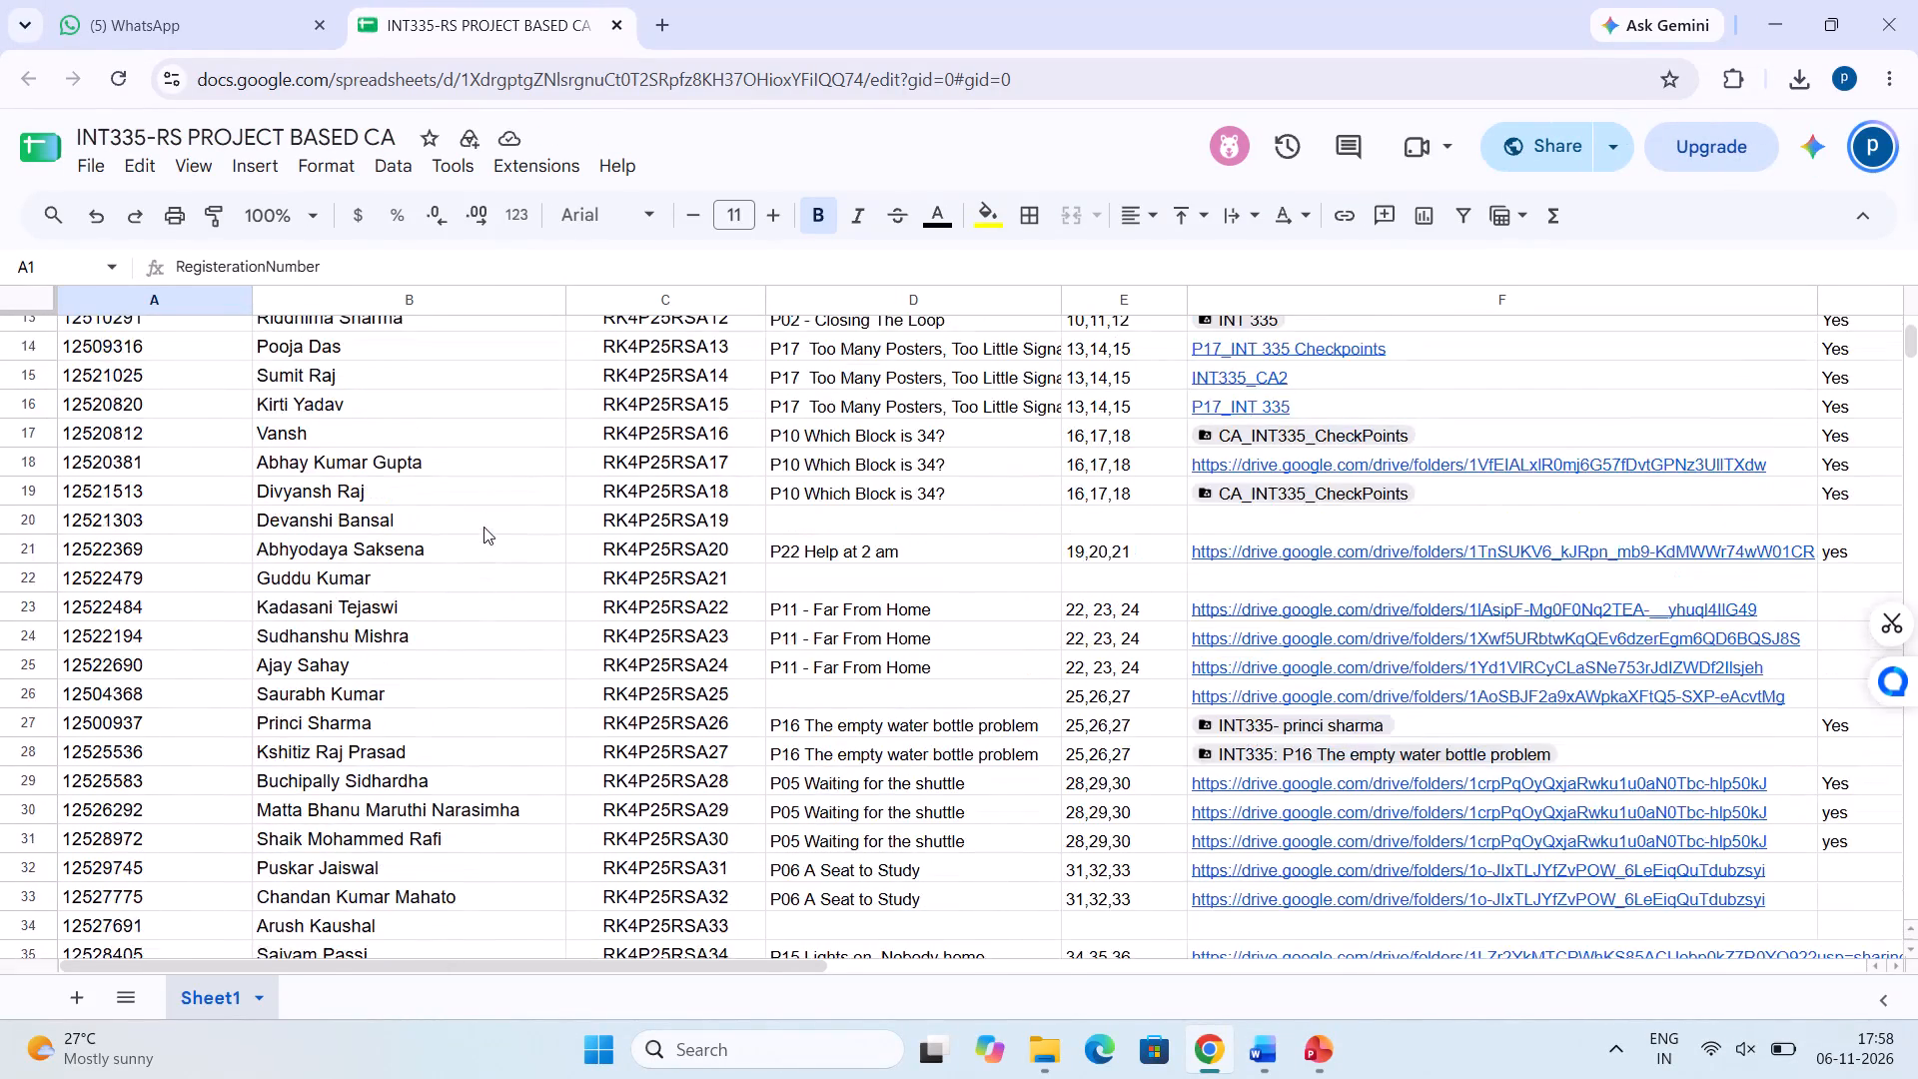
scroll(483, 527, up, 1)
scroll(441, 528, down, 3)
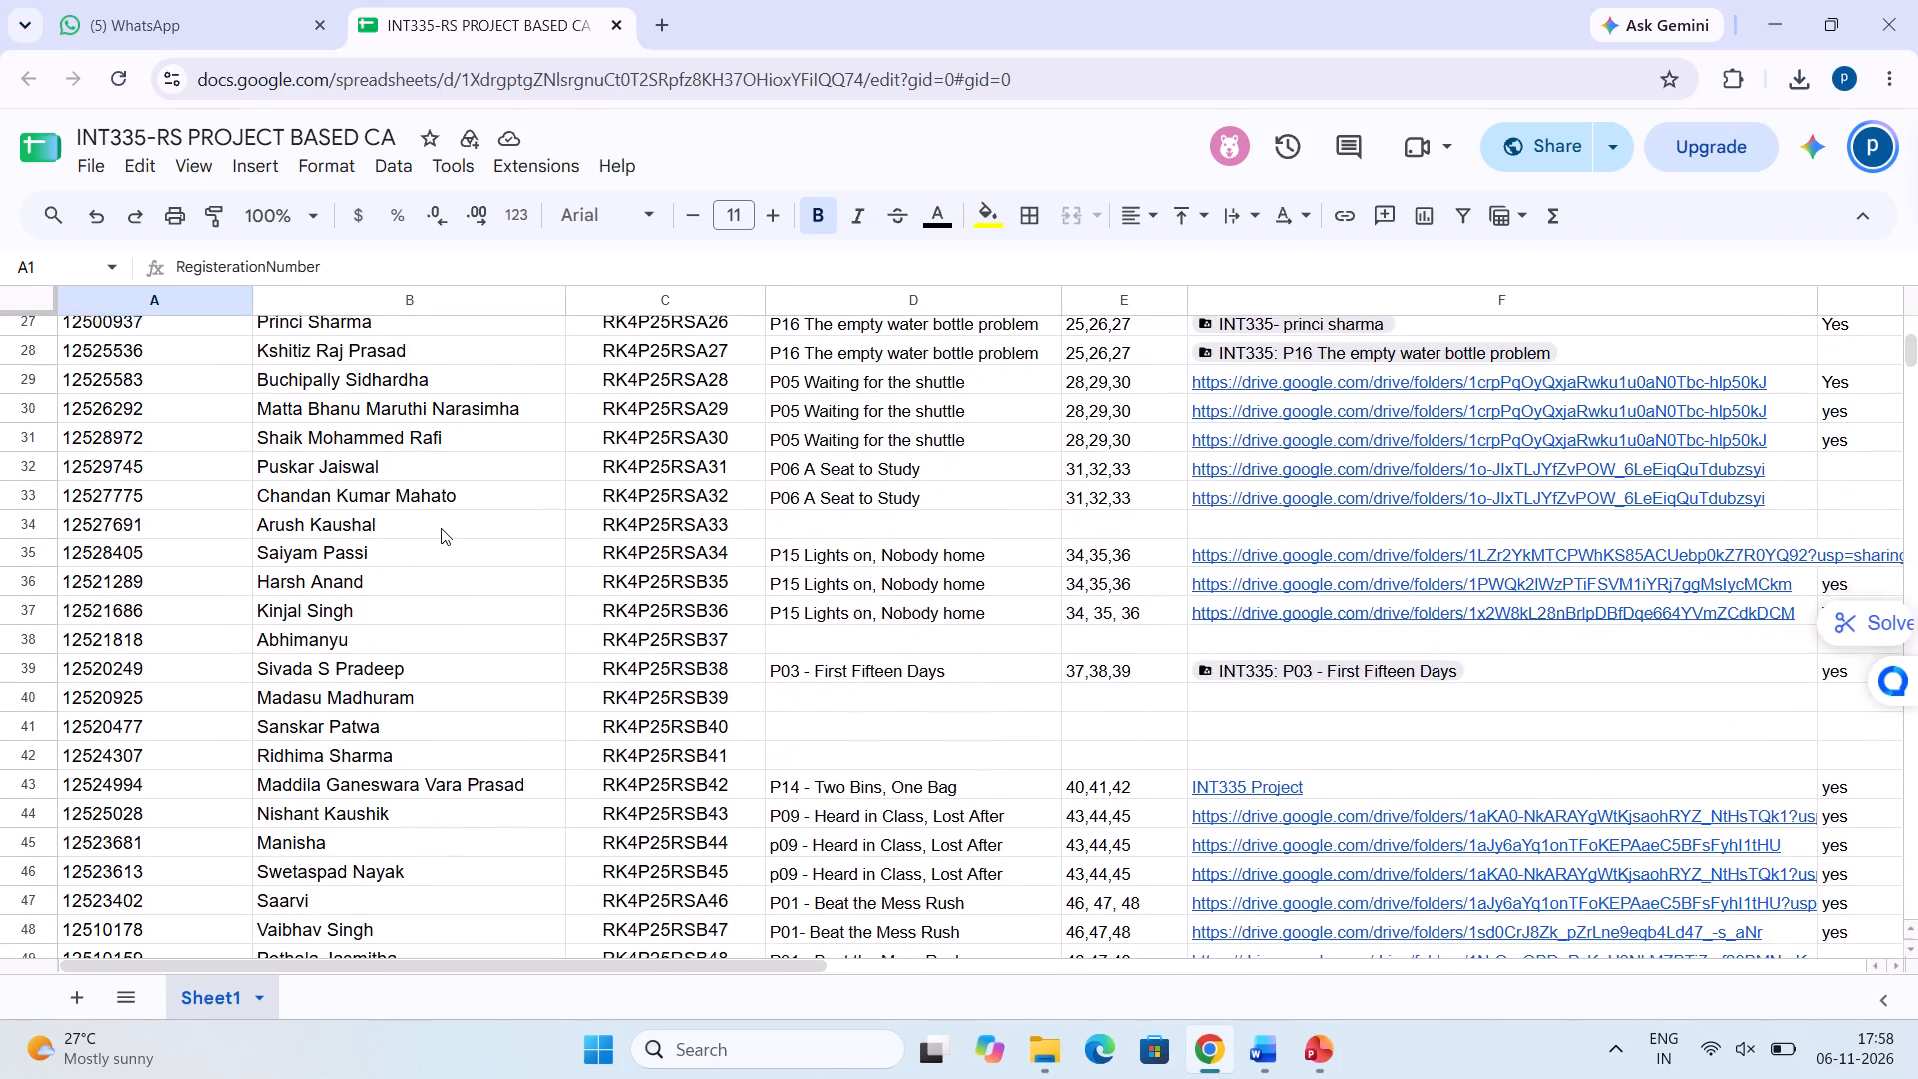
scroll(441, 528, down, 2)
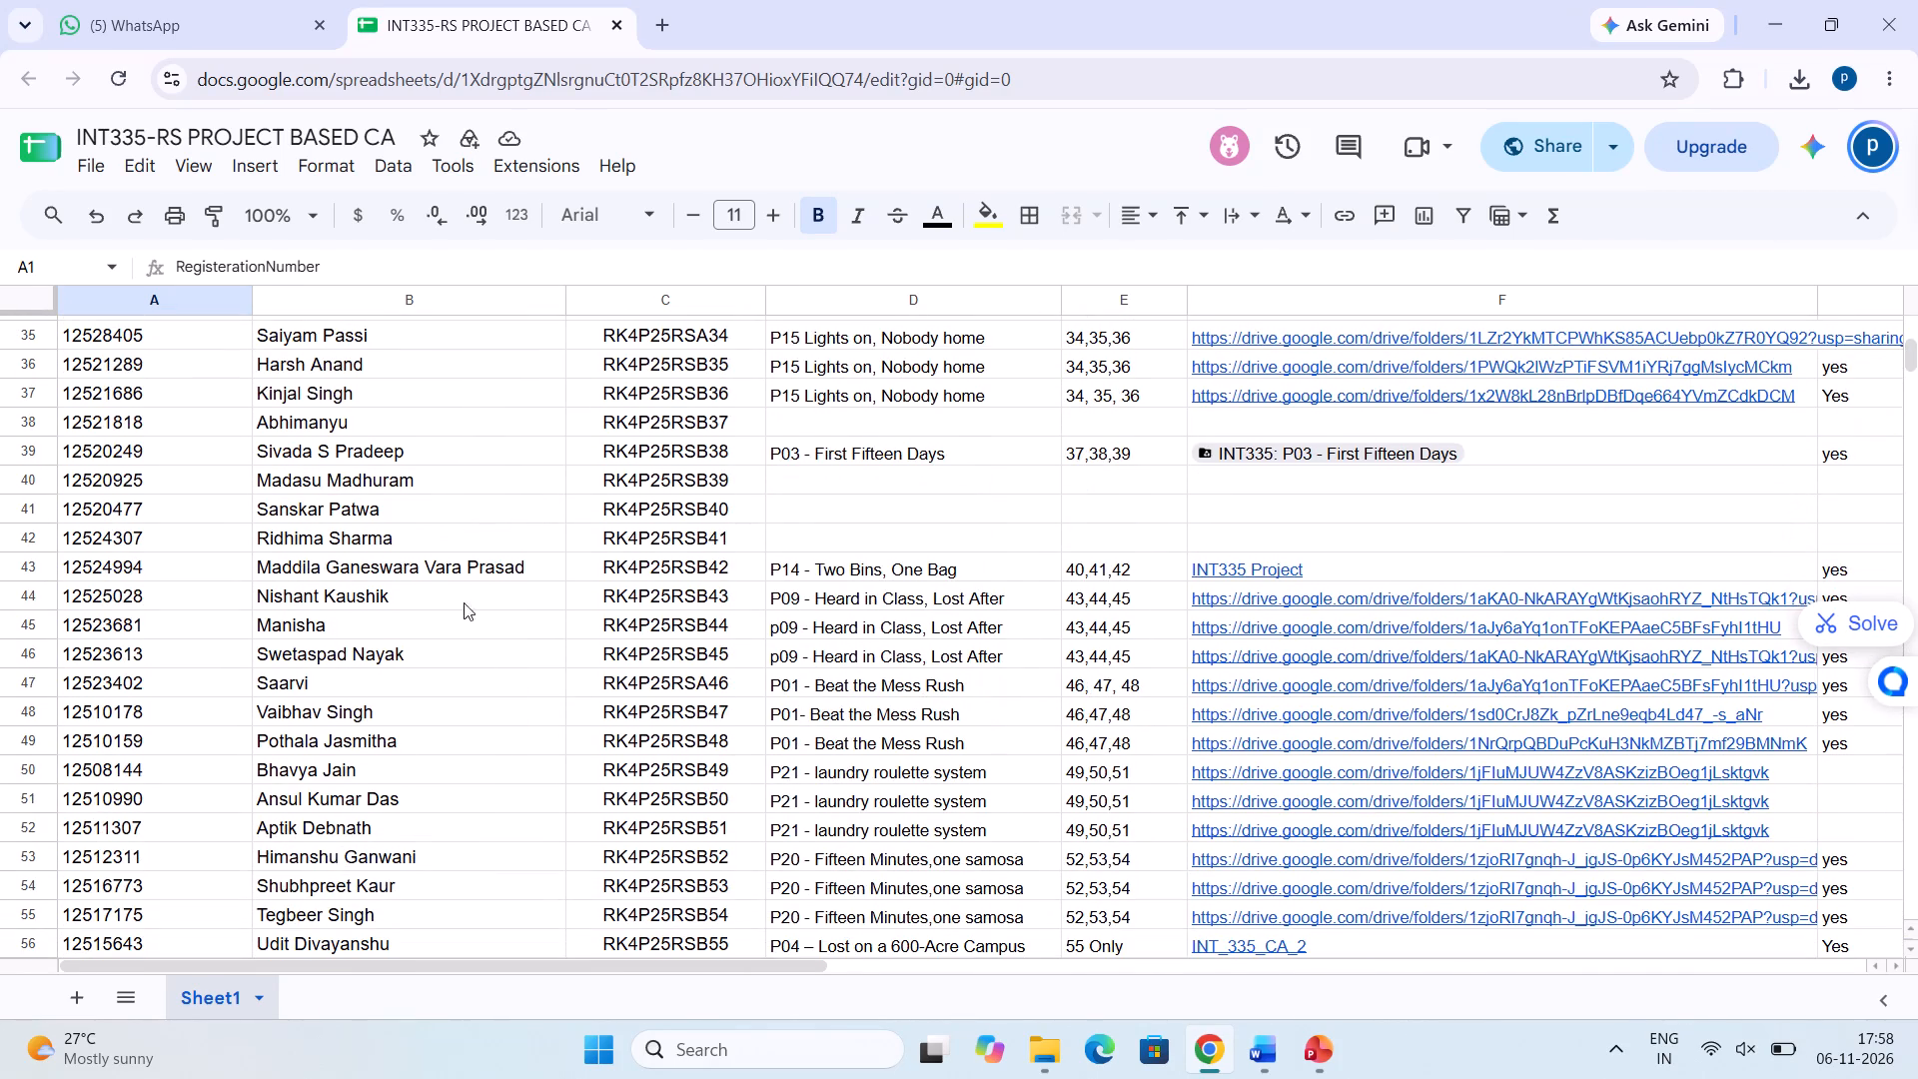
click(615, 736)
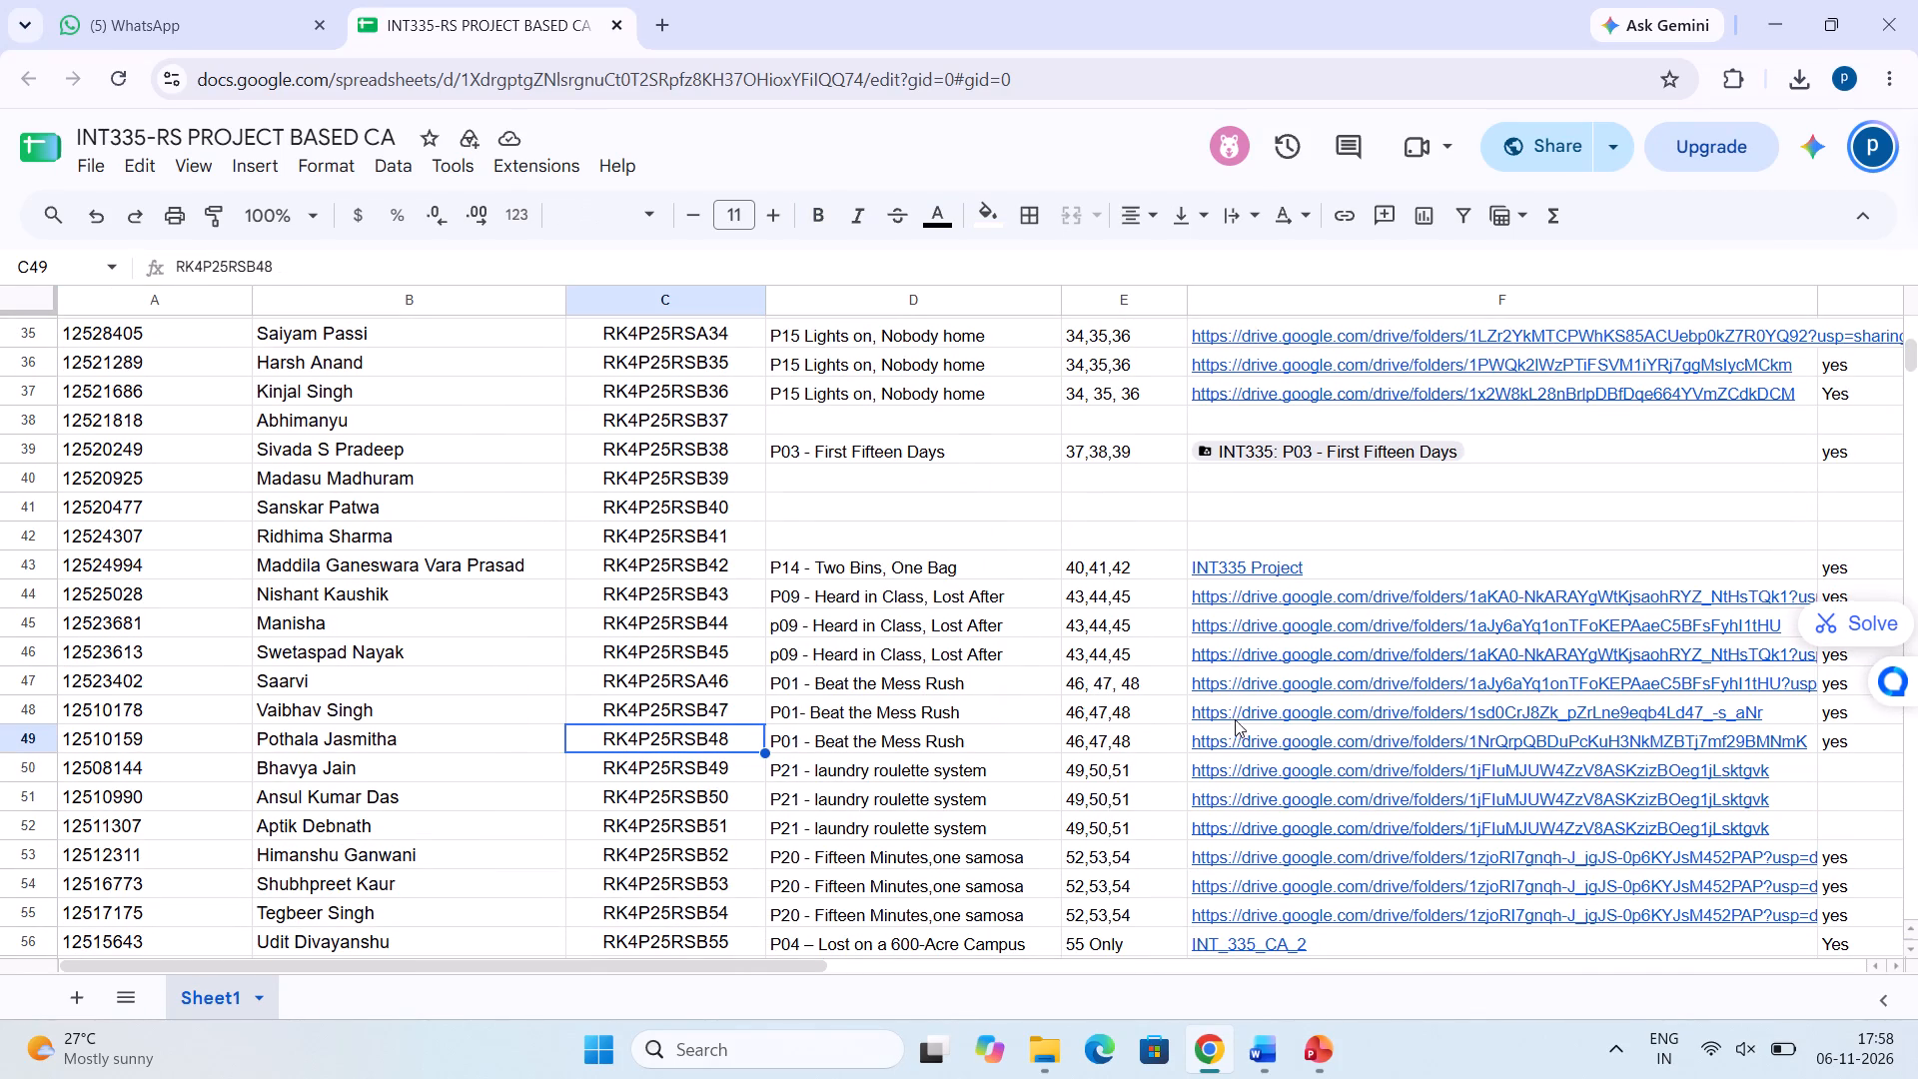
View the files in the P01 - Beat the Mess Run project folder linked in row 48 of the project sheet, and close the folder.
click(1305, 756)
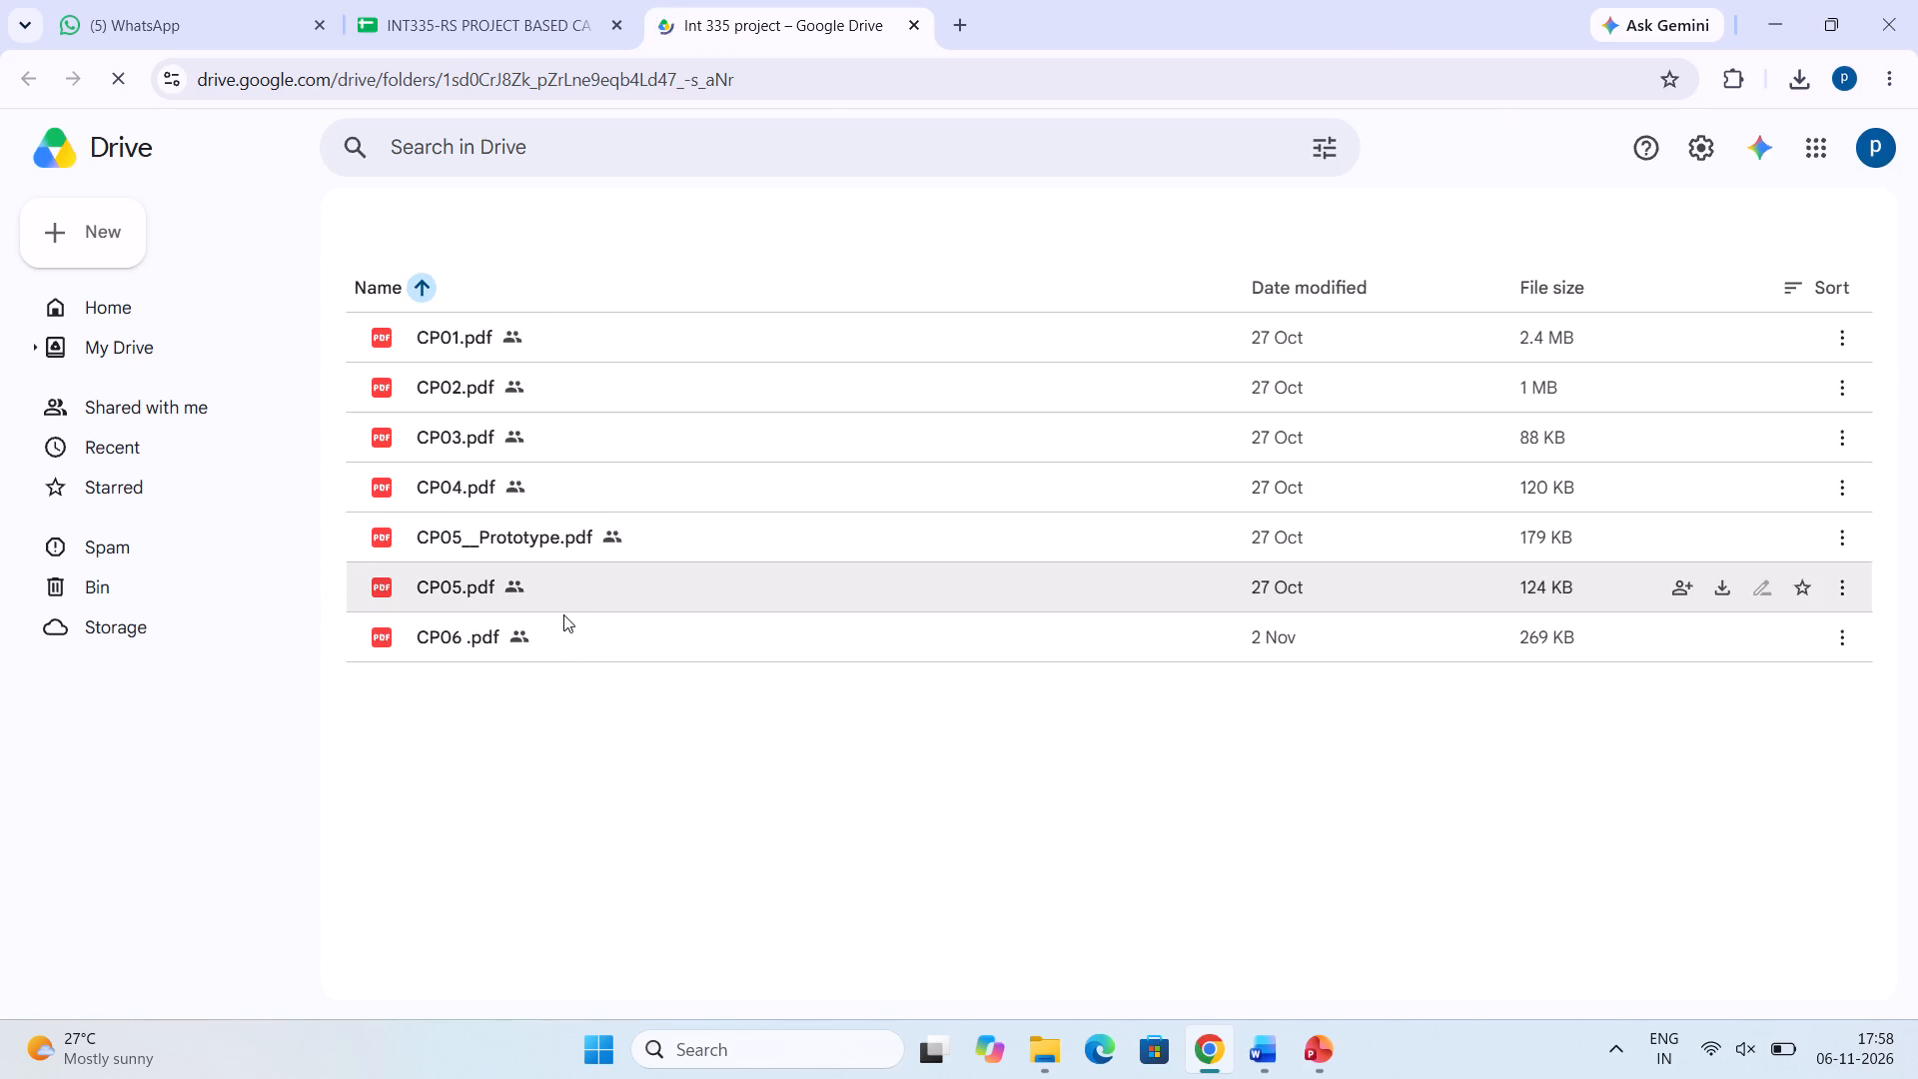
click(920, 22)
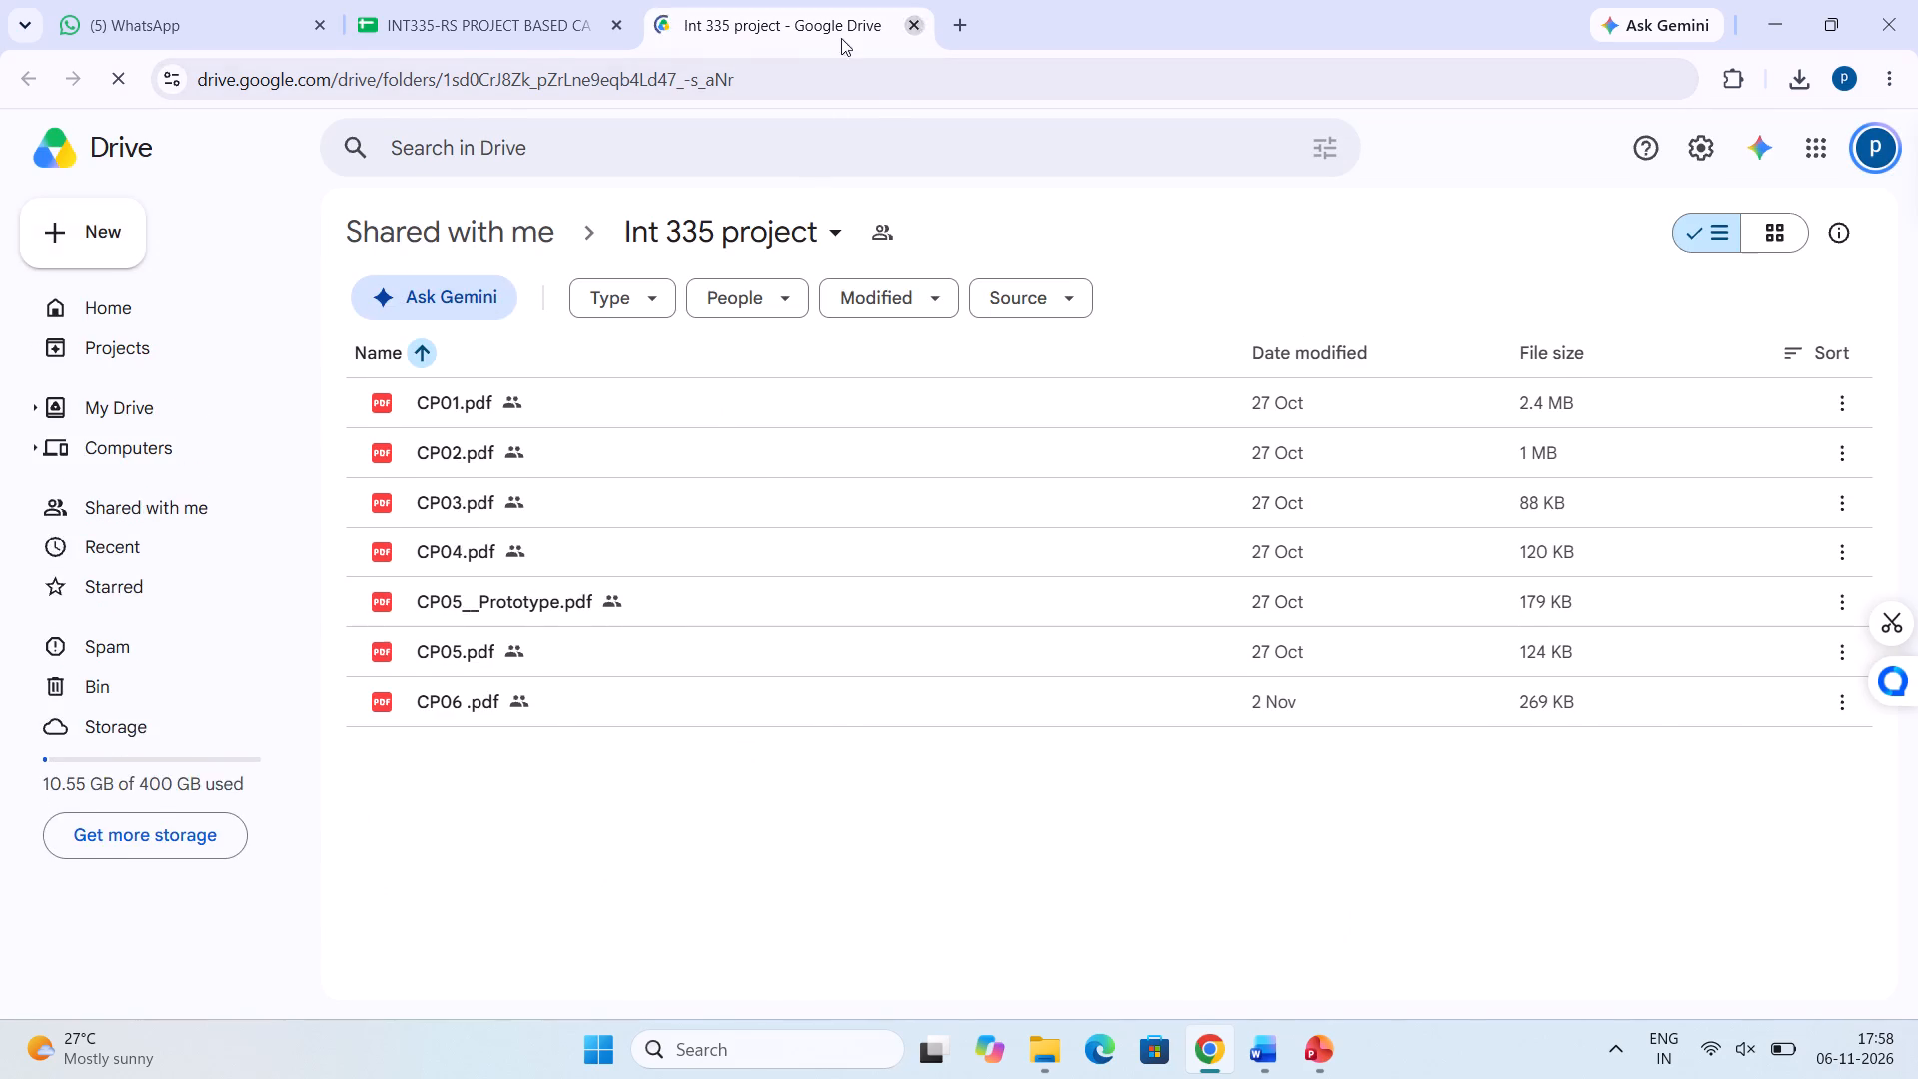
Open the Drive folder linked in row 49 of the project sheet, for the P01 - Beat the Mess Rush entry.
scroll(760, 595, down, 2)
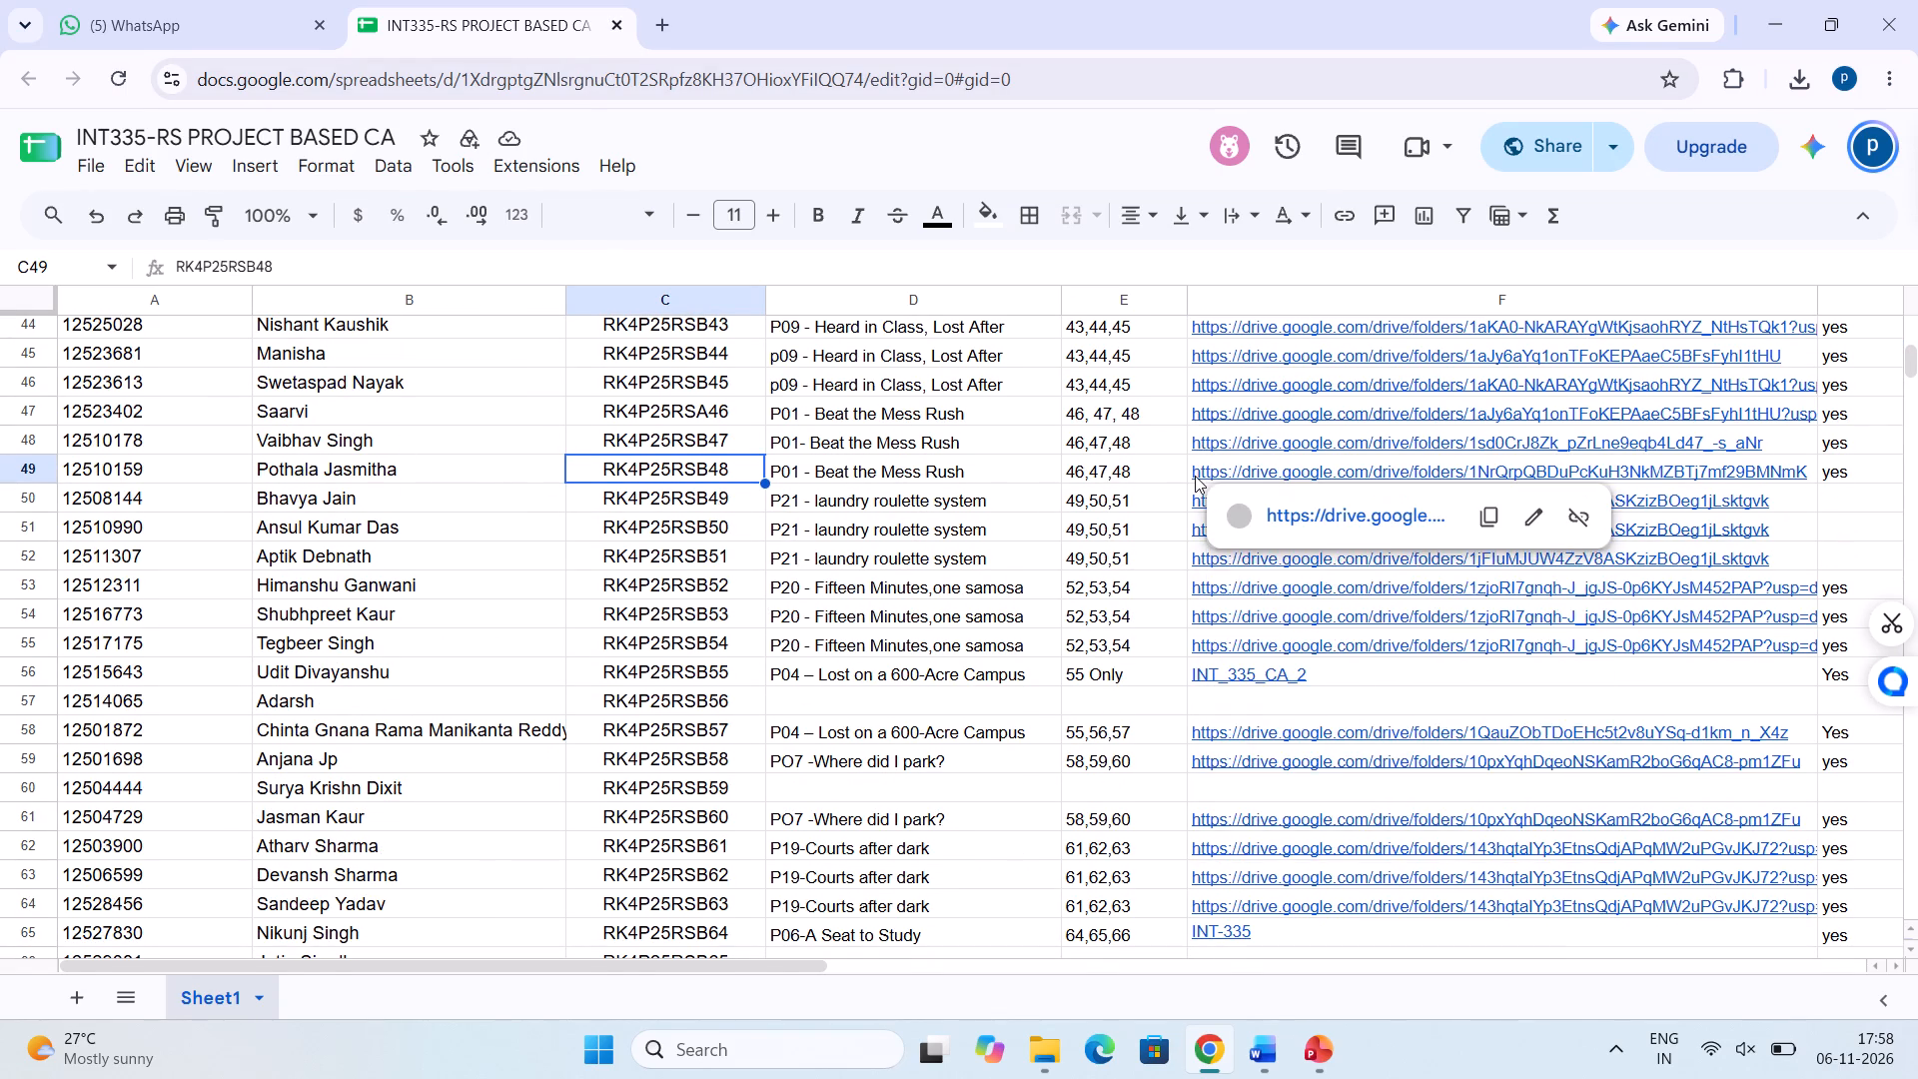
click(1311, 517)
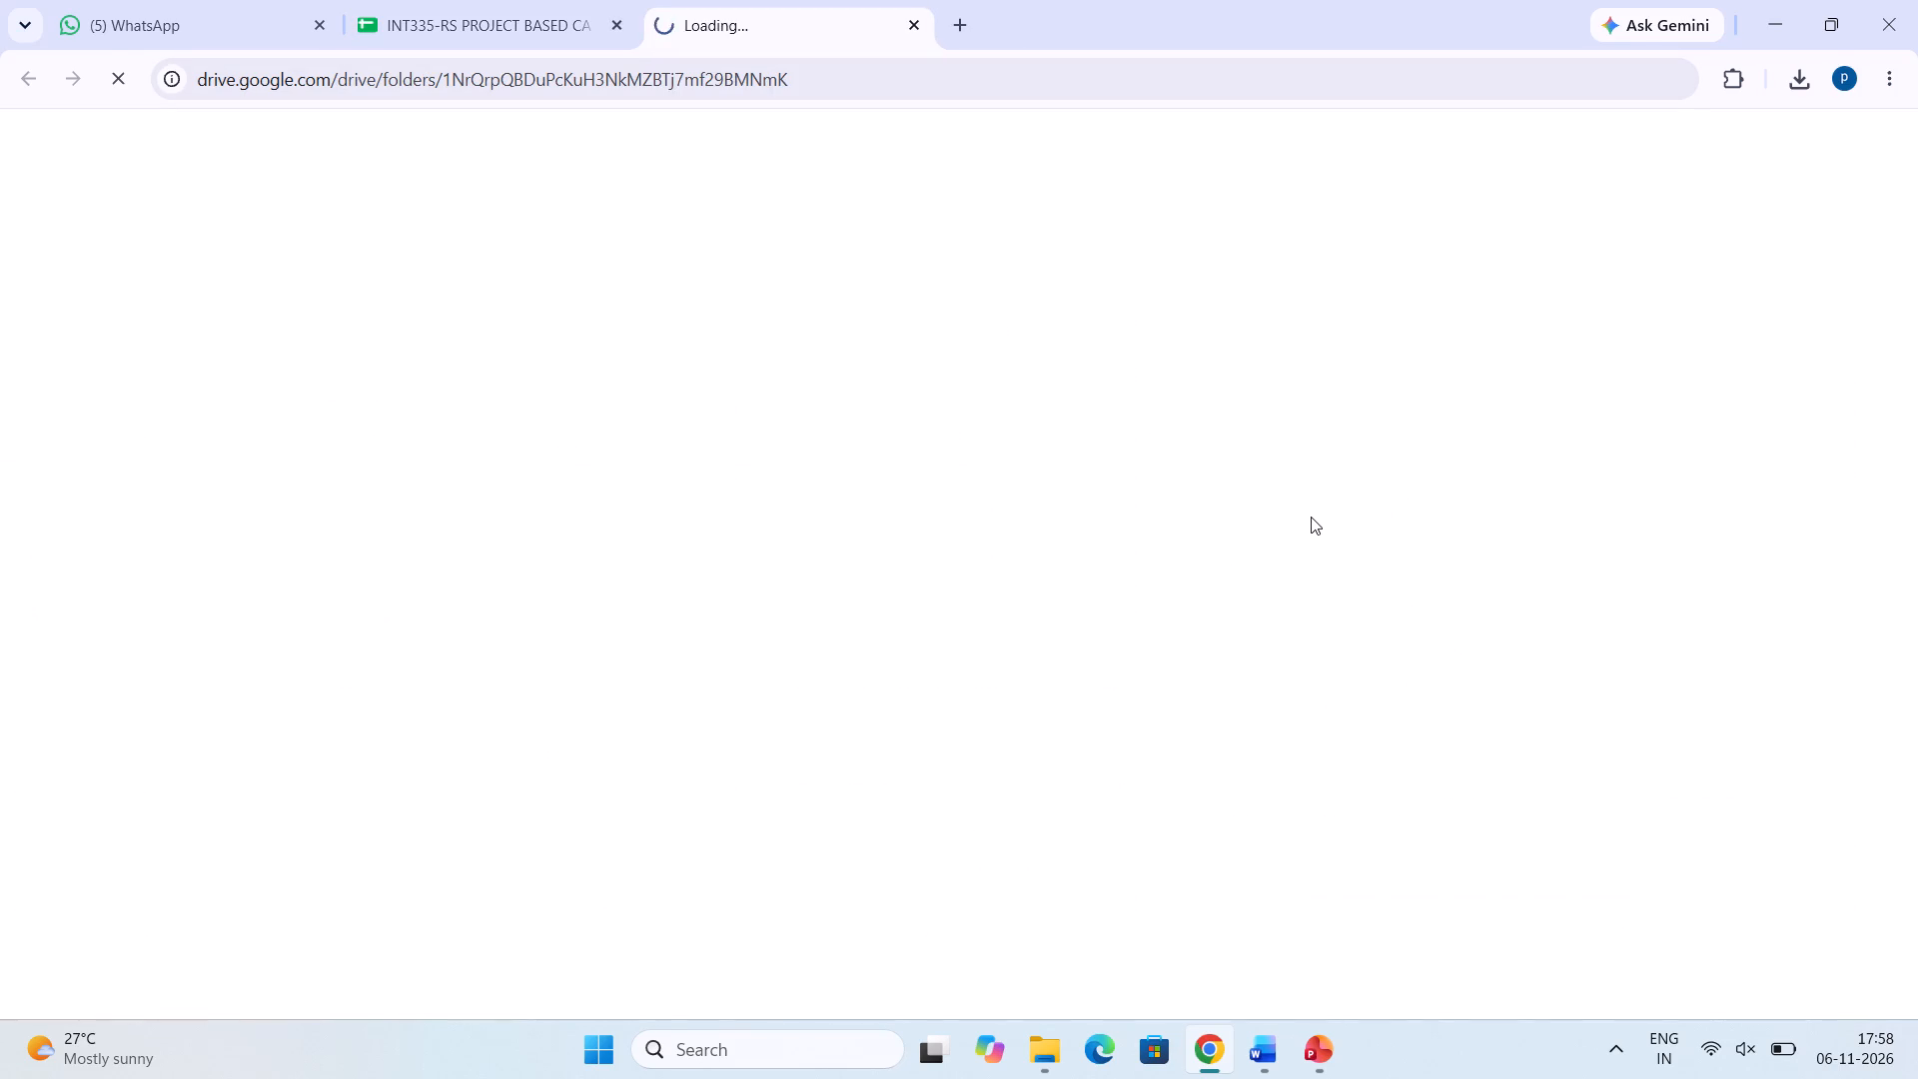